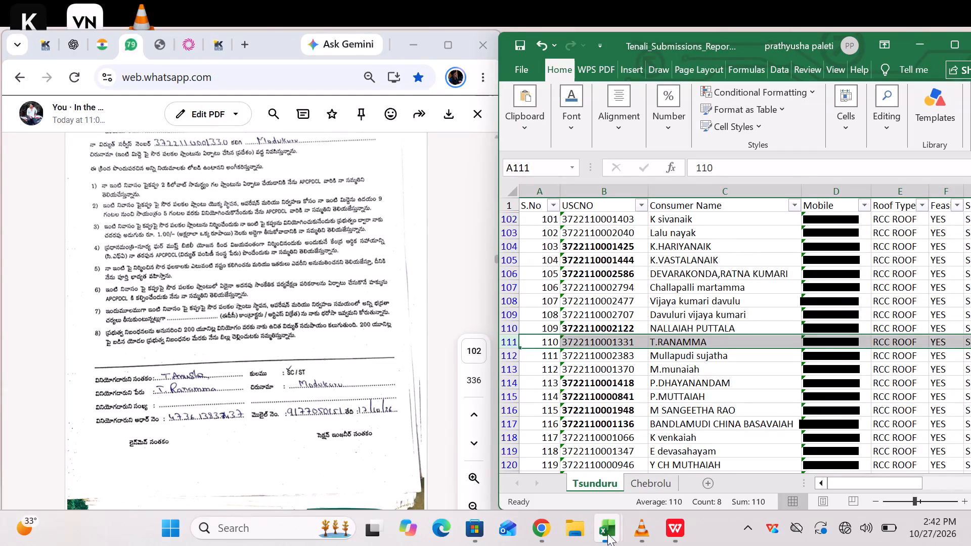
Switch to File Explorer and open the recent workbook TENALI (1) from Downloads.
left_click(585, 530)
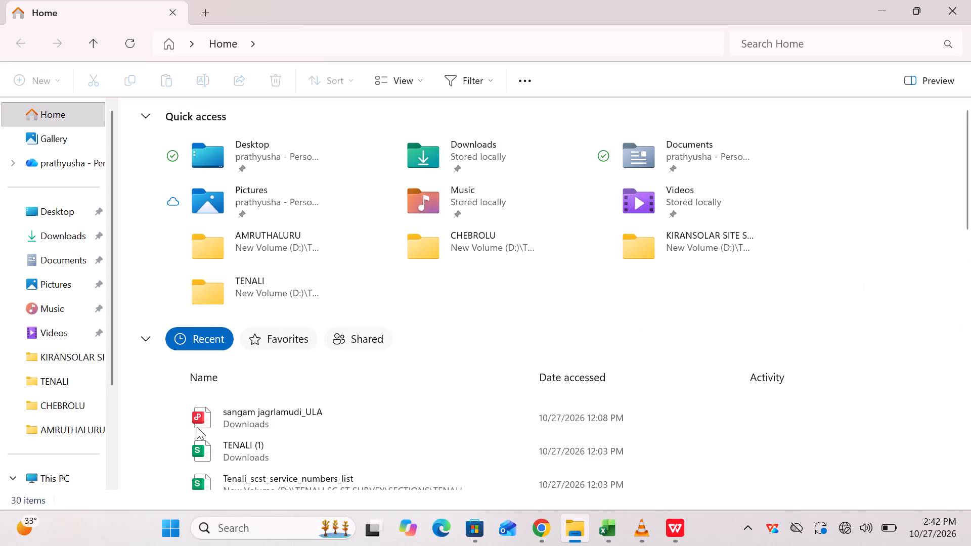
double_click(271, 455)
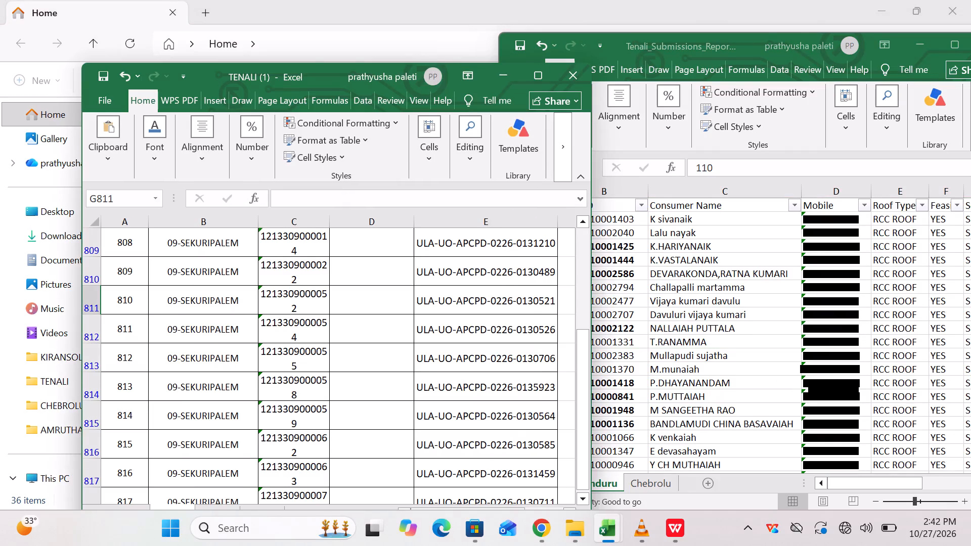
Filter the Distribution column to show only SUDDAPALLI, searching for "su" and excluding 62-SULTANABAD.
scroll(351, 312, "down", 5)
scroll(339, 326, "up", 20)
scroll(339, 326, "up", 8)
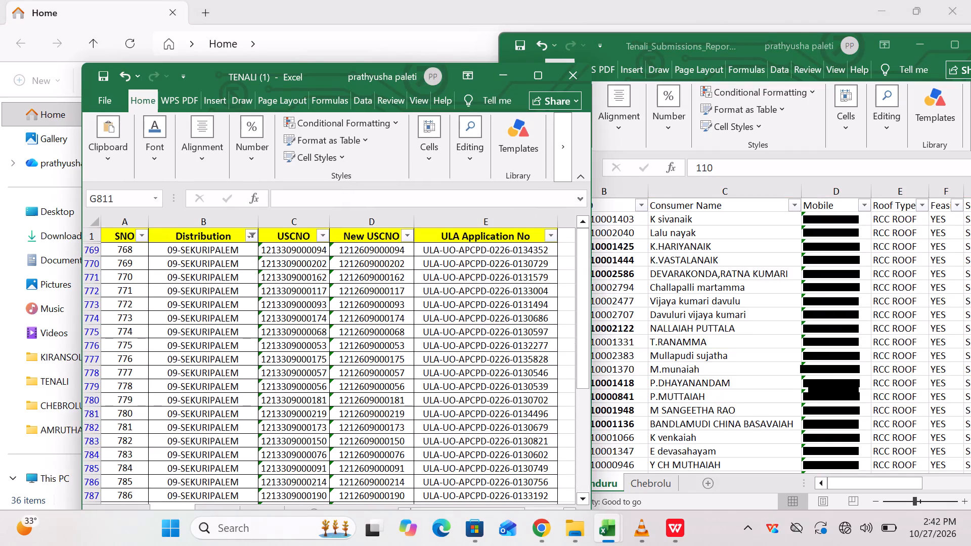
left_click(252, 234)
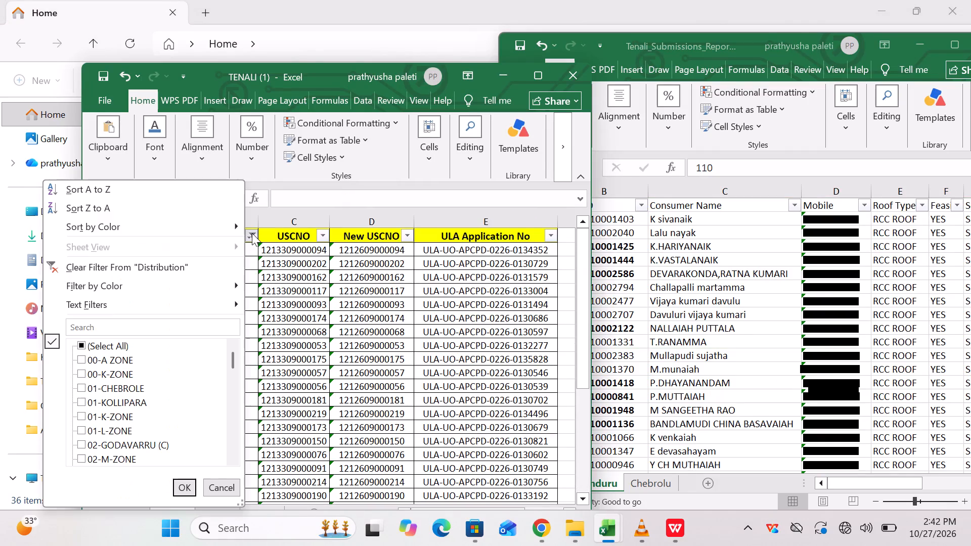
left_click(116, 326)
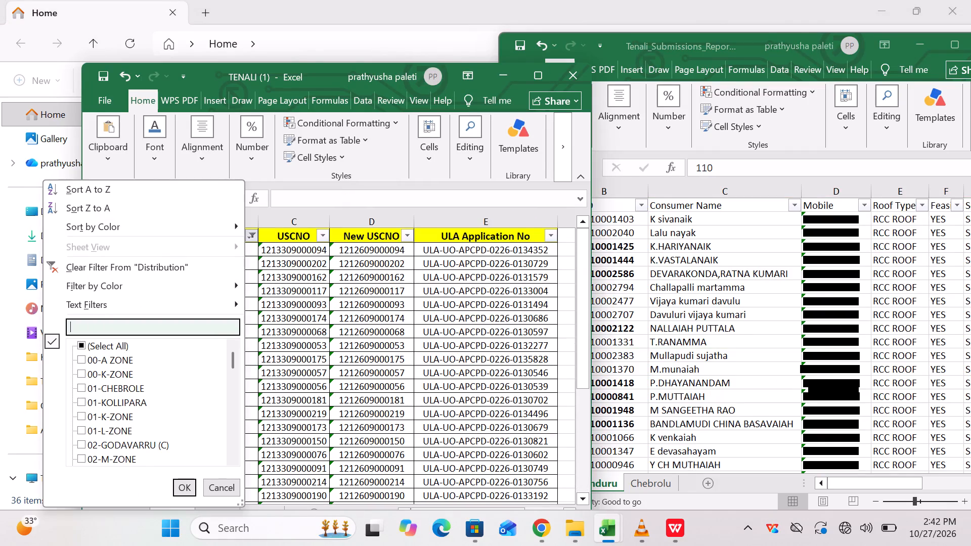
key("s")
key("u")
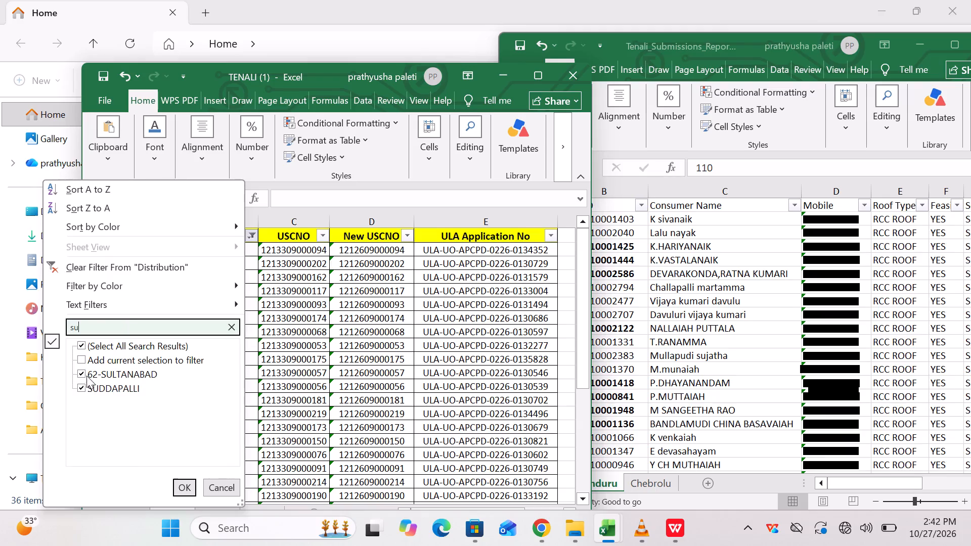
left_click(80, 374)
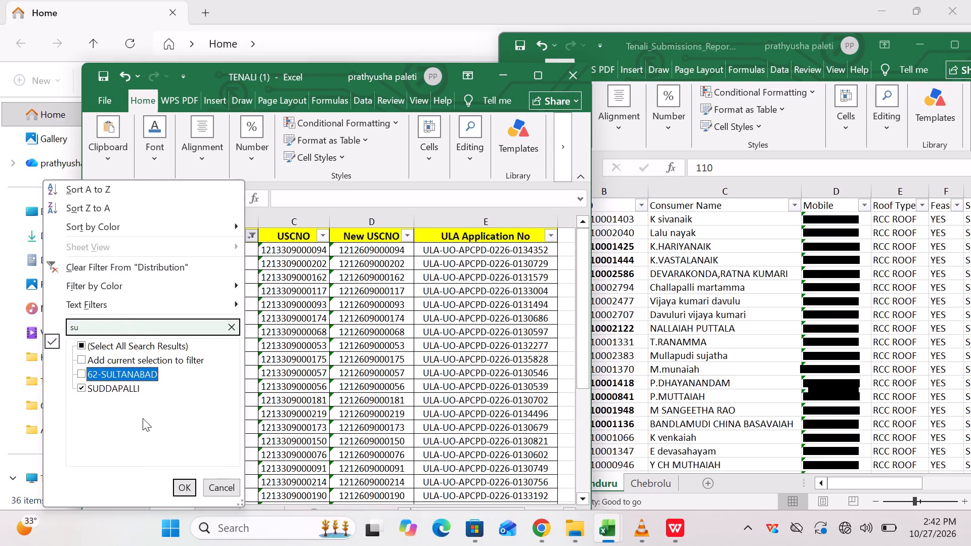
left_click(187, 484)
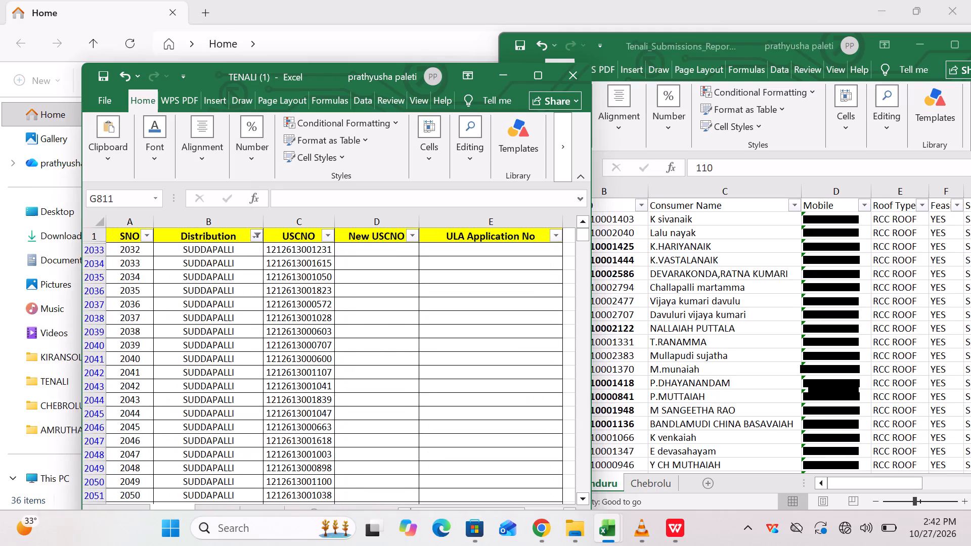
Select the filtered SUDDAPALLI entries up to the Distribution header and move the workbook window so its status bar count can be read.
scroll(281, 354, "down", 20)
scroll(281, 354, "down", 8)
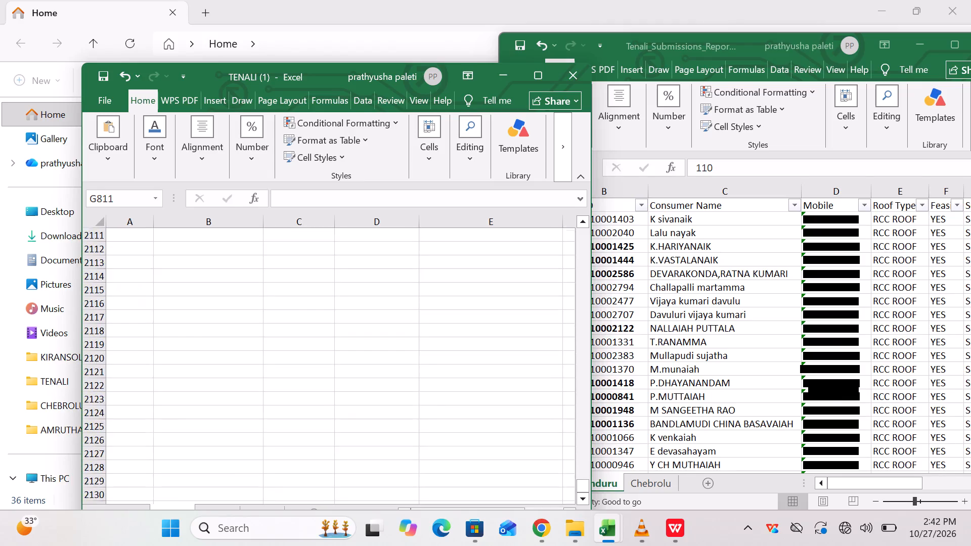
scroll(277, 350, "up", 13)
scroll(275, 352, "down", 7)
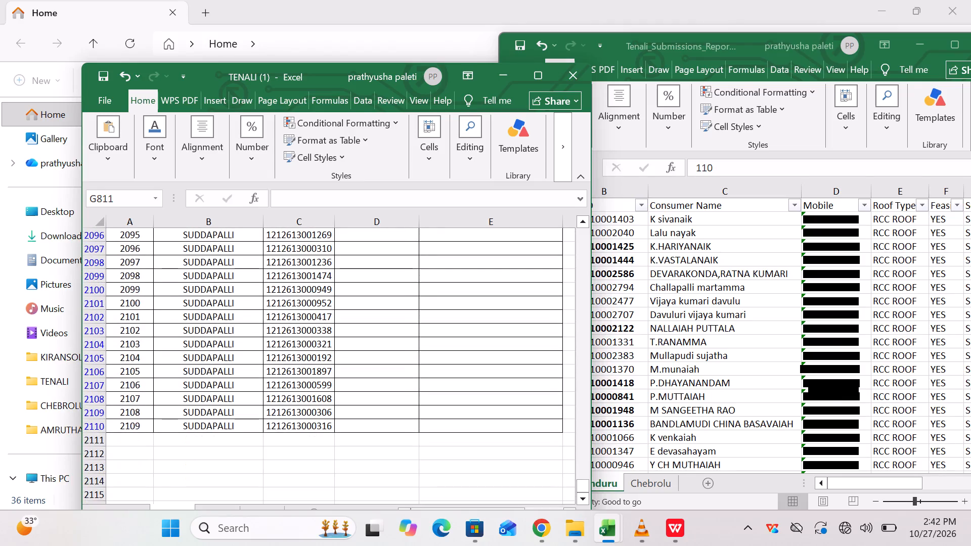
left_click_drag(233, 433, 295, 198)
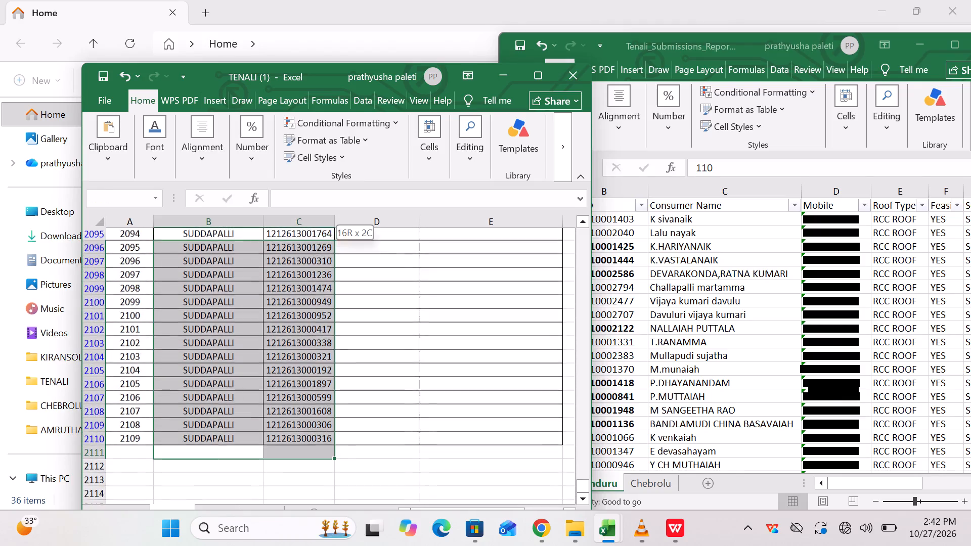
left_click_drag(295, 198, 297, 182)
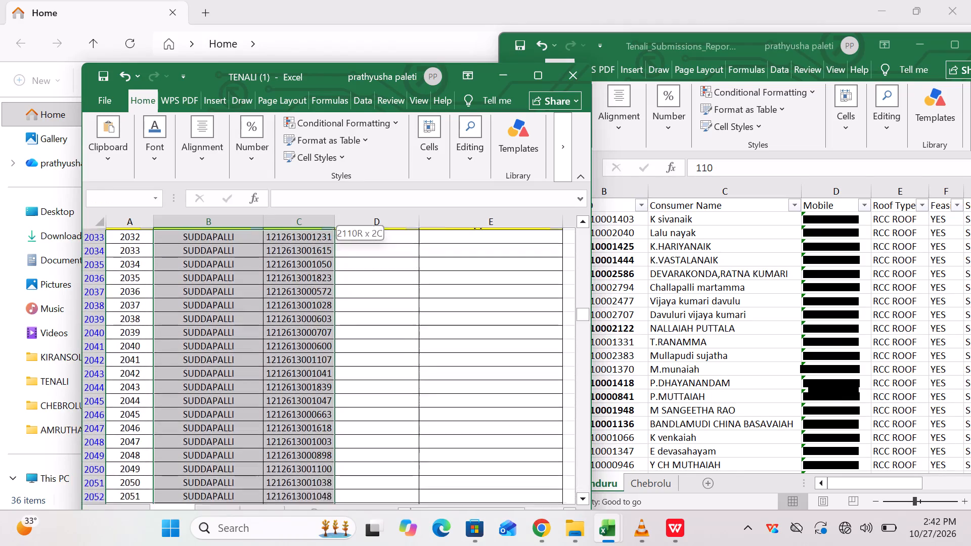
left_click_drag(297, 182, 250, 250)
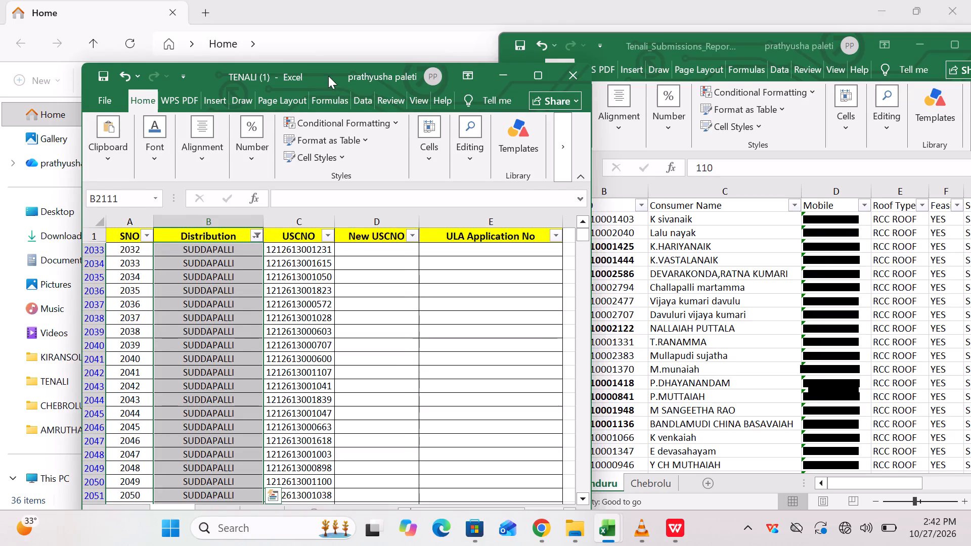
left_click_drag(328, 75, 314, 31)
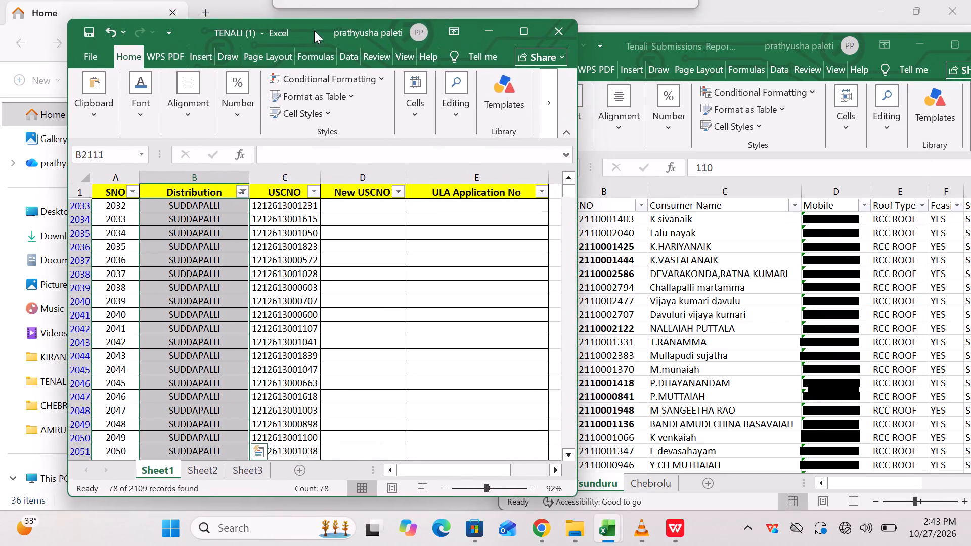
left_click_drag(314, 31, 314, 32)
Open the print preview for the filtered SUDDAPALLI list on Sheet1.
left_click(283, 337)
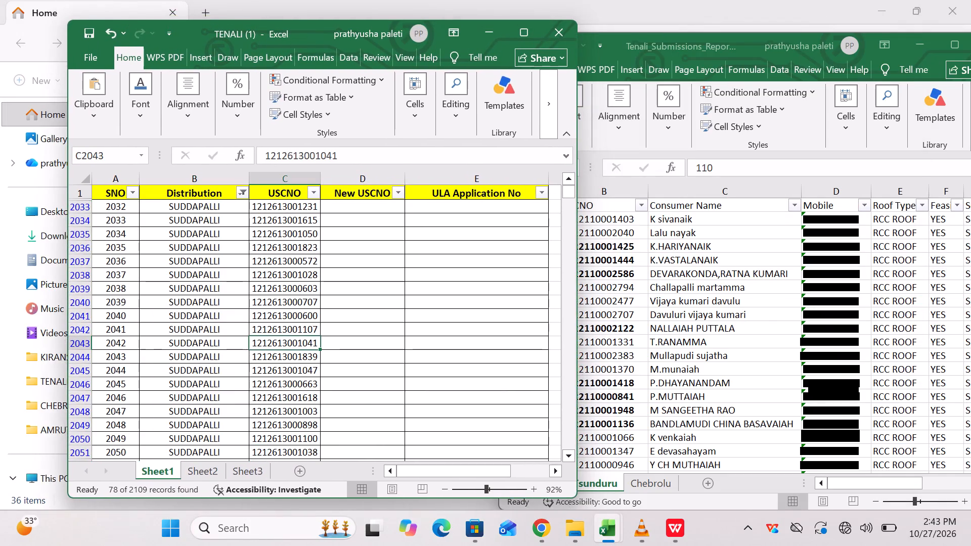
scroll(355, 336, "up", 4)
scroll(355, 336, "down", 4)
scroll(355, 336, "up", 7)
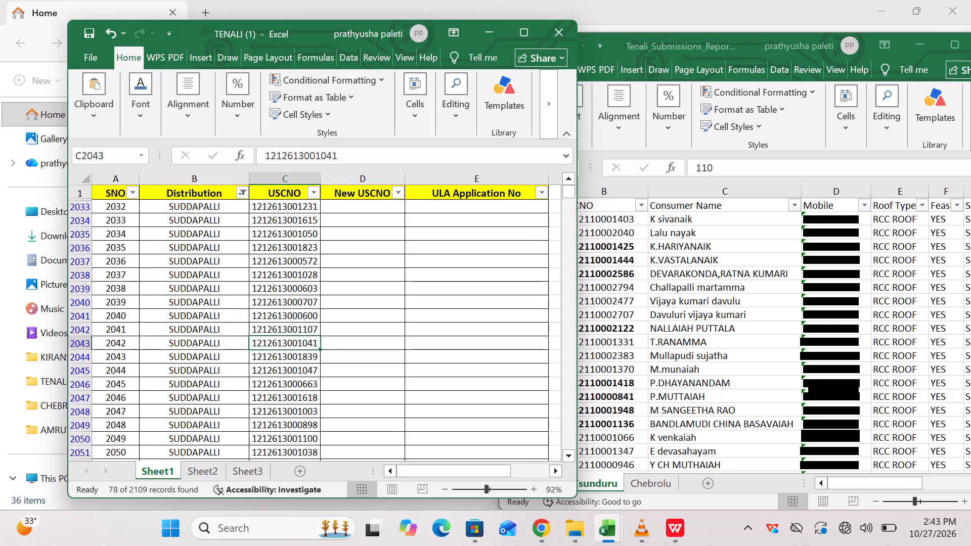
key("ctrl+p")
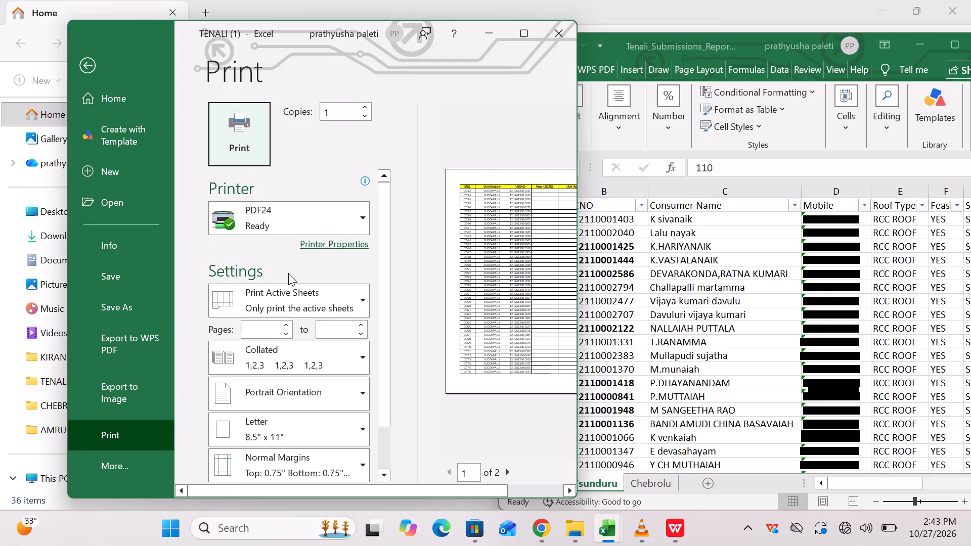
Print the filtered SUDDAPALLI list with the PDF24 printer and save it as a PDF named ULA_Suddapalli in Downloads.
left_click(245, 139)
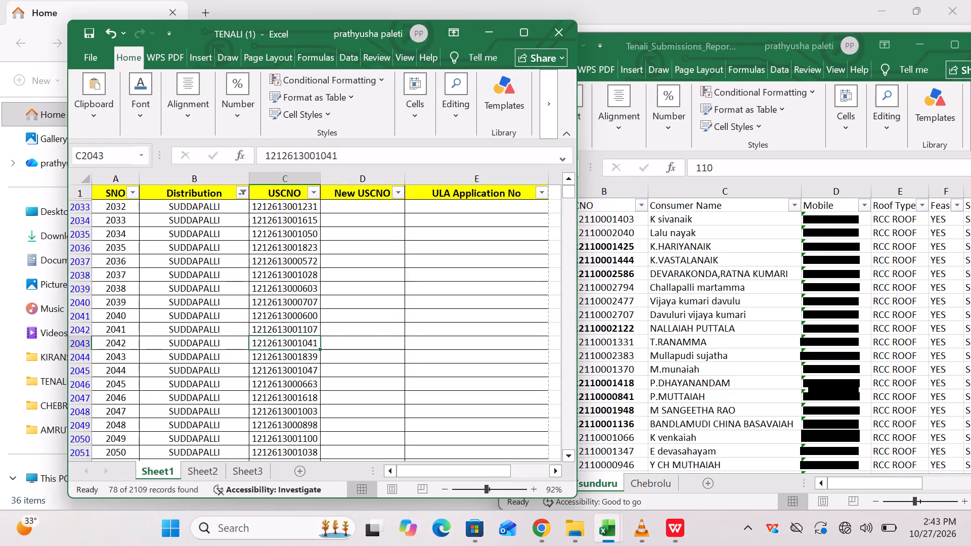
left_click(402, 175)
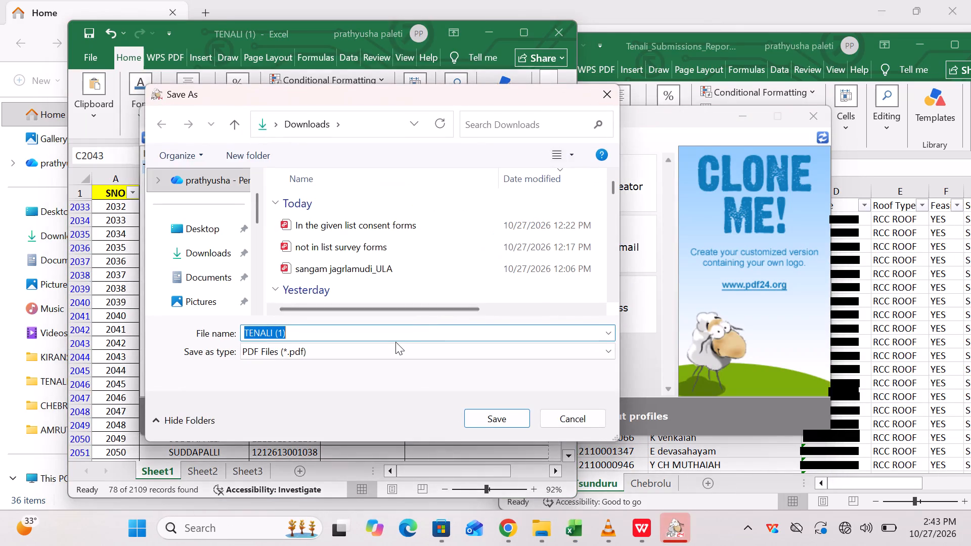
key("BackSpace")
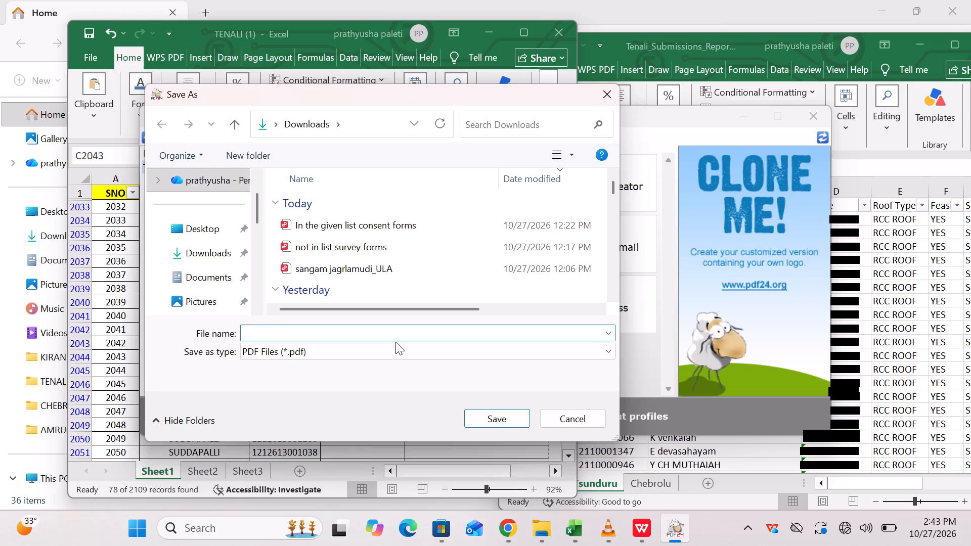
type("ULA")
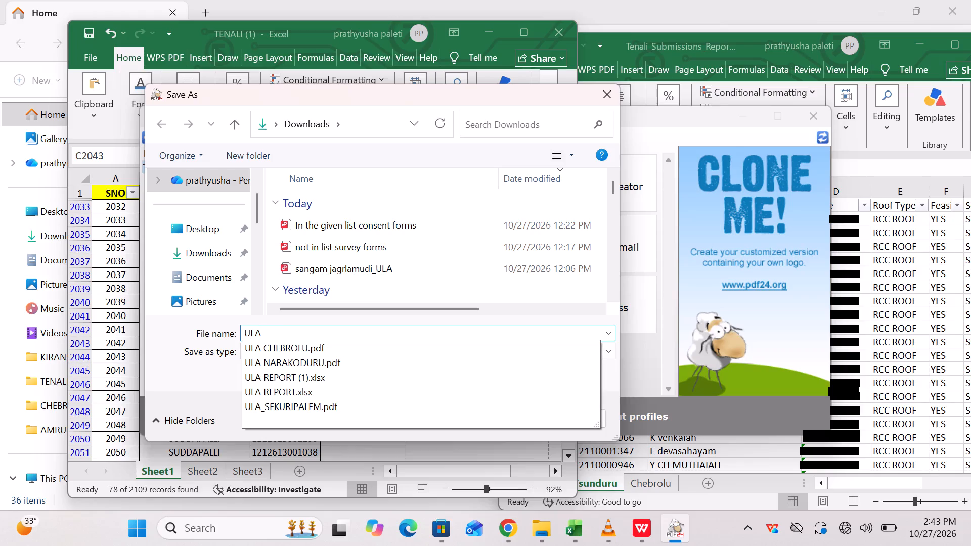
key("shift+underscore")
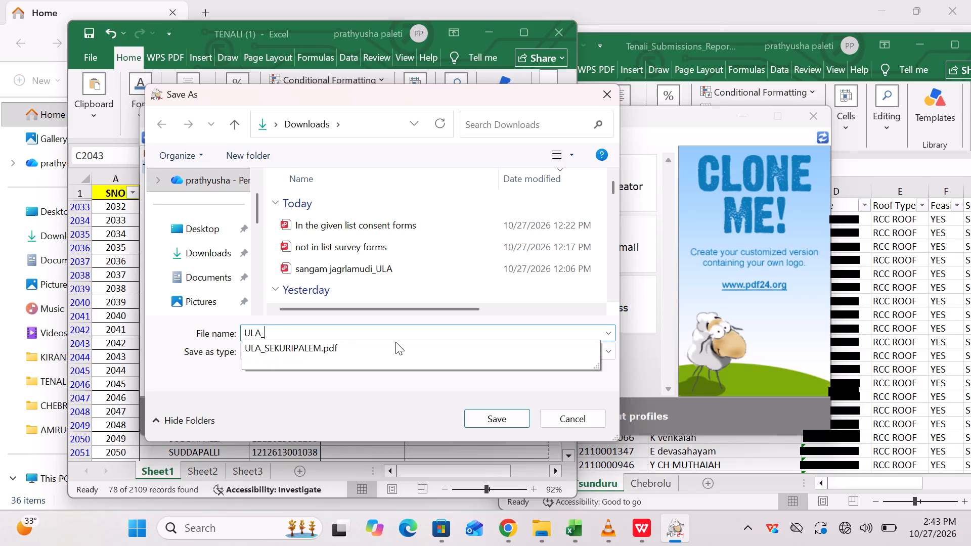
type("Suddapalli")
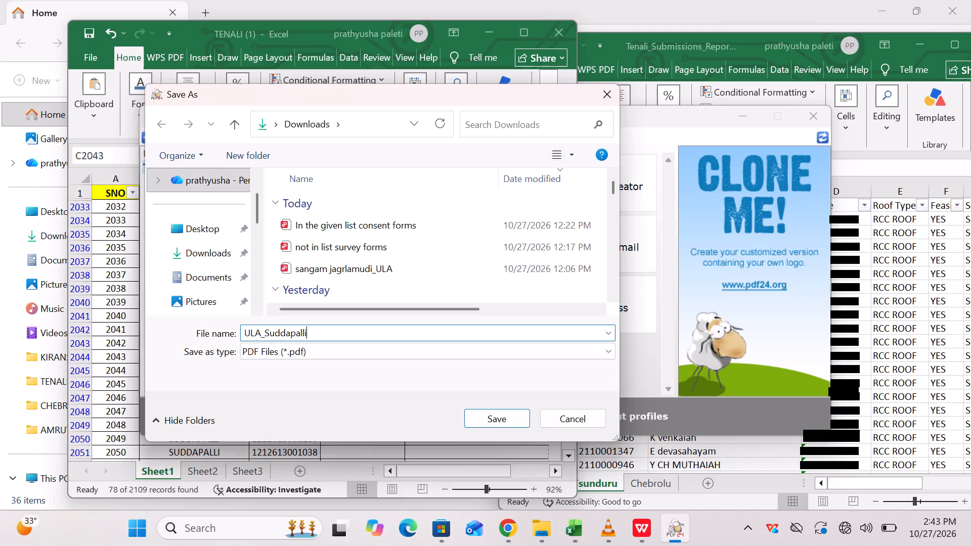
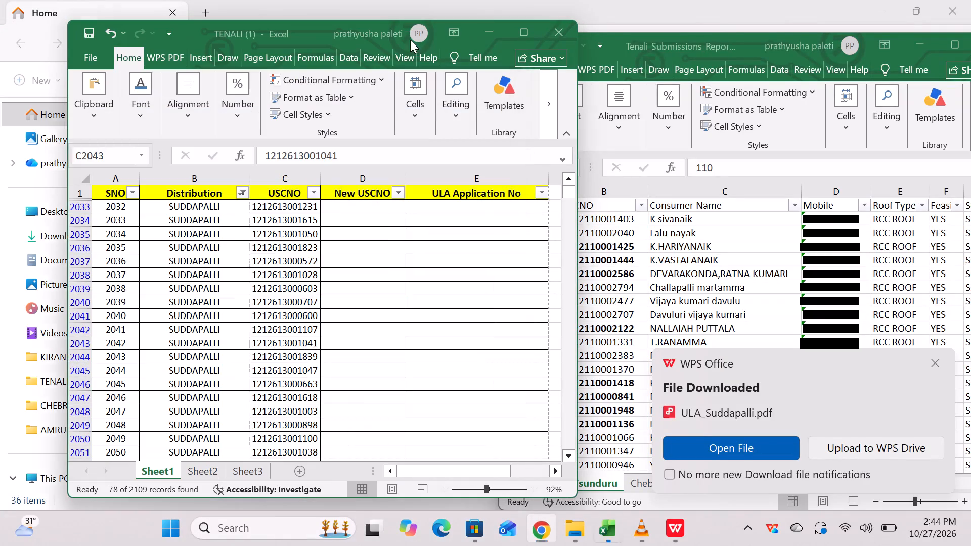
Close the TENALI (1) workbook without saving its changes.
left_click(558, 28)
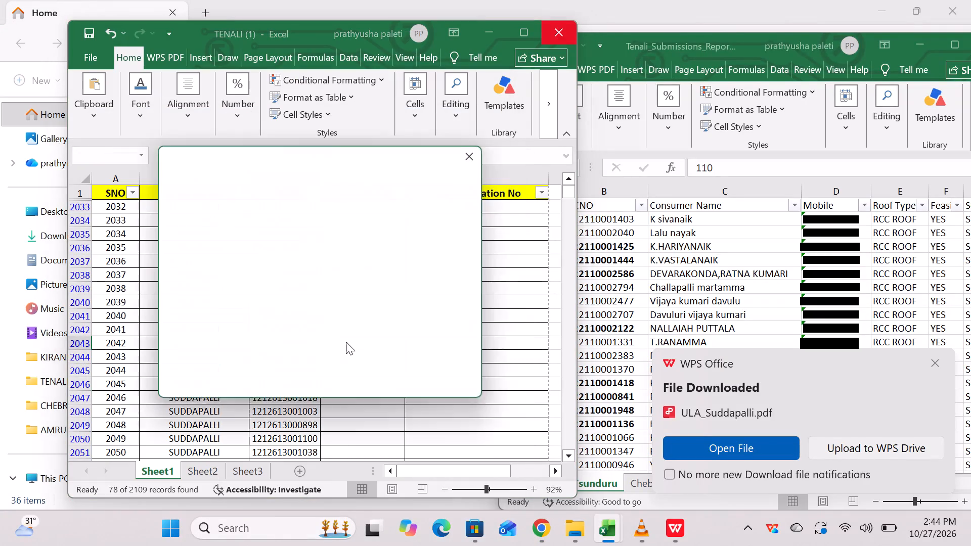
left_click(381, 377)
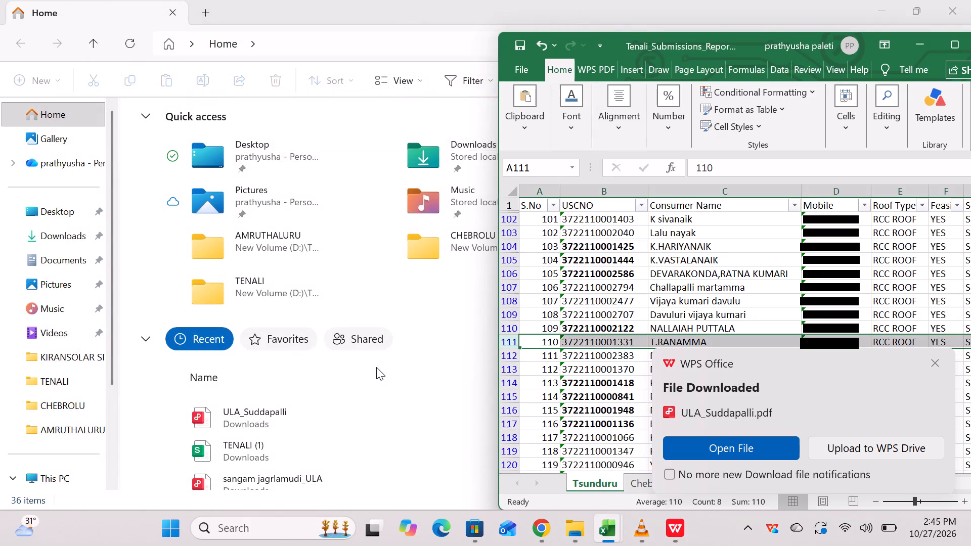
Switch to WPS Office, to the open New XLSX Worksheet.xlsx.
left_click(665, 532)
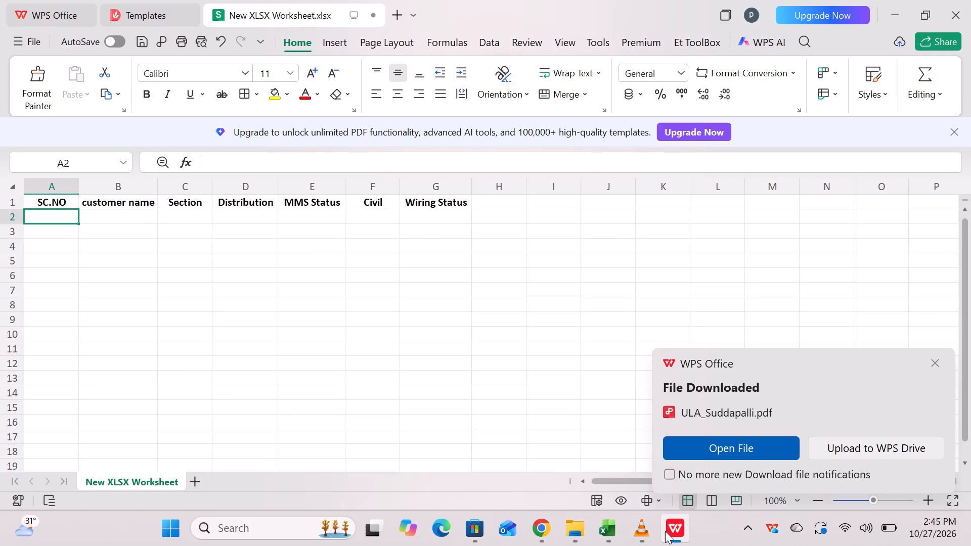
left_click(633, 529)
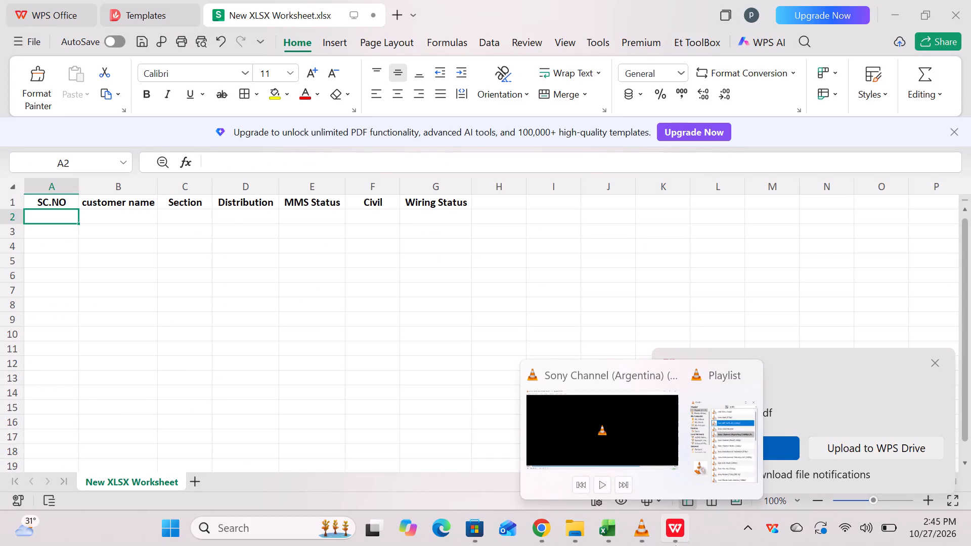
left_click(666, 542)
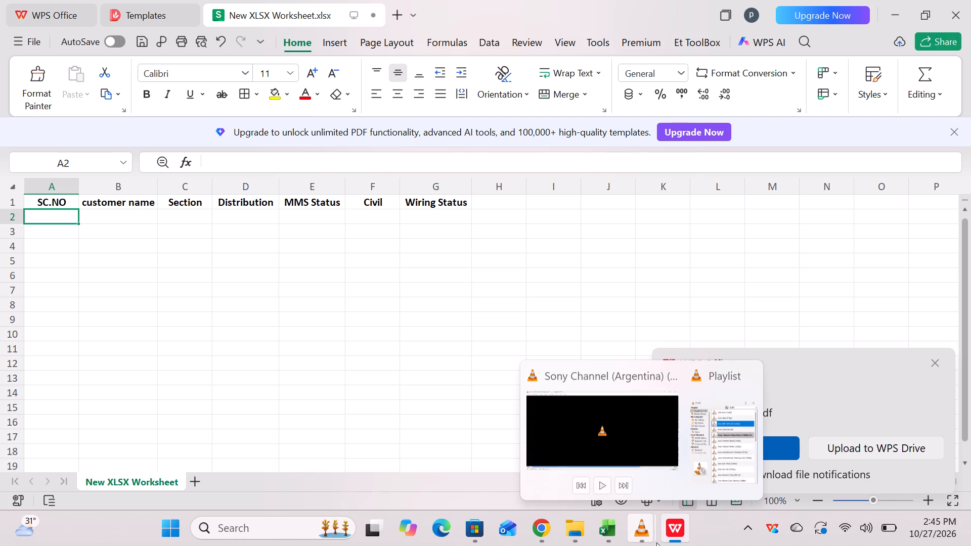
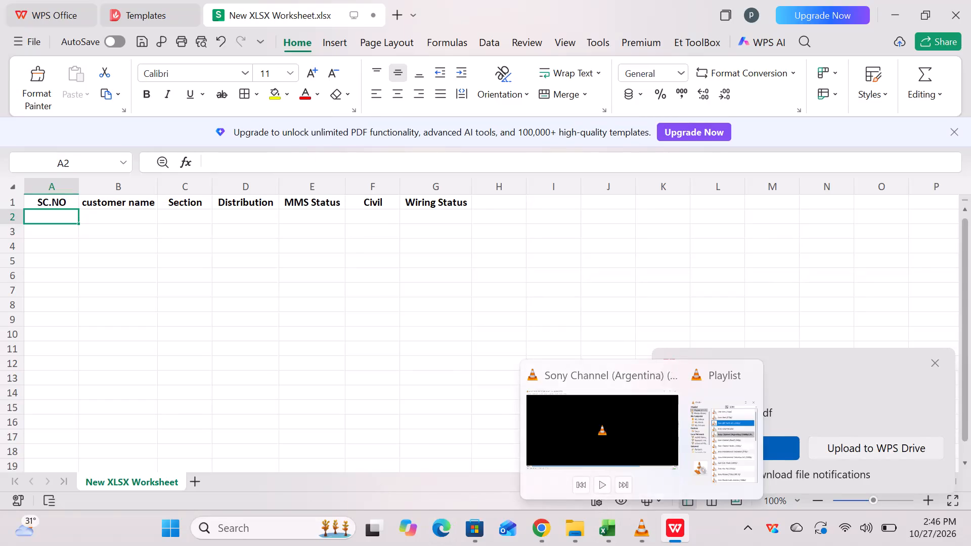
Switch to Excel, to the open Tenali_Submissions report workbook, and dismiss the ULA_Suddapalli.pdf download notification covering it.
left_click(440, 354)
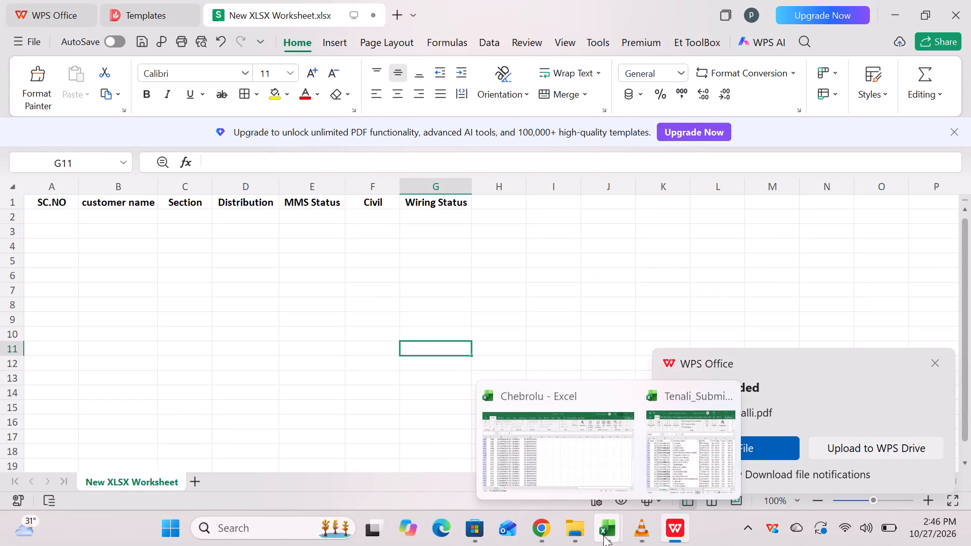
left_click(671, 442)
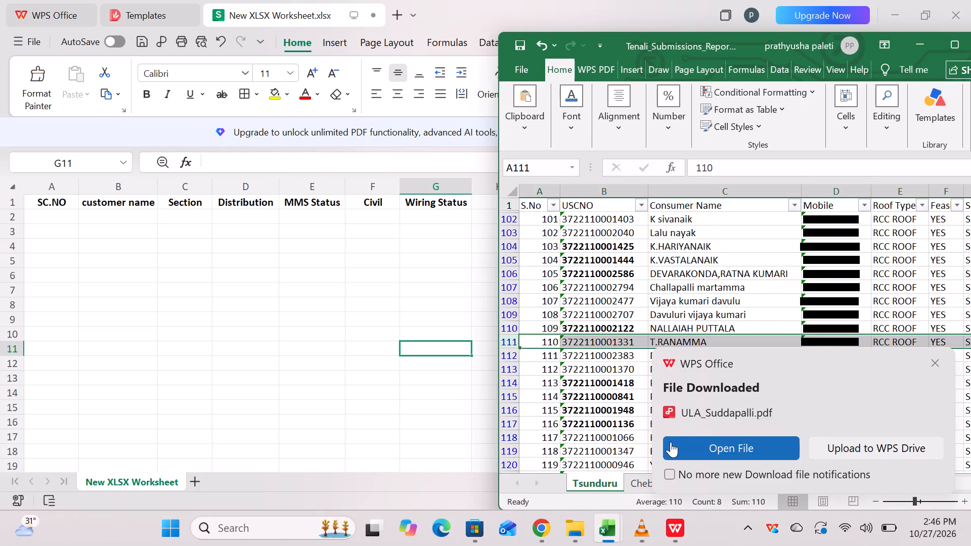
left_click(932, 361)
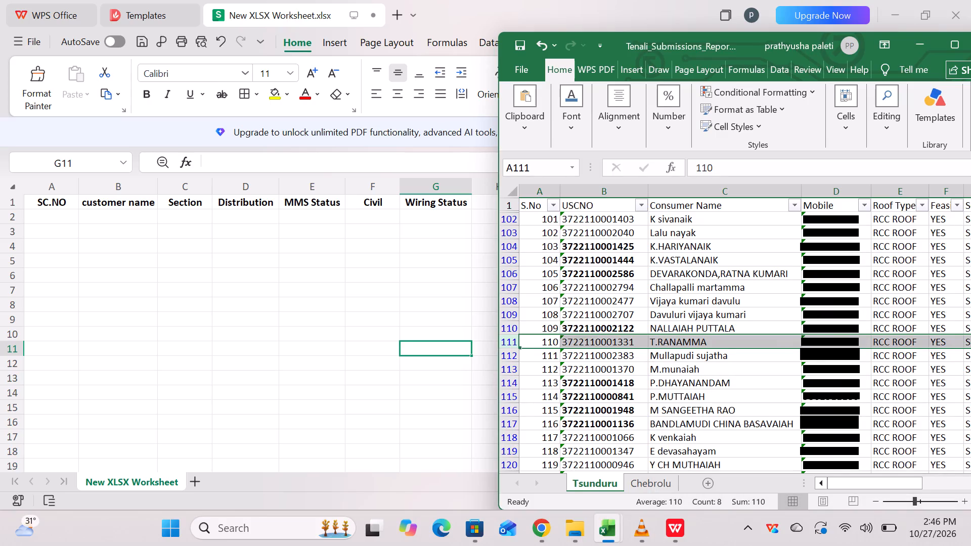
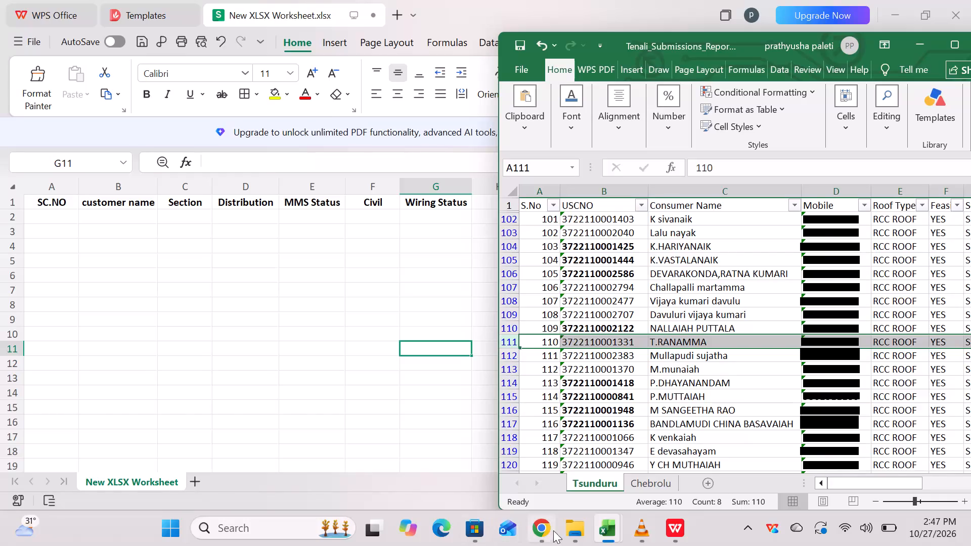
Switch to File Explorer and open the TENALI (1) workbook from the recent files.
left_click(573, 532)
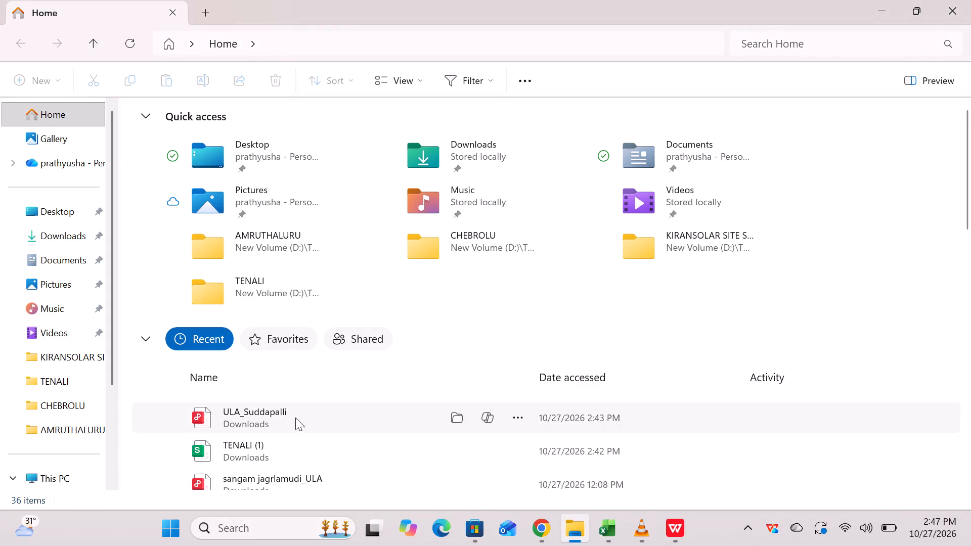
double_click(277, 447)
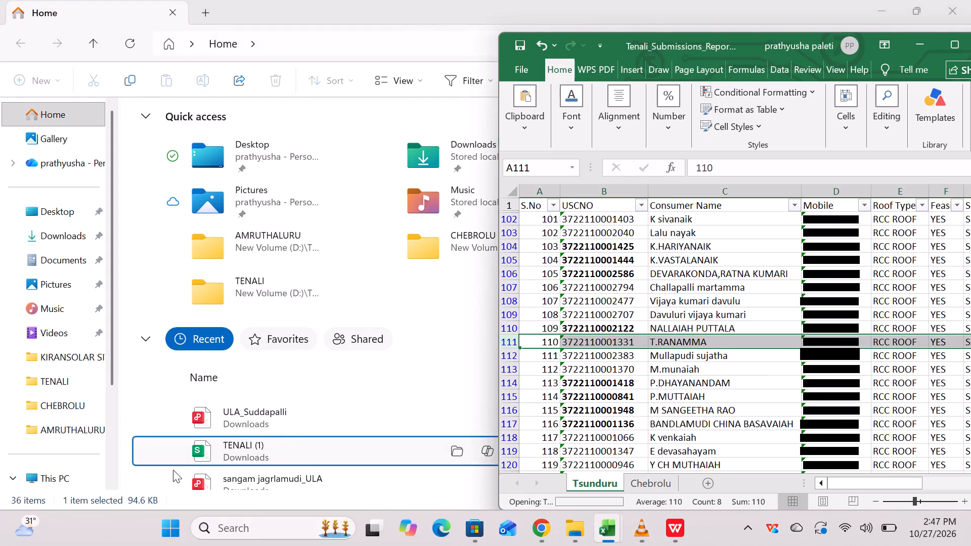
Filter the Distribution column to only 51-ANGALAKUDU, deselecting 09-SEKURIPALEM and searching the filter values for "ang".
scroll(323, 333, "up", 7)
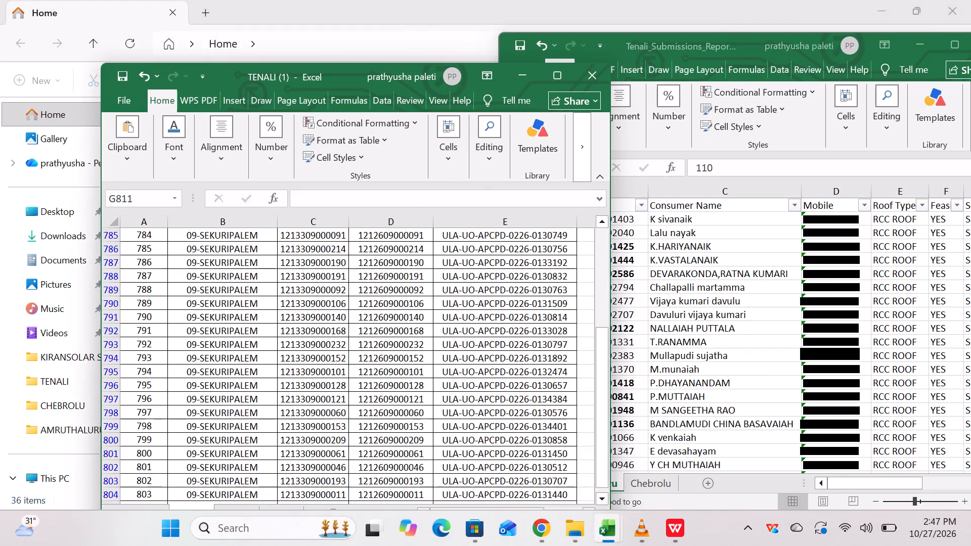
scroll(323, 333, "up", 20)
scroll(323, 333, "up", 1)
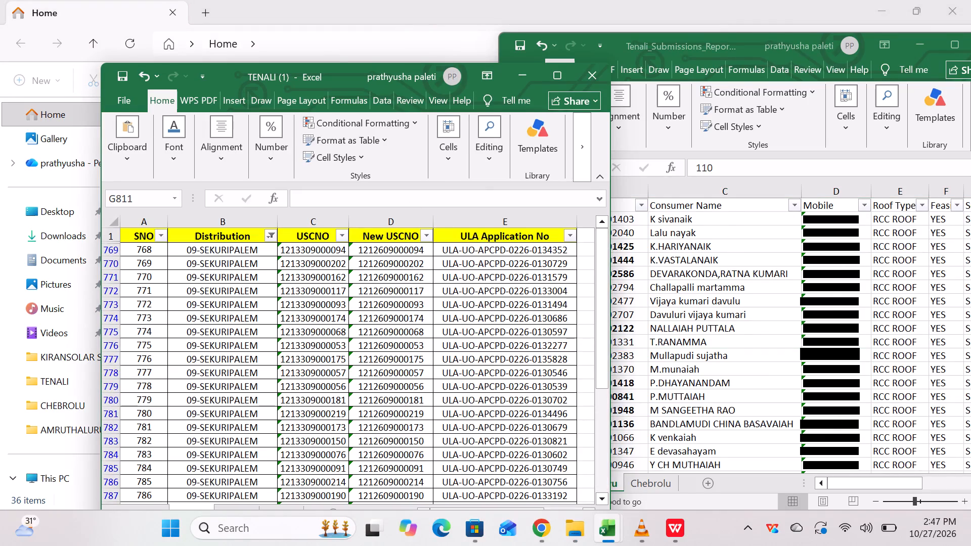
left_click(272, 234)
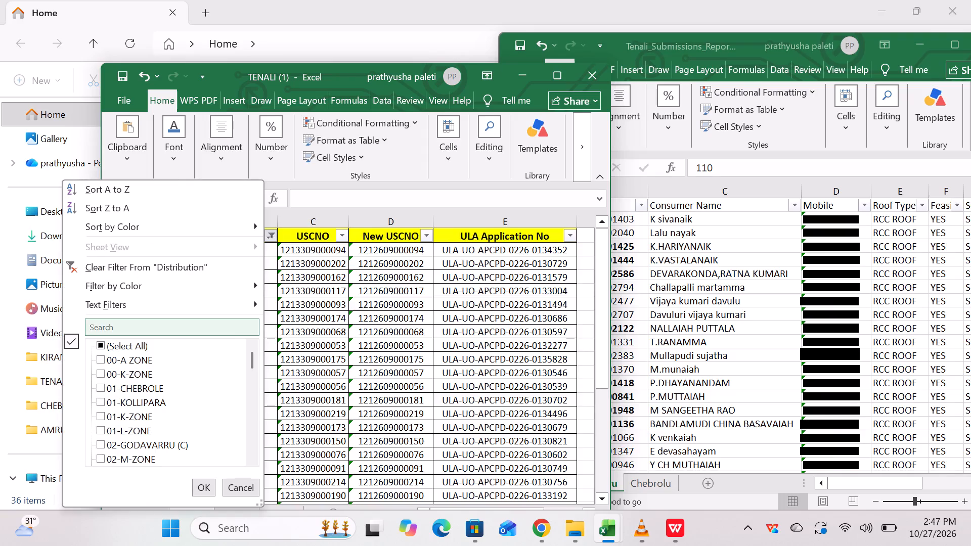
scroll(161, 360, "down", 20)
scroll(161, 360, "down", 2)
scroll(136, 420, "up", 1)
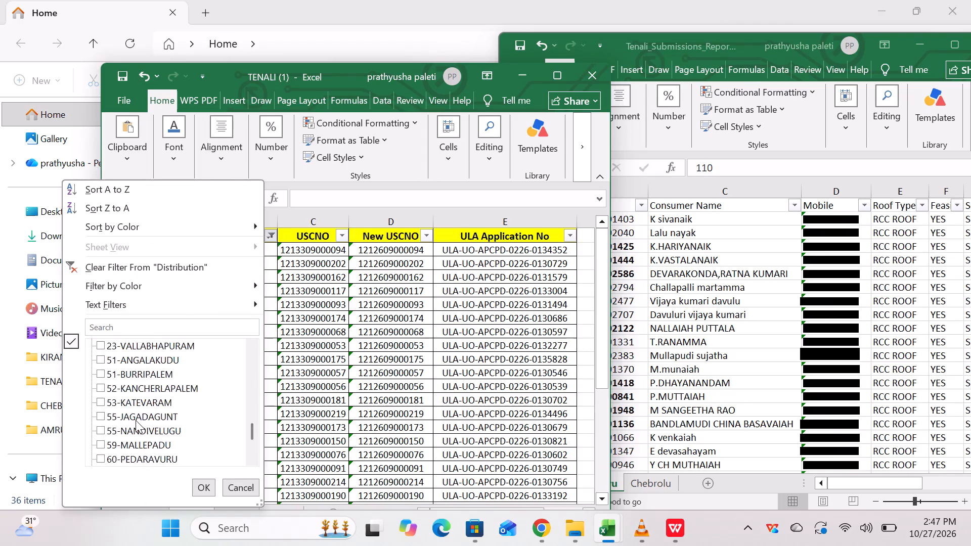
scroll(136, 420, "up", 10)
scroll(136, 420, "down", 3)
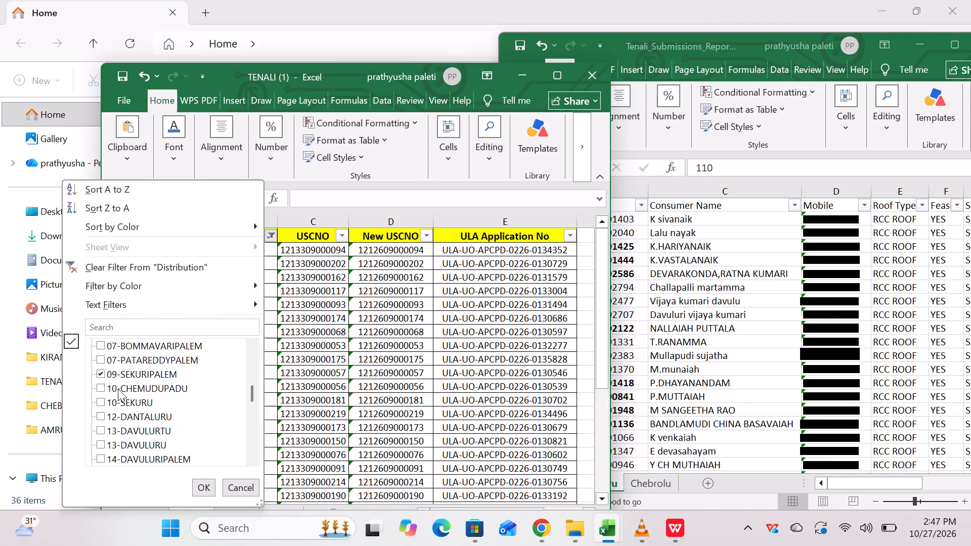
left_click(101, 373)
scroll(149, 393, "up", 10)
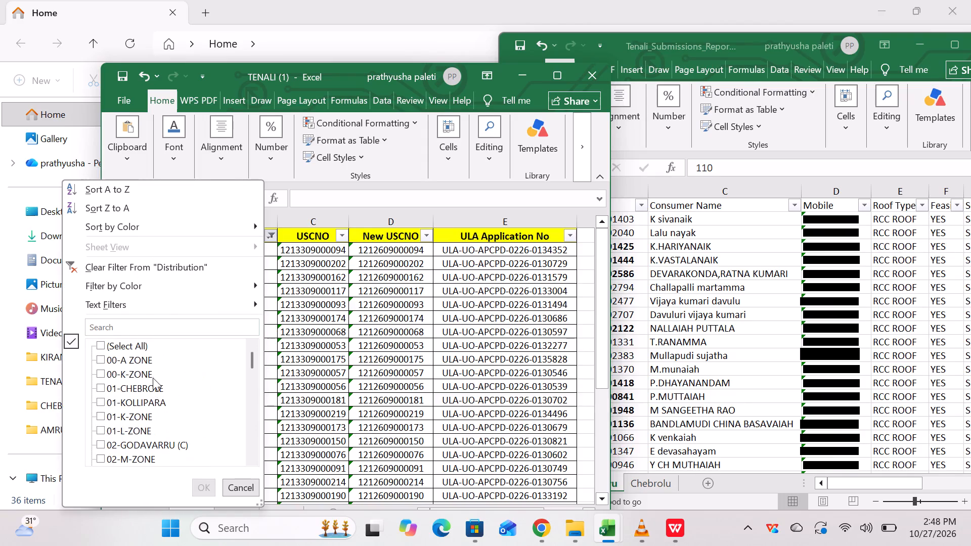
scroll(153, 377, "up", 4)
left_click(163, 325)
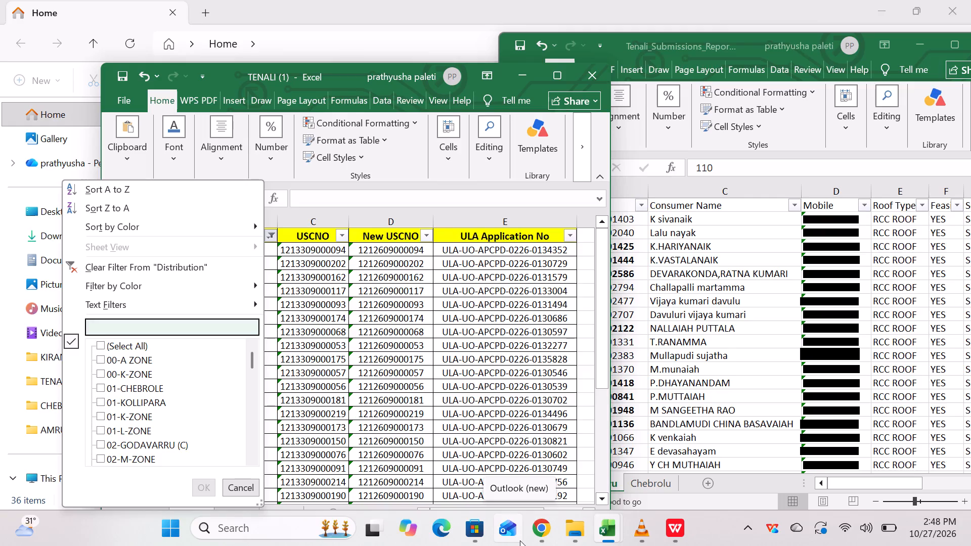
left_click(168, 328)
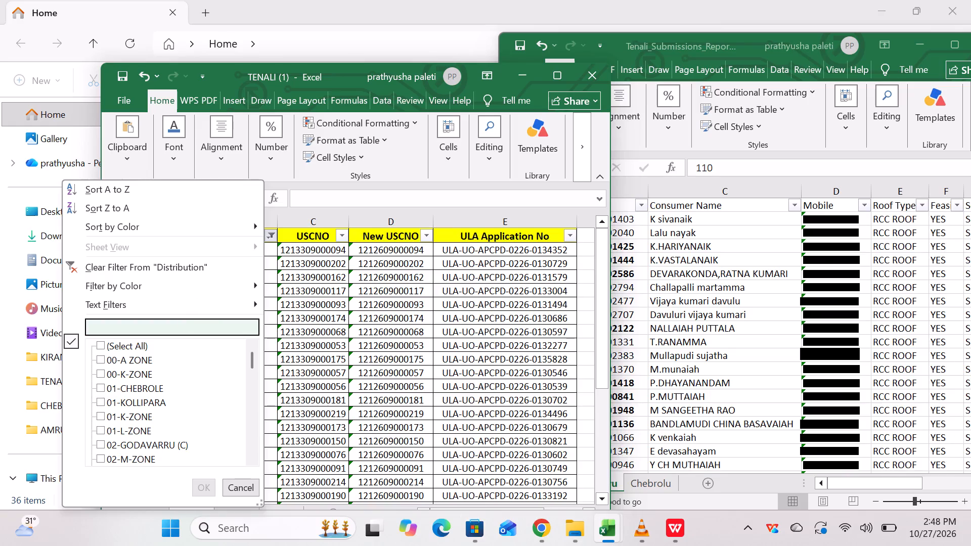
type("ang")
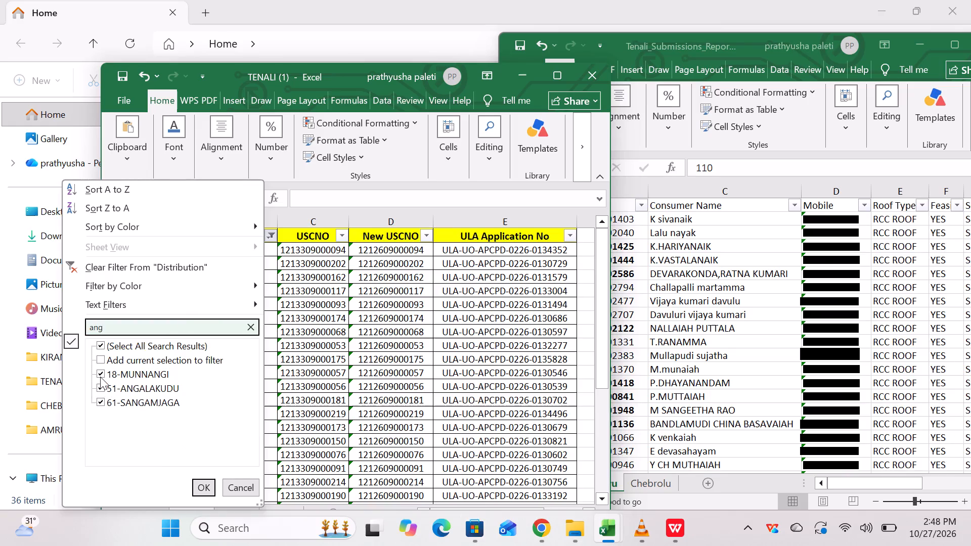
left_click(99, 343)
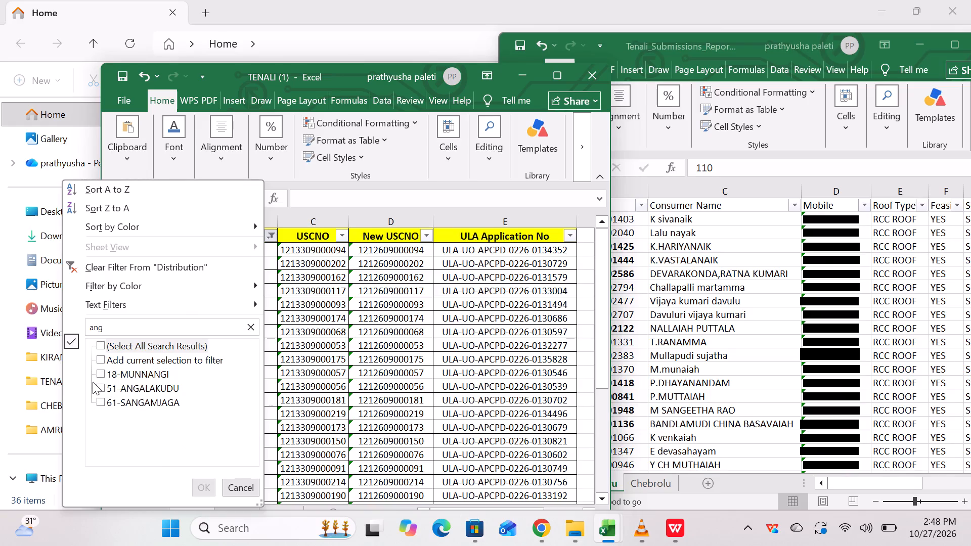
left_click(93, 385)
left_click(100, 385)
left_click(204, 483)
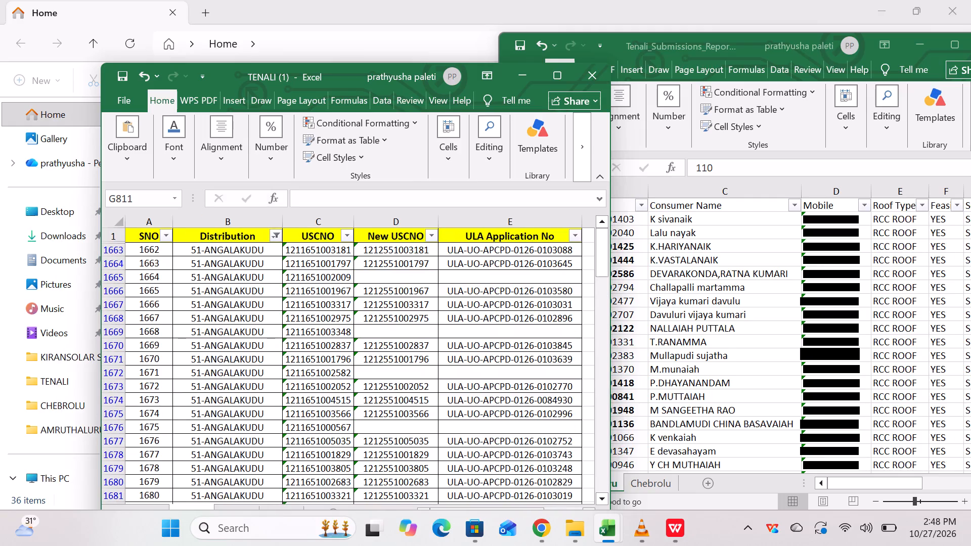
Print the filtered ANGALAKUDU list to a PDF file through PDF24 and clear the suggested file name for saving in Downloads.
key("ctrl+p")
left_click(267, 171)
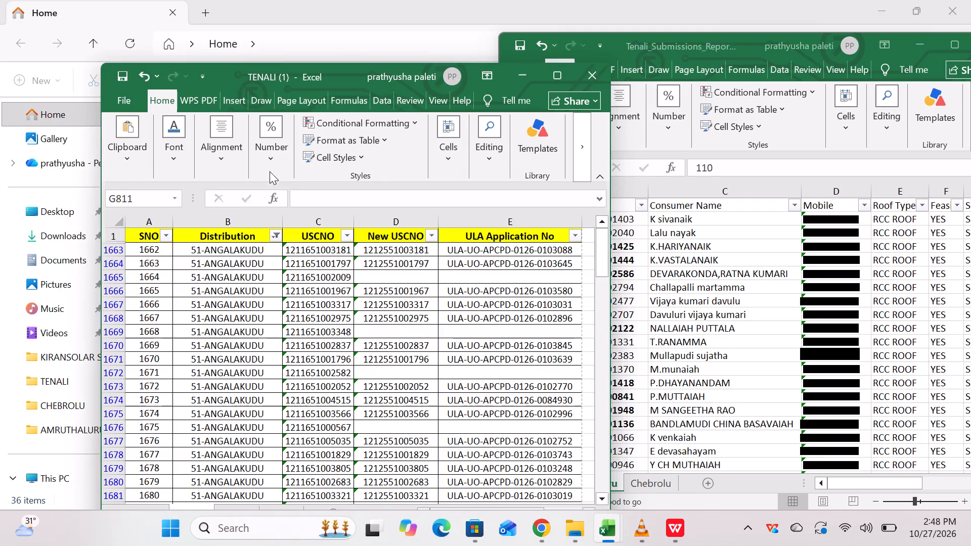
left_click(411, 180)
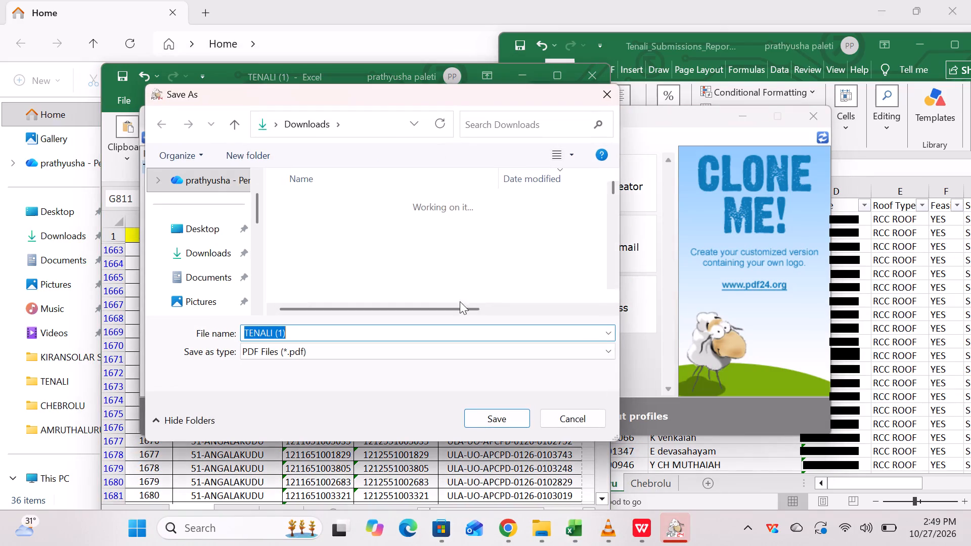
key("BackSpace")
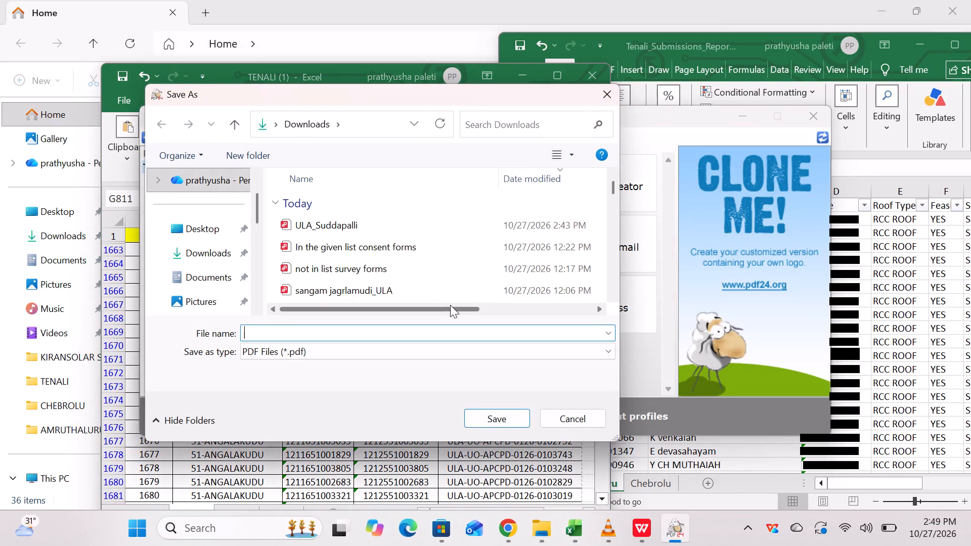
Save the ANGALAKUDU list PDF in Downloads under the file name ULA_Angalakuduru.
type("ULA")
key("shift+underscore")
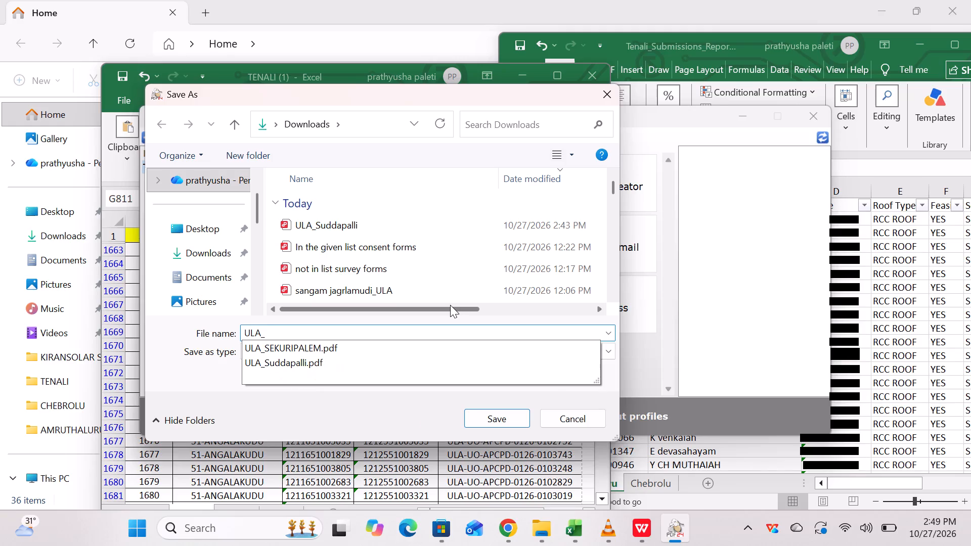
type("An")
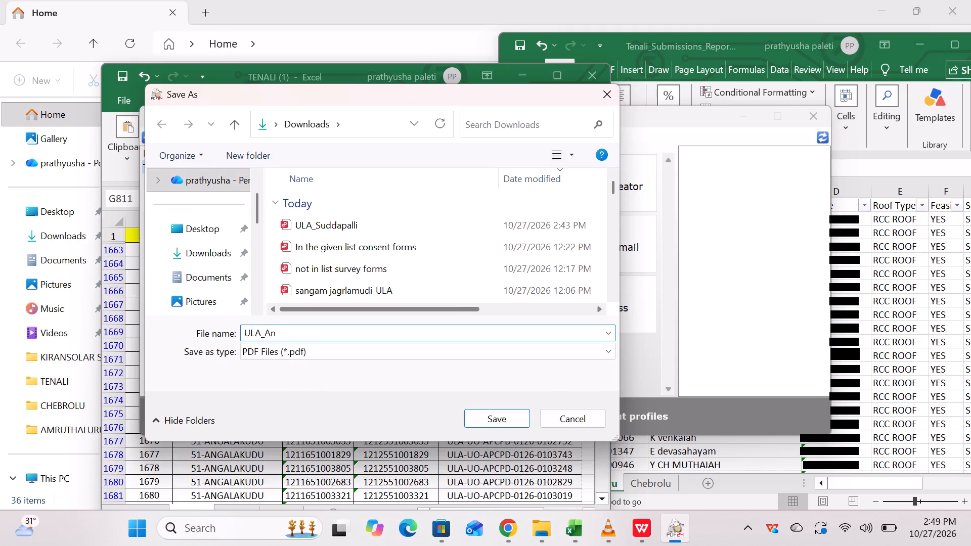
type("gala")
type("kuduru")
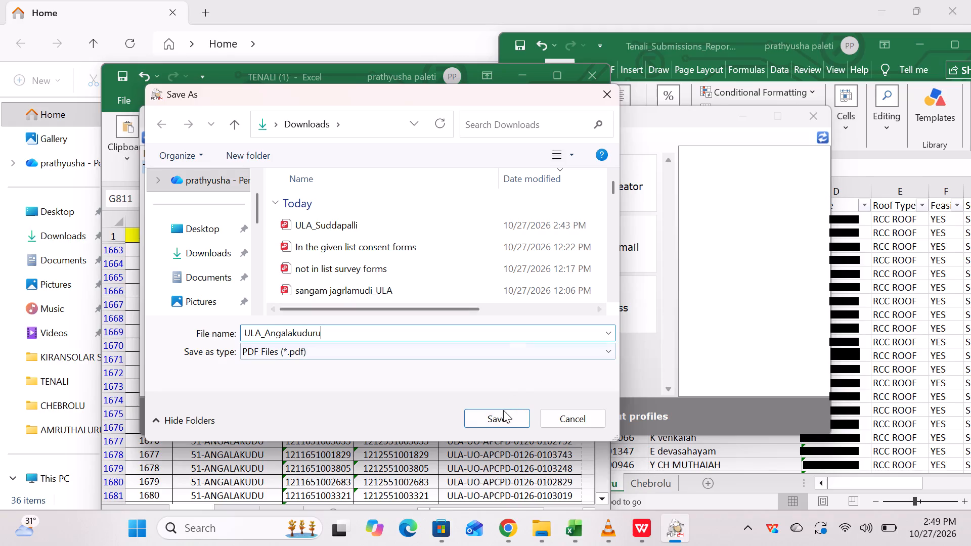
left_click(501, 414)
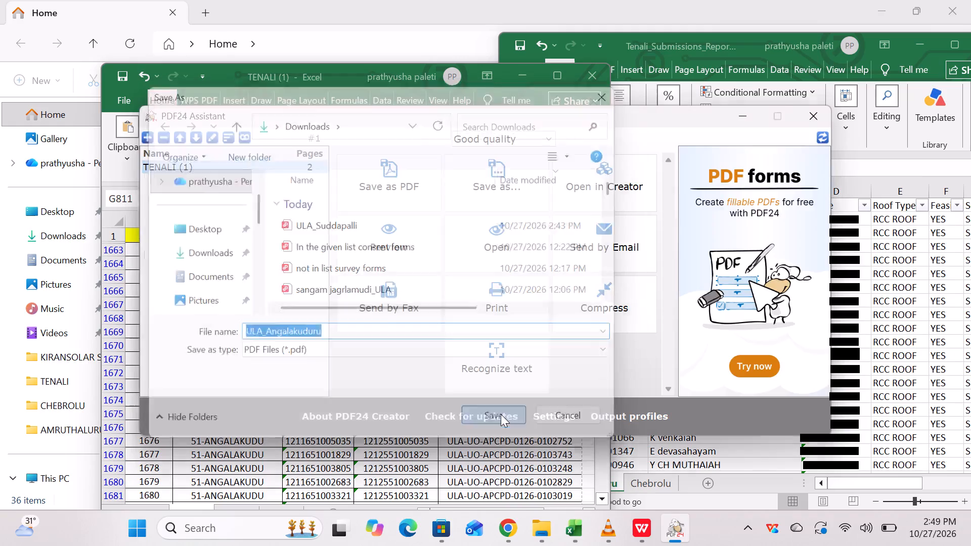
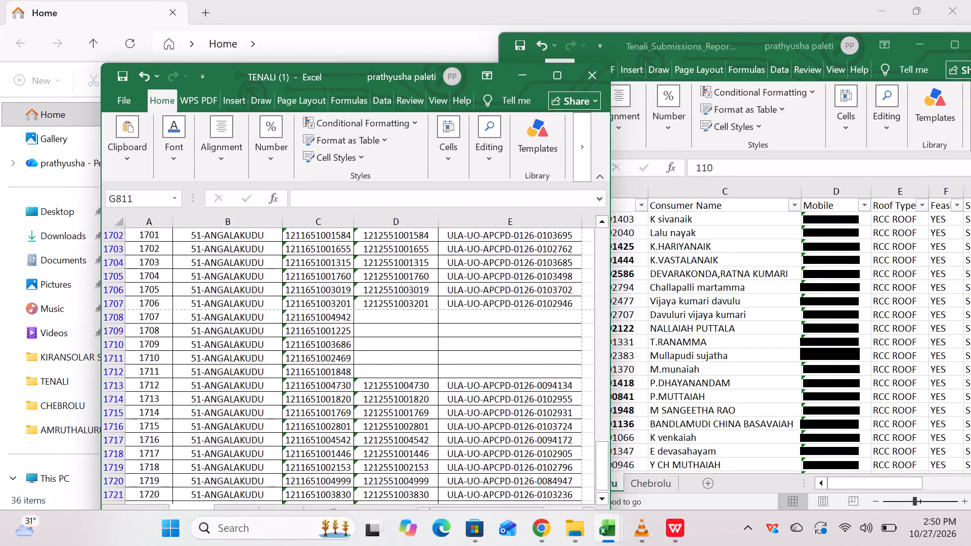
Look over the filtered 51-ANGALAKUDU rows and minimize the TENALI (1) workbook window.
scroll(491, 312, "down", 10)
scroll(491, 312, "up", 12)
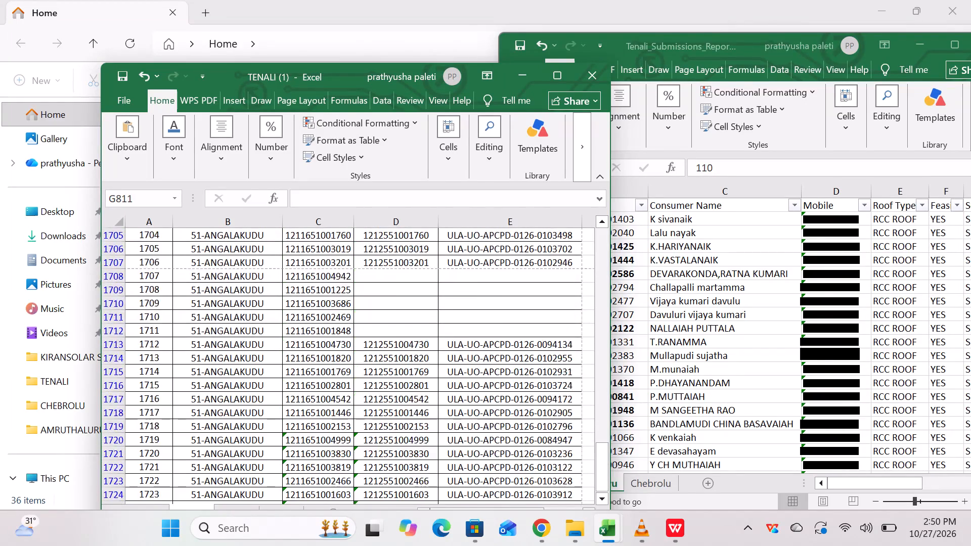
scroll(491, 312, "up", 20)
scroll(491, 312, "up", 2)
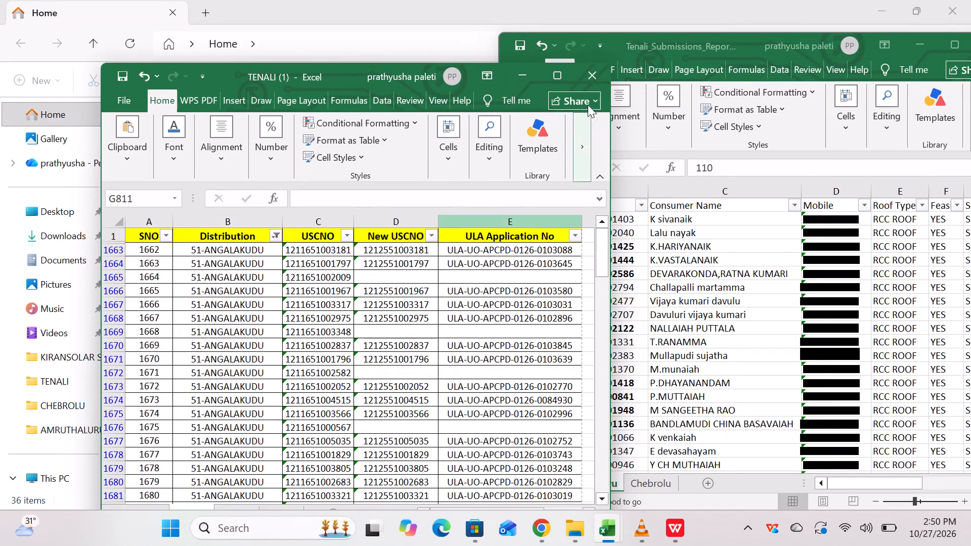
left_click(526, 78)
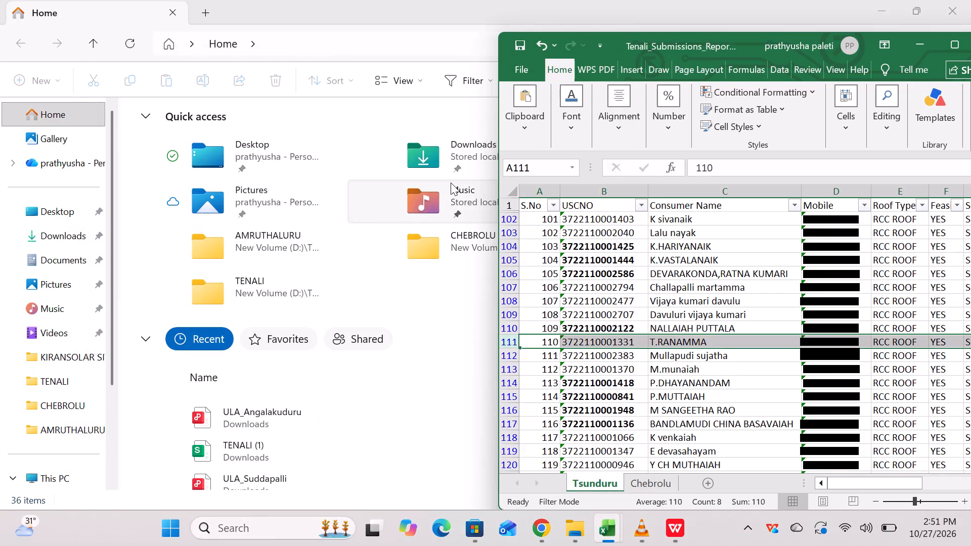
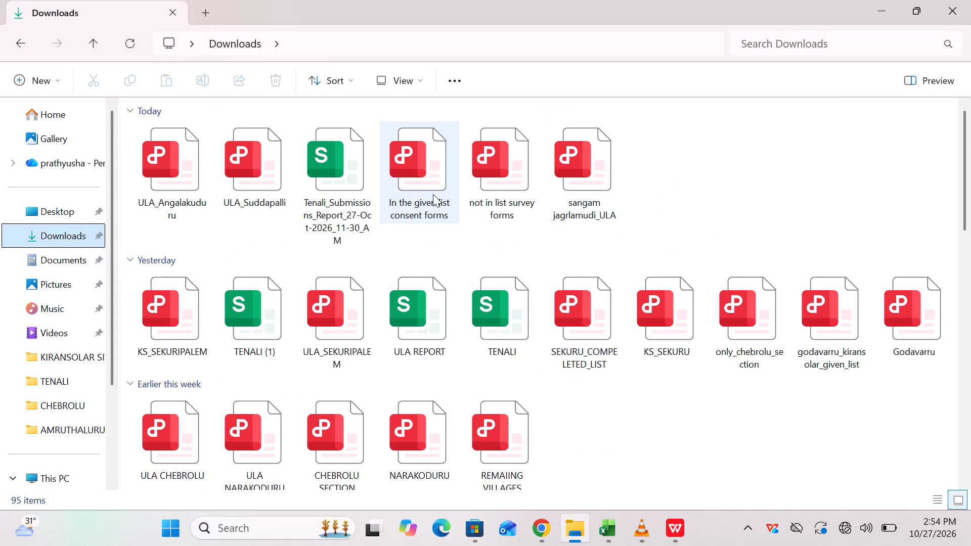
Open the "In the given list consent forms" PDF from the Downloads folder.
double_click(409, 218)
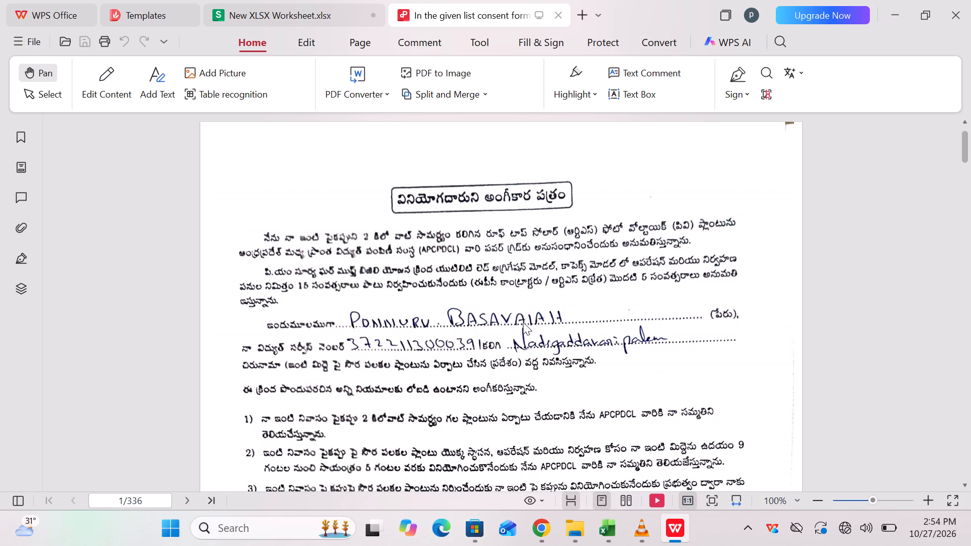
Restore the maximized PDF window to a smaller size, narrow it and move it so the Downloads files beside it are uncovered.
left_click(916, 12)
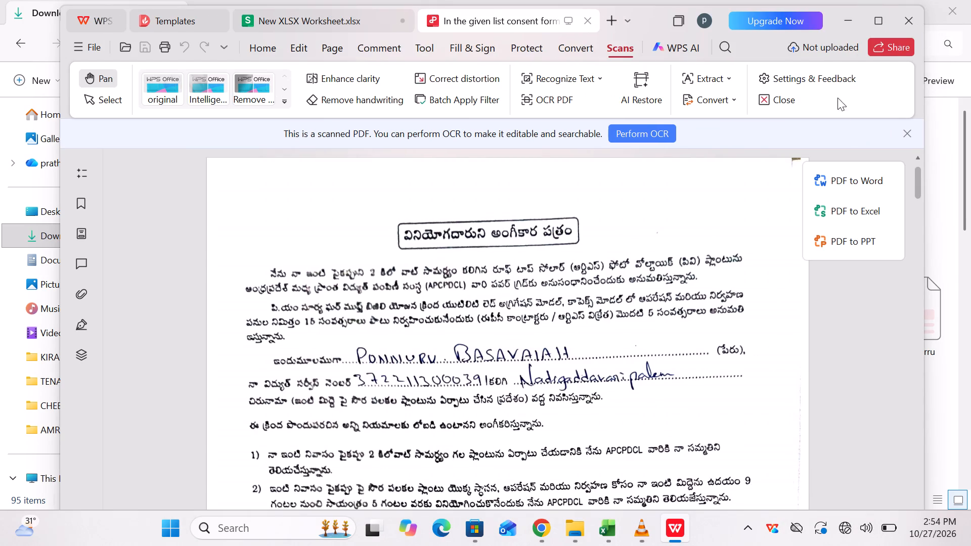
left_click_drag(926, 193, 730, 232)
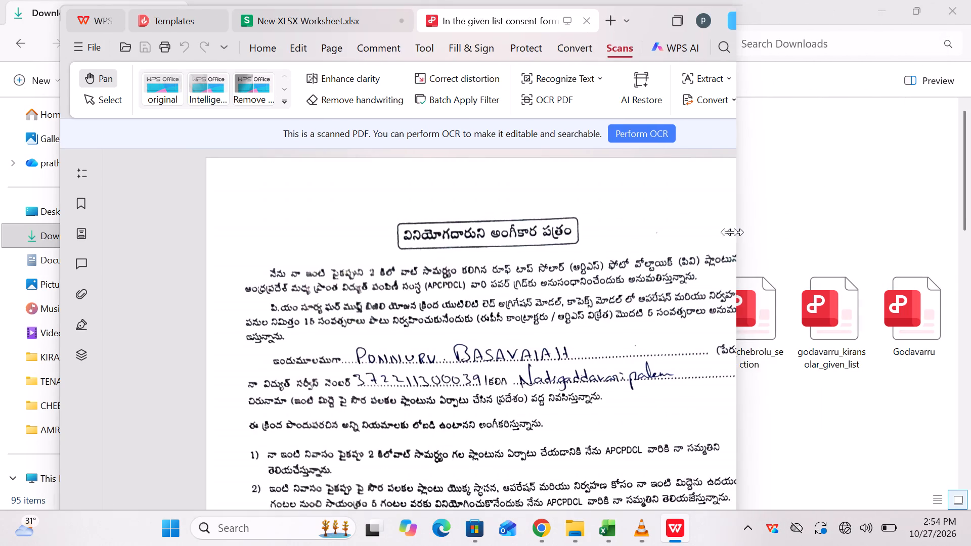
left_click_drag(730, 232, 597, 232)
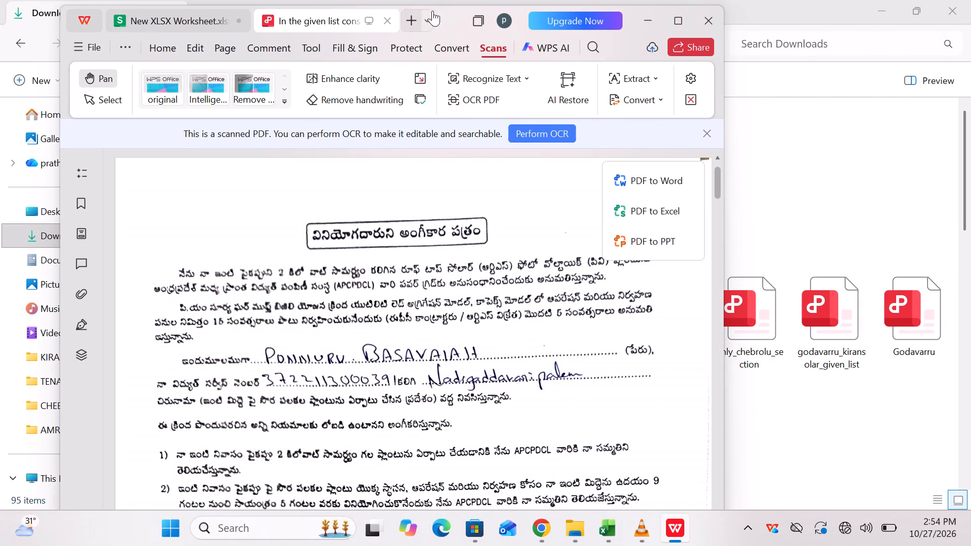
left_click_drag(434, 2, 420, 87)
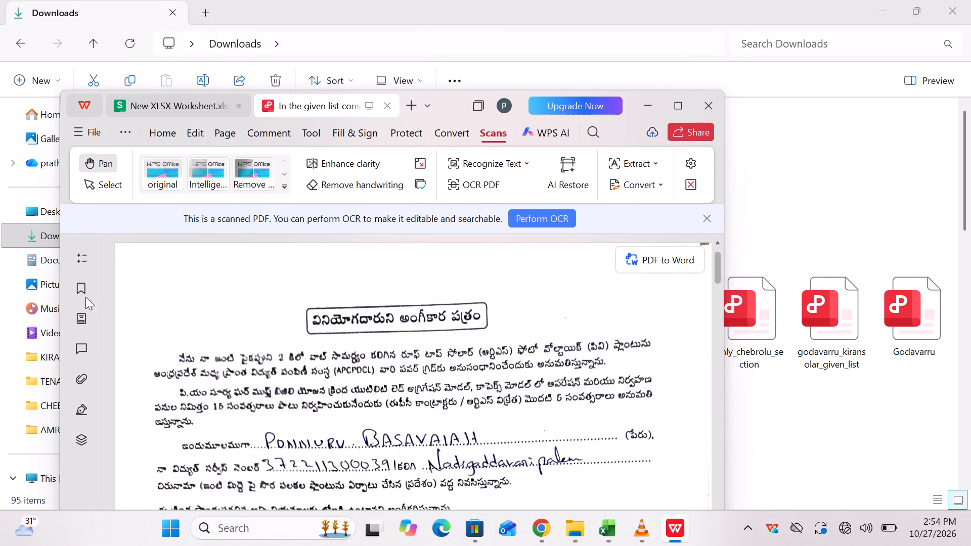
left_click_drag(56, 312, 122, 329)
left_click_drag(729, 335, 686, 331)
left_click_drag(448, 101, 382, 75)
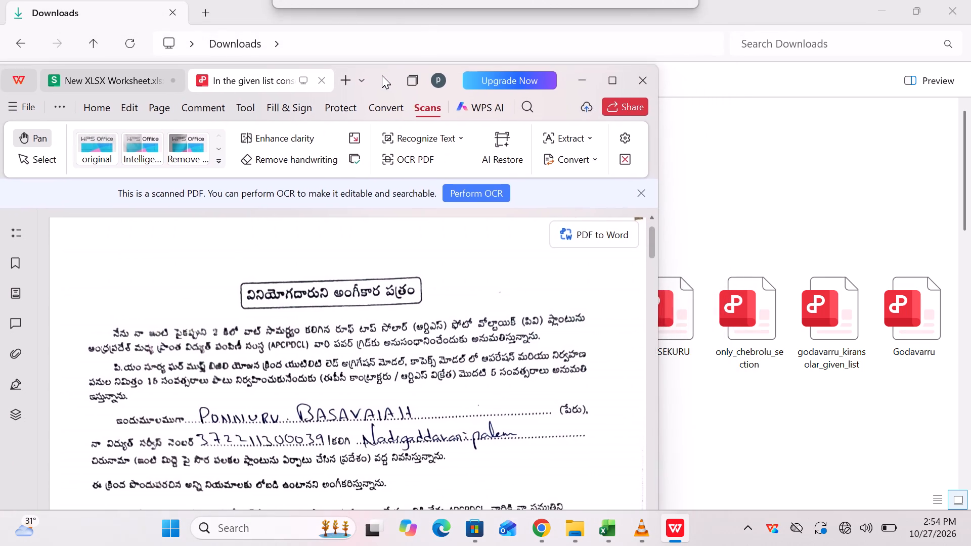
left_click_drag(382, 75, 338, 32)
scroll(414, 236, "down", 1)
left_click(416, 248)
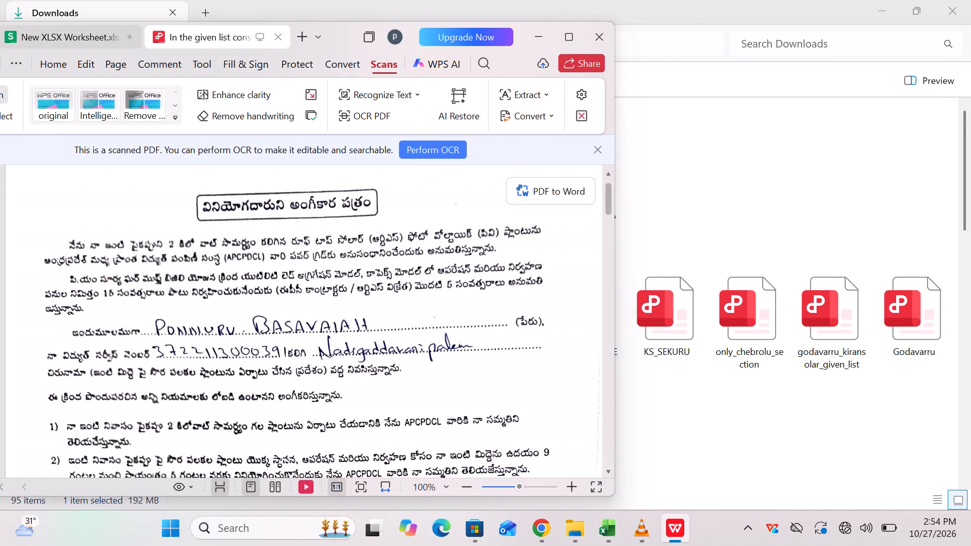
double_click(429, 318)
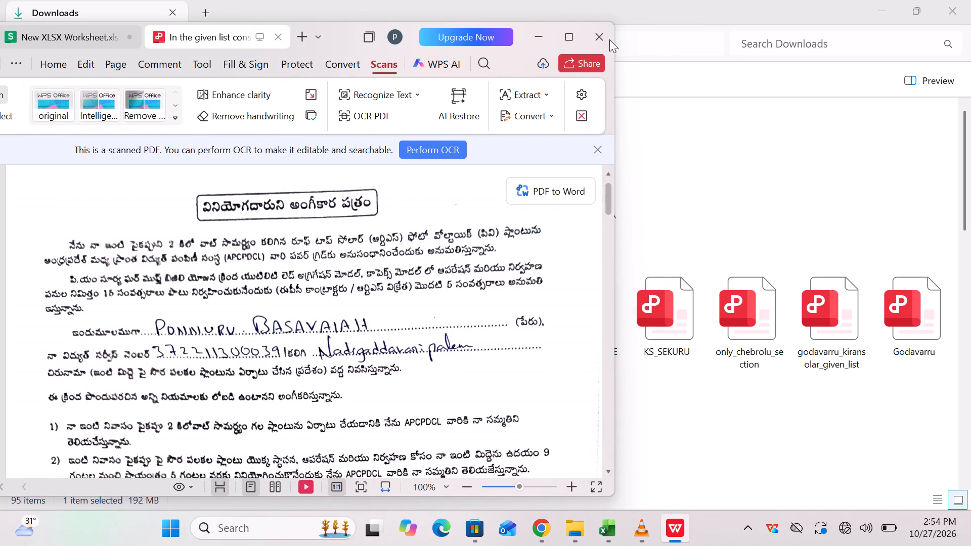
Close the WPS Office window containing the New XLSX Worksheet and the consent forms PDF.
left_click(609, 39)
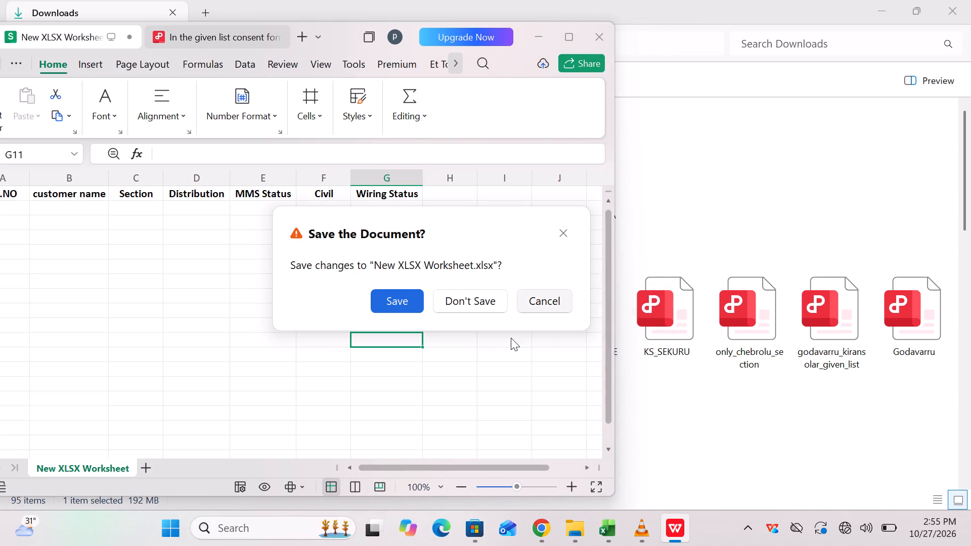
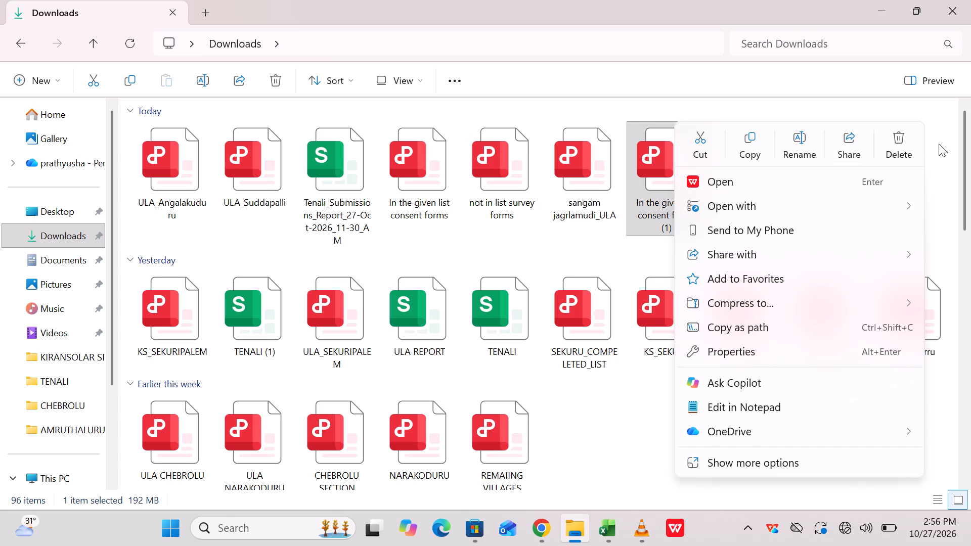
Delete the duplicate "In the given list consent forms (1)" PDF from the Downloads folder.
left_click(908, 148)
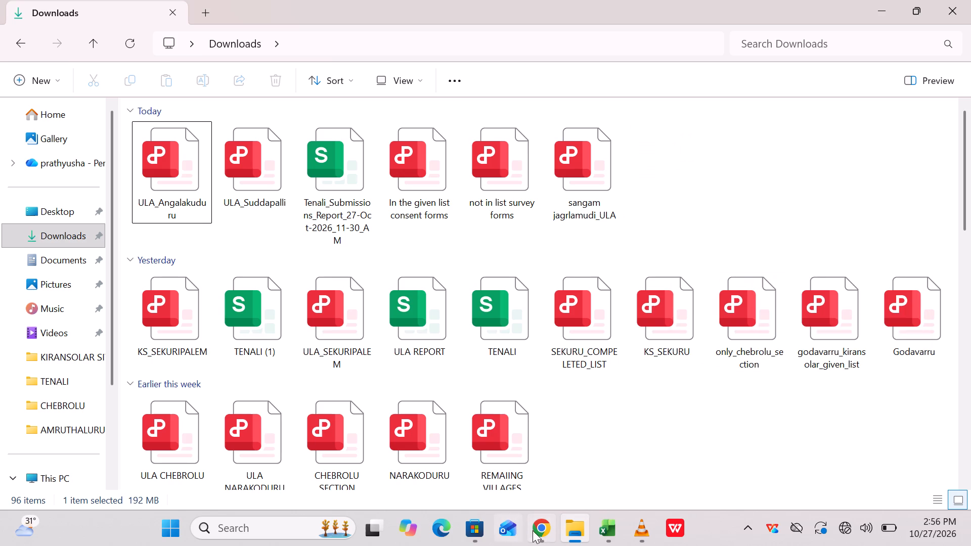
Switch to Chrome and look through the first pages of the consent forms PDF, up to page 7.
left_click(538, 530)
scroll(404, 369, "down", 4)
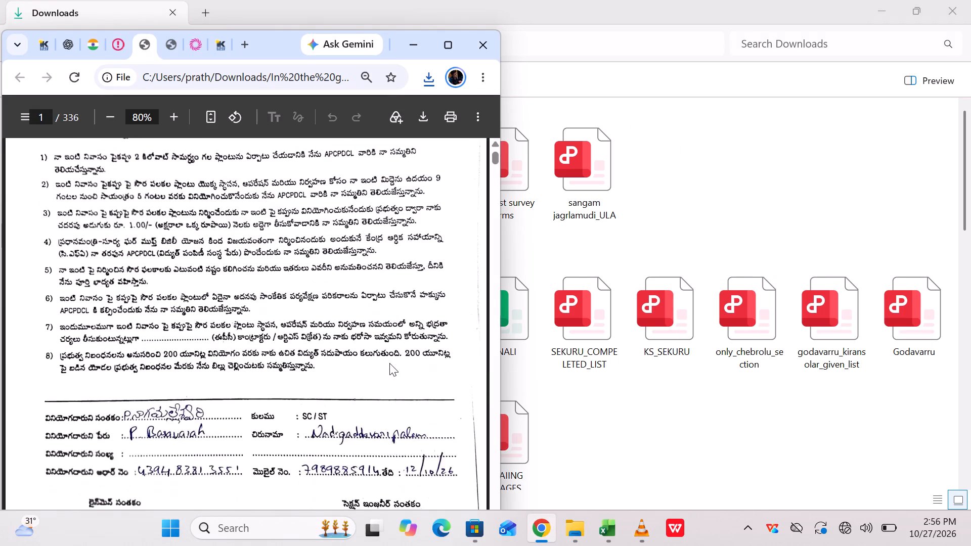
scroll(389, 362, "down", 4)
scroll(389, 362, "down", 1, "ctrl")
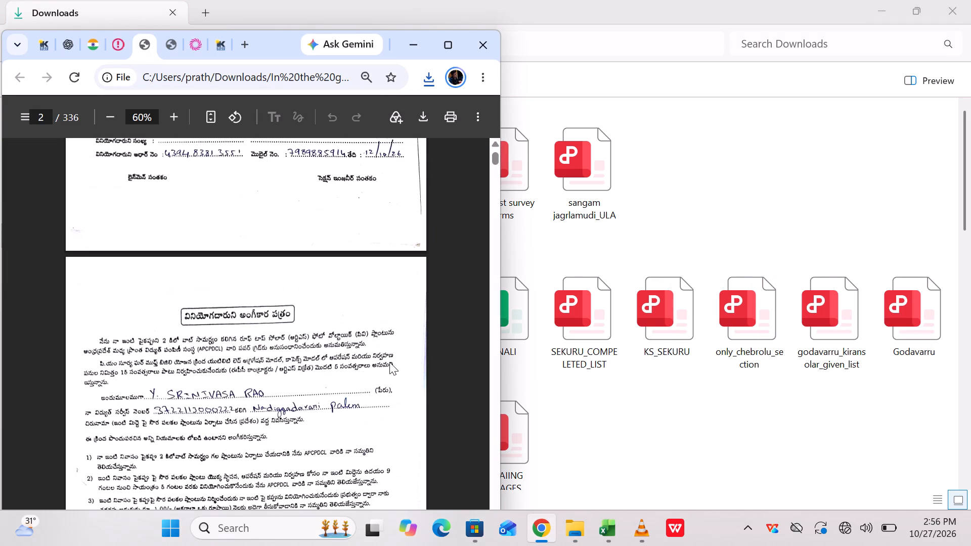
scroll(389, 362, "down", 18)
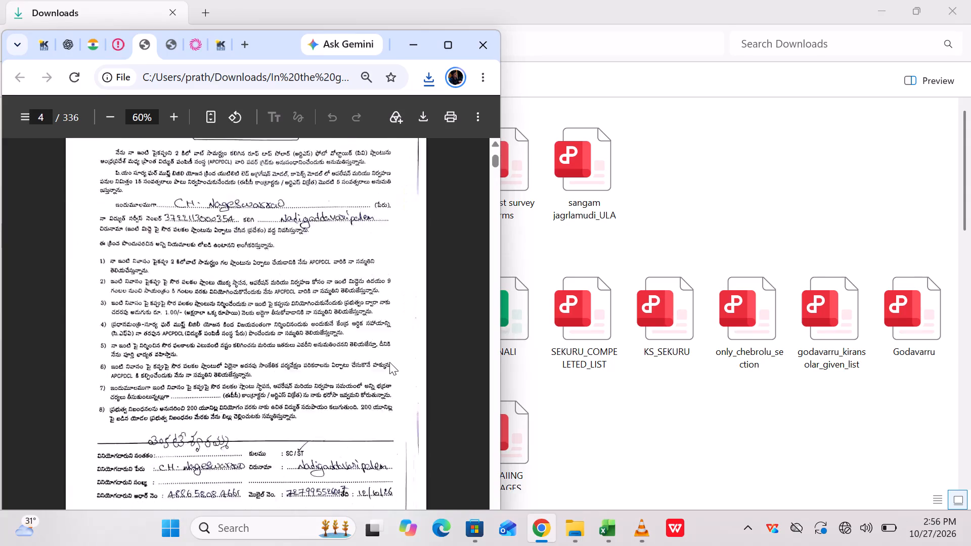
scroll(389, 362, "down", 3)
scroll(389, 362, "up", 4)
scroll(389, 362, "down", 4)
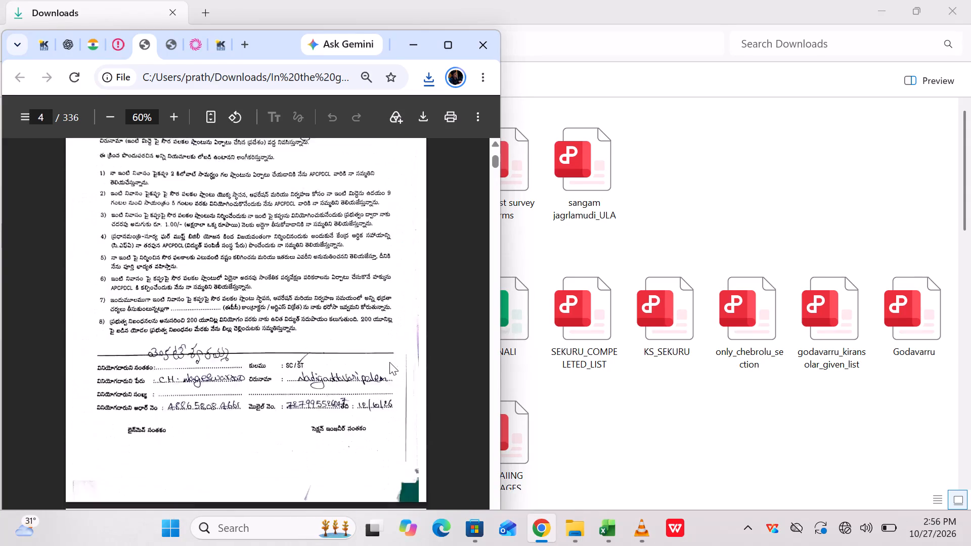
scroll(389, 362, "down", 1)
scroll(389, 362, "up", 2)
scroll(389, 362, "down", 17)
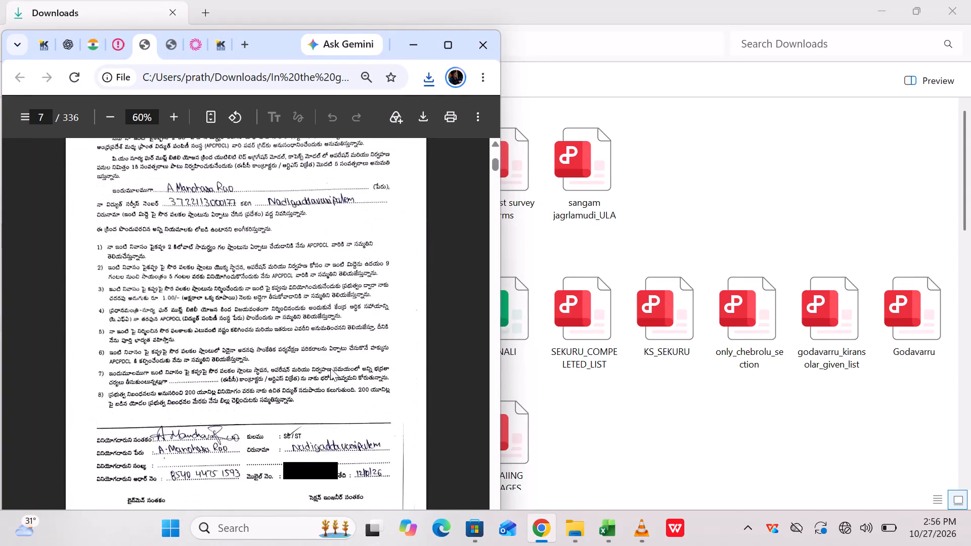
Go to page 113 of the consent forms PDF.
left_click(43, 113)
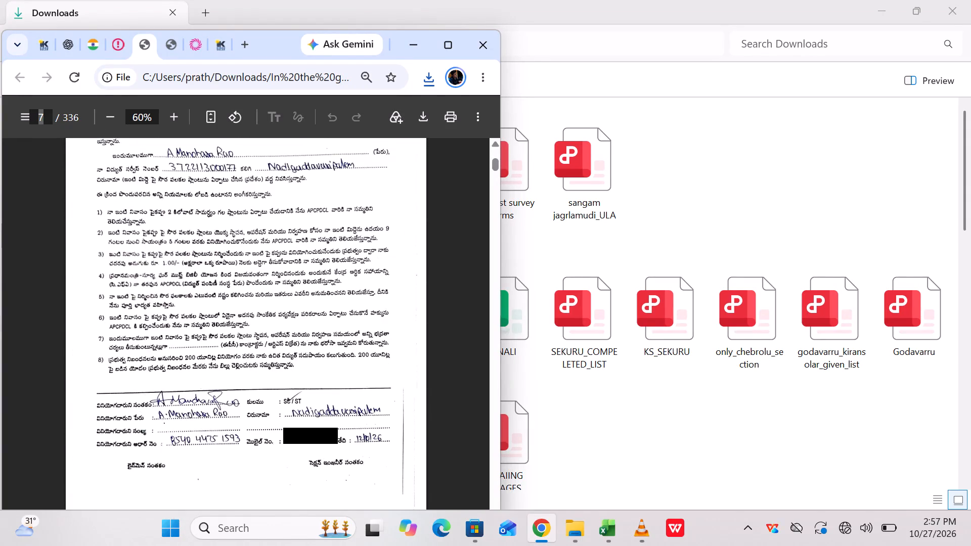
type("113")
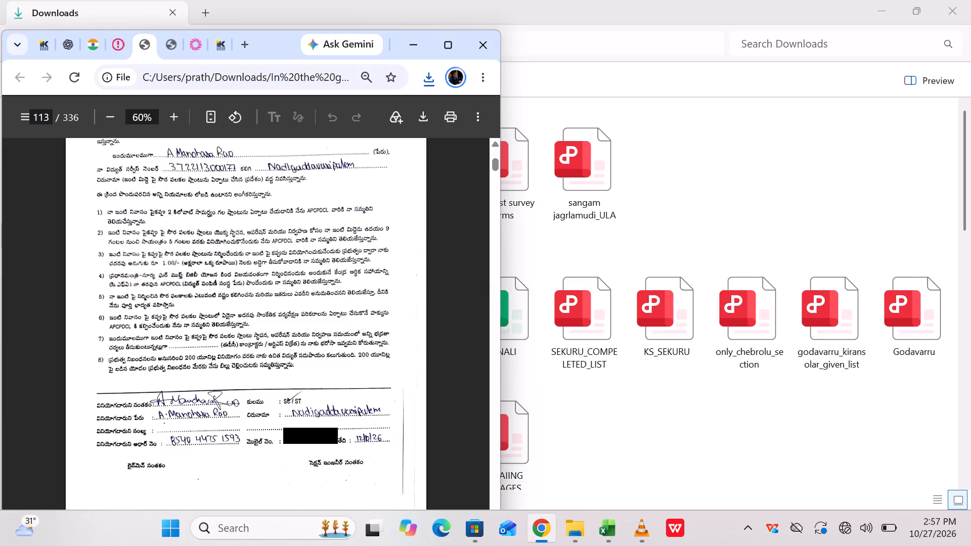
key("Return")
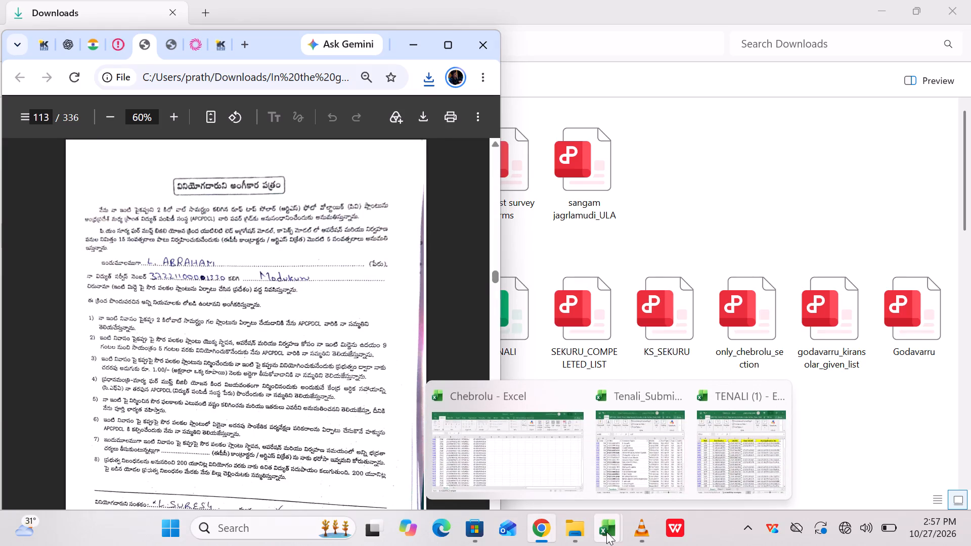
Close the TENALI (1) workbook in Excel without saving its changes.
left_click(775, 397)
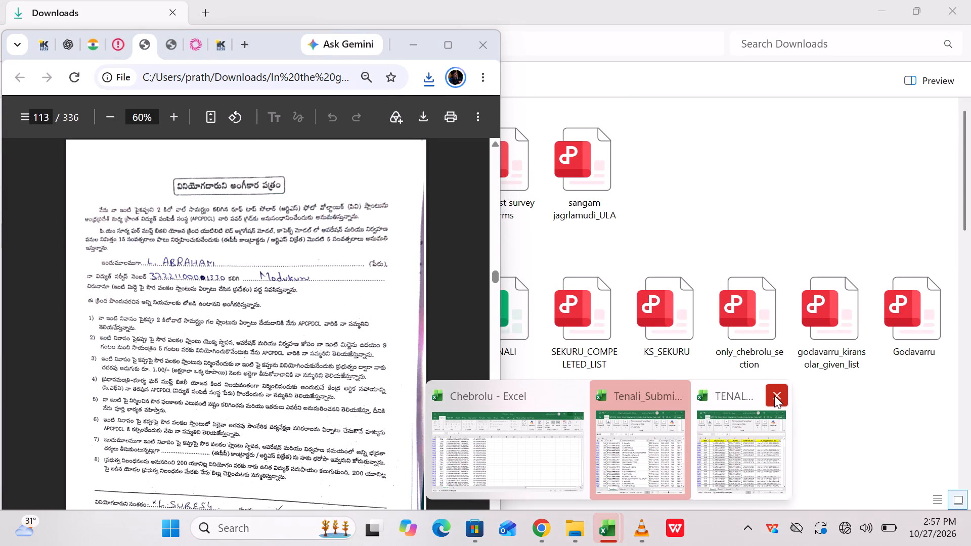
left_click(731, 436)
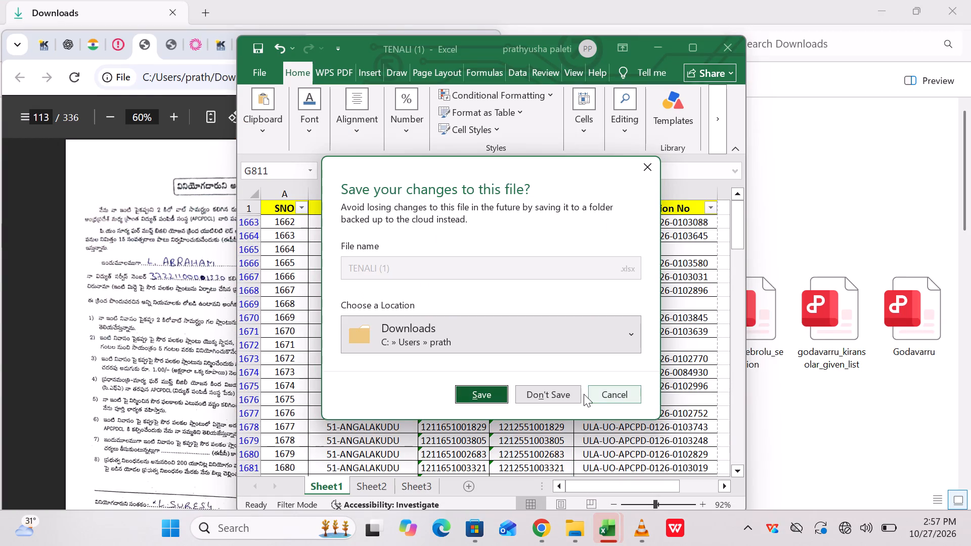
left_click(553, 391)
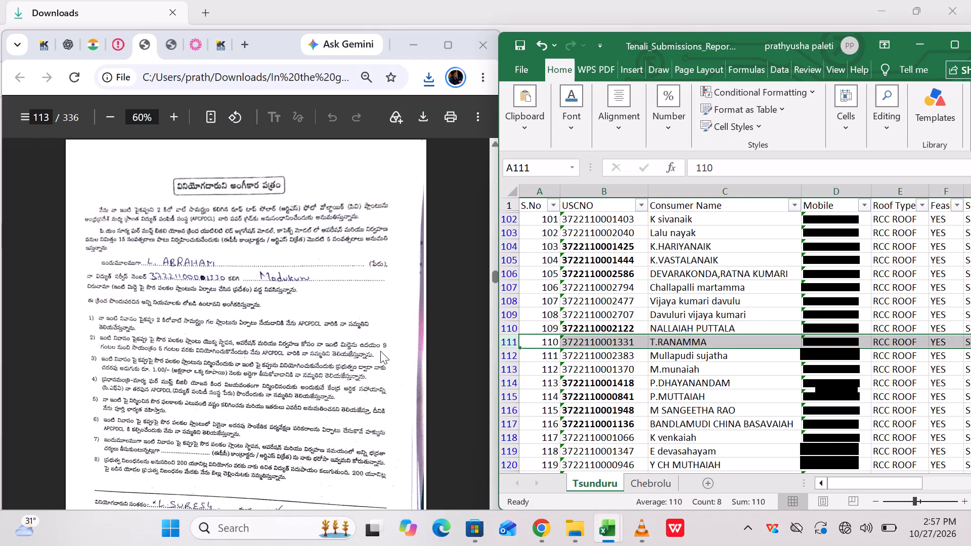
Examine the consent forms from page 113 back to page 107 against the Tsunduru sheet of the Tenali submissions report.
scroll(380, 351, "up", 4)
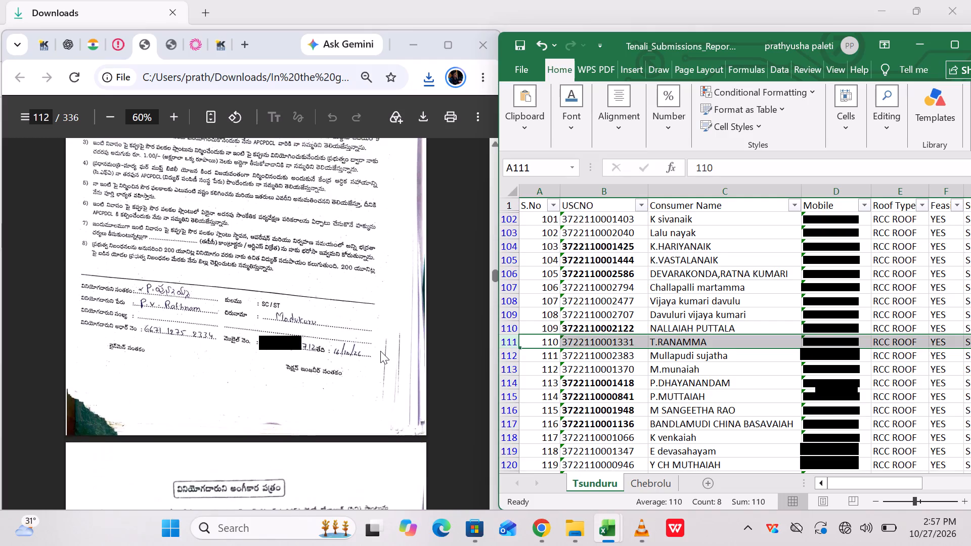
scroll(380, 351, "up", 3)
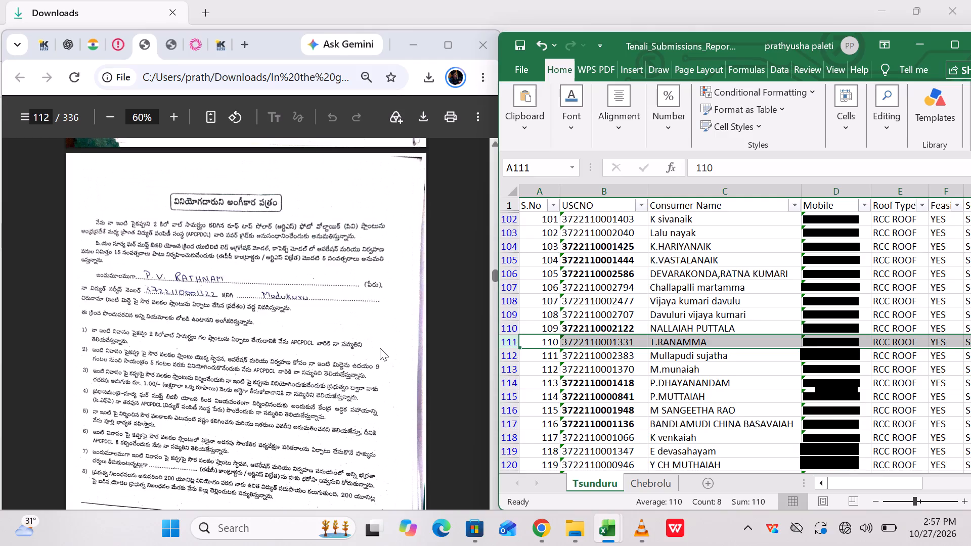
scroll(380, 348, "up", 7)
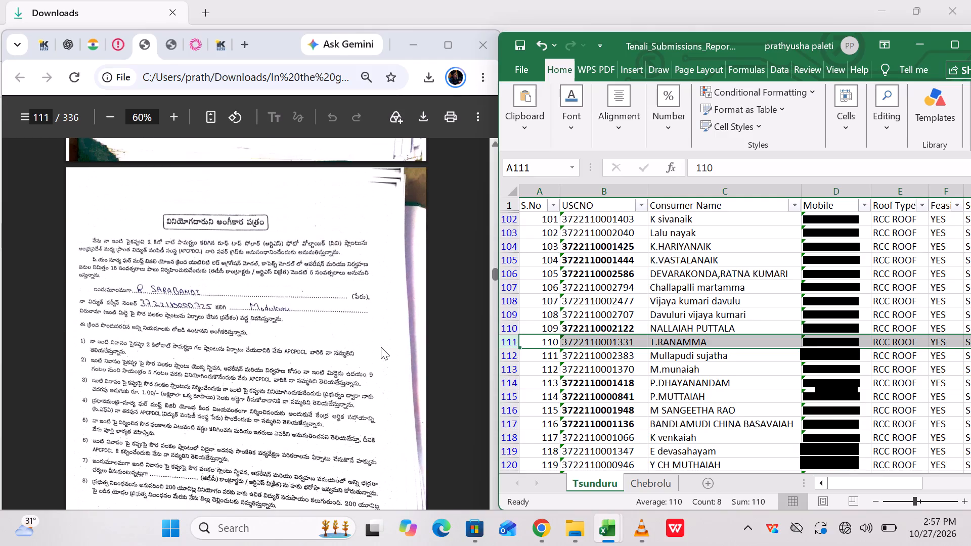
scroll(381, 347, "up", 12)
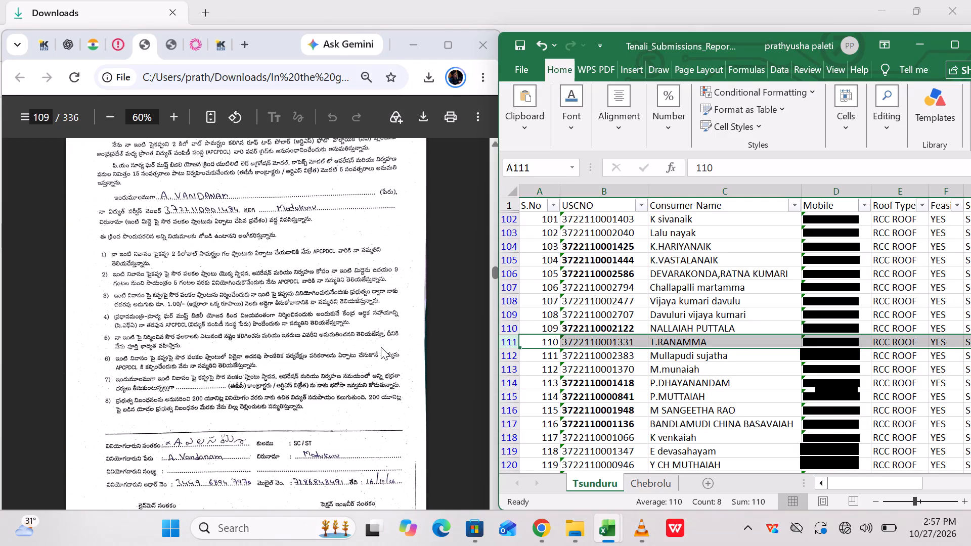
scroll(381, 347, "up", 2)
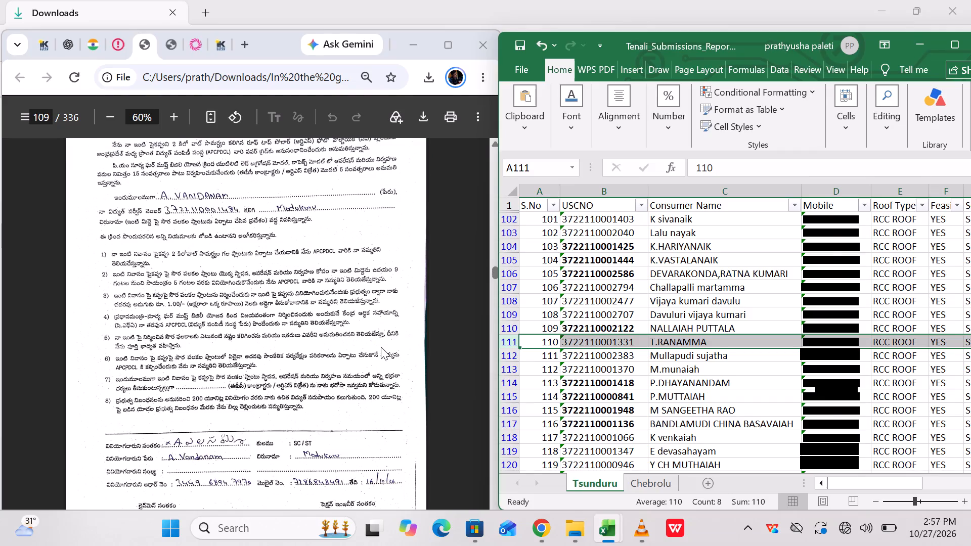
scroll(381, 347, "up", 12)
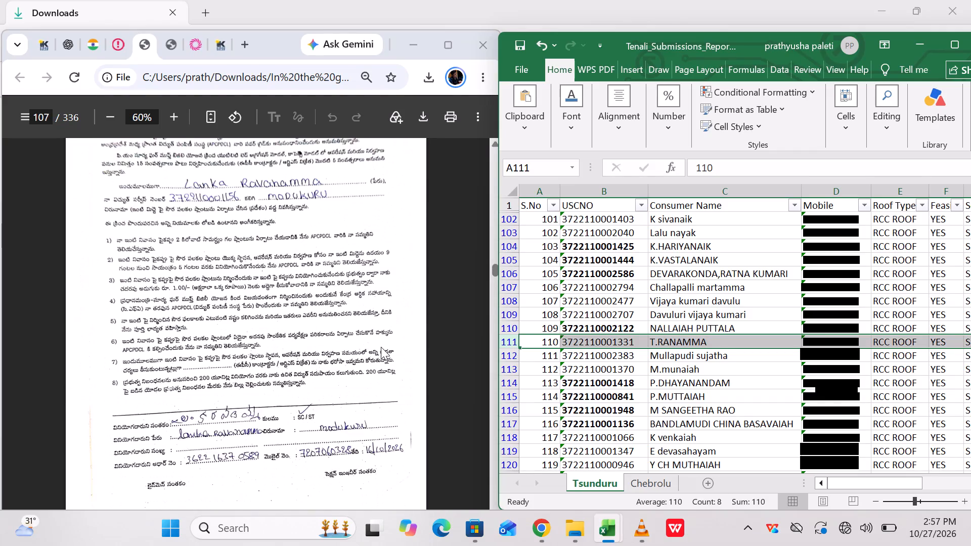
scroll(381, 347, "up", 2)
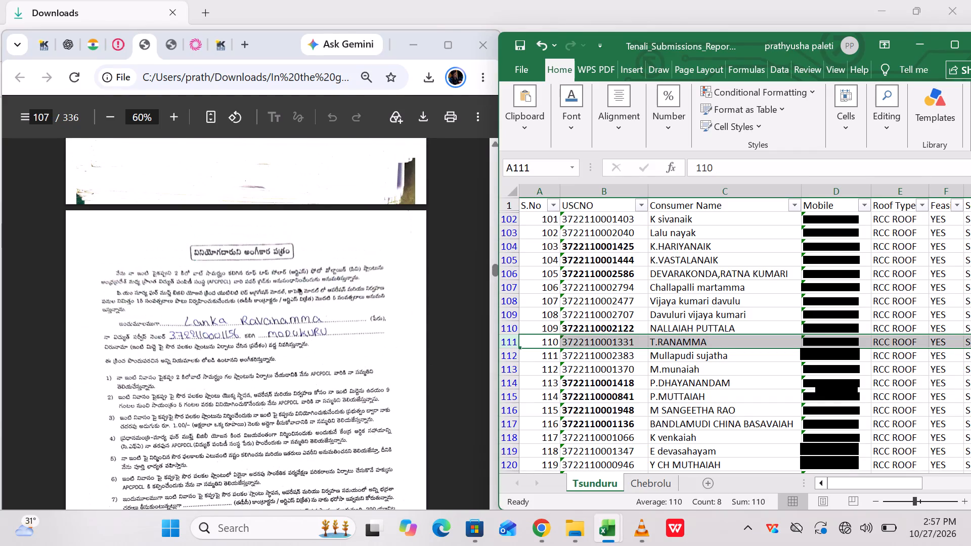
Make the USCNO in cell B111 of the Tsunduru sheet bold.
left_click(602, 344)
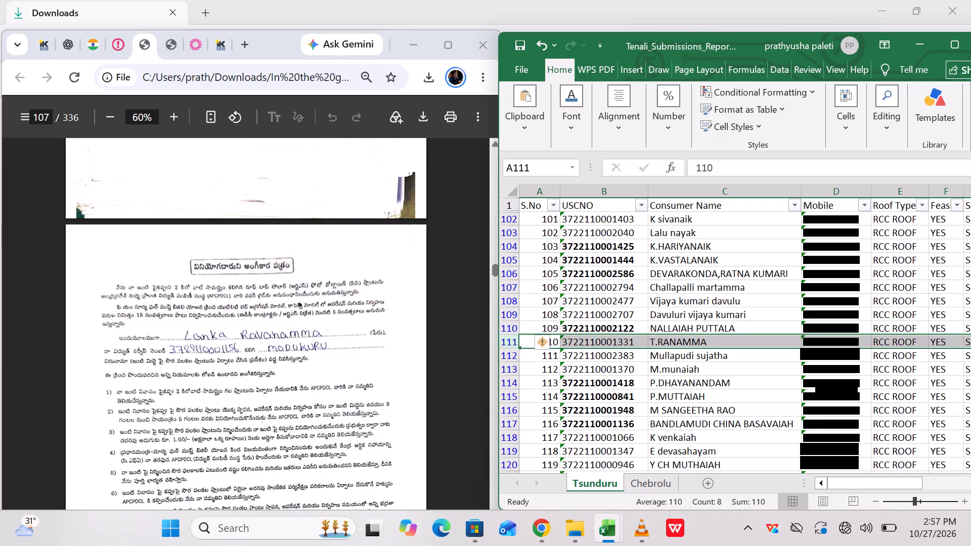
key("ctrl+b")
Find the page 114 consent form's service number in the Tsunduru sheet and make that USCNO in cell B128 bold.
scroll(320, 347, "down", 2)
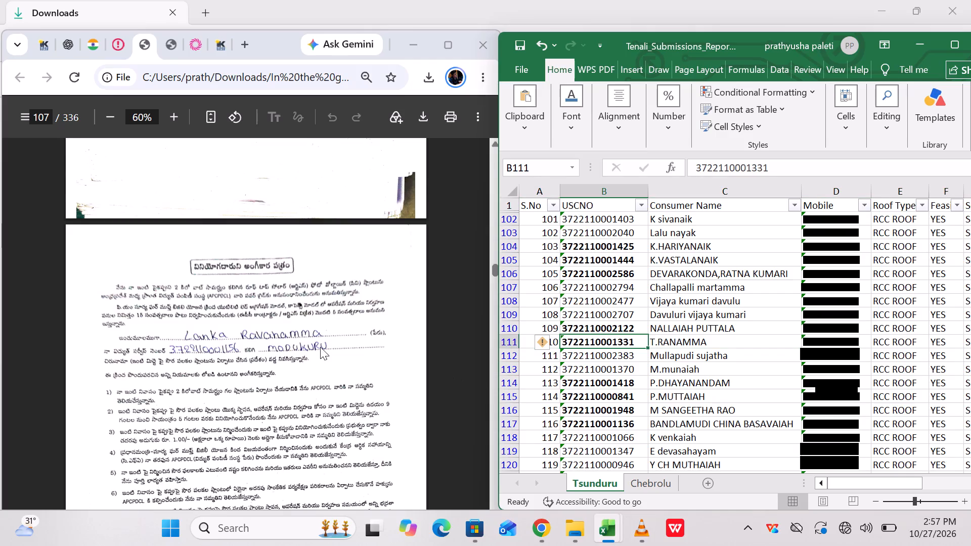
scroll(320, 347, "down", 16)
scroll(317, 340, "down", 18)
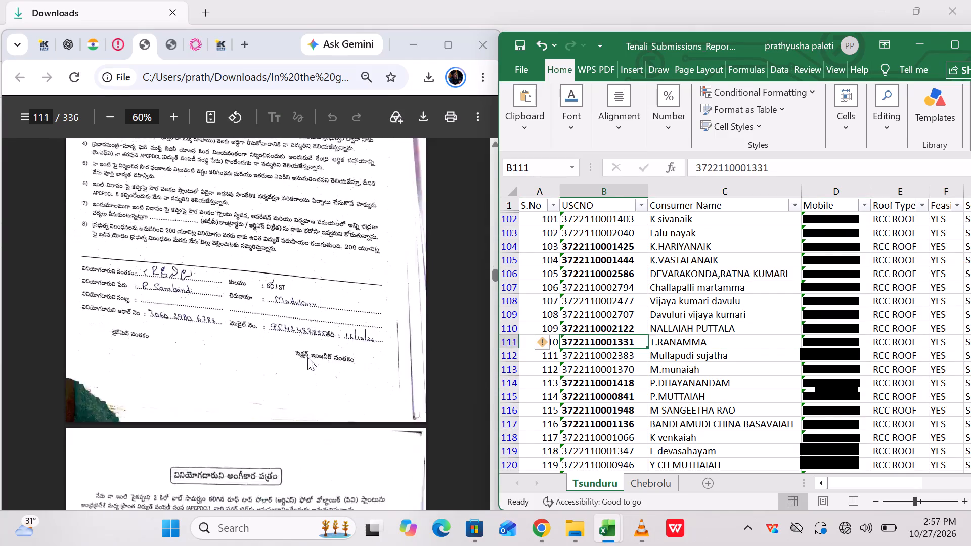
scroll(306, 358, "down", 7)
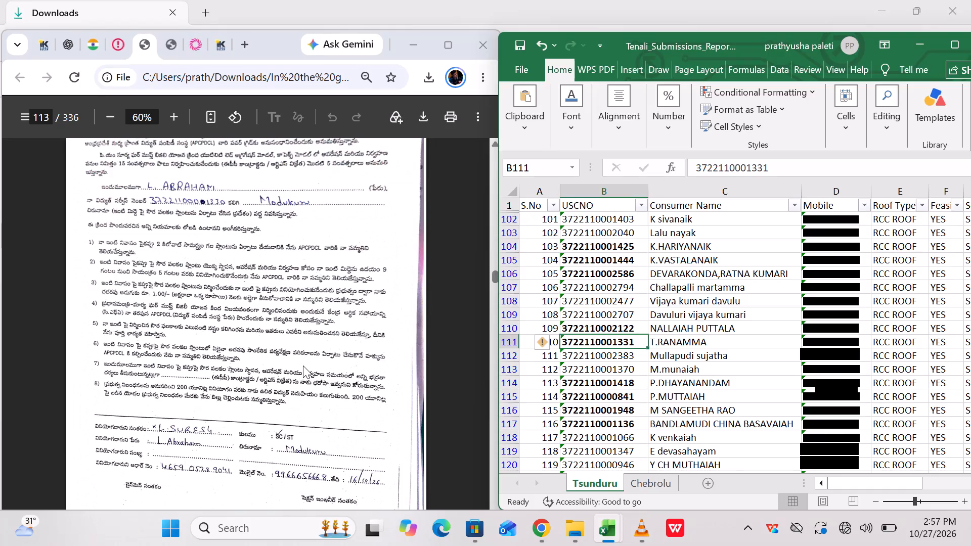
scroll(620, 393, "down", 2)
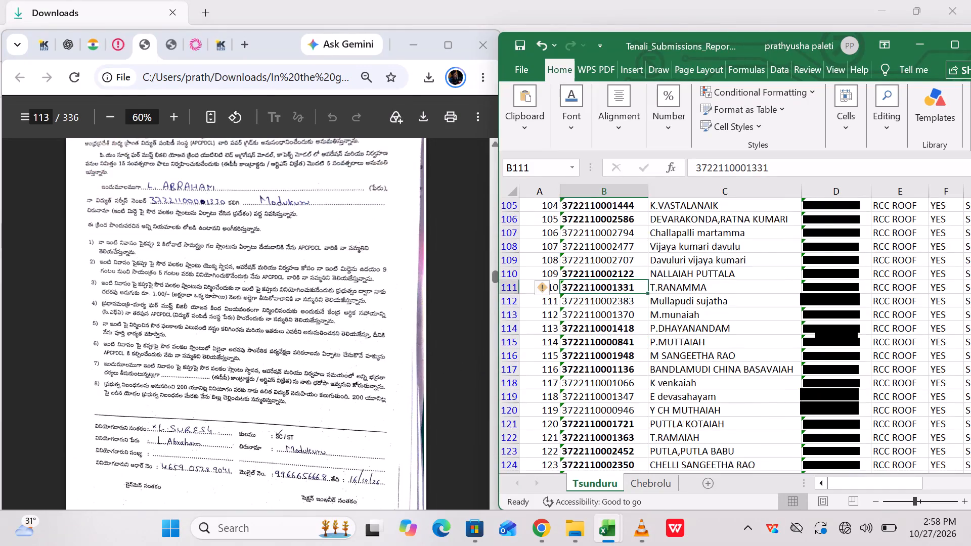
scroll(620, 395, "down", 8)
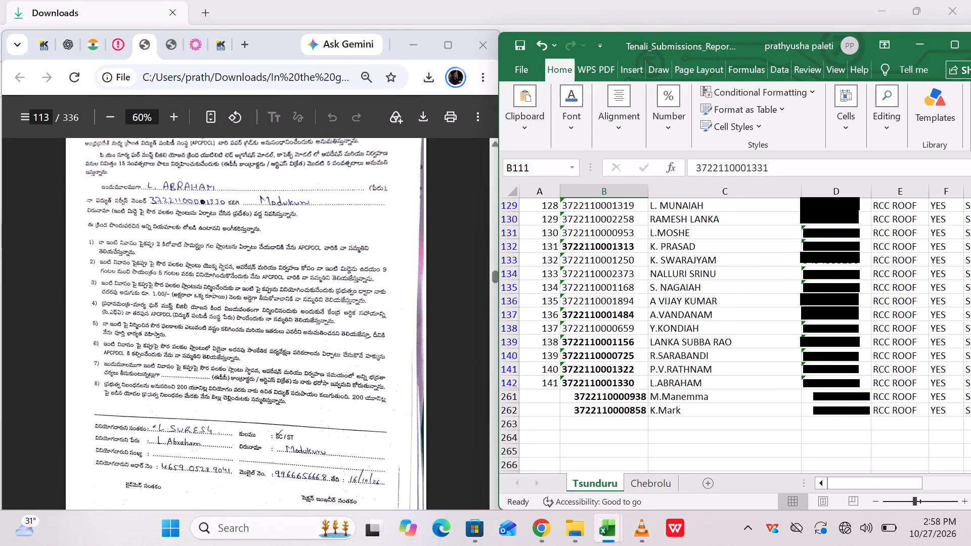
scroll(389, 367, "down", 7)
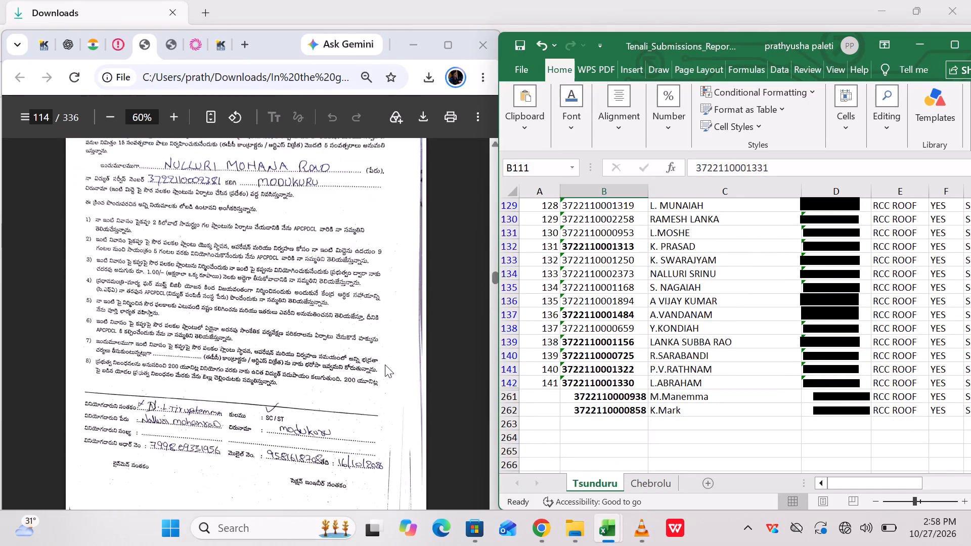
scroll(385, 365, "up", 1)
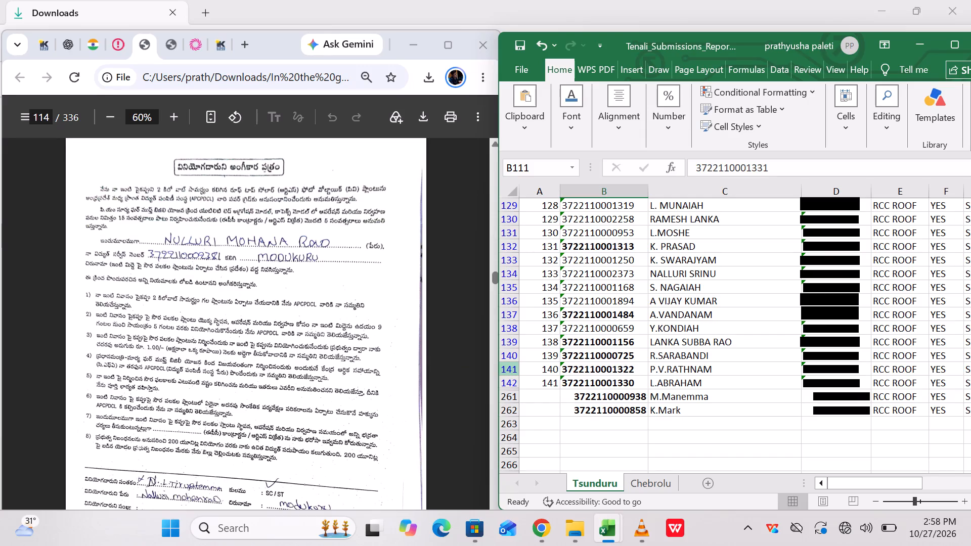
scroll(614, 320, "up", 1)
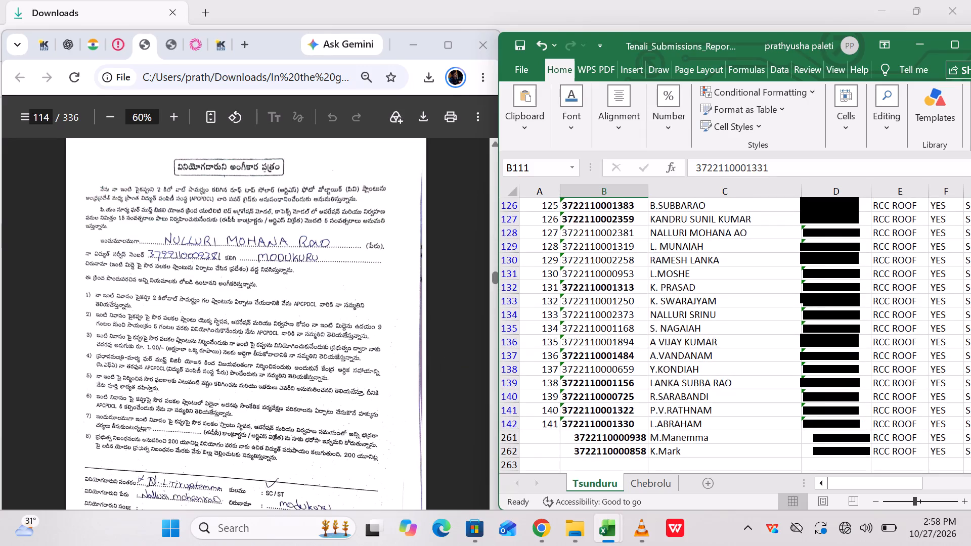
left_click(620, 236)
key("ctrl+b")
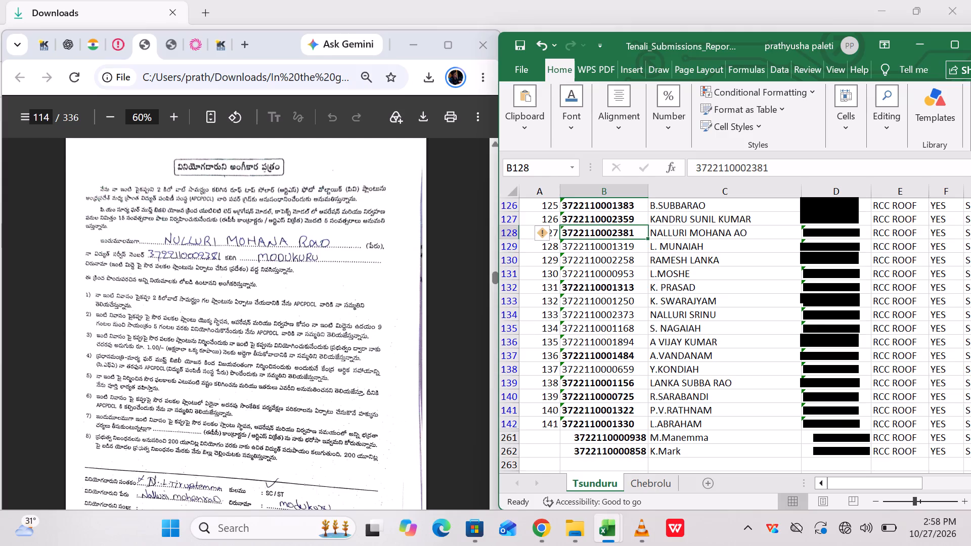
Make the USCNO in cell B129, matching the consent form on page 115, bold.
scroll(323, 314, "down", 5)
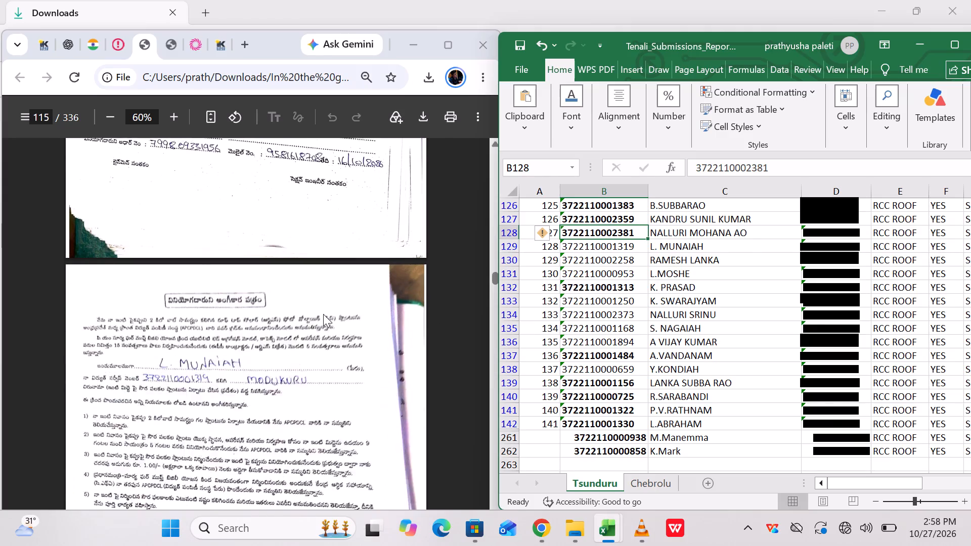
scroll(323, 314, "down", 2)
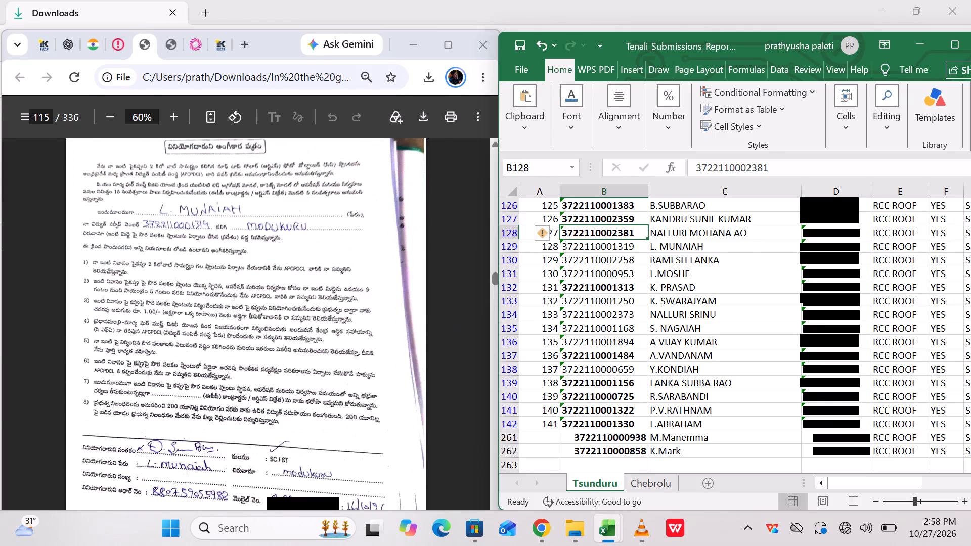
left_click(626, 245)
key("ctrl+b")
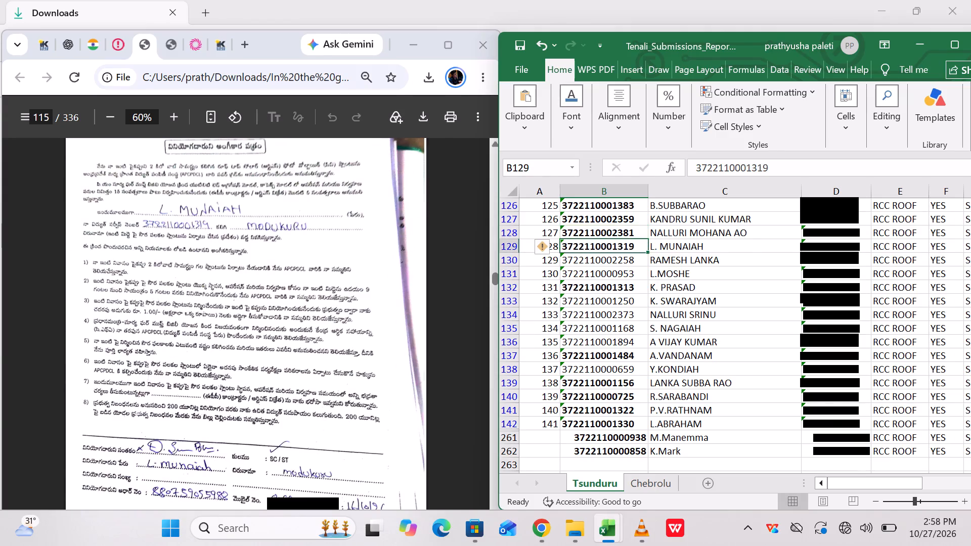
Examine the page 116 consent form and look through the Tsunduru sheet's USCNO column for its service number.
scroll(282, 355, "down", 6)
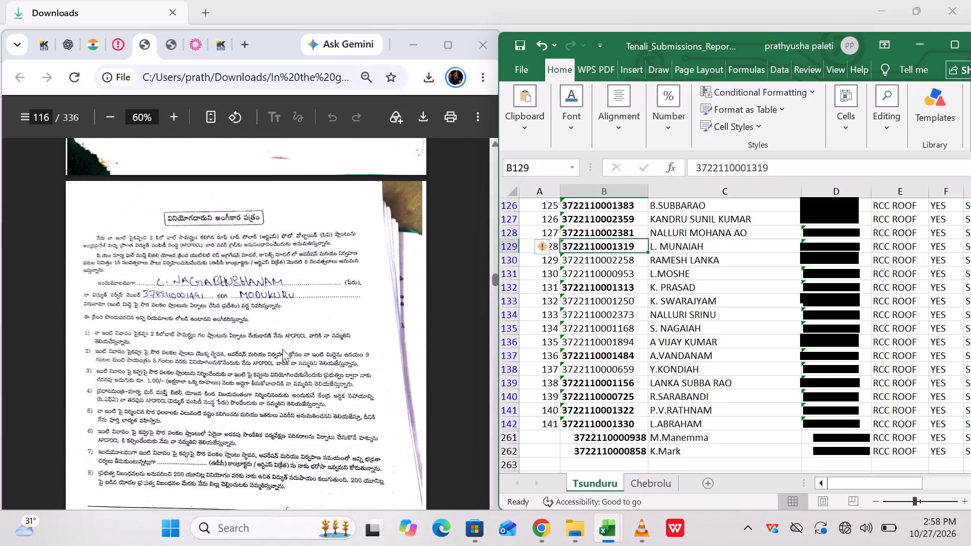
scroll(282, 349, "down", 1)
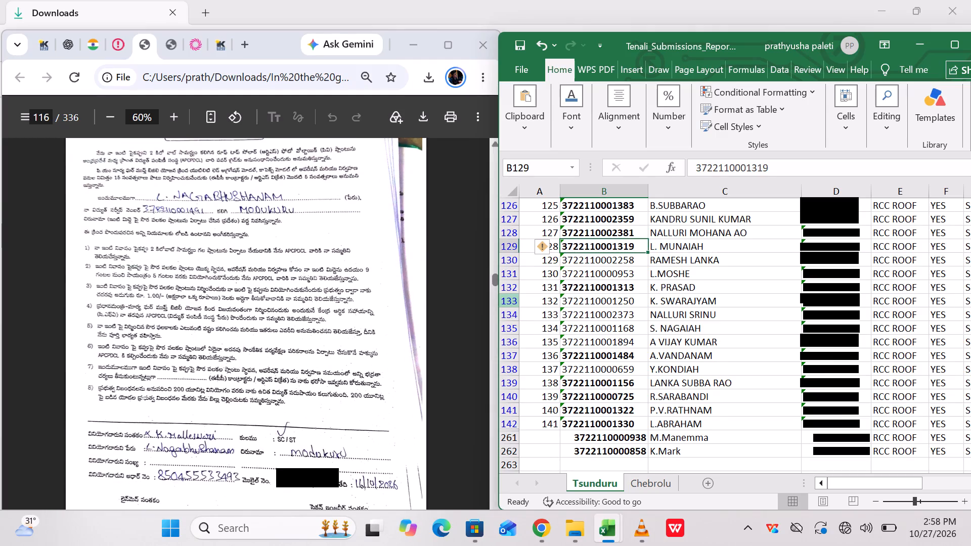
scroll(604, 369, "up", 2)
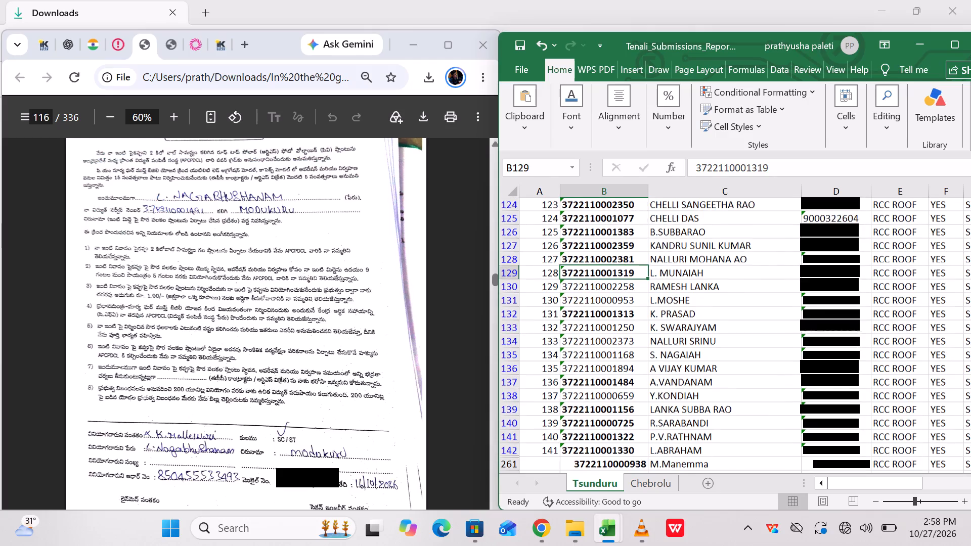
scroll(604, 368, "up", 3)
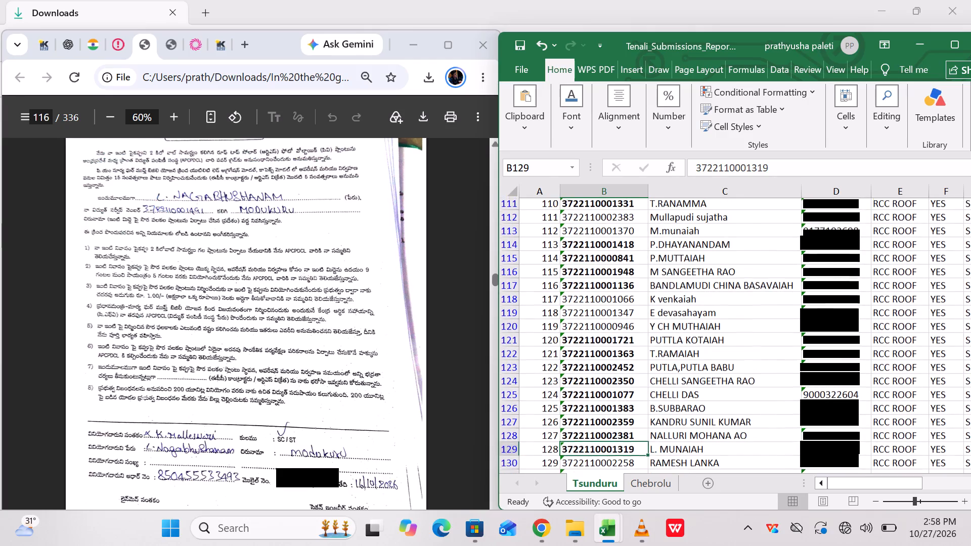
scroll(604, 366, "up", 5)
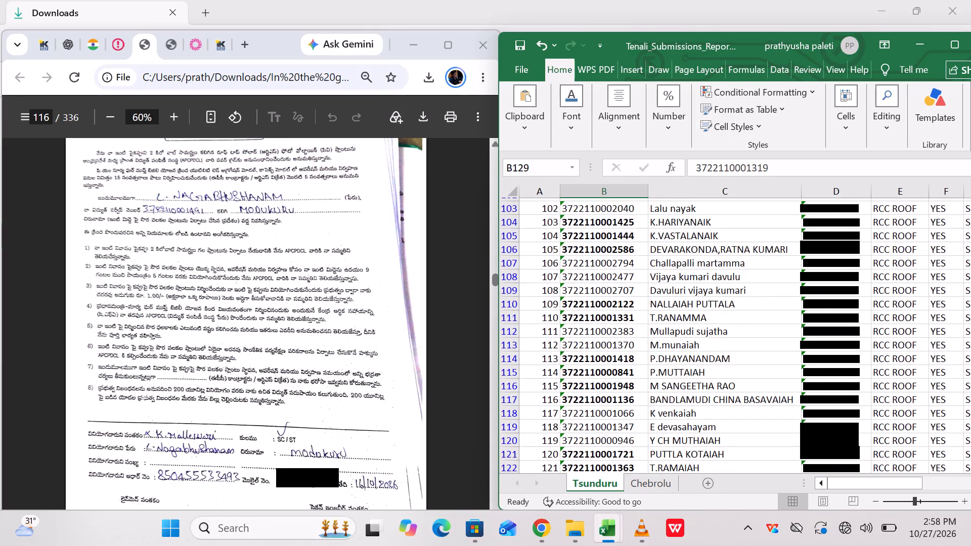
scroll(604, 366, "up", 1)
scroll(622, 254, "down", 2)
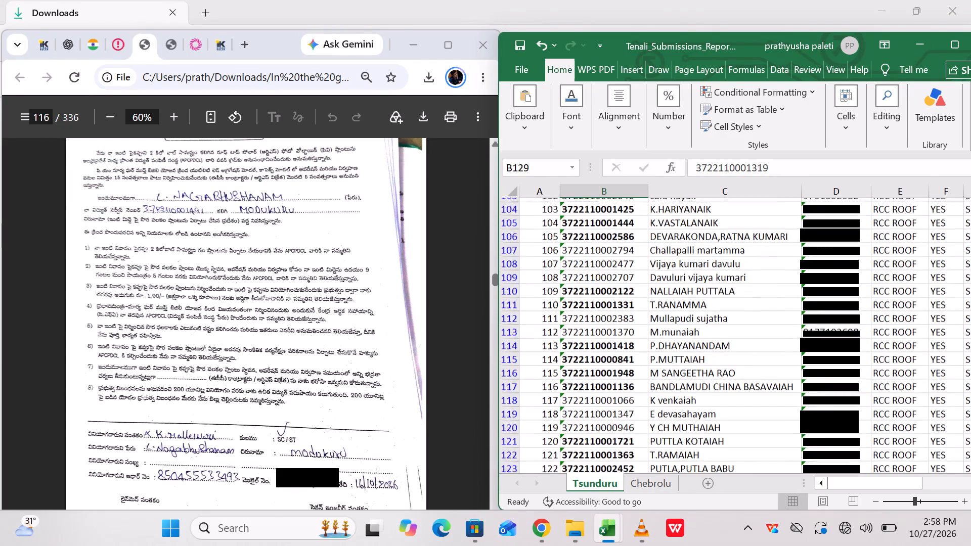
scroll(622, 262, "down", 4)
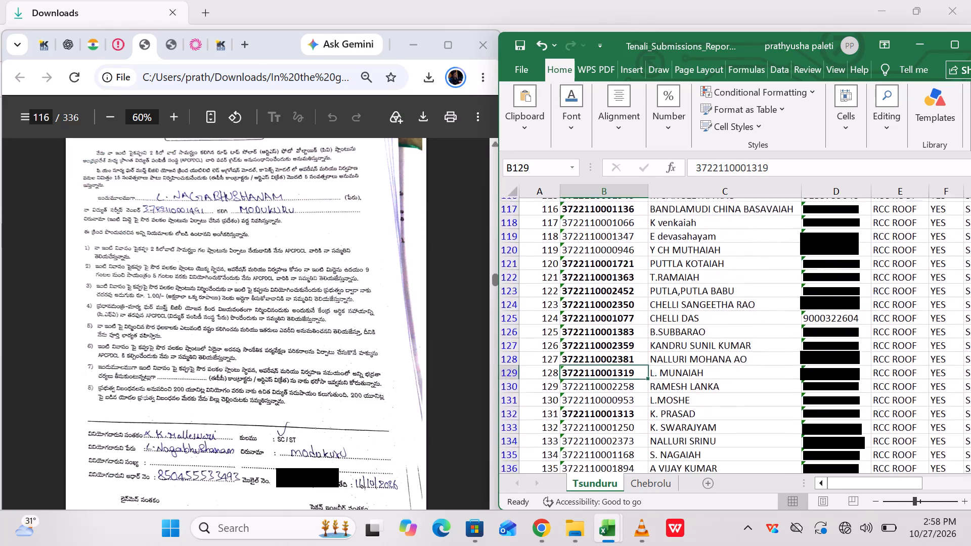
scroll(622, 265, "down", 4)
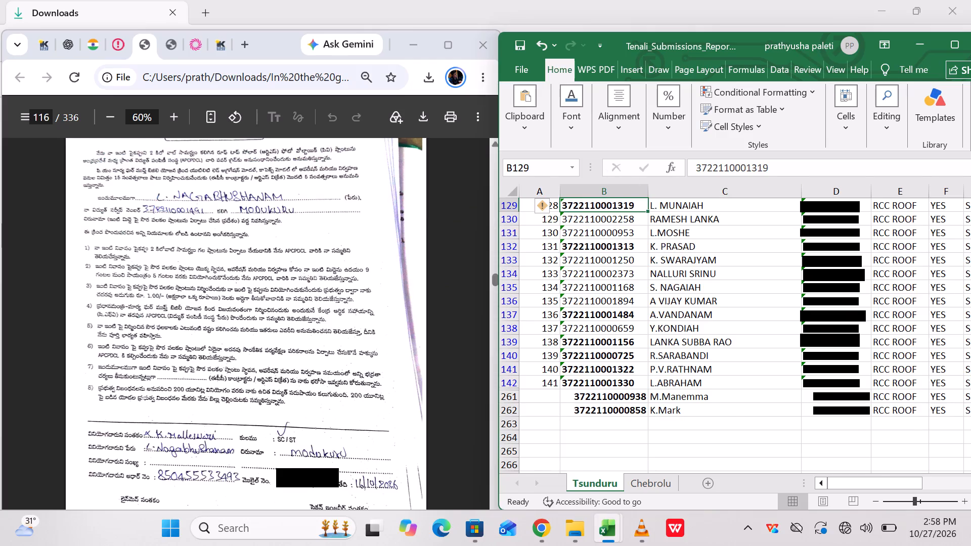
scroll(622, 268, "up", 20)
scroll(622, 268, "up", 5)
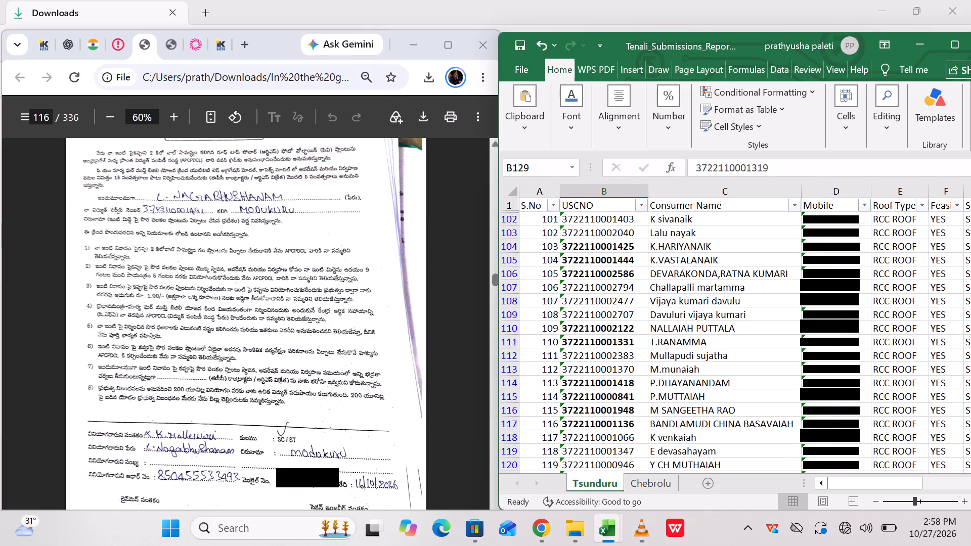
Search the USCNO column's filter values for 149, then close the filter without applying it.
left_click(642, 206)
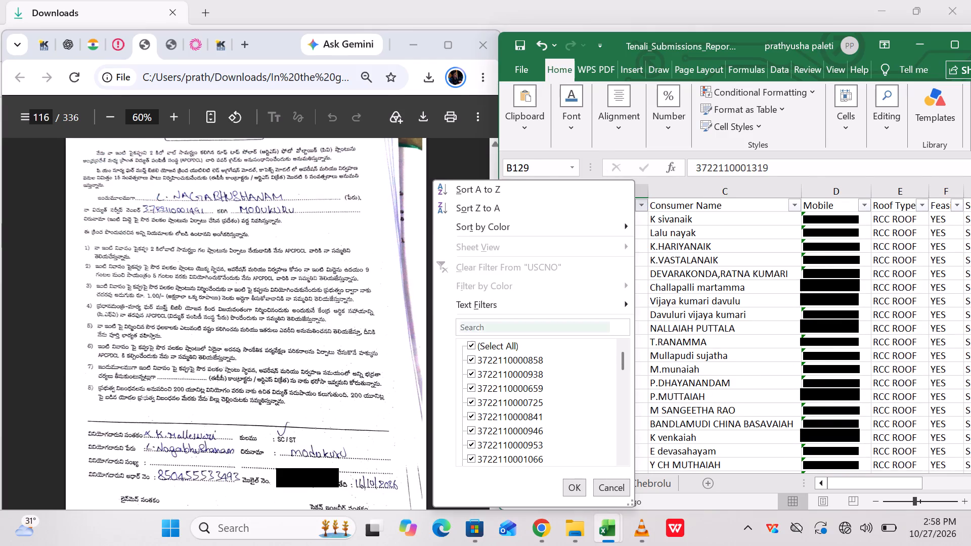
left_click(556, 324)
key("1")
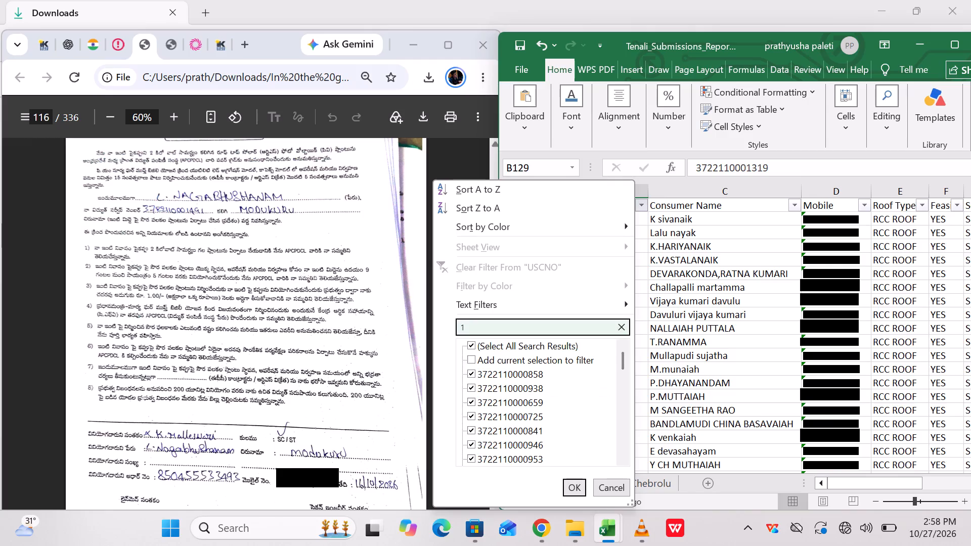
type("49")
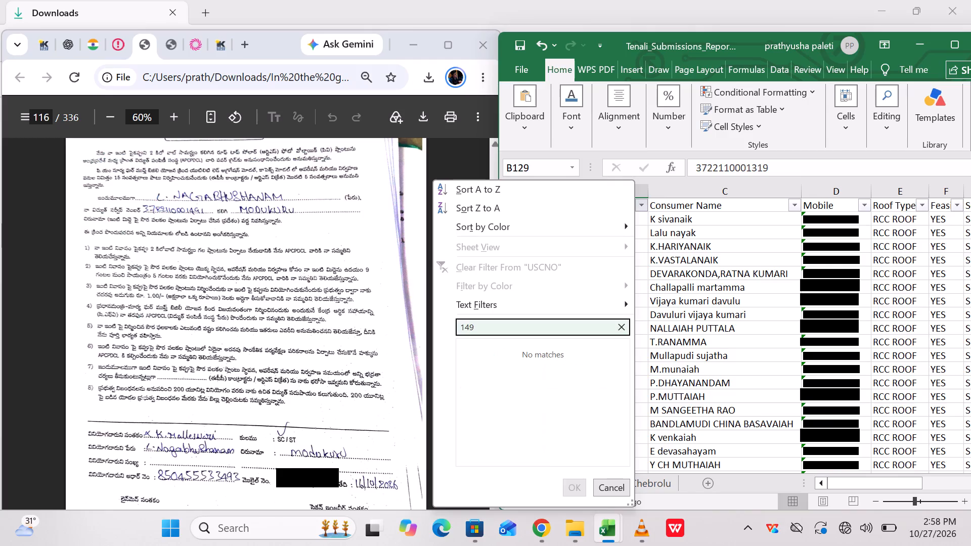
left_click(614, 327)
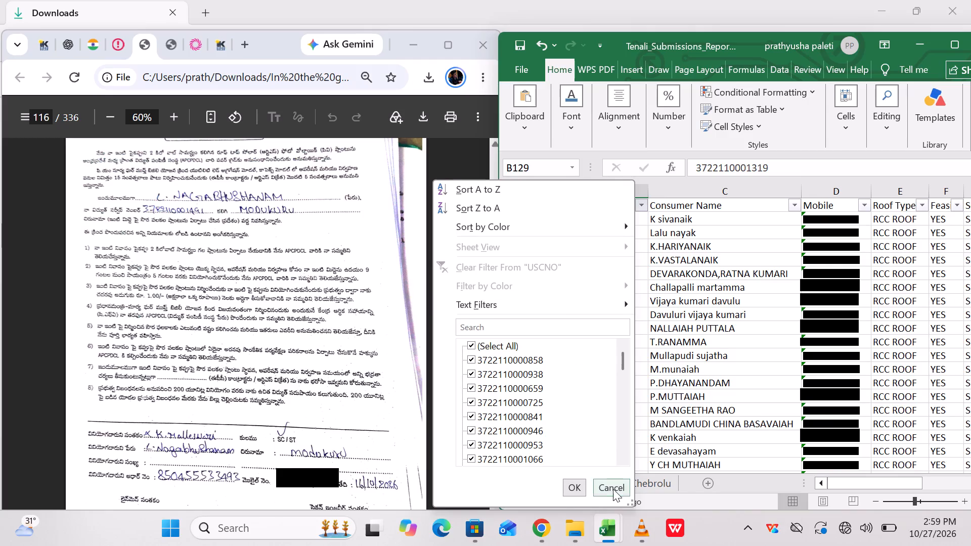
left_click(613, 490)
Copy the USCNO from B262 into B263 and replace its last four digits with those of the page 116 form's service number.
scroll(657, 377, "down", 11)
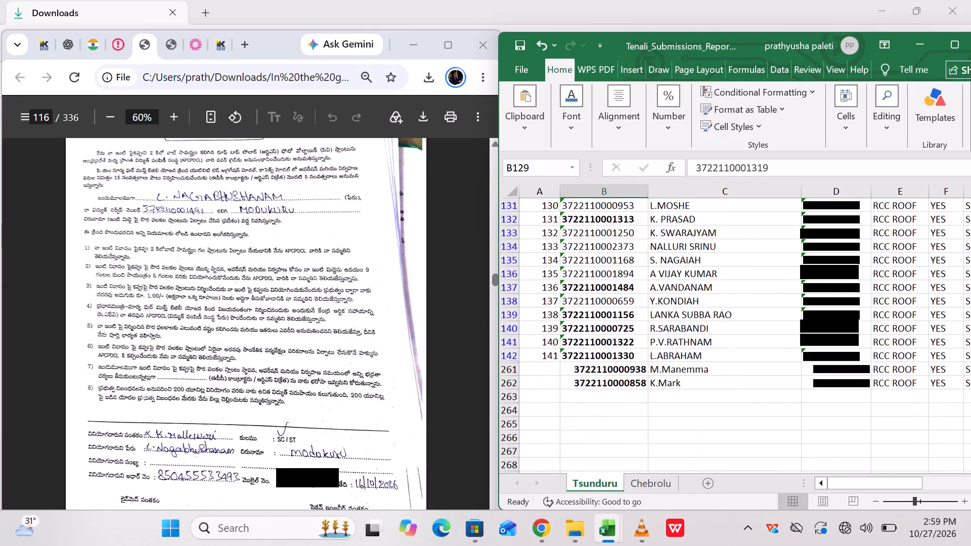
left_click(628, 371)
key("ctrl+c")
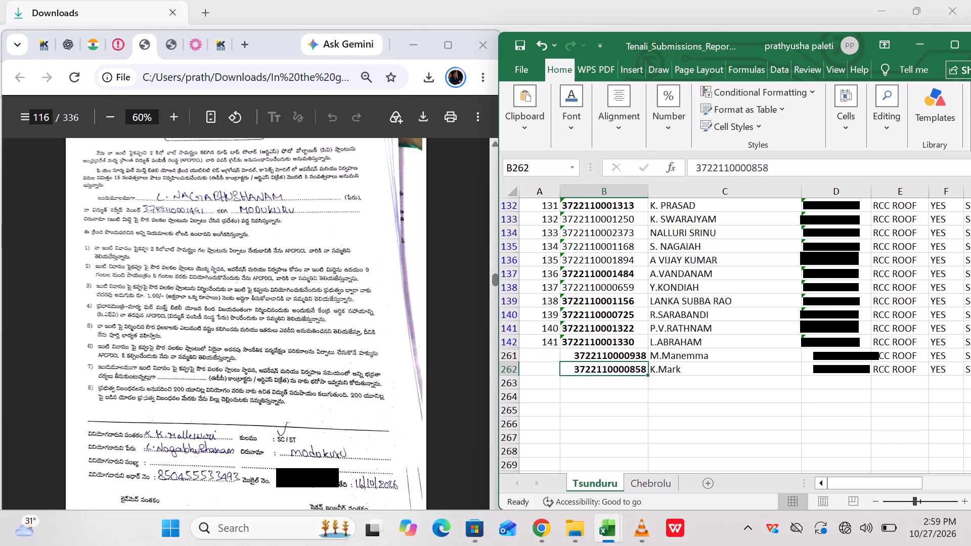
left_click(619, 385)
key("ctrl+v")
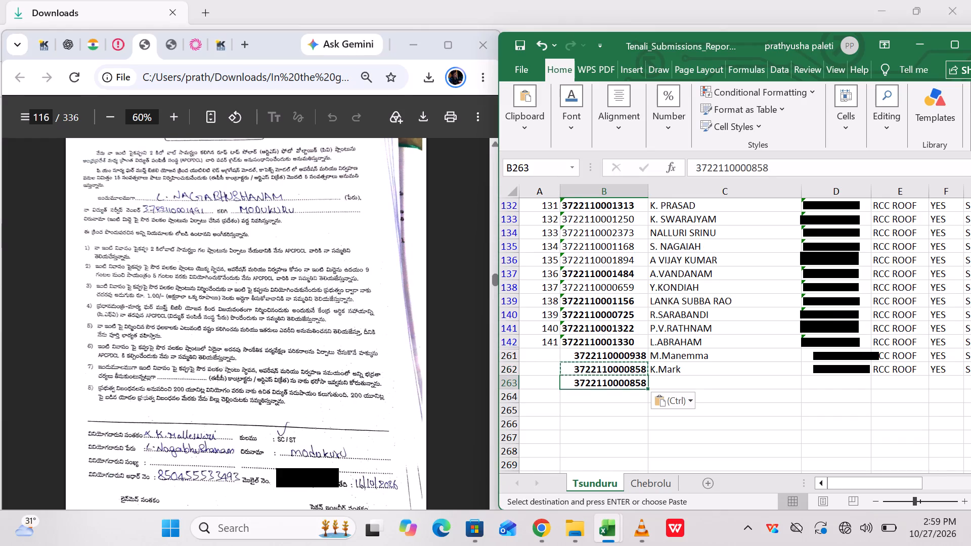
double_click(645, 383)
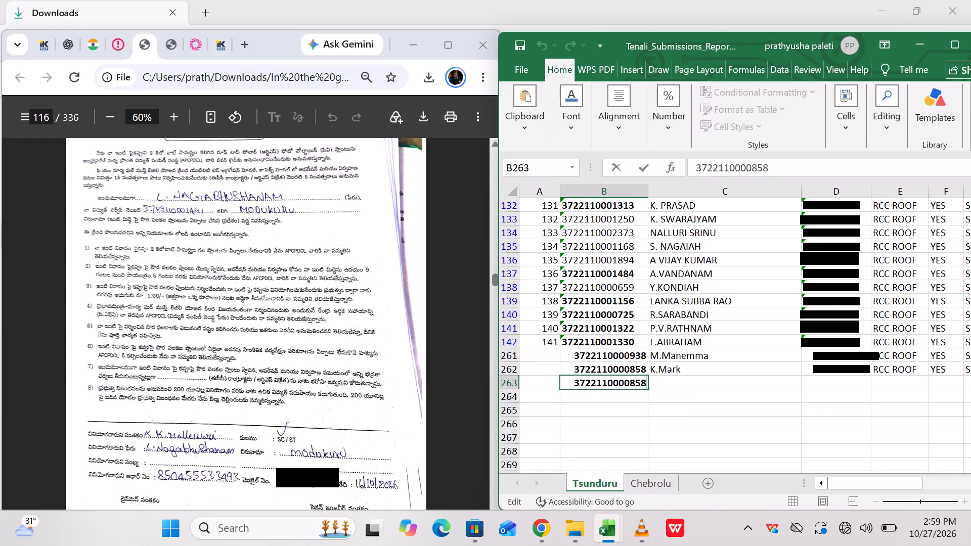
key("BackSpace")
key("BackSpace")
key("BackSpace")
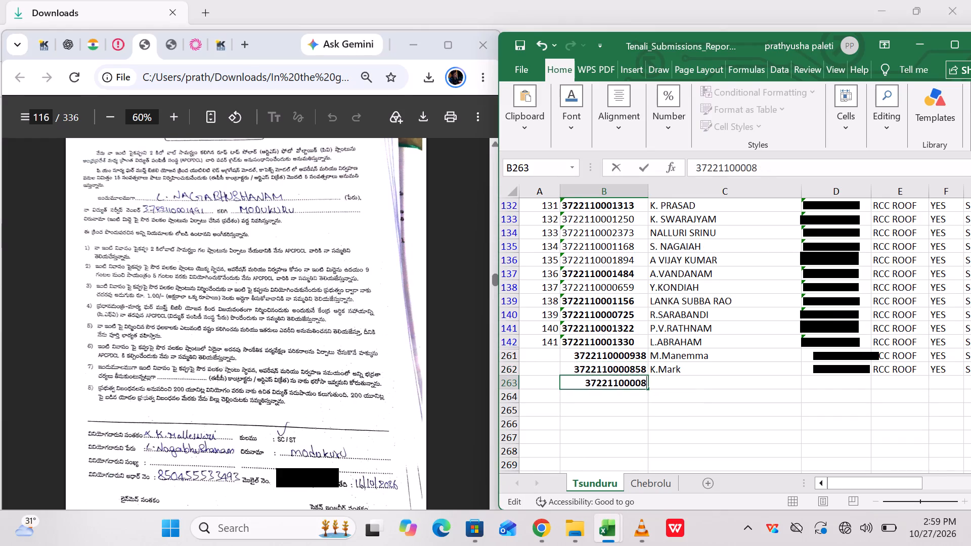
key("BackSpace")
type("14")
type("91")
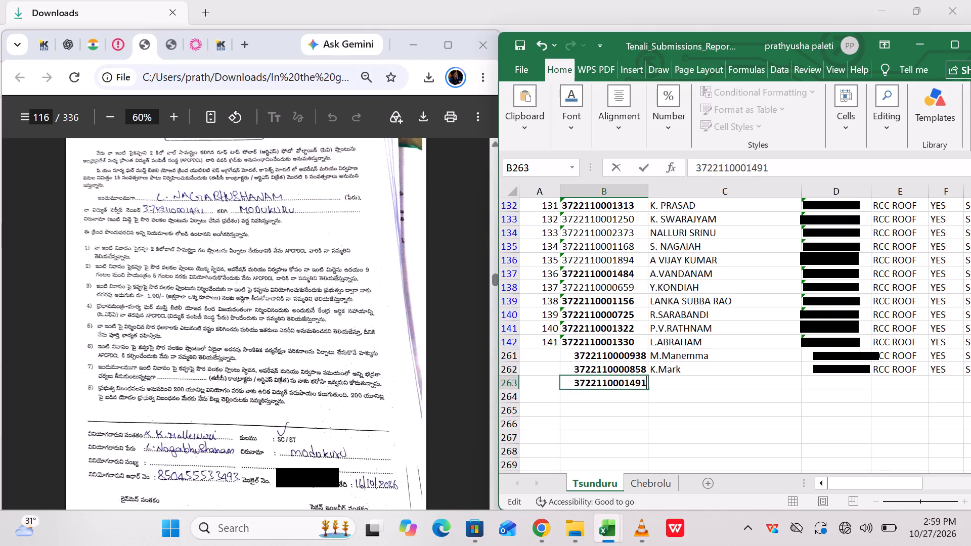
left_click(670, 391)
Enter the consumer name and mobile number for the page 116 consent form in cells C263 and D263.
left_click(673, 383)
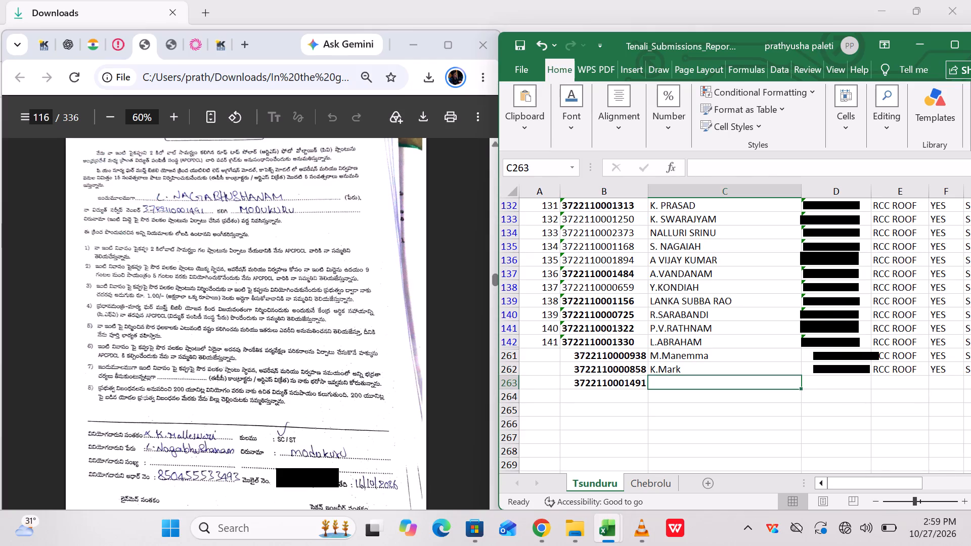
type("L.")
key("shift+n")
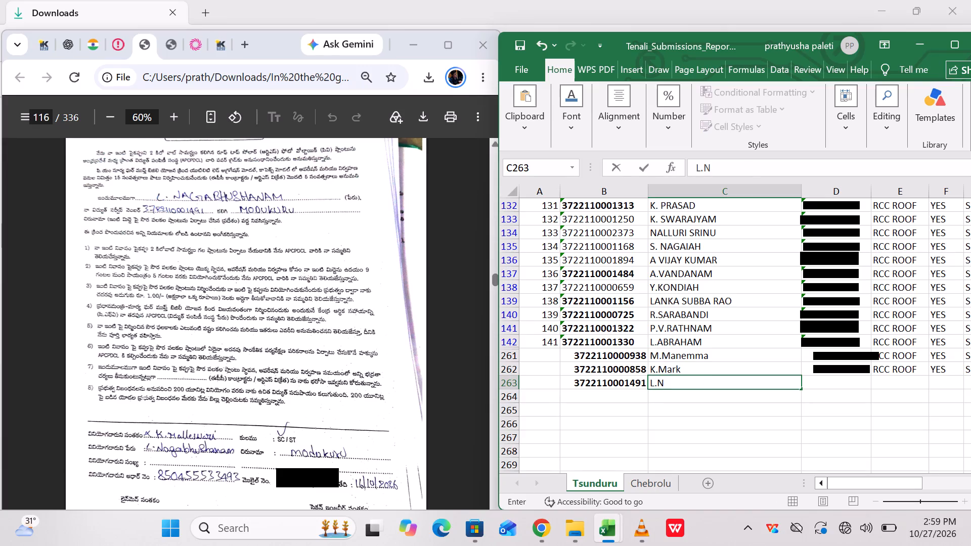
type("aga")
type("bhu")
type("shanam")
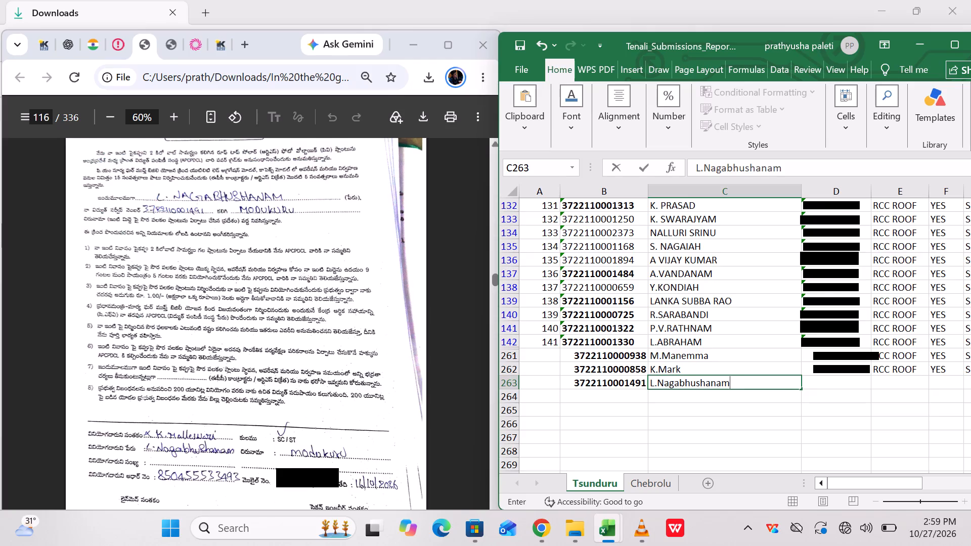
left_click(834, 384)
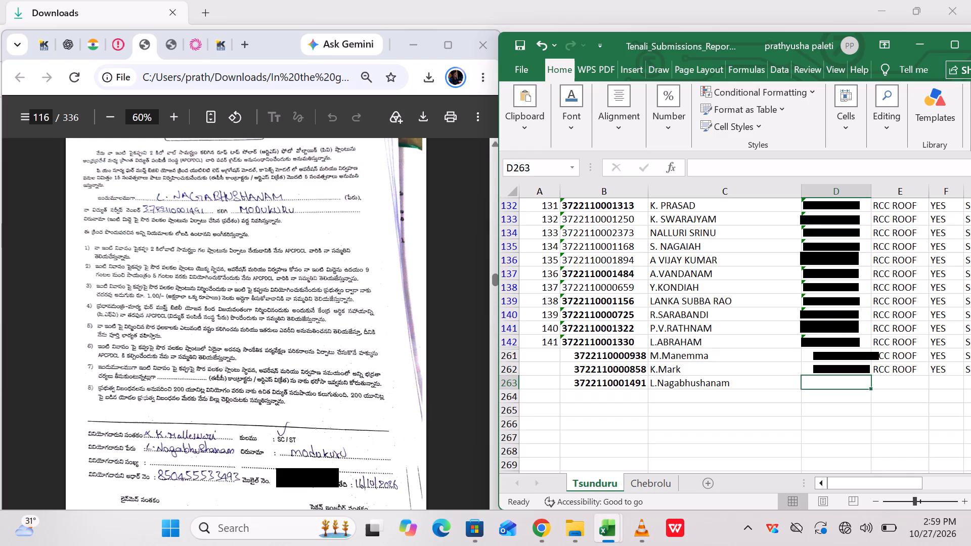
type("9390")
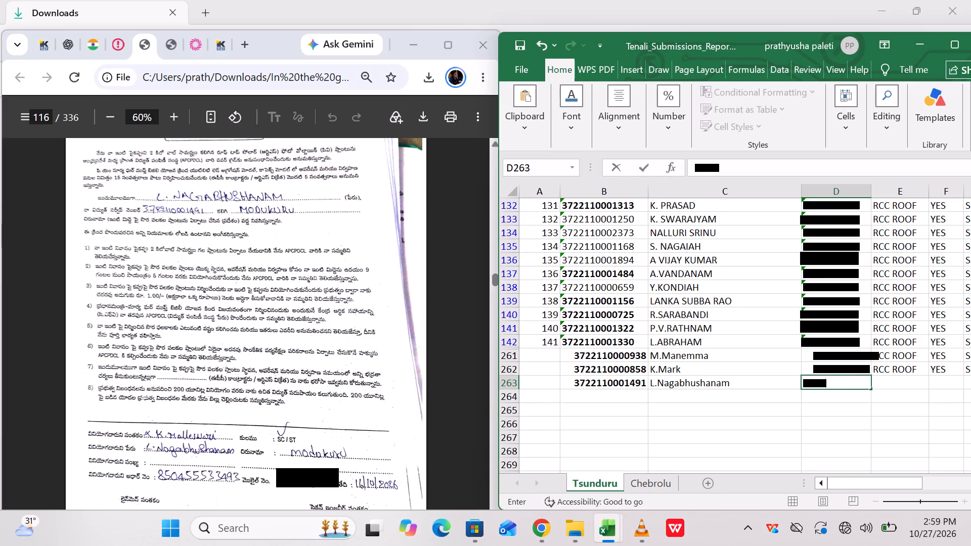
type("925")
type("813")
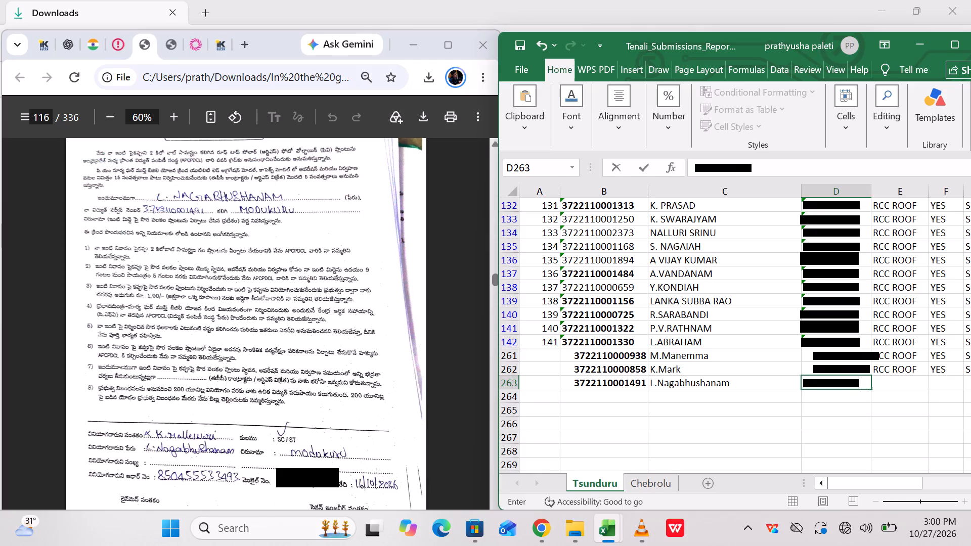
Fill E262:H262 down into row 263 with RCC ROOF, YES, SEC-TSUNDURU and 10-MODUKURU.
left_click_drag(887, 485, 918, 484)
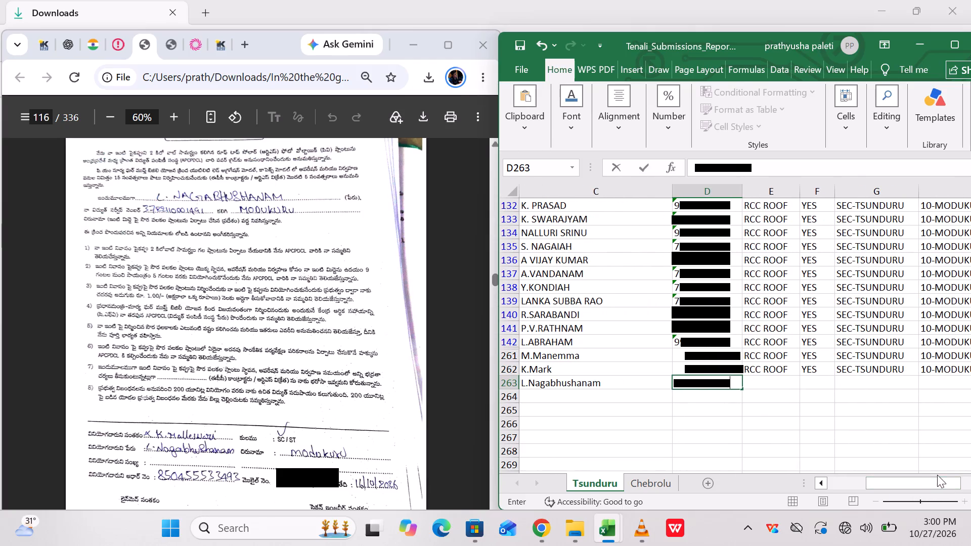
left_click_drag(912, 478, 920, 481)
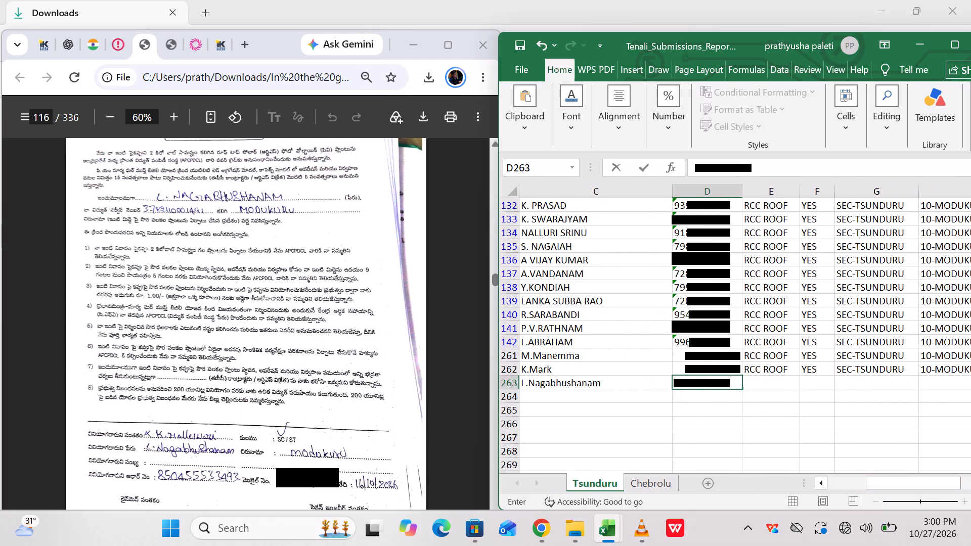
left_click(775, 371)
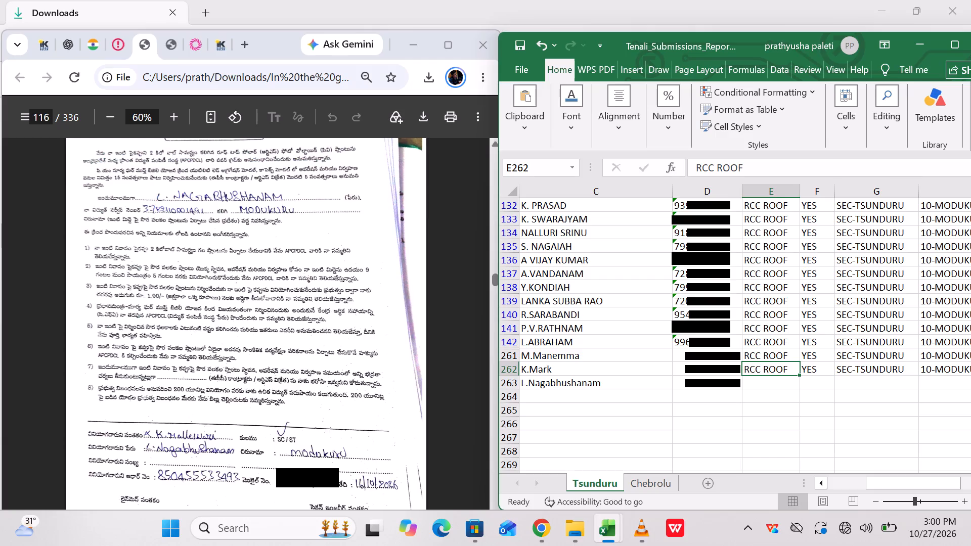
left_click(798, 372)
left_click_drag(785, 369, 769, 381)
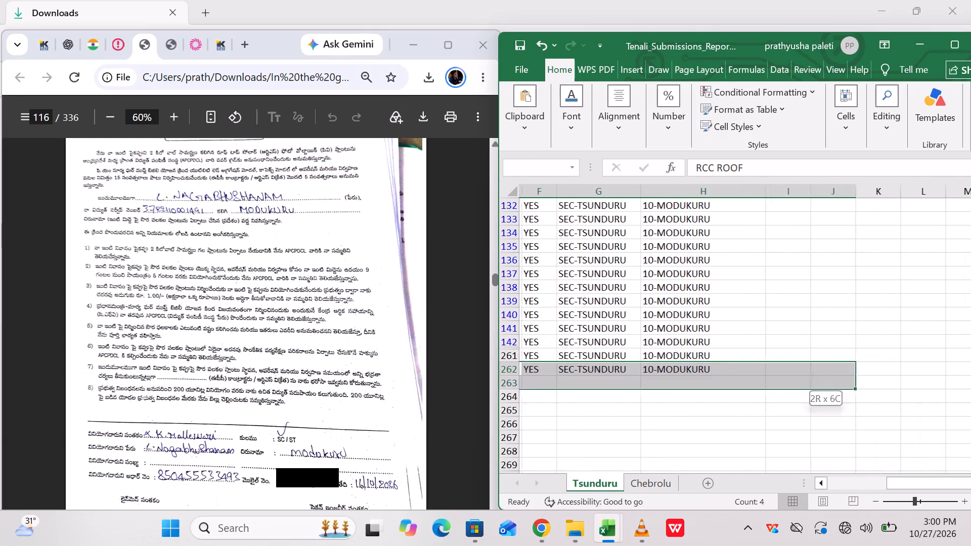
left_click_drag(769, 381, 689, 370)
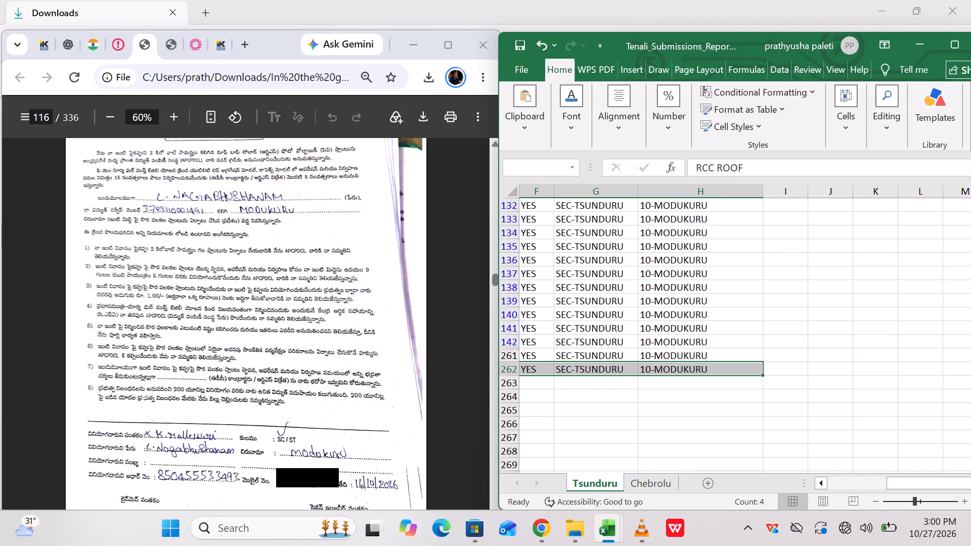
left_click_drag(762, 373, 763, 385)
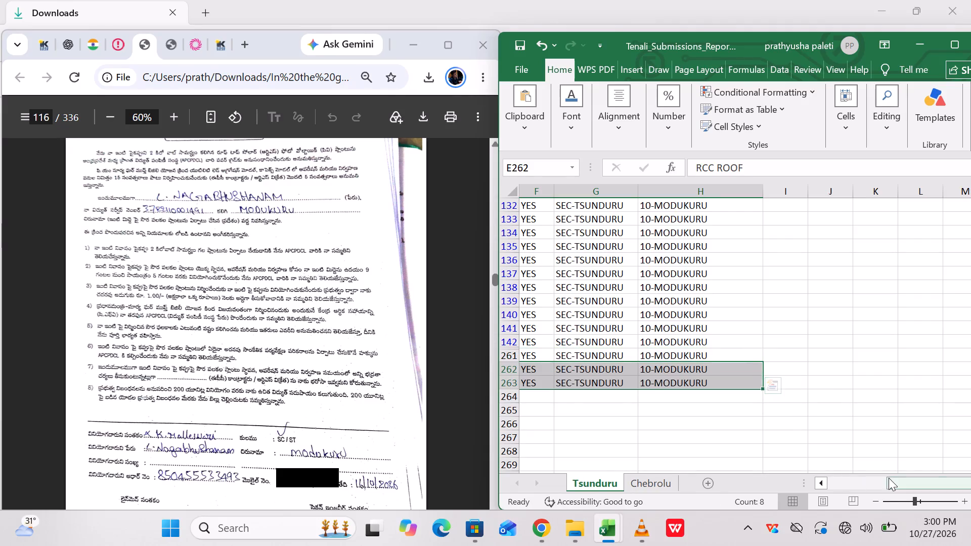
Bold the USCNO in B131 that matches the service number on the page 117 consent form.
left_click_drag(892, 477, 838, 483)
left_click(799, 451)
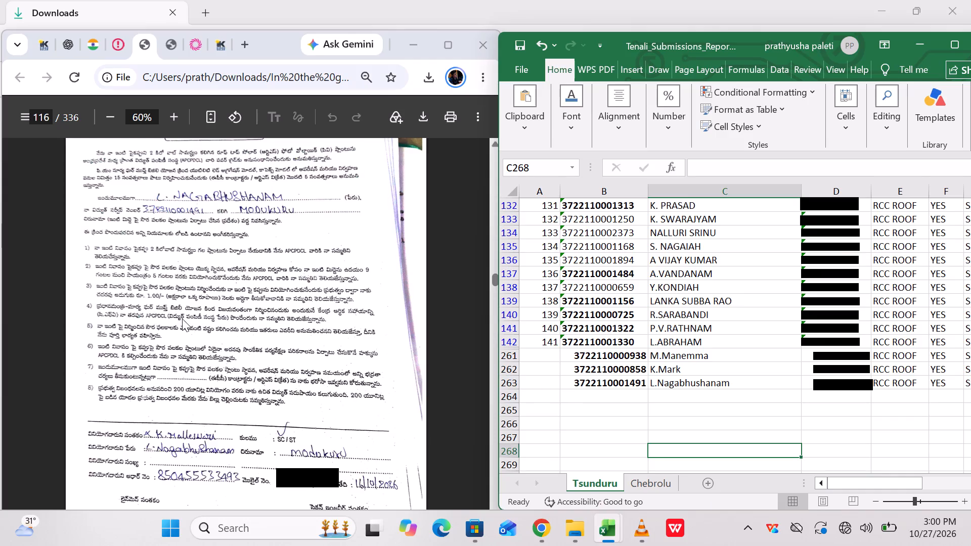
scroll(184, 318, "down", 5)
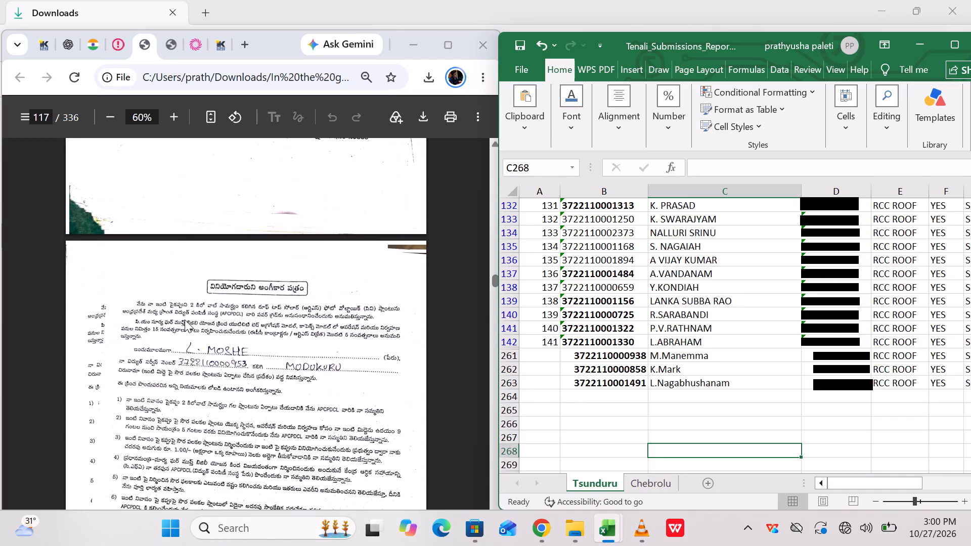
scroll(242, 329, "down", 1)
scroll(628, 368, "up", 2)
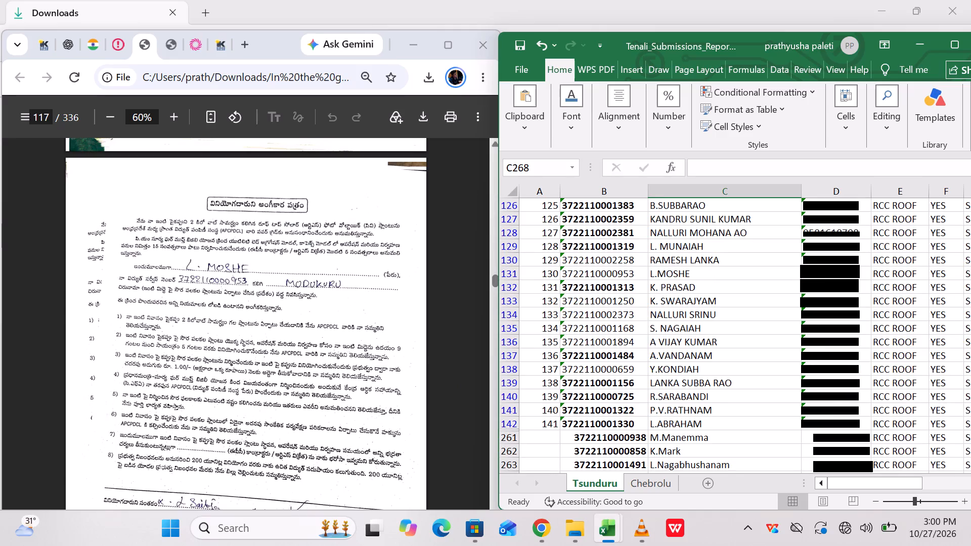
left_click(628, 273)
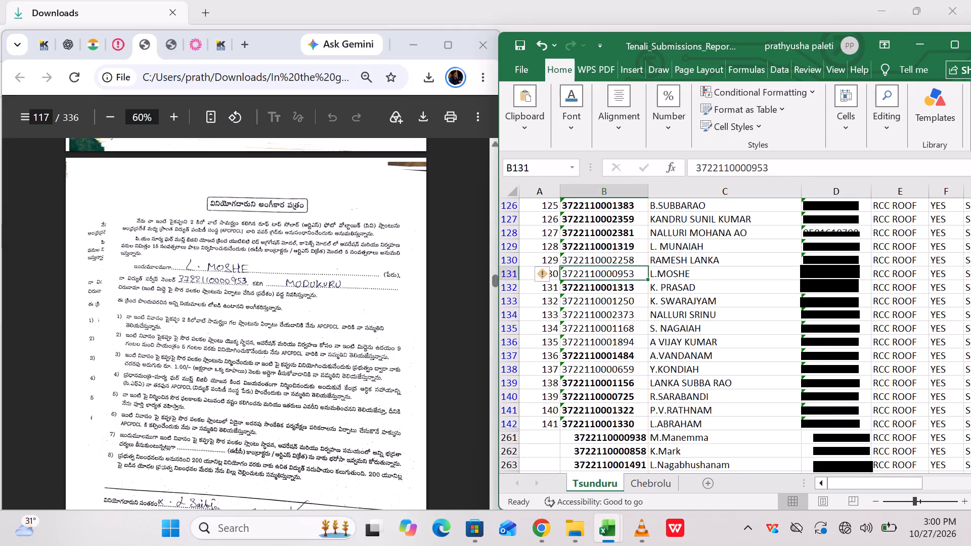
key("ctrl+b")
Bold the USCNO in B133 that matches the service number on the page 118 consent form.
scroll(256, 365, "down", 6)
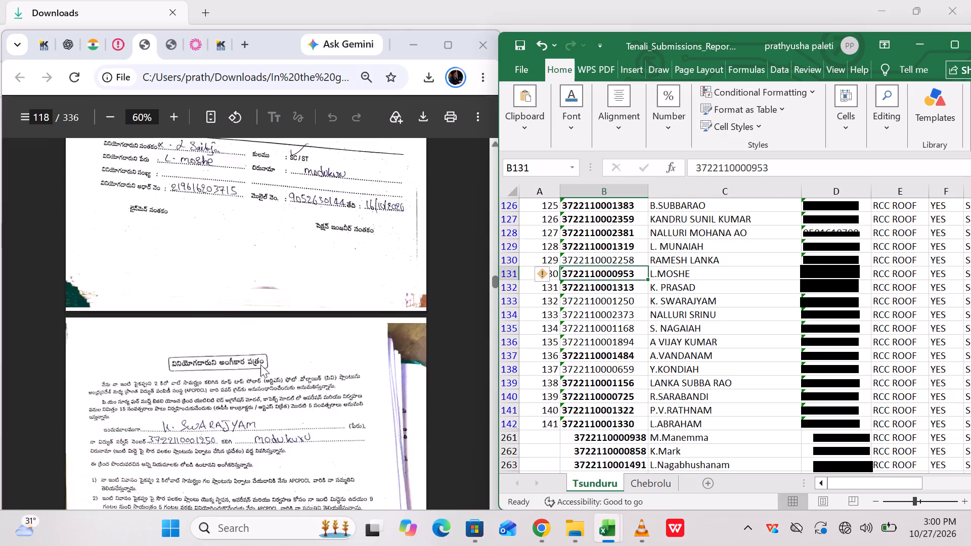
scroll(261, 360, "down", 1)
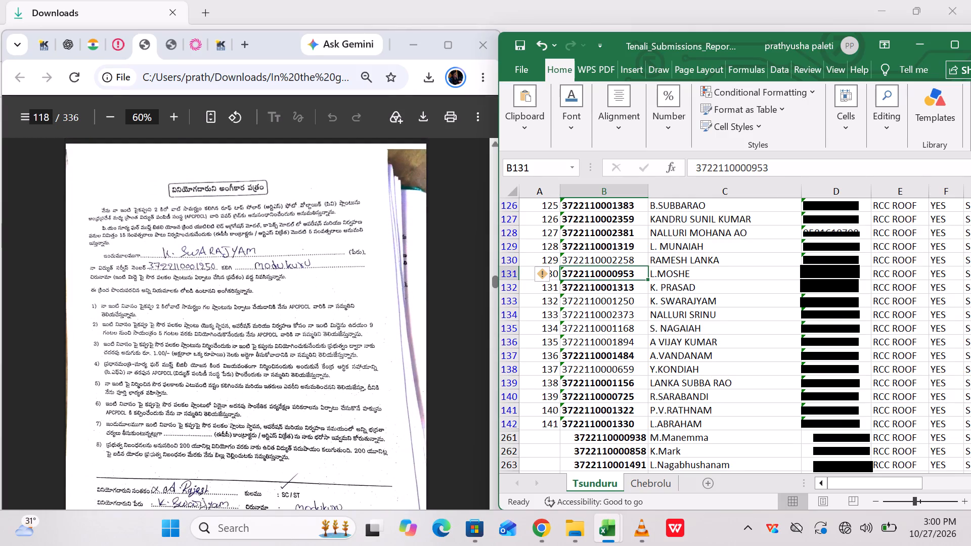
left_click(608, 297)
key("ctrl+b")
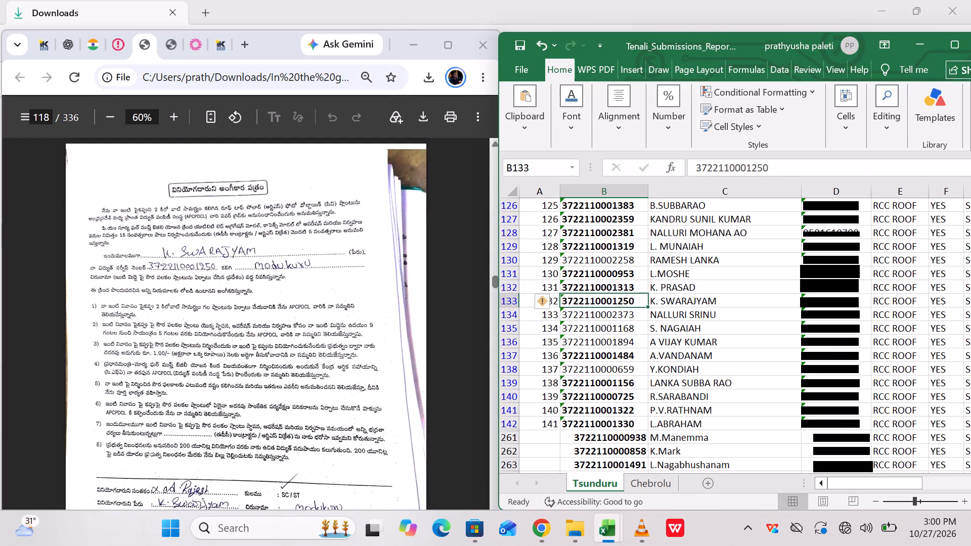
Bold the USCNO in B134 that matches the service number on the page 119 consent form.
scroll(589, 368, "down", 1)
scroll(219, 363, "down", 5)
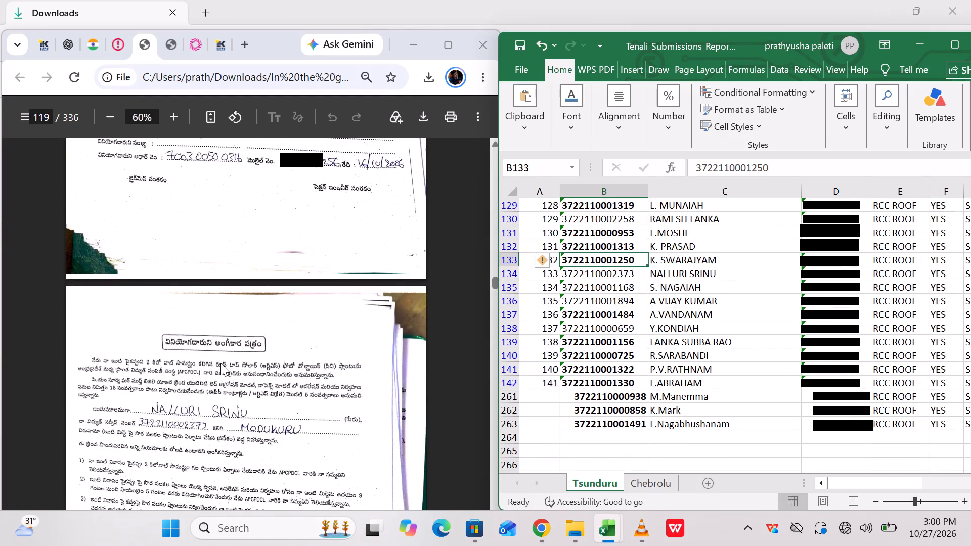
scroll(220, 363, "down", 2)
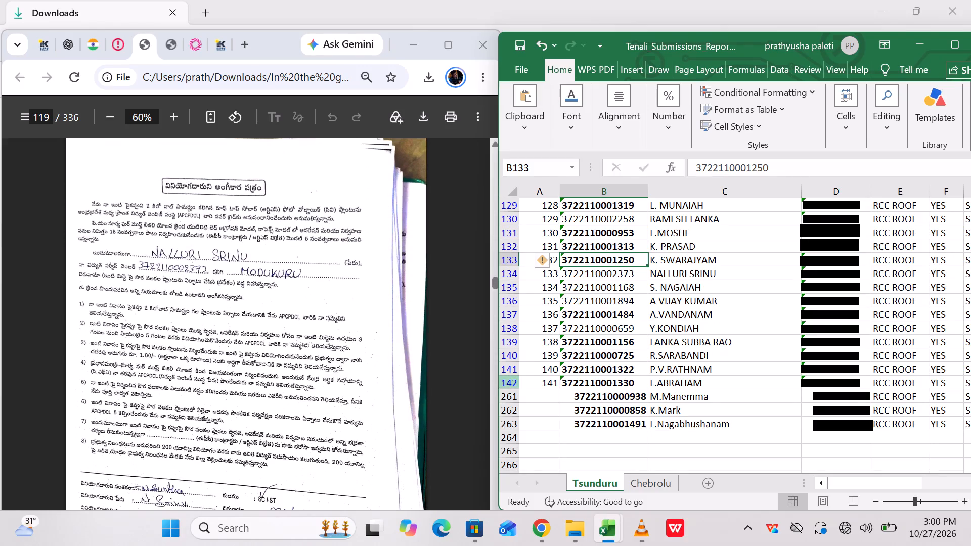
left_click(610, 274)
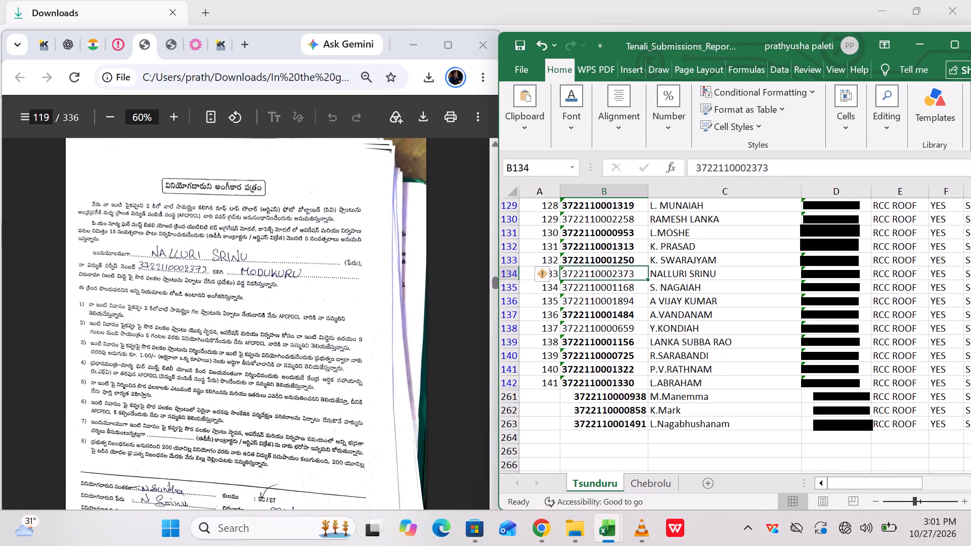
key("ctrl+b")
Bold the USCNOs in B135 and B136 that match the consent forms on pages 120 and 121.
scroll(281, 361, "down", 7)
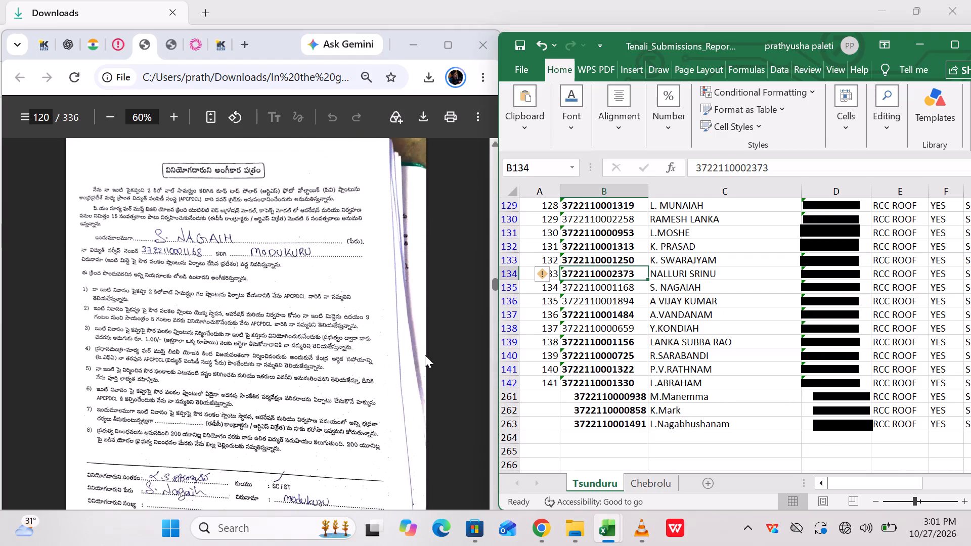
left_click(592, 288)
key("ctrl+b")
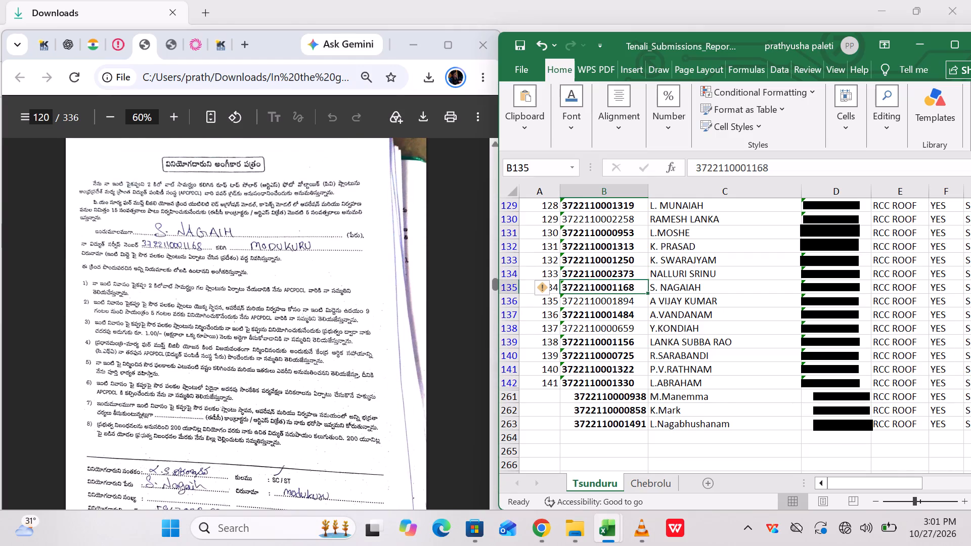
scroll(279, 347, "down", 6)
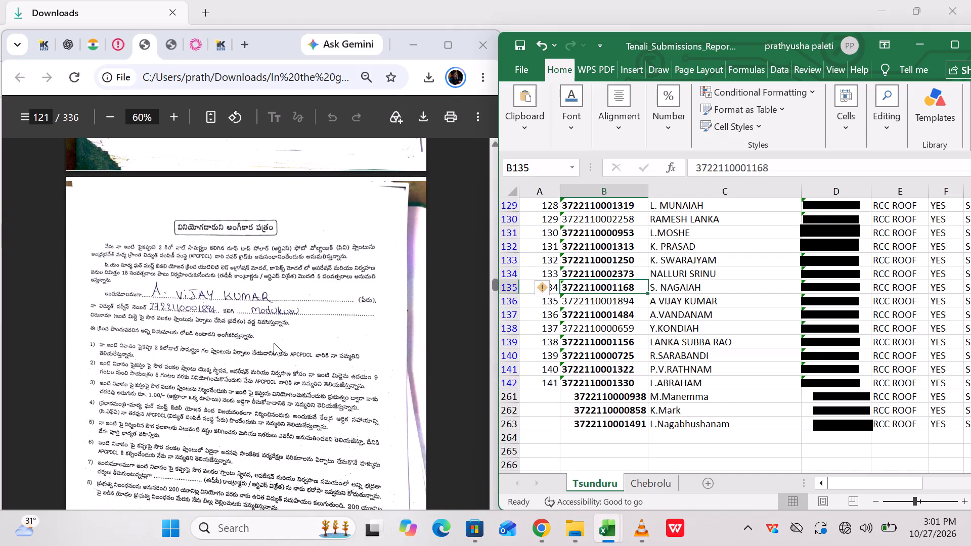
left_click(592, 304)
key("ctrl+b")
Bold the USCNO in B138 that matches the service number on the page 122 consent form.
scroll(298, 373, "down", 1)
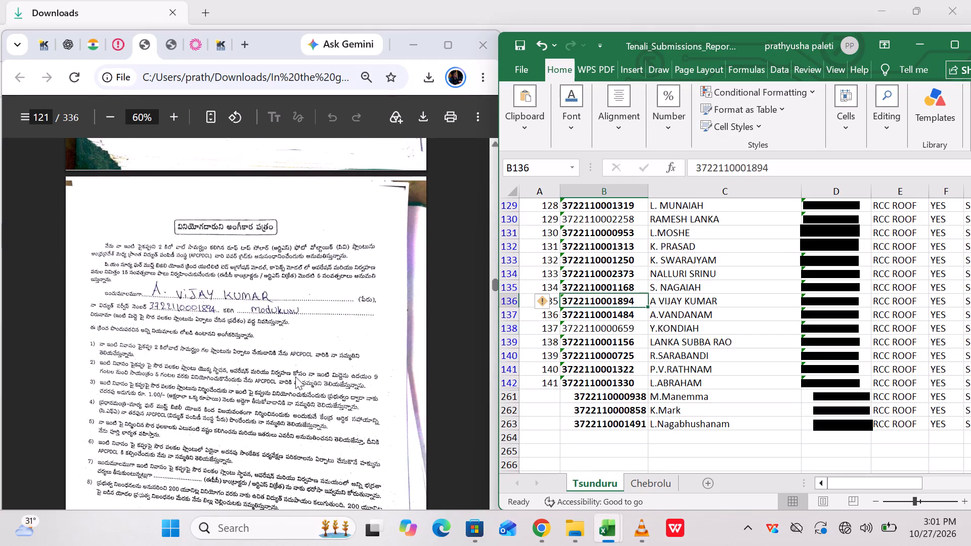
scroll(295, 377, "down", 6)
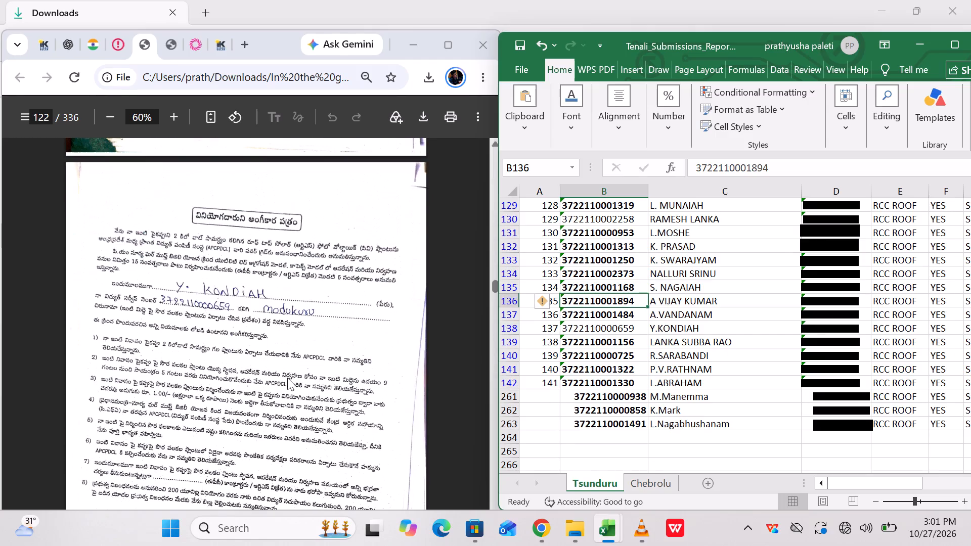
left_click(632, 328)
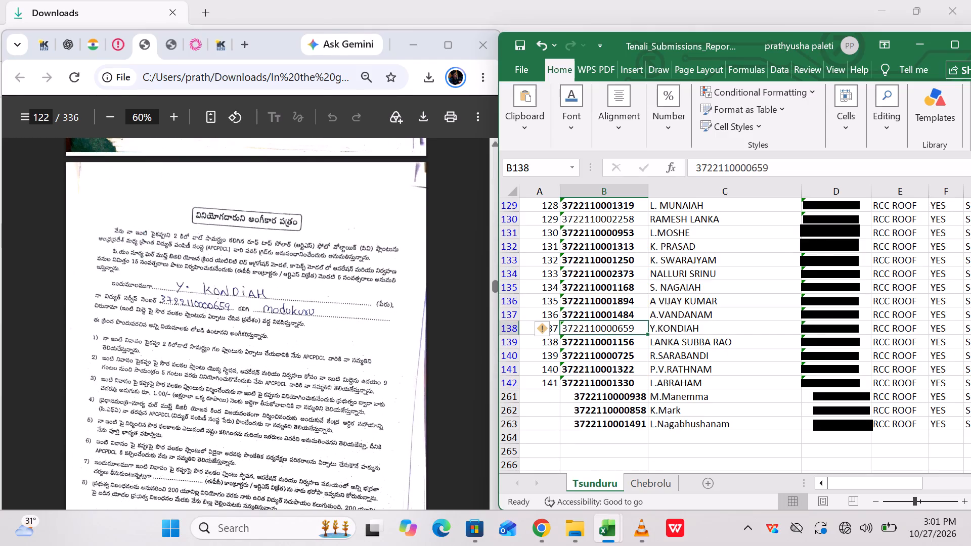
key("ctrl+b")
Check the page 123 consent form against the earlier rows of the Tsunduru sheet, back up to the header row.
scroll(338, 383, "down", 7)
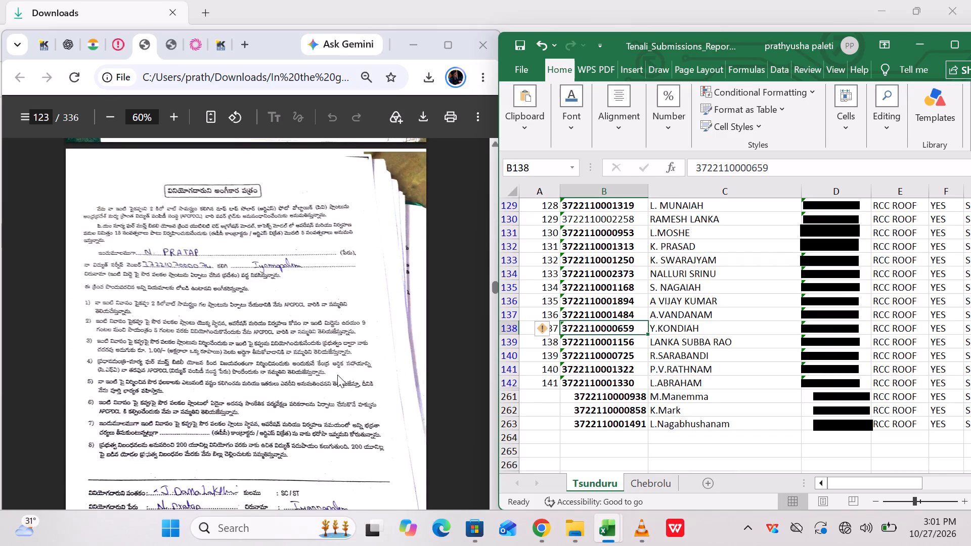
scroll(585, 367, "up", 6)
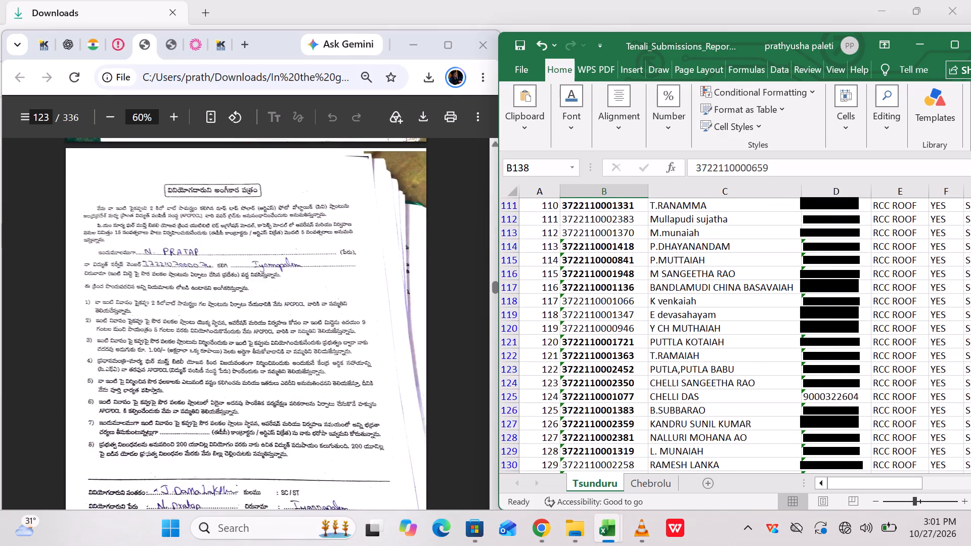
scroll(585, 361, "up", 8)
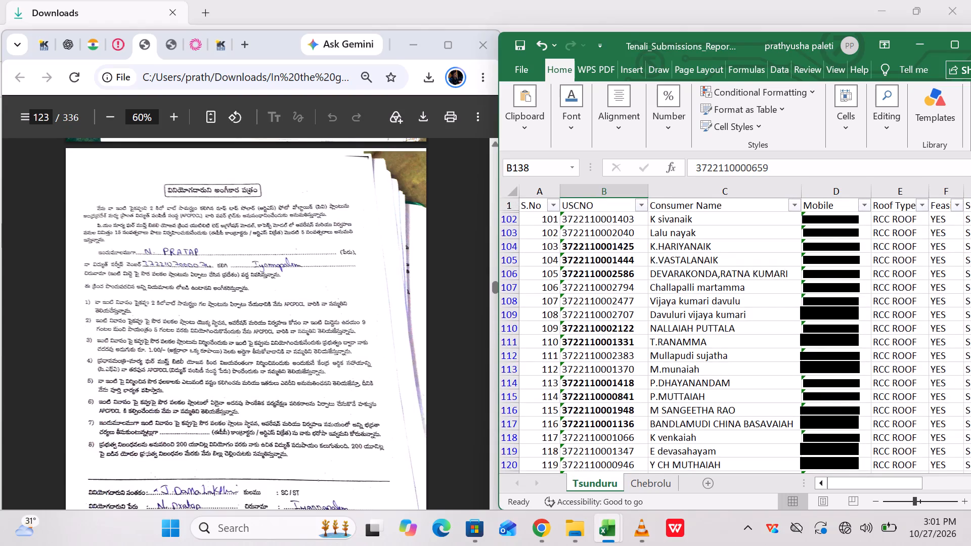
Save the workbook with the newly bolded USCNOs.
key("ctrl+s")
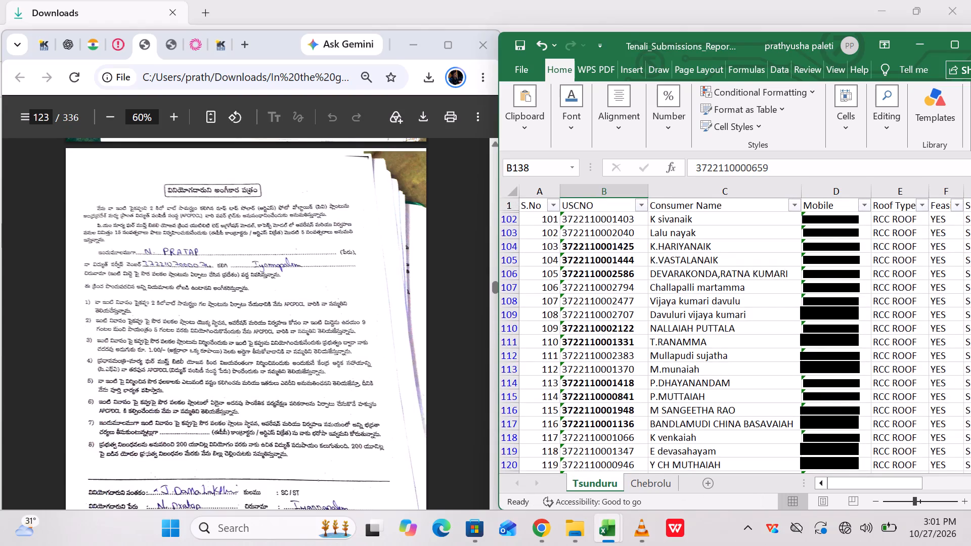
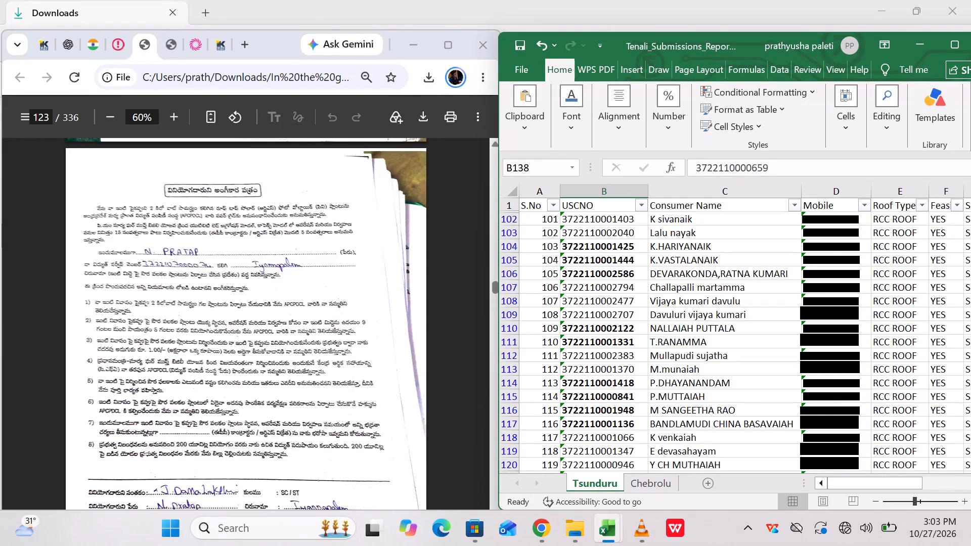
Save the workbook.
key("ctrl+s")
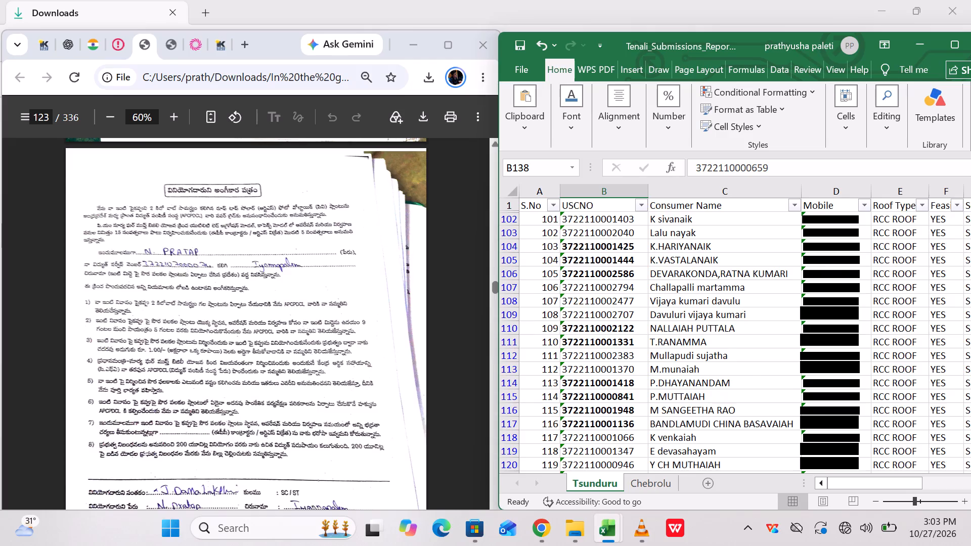
Change the District filter on the Tsunduru sheet from 10-MODUKURU to only 07-IYANNAPALEM, and return to the USCNO column.
left_click_drag(902, 483, 910, 376)
left_click_drag(885, 488, 970, 472)
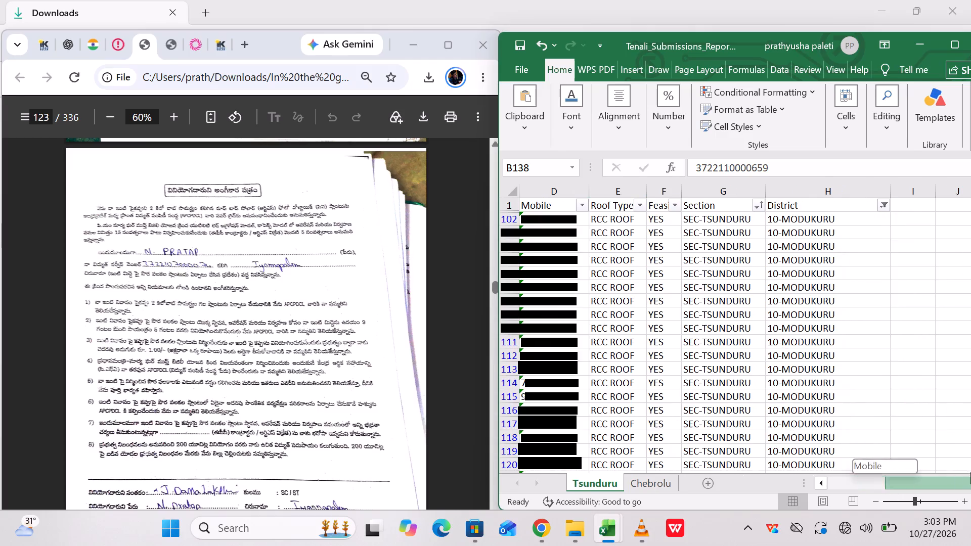
left_click_drag(970, 472, 970, 470)
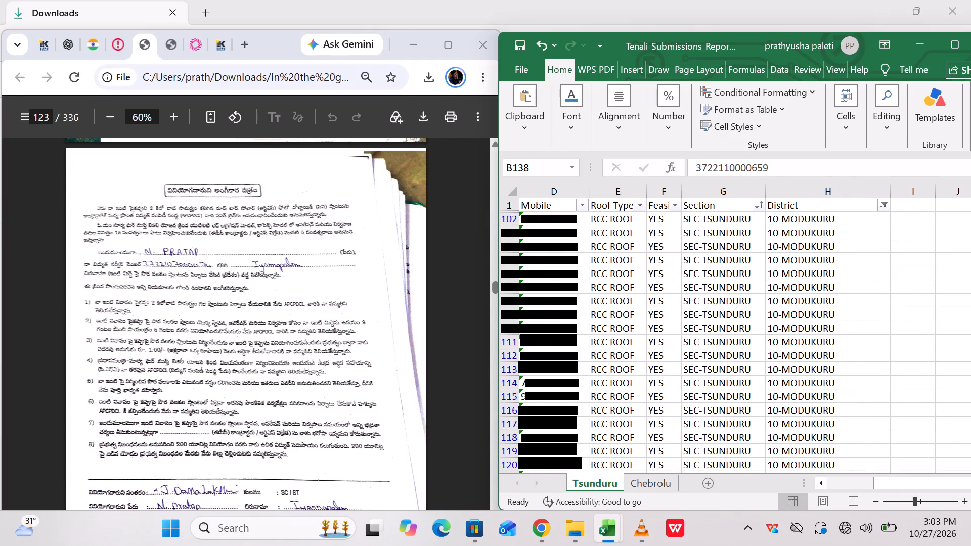
left_click(882, 206)
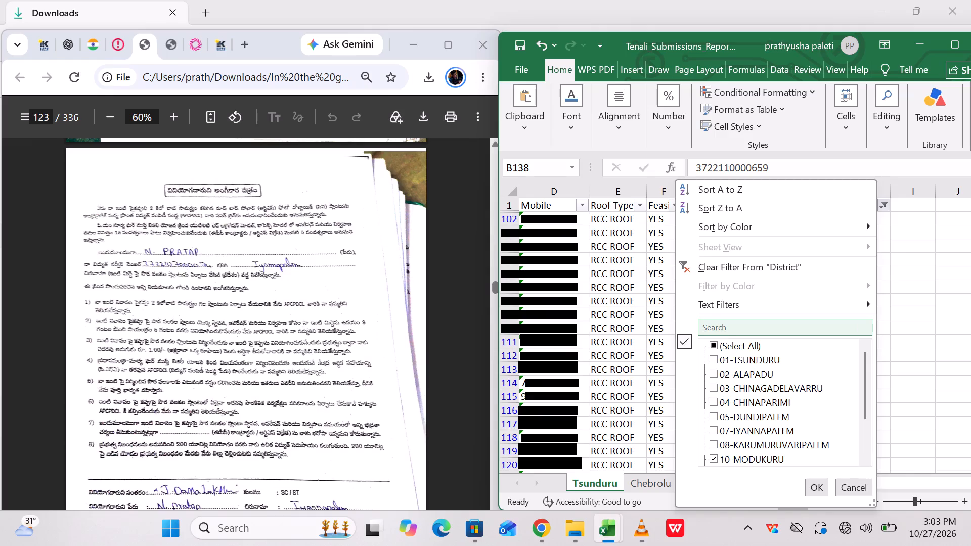
left_click(713, 457)
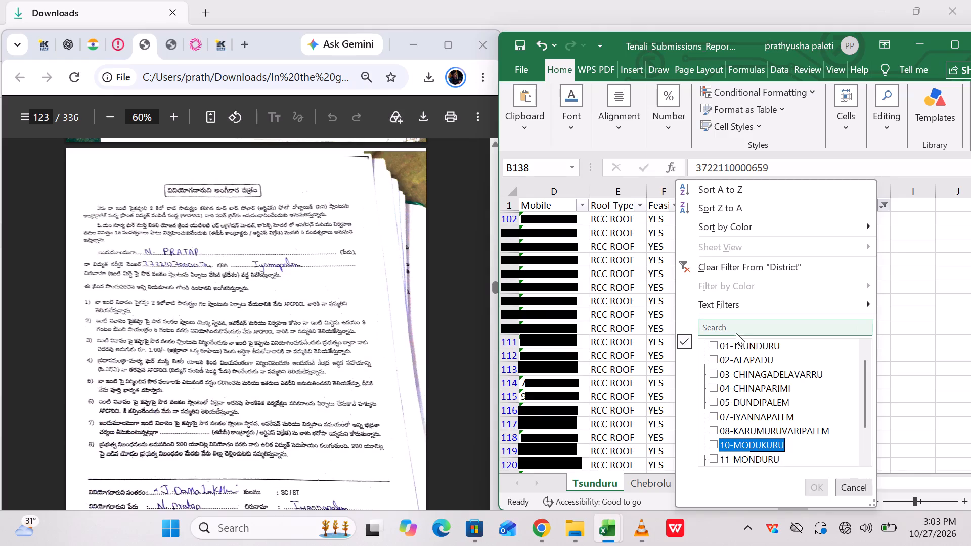
left_click(736, 332)
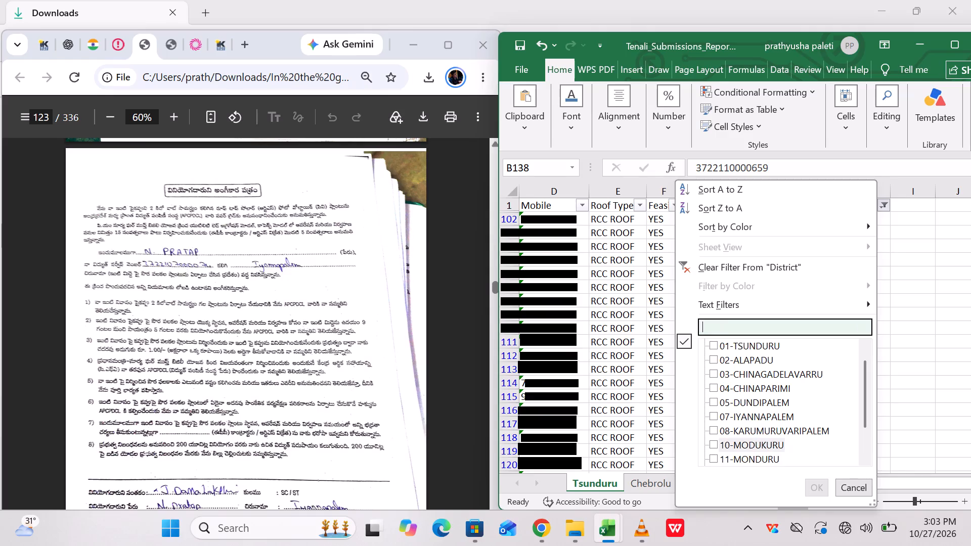
type("iy")
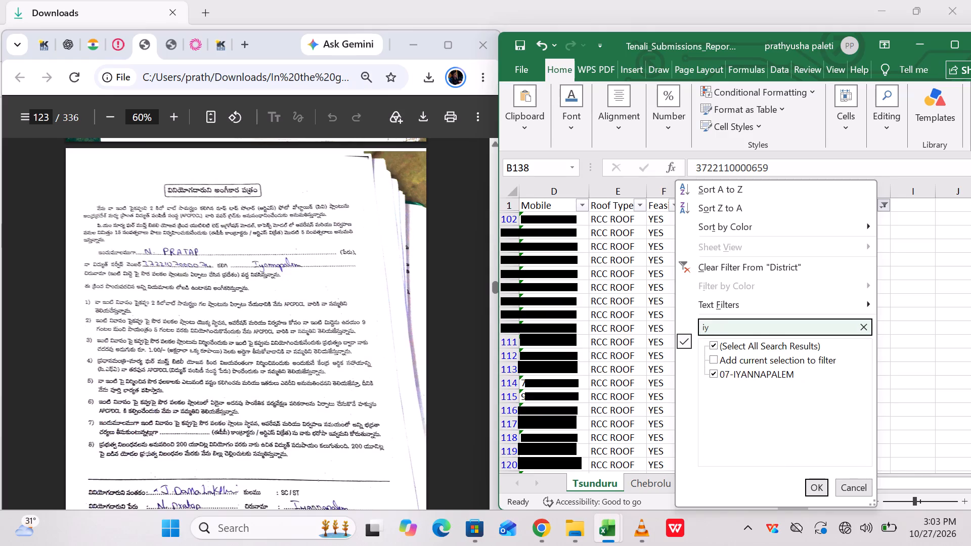
left_click(817, 487)
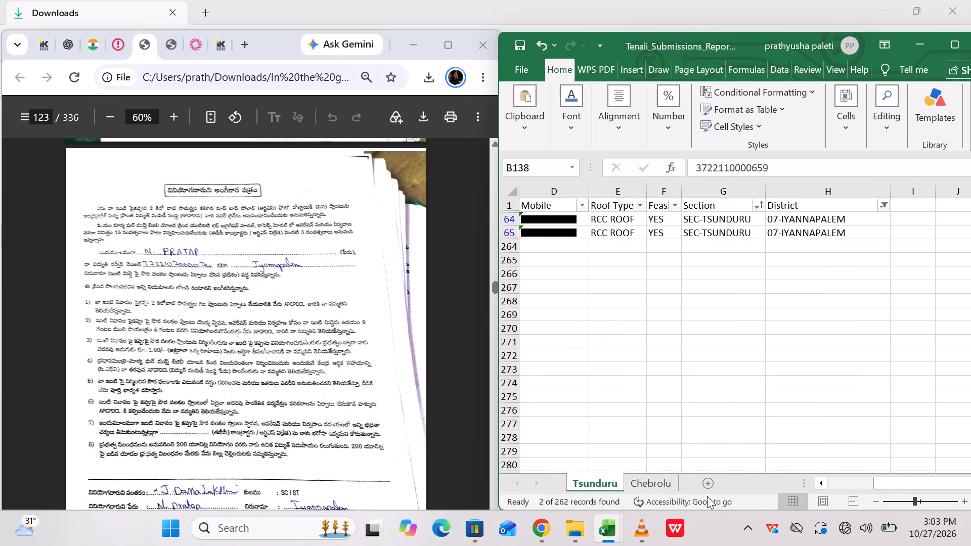
left_click_drag(882, 479, 819, 484)
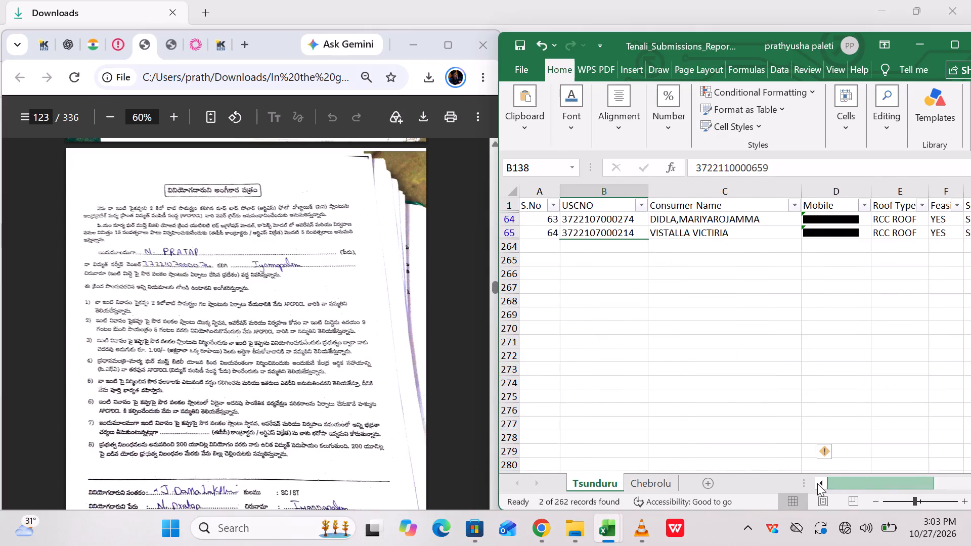
Bold the USCNO in B65 of the filtered 07-IYANNAPALEM rows.
scroll(307, 323, "down", 1)
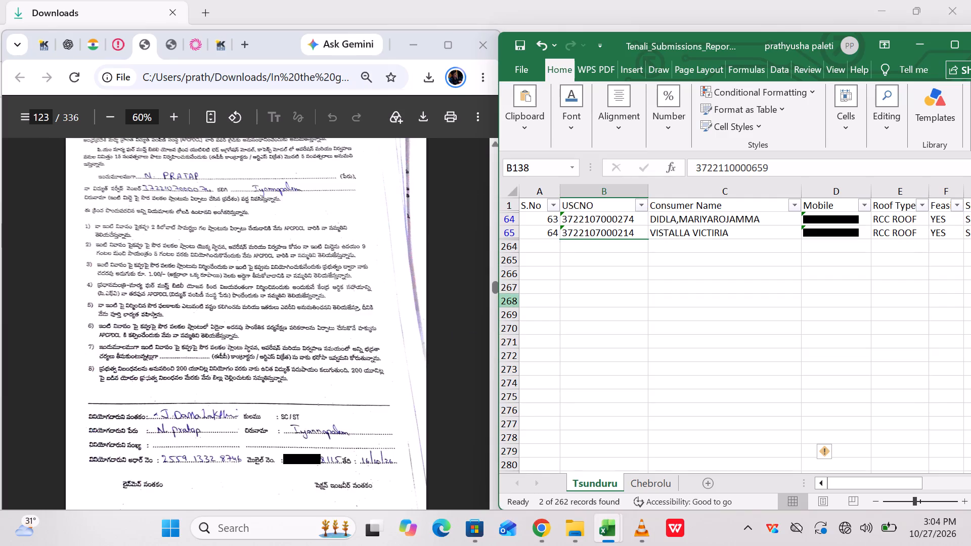
left_click(610, 232)
key("ctrl+c")
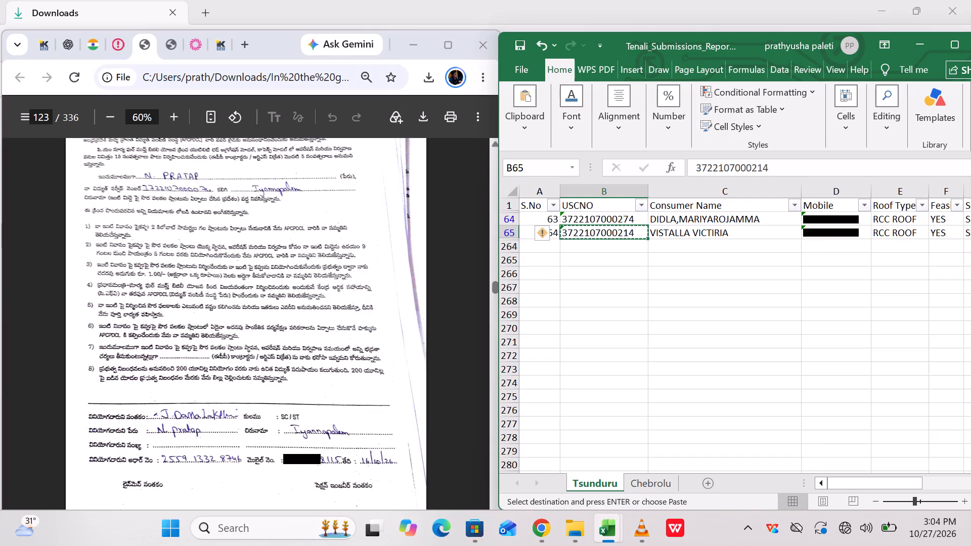
left_click(594, 248)
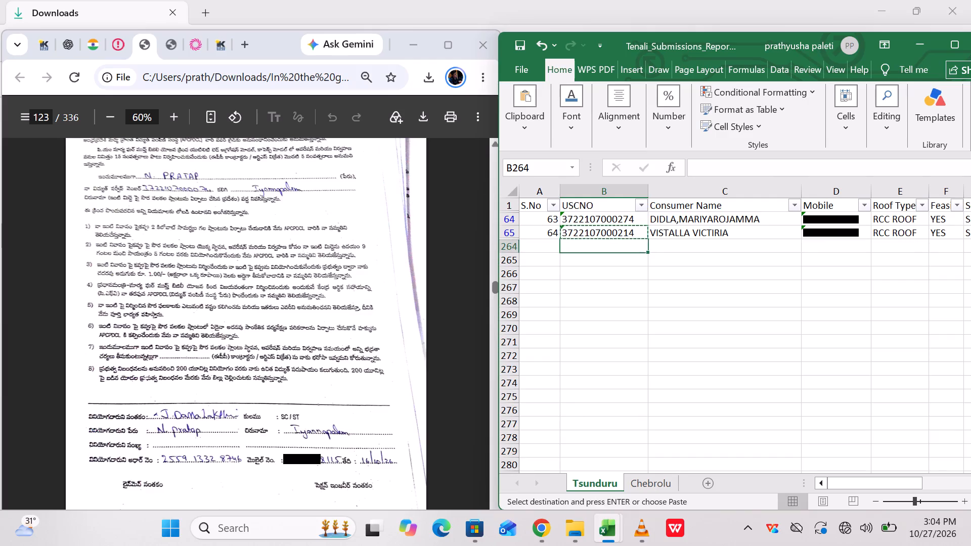
left_click(600, 233)
key("ctrl+b")
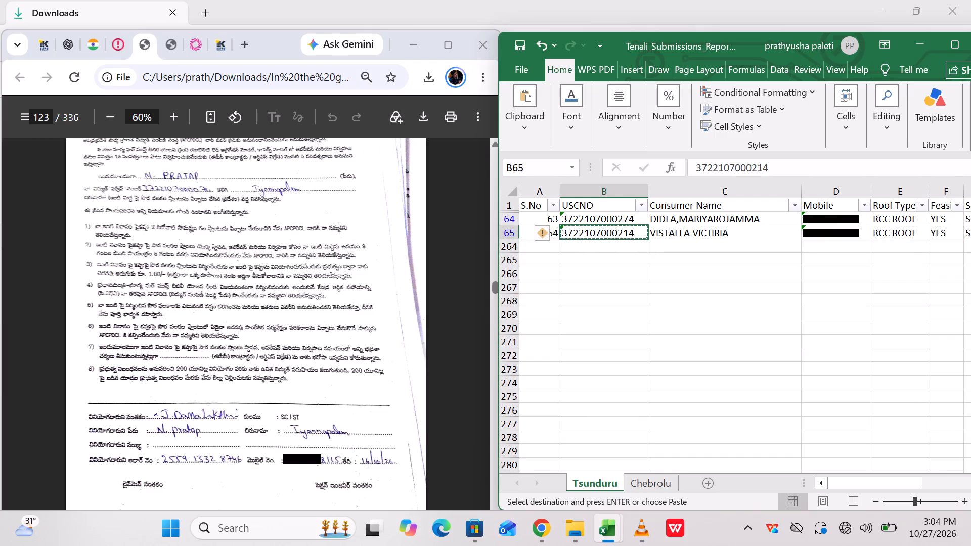
Copy the bolded USCNO from B65 into B264, the first empty row below the filtered records.
left_click(595, 250)
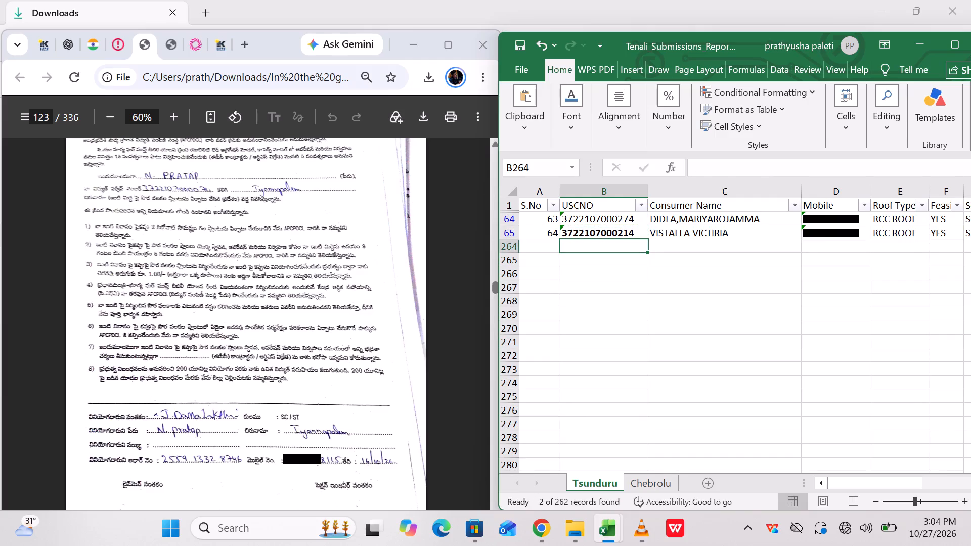
left_click(596, 238)
key("ctrl+c")
left_click(597, 246)
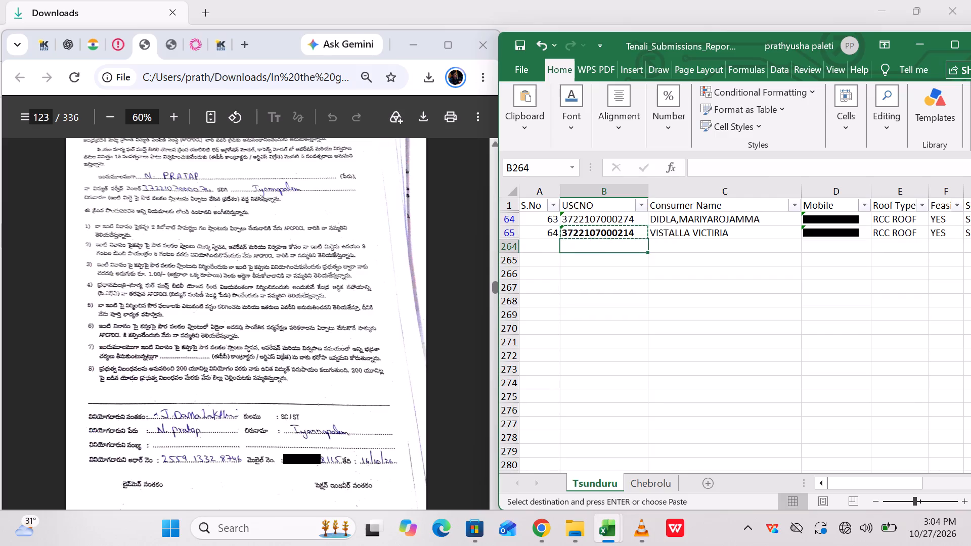
key("ctrl+v")
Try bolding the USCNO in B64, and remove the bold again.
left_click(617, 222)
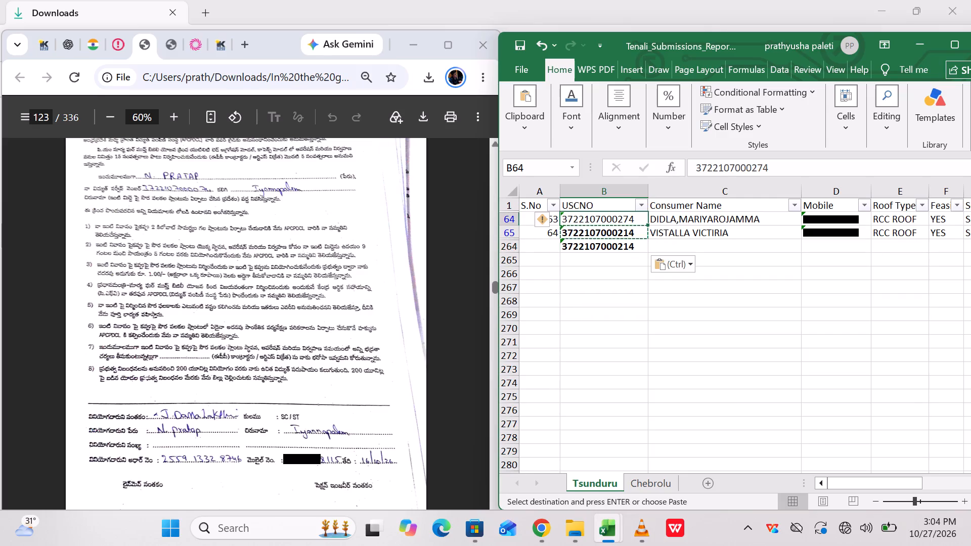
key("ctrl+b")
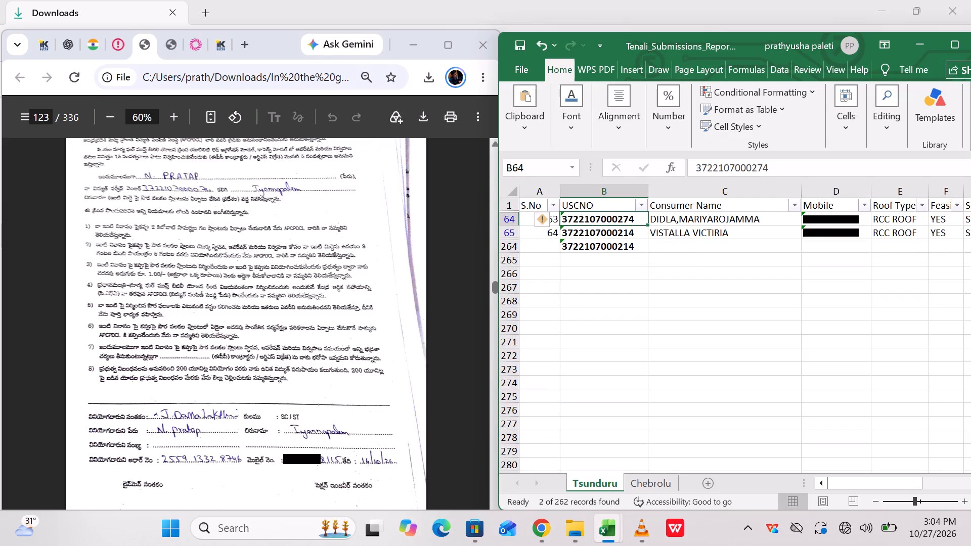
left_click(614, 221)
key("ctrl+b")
Replace the last three digits of the USCNO in B264 with those of the service number on the page 123 form.
left_click(613, 247)
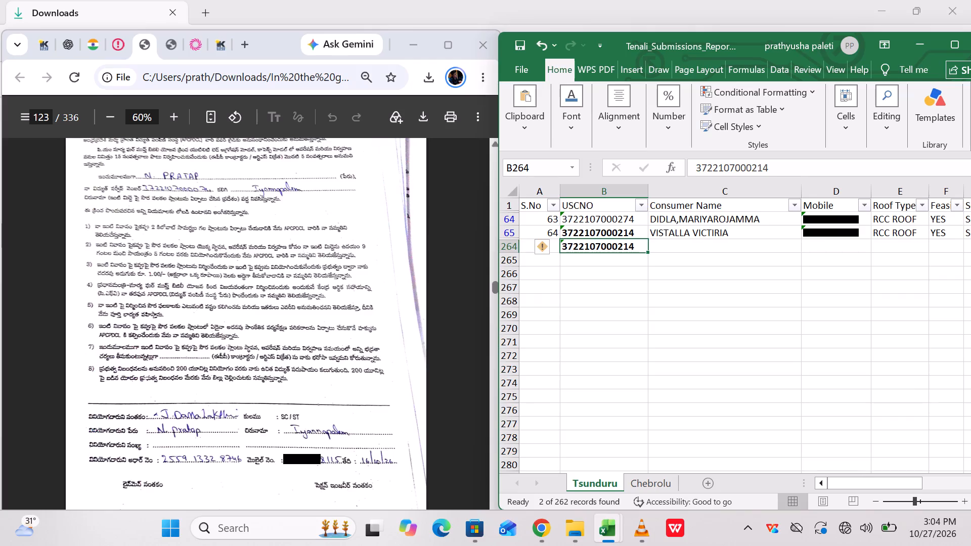
double_click(639, 245)
key("BackSpace")
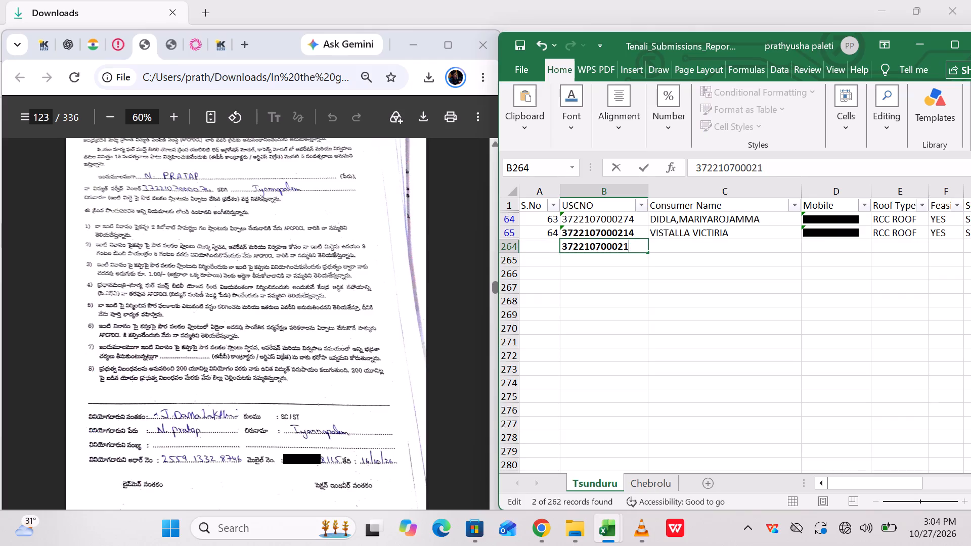
key("BackSpace")
key("BackSpace")
type("07")
key("4")
key("Right")
key("Right")
key("Right")
key("Tab")
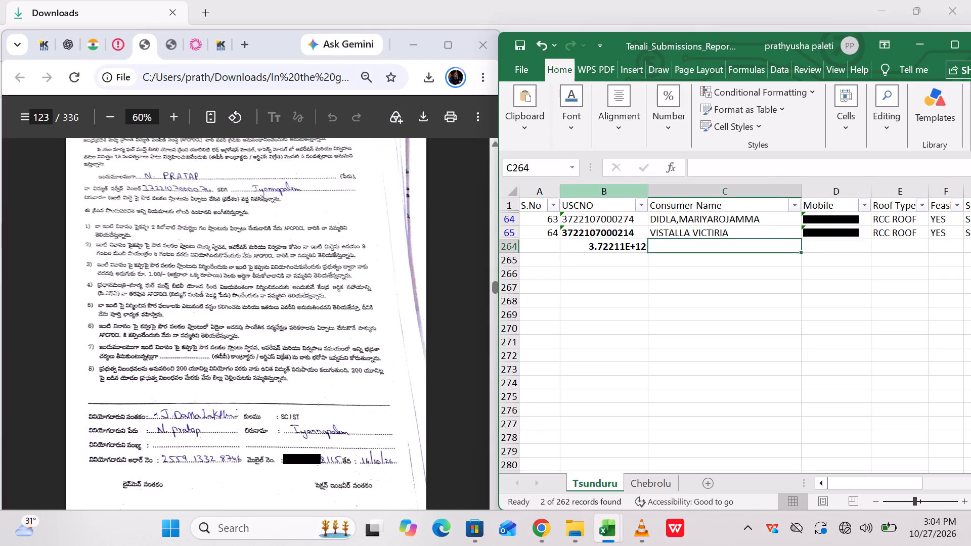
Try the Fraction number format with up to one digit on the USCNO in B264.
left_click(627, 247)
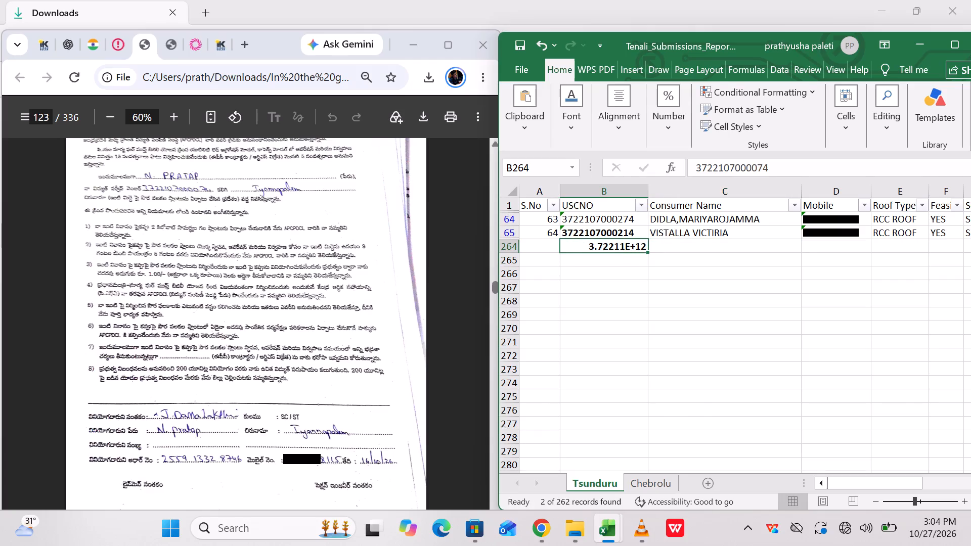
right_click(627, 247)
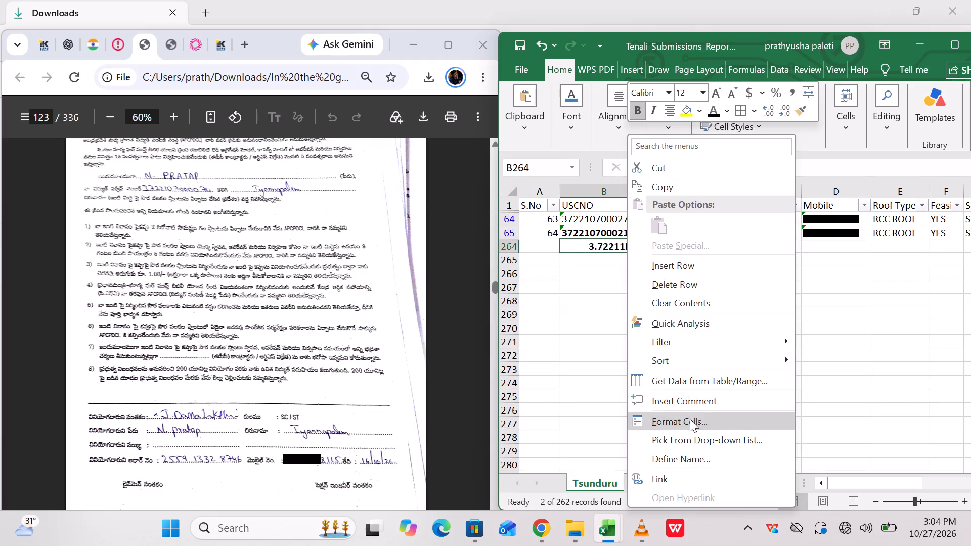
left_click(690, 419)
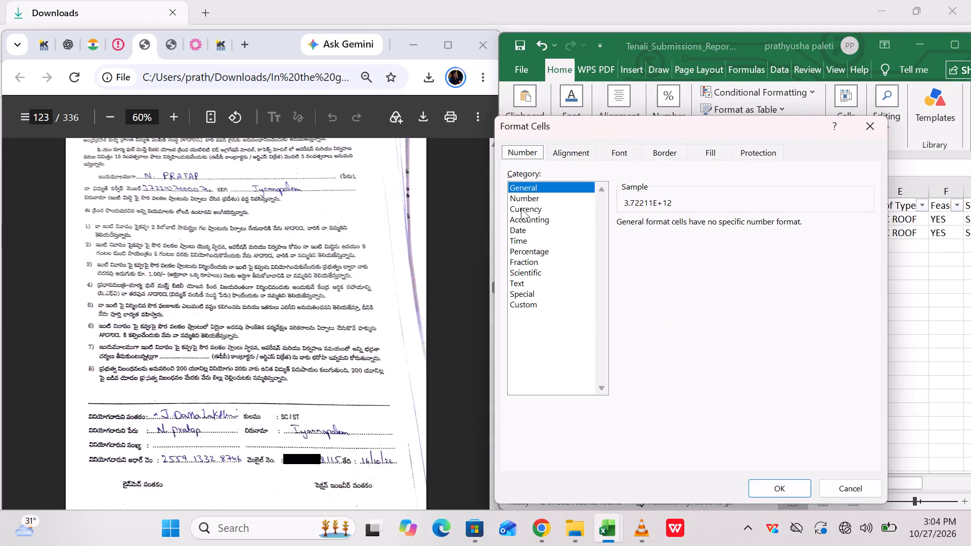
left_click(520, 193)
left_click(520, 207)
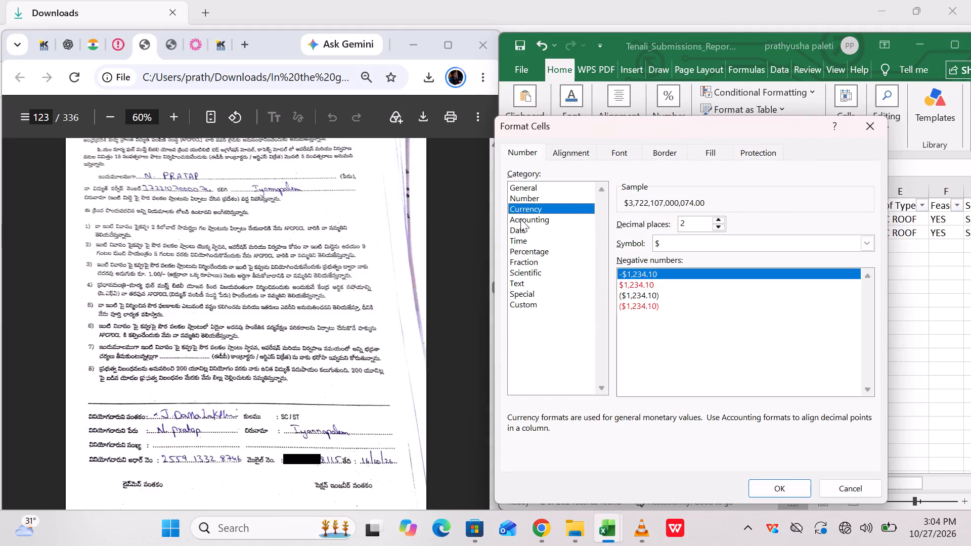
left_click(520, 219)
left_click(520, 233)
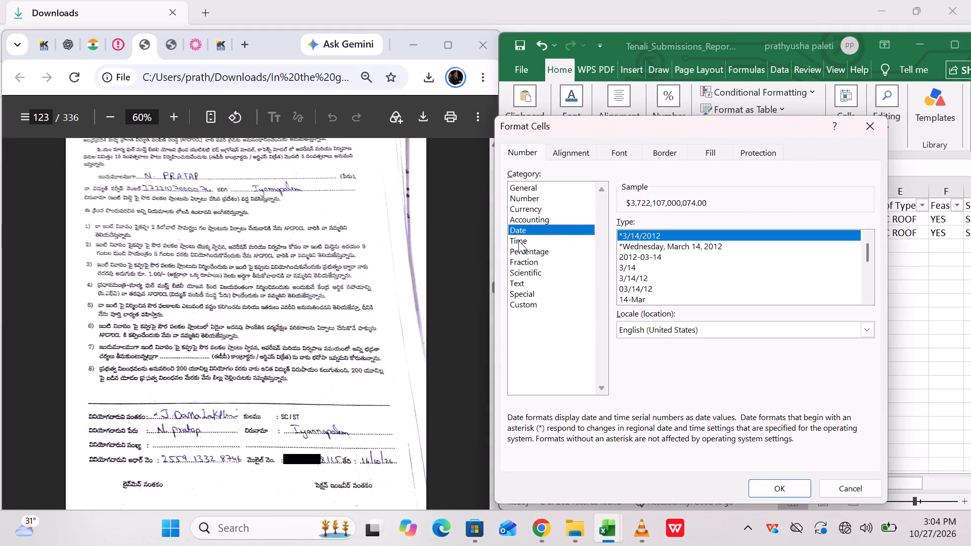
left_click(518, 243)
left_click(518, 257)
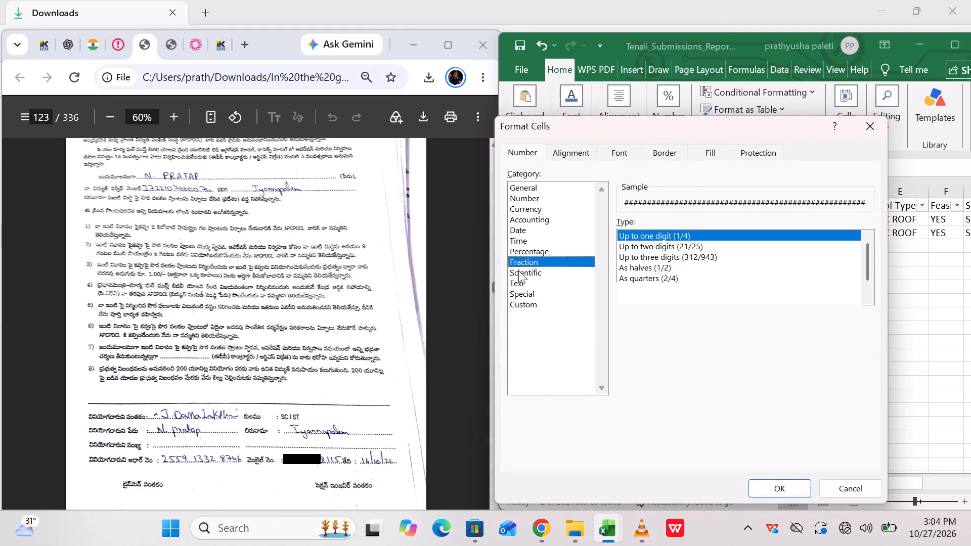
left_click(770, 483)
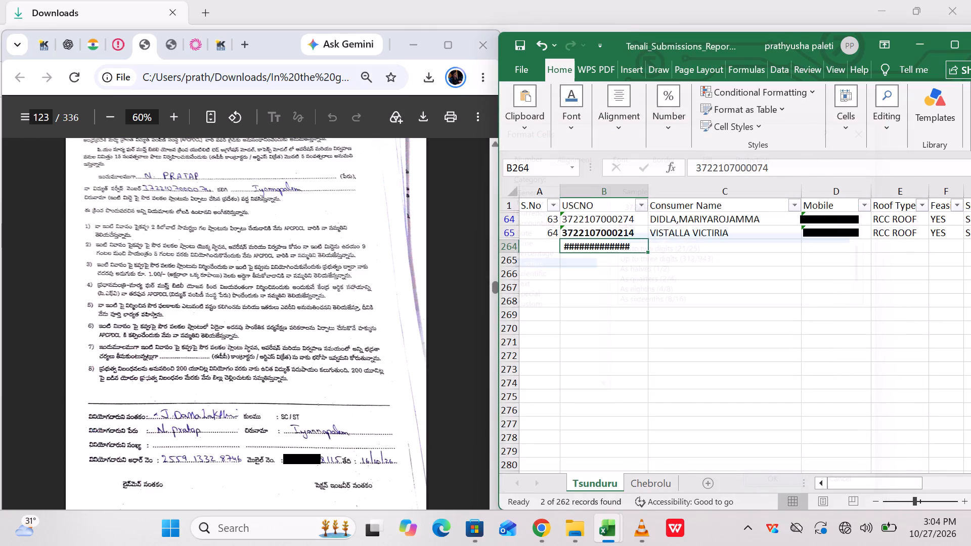
Format the USCNO in B264 as a Number with 0 decimal places.
right_click(614, 246)
left_click(681, 418)
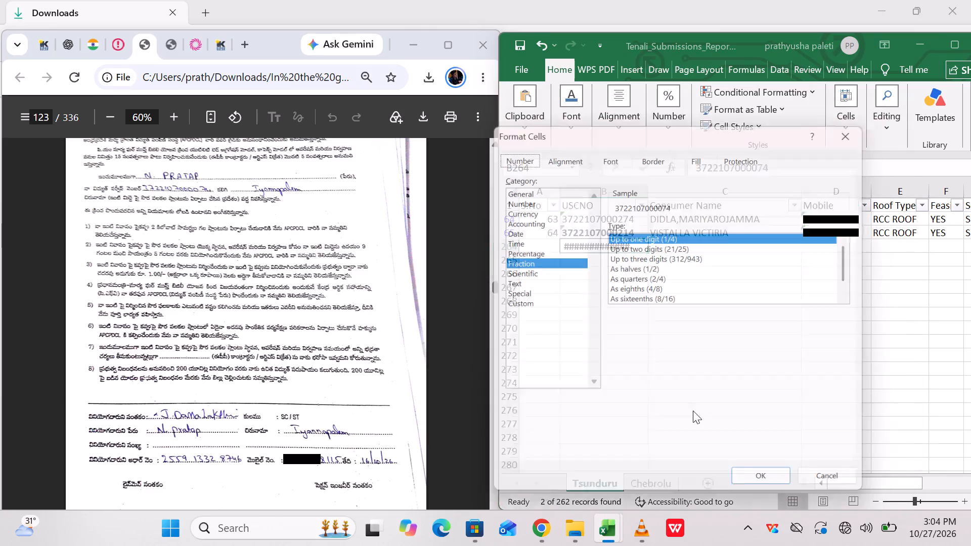
left_click(522, 198)
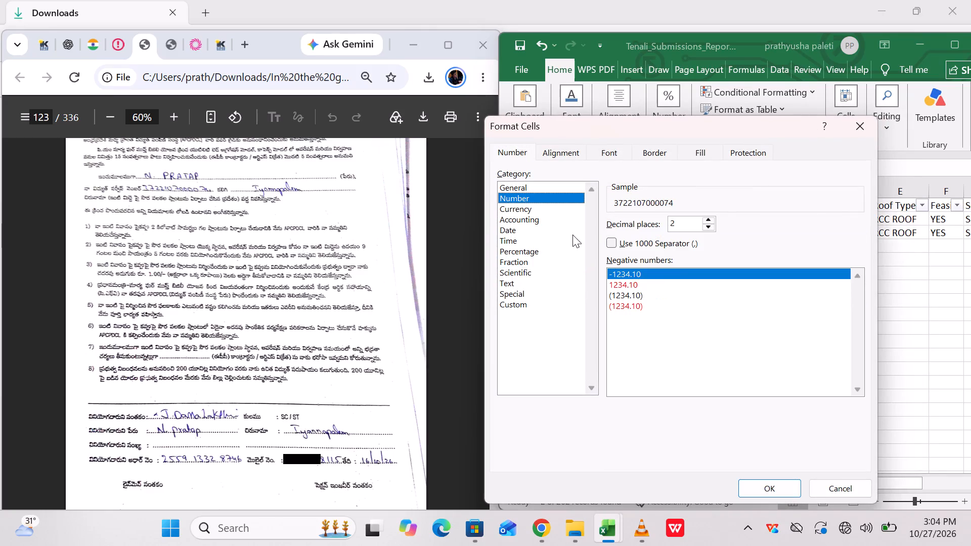
double_click(708, 225)
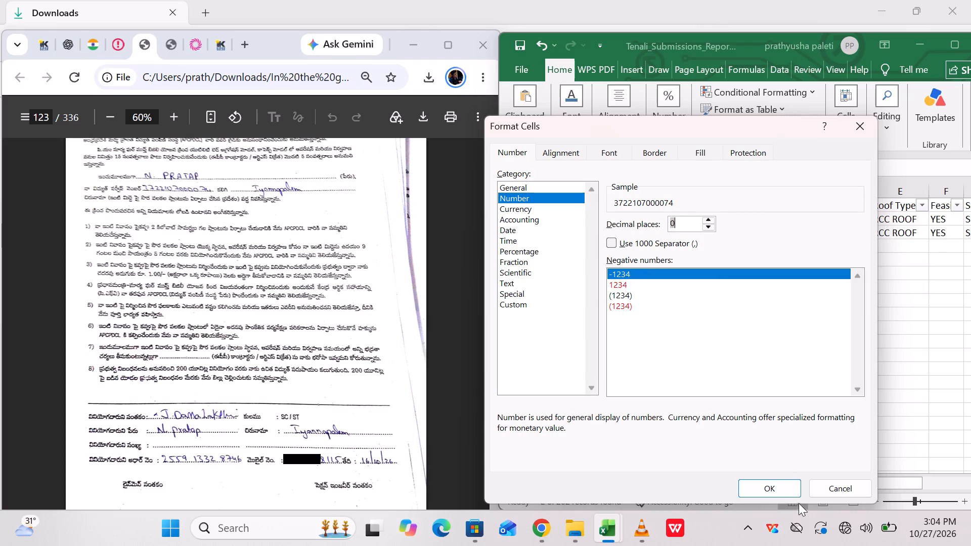
left_click(783, 487)
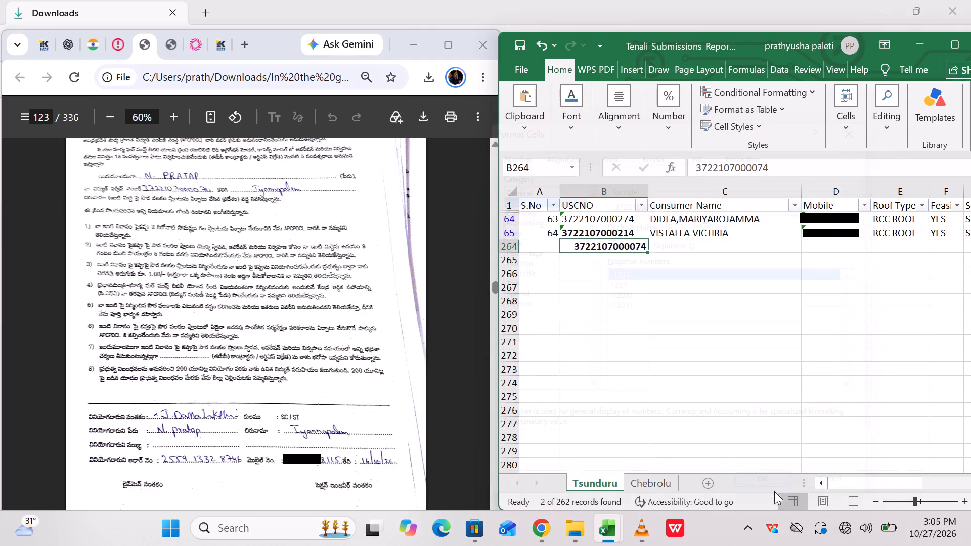
Enter the consumer name from the page 123 consent form in C264.
left_click(697, 248)
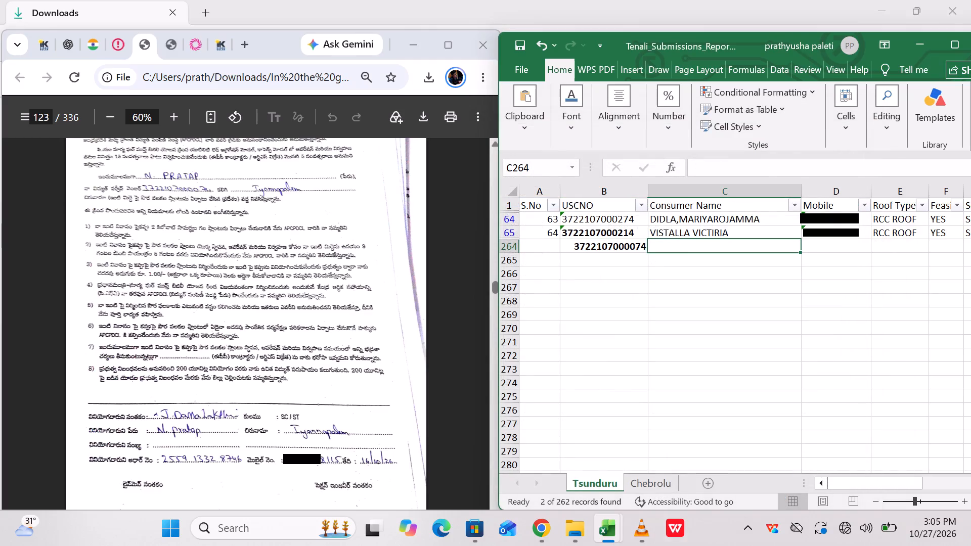
key("shift+n")
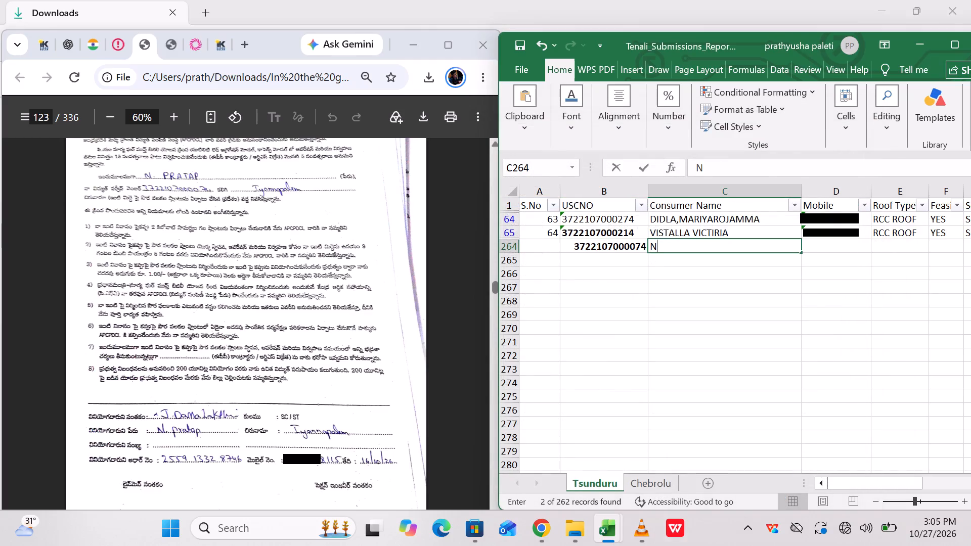
key("period")
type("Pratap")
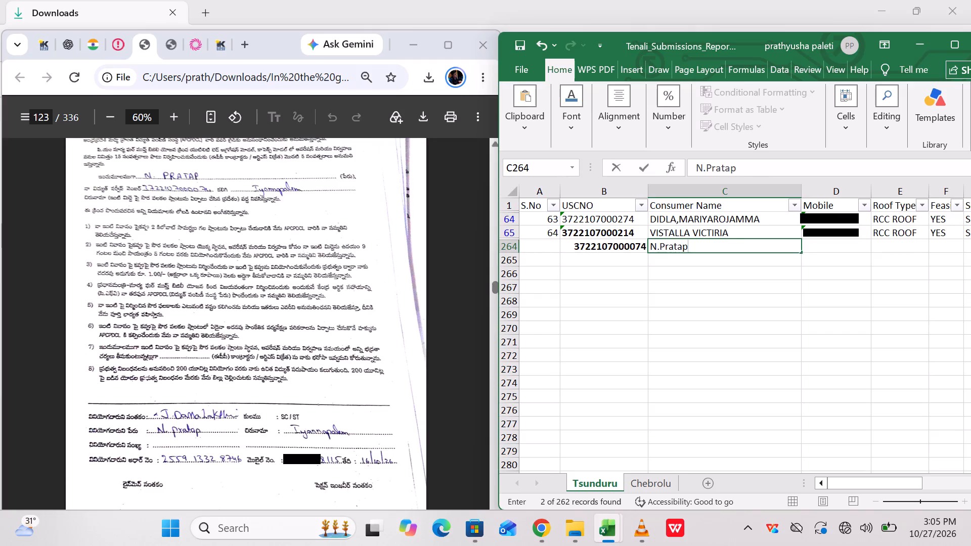
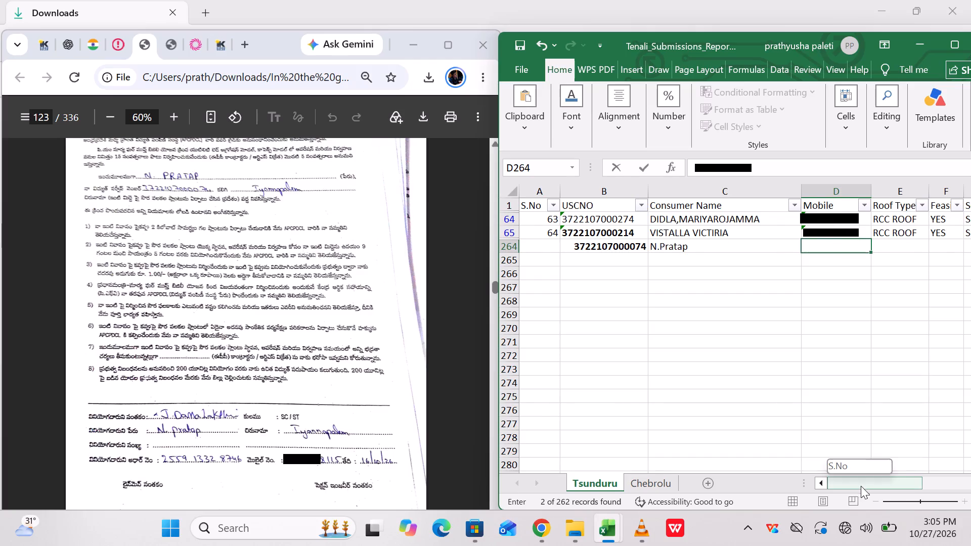
Fill the roof type, feasibility, section and district values from E65:H65 down into row 264.
left_click_drag(861, 486, 896, 486)
left_click(772, 235)
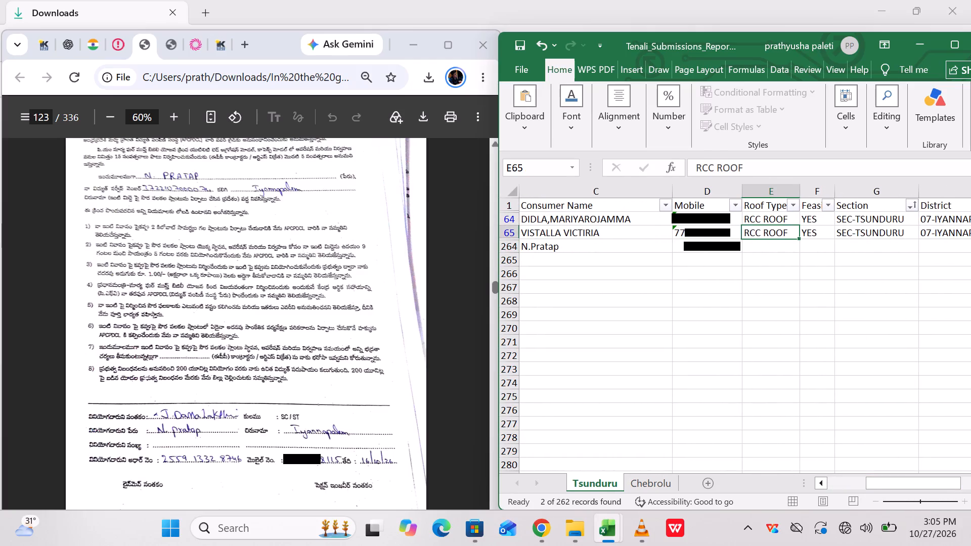
left_click_drag(770, 233, 970, 230)
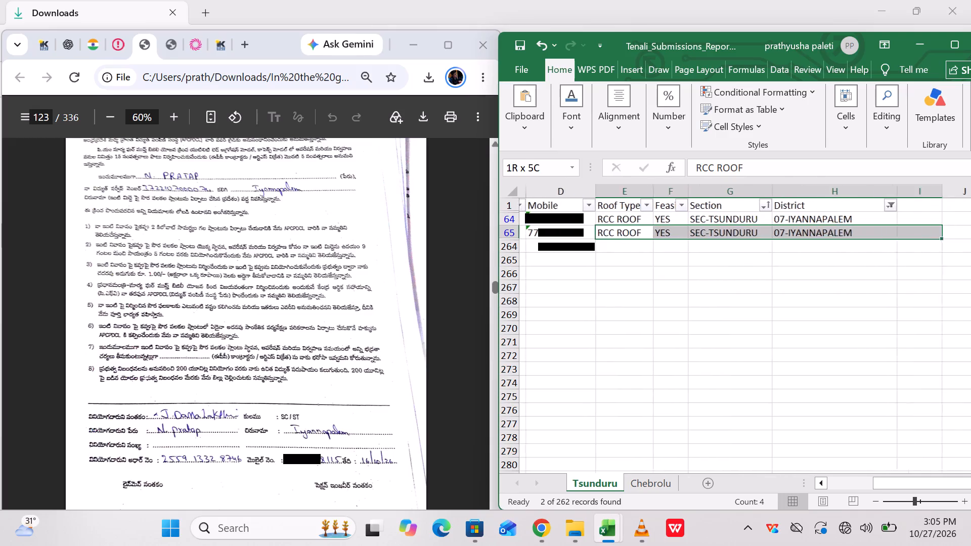
left_click_drag(970, 230, 789, 236)
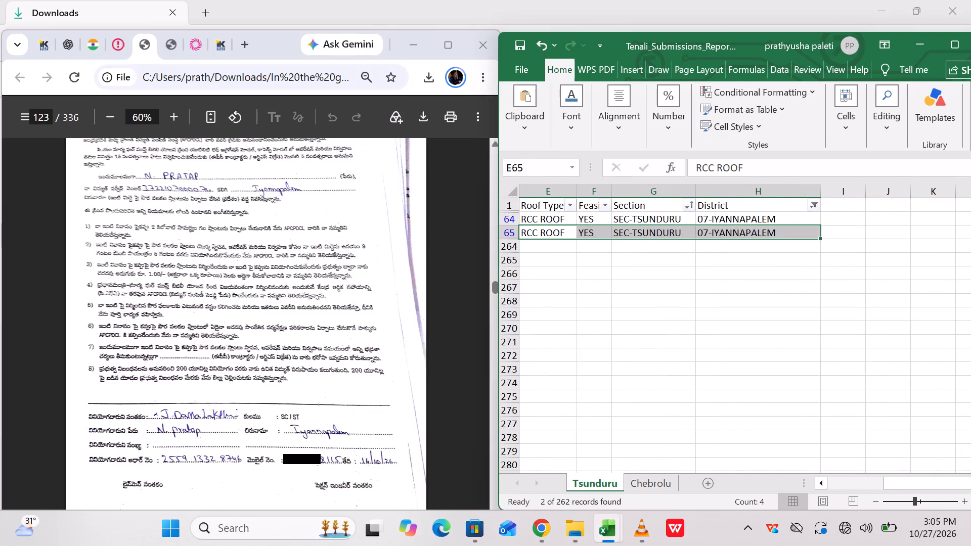
left_click_drag(819, 235, 818, 248)
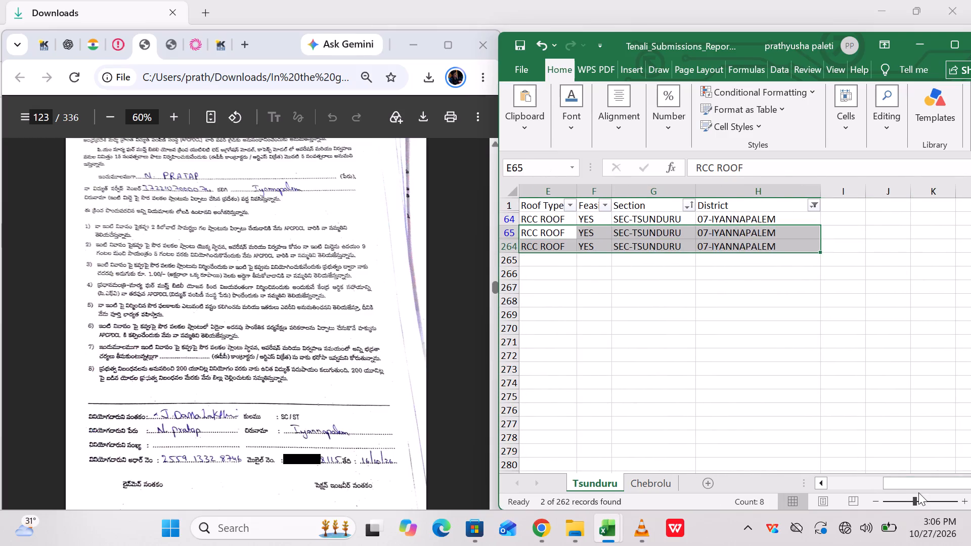
Copy the USCNO from B264 into B265 and replace its last three digits with those on the page 124 consent form.
left_click_drag(922, 481, 791, 511)
left_click(605, 263)
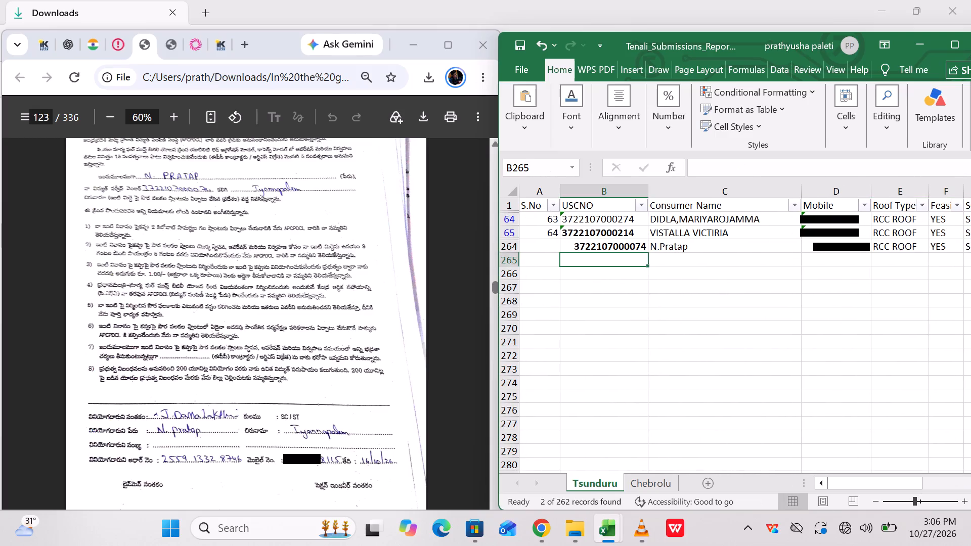
scroll(302, 378, "down", 6)
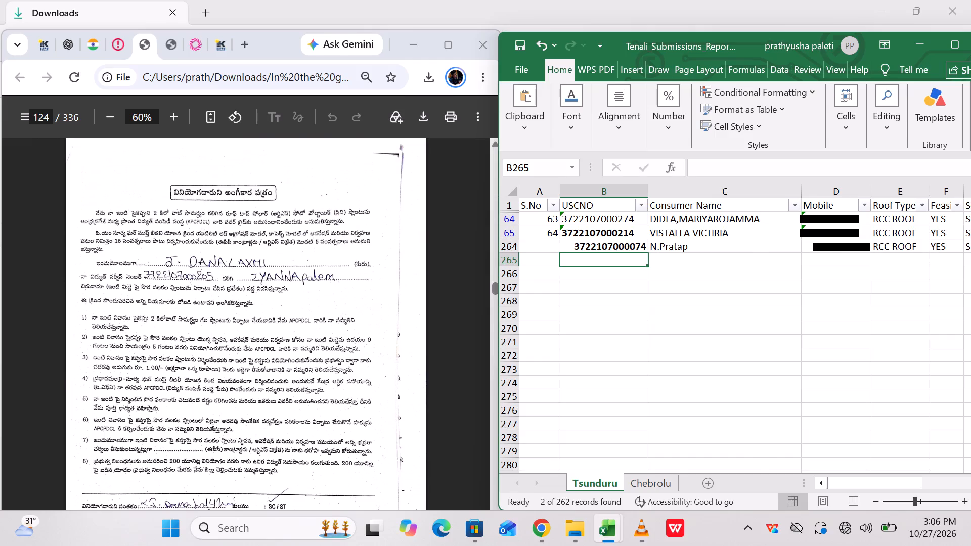
scroll(302, 376, "down", 1)
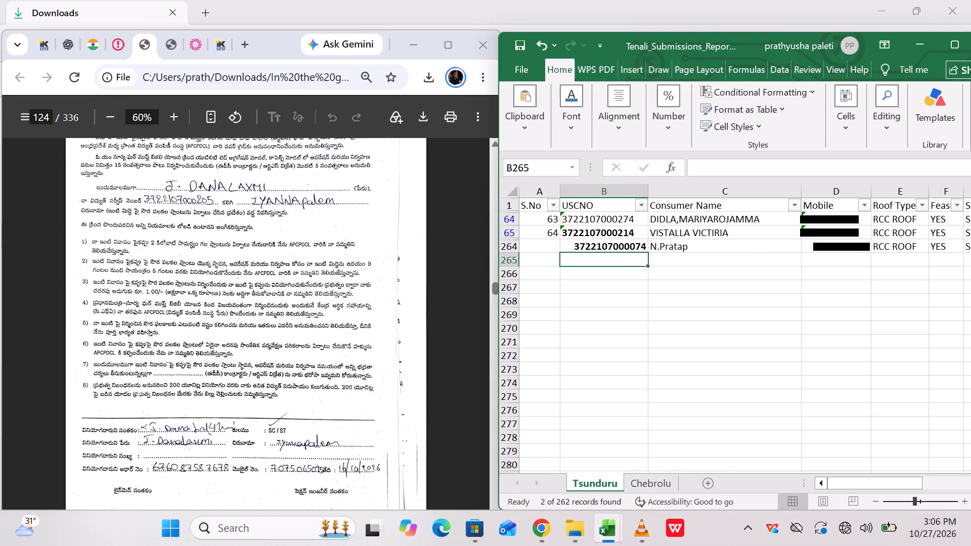
key("ctrl+v")
left_click(607, 246)
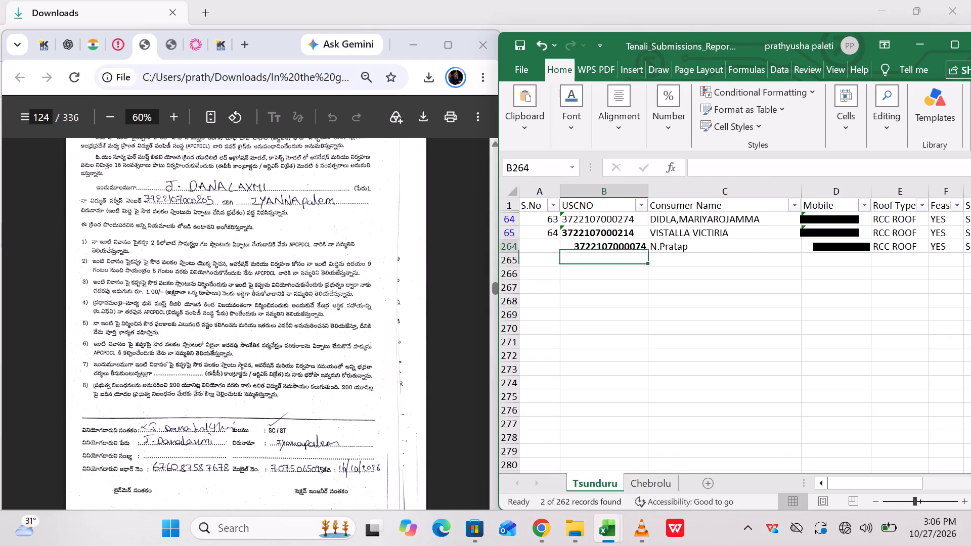
key("ctrl+c")
left_click(600, 263)
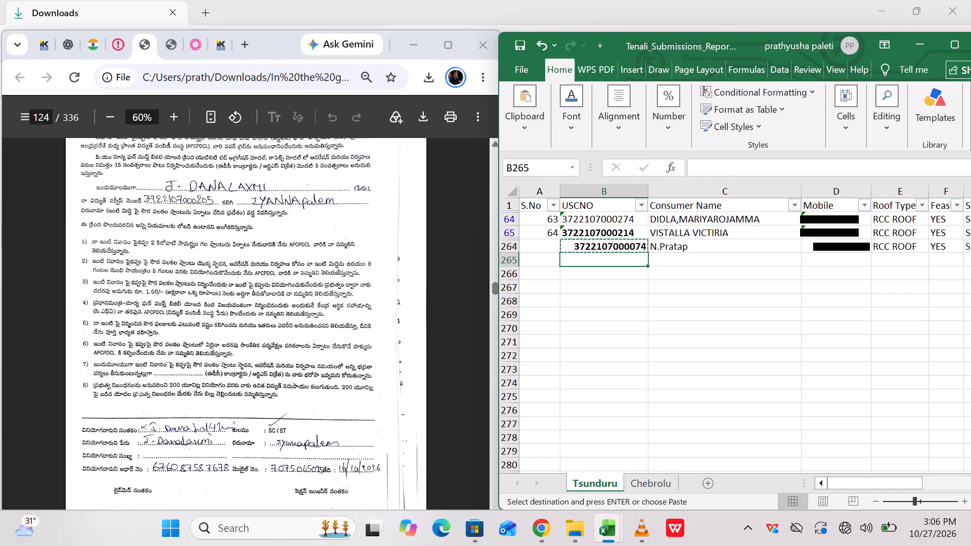
left_click(600, 263, "ctrl")
key("ctrl+v")
double_click(642, 259)
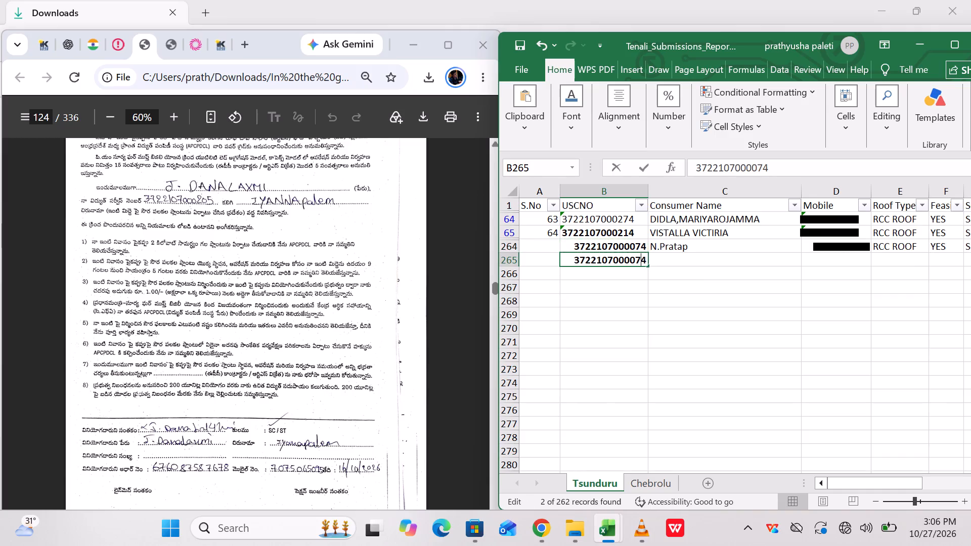
key("Right")
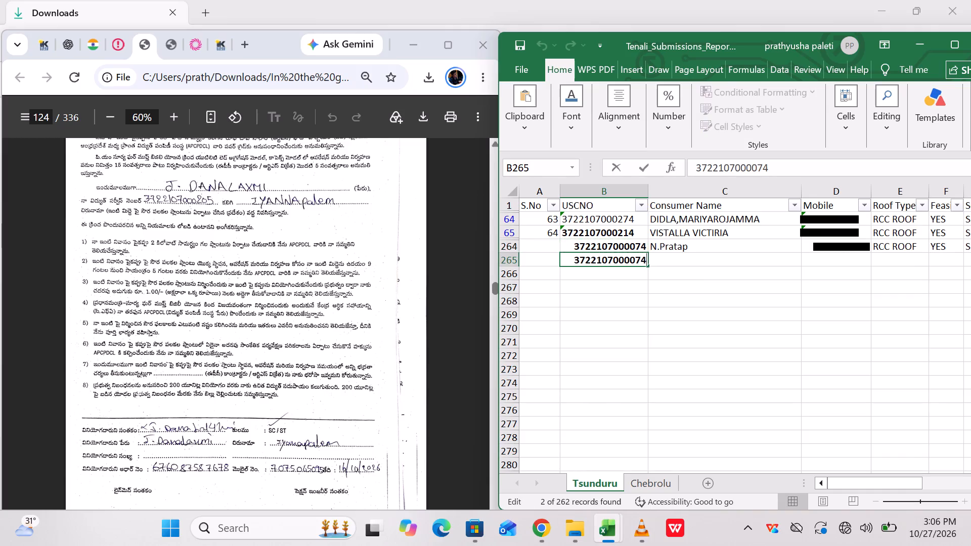
key("BackSpace")
key("BackSpace")
key("BackSpace")
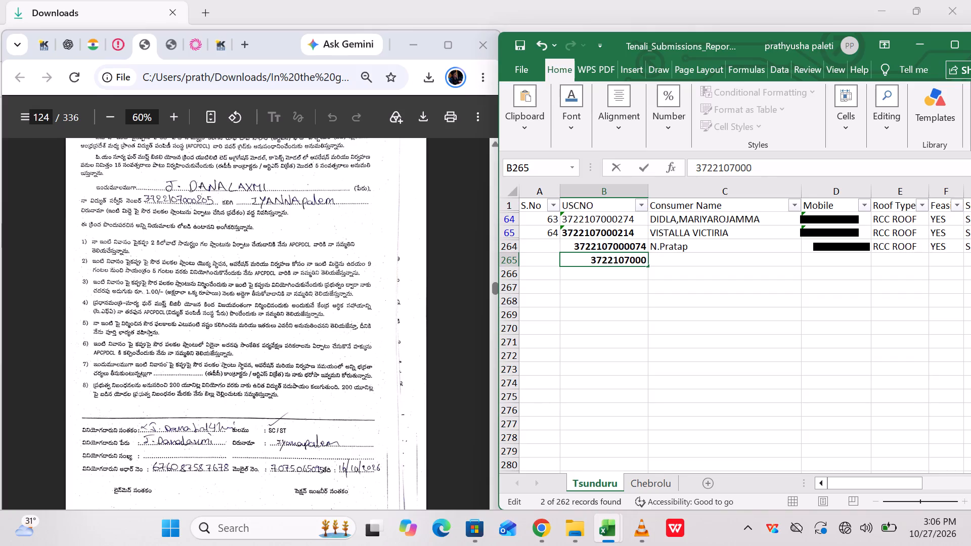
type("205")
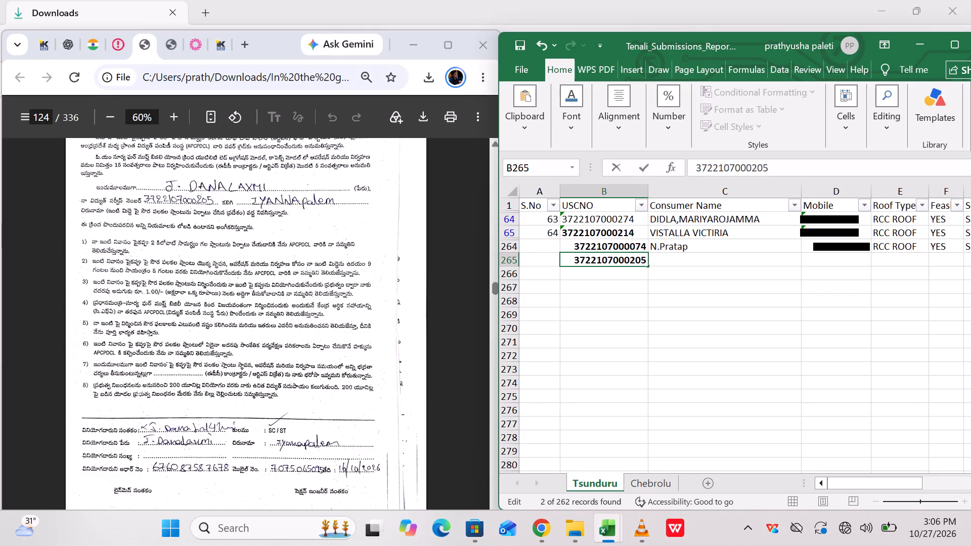
Enter the consumer name from the page 124 consent form in C265.
left_click(718, 263)
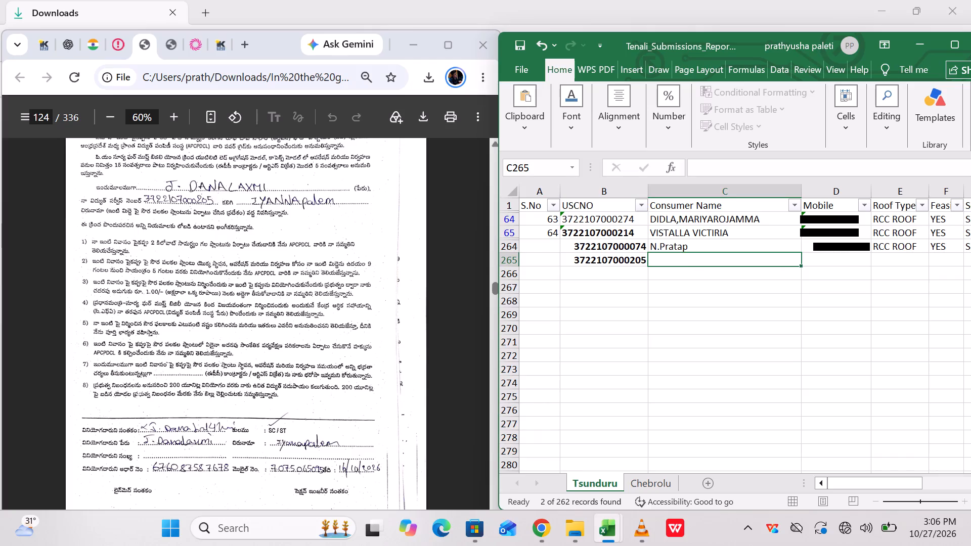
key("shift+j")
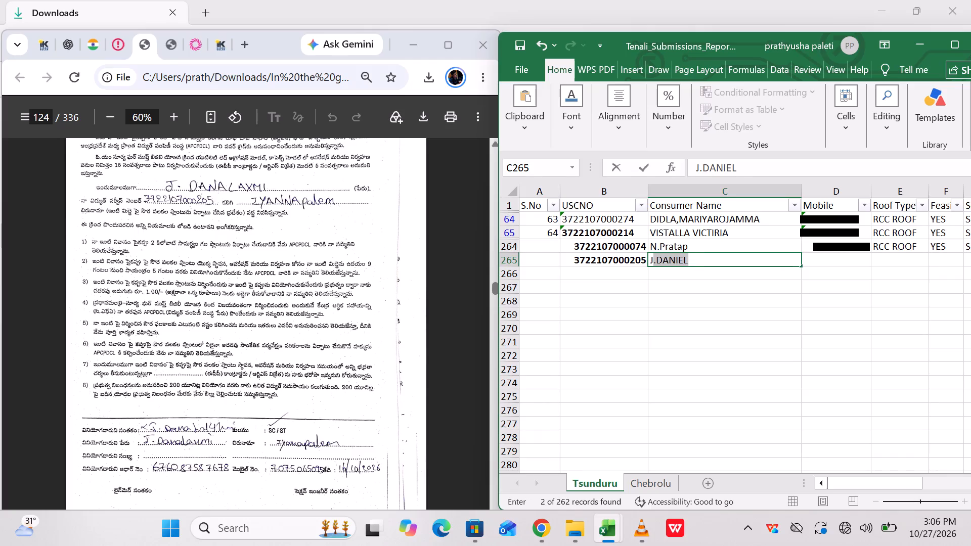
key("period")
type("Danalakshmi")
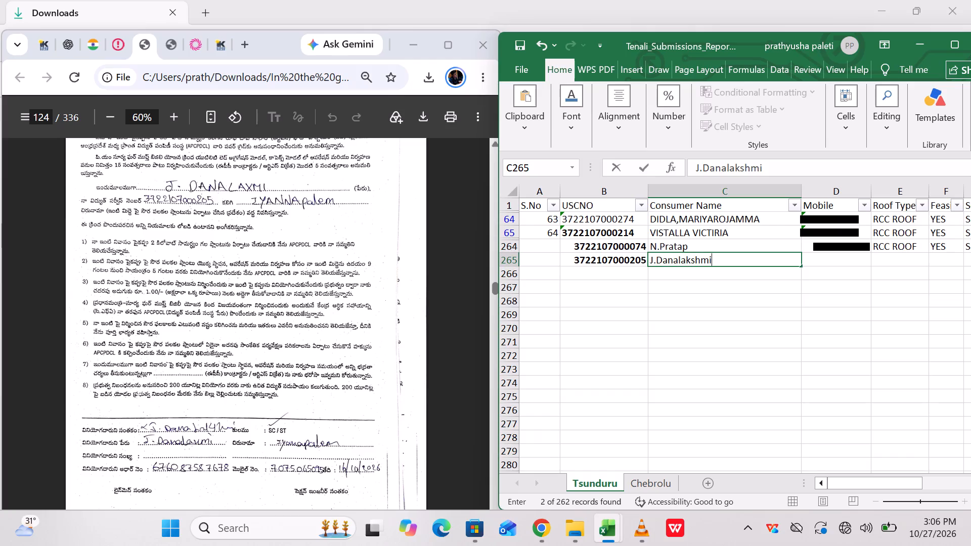
Enter the mobile number from the page 124 consent form in D265.
left_click(825, 258)
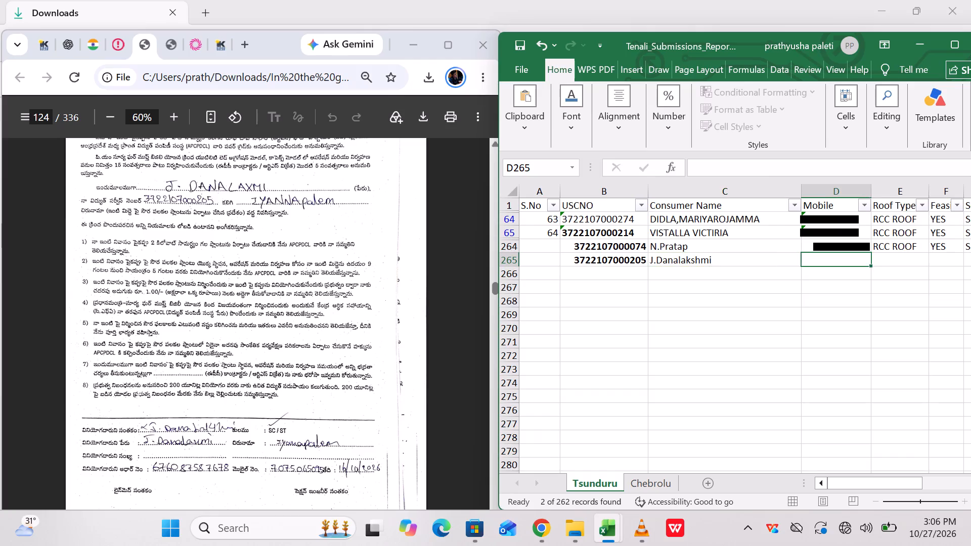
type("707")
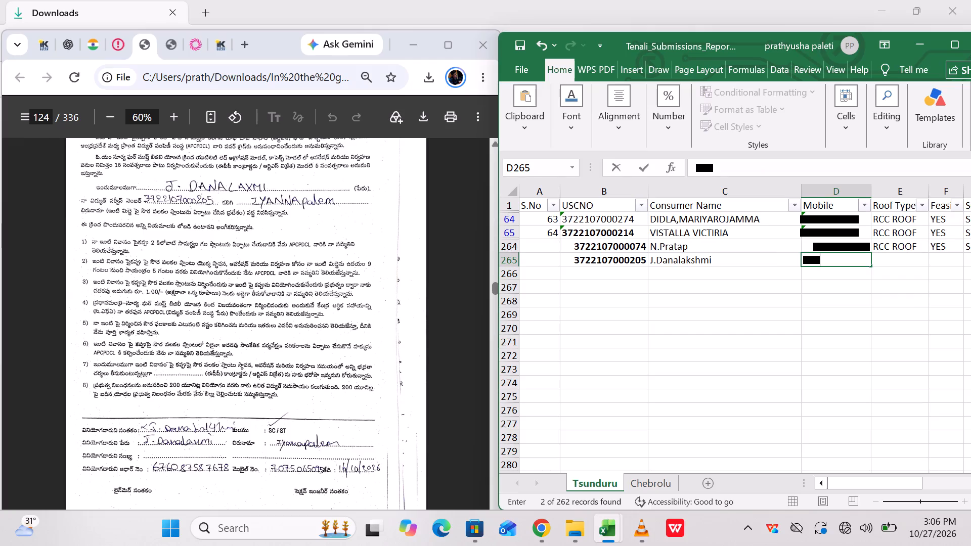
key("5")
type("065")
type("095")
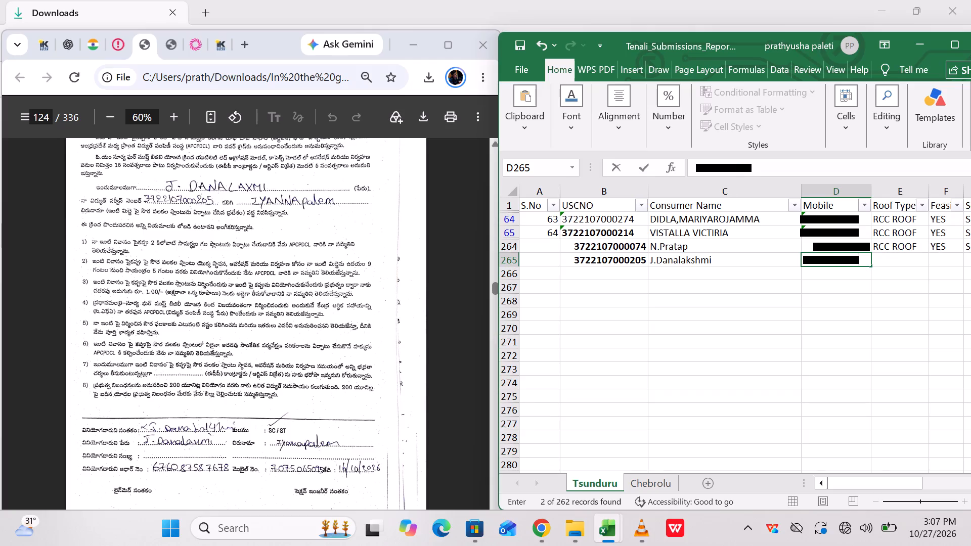
Copy the USCNO from B265 into B266 and replace its last two digits with those on the page 125 consent form.
scroll(292, 367, "down", 5)
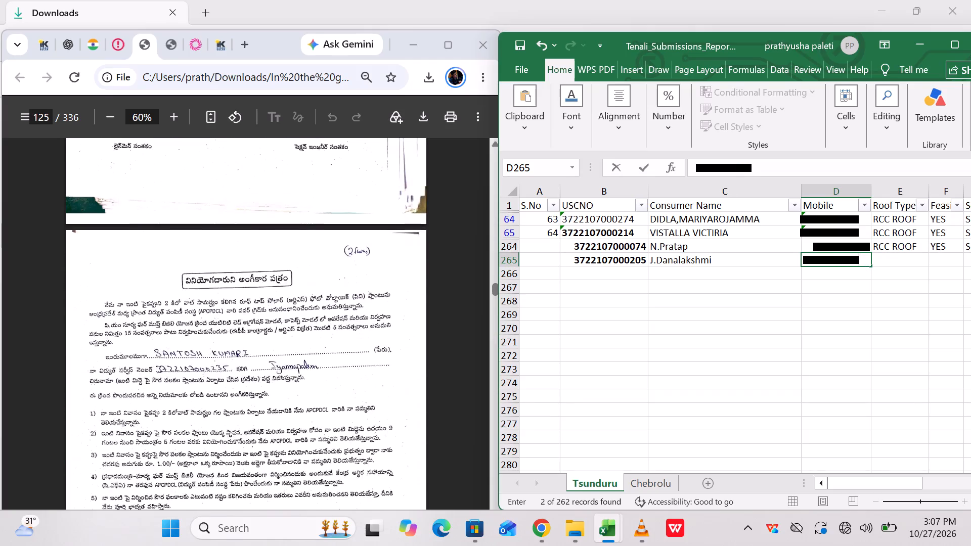
scroll(289, 368, "down", 1)
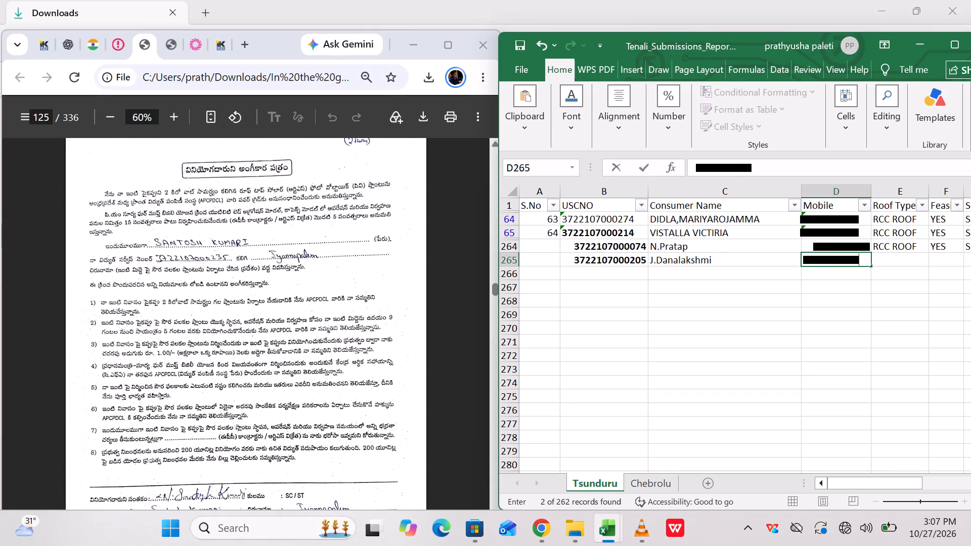
left_click(591, 269)
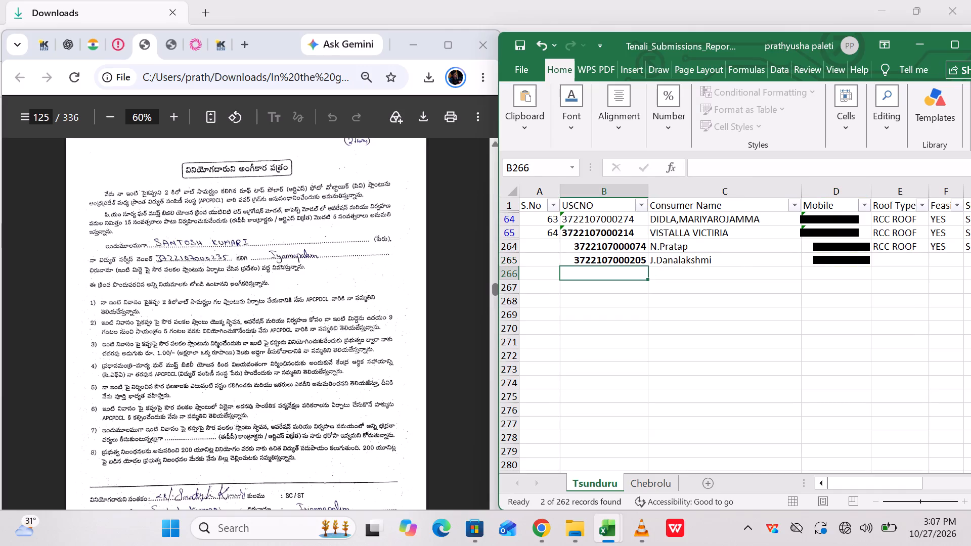
key("ctrl+v")
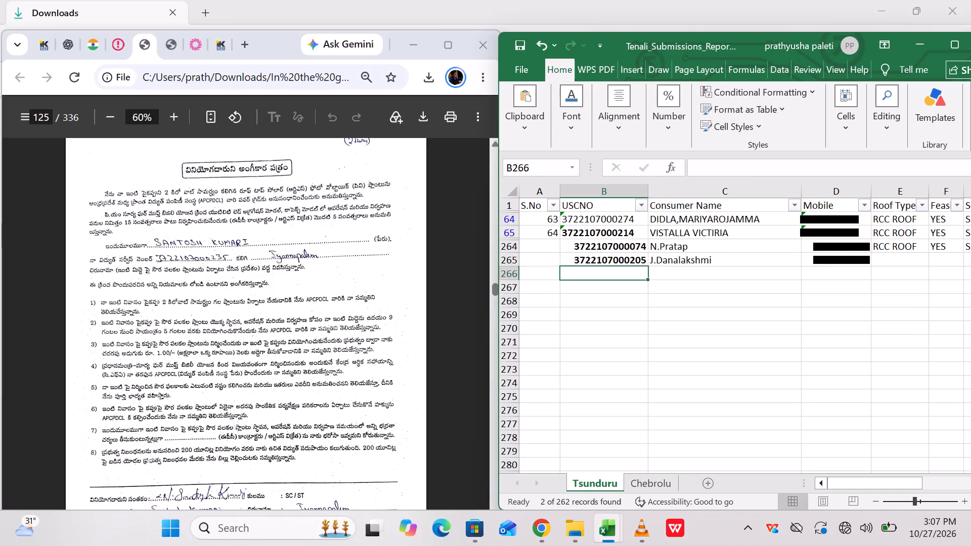
left_click(620, 259)
key("ctrl+c")
double_click(613, 276)
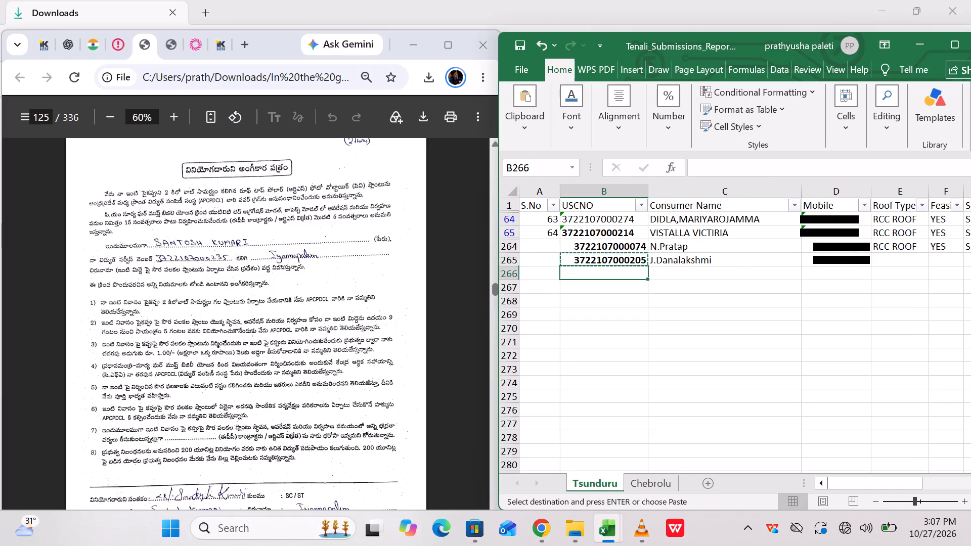
key("ctrl+v")
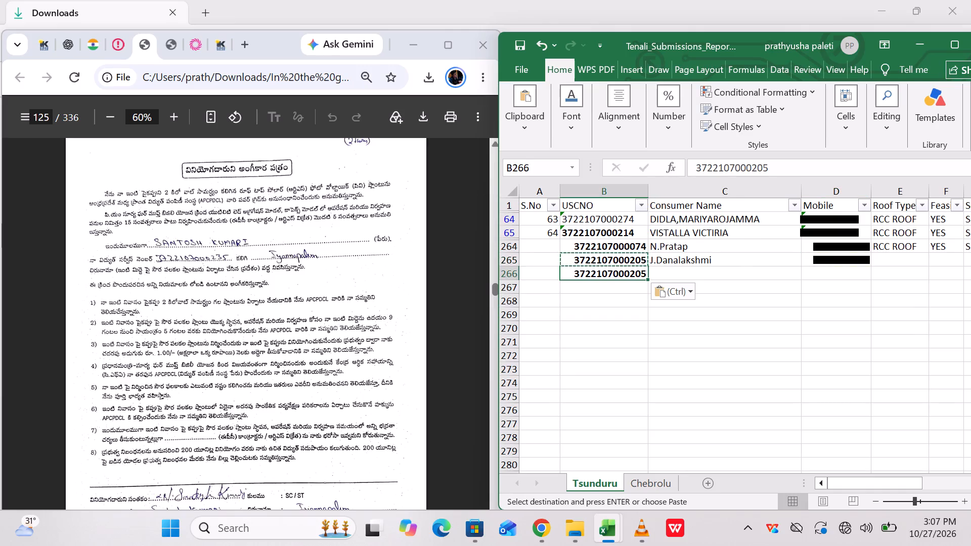
double_click(645, 275)
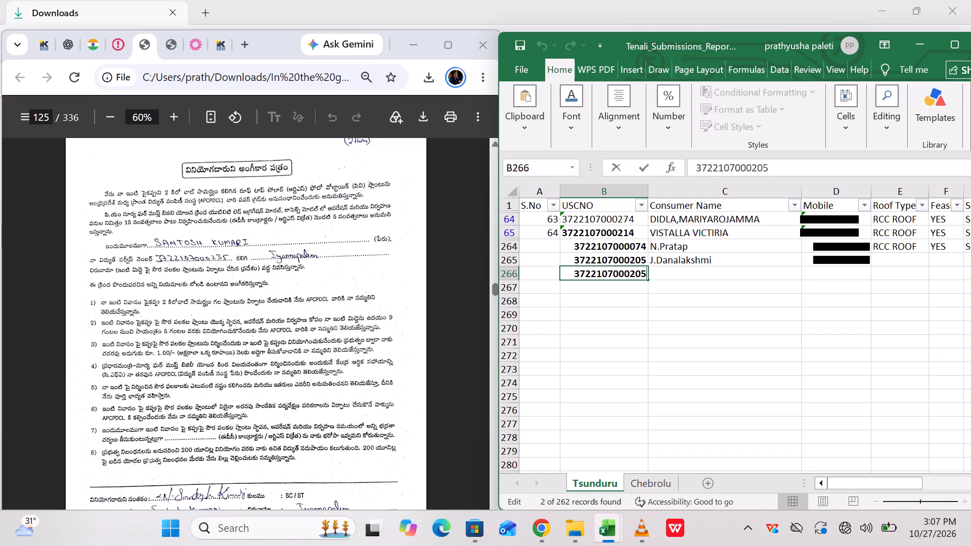
key("BackSpace")
key("BackSpace")
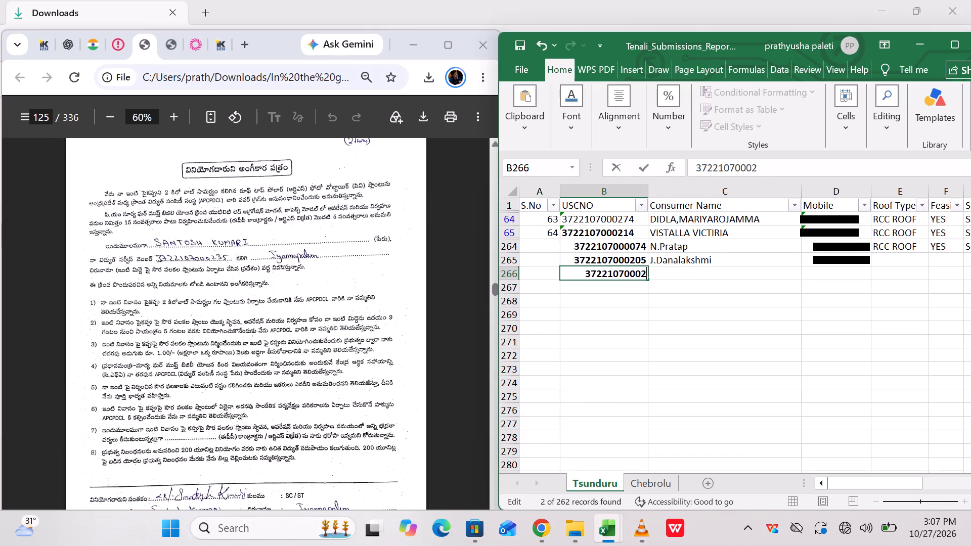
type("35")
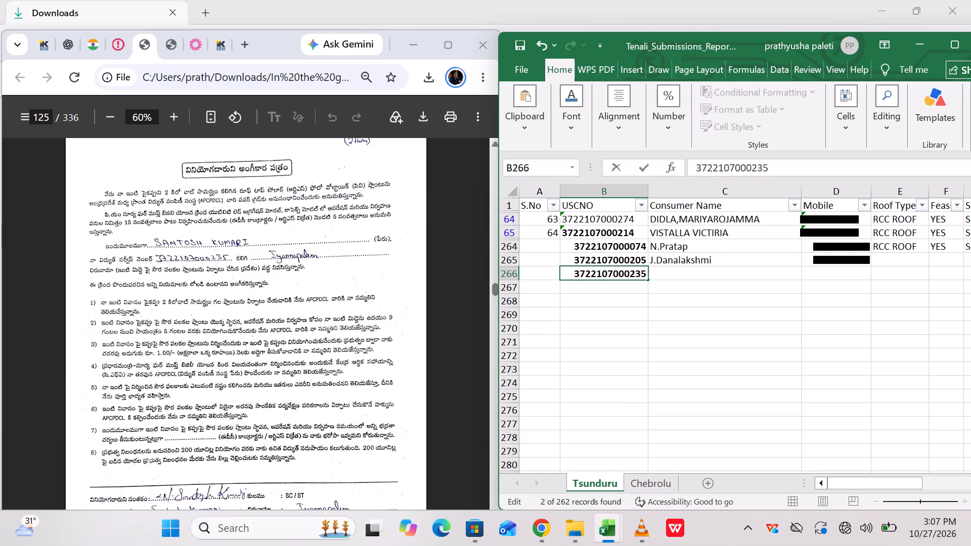
Enter the consumer name from the page 125 consent form in C266.
left_click(665, 268)
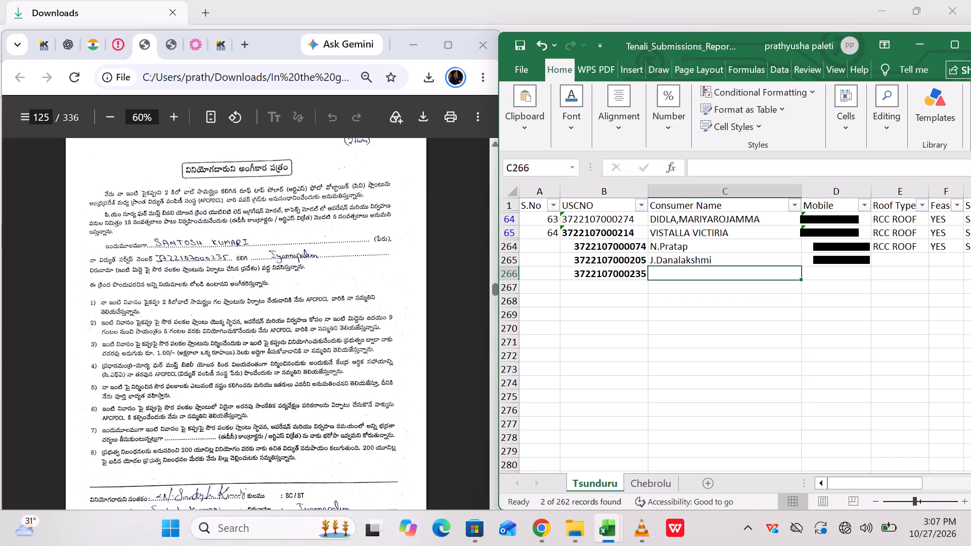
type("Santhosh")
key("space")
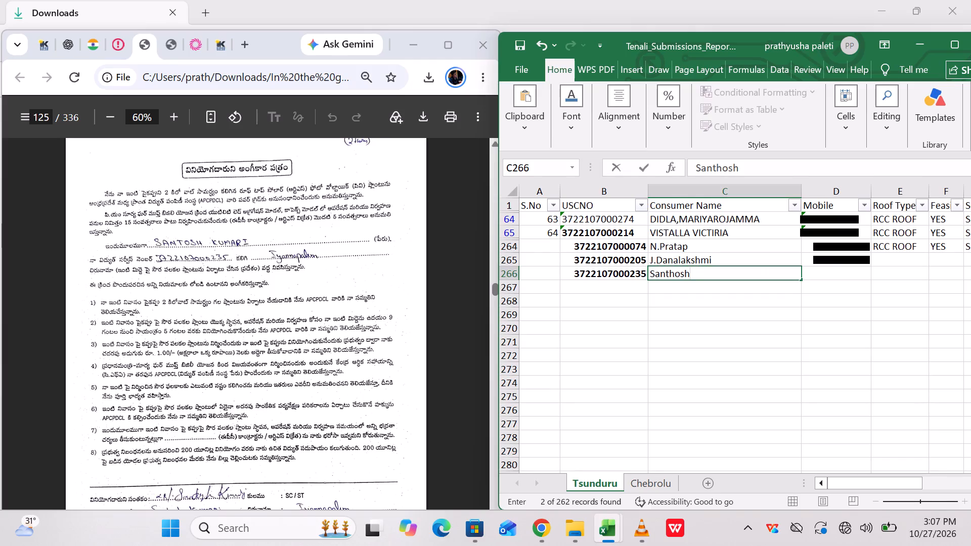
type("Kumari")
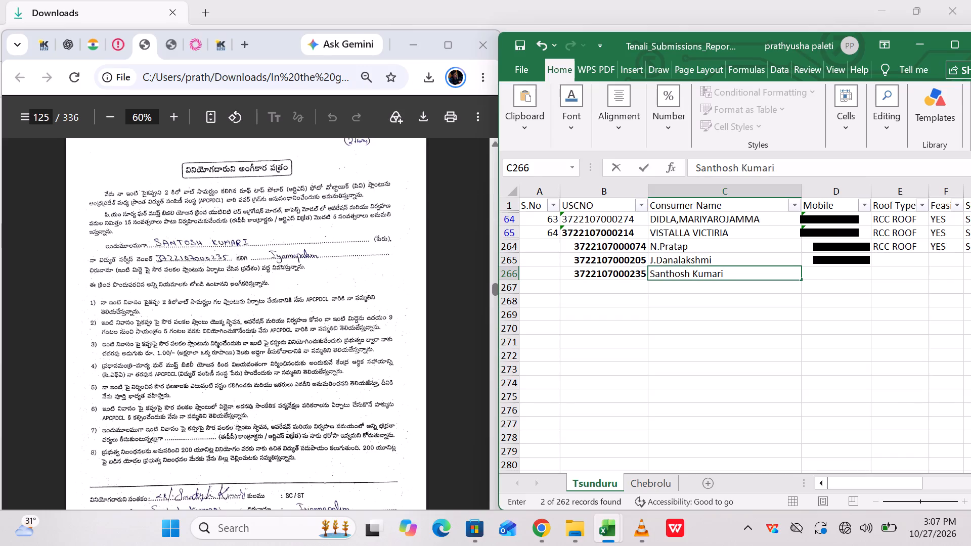
Enter the mobile number from the page 125 consent form in D266.
left_click(825, 271)
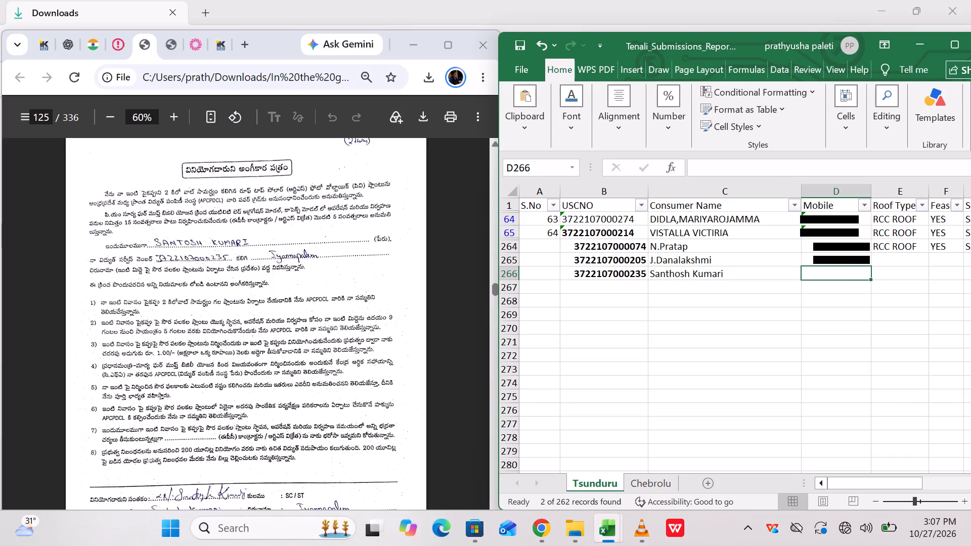
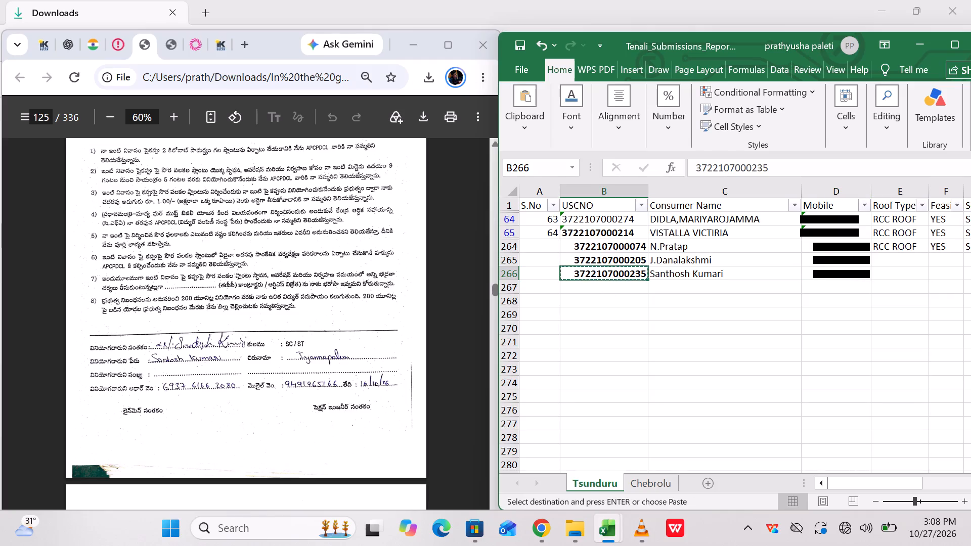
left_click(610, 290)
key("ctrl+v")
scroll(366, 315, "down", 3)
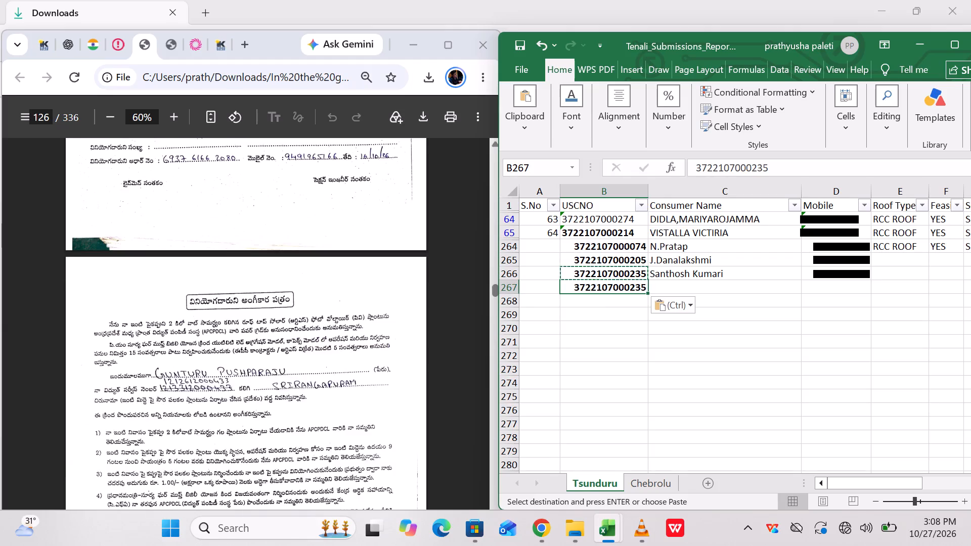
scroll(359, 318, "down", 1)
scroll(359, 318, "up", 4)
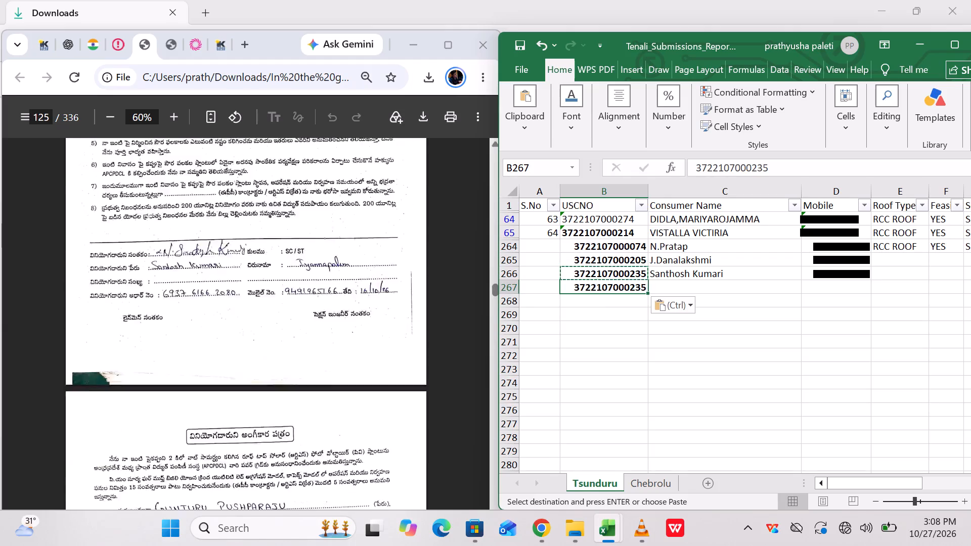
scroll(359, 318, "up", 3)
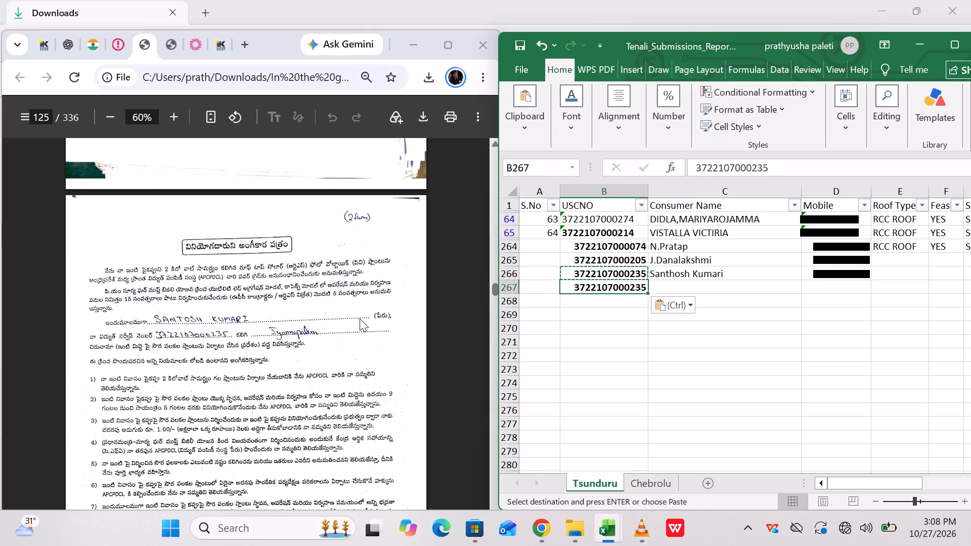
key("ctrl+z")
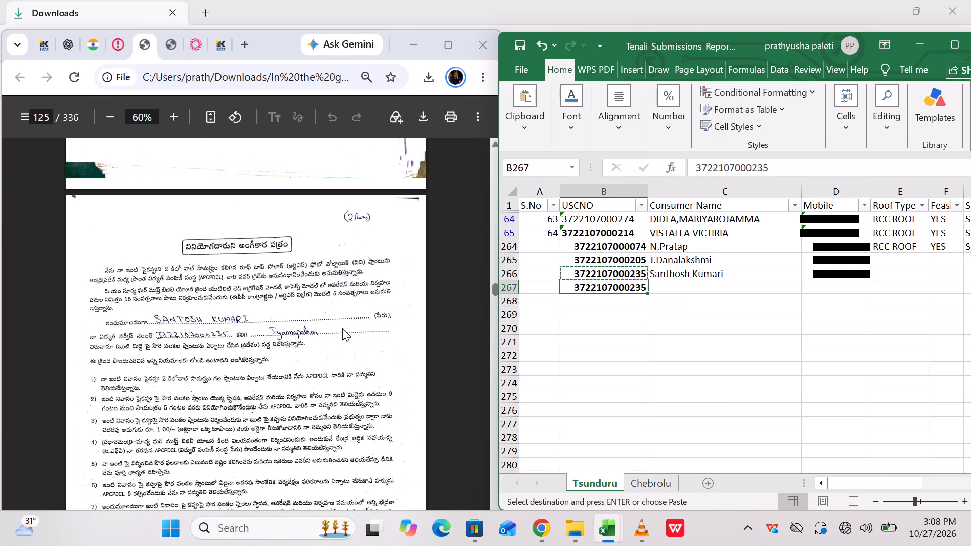
Select the empty cell B267 below the last added USCNO and save the workbook.
left_click(564, 326)
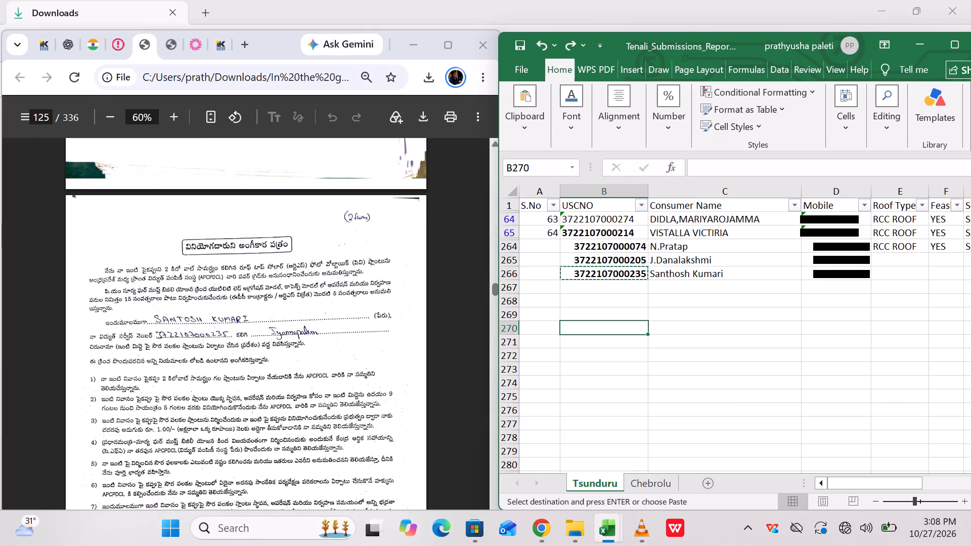
left_click(597, 287)
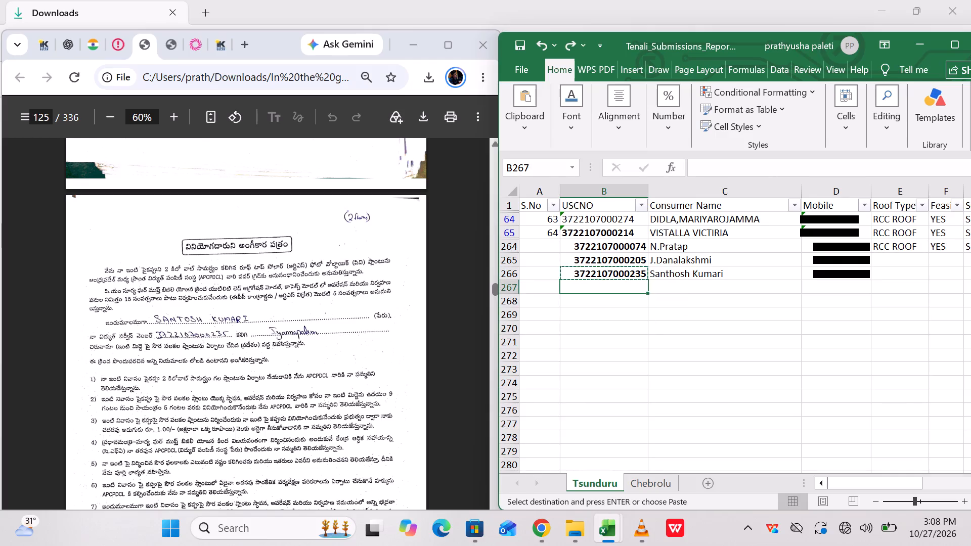
key("ctrl+s")
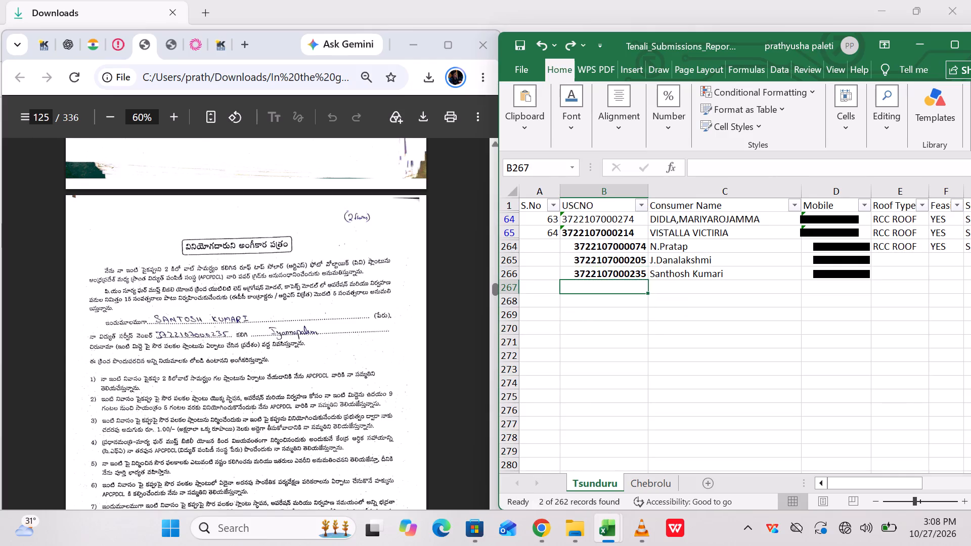
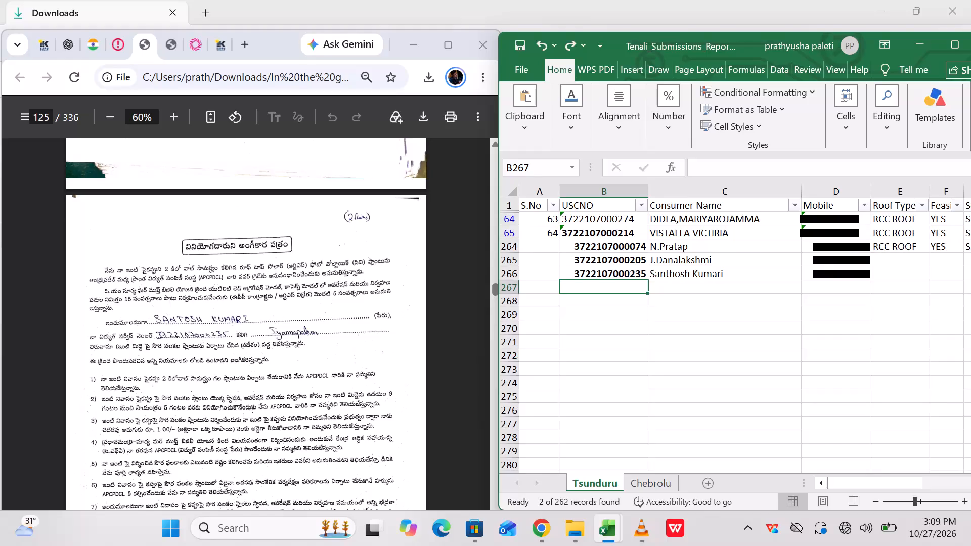
Examine the consent forms on pages 126 and 127, reading the name, service number and village on each.
scroll(215, 396, "down", 3)
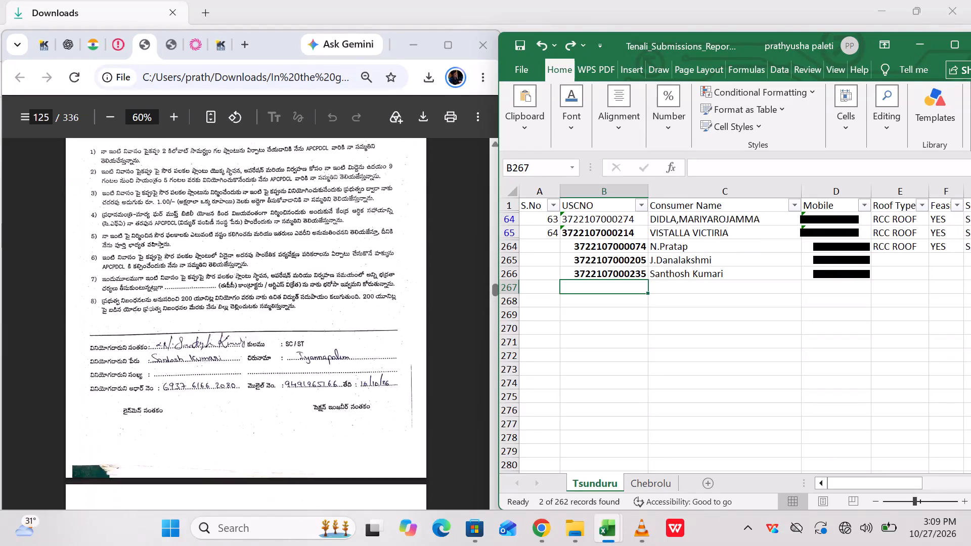
scroll(215, 395, "down", 7)
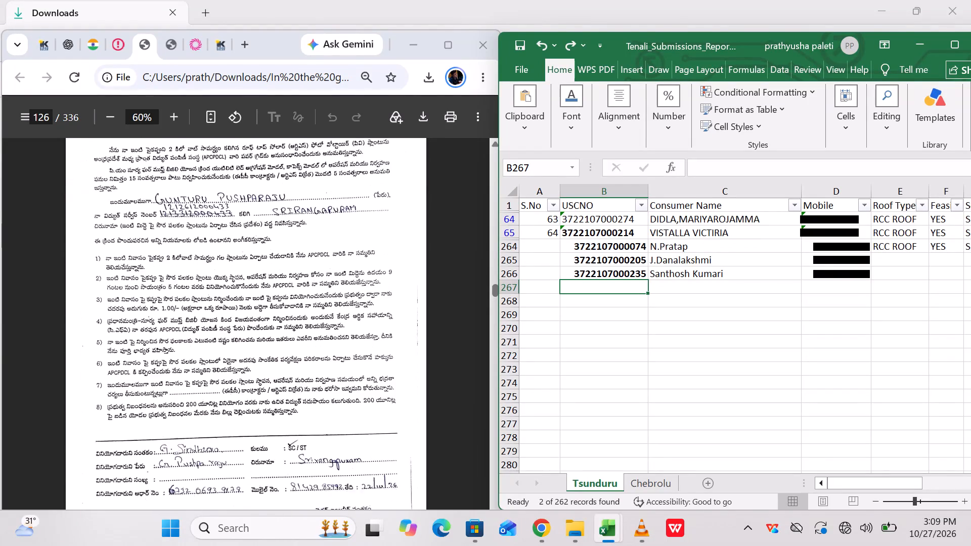
scroll(215, 394, "down", 4)
scroll(215, 394, "up", 2)
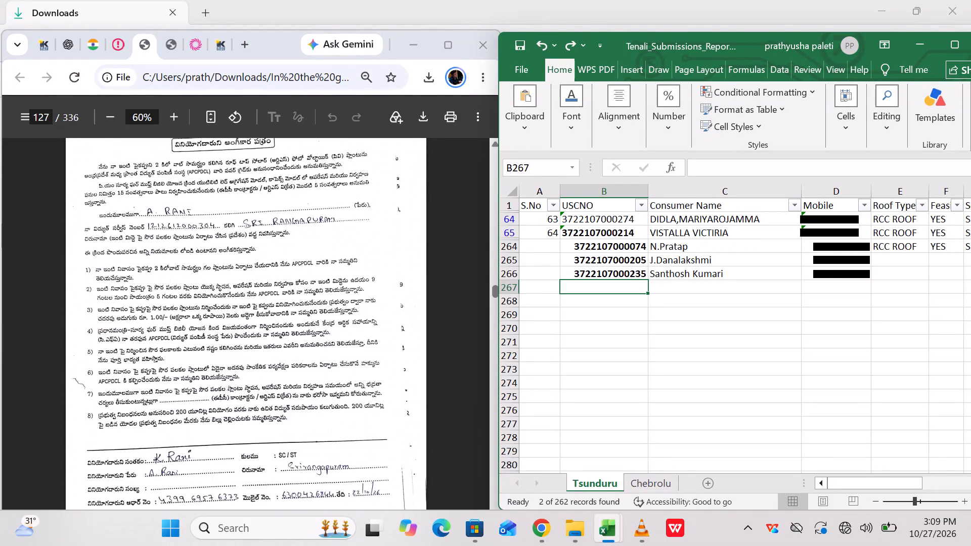
scroll(215, 392, "up", 6)
scroll(215, 390, "down", 1)
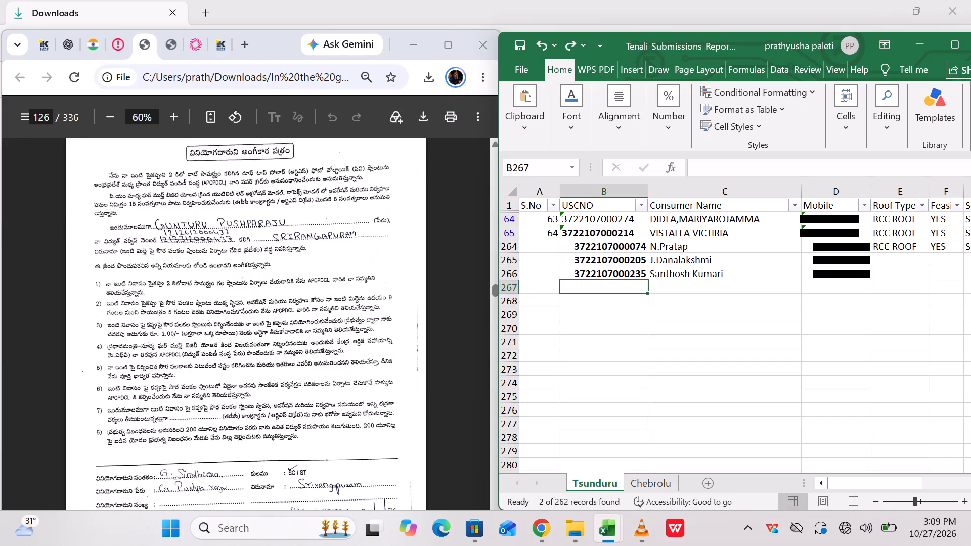
Copy RCC ROOF, YES, SEC-TSUNDURU and 07-IYANNAPALEM from E264:H264 down through row 266, and save the workbook.
key("ctrl+s")
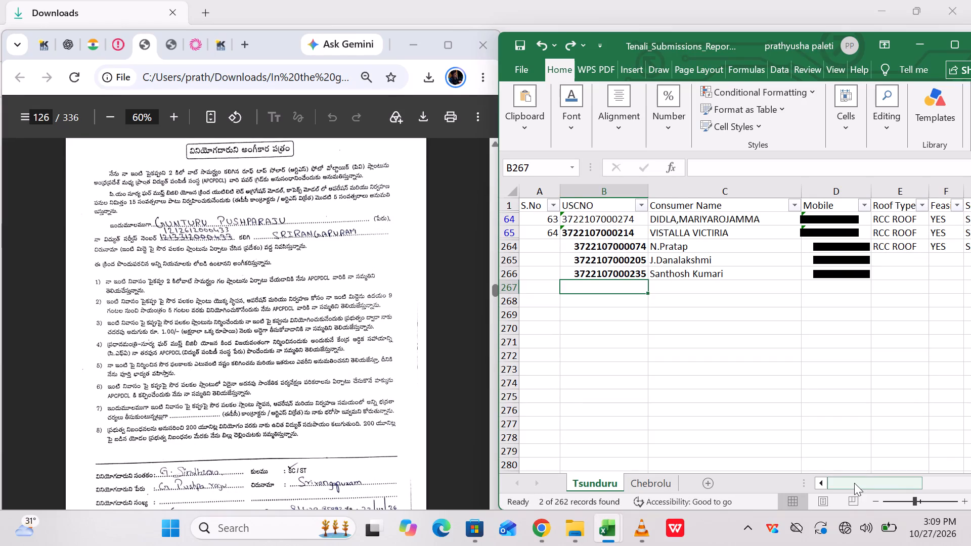
left_click_drag(854, 483, 955, 485)
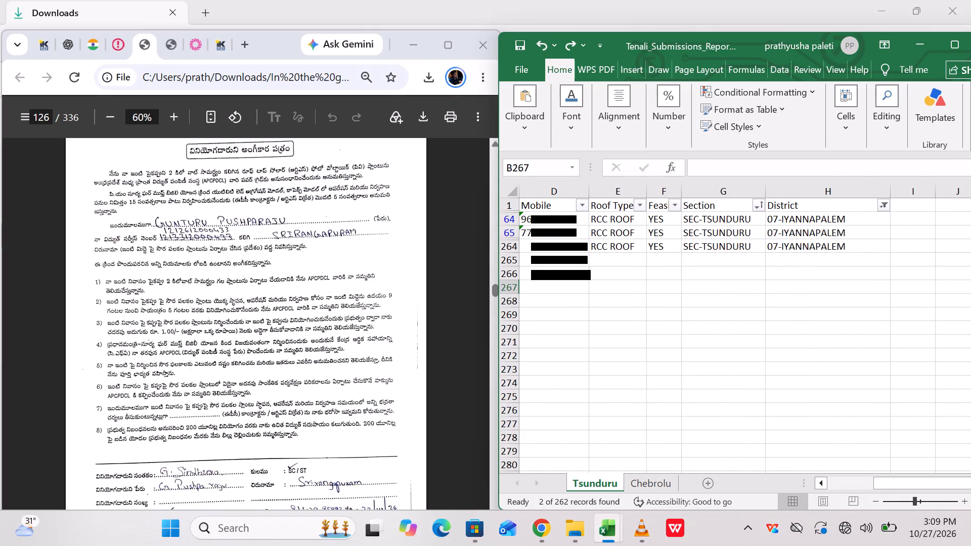
left_click_drag(606, 244, 720, 243)
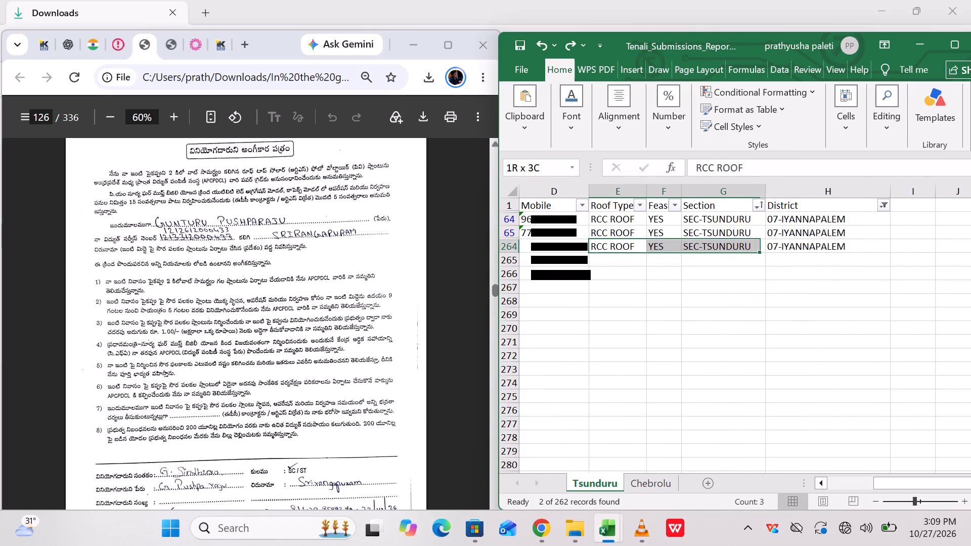
left_click_drag(720, 243, 809, 244)
double_click(889, 250)
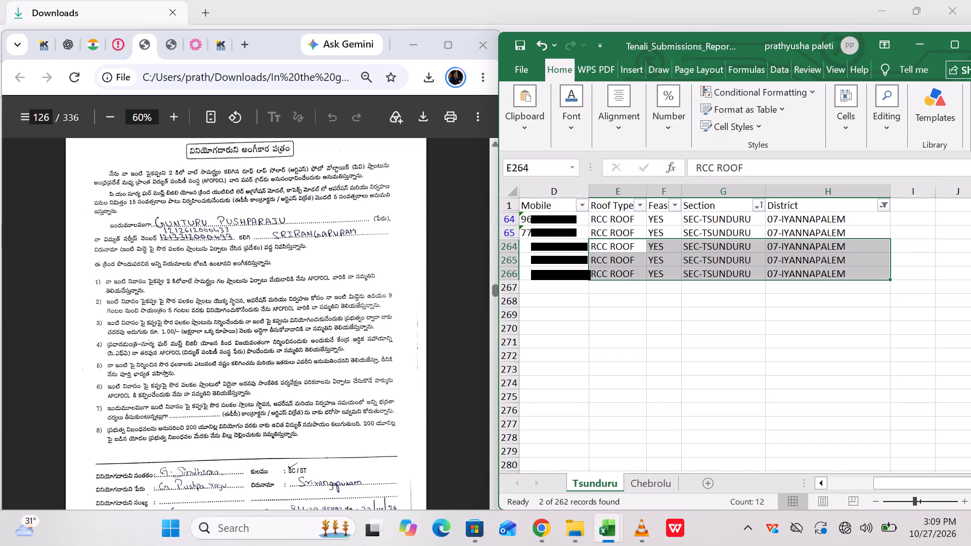
left_click(744, 365)
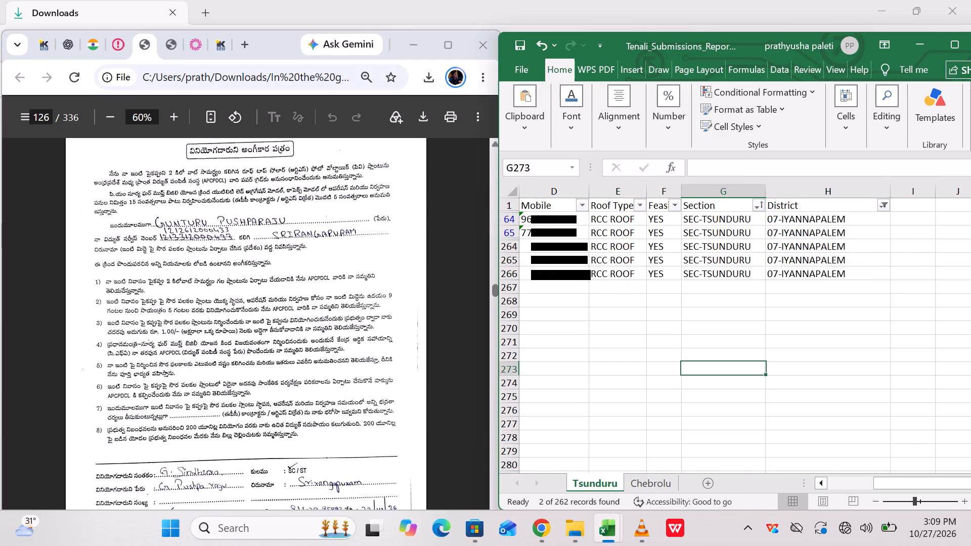
key("ctrl+s")
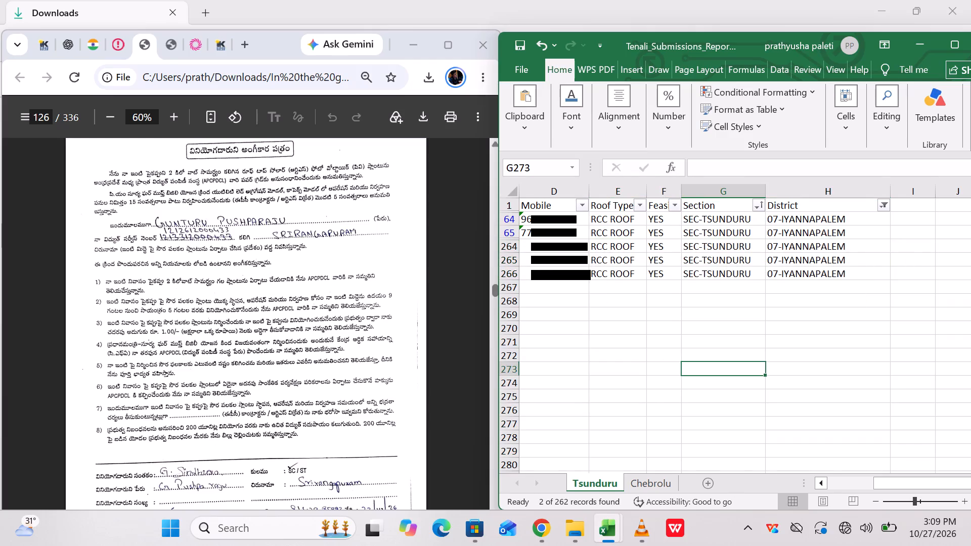
Search the Tsunduru sheet's District filter for villages matching "sr", leaving the existing filter in place.
left_click(882, 203)
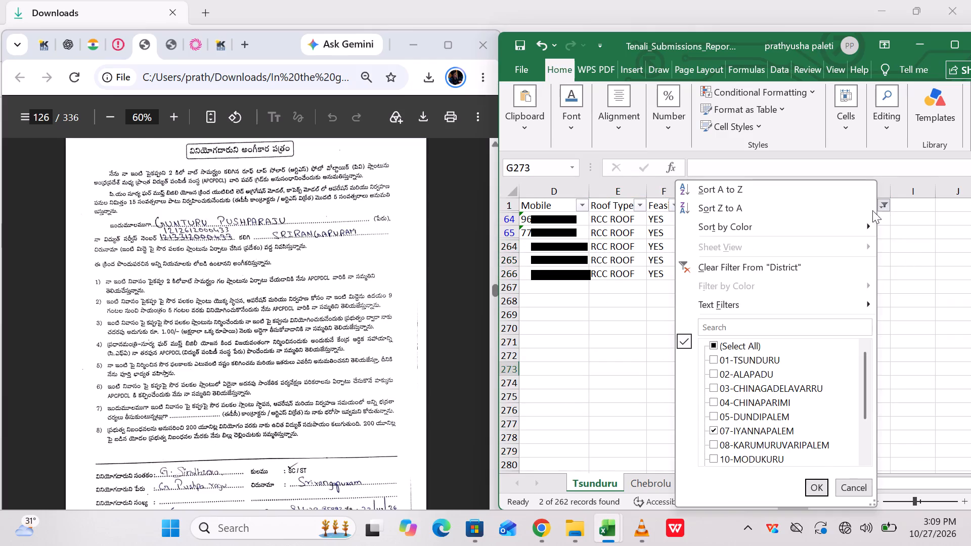
left_click(712, 339)
left_click(713, 344)
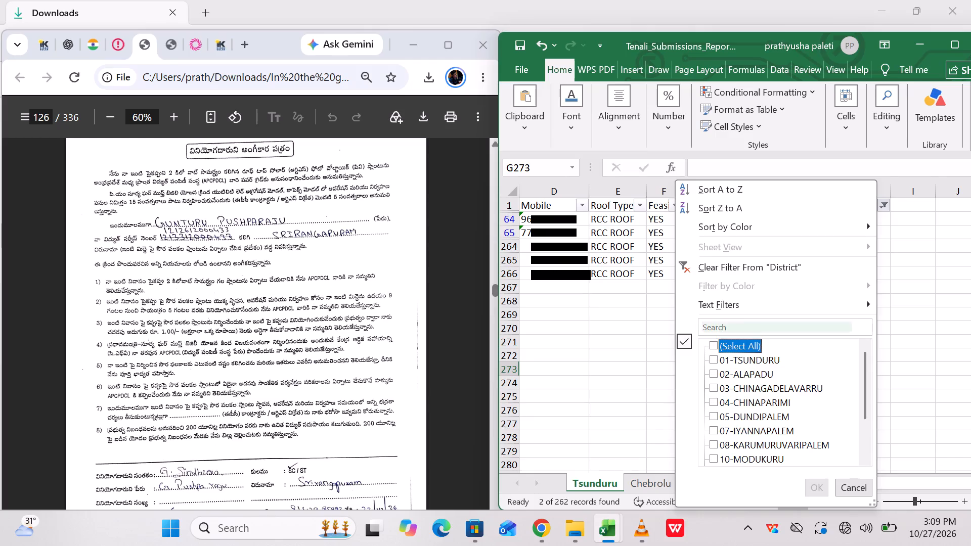
left_click(725, 323)
key("s")
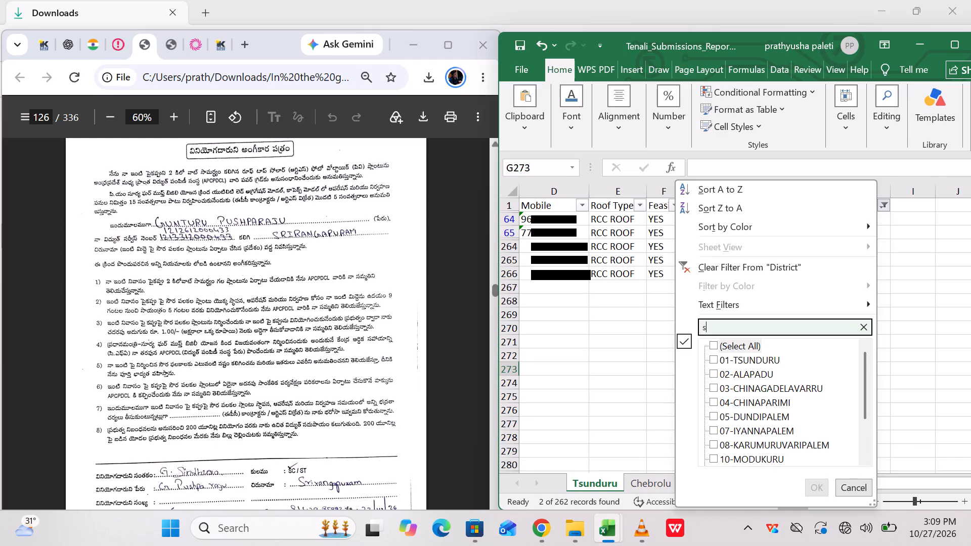
key("r")
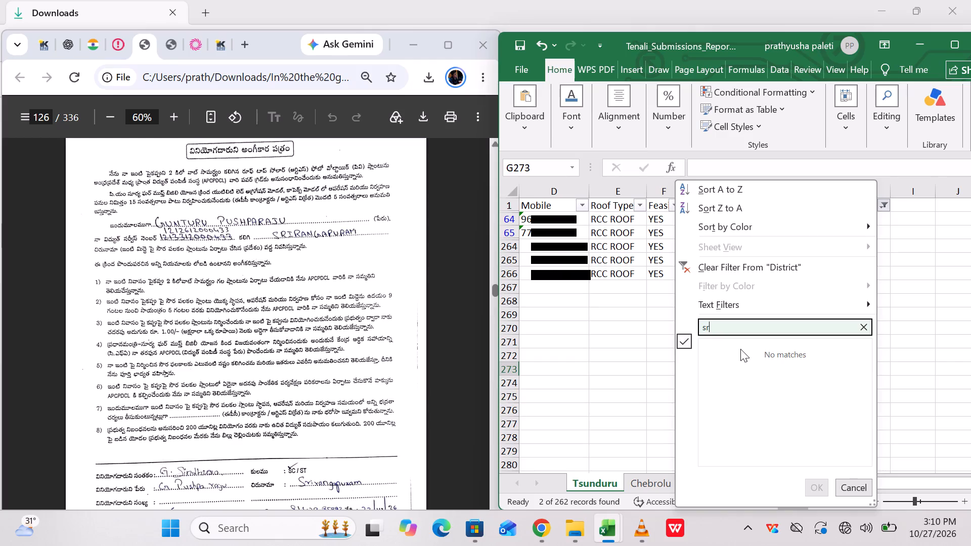
left_click(858, 328)
left_click(851, 489)
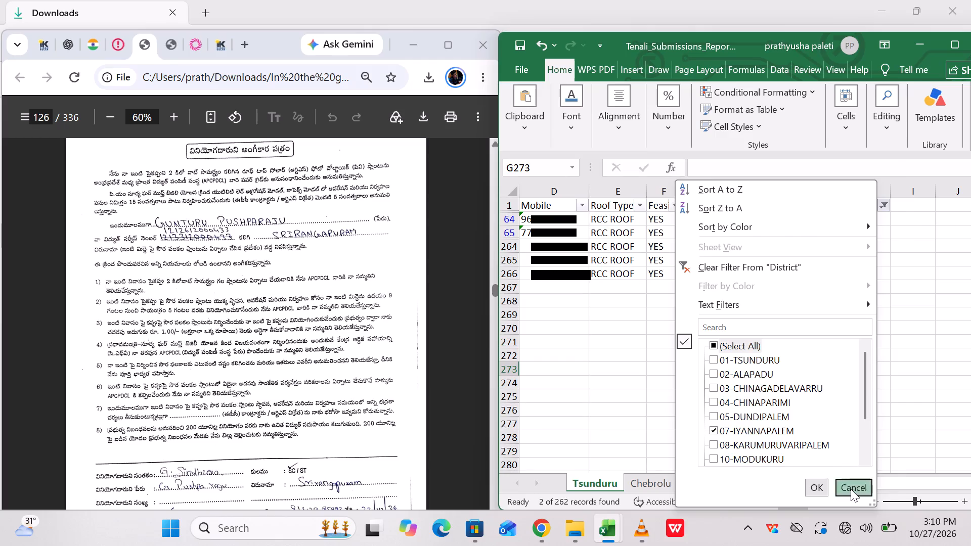
Add column filters to the whole consumer table on the Chebrolu sheet.
left_click(646, 484)
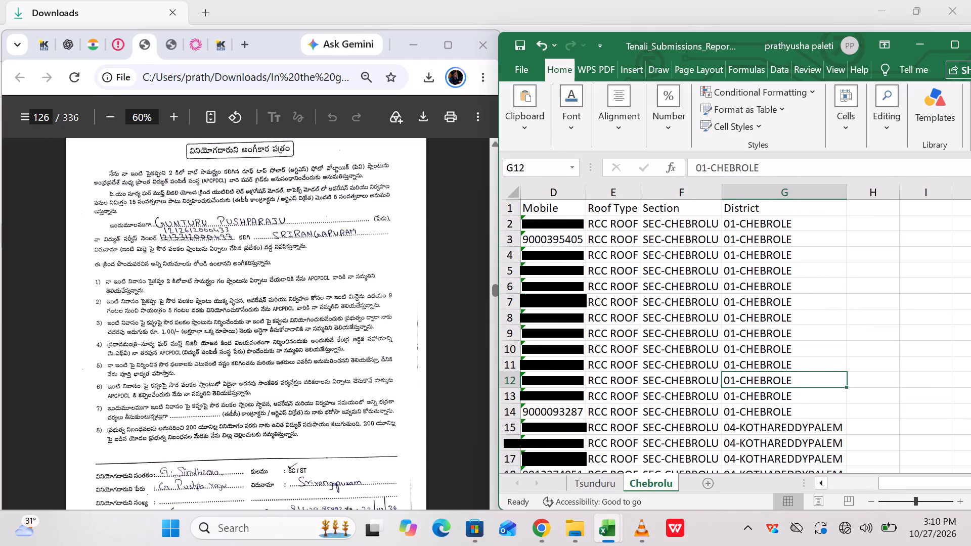
key("ctrl+a")
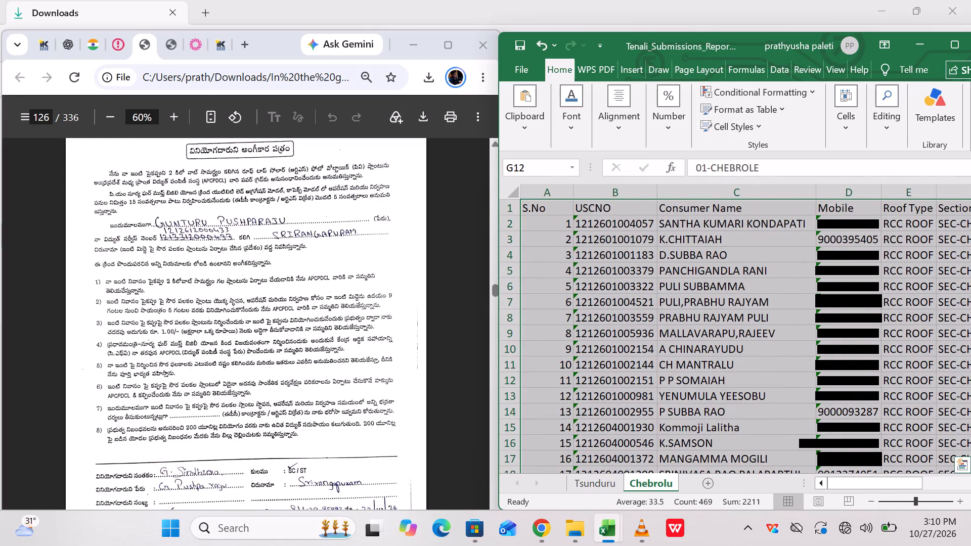
left_click(839, 66)
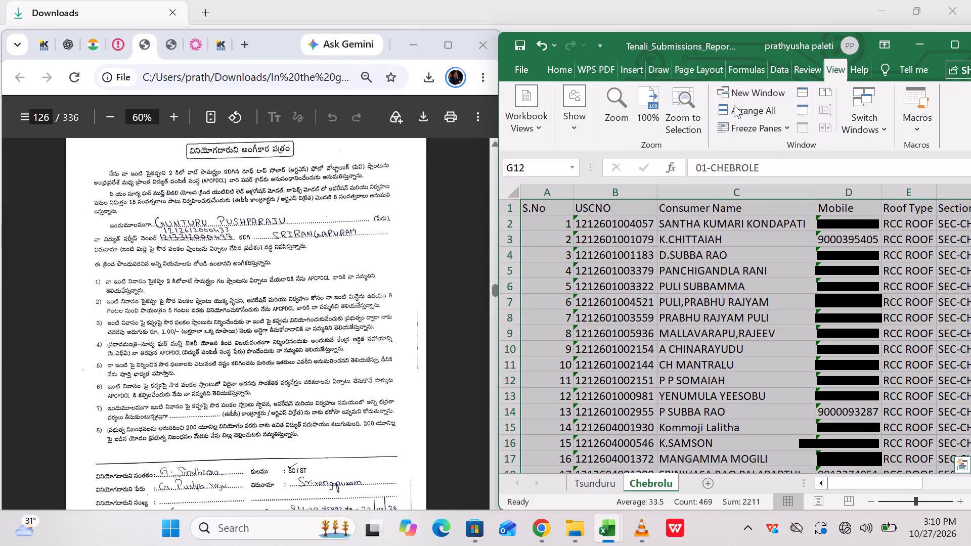
left_click(776, 73)
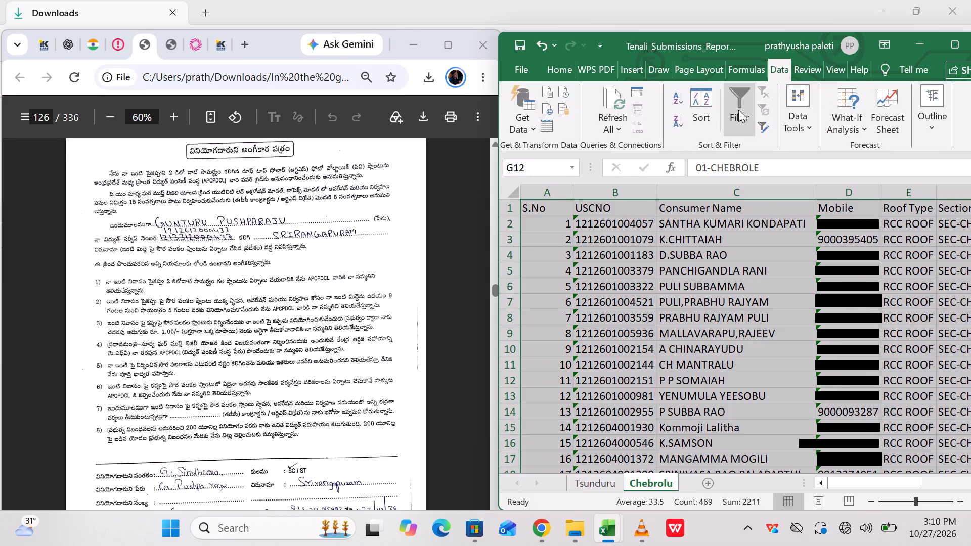
left_click(737, 110)
left_click(765, 288)
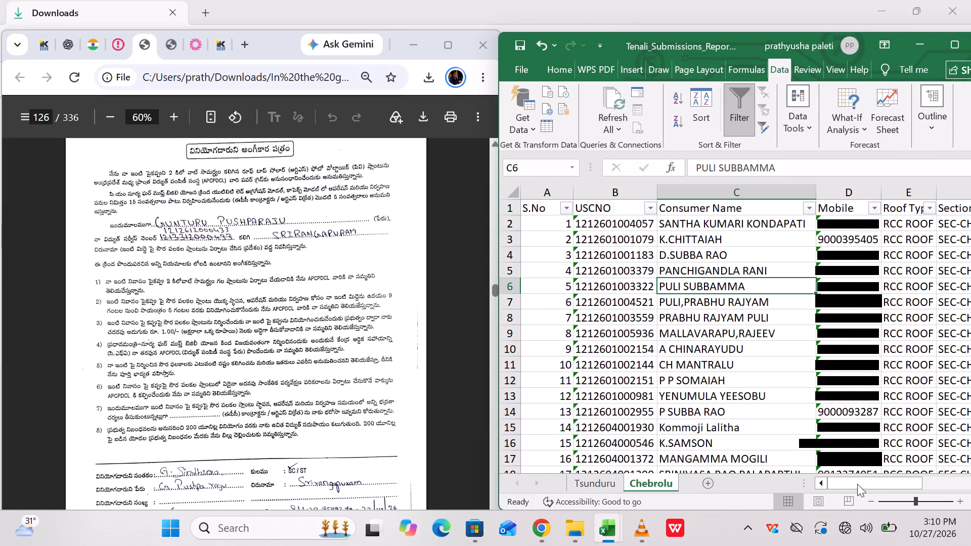
Filter the Chebrolu sheet's District column to show only 12-SRIRANGAPURAM.
left_click_drag(857, 482, 911, 476)
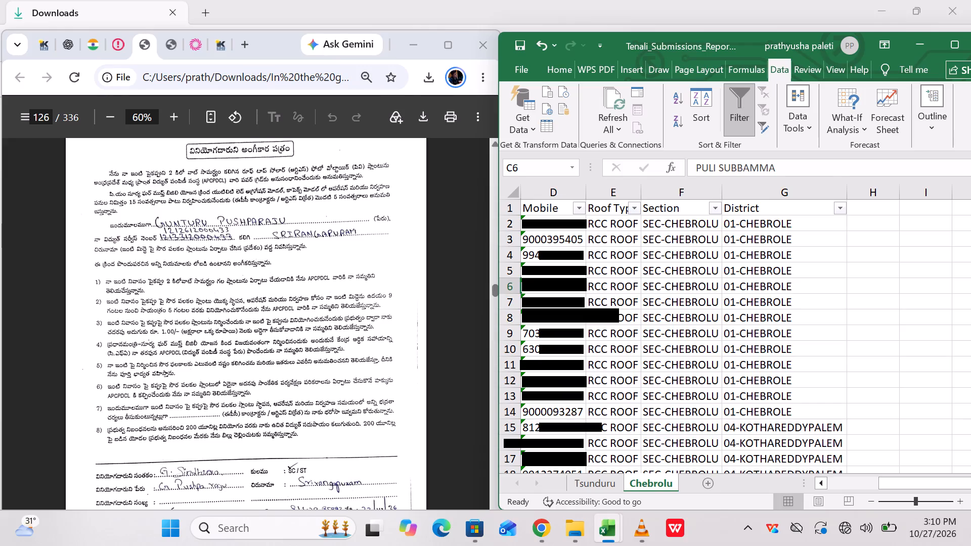
left_click(837, 210)
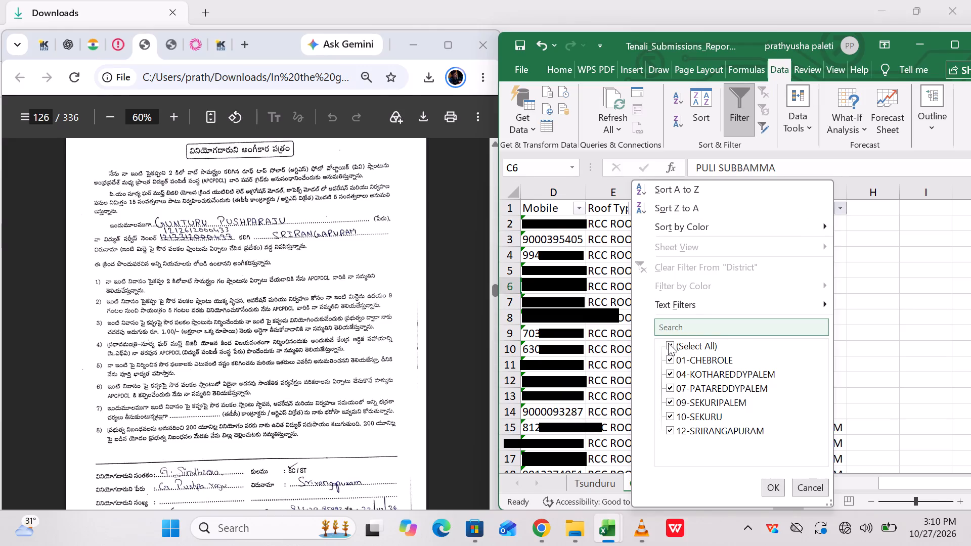
left_click(668, 343)
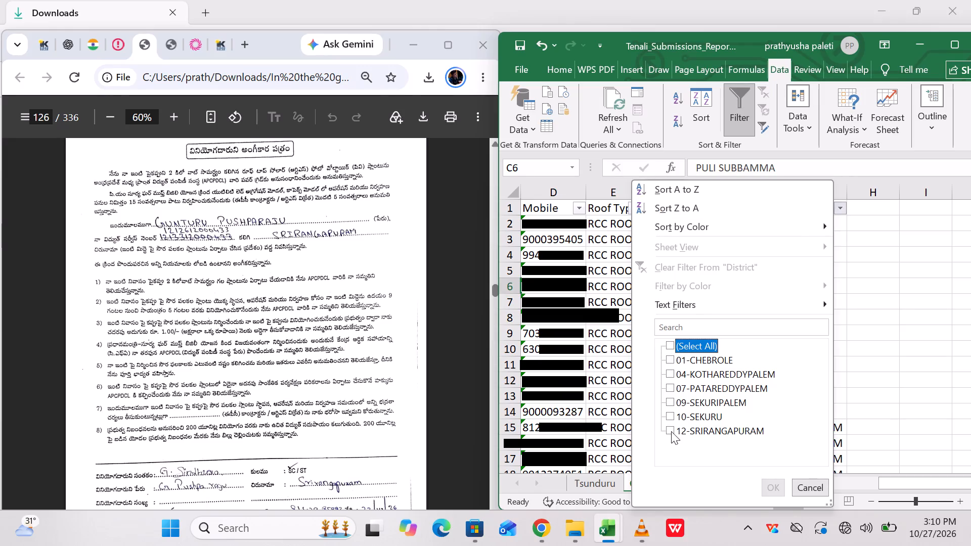
left_click(671, 431)
left_click(774, 489)
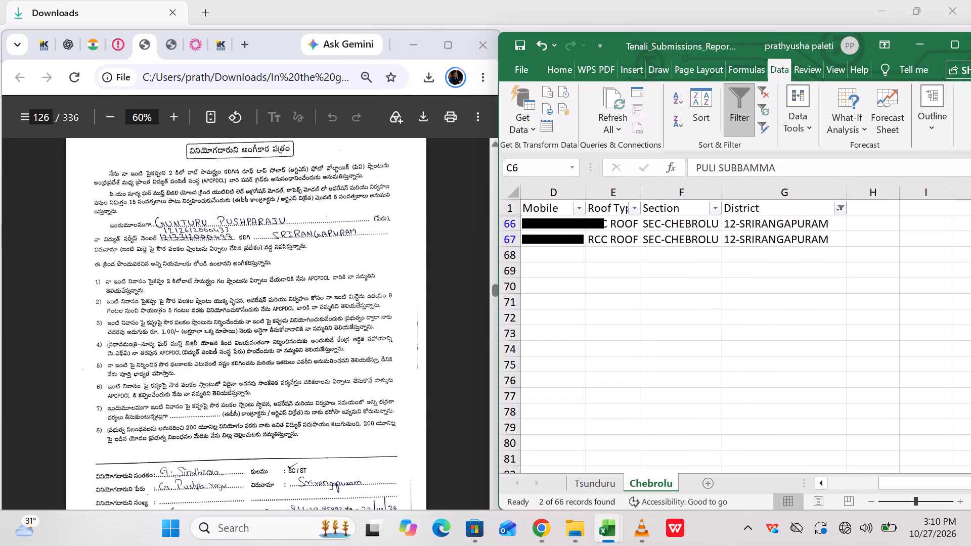
Bold the USCNOs in B67 and B66 that match the forms on pages 126 and 127, and save the workbook.
left_click_drag(897, 483, 814, 489)
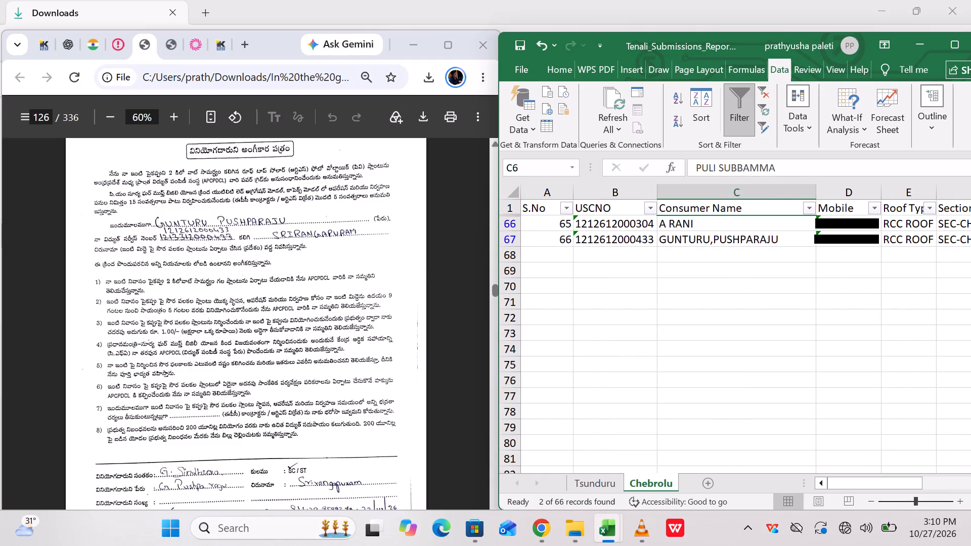
left_click(612, 243)
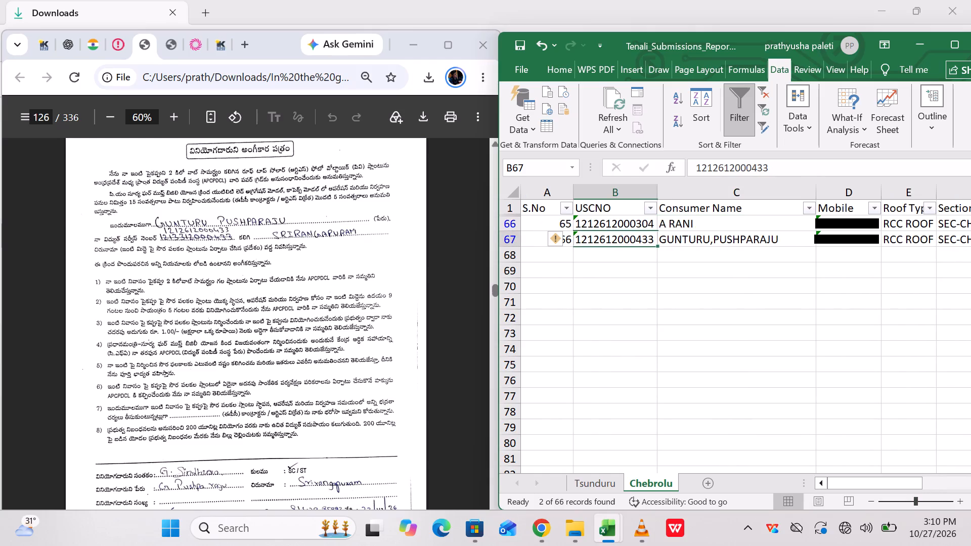
key("ctrl+b")
scroll(337, 350, "down", 4)
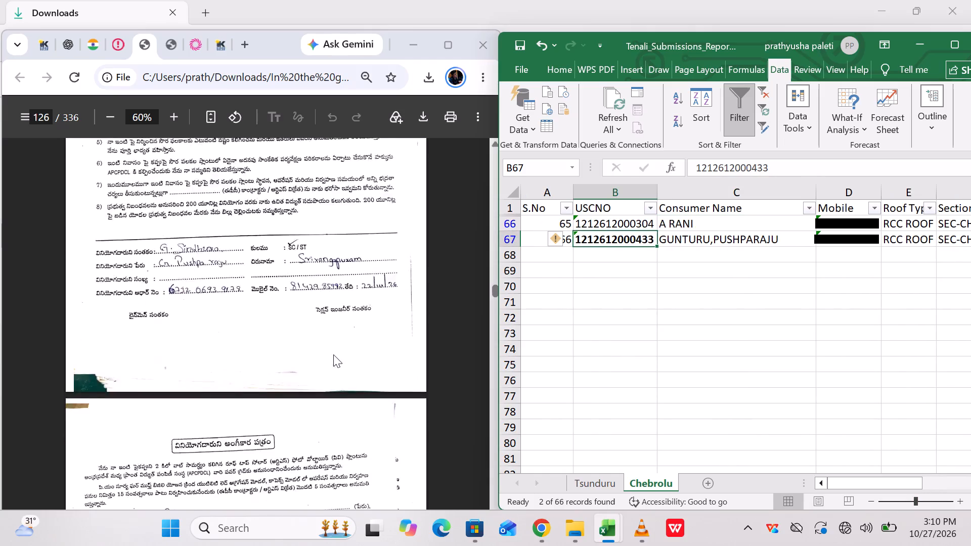
scroll(333, 354, "down", 2)
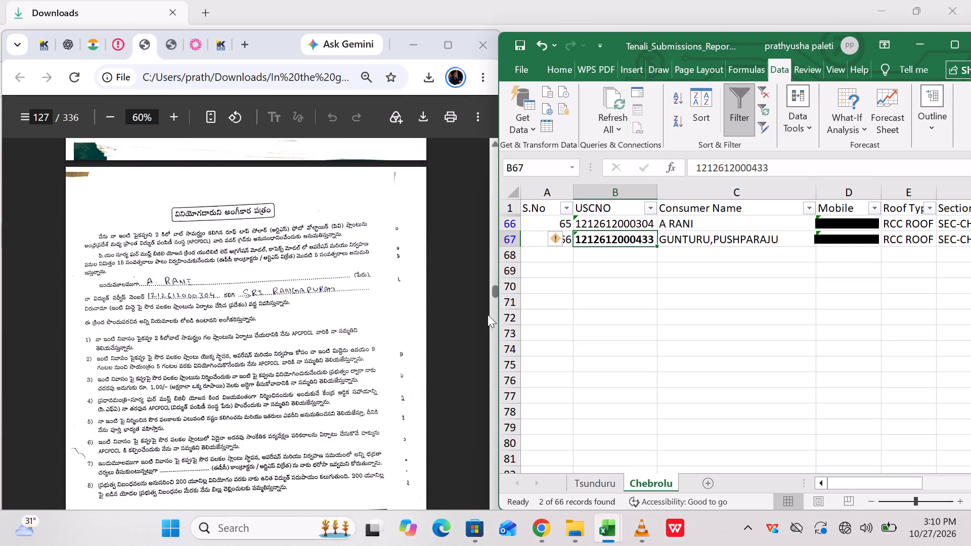
left_click(607, 226)
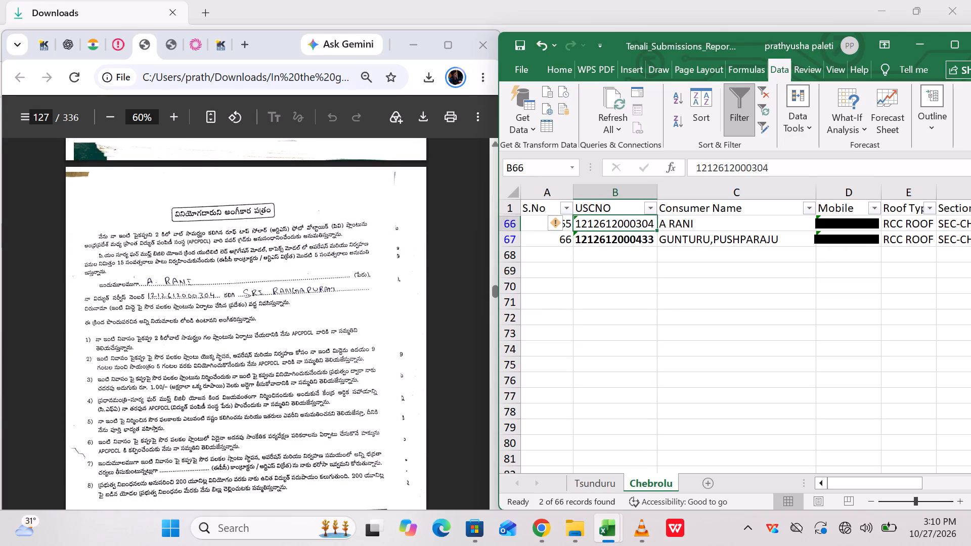
key("ctrl+b")
scroll(351, 352, "down", 7)
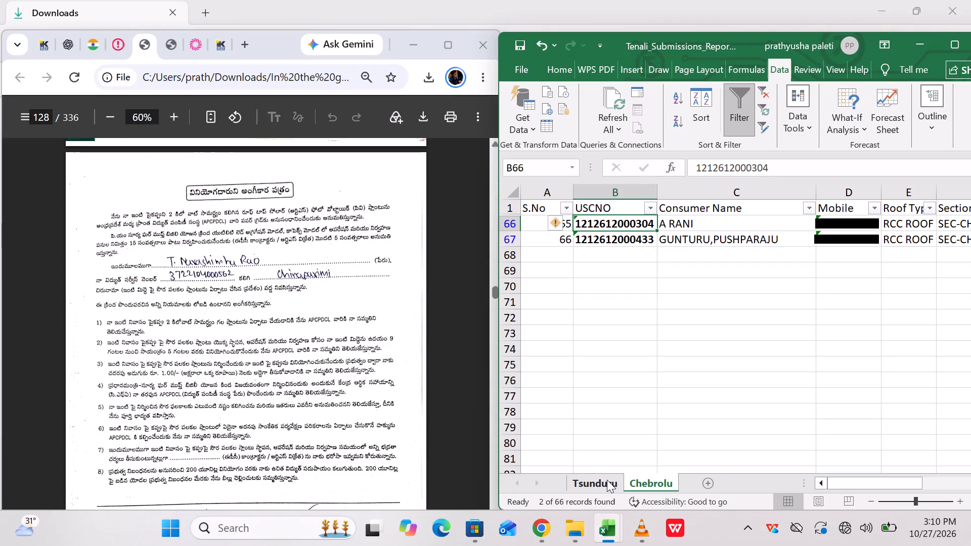
key("ctrl+s")
Reset the Chebrolu sheet's District filter to include all districts.
left_click_drag(900, 474, 907, 476)
left_click_drag(892, 488, 970, 480)
left_click(838, 210)
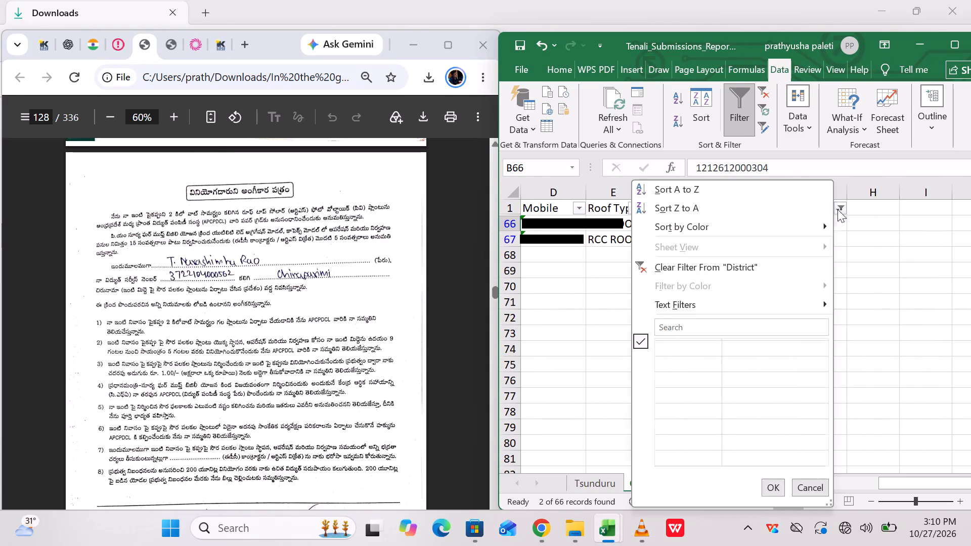
left_click(667, 343)
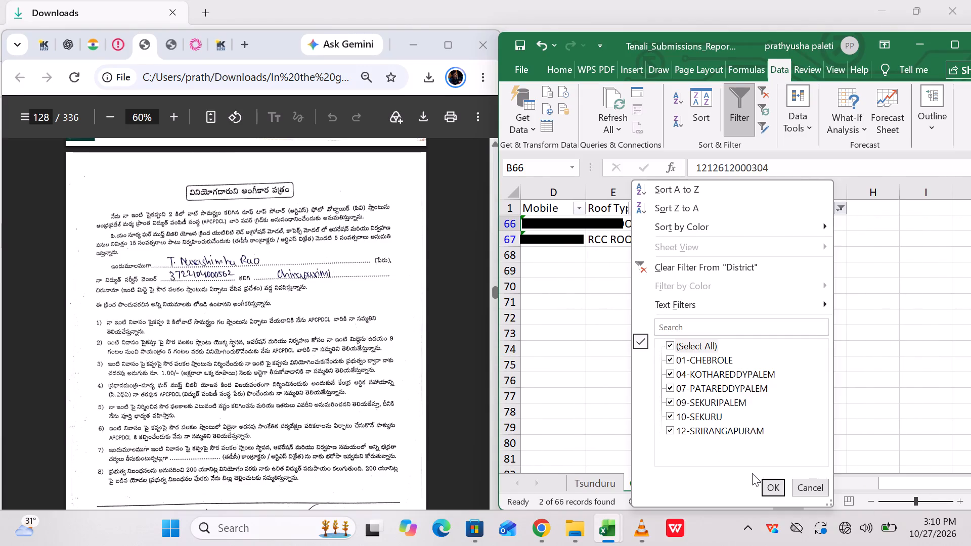
left_click(768, 486)
Filter the Tsunduru sheet's District column to show only 04-CHINAPARIMI.
left_click(595, 480)
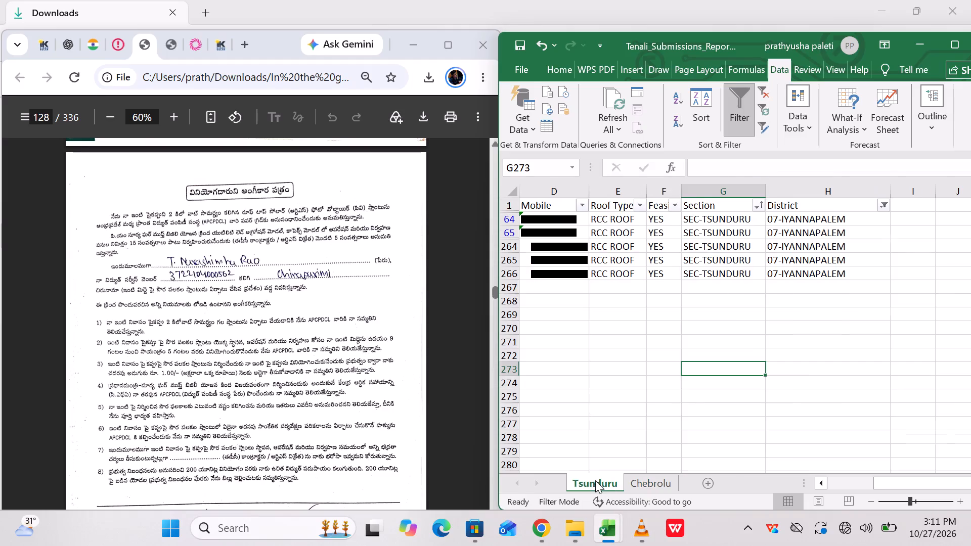
left_click(882, 208)
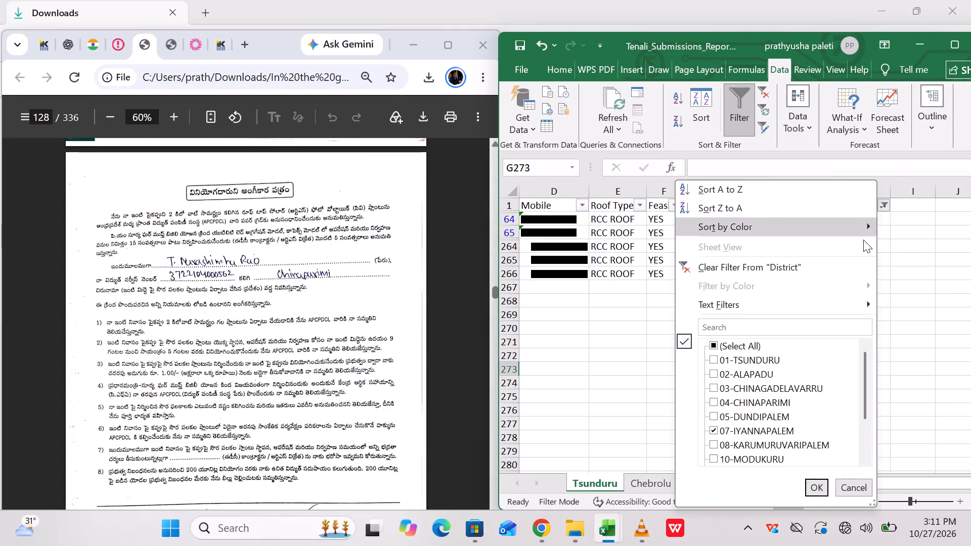
double_click(711, 343)
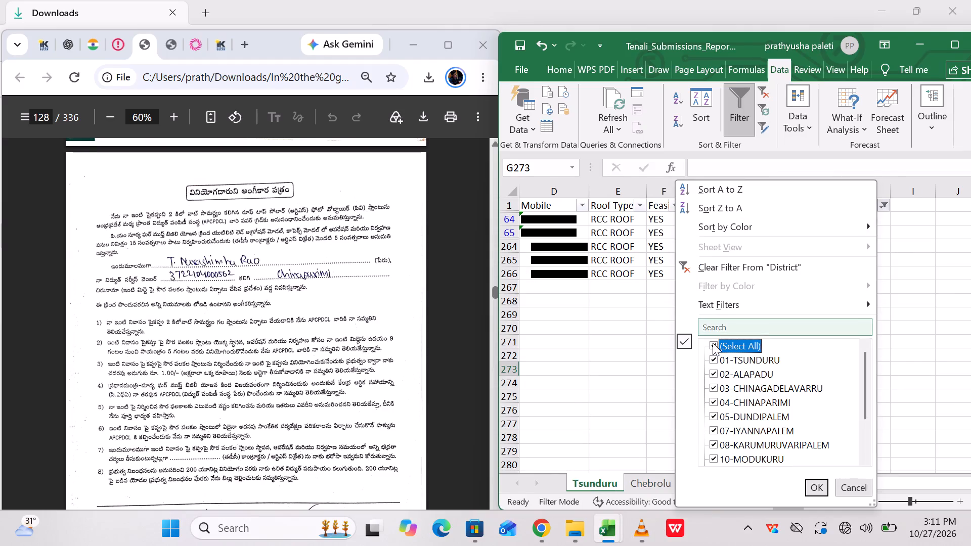
left_click(713, 343)
left_click(729, 331)
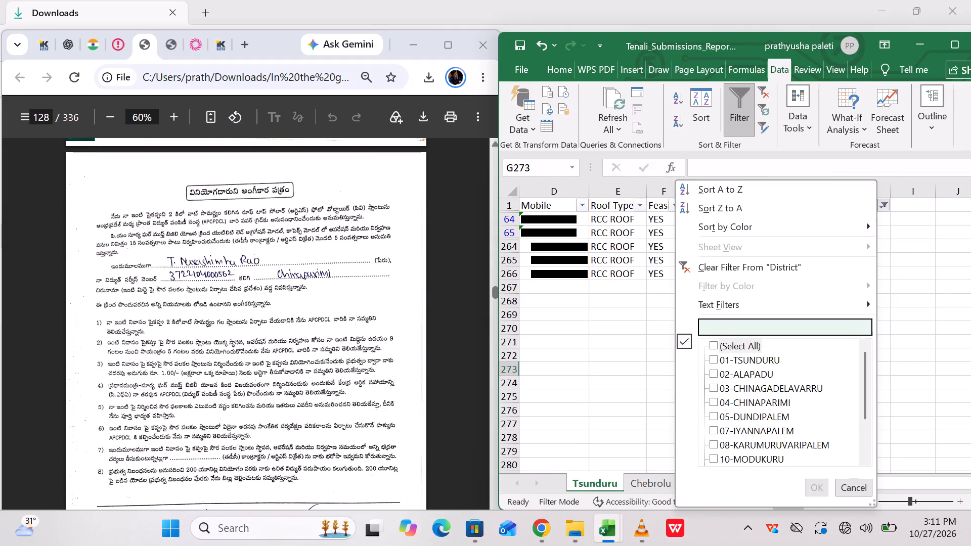
key("c")
key("h")
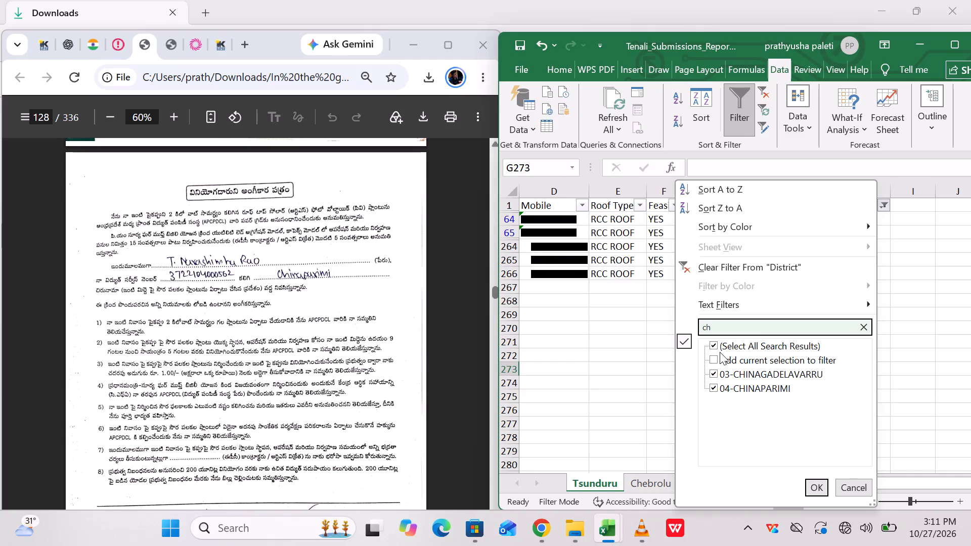
left_click(711, 371)
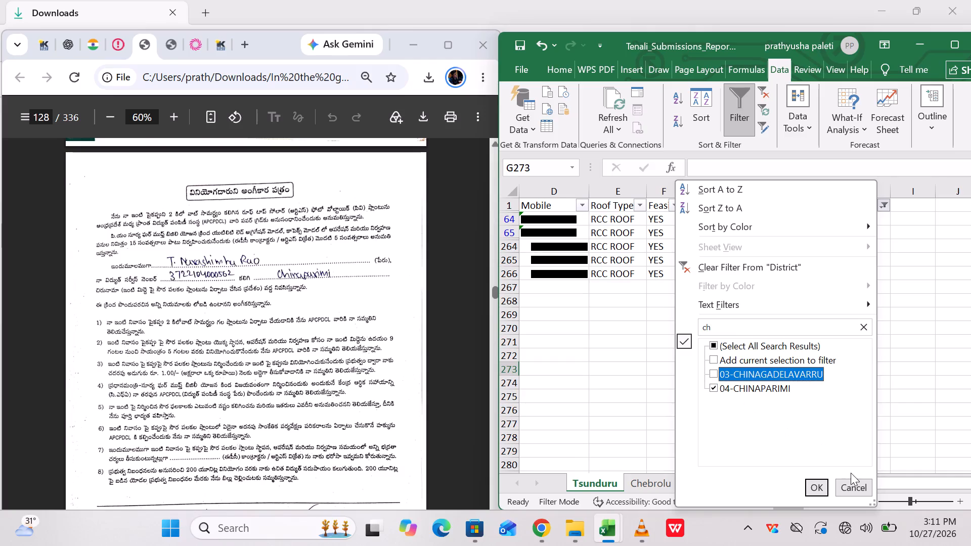
left_click(818, 486)
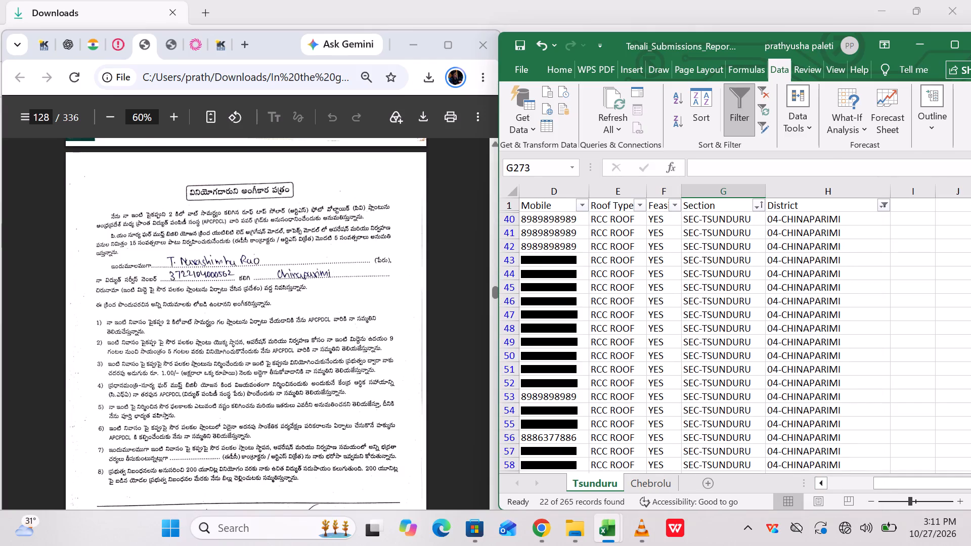
Bold the USCNOs in B45 and B46 of the Tsunduru sheet that match the forms on pages 128 and 129.
left_click_drag(886, 484, 712, 528)
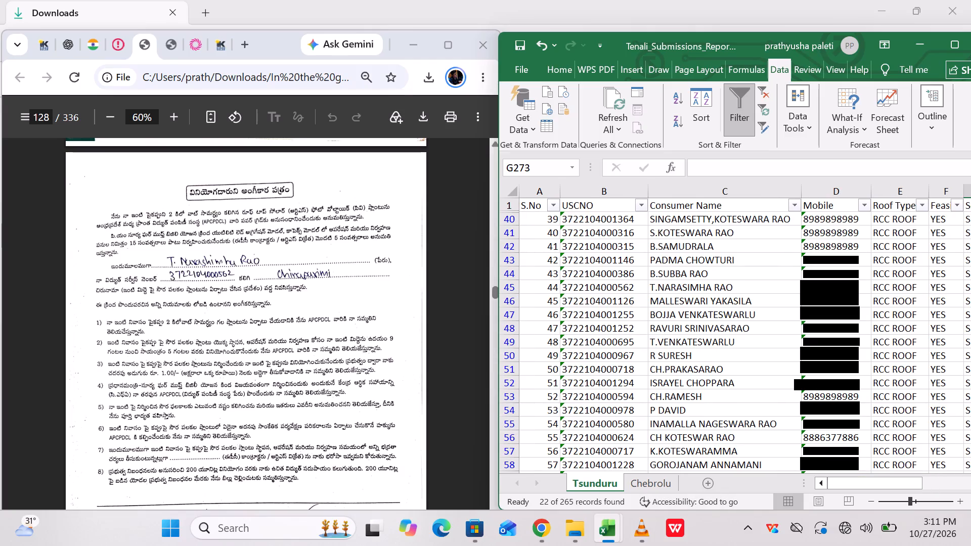
left_click(634, 286)
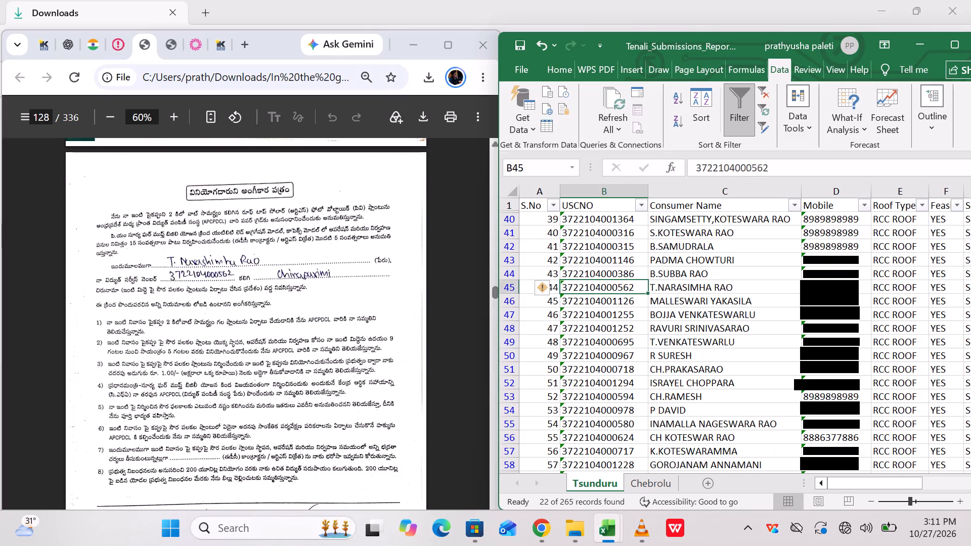
key("ctrl+b")
scroll(350, 349, "down", 2)
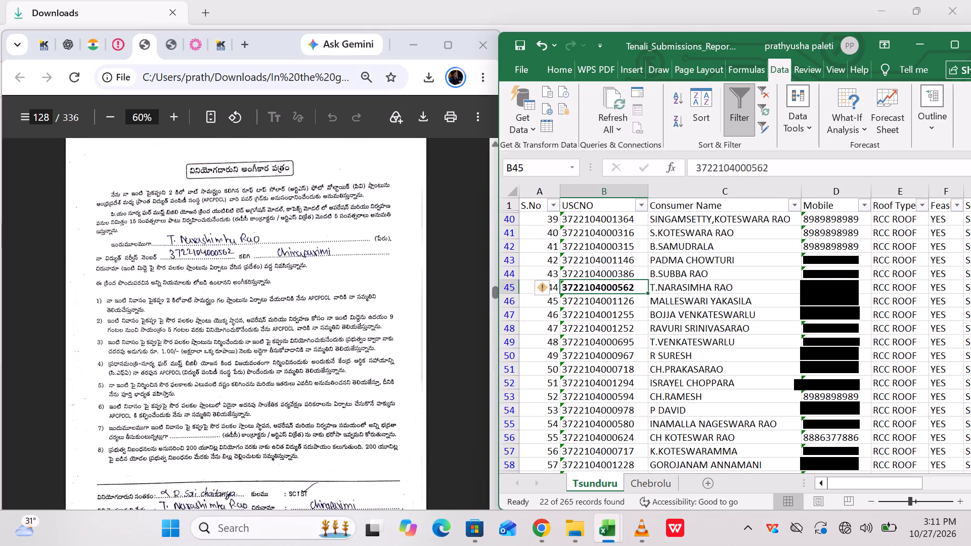
scroll(349, 349, "down", 4)
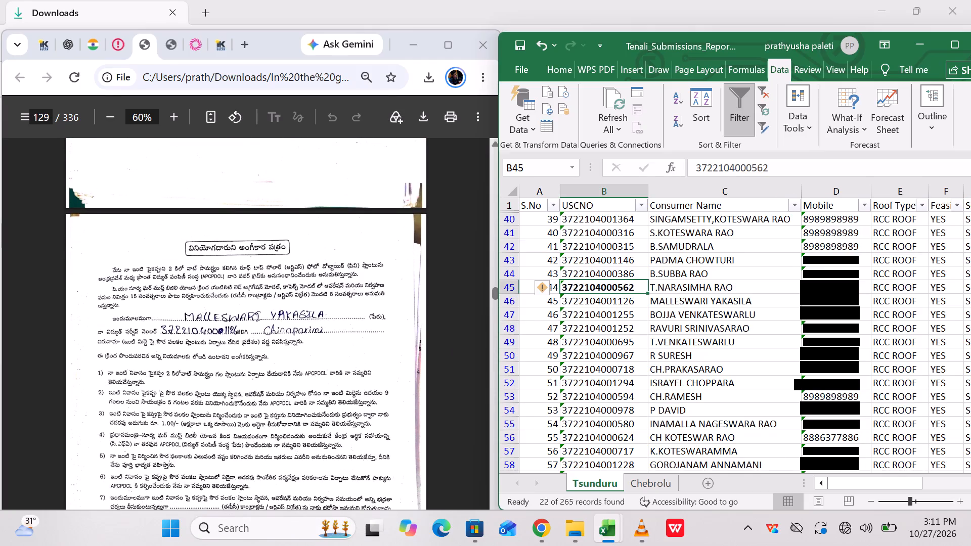
scroll(612, 374, "down", 3)
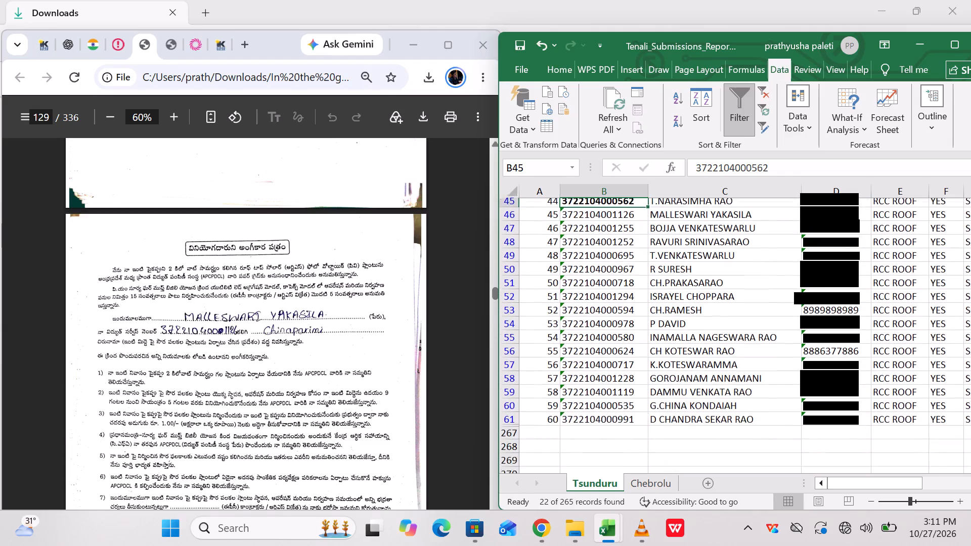
scroll(615, 409, "up", 2)
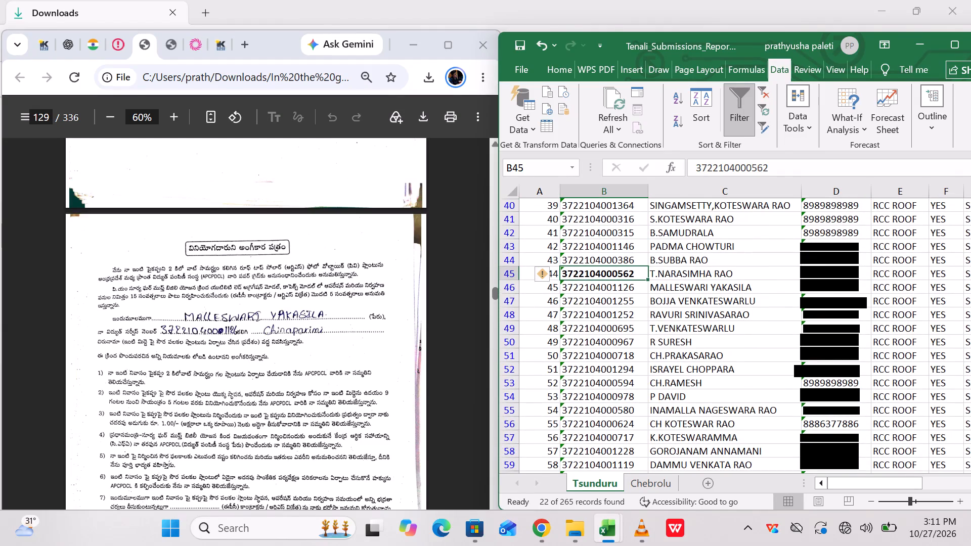
scroll(615, 409, "up", 3)
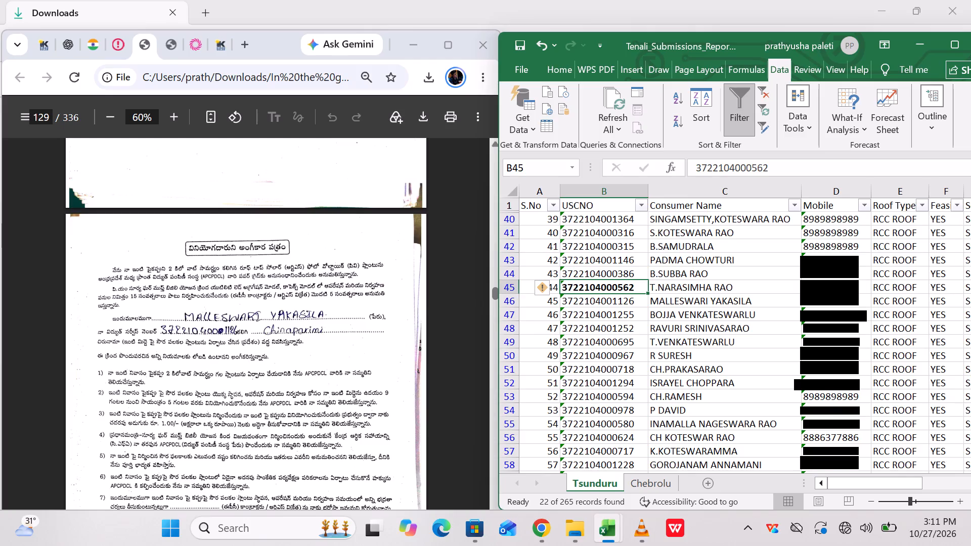
left_click(625, 302)
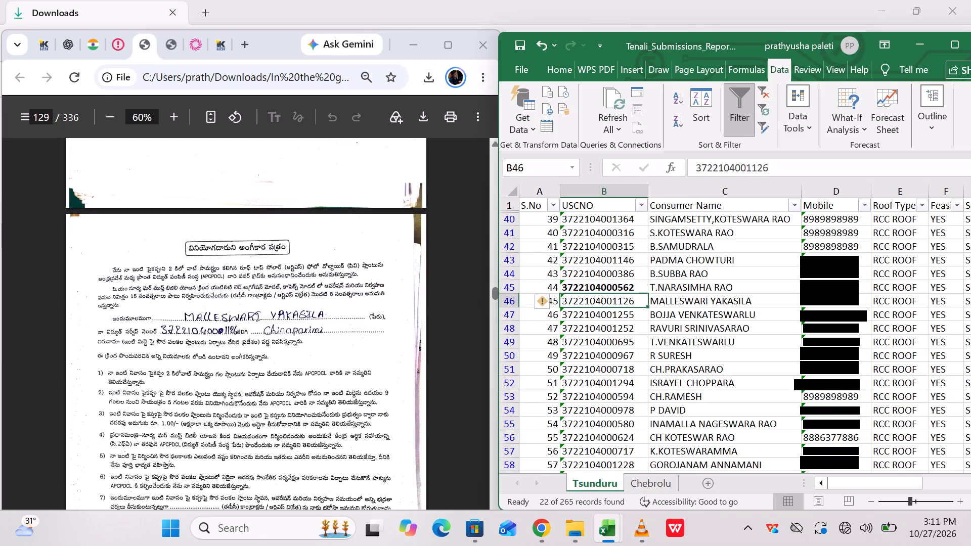
key("ctrl+b")
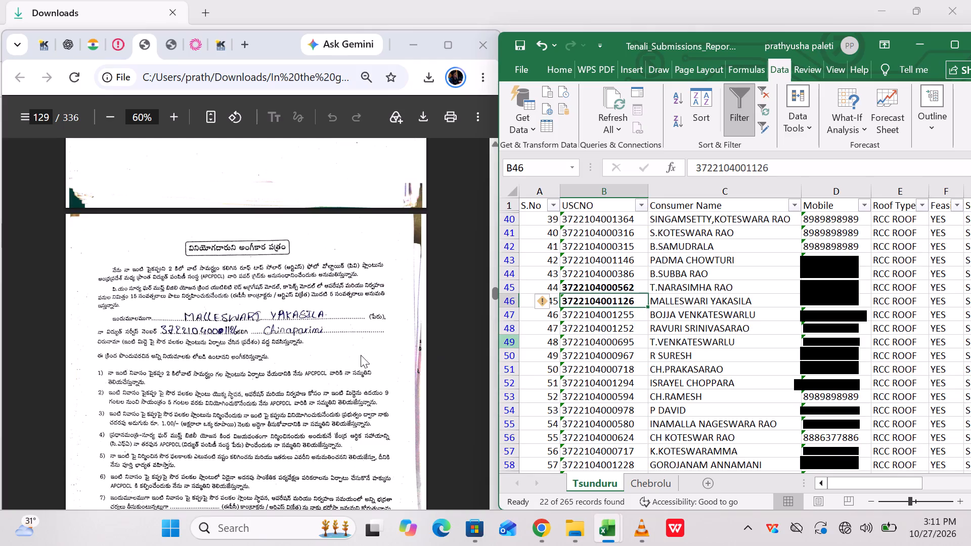
Bold the USCNOs in B49 and B42 that match the forms on pages 130 and 131.
scroll(328, 359, "down", 8)
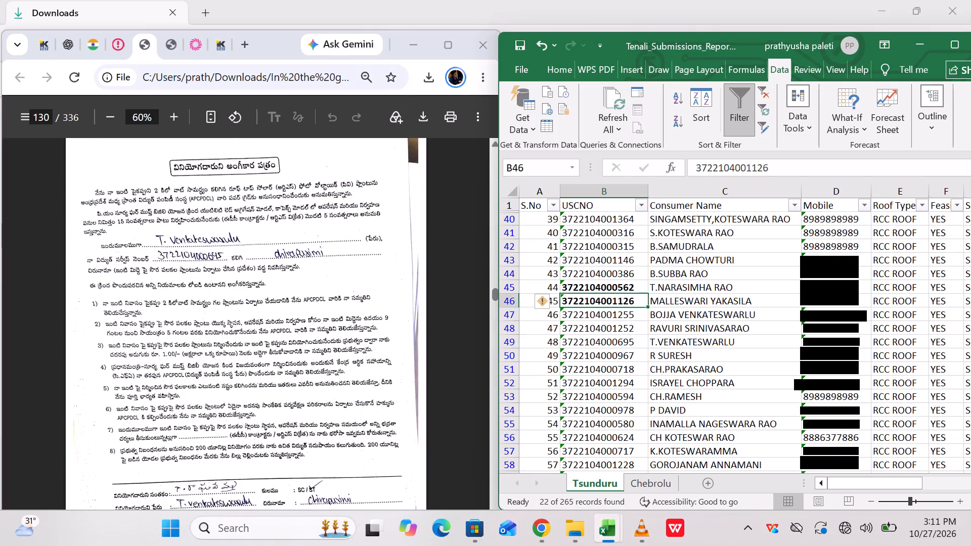
left_click(632, 342)
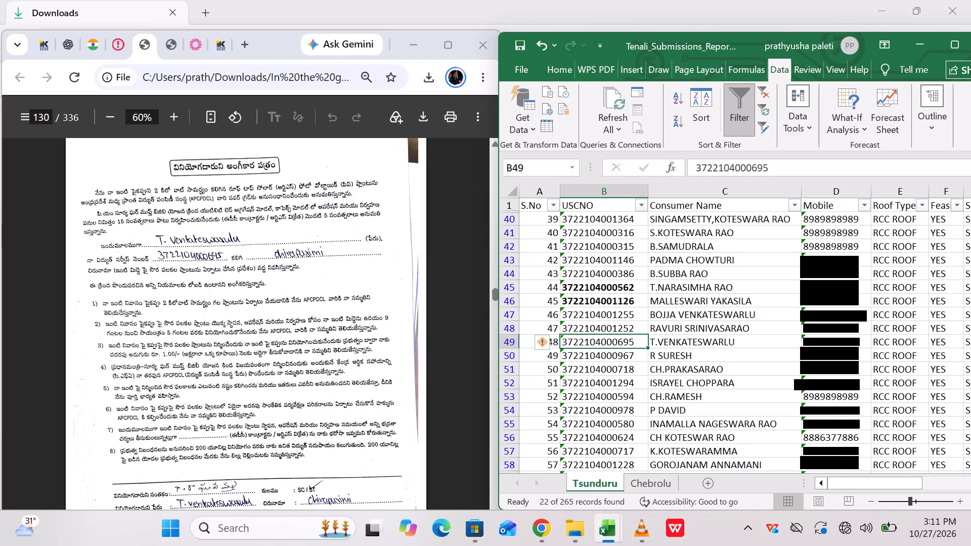
key("ctrl+b")
scroll(315, 365, "down", 6)
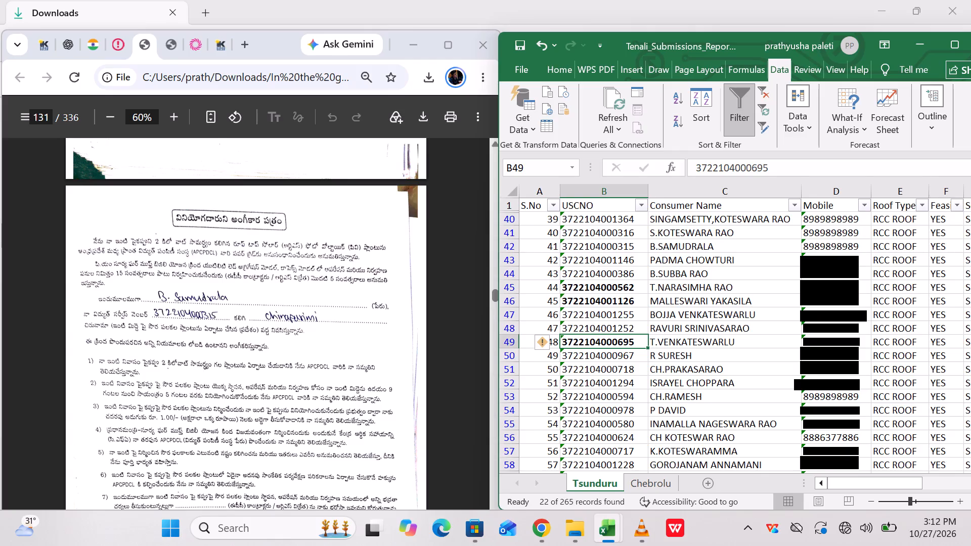
left_click(626, 250)
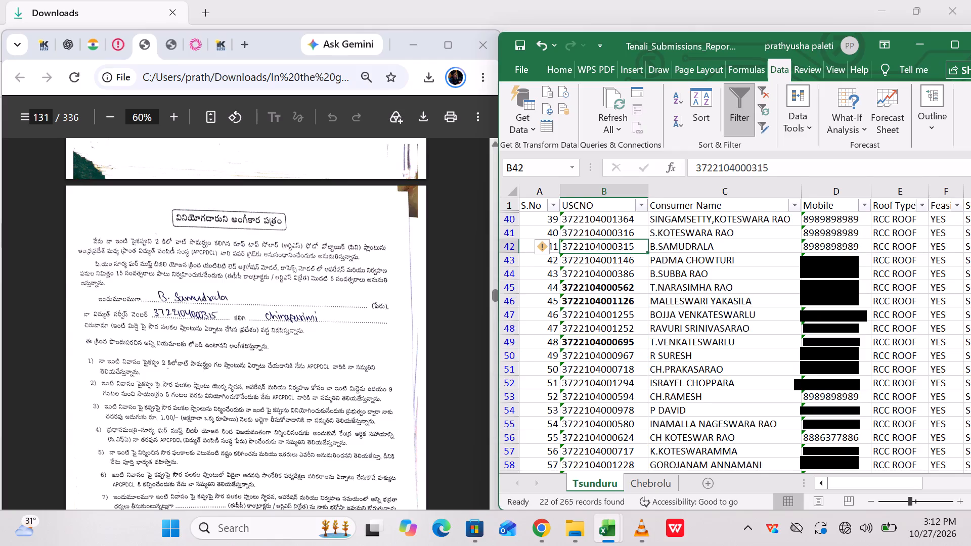
key("ctrl+b")
Bold the USCNOs in B48 and B43 that match the forms on pages 132 and 133.
scroll(308, 354, "down", 8)
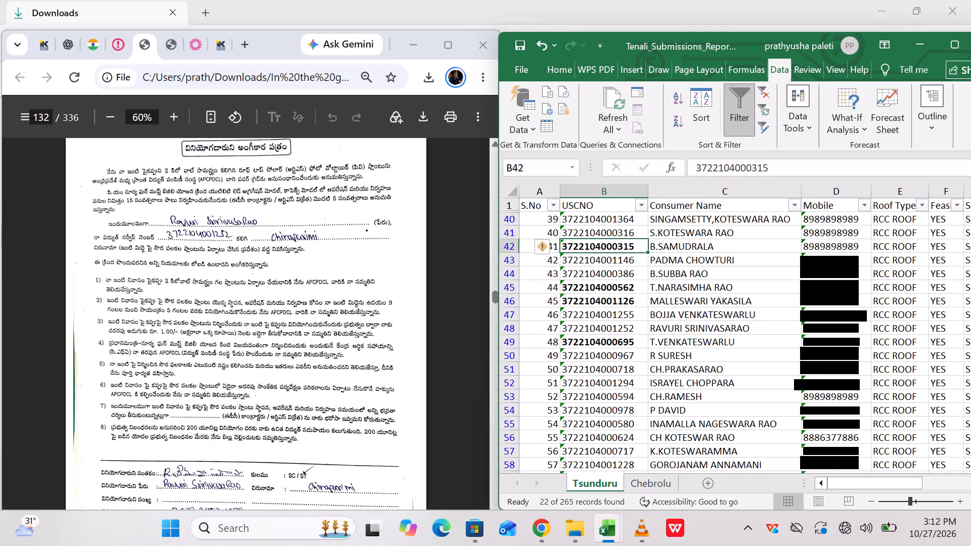
left_click(593, 329)
key("ctrl+b")
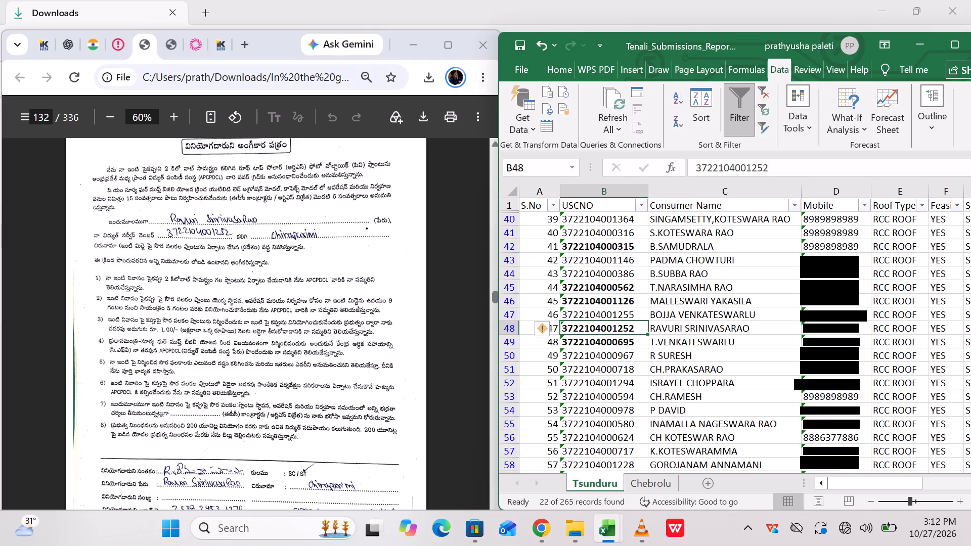
scroll(350, 348, "down", 3)
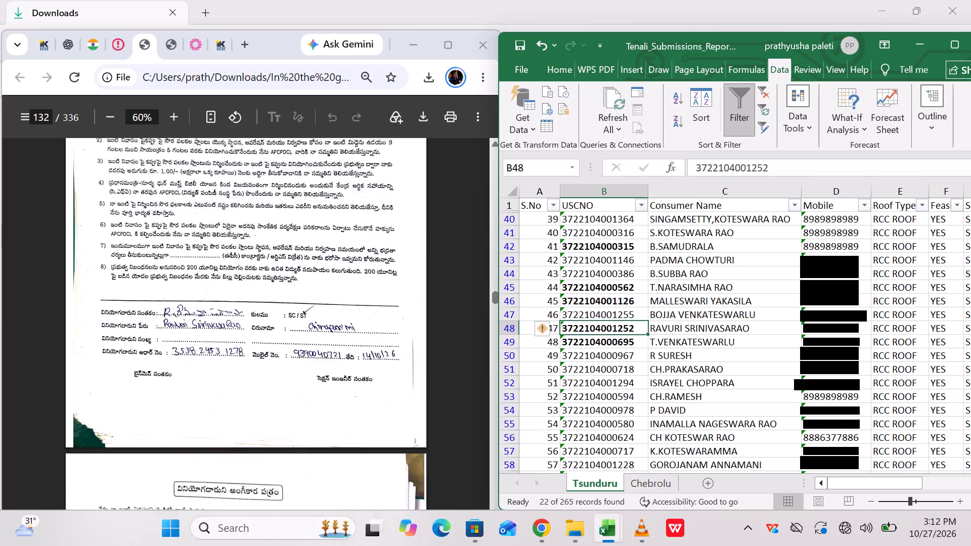
scroll(349, 348, "down", 3)
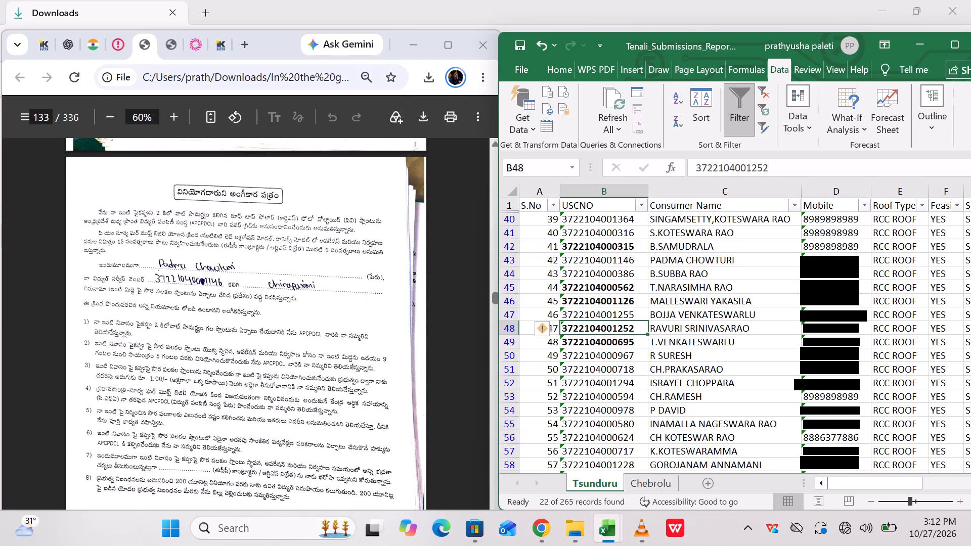
left_click(610, 264)
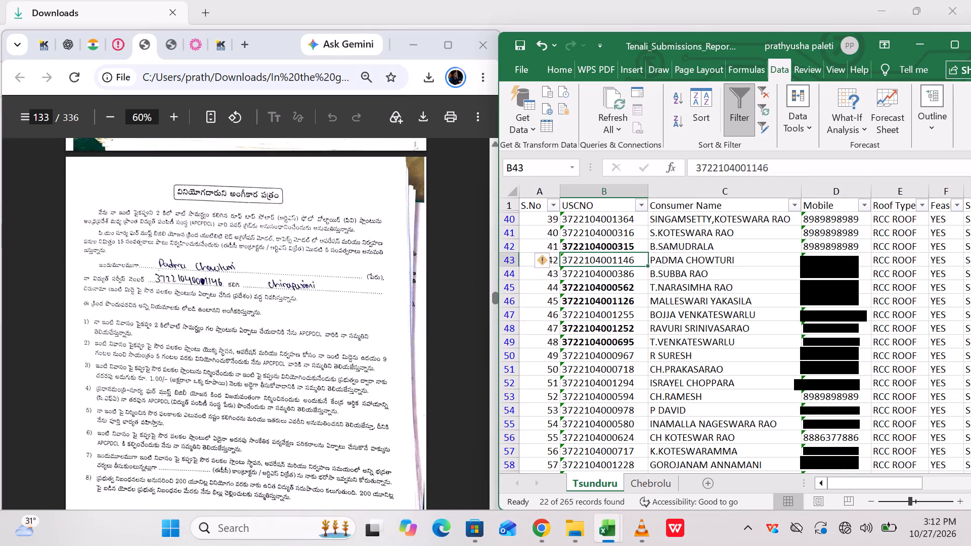
key("ctrl+b")
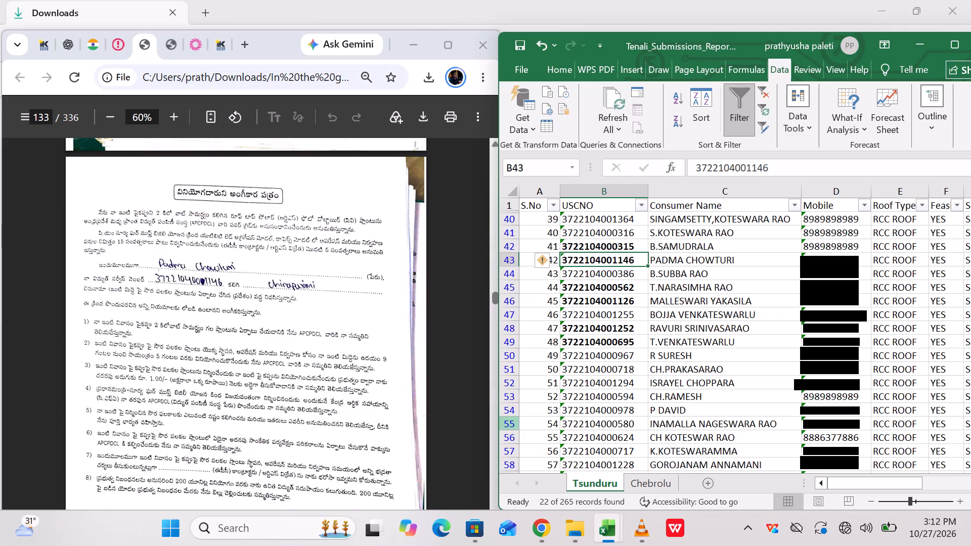
Bold the USCNOs in B41 and B40 that match the forms on pages 134 and 135.
scroll(333, 347, "down", 3)
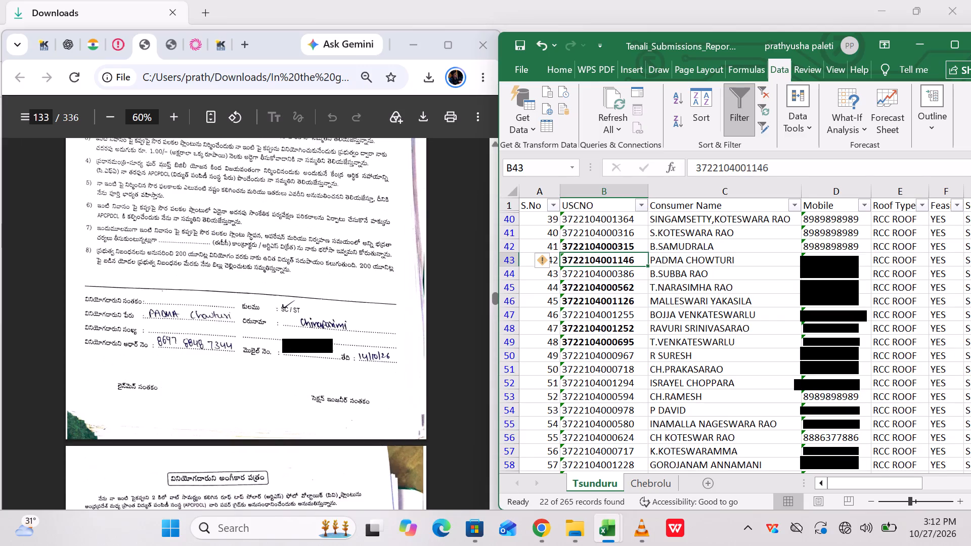
scroll(333, 346, "down", 5)
scroll(333, 346, "up", 1)
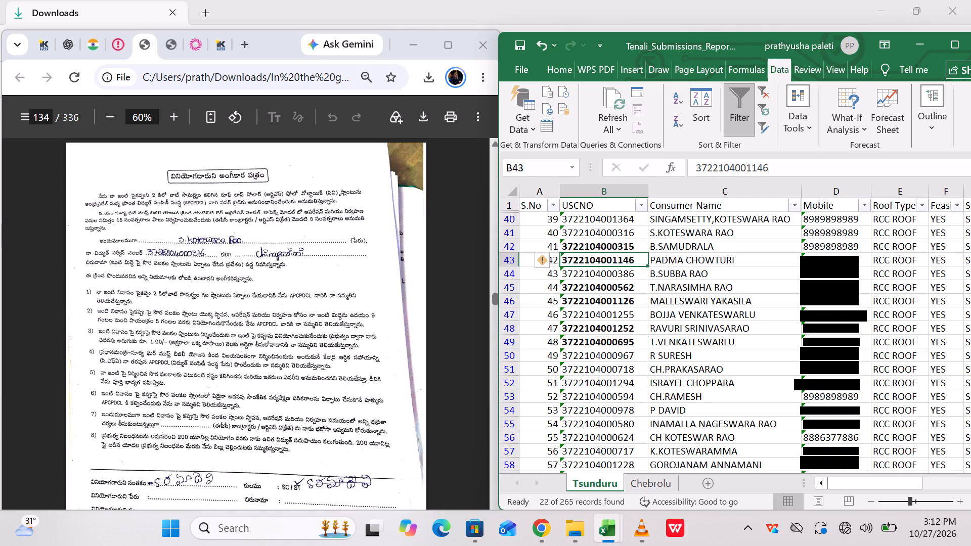
left_click(622, 233)
key("ctrl+b")
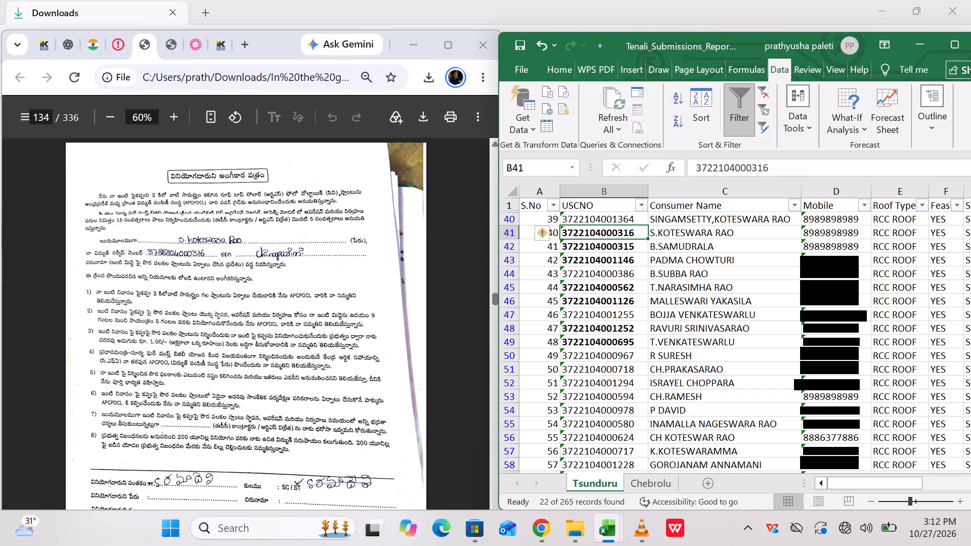
scroll(337, 314, "down", 7)
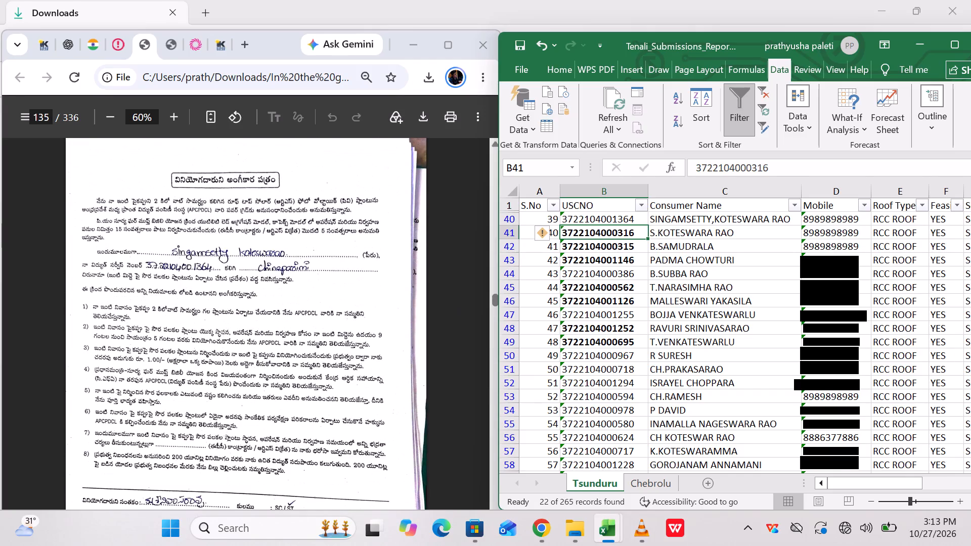
left_click(600, 218)
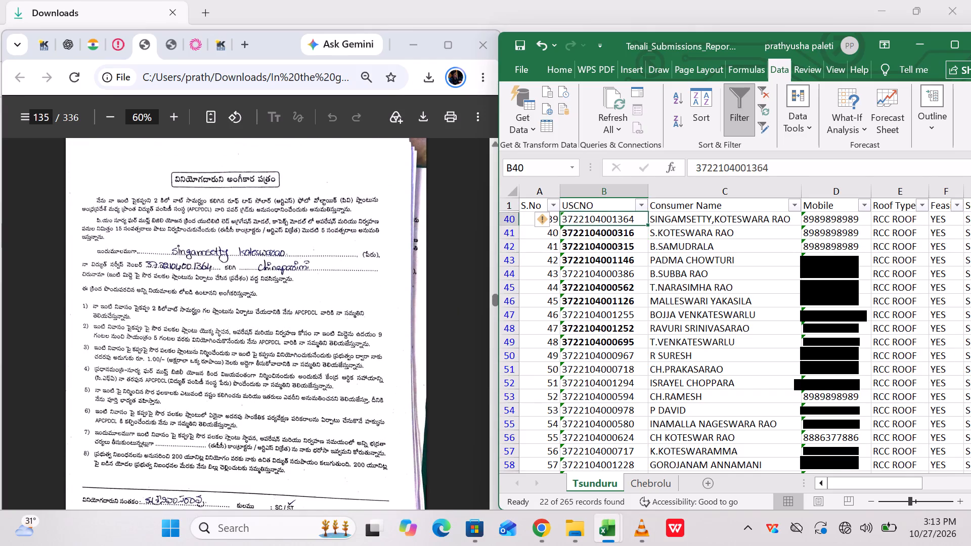
key("ctrl+b")
Bold the USCNOs in B44 and B47 of the Tsunduru sheet that match the forms on pages 136 and 137.
scroll(279, 358, "down", 1)
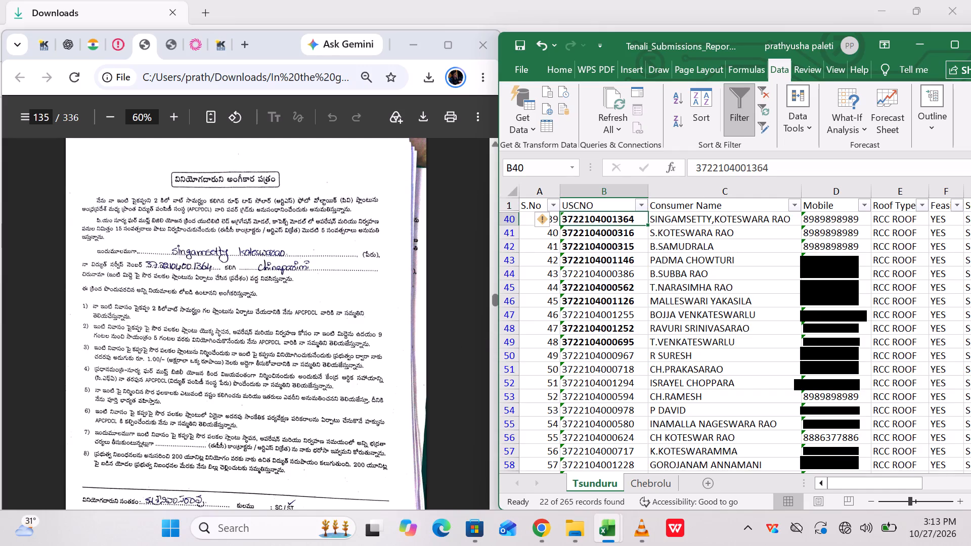
scroll(277, 355, "down", 5)
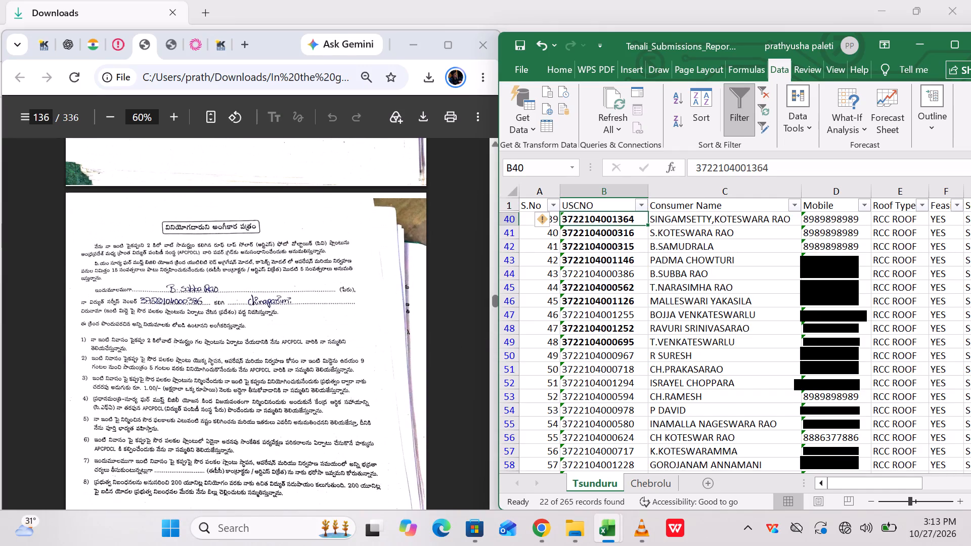
left_click(627, 273)
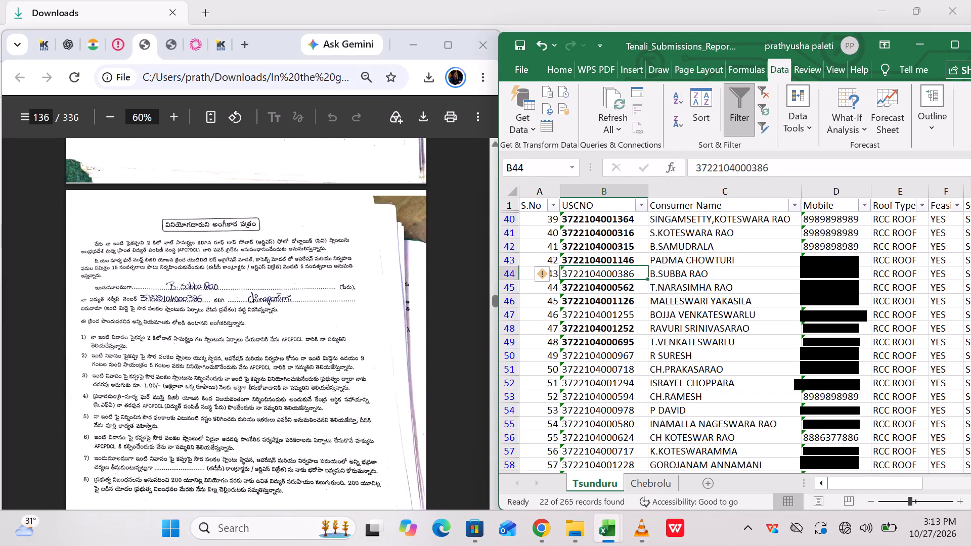
key("ctrl+b")
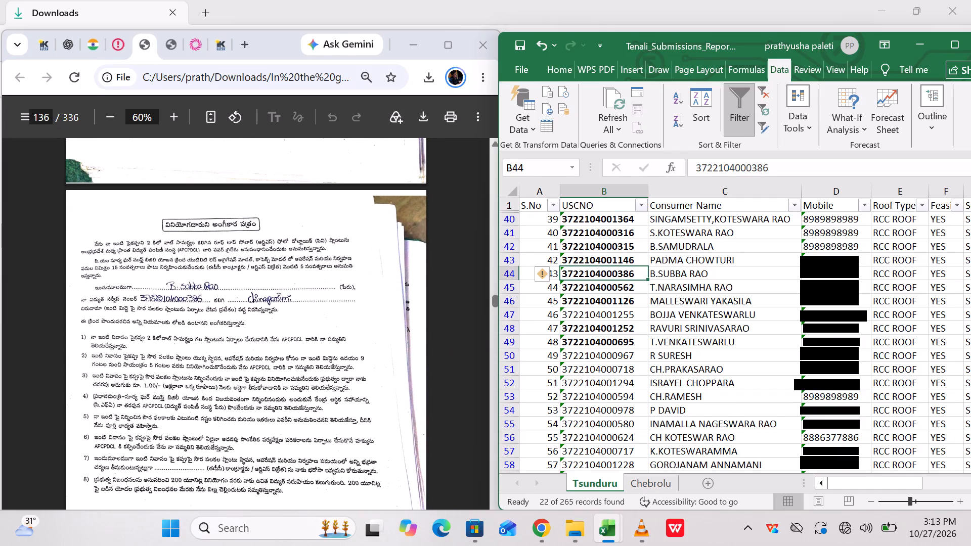
scroll(296, 379, "down", 6)
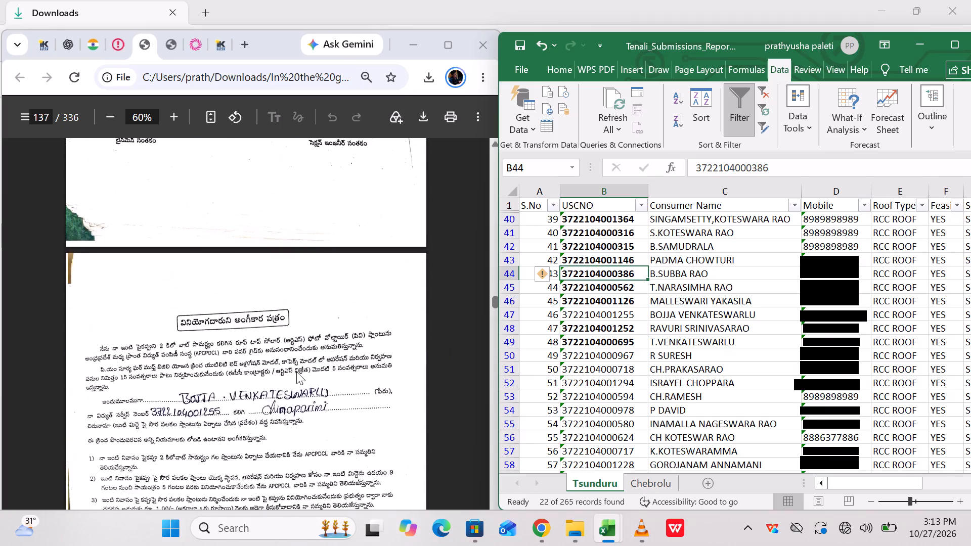
scroll(296, 370, "down", 2)
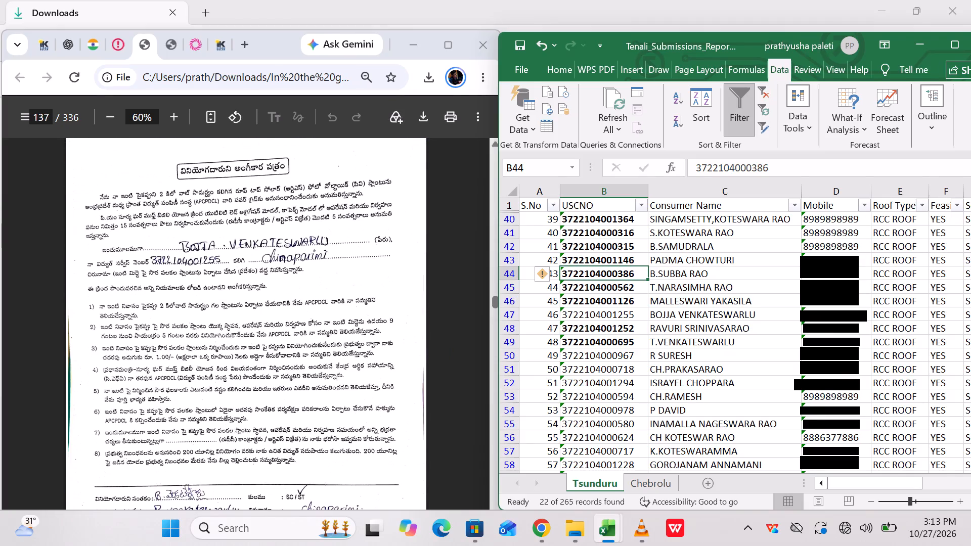
left_click(632, 317)
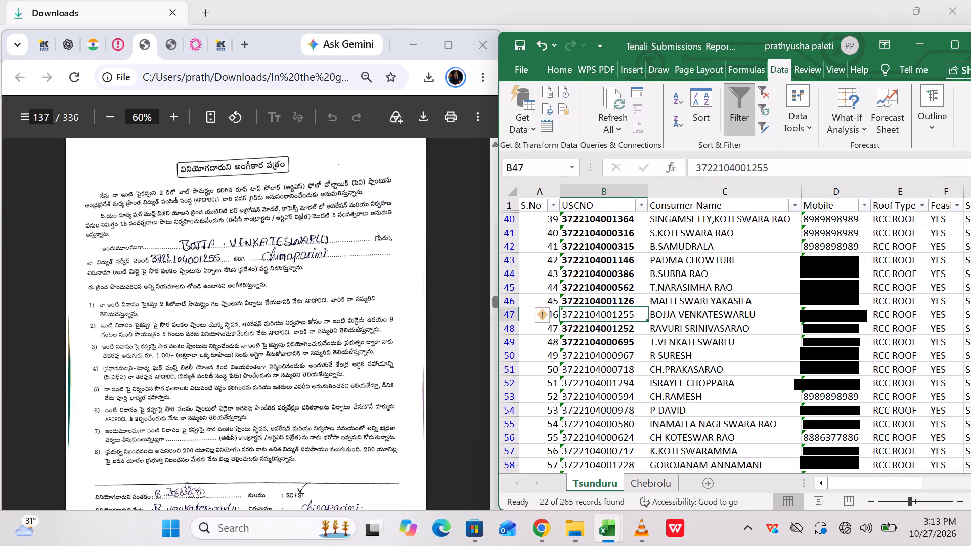
key("ctrl+b")
Bold the USCNO in B50 that matches the form on page 138.
scroll(348, 346, "down", 2)
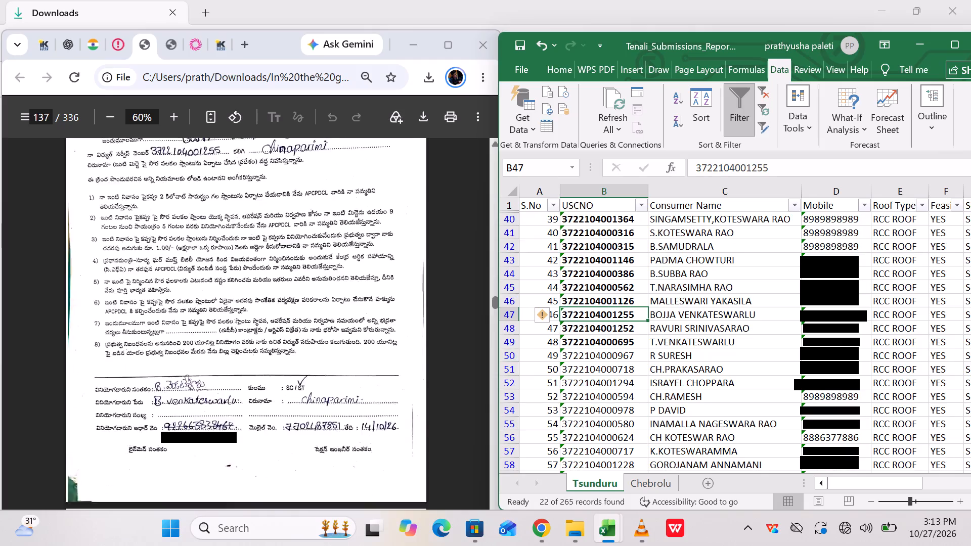
scroll(348, 346, "down", 4)
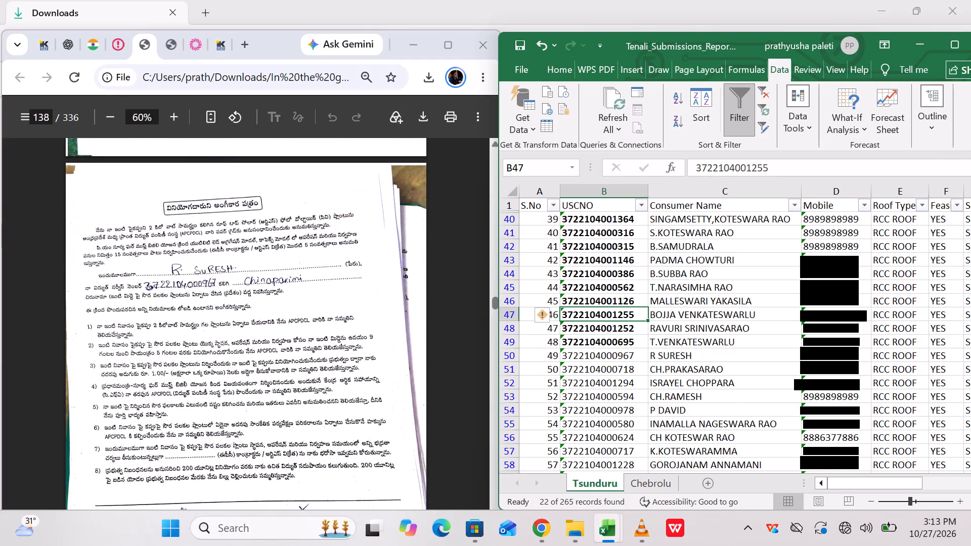
left_click(624, 358)
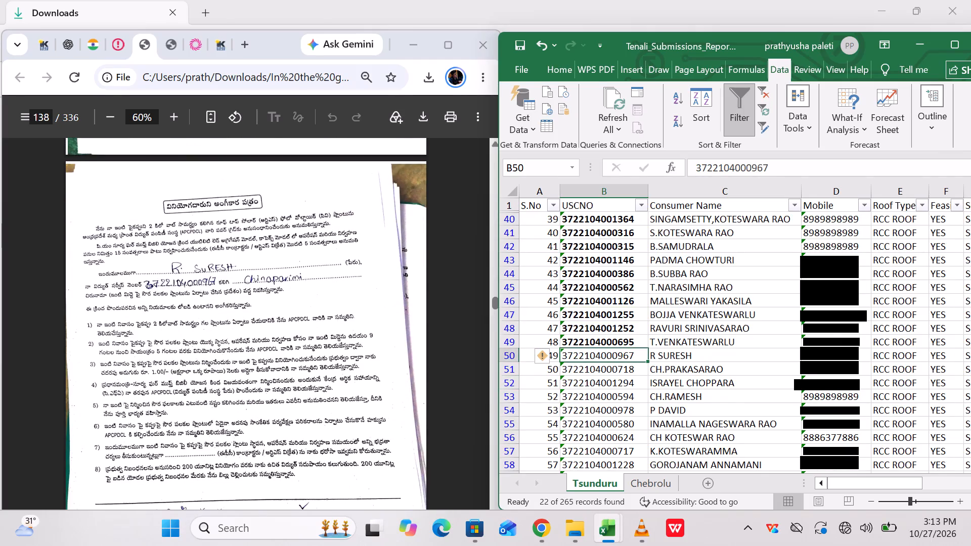
key("ctrl+b")
Check the page 139 form against the filtered rows, copy the USCNO from B61 into B267, and open the copy for editing.
scroll(329, 360, "down", 3)
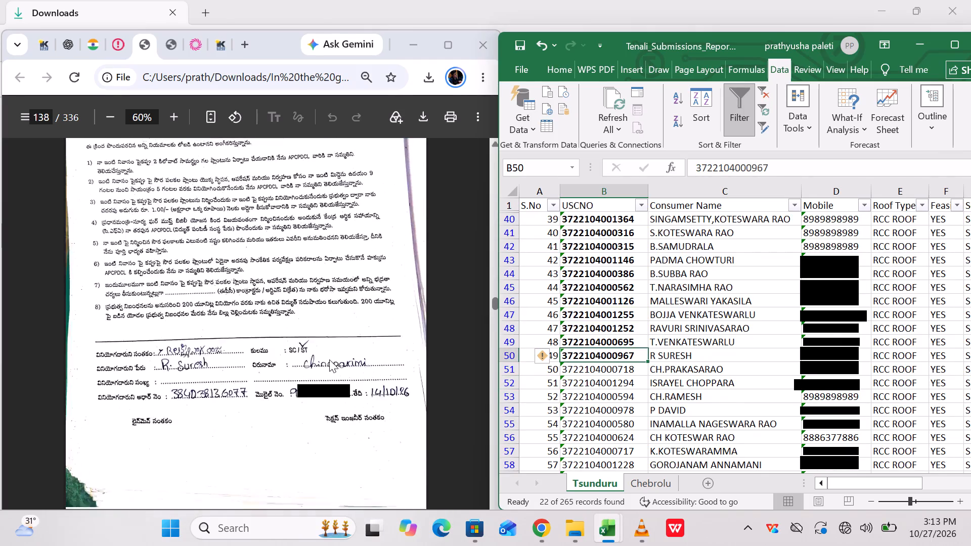
scroll(329, 359, "down", 4)
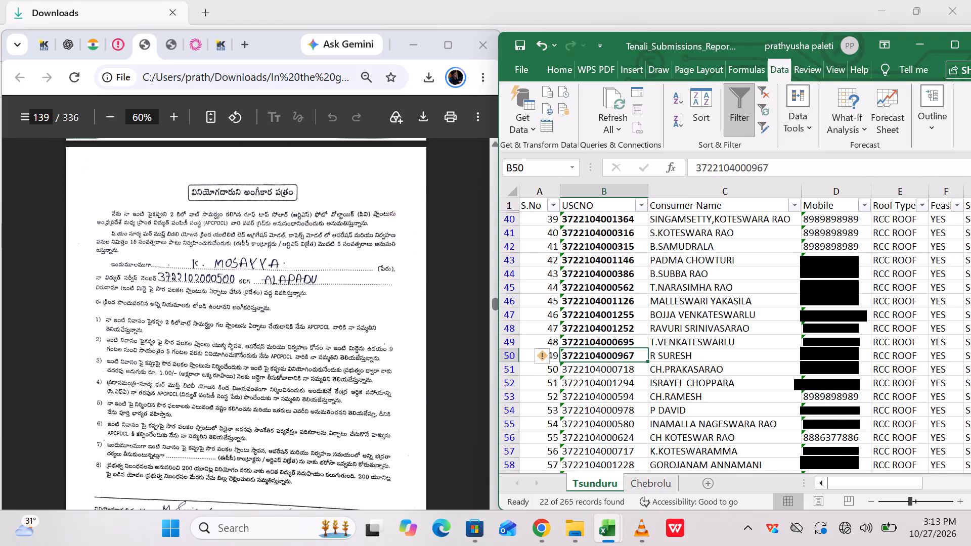
scroll(609, 390, "down", 3)
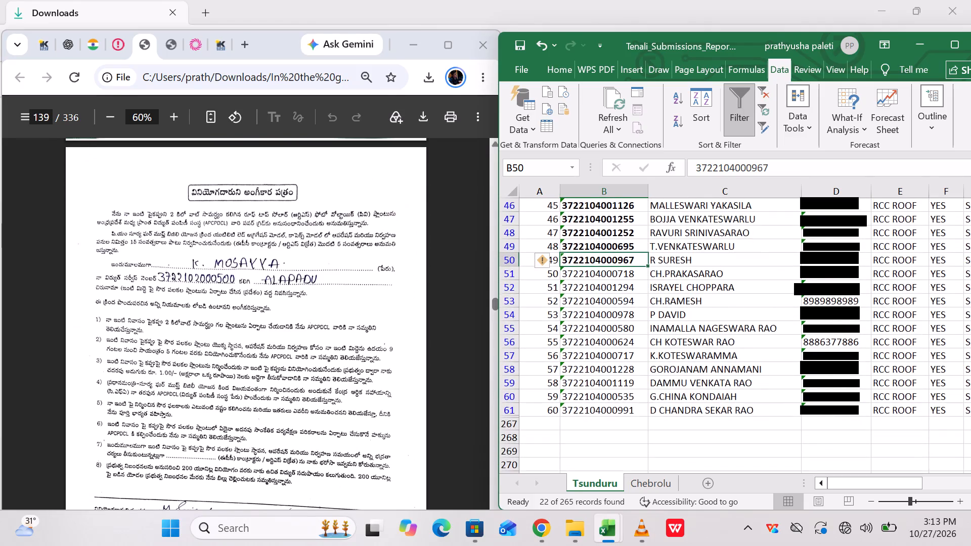
scroll(609, 384, "up", 4)
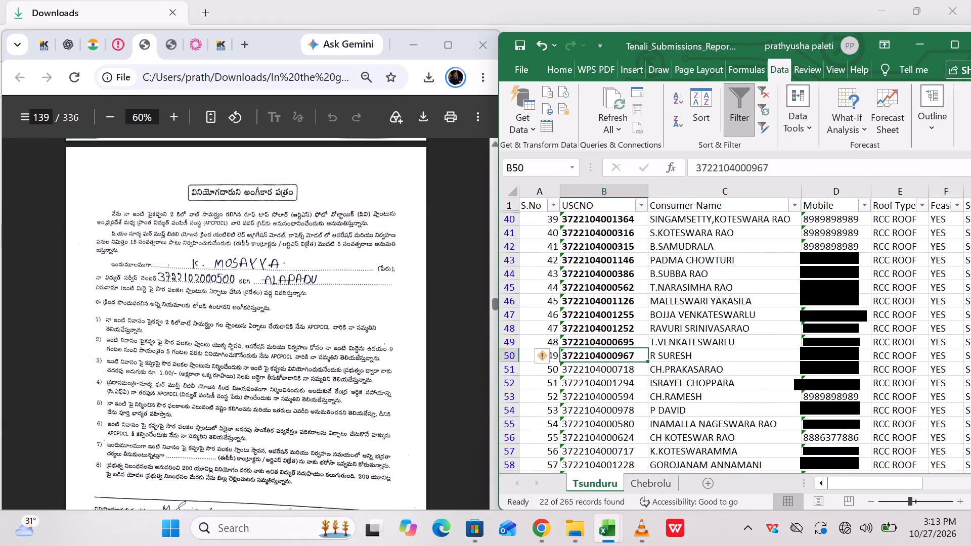
scroll(637, 361, "down", 3)
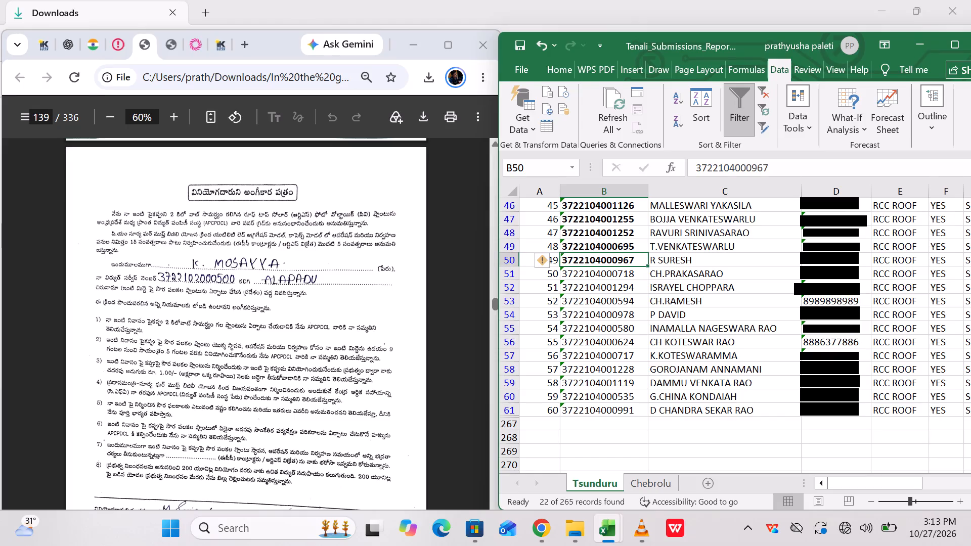
left_click(604, 428)
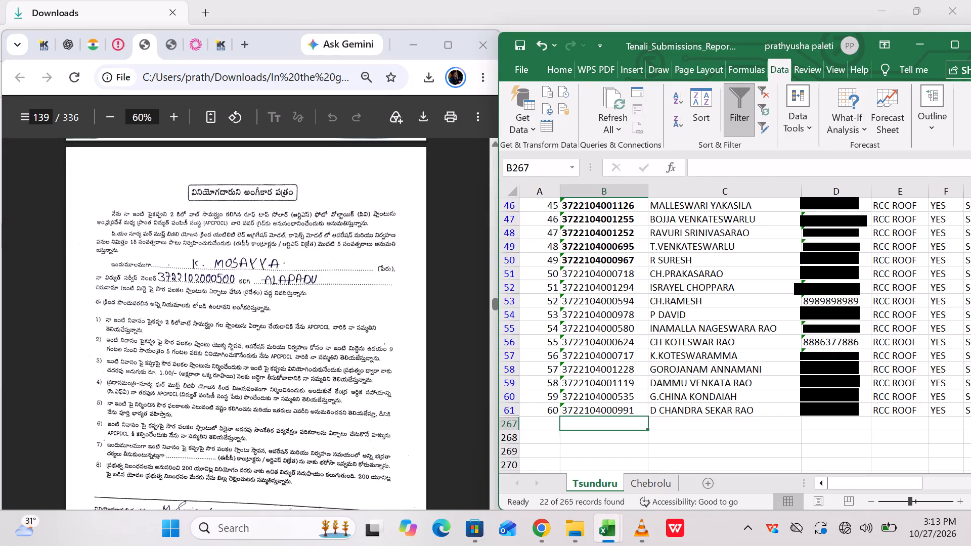
left_click(599, 411)
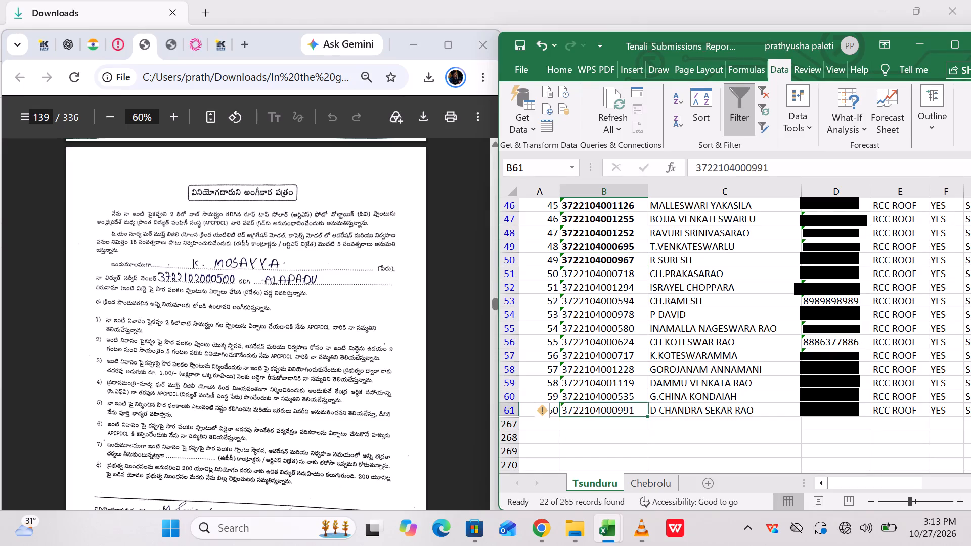
key("ctrl+c")
left_click(577, 428)
key("ctrl+v")
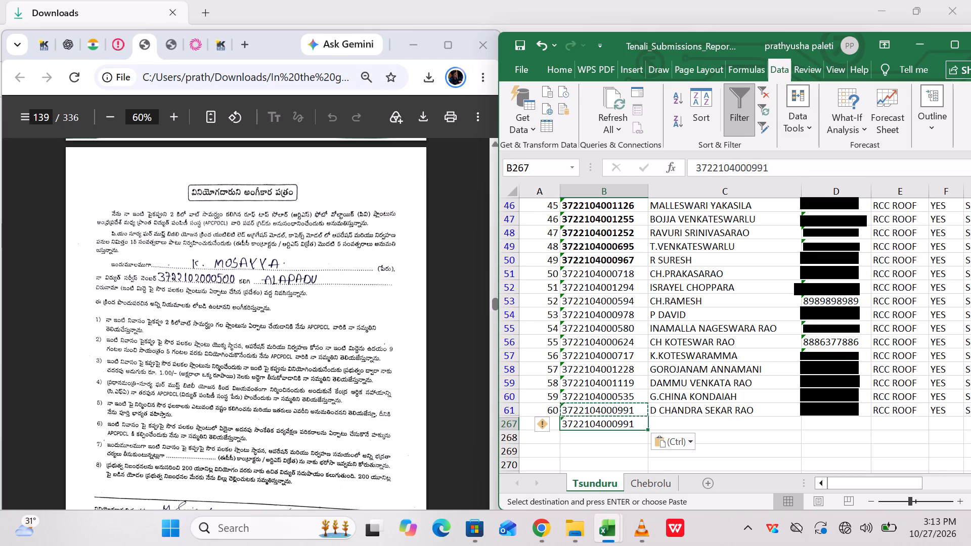
double_click(641, 422)
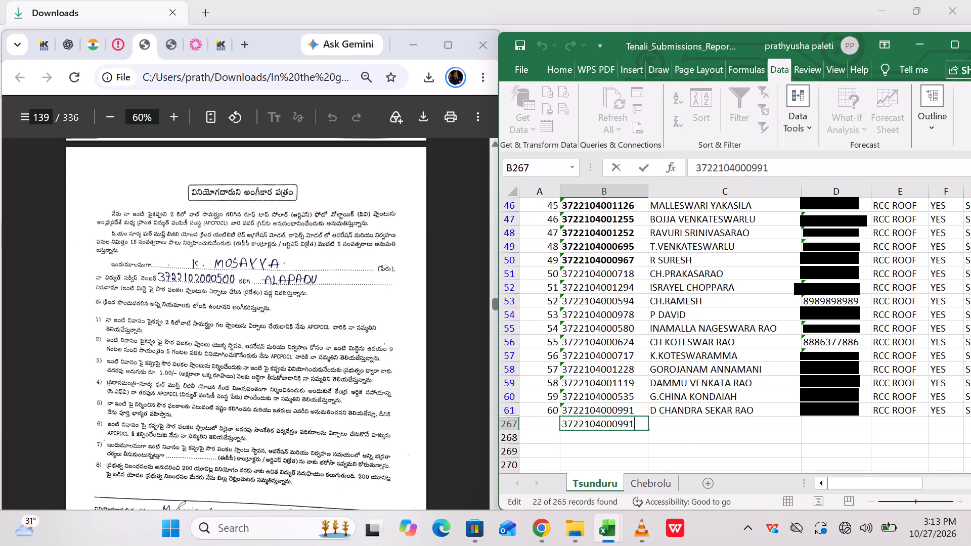
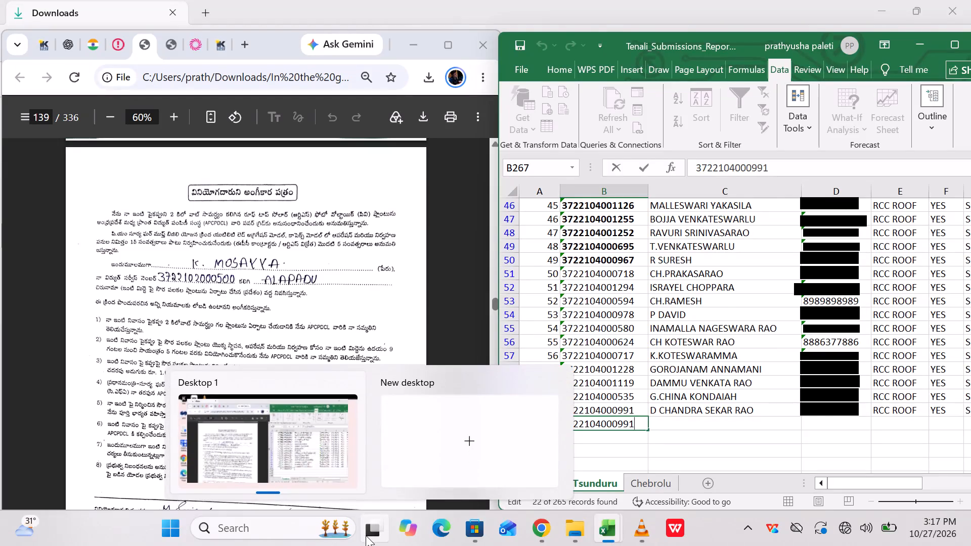
Change the last three digits of the copied USCNO in B267 to 500, following the page 139 form.
double_click(638, 425)
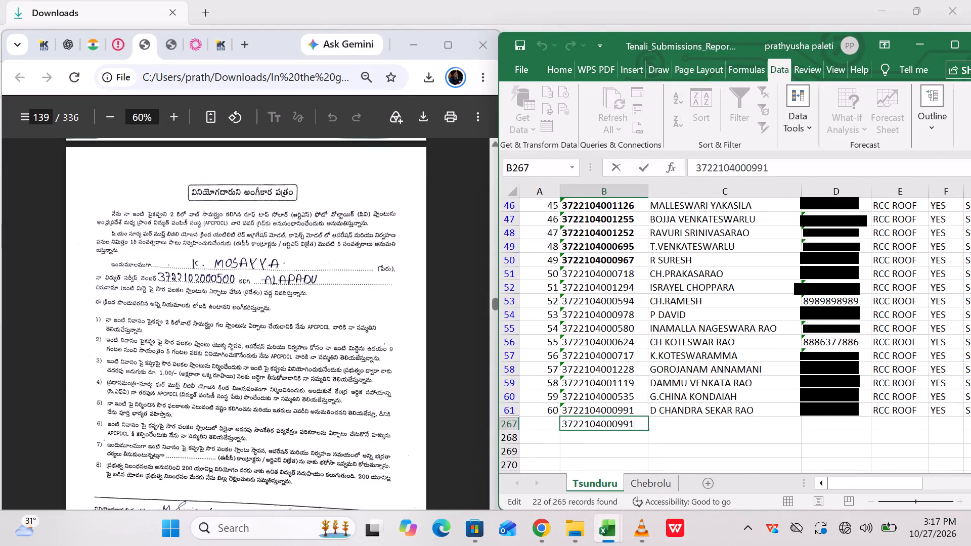
left_click(638, 425)
key("BackSpace")
key("BackSpace")
key("BackSpace")
type("500")
scroll(324, 379, "down", 2)
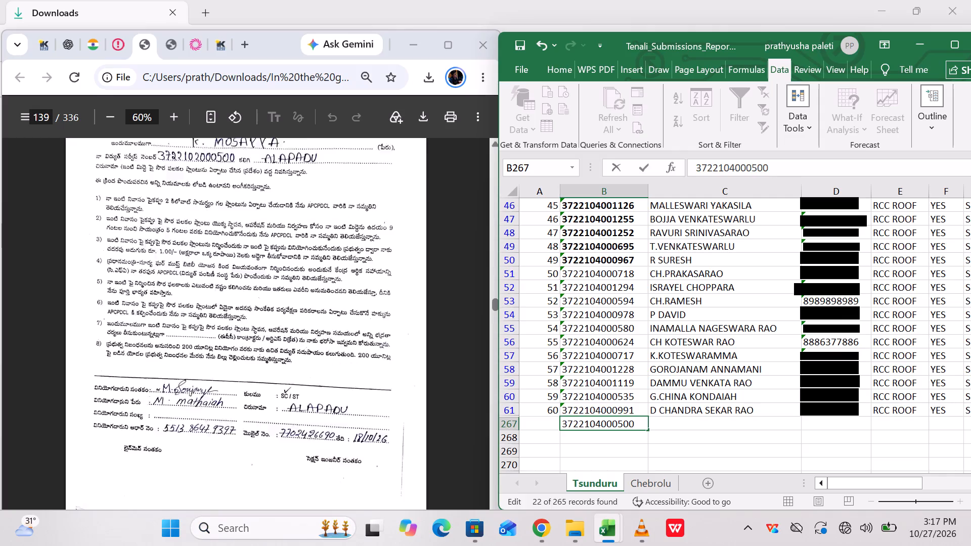
scroll(305, 378, "up", 2)
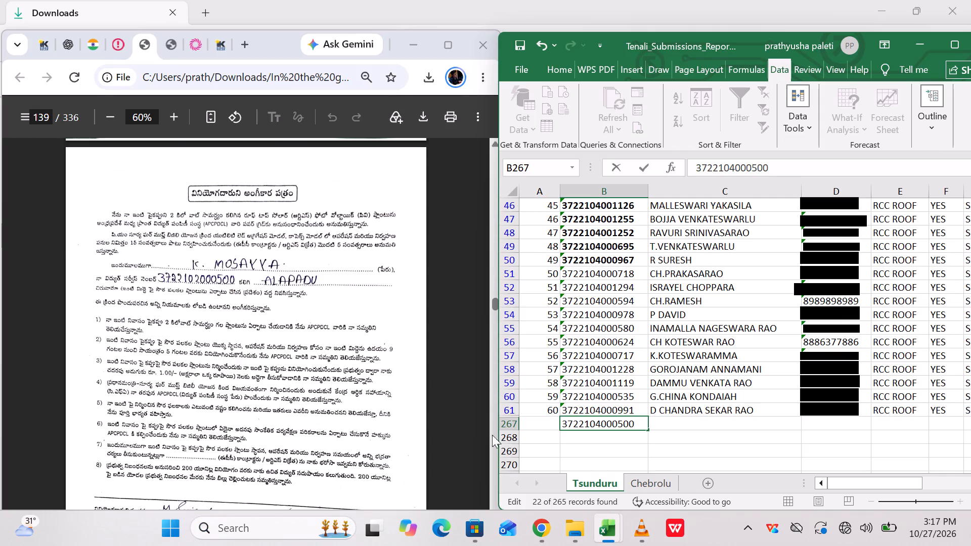
left_click(687, 424)
Format cell B267 as a Number with 0 decimal places.
left_click(605, 424)
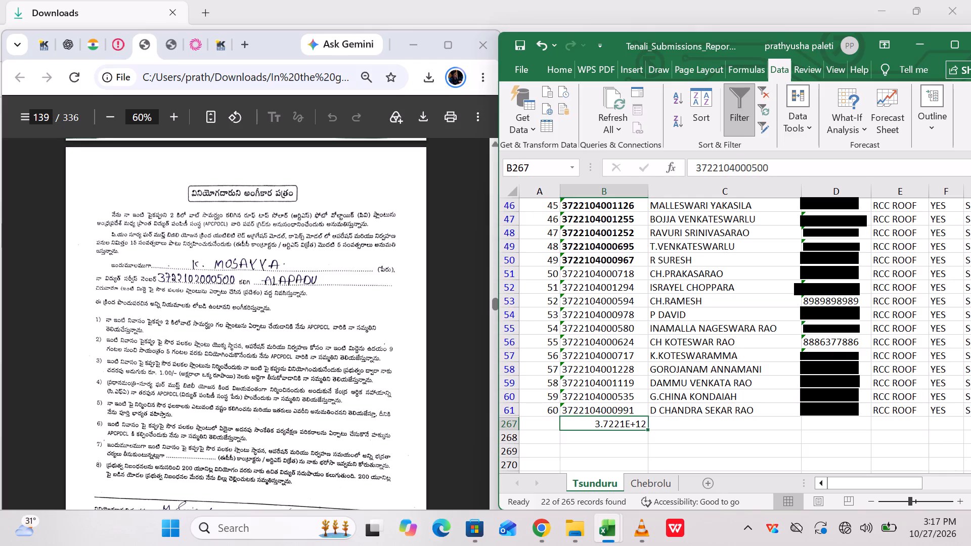
right_click(618, 417)
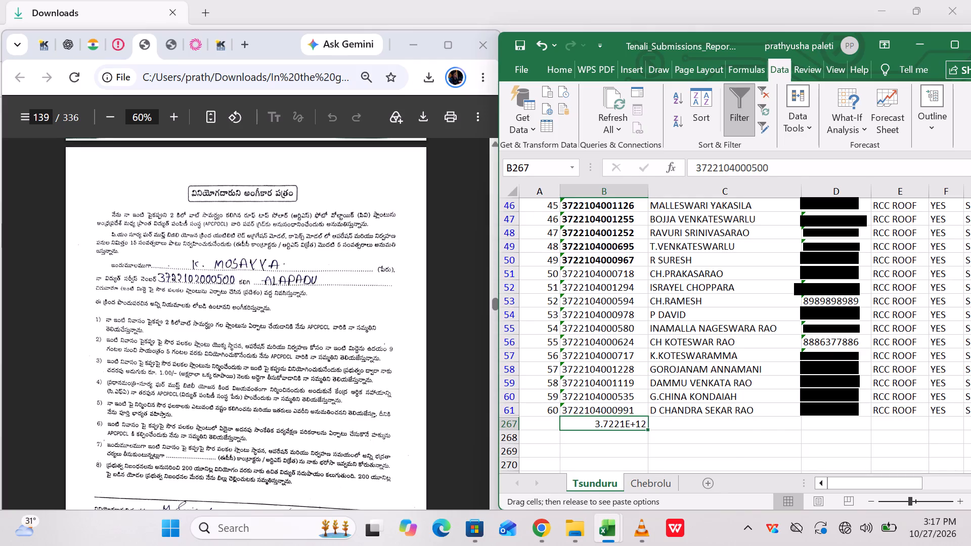
right_click(628, 424)
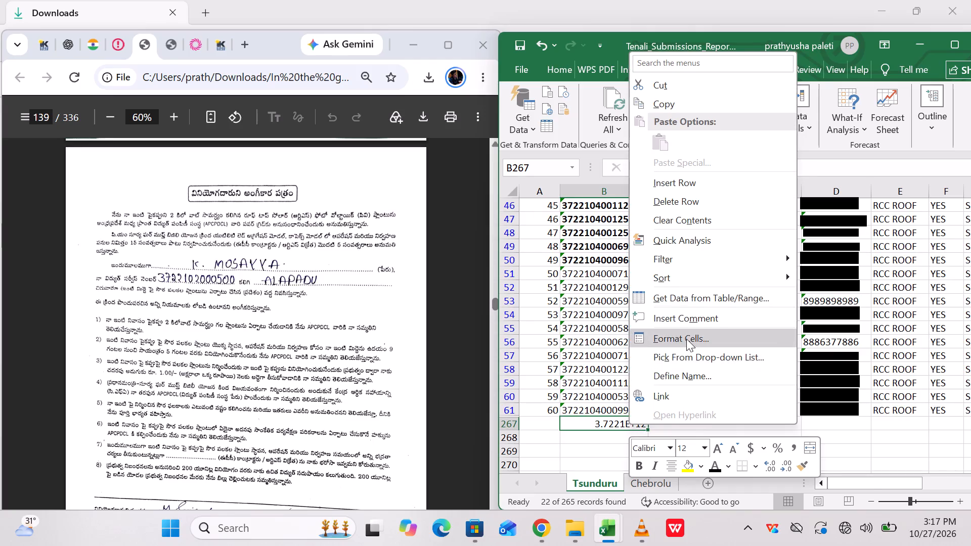
left_click(686, 339)
left_click(548, 194)
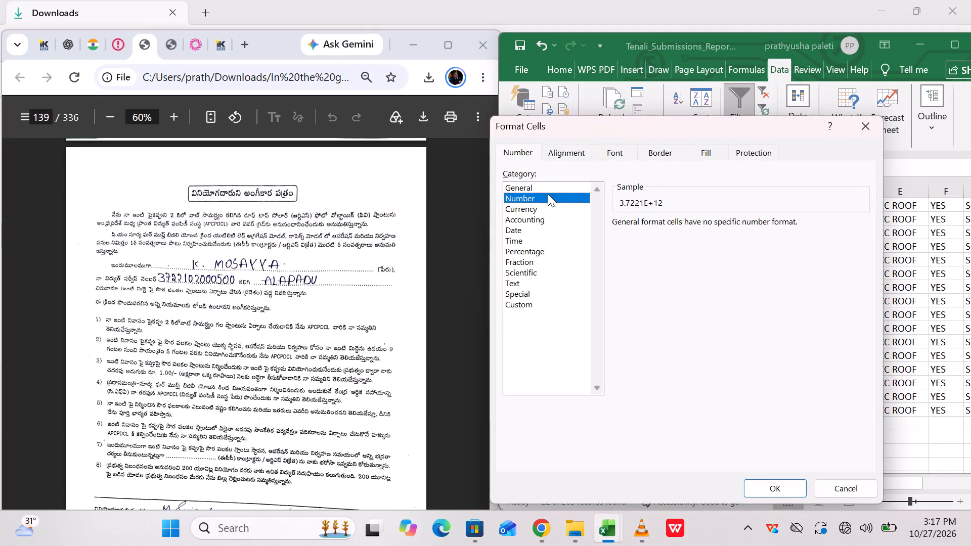
double_click(712, 226)
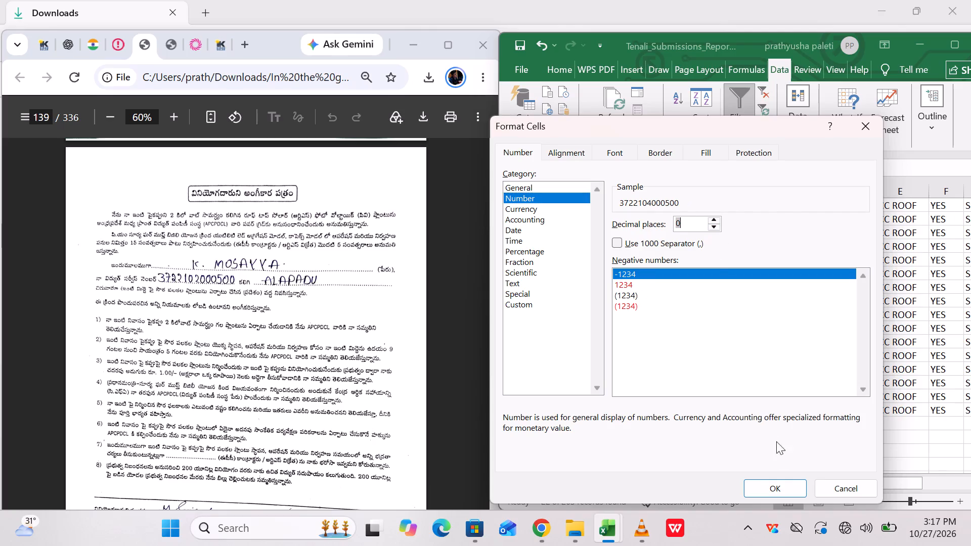
left_click(773, 486)
Enter the consumer's name from the page 139 form in C267, with only the initials capitalised.
left_click(694, 427)
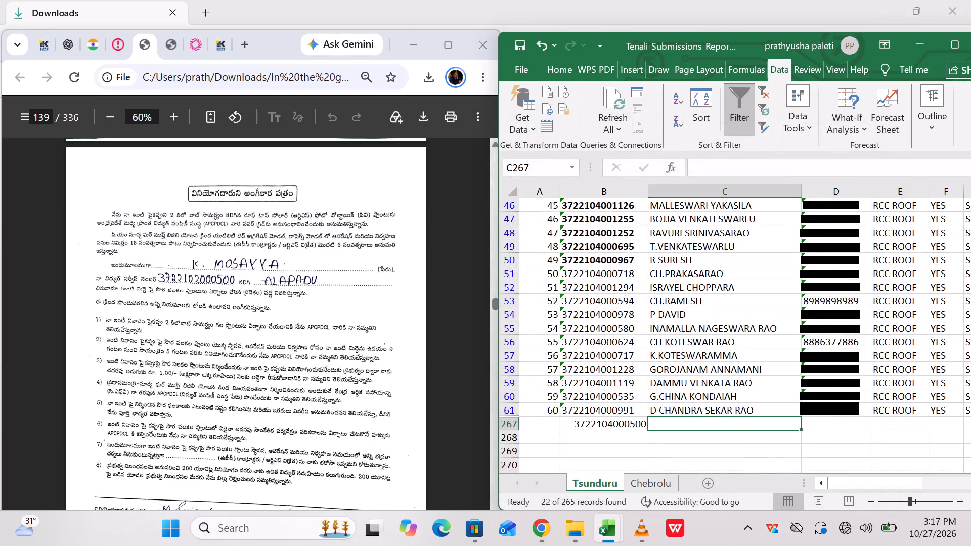
key("shift+k")
key("period")
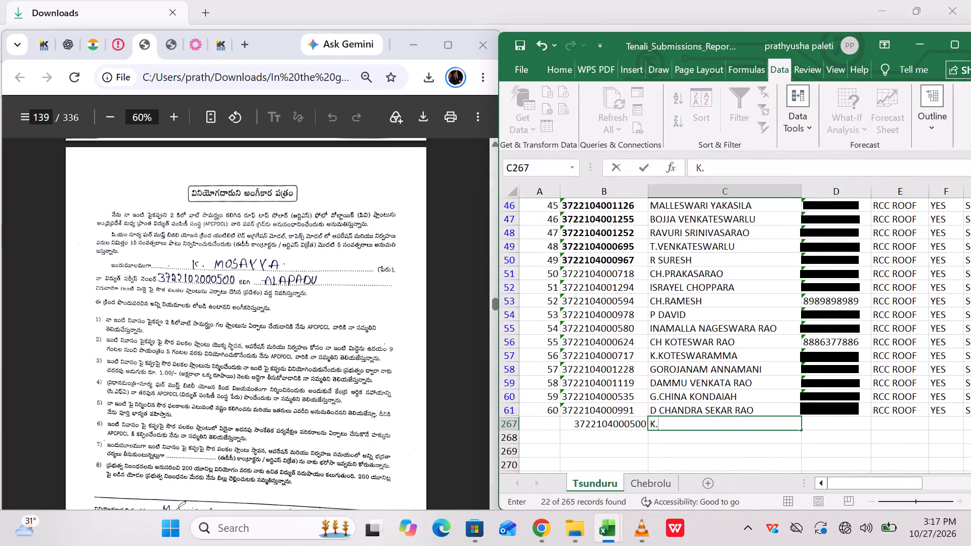
type("Mo")
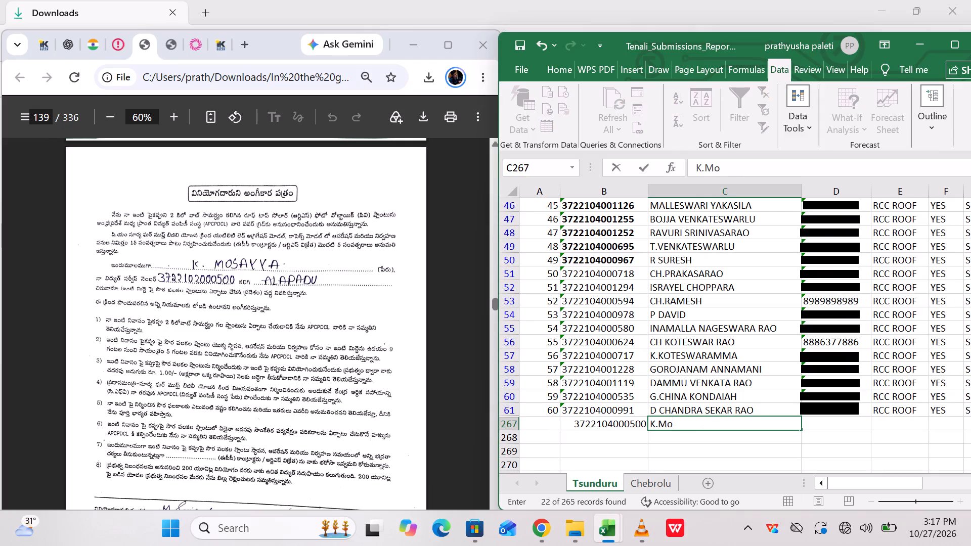
key("BackSpace")
key("a")
key("BackSpace")
type("SAYYA")
key("BackSpace")
key("BackSpace")
key("BackSpace")
key("BackSpace")
key("BackSpace")
type("sayya")
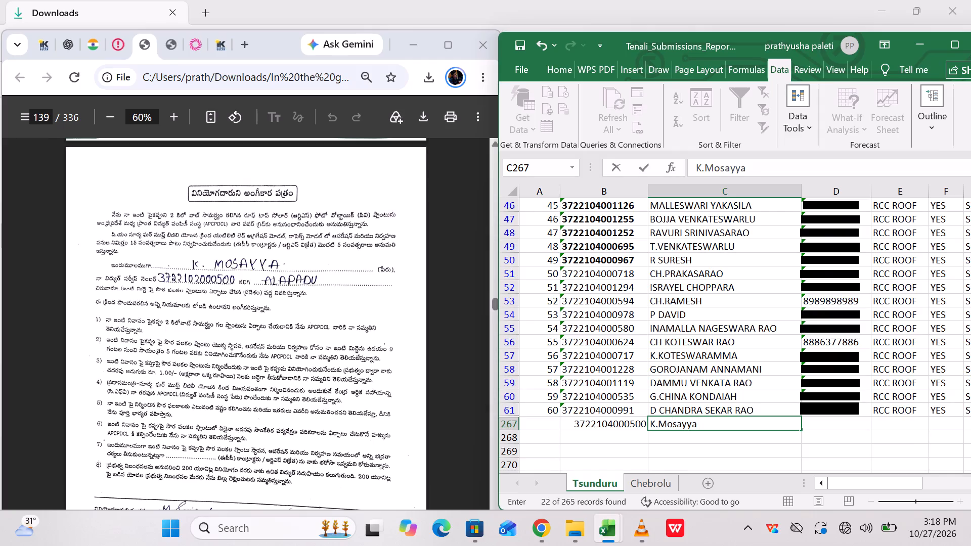
left_click(814, 422)
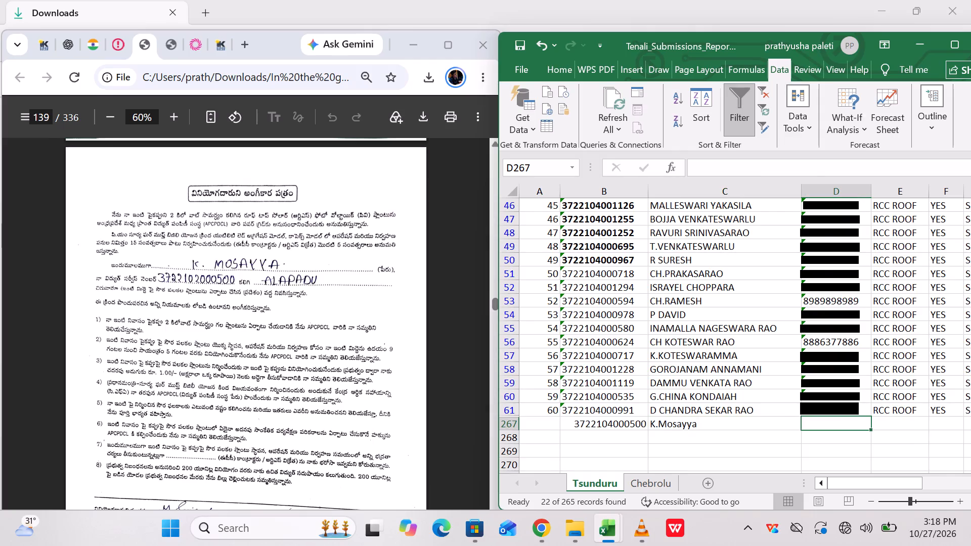
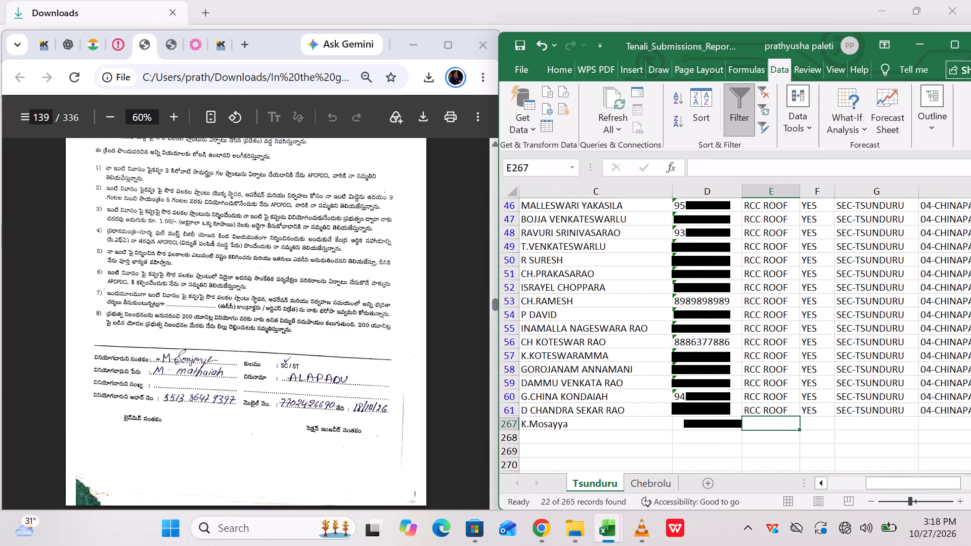
Fill the row 61 details RCC ROOF, YES, SEC-TSUNDURU and 04-CHINAPARIMI down into E267:H267.
left_click_drag(888, 487, 906, 489)
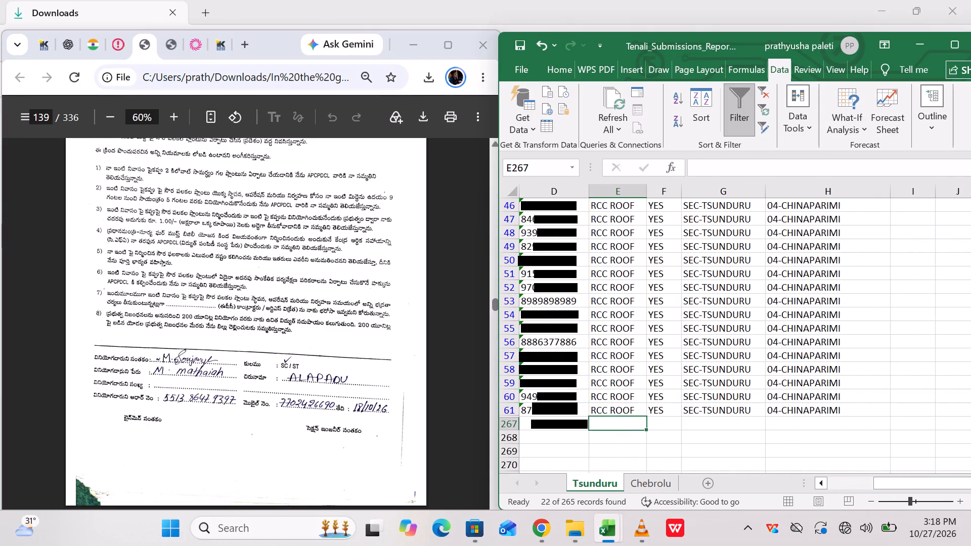
left_click_drag(617, 412, 816, 413)
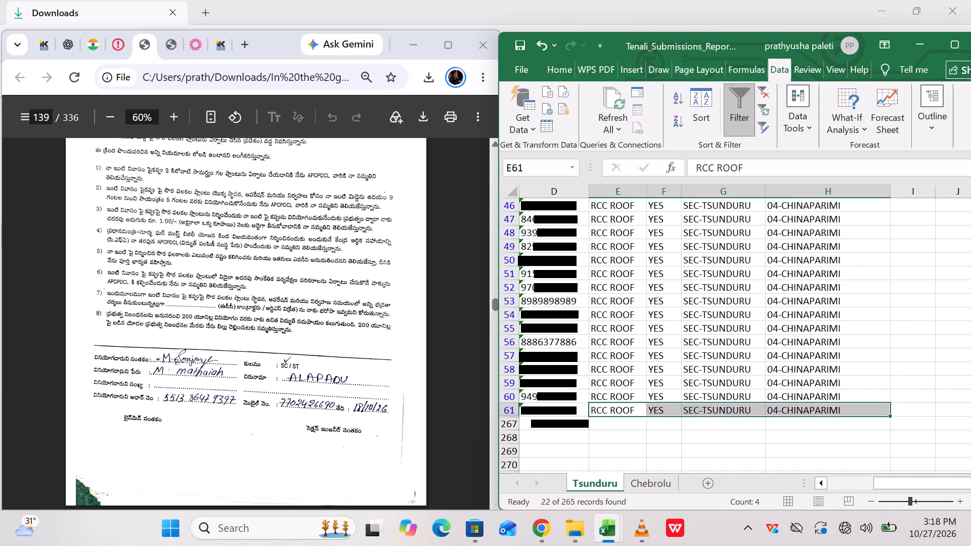
left_click_drag(889, 413, 887, 426)
left_click(813, 463)
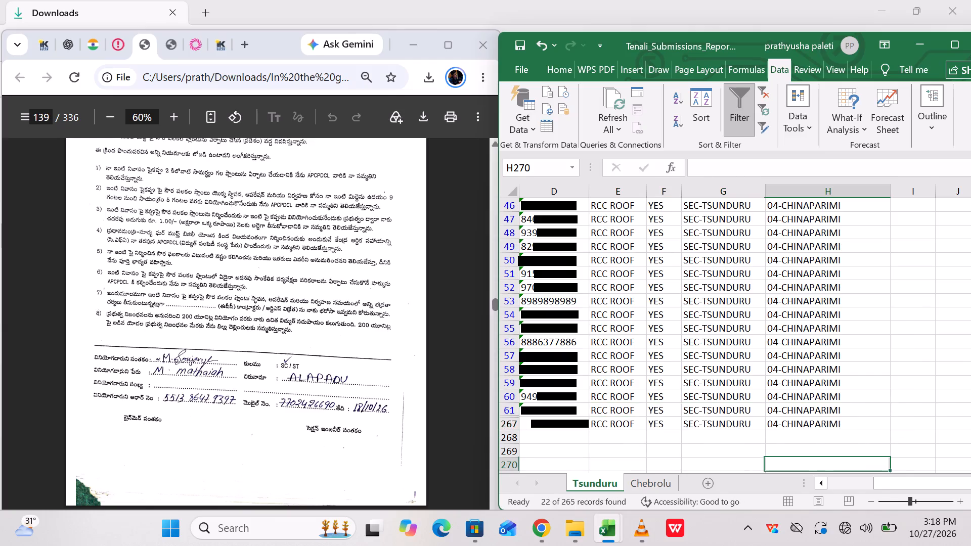
left_click_drag(887, 482, 664, 516)
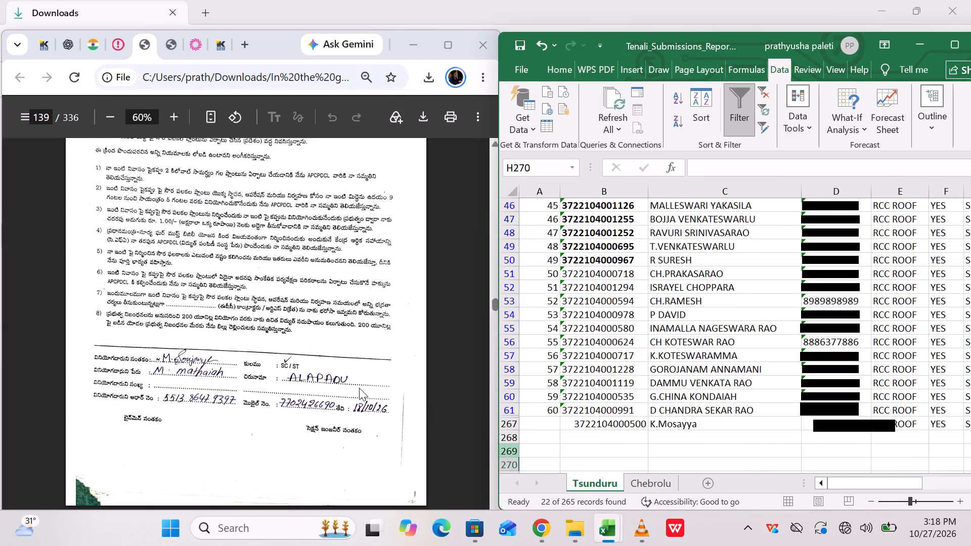
Copy the USCNO from B267 into B268 and change its last two digits to 38, following the page 140 form.
scroll(344, 386, "down", 5)
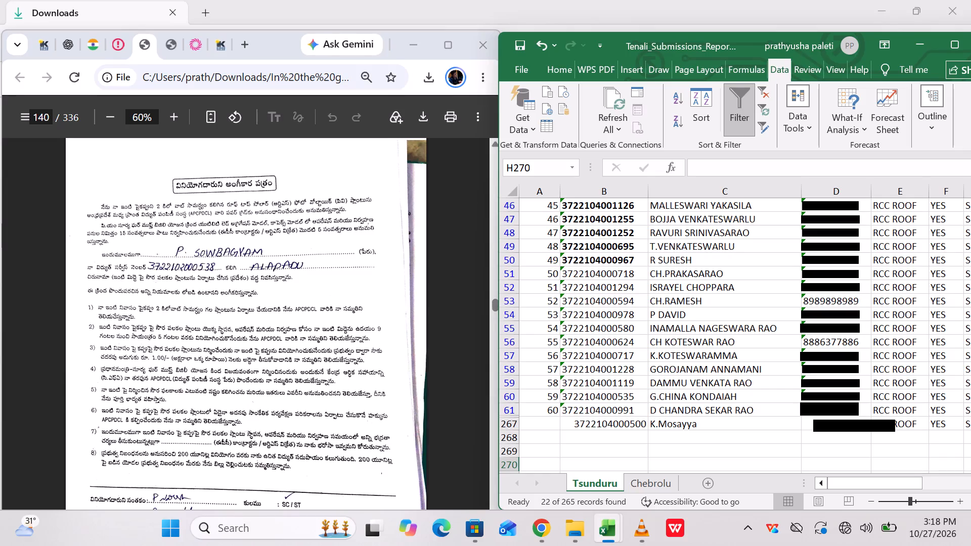
left_click(620, 438)
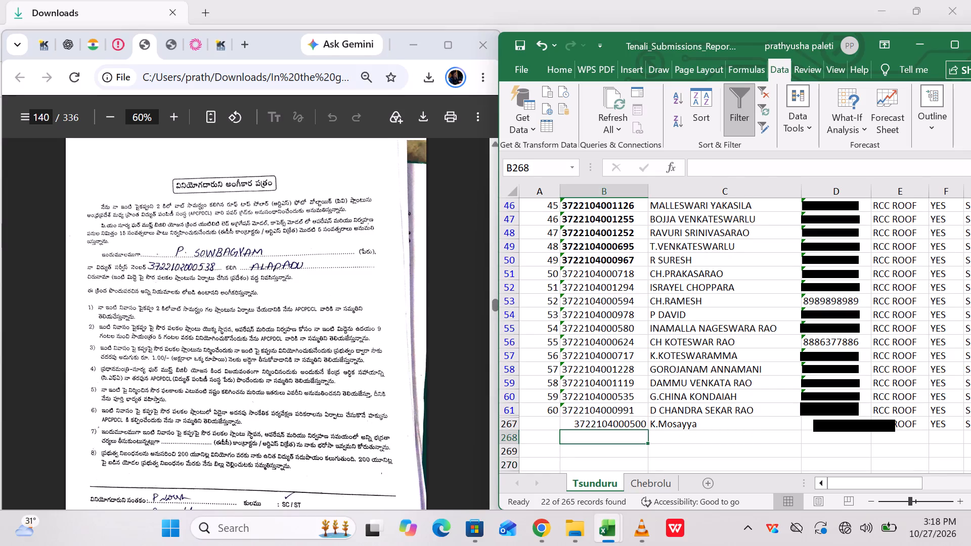
left_click(621, 422)
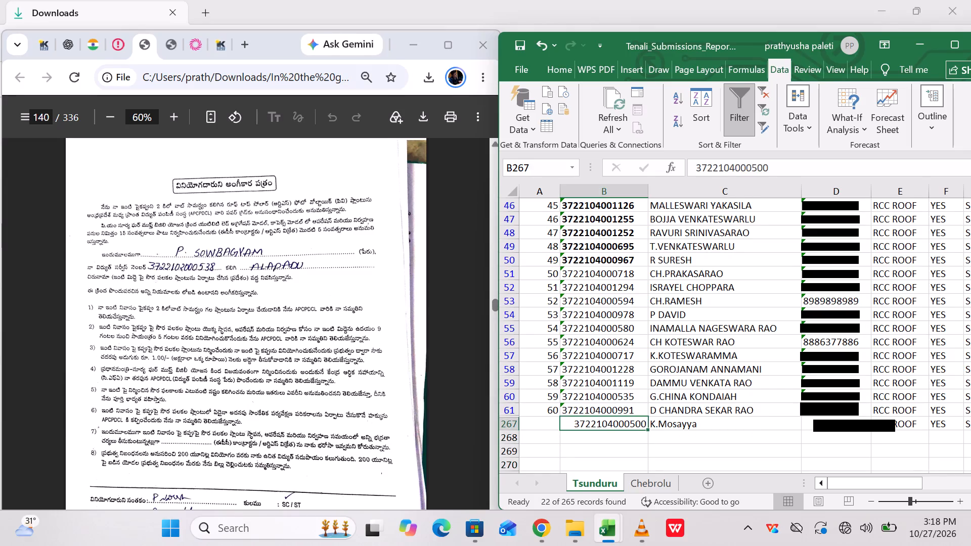
key("ctrl+c")
left_click(615, 441)
key("ctrl+v")
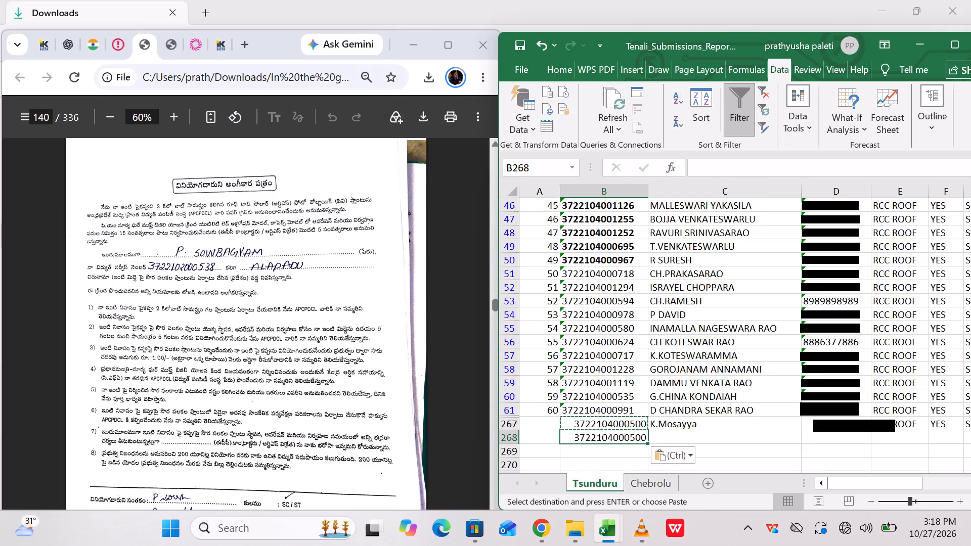
double_click(644, 438)
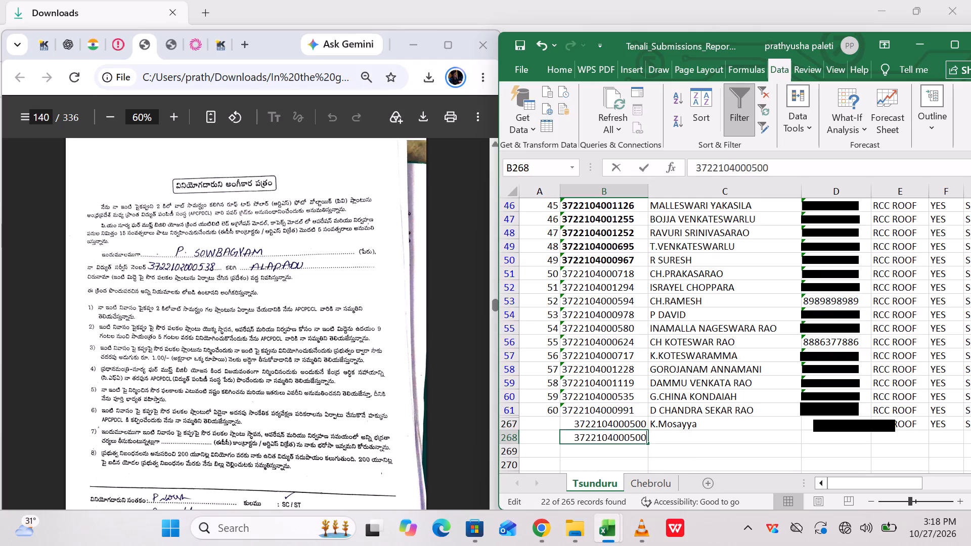
key("BackSpace")
key("BackSpace")
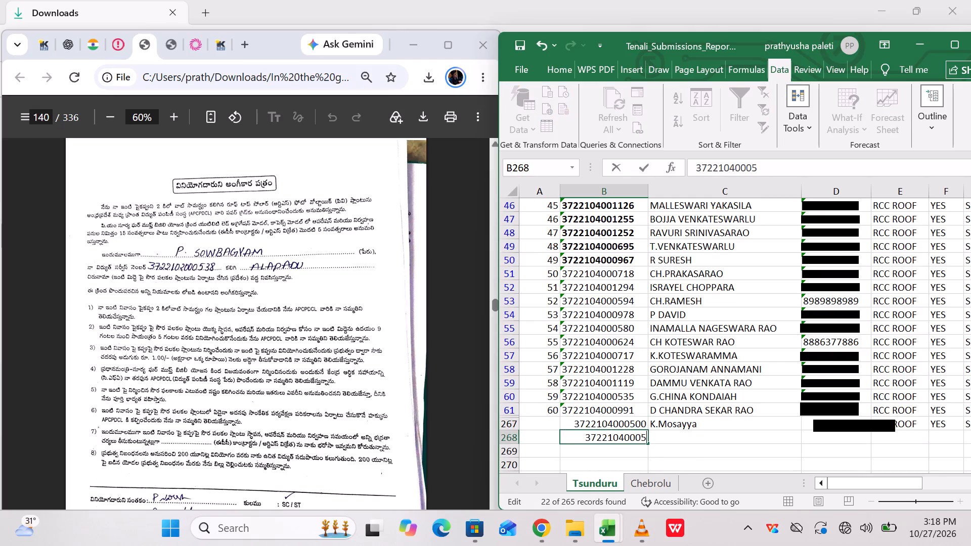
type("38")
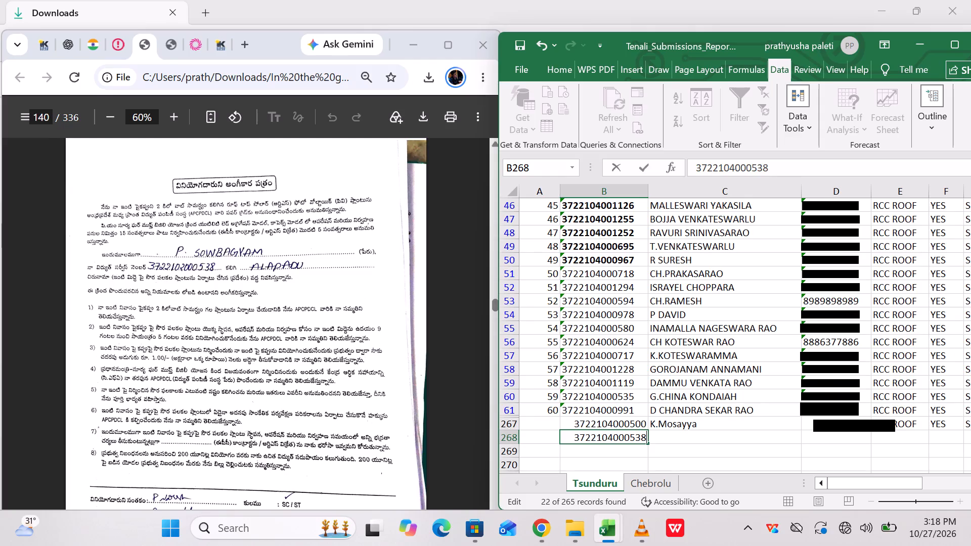
Enter the consumer's name from the page 140 form in C268, with only the initials capitalised.
left_click(666, 436)
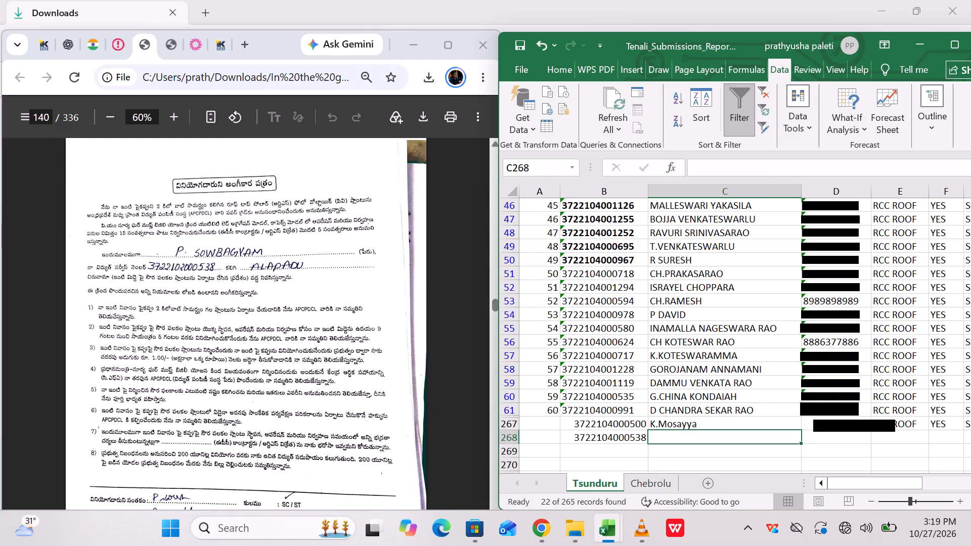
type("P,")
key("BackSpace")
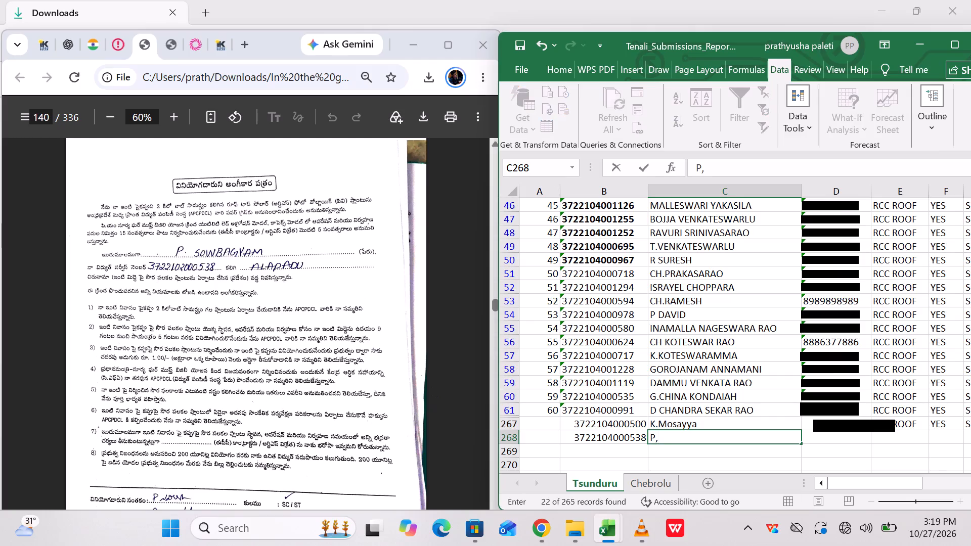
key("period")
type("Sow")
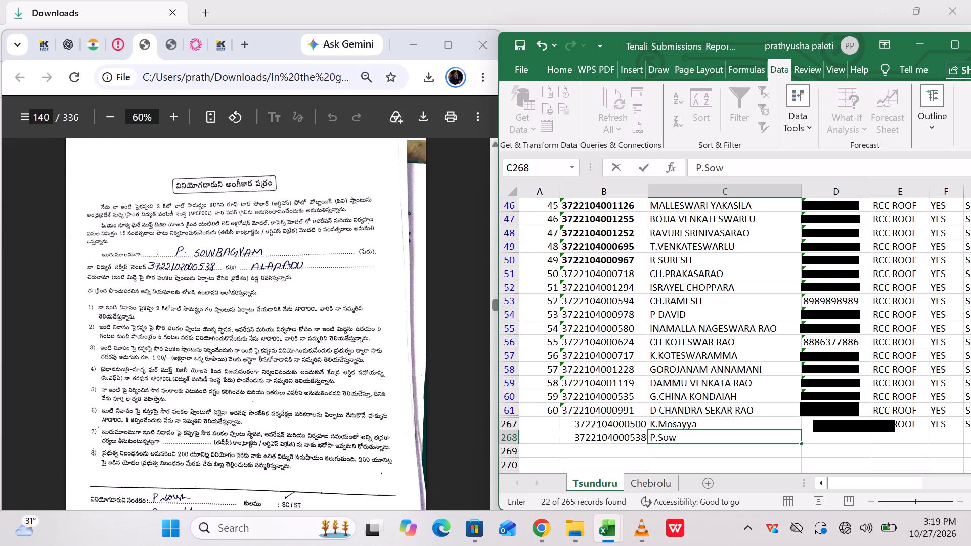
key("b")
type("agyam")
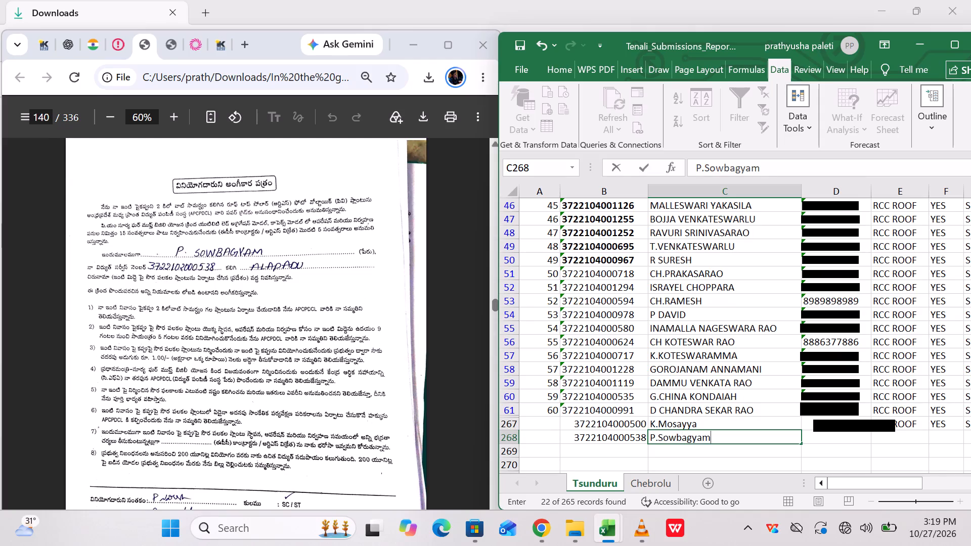
Enter the mobile number from the page 140 form in D268.
left_click(819, 442)
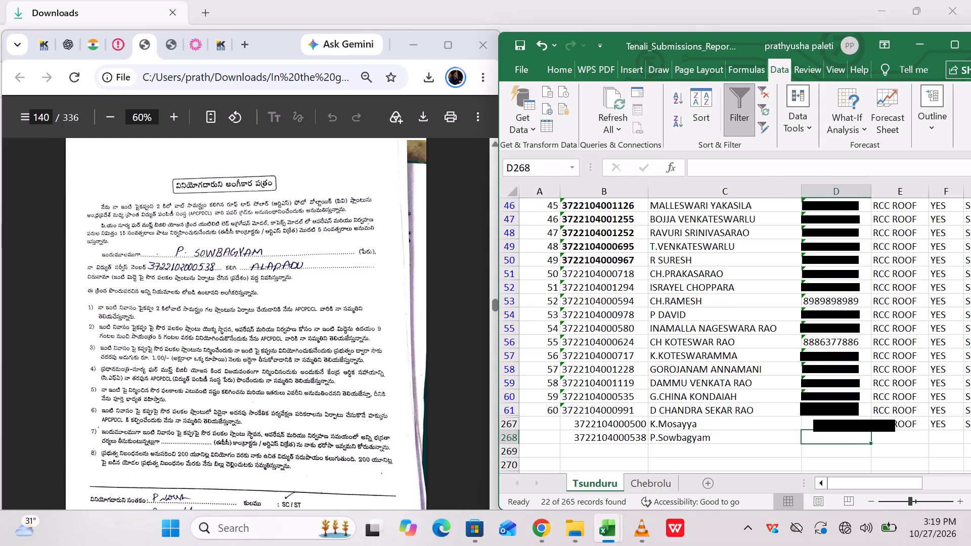
scroll(294, 404, "down", 2)
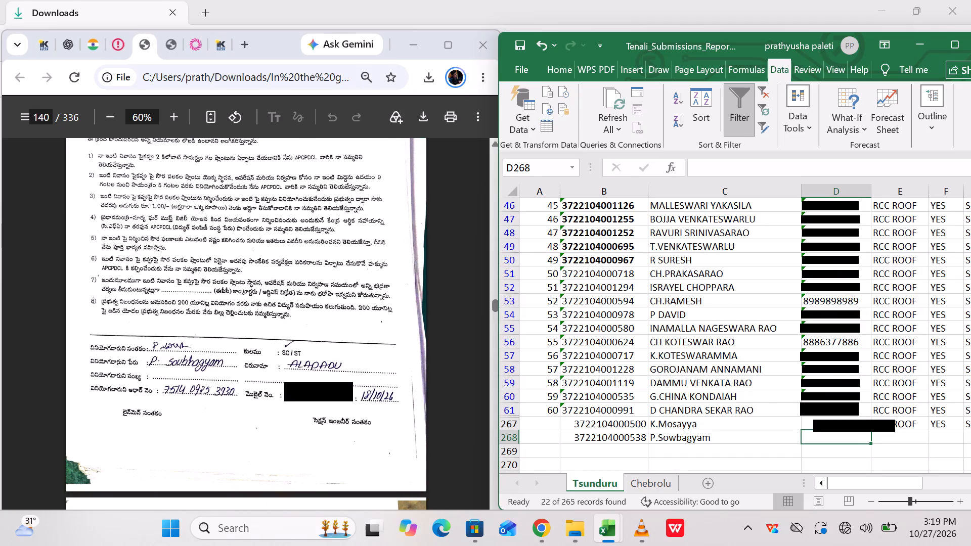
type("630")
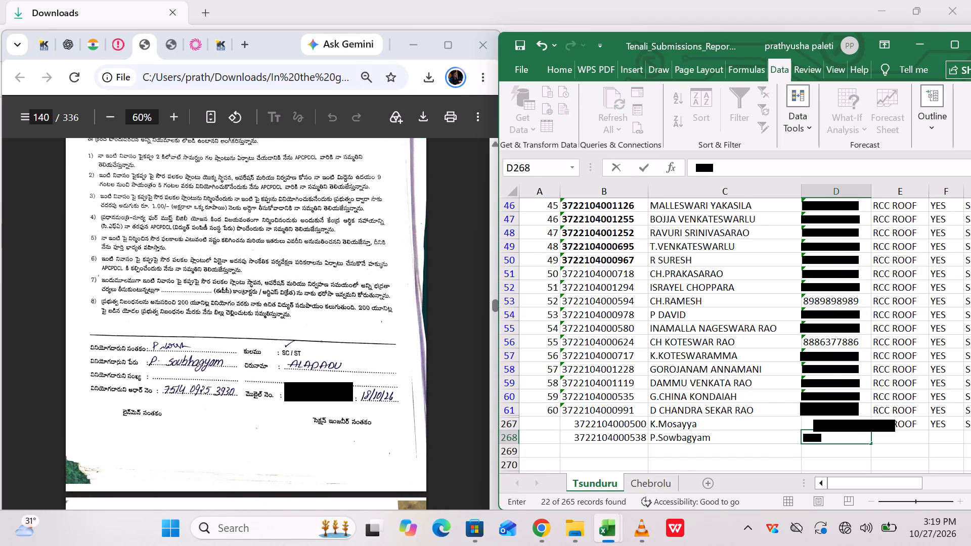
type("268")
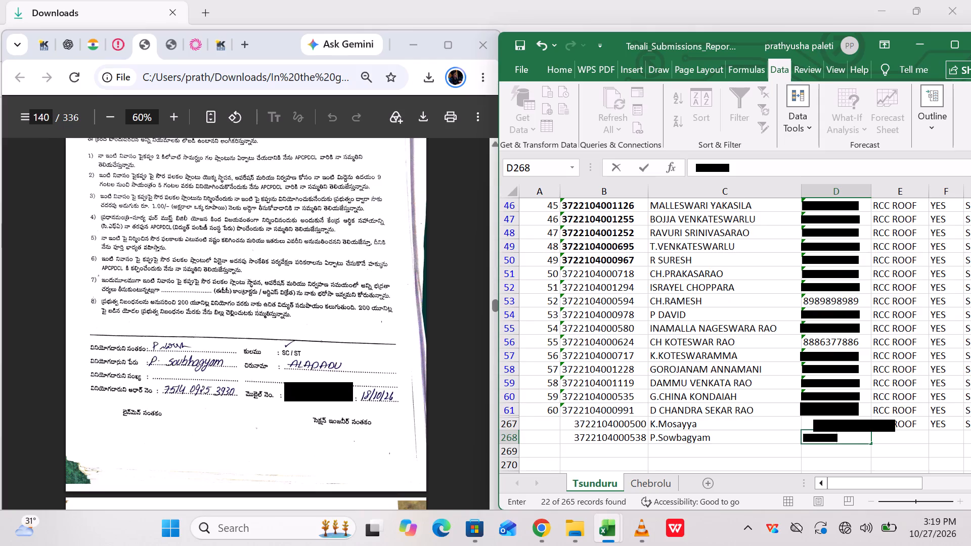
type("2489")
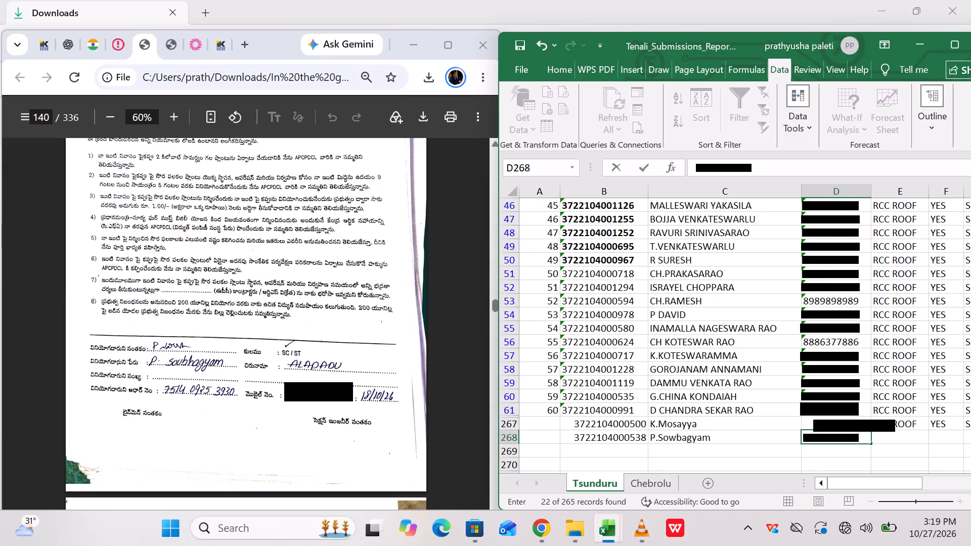
Look back through the forms on pages 140, 139 and 138, checking their USCNOs and addresses.
scroll(259, 398, "down", 2)
scroll(262, 396, "up", 4)
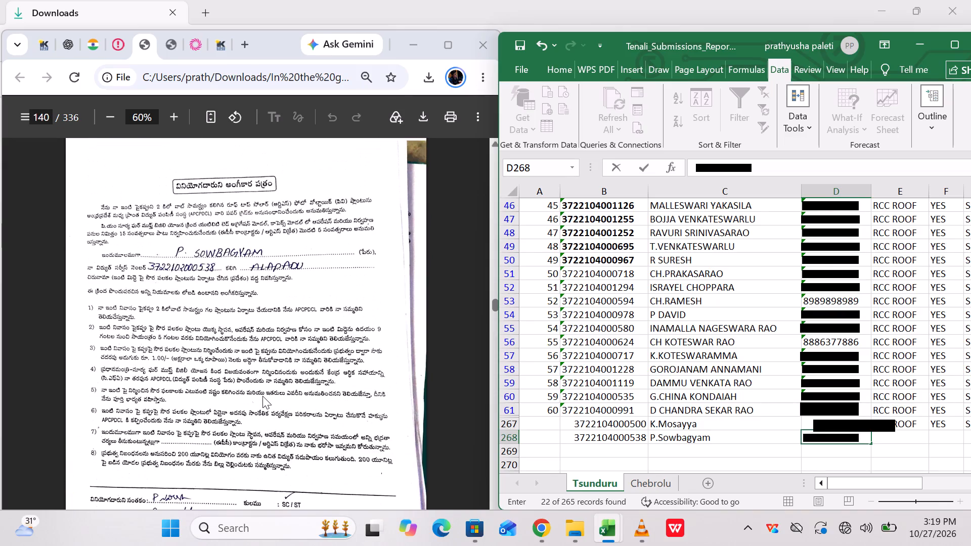
scroll(262, 396, "up", 7)
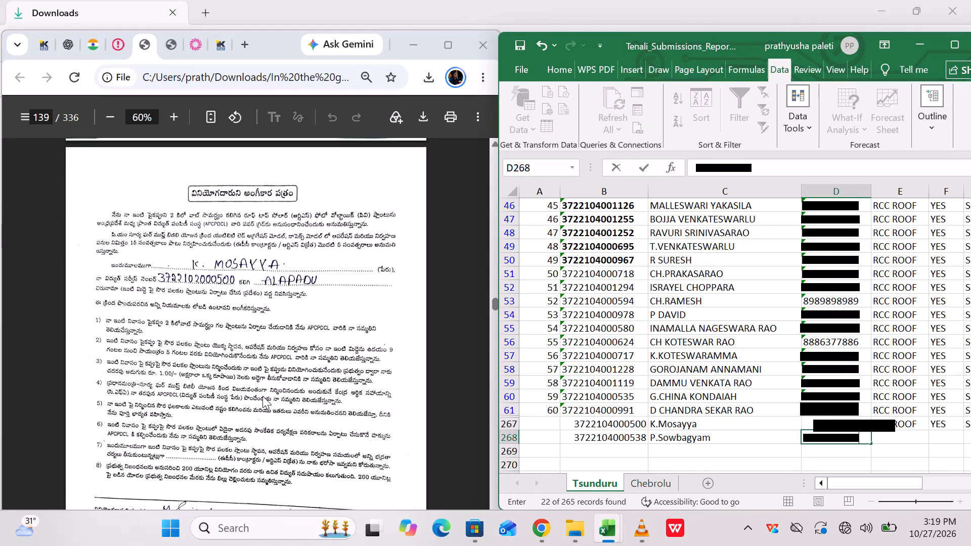
scroll(262, 396, "up", 6)
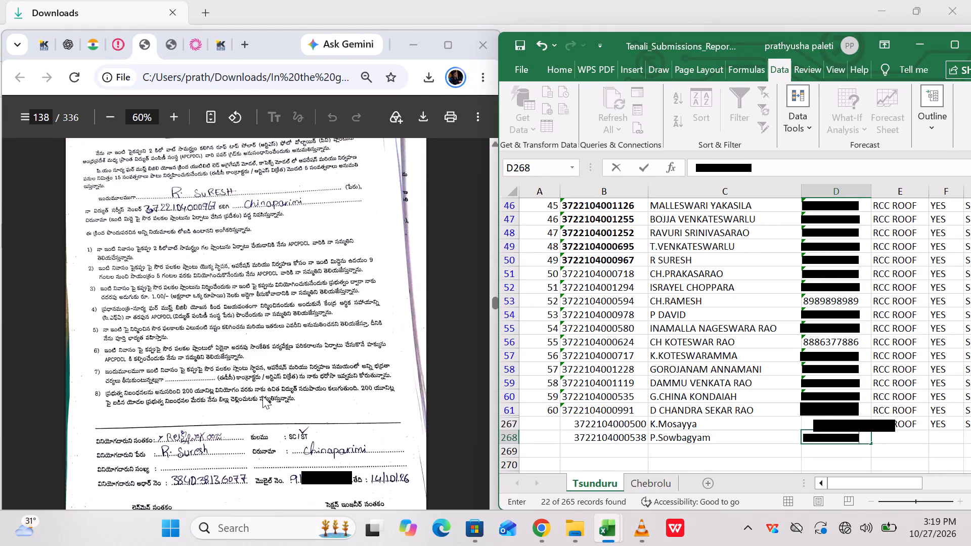
scroll(263, 394, "down", 1)
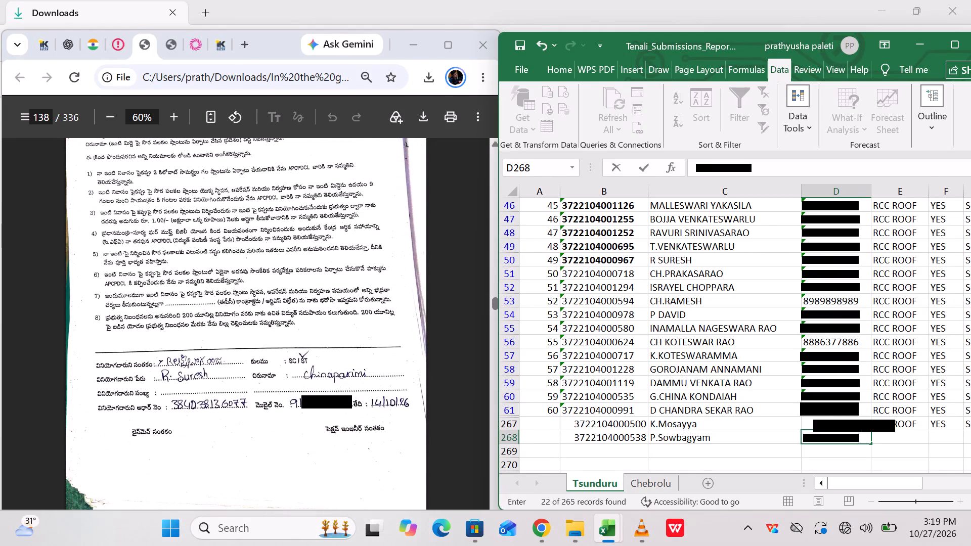
scroll(263, 393, "up", 1)
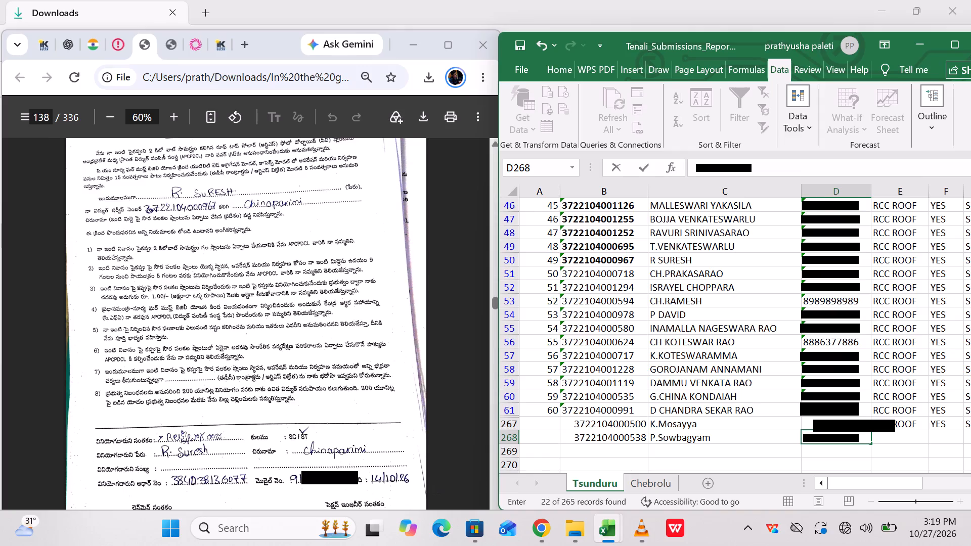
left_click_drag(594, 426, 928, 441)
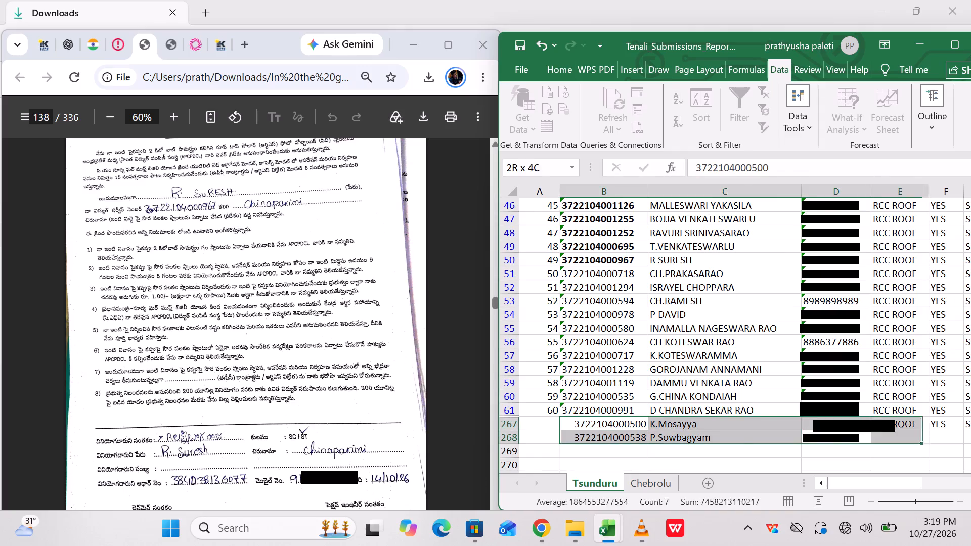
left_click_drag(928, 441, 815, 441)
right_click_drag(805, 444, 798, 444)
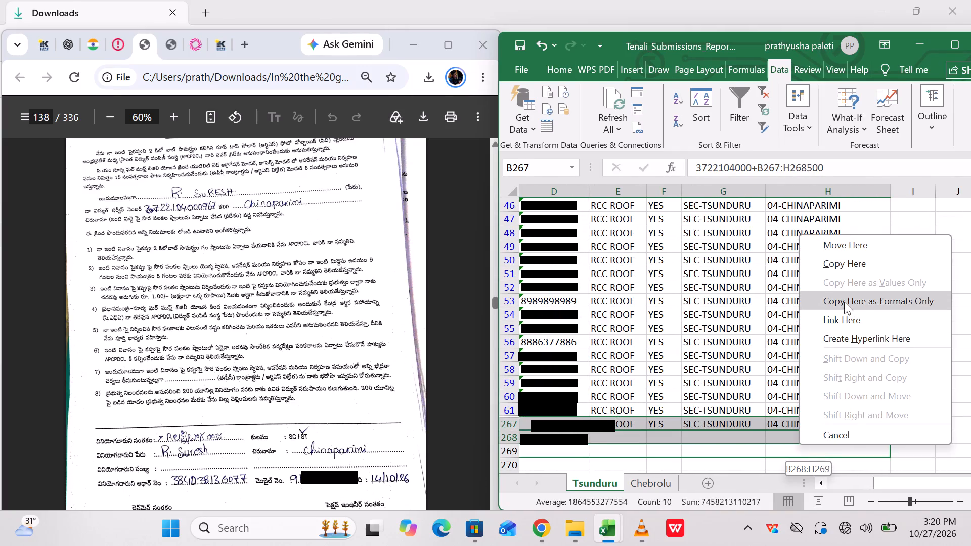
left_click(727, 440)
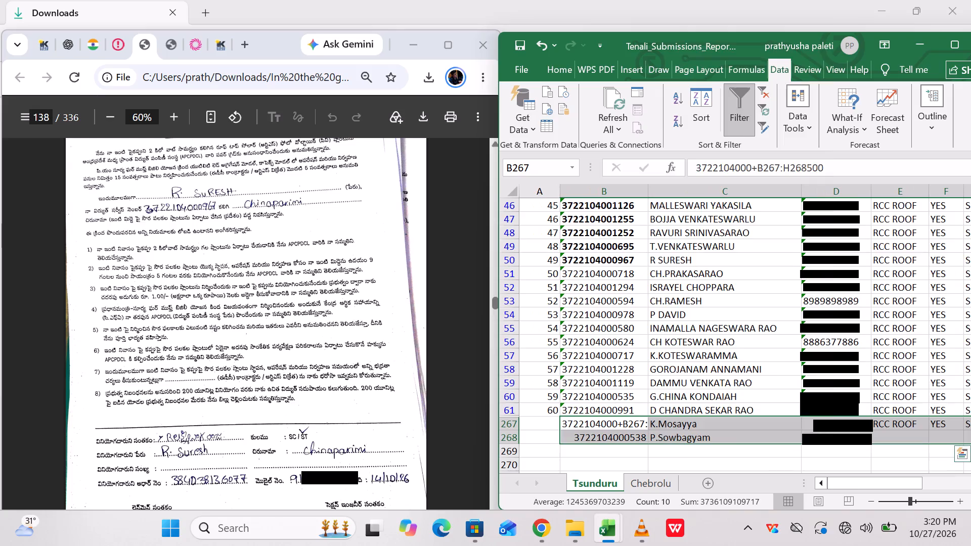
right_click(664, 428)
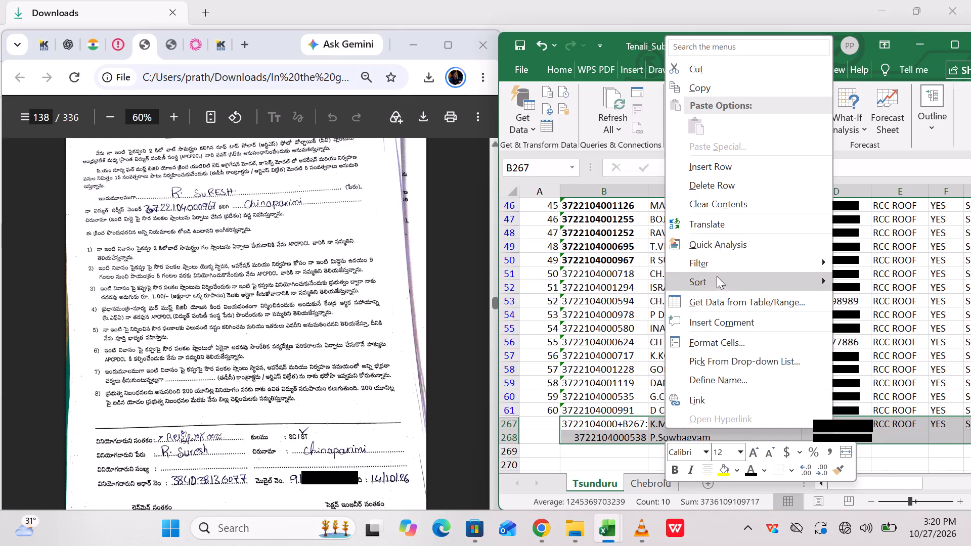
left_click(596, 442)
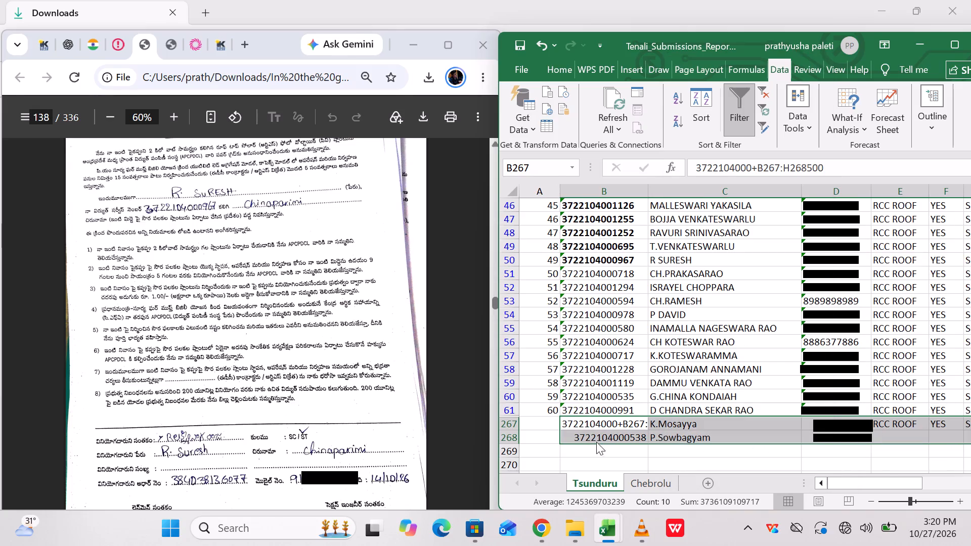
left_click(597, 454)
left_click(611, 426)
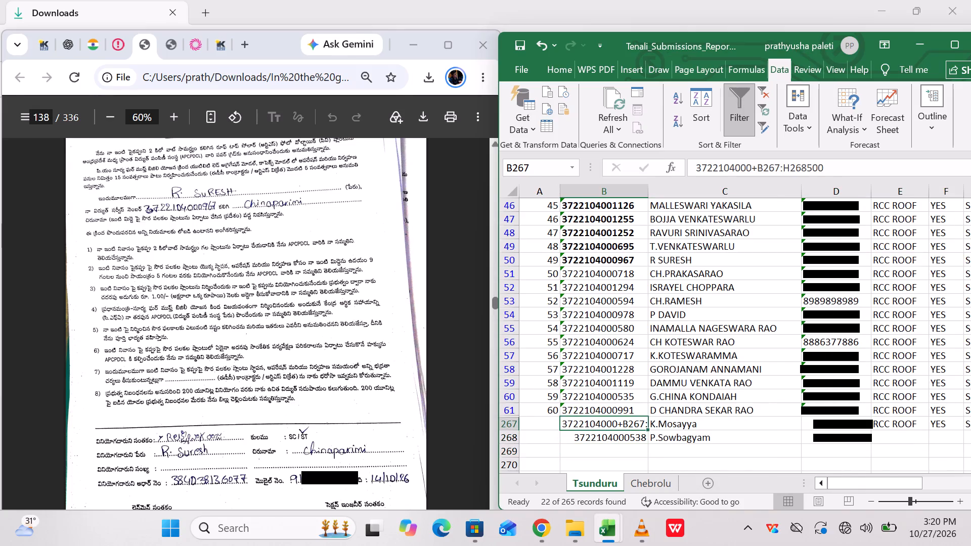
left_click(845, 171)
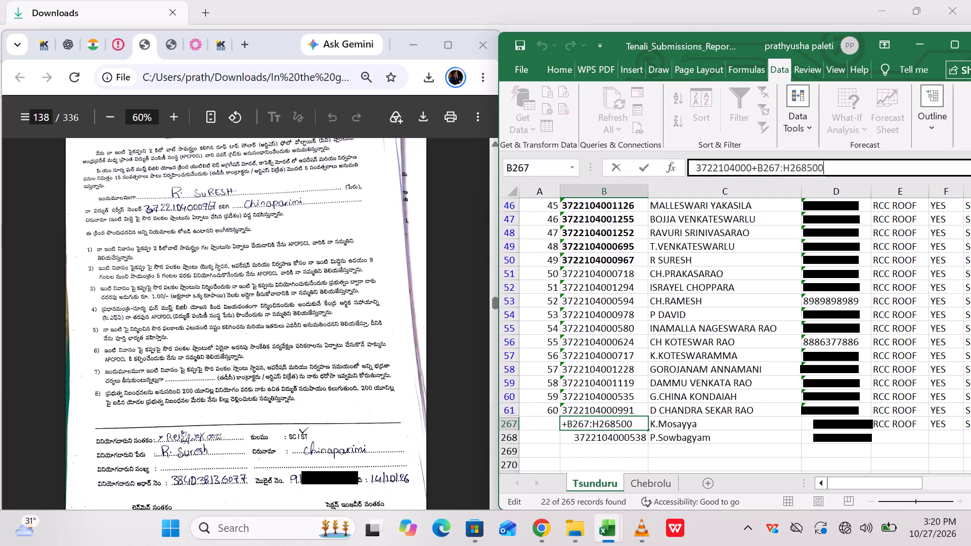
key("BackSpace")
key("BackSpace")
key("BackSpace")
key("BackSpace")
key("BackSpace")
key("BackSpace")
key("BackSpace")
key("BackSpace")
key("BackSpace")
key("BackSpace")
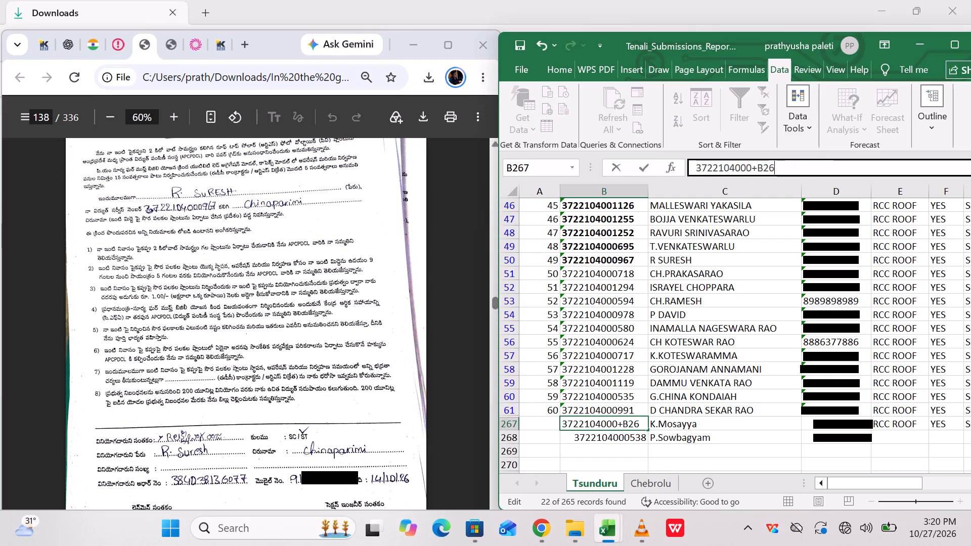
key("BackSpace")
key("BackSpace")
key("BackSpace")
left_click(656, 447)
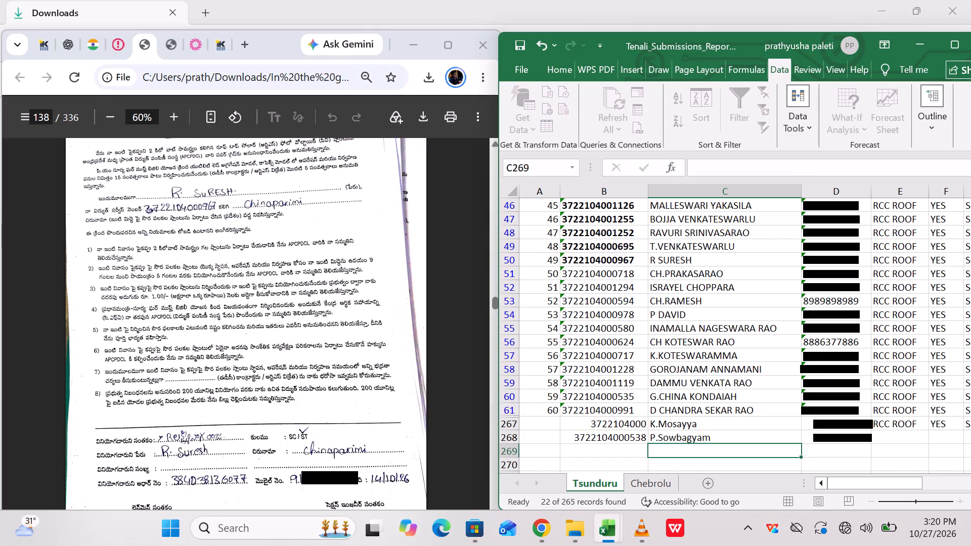
left_click_drag(629, 422, 866, 427)
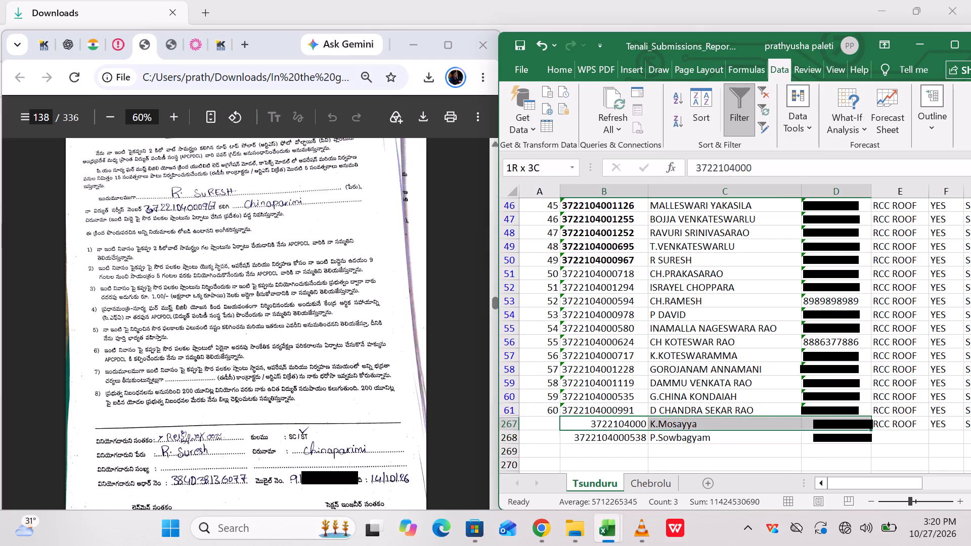
left_click_drag(866, 427, 970, 435)
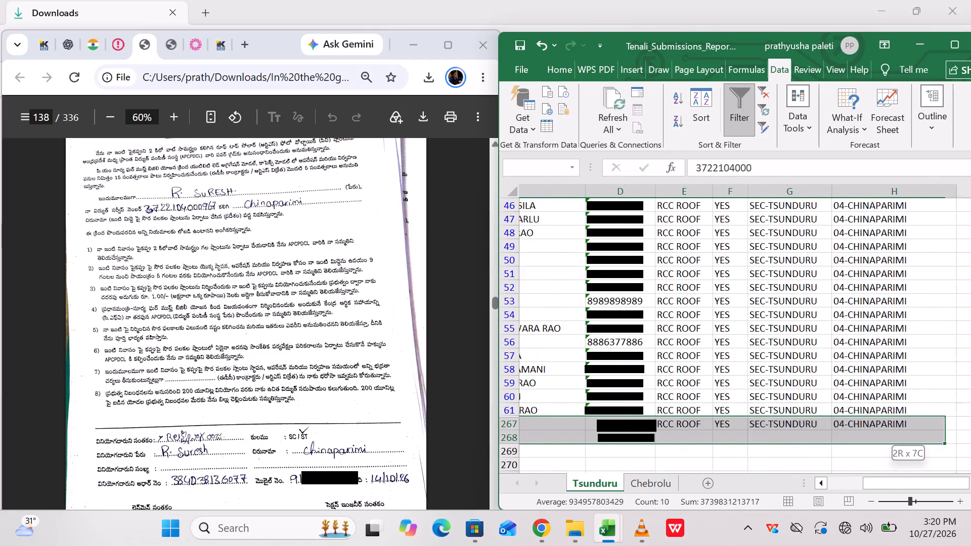
left_click_drag(970, 435, 863, 434)
right_click(857, 430)
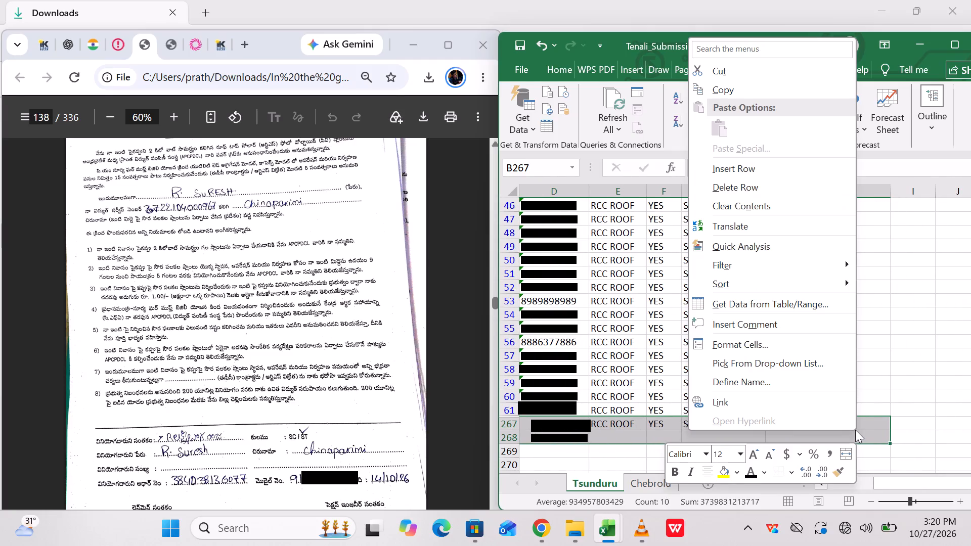
left_click(756, 191)
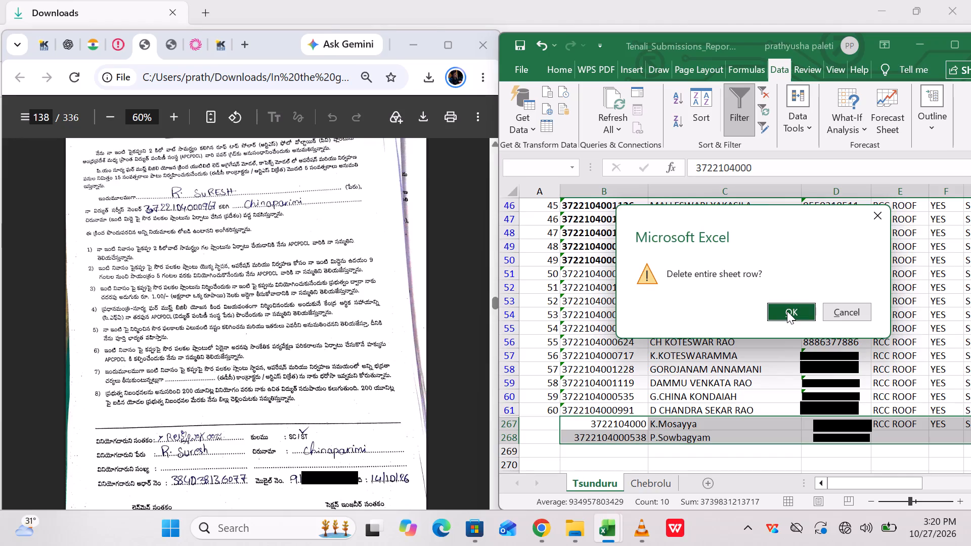
left_click(787, 311)
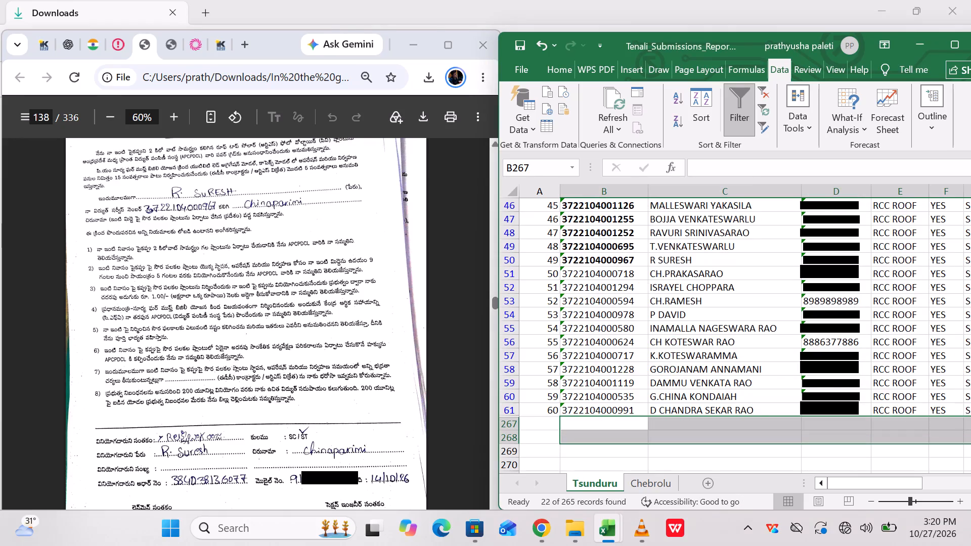
left_click(703, 453)
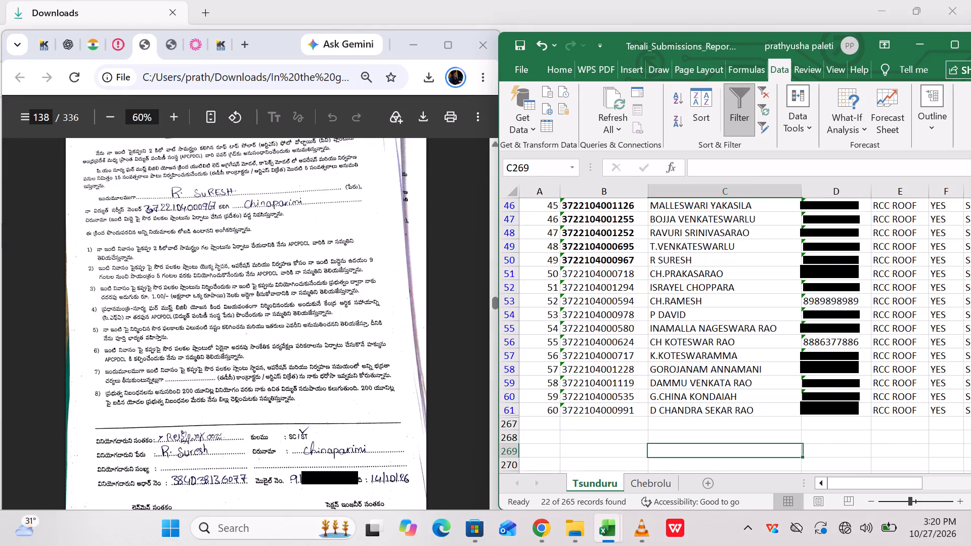
key("ctrl+s")
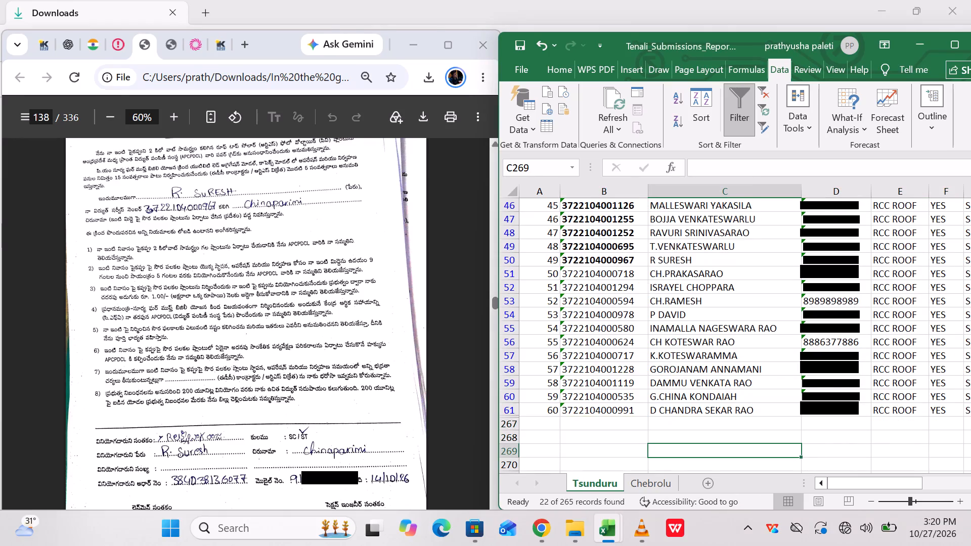
Check the page 139 form's address, save the workbook, and filter the Tsunduru sheet's District column to only 02-ALAPADU.
scroll(641, 410, "up", 6)
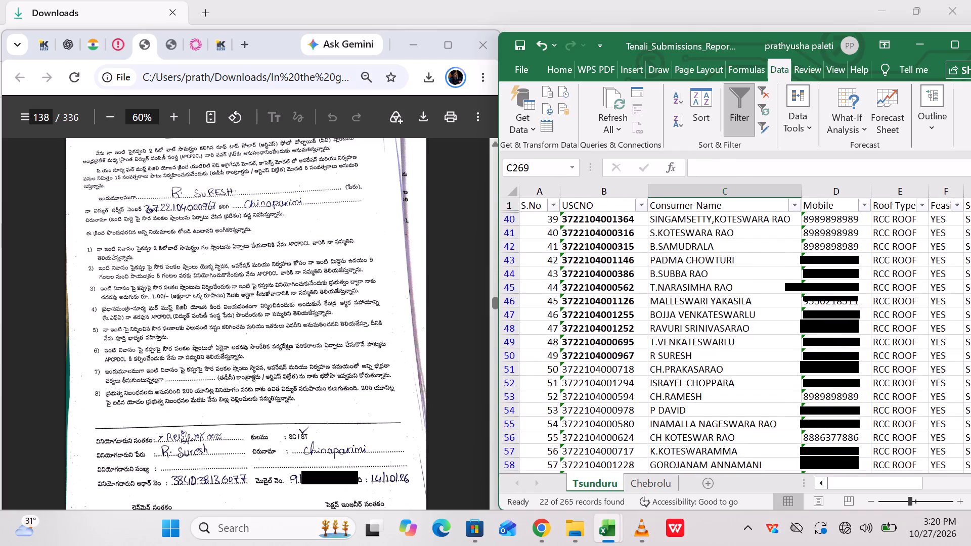
scroll(283, 325, "up", 1)
scroll(281, 326, "down", 1)
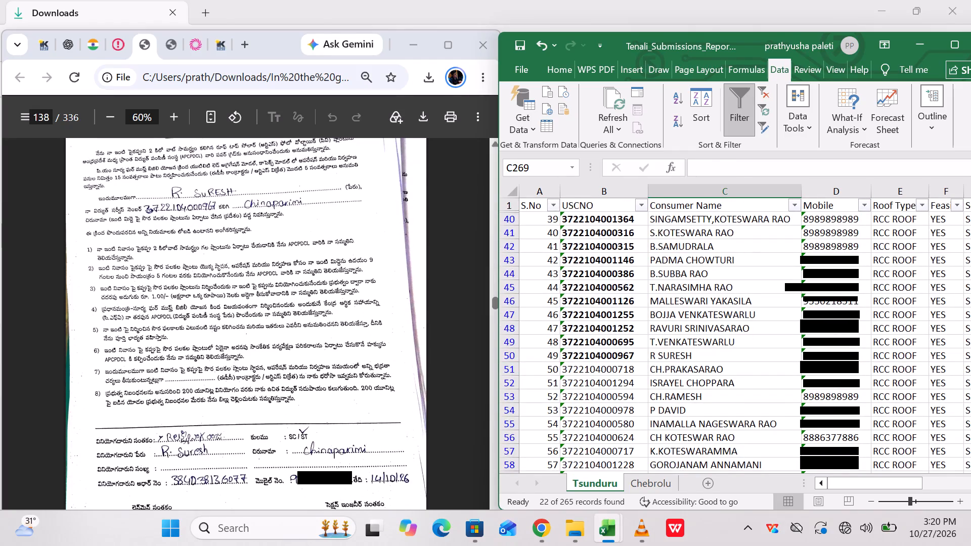
scroll(300, 359, "down", 6)
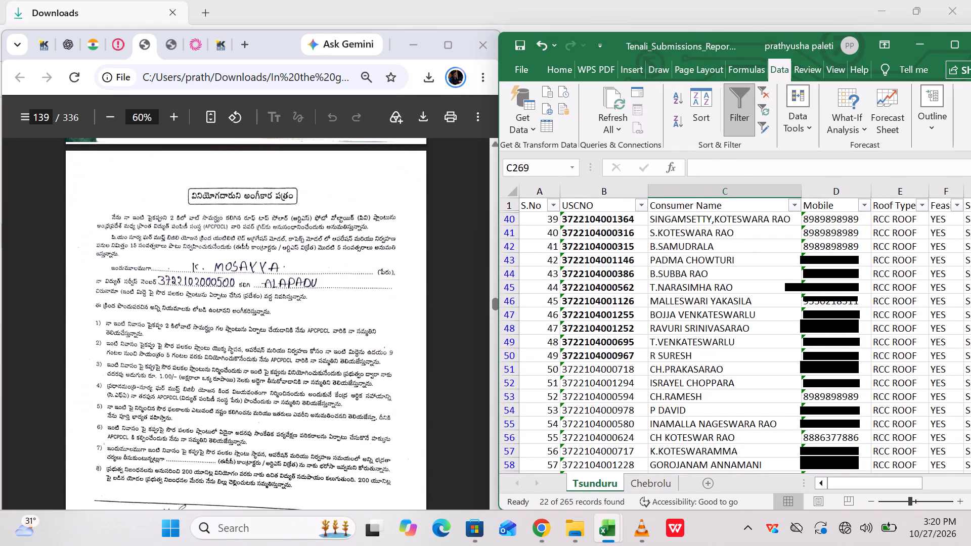
scroll(300, 359, "down", 1)
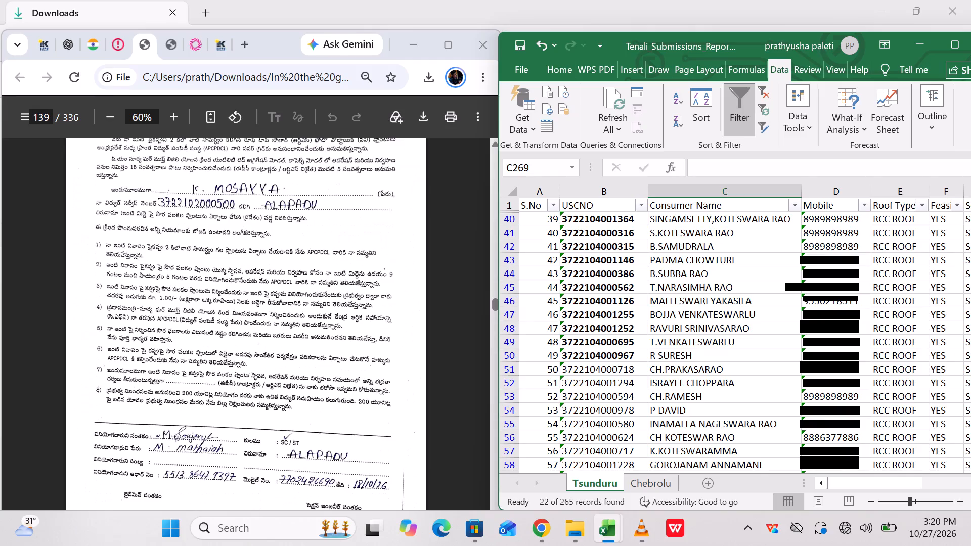
key("ctrl+s")
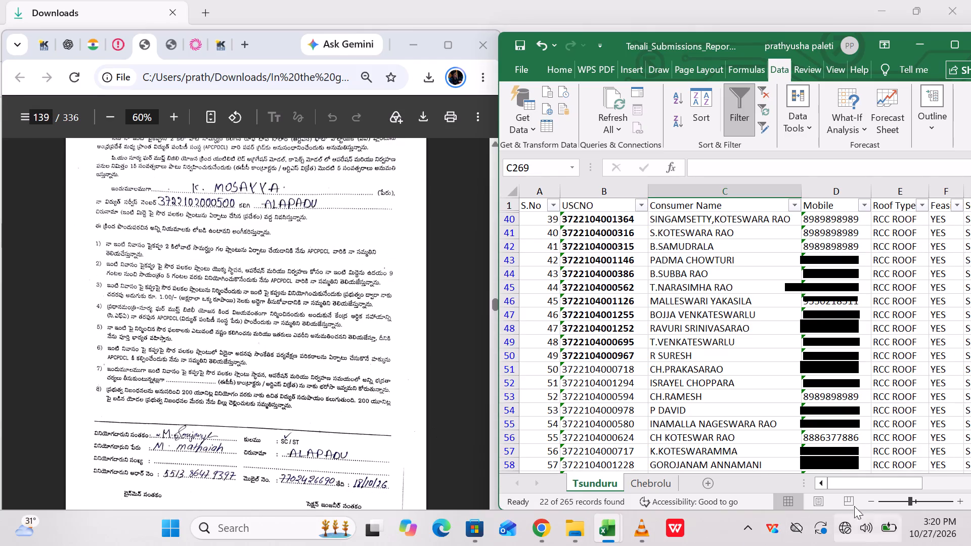
left_click_drag(858, 484, 912, 491)
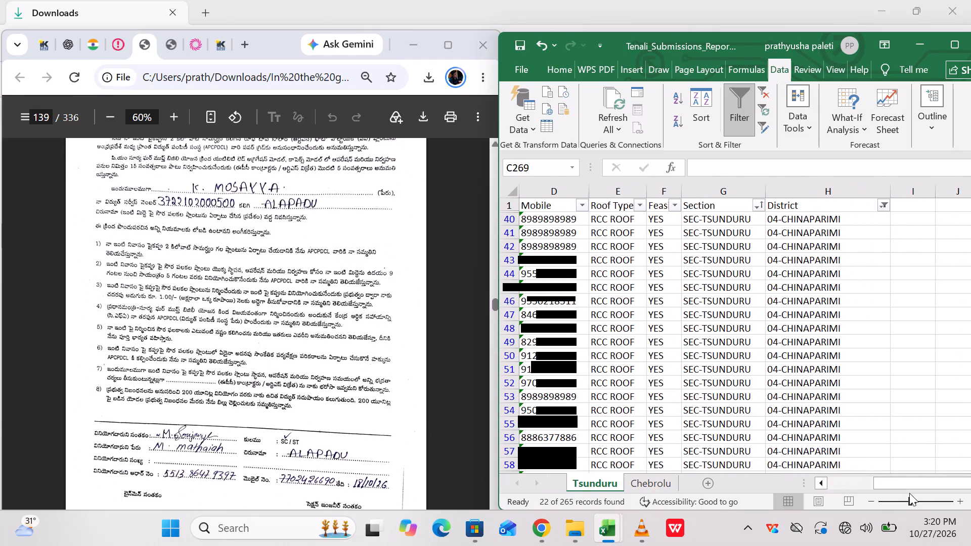
left_click(885, 202)
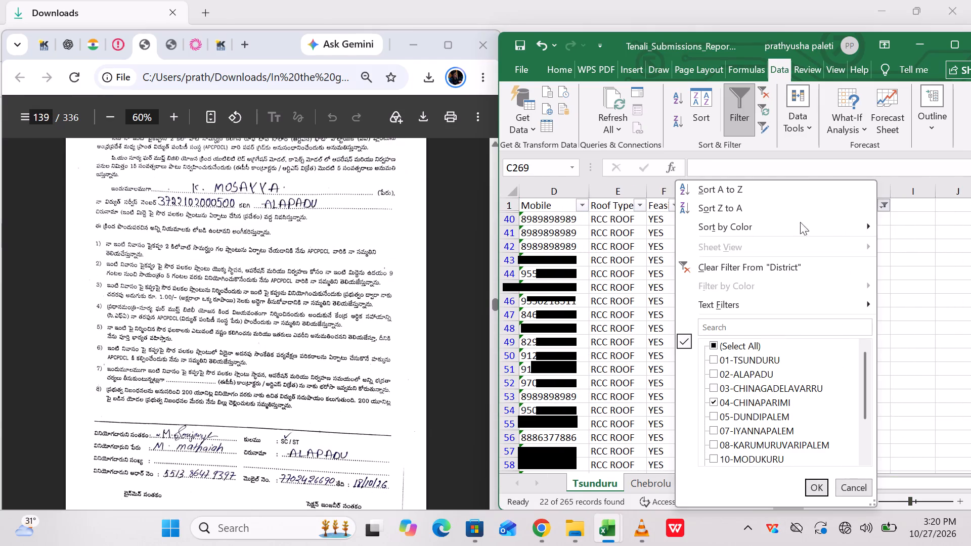
left_click(715, 340)
left_click(713, 342)
left_click(715, 343)
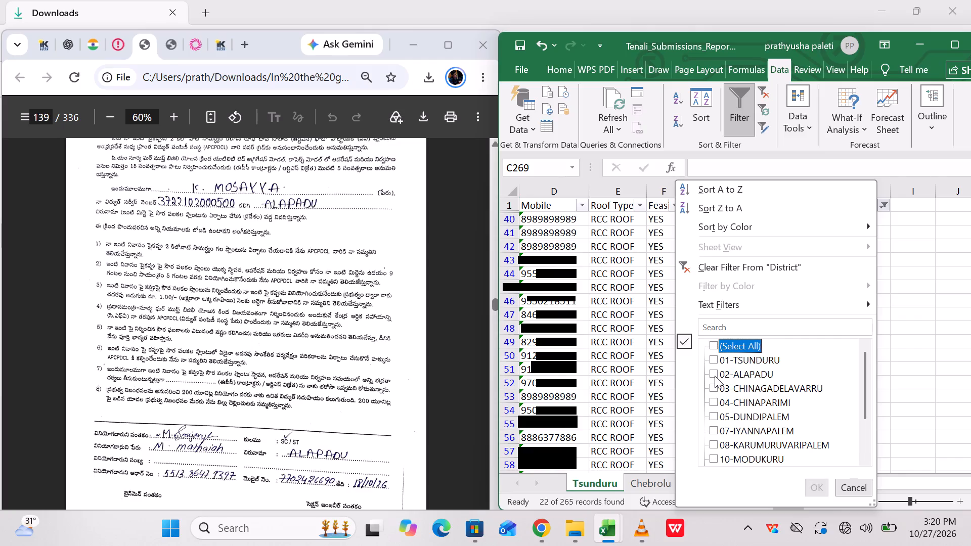
left_click(713, 373)
left_click(819, 486)
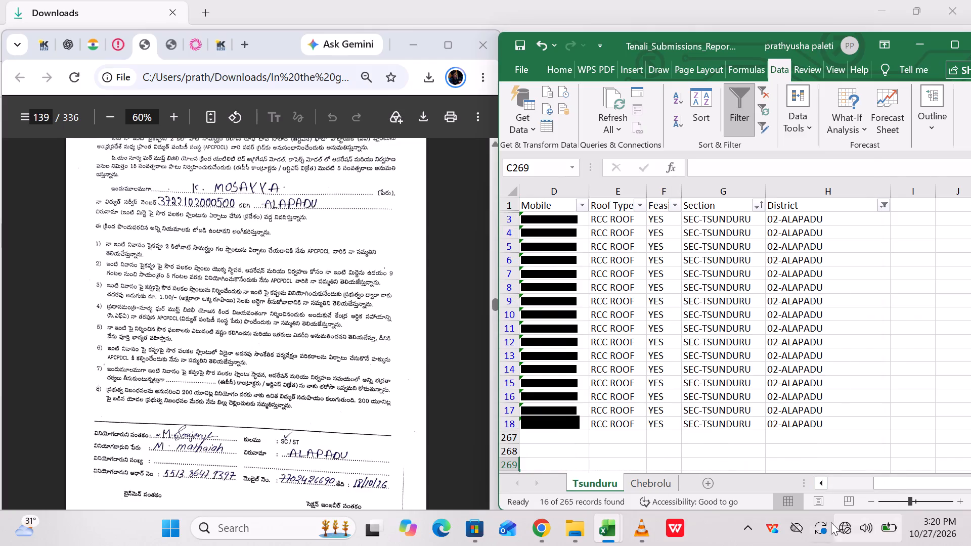
left_click(900, 474)
left_click_drag(900, 478, 860, 491)
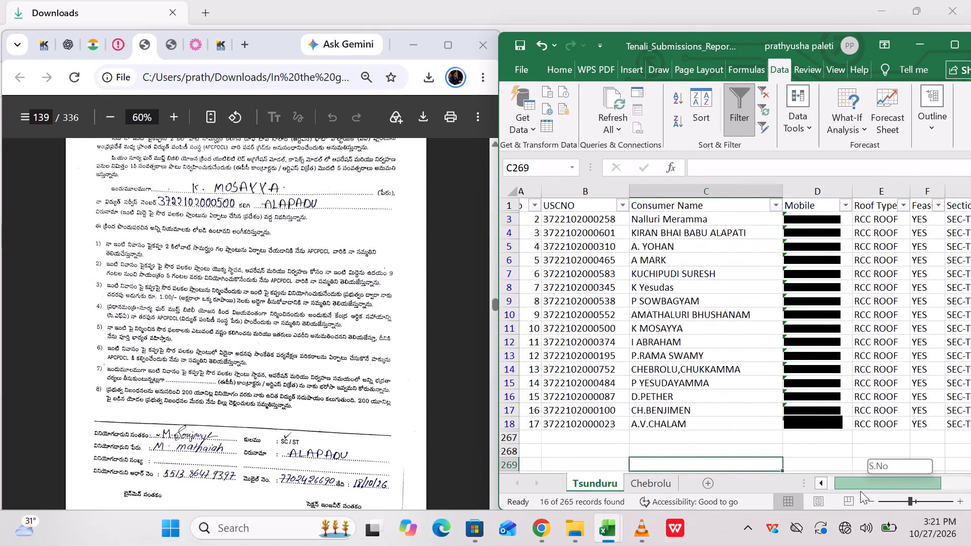
left_click_drag(860, 491, 845, 498)
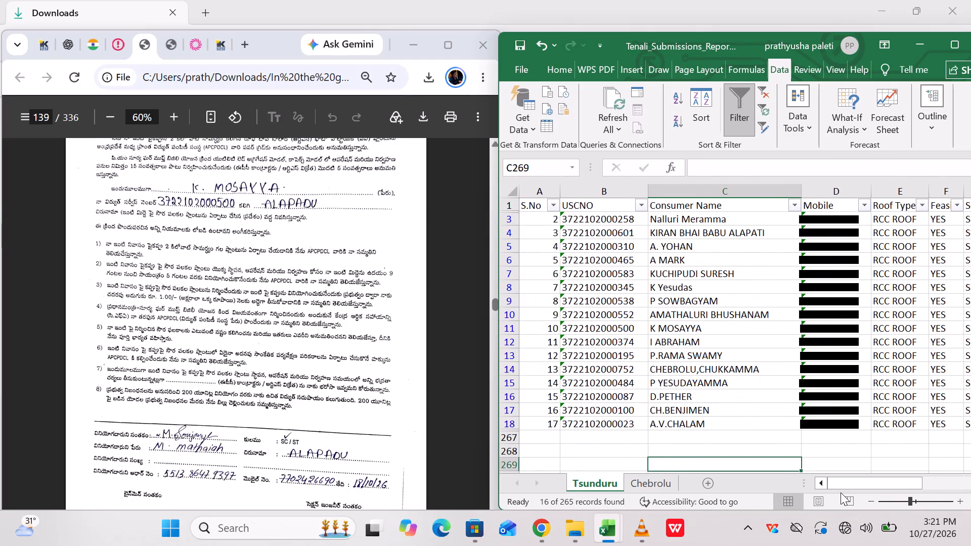
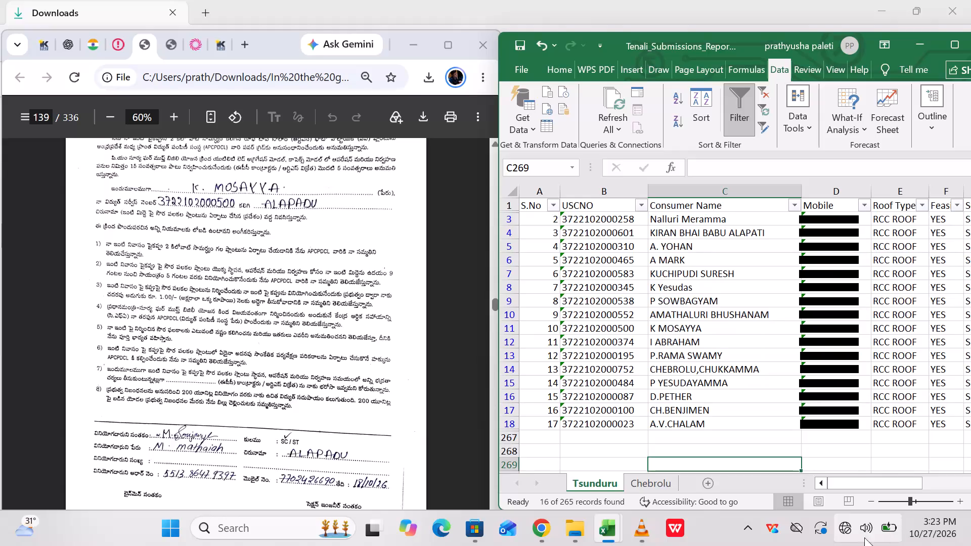
Check the District column of the filtered Tsunduru rows and bold the USCNO in B11 that matches the page 139 form.
left_click_drag(841, 485, 931, 484)
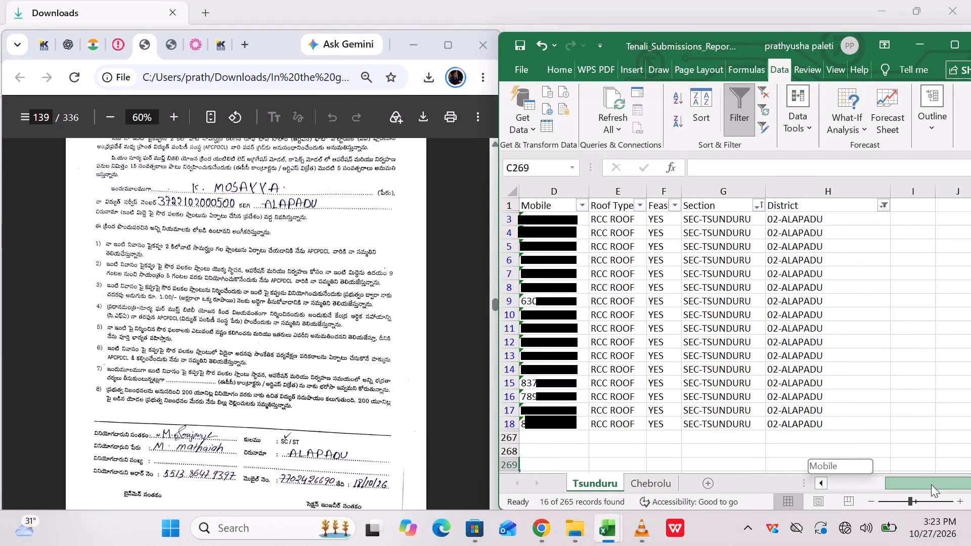
left_click_drag(931, 484, 802, 504)
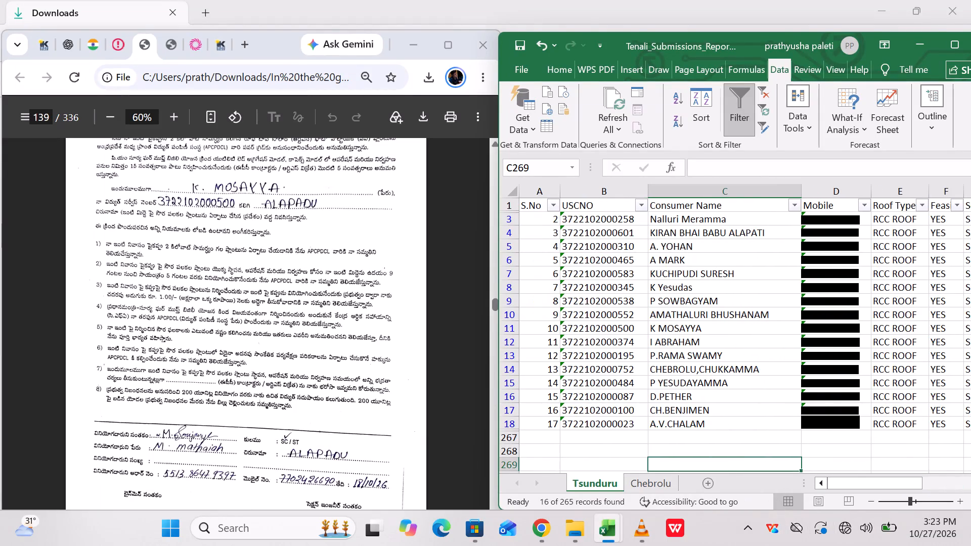
scroll(764, 408, "up", 8)
scroll(763, 406, "down", 3)
scroll(763, 406, "up", 5)
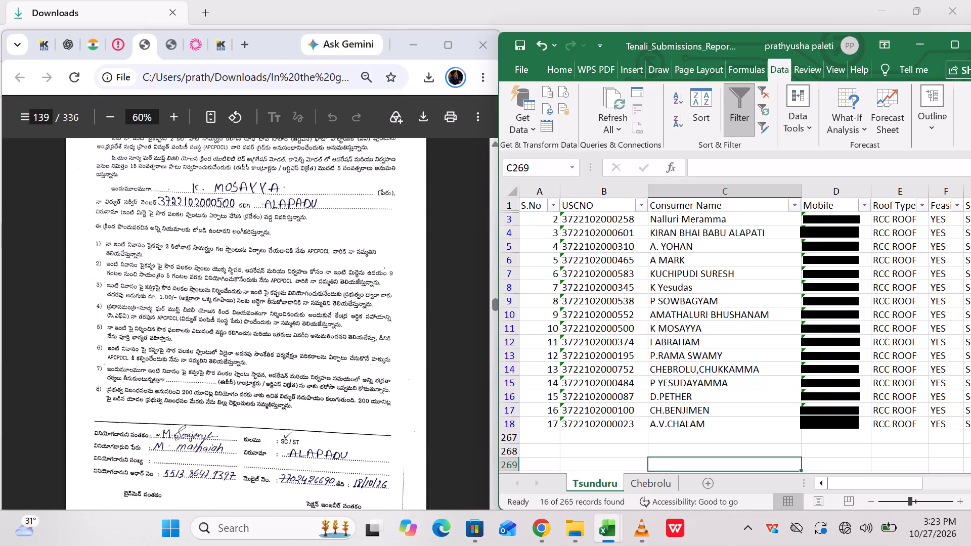
left_click(616, 334)
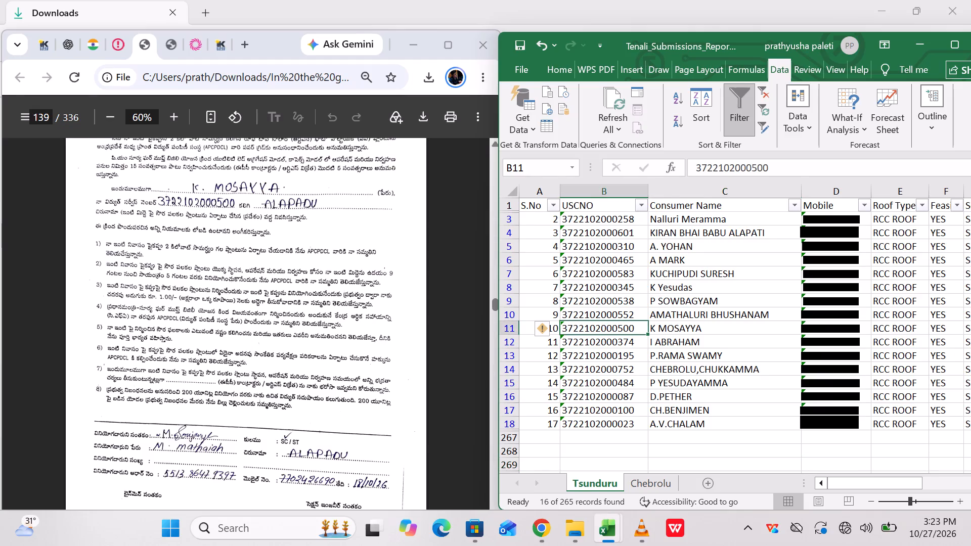
key("ctrl+b")
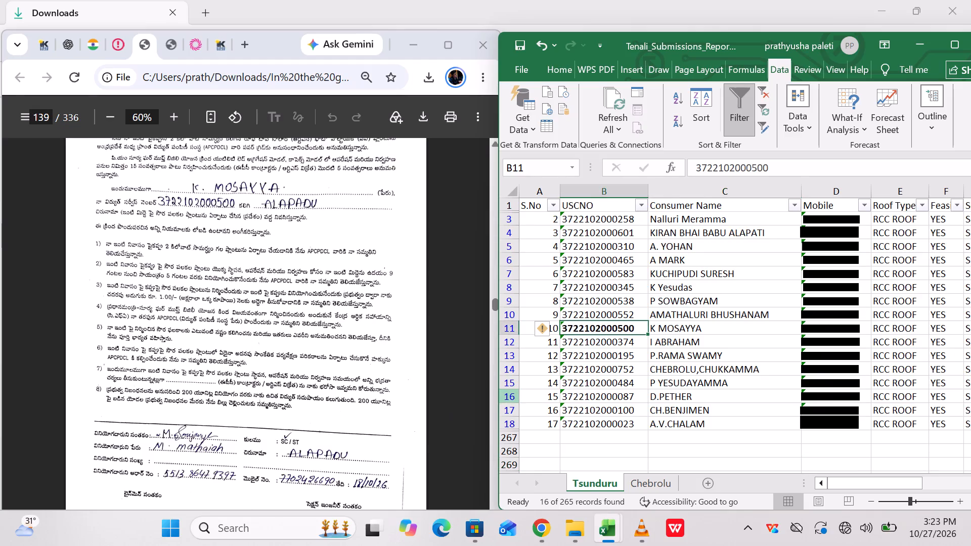
Bold the USCNOs in B9 and B10 that match the consent forms on pages 140 and 141.
scroll(289, 377, "down", 6)
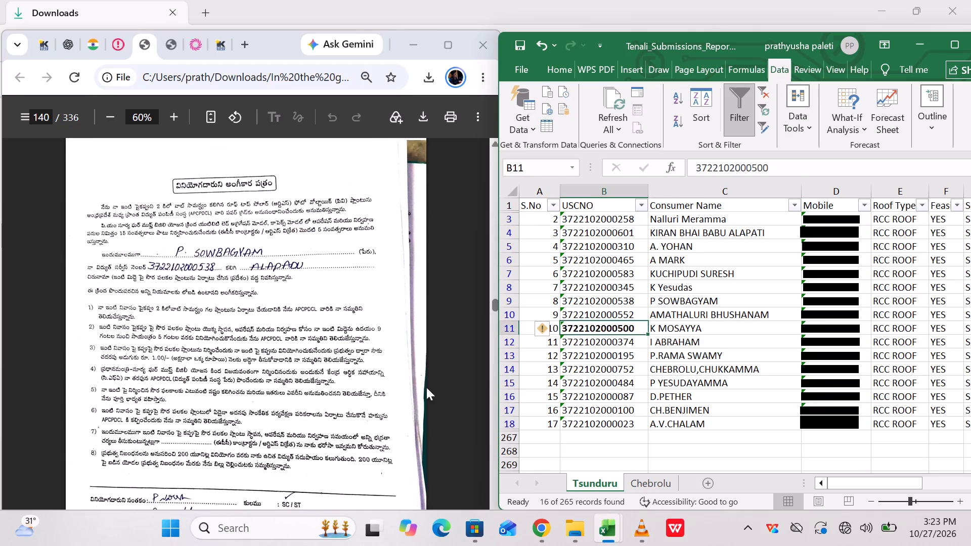
left_click(632, 303)
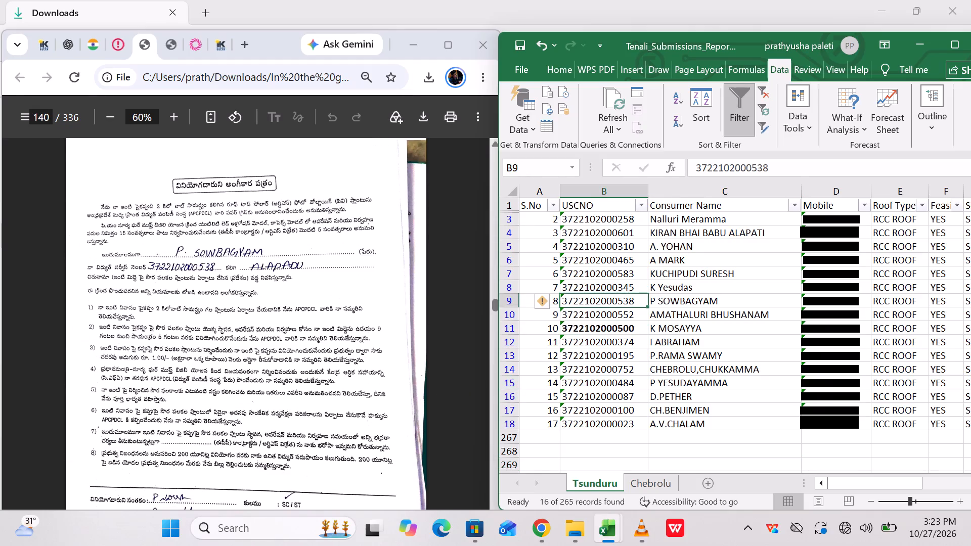
key("ctrl+b")
scroll(342, 362, "down", 5)
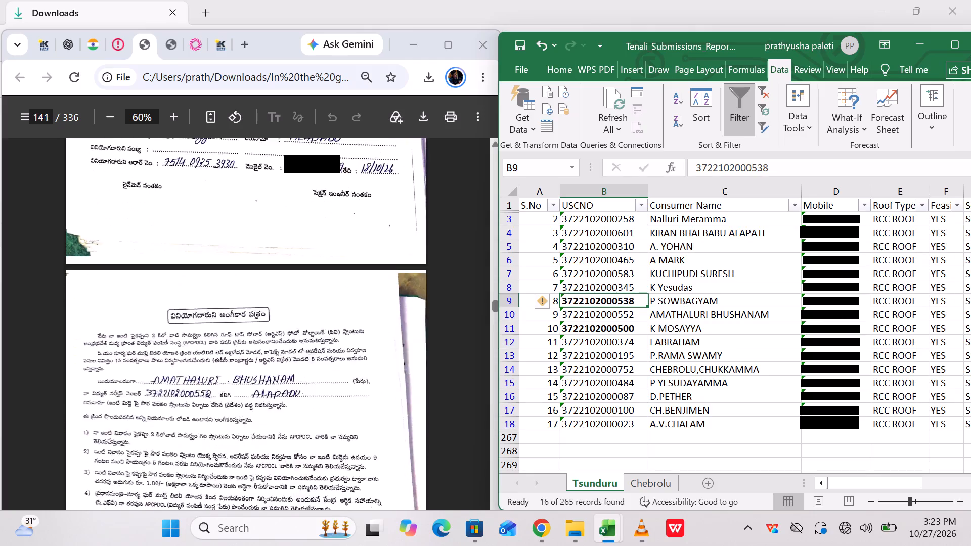
scroll(337, 358, "down", 2)
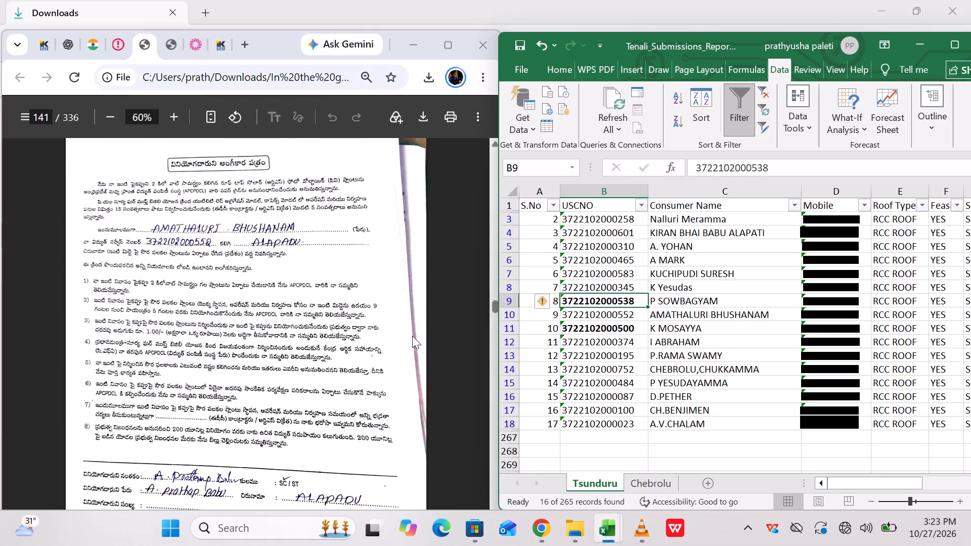
left_click(614, 317)
key("ctrl+b")
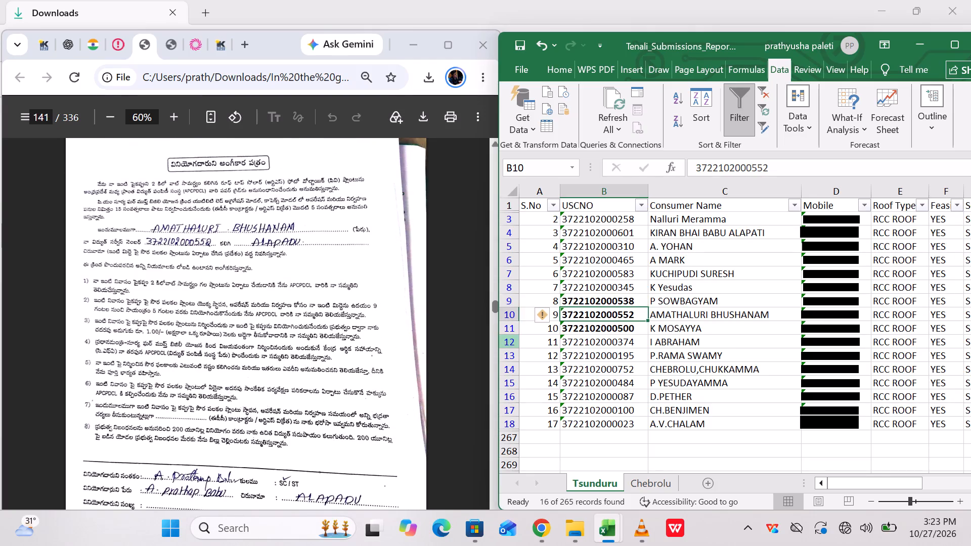
Bold the USCNOs in B7 and B6 that match the consent forms on pages 142 and 143.
scroll(331, 346, "down", 6)
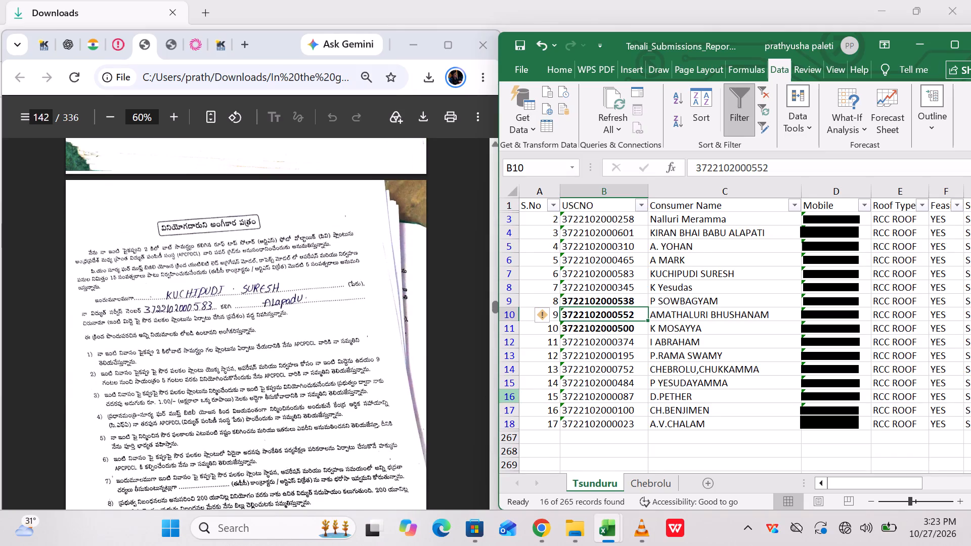
left_click(609, 275)
key("ctrl+b")
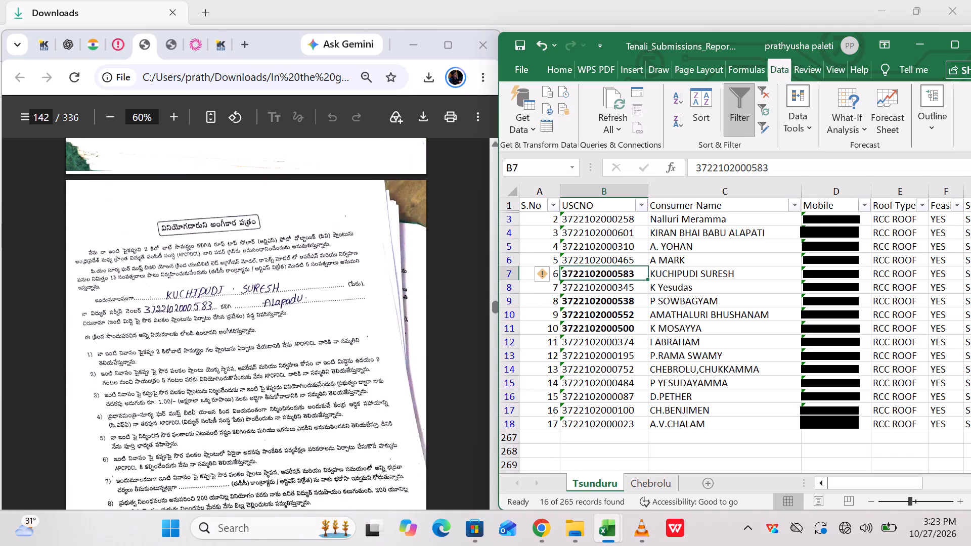
scroll(295, 374, "down", 7)
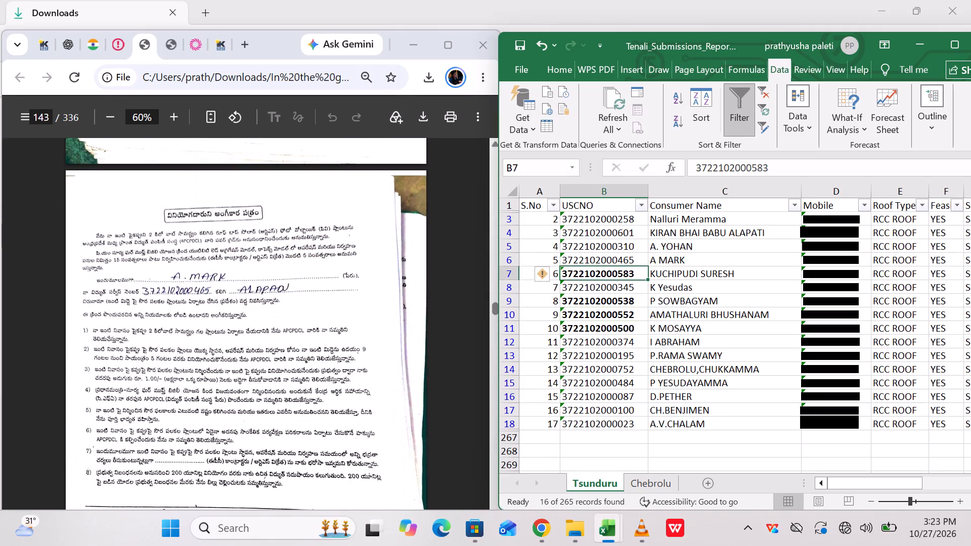
left_click(608, 261)
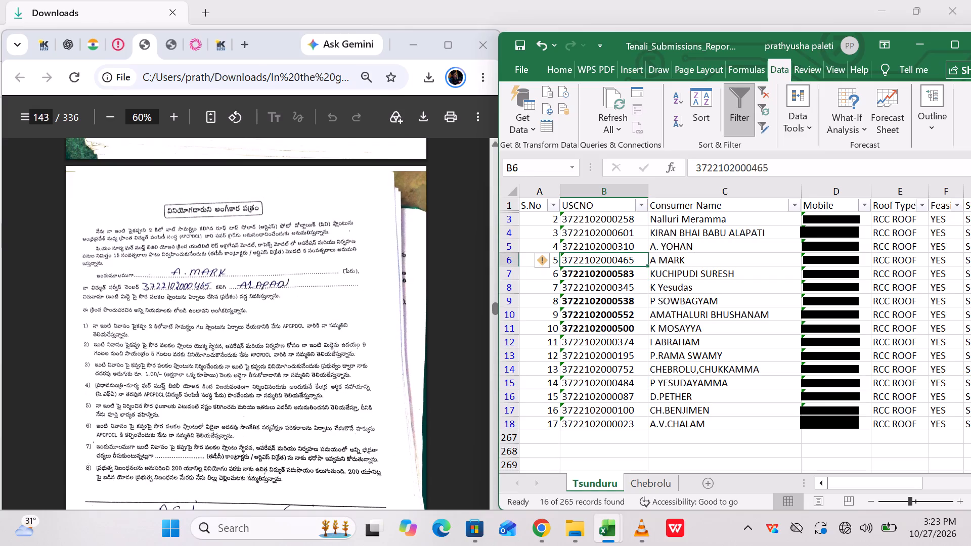
key("ctrl+b")
Bold the USCNOs in B5 and B17 that match the consent forms on pages 144 and 145.
scroll(272, 348, "down", 4)
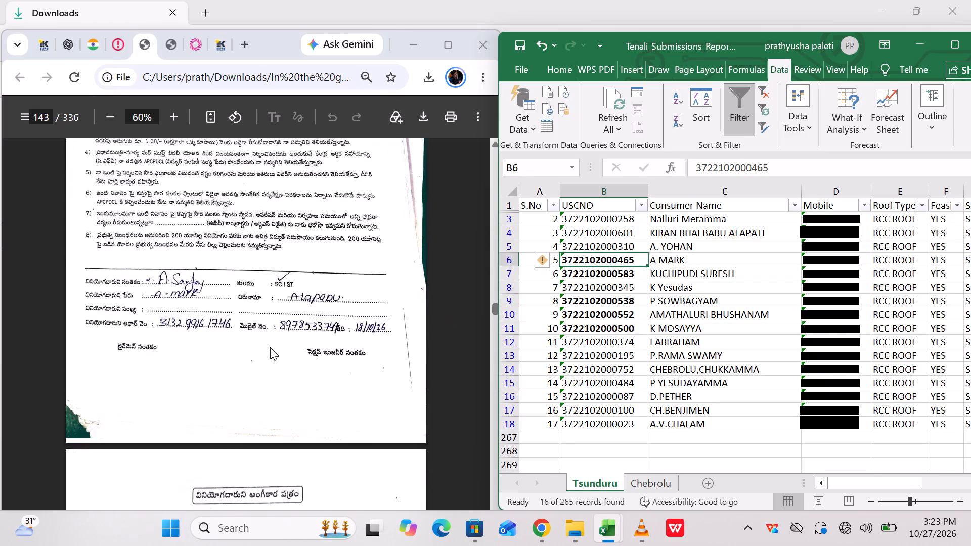
scroll(270, 347, "down", 3)
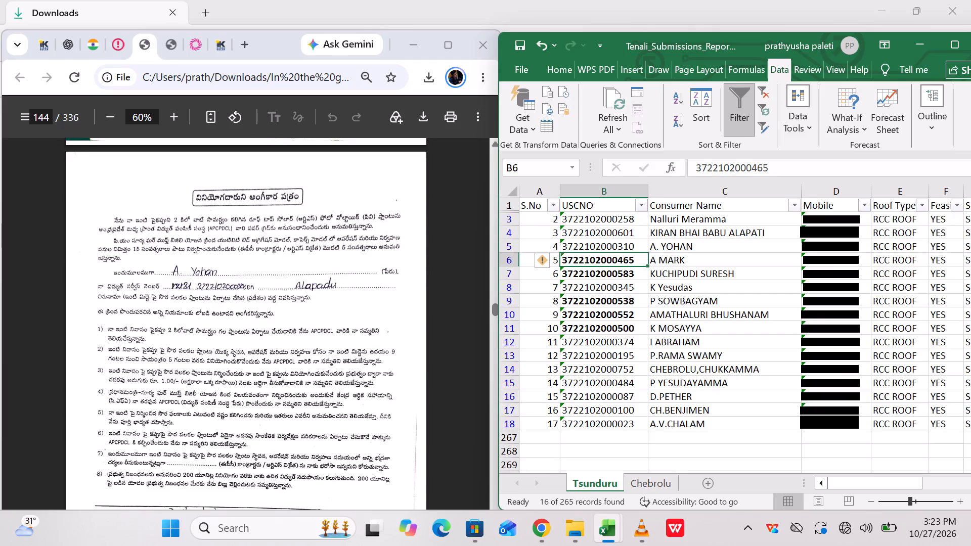
left_click(625, 247)
key("ctrl+b")
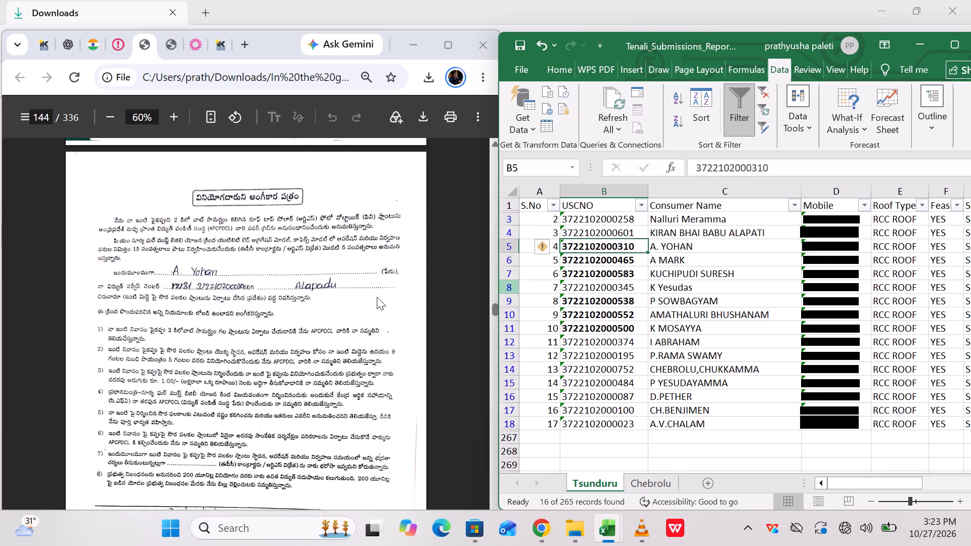
scroll(353, 301, "down", 7)
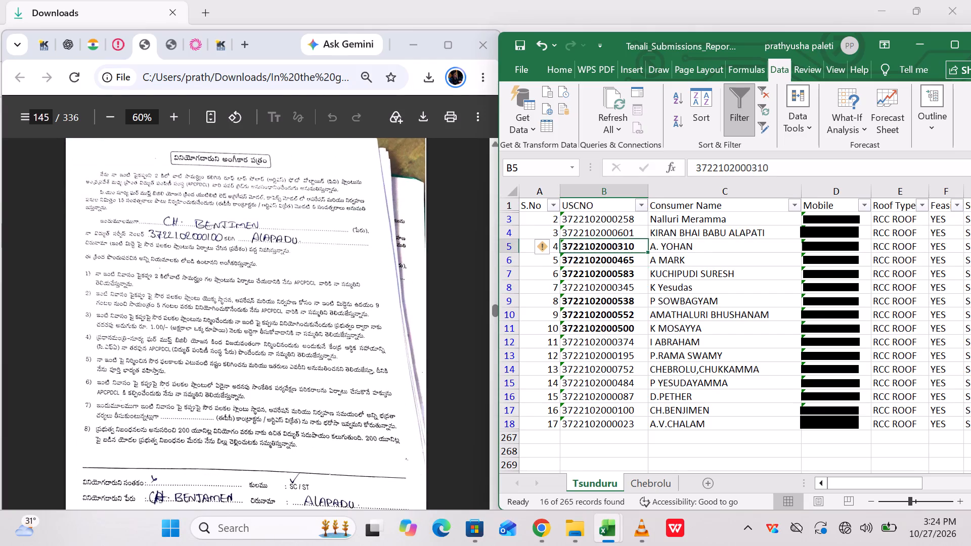
left_click(630, 410)
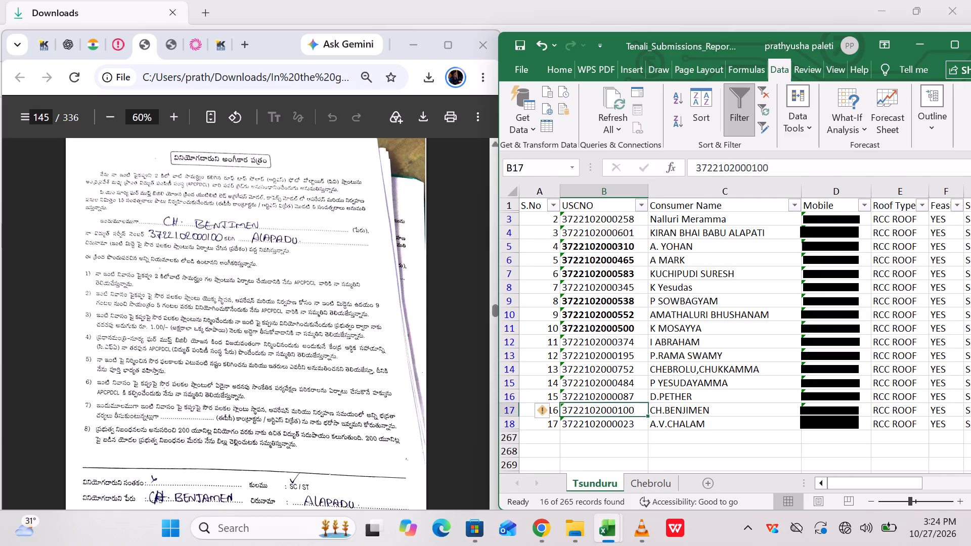
key("ctrl+b")
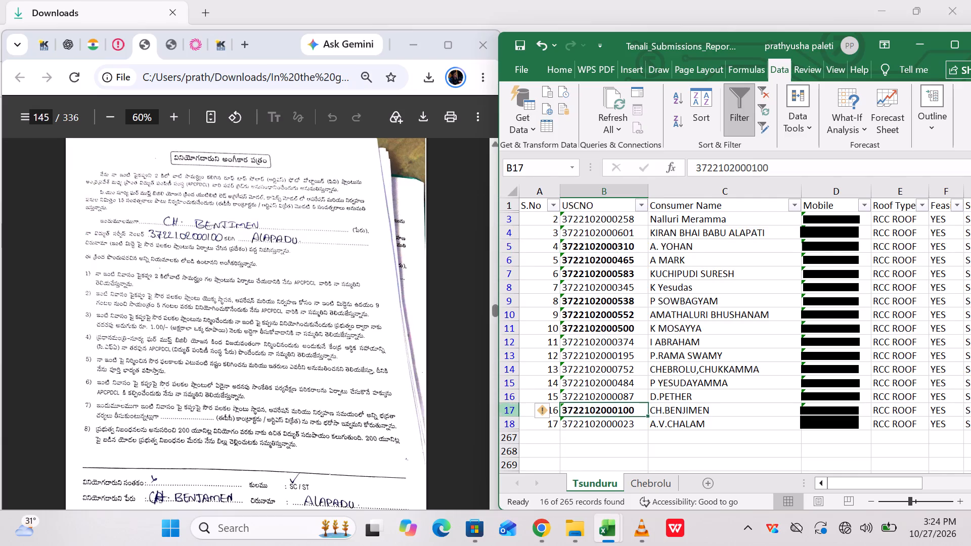
Add the page 146 form's USCNO in B267 by copying B18 and changing its last three digits to 306.
scroll(349, 353, "down", 6)
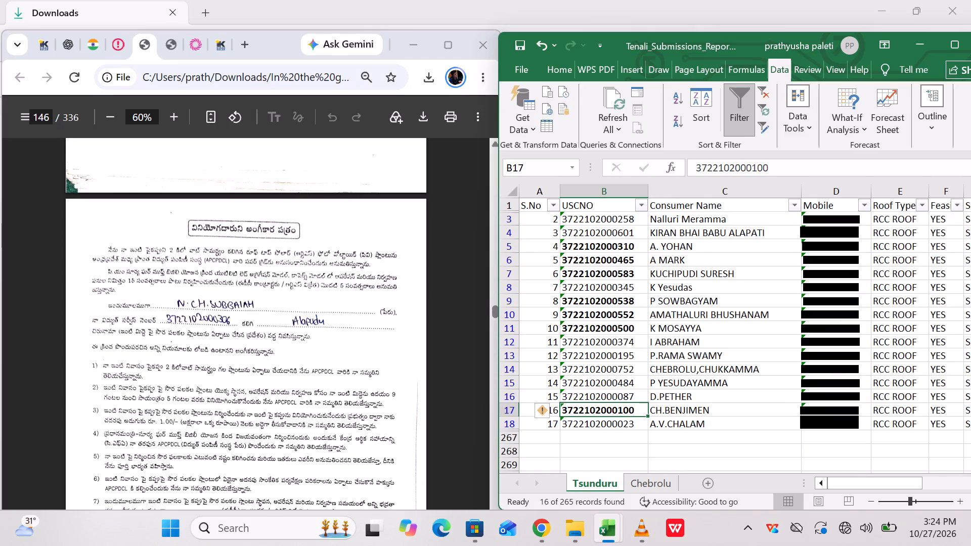
scroll(346, 300, "down", 1)
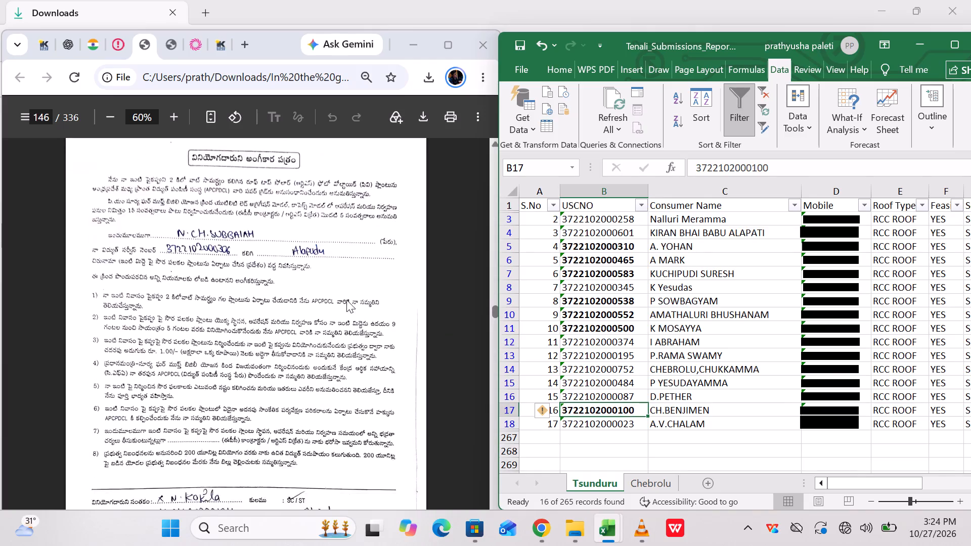
scroll(346, 300, "down", 1)
scroll(346, 300, "up", 1)
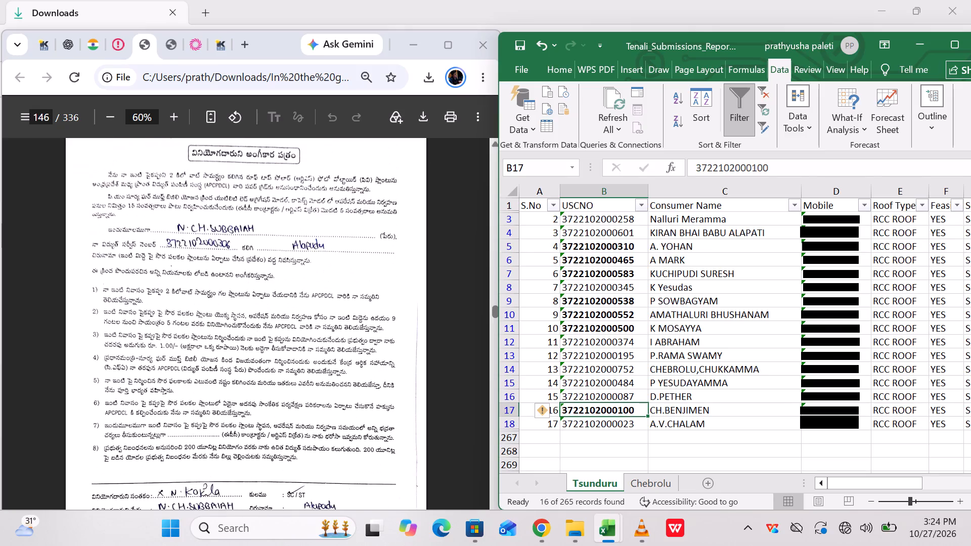
left_click(585, 435)
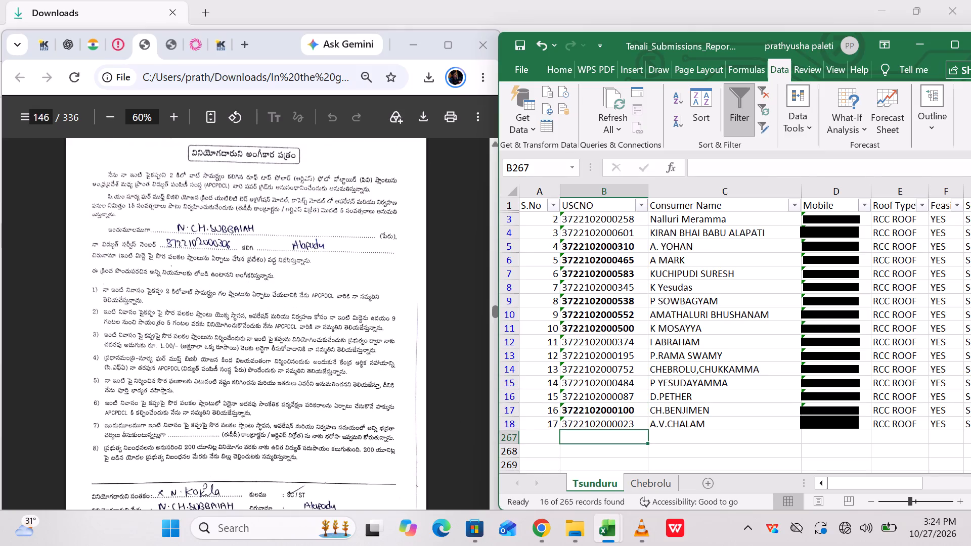
left_click(600, 426)
key("ctrl+c")
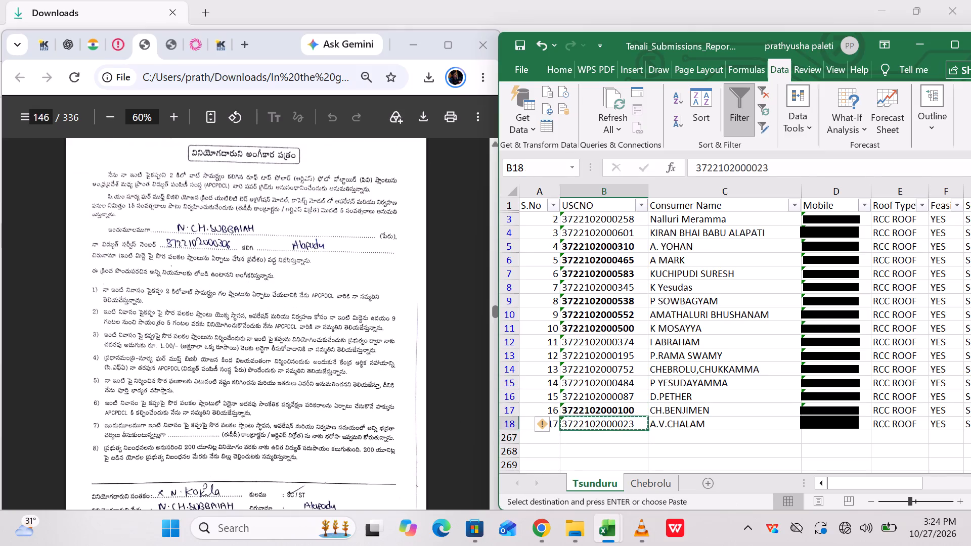
left_click(595, 442)
key("ctrl+v")
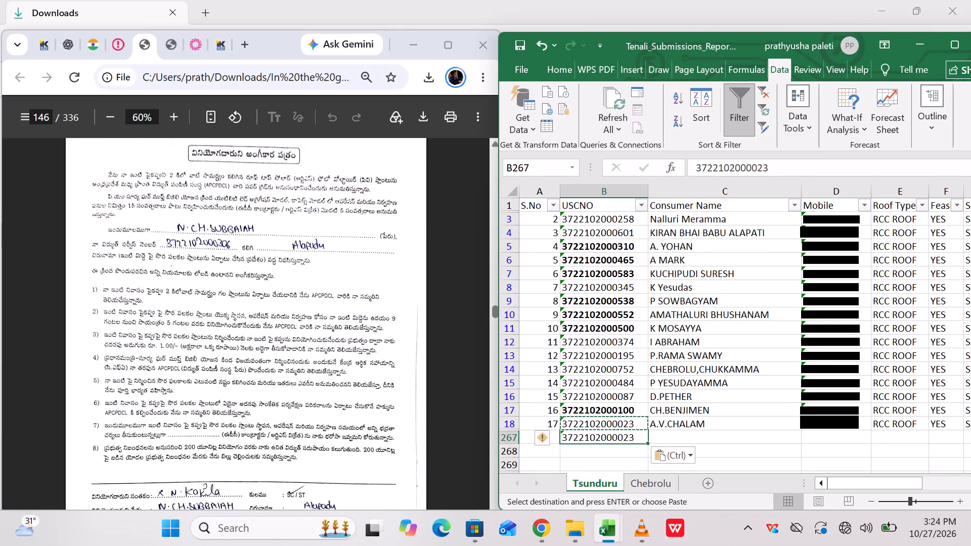
double_click(634, 437)
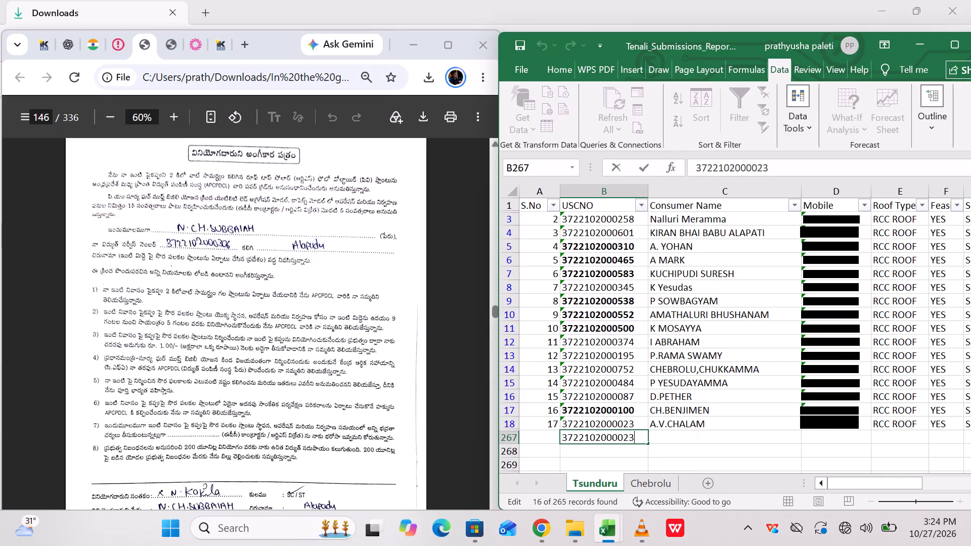
key("BackSpace")
key("BackSpace")
key("BackSpace")
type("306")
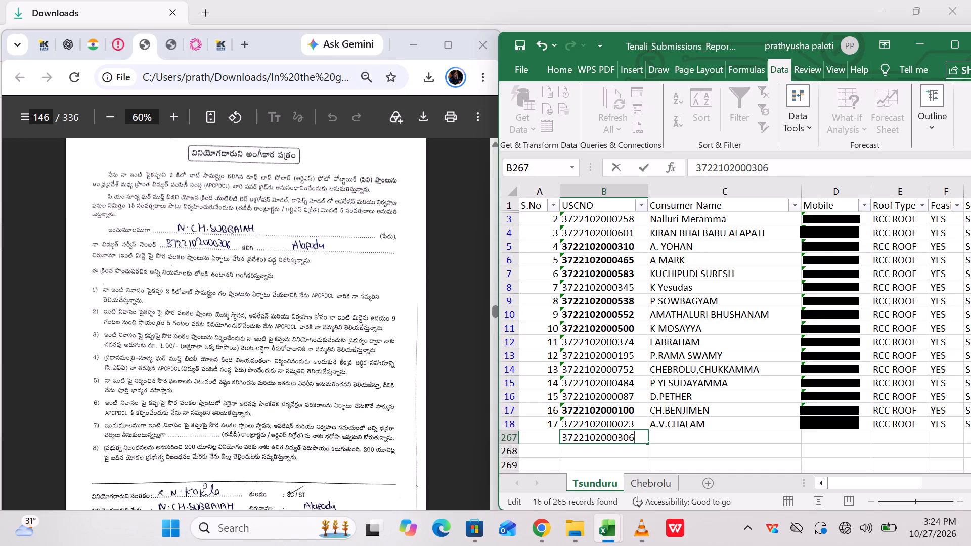
left_click(677, 438)
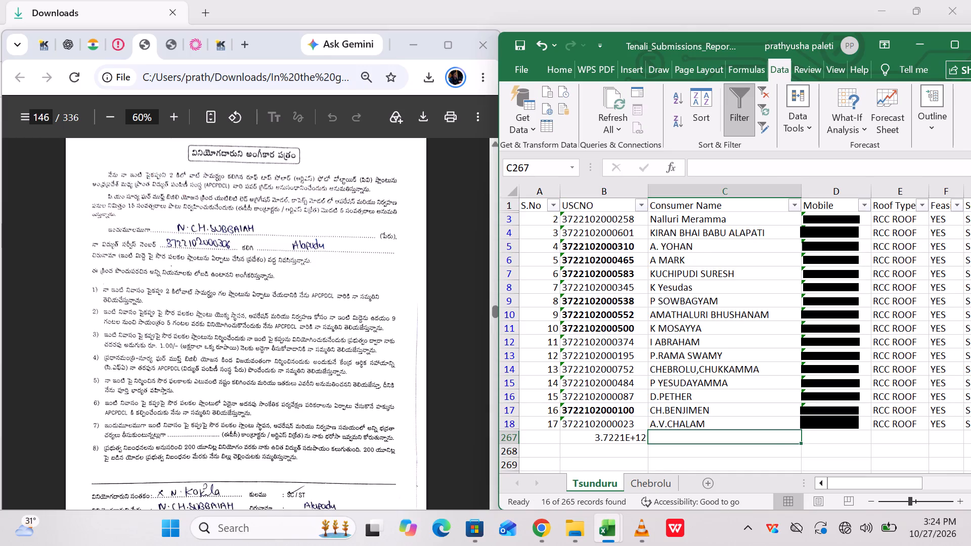
Format cell B267 as a Number with 0 decimal places.
left_click(615, 438)
right_click(615, 438)
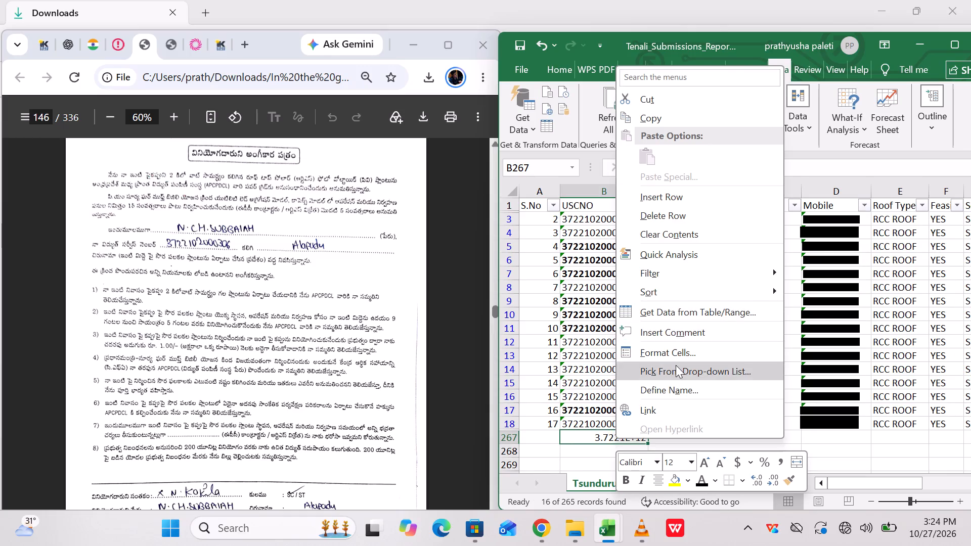
left_click(673, 352)
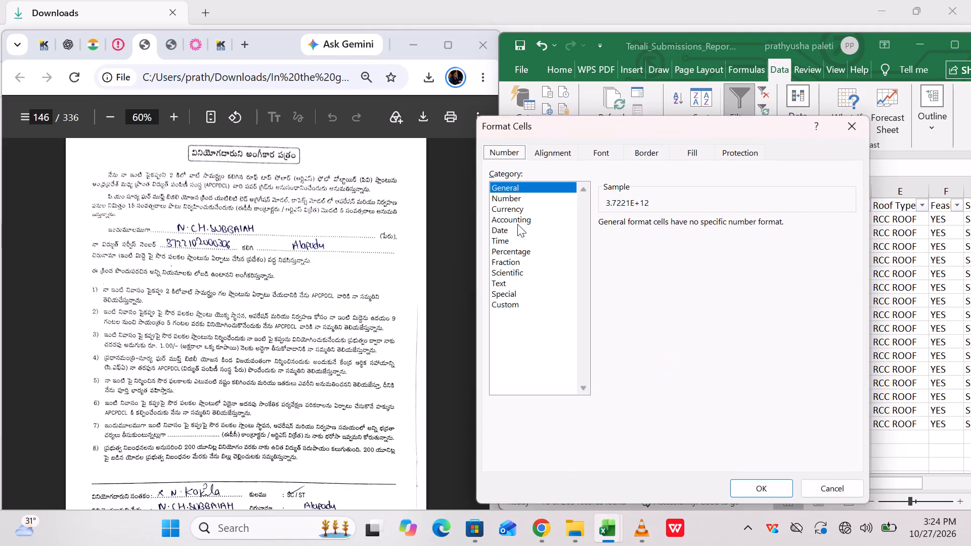
left_click(512, 192)
left_click(510, 197)
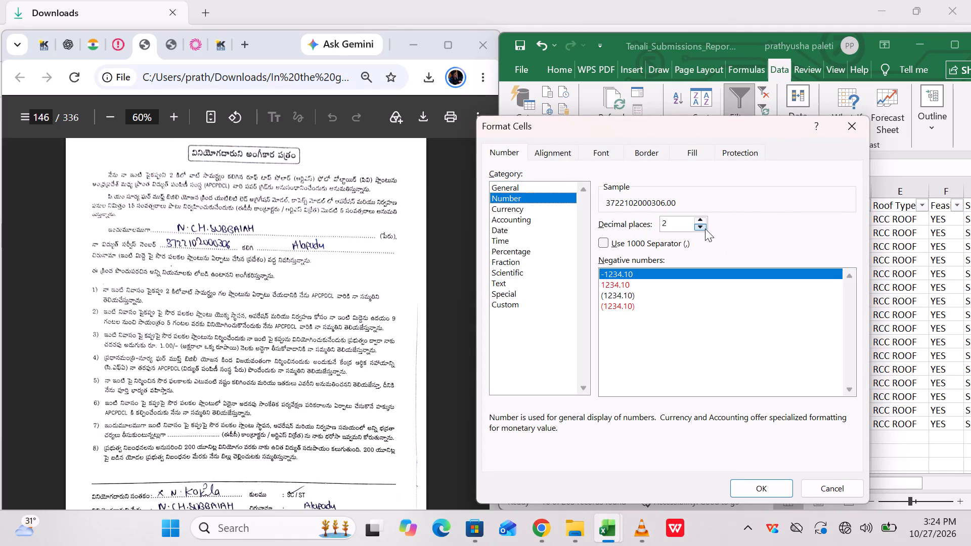
double_click(705, 229)
left_click(752, 482)
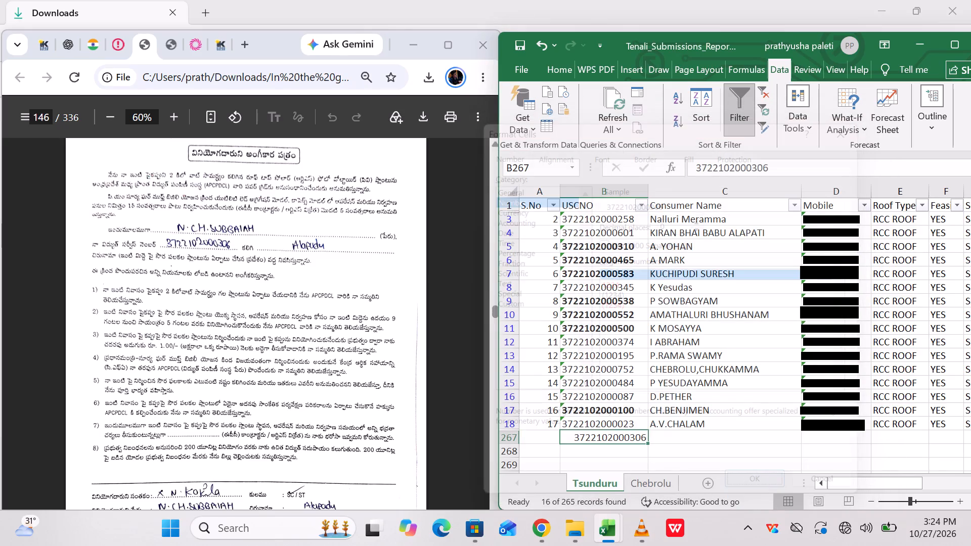
Enter the consumer name from the page 146 form in C267.
left_click(667, 436)
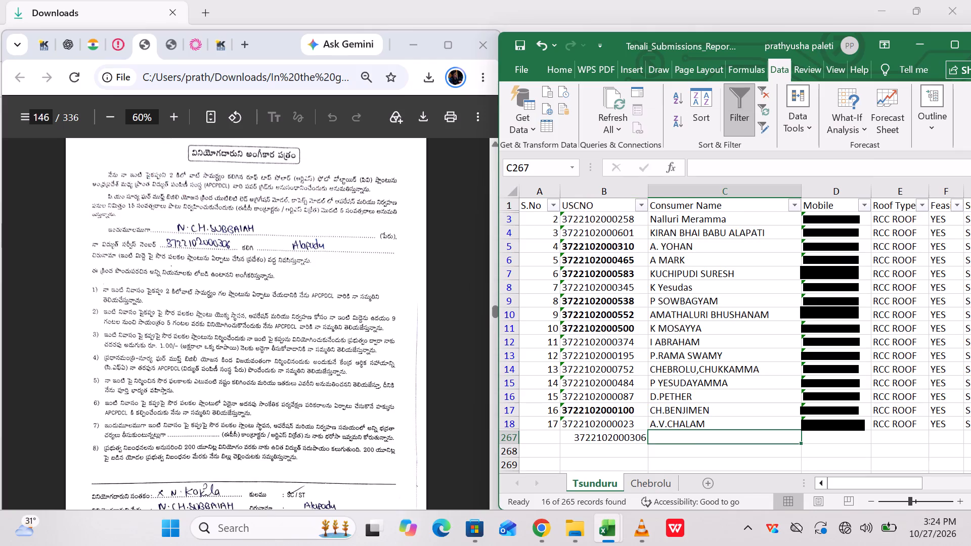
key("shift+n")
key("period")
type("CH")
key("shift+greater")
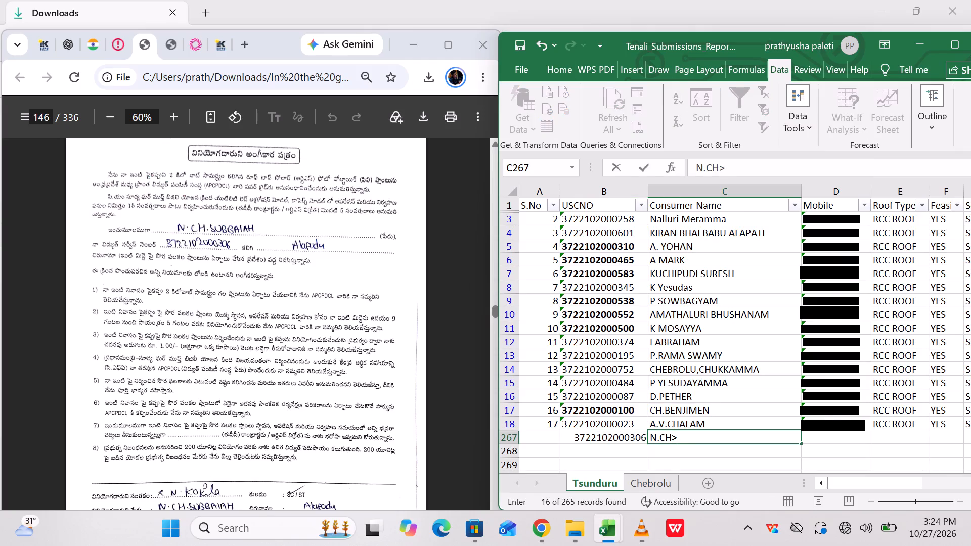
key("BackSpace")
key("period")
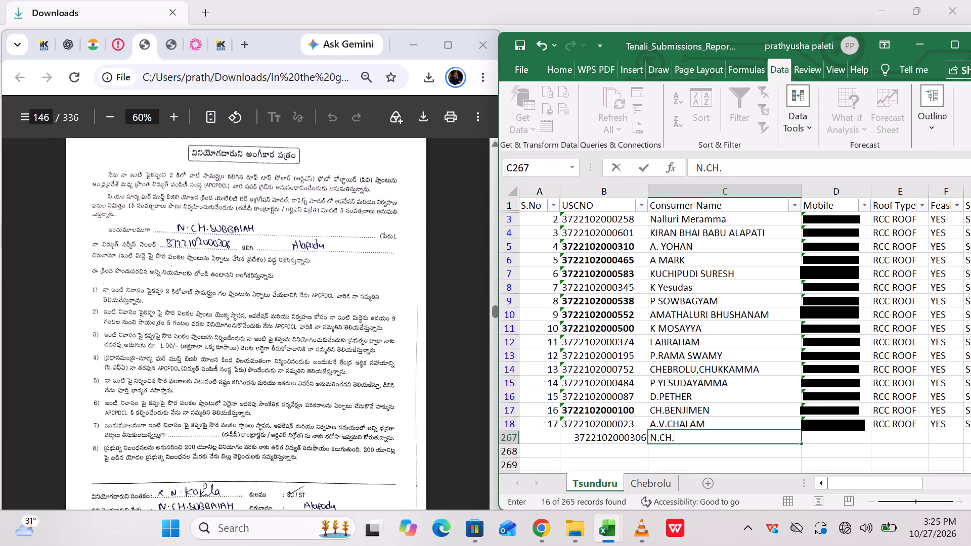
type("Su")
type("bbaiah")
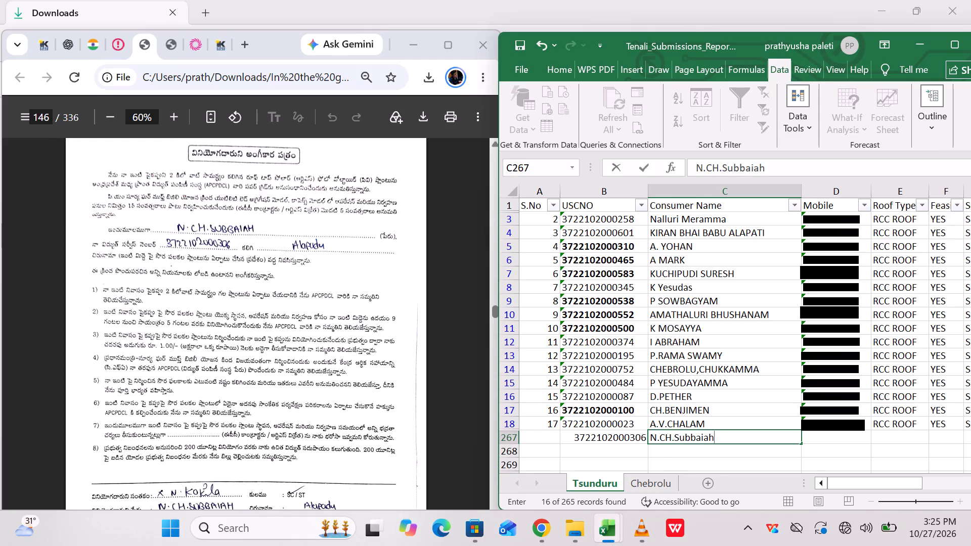
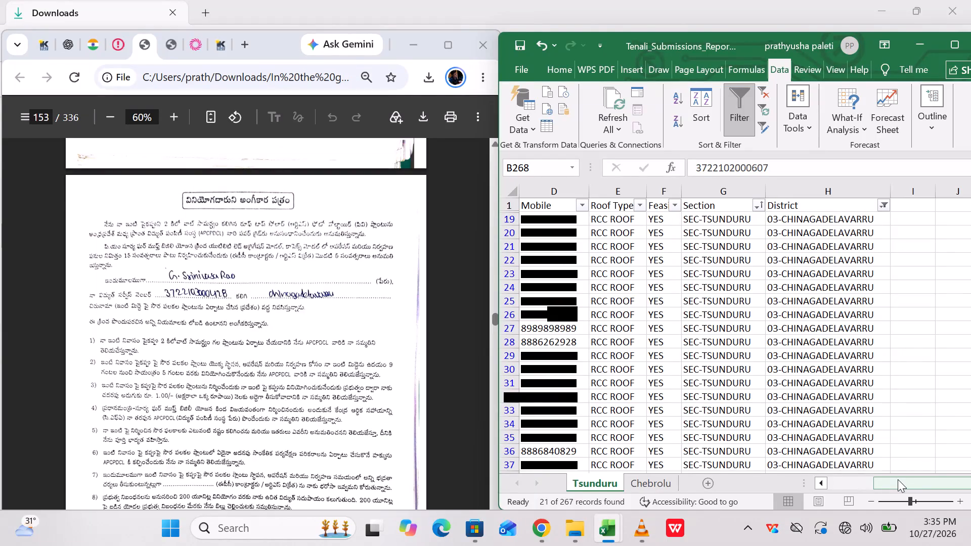
Bold the USCNO in B35 that matches the consent form on page 153.
left_click_drag(898, 479, 835, 486)
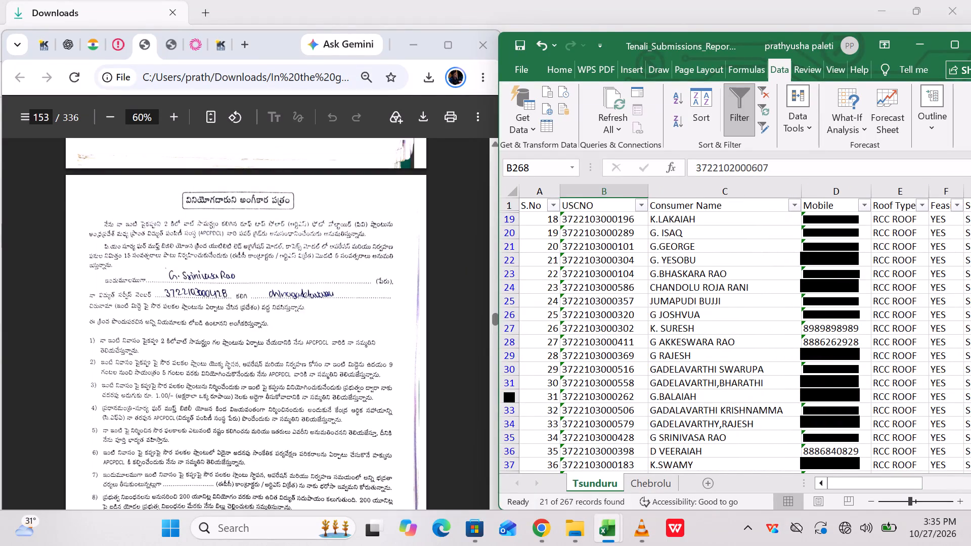
scroll(639, 346, "down", 1)
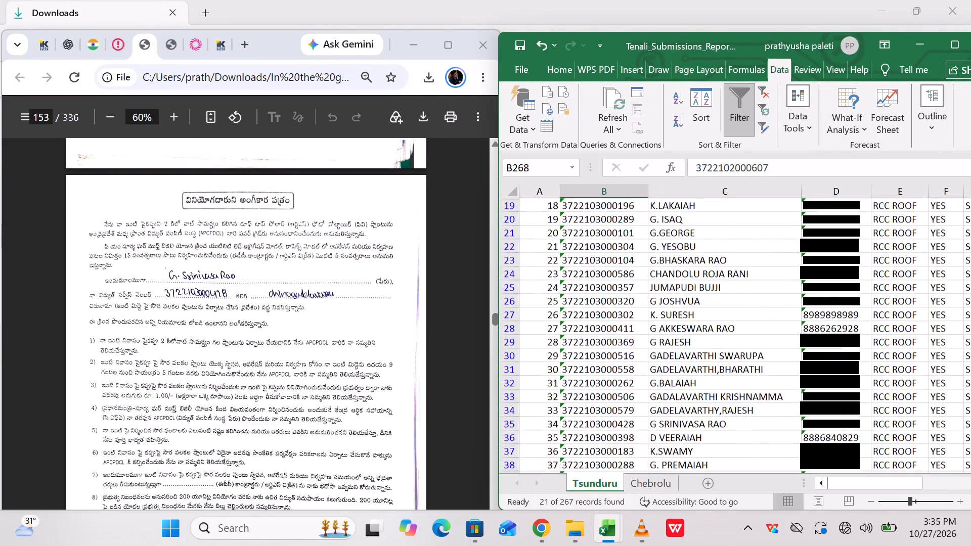
scroll(639, 348, "down", 1)
left_click(631, 385)
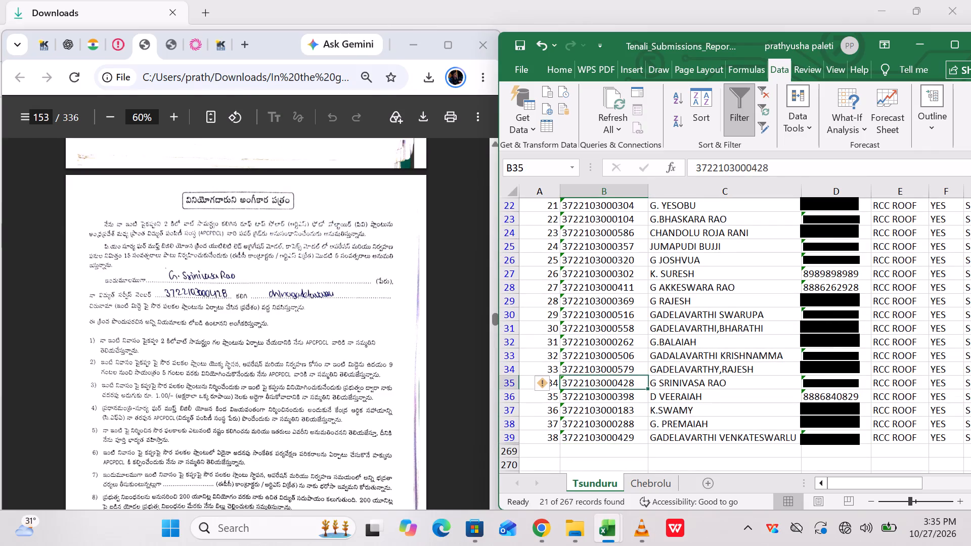
key("ctrl+b")
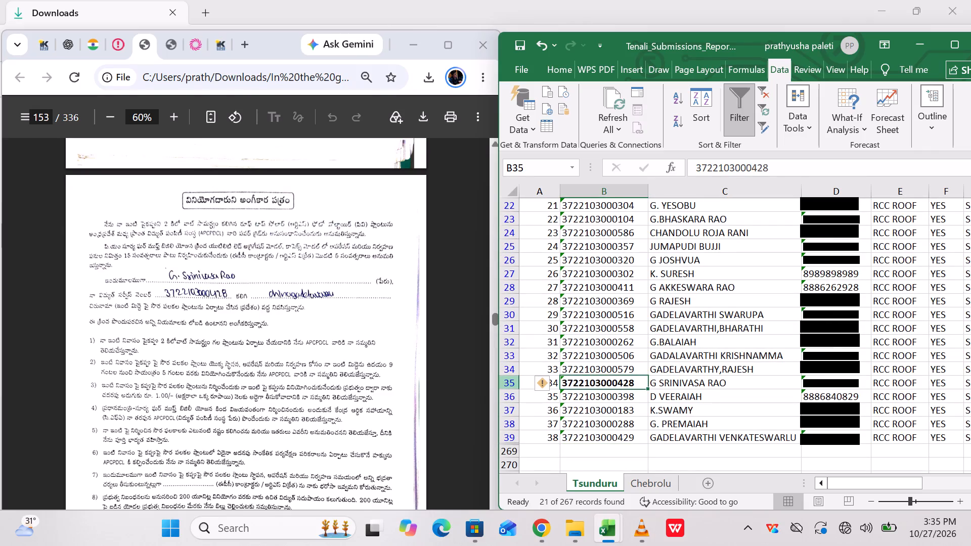
Go to the consent form on page 154 and look for its USCNO among the 03-CHINAGADELAVARRU rows.
scroll(348, 338, "down", 2)
scroll(343, 331, "up", 2)
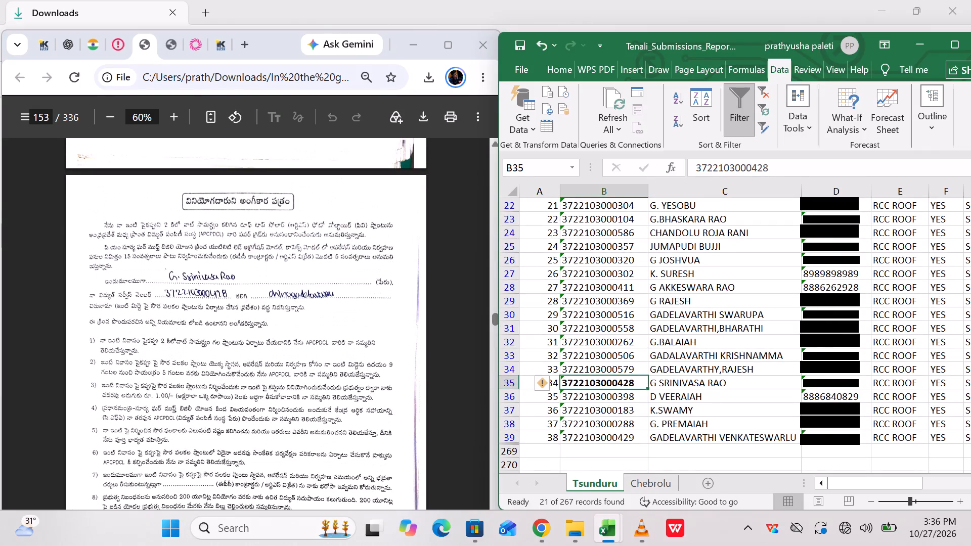
scroll(342, 328, "down", 7)
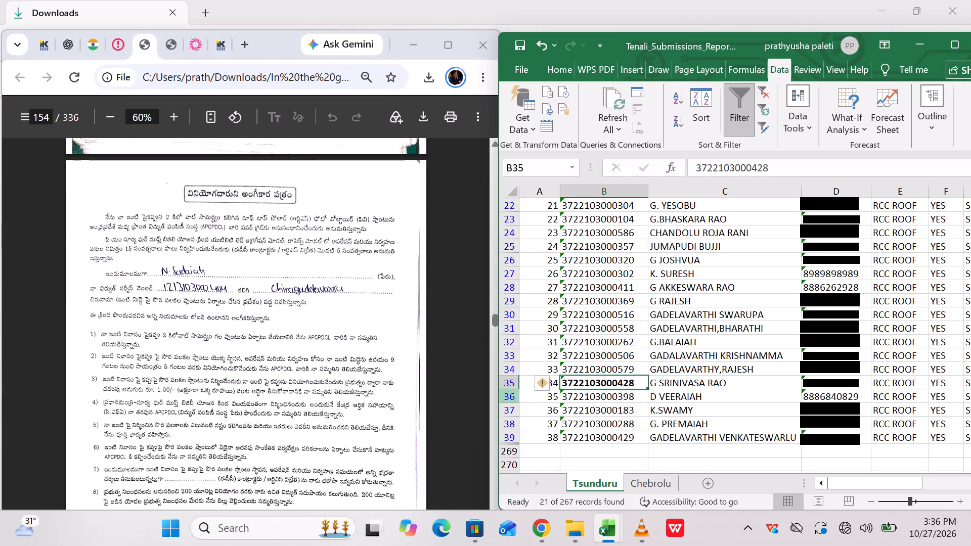
scroll(622, 334, "up", 1)
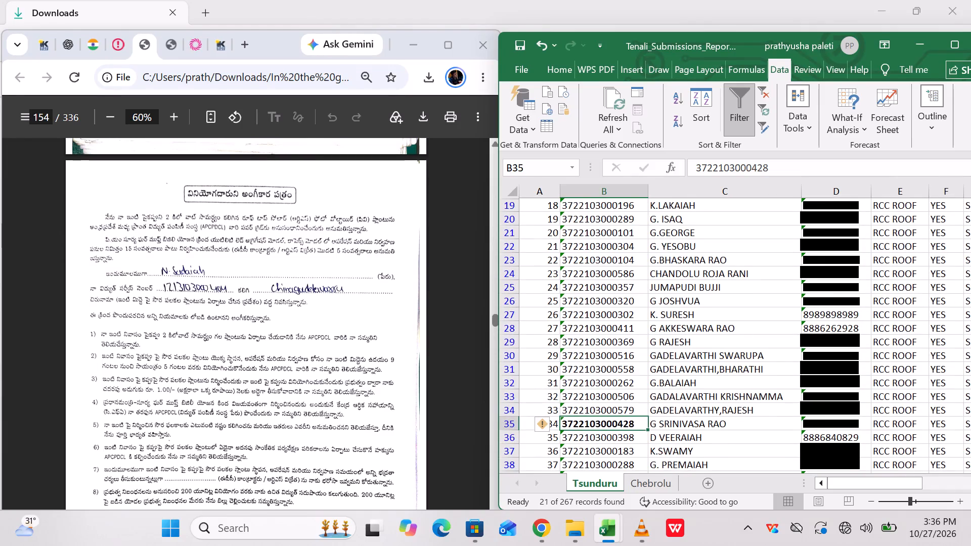
scroll(626, 245, "up", 2)
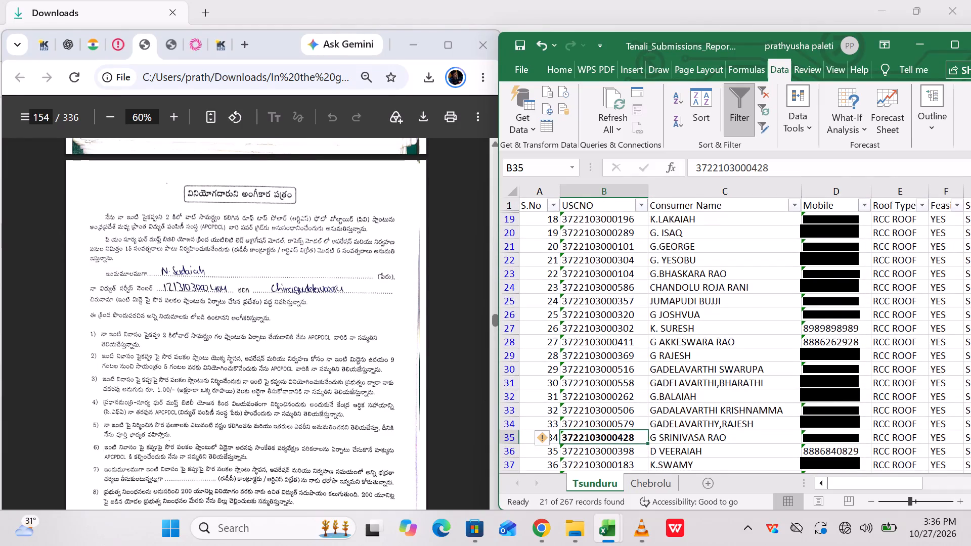
scroll(603, 368, "down", 3)
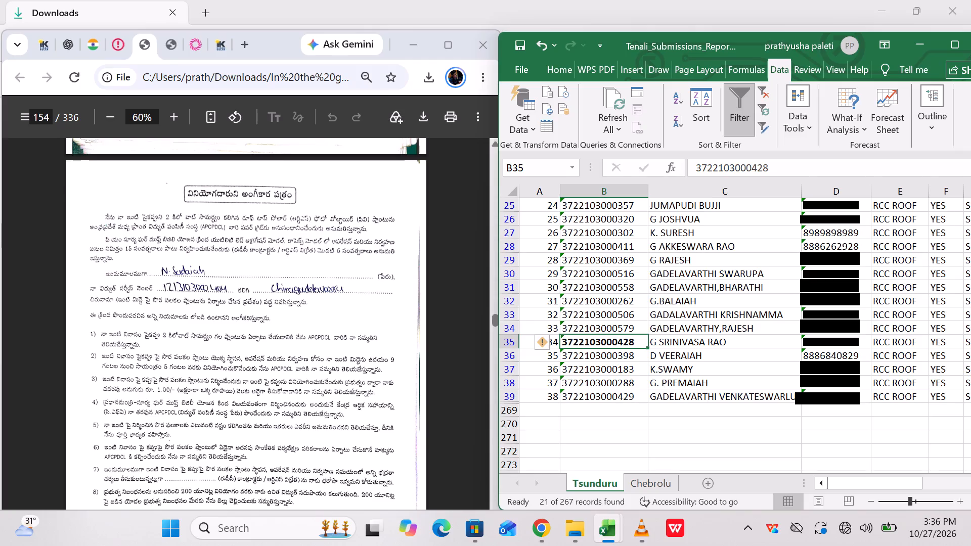
scroll(627, 235, "up", 2)
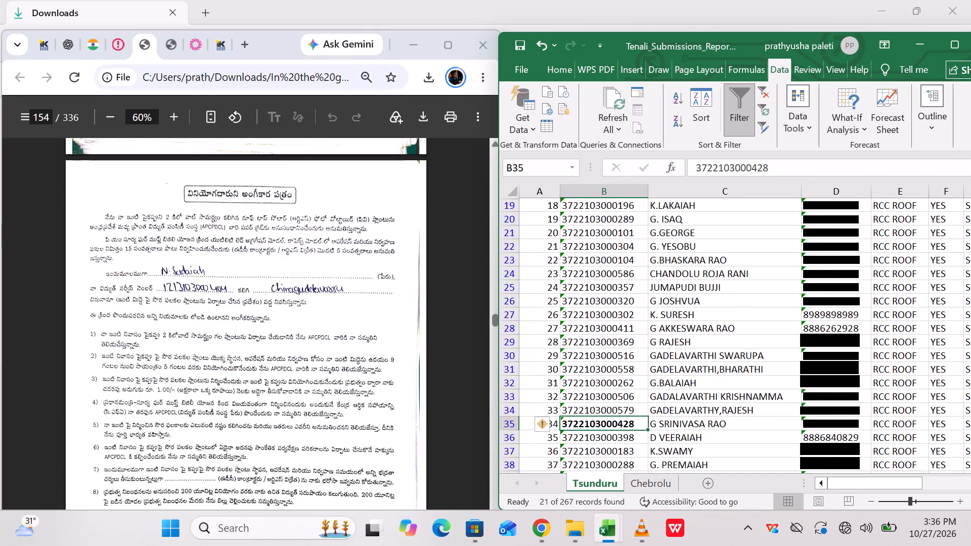
scroll(633, 250, "up", 3)
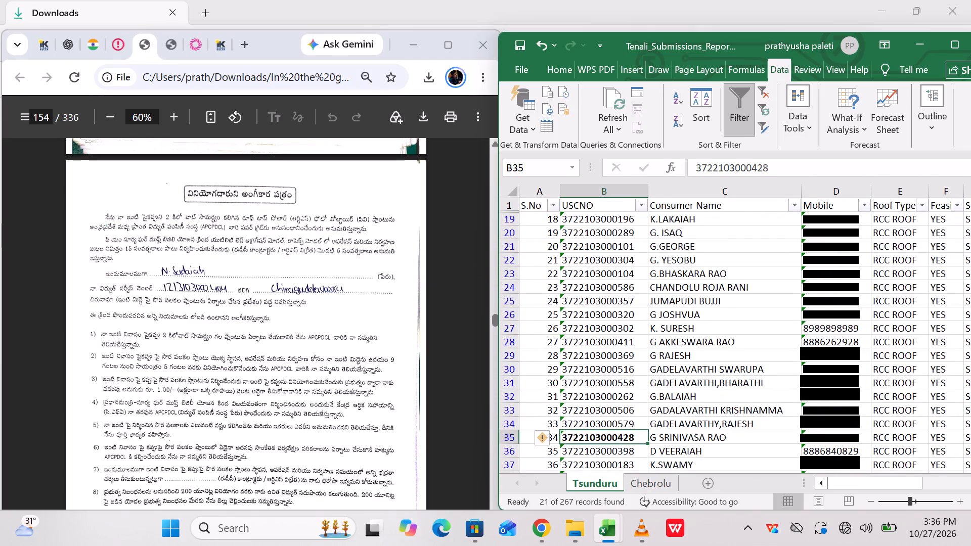
scroll(635, 417, "down", 2)
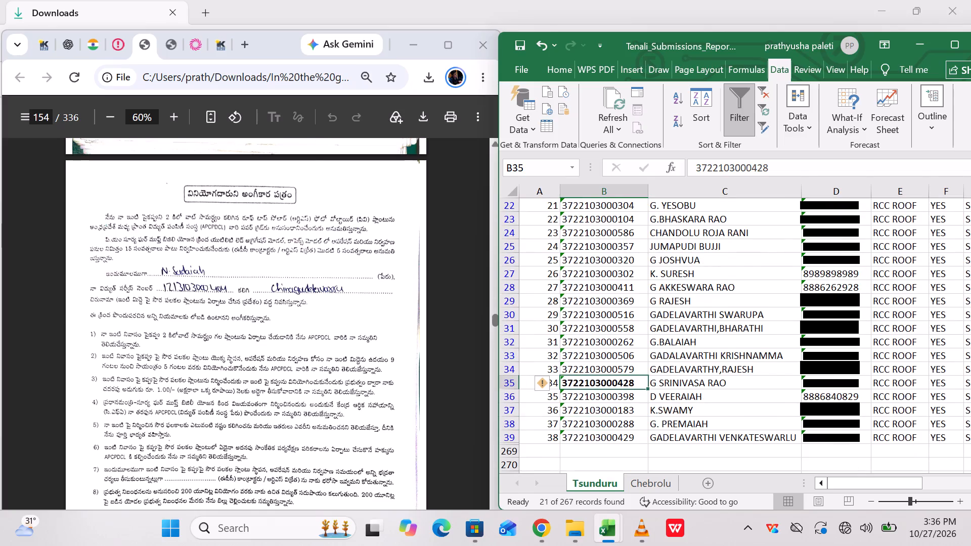
Enter the page 154 form's USCNO in B269 by copying the USCNO from B39 and changing its last two digits to 04.
left_click(621, 440)
key("ctrl+c")
left_click(617, 453)
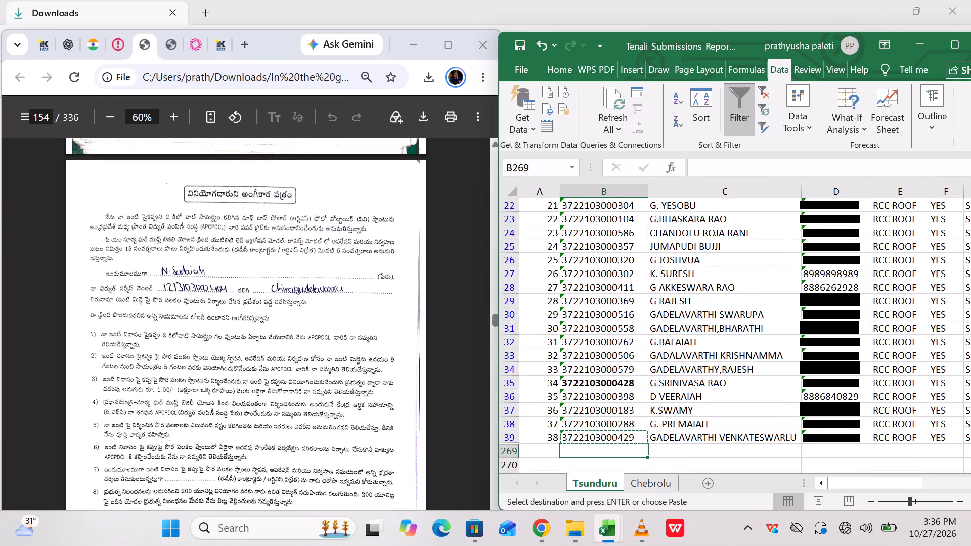
key("ctrl+v")
left_click(640, 450)
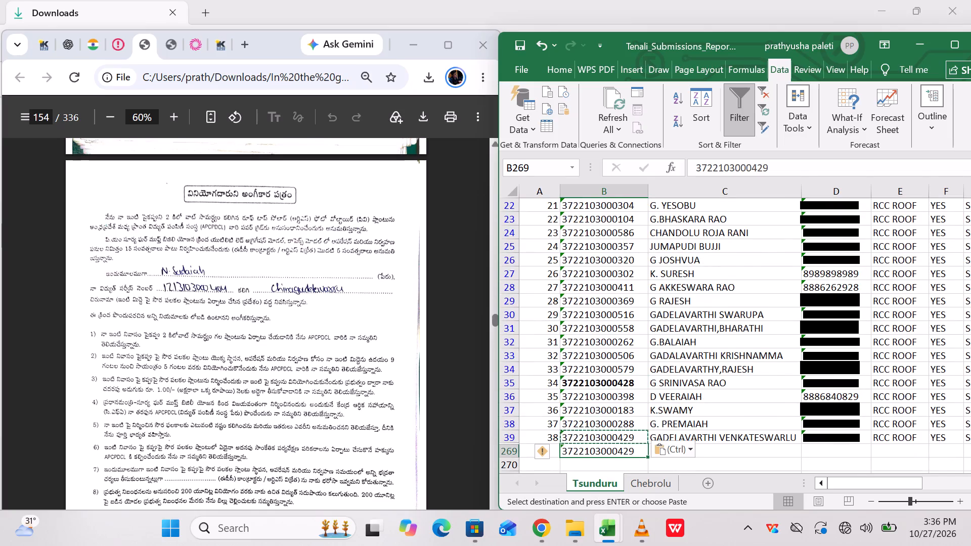
left_click(707, 453)
left_click(627, 451)
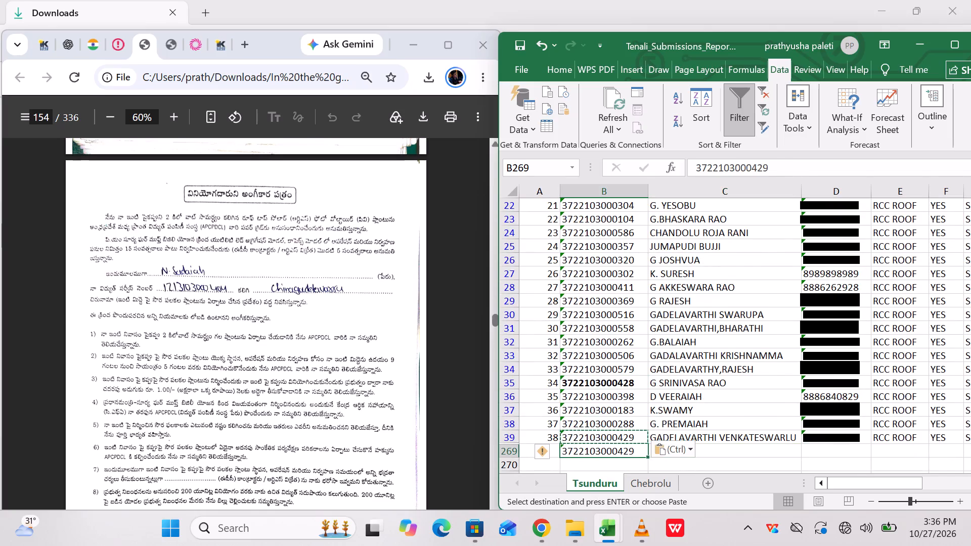
double_click(635, 451)
key("BackSpace")
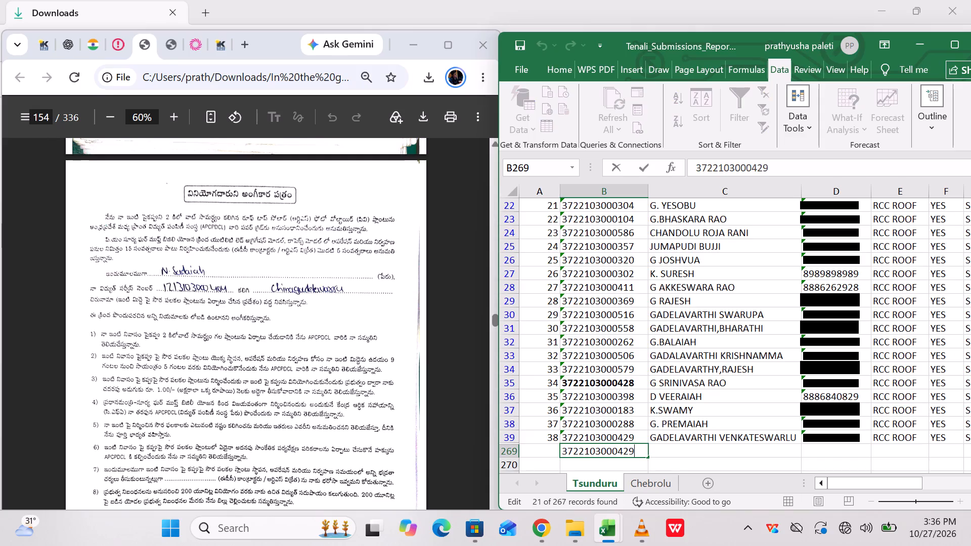
key("BackSpace")
type("04")
left_click(685, 444)
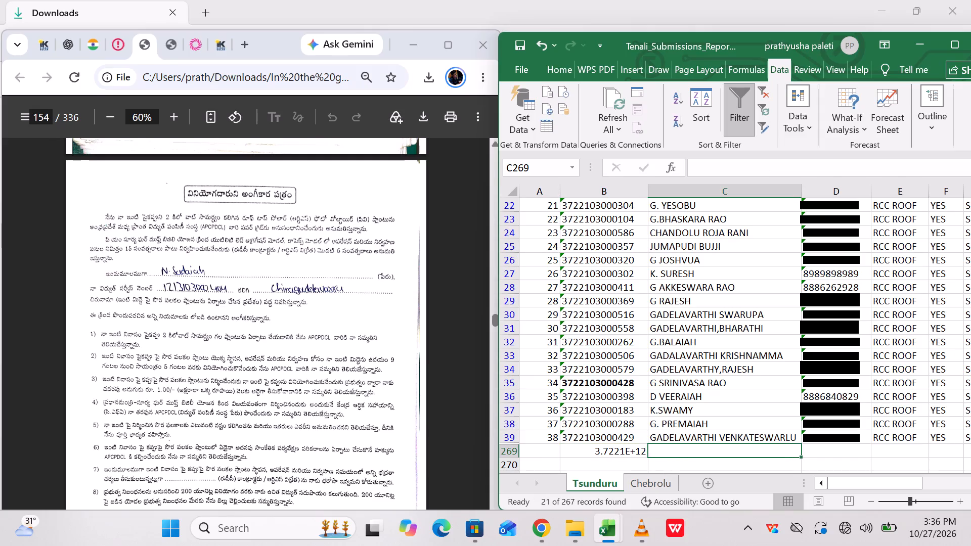
Format the USCNO in B269 as Number with 0 decimal places.
left_click(614, 450)
right_click(614, 450)
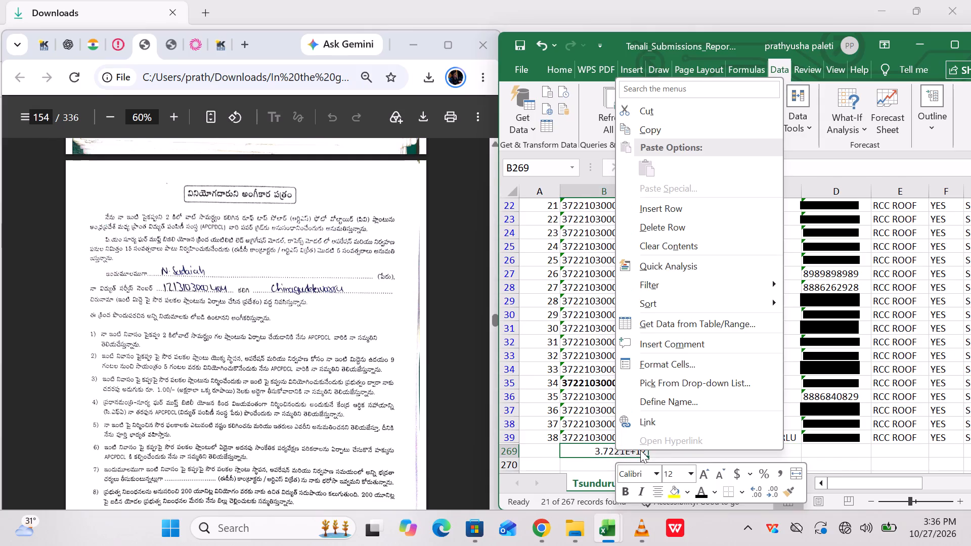
left_click(664, 362)
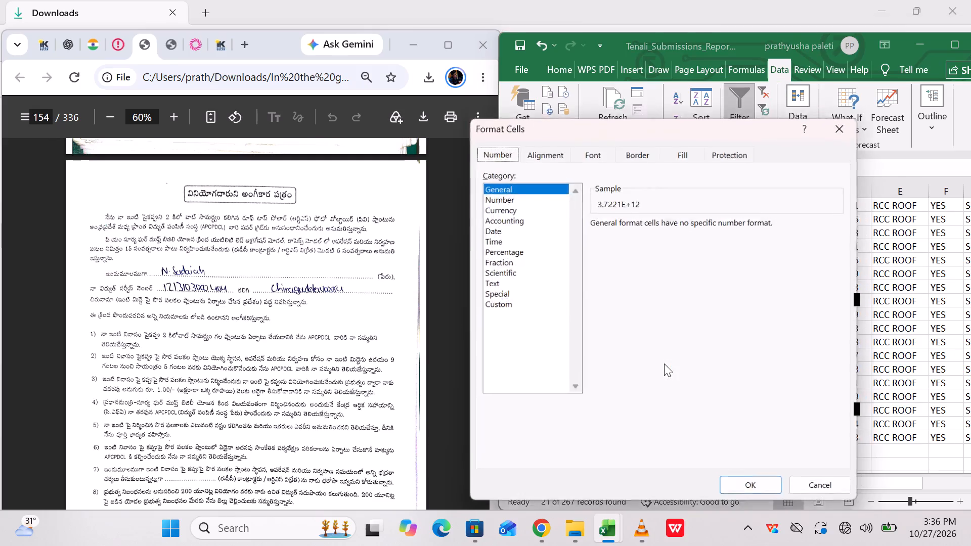
left_click(500, 197)
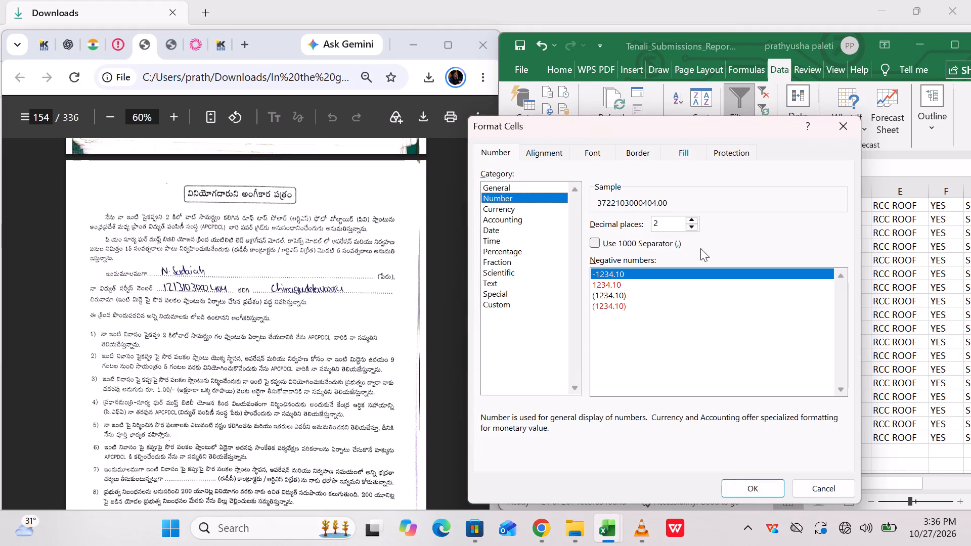
double_click(693, 229)
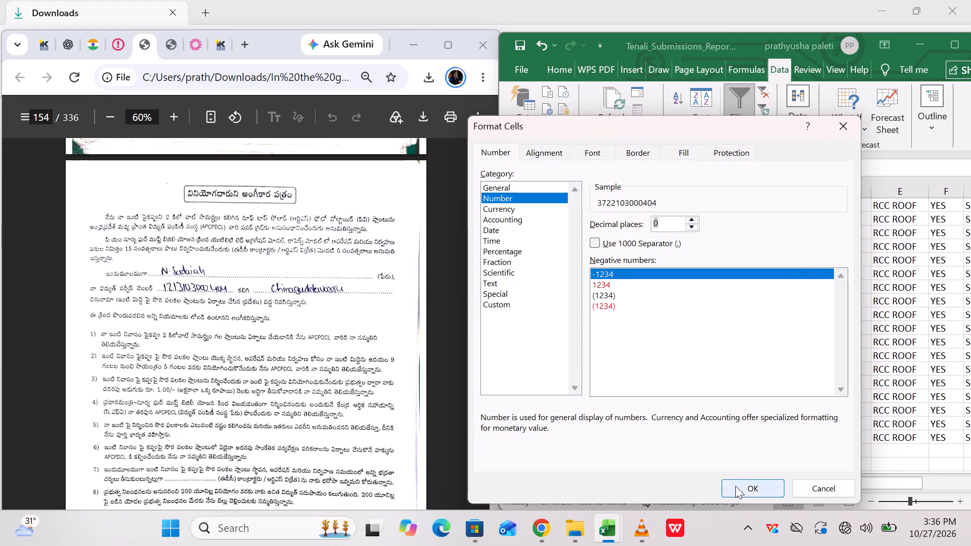
left_click(735, 486)
Enter the consumer name from the page 154 form in C269.
left_click(700, 454)
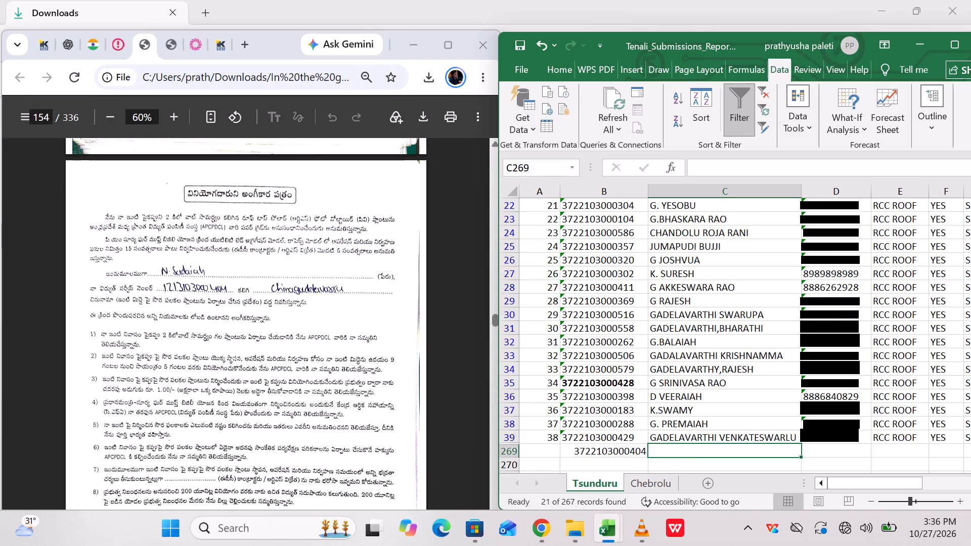
scroll(178, 414, "down", 2)
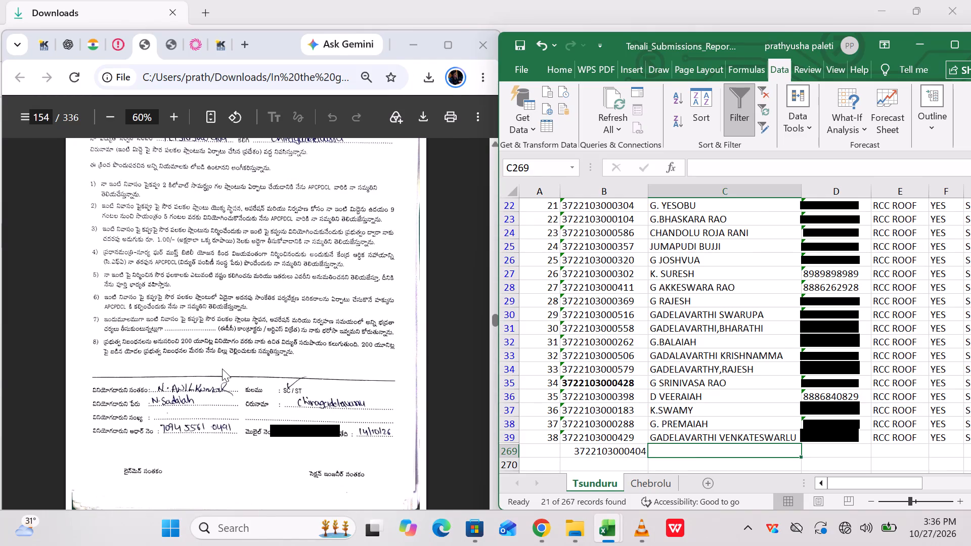
scroll(233, 394, "up", 2)
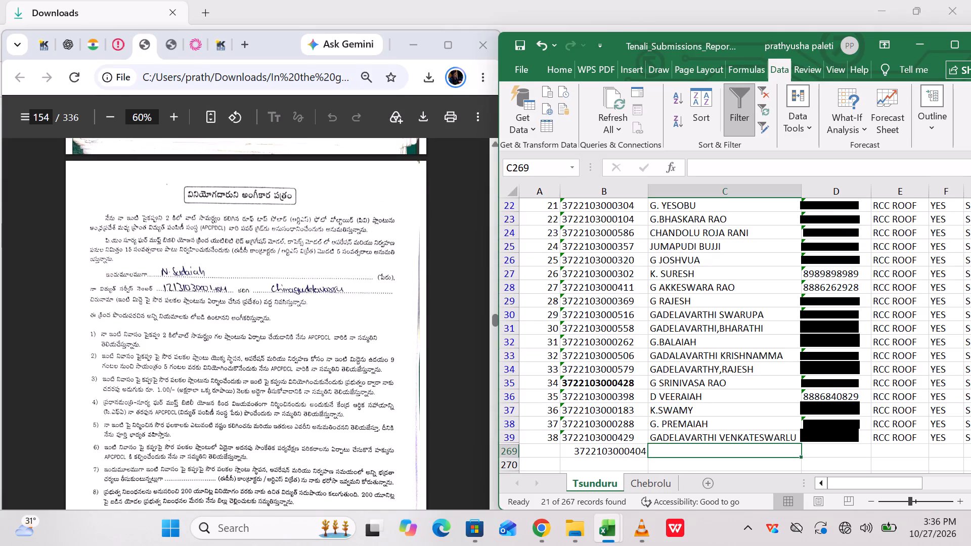
key("shift+n")
key("period")
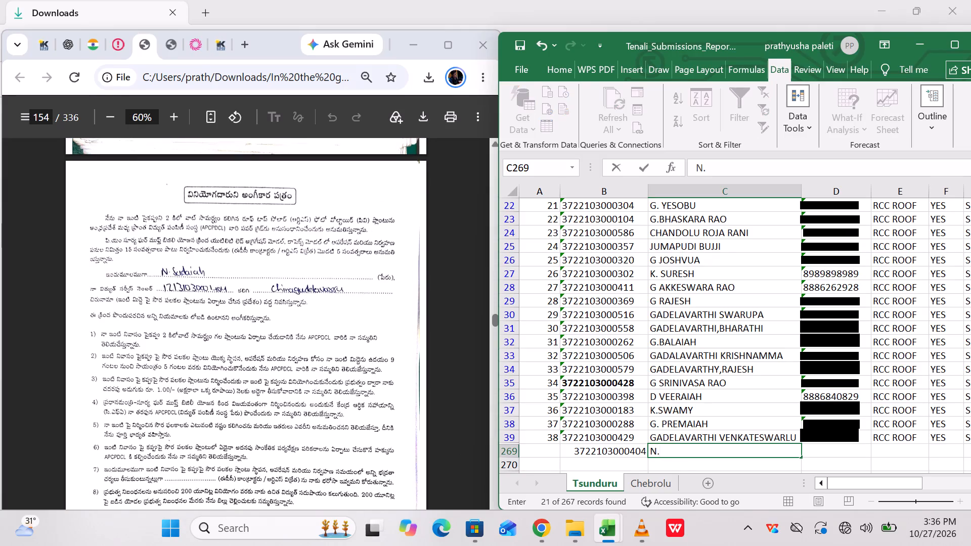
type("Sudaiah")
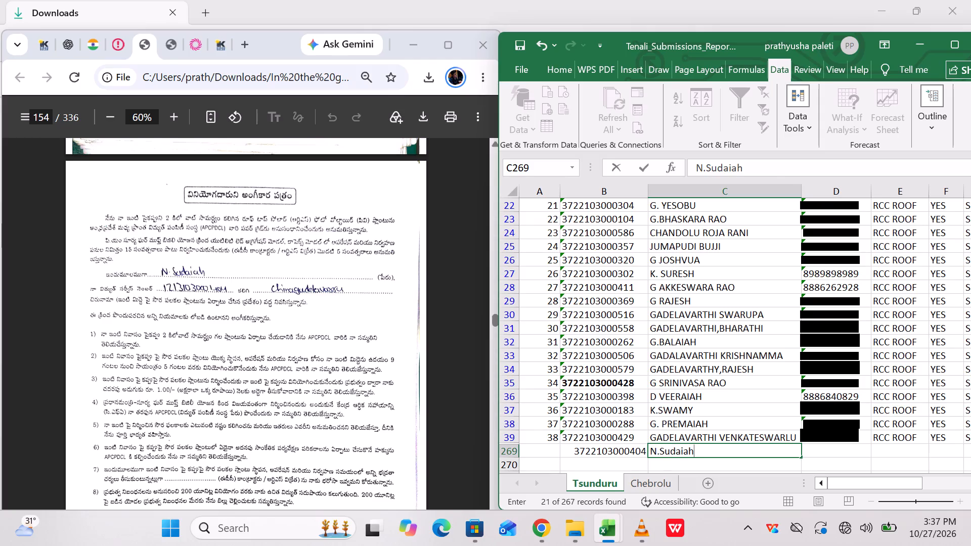
Enter the mobile number from the page 154 form in D269.
left_click(818, 451)
scroll(307, 333, "down", 1)
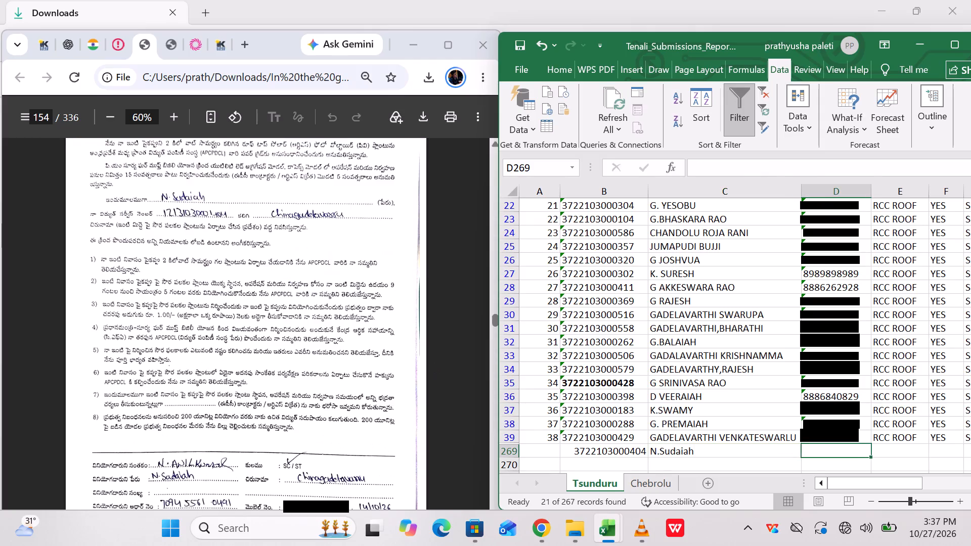
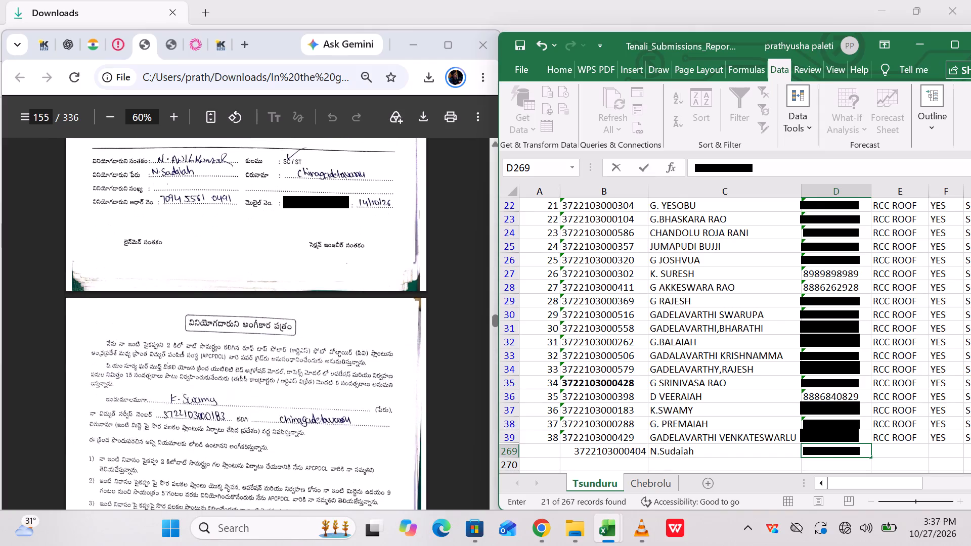
Bold the USCNO in B37 of the Tsunduru sheet that matches the page 155 consent form.
scroll(245, 322, "down", 2)
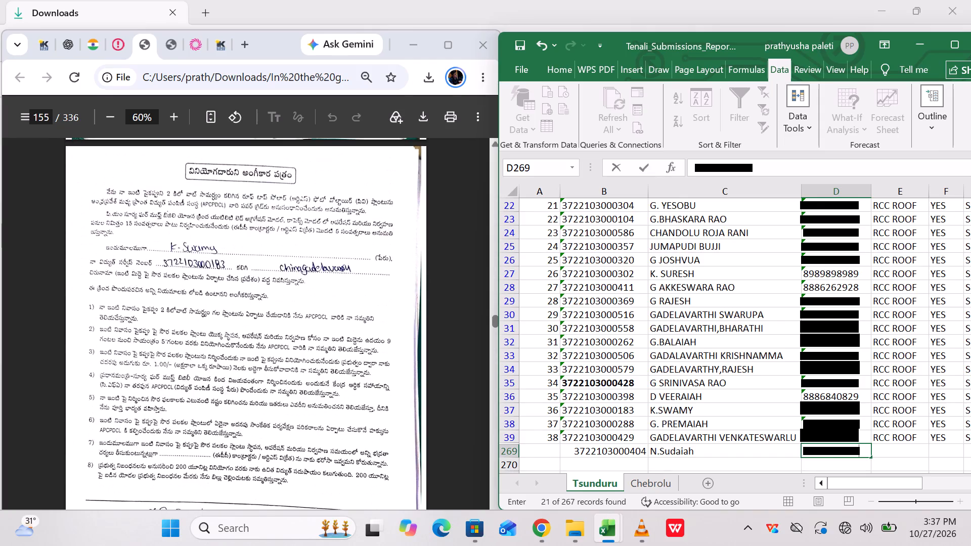
scroll(643, 432, "down", 1)
left_click(605, 423)
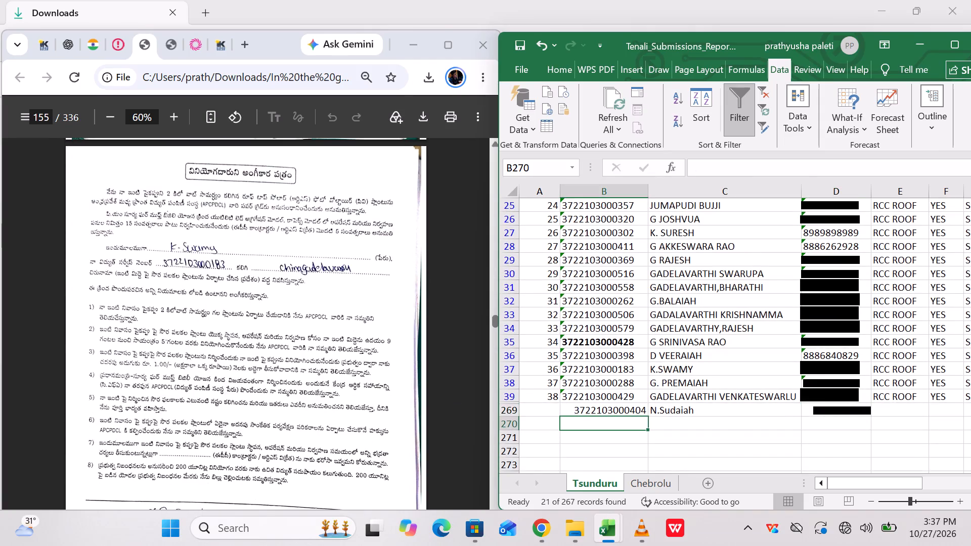
scroll(609, 398, "up", 1)
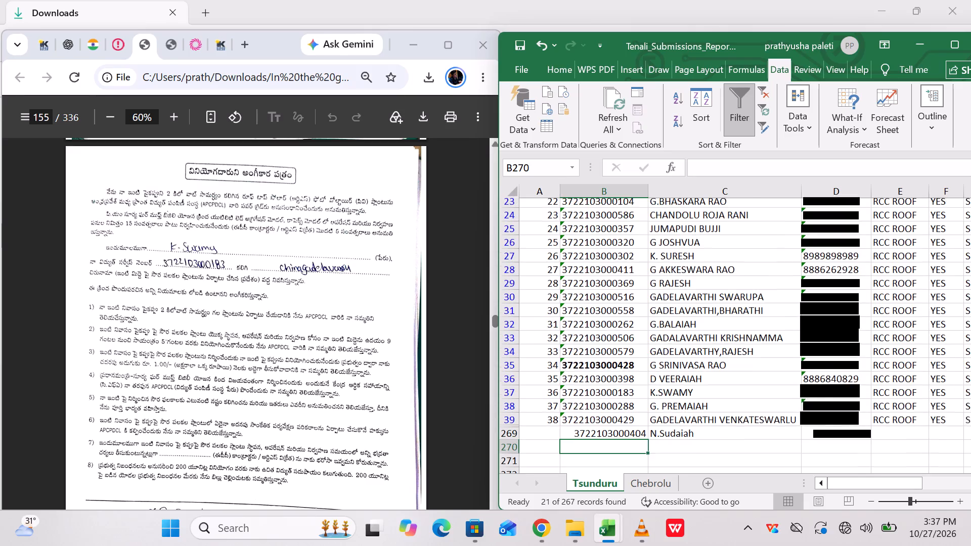
scroll(609, 397, "up", 3)
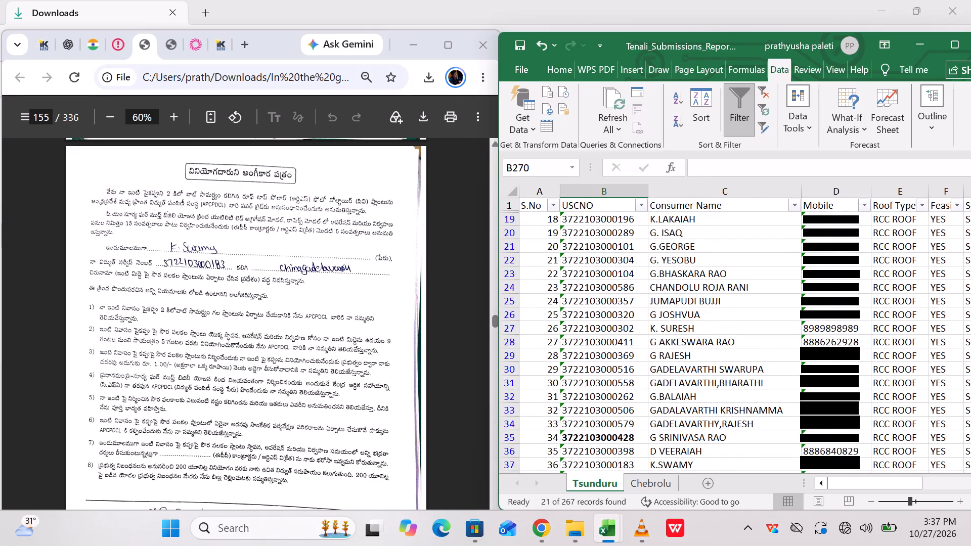
scroll(635, 365, "down", 1)
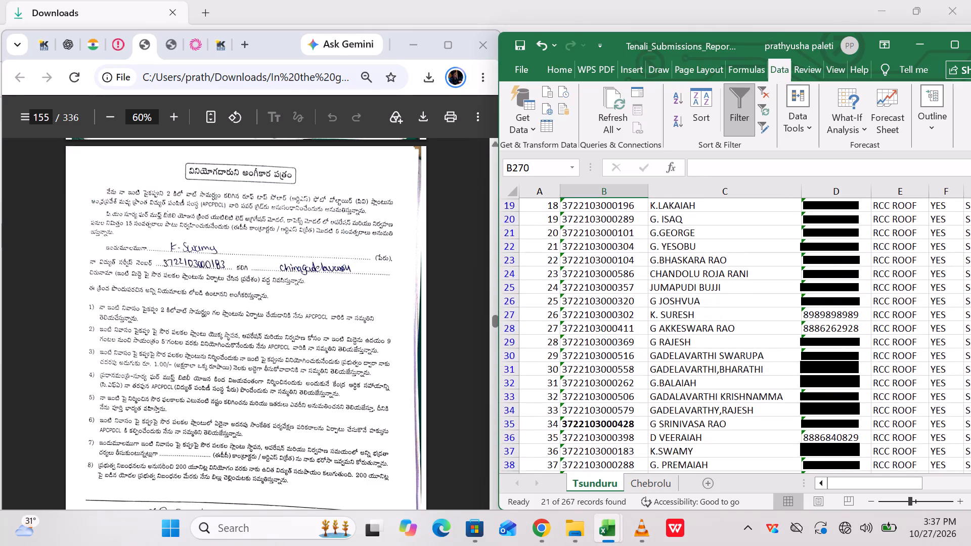
left_click(627, 451)
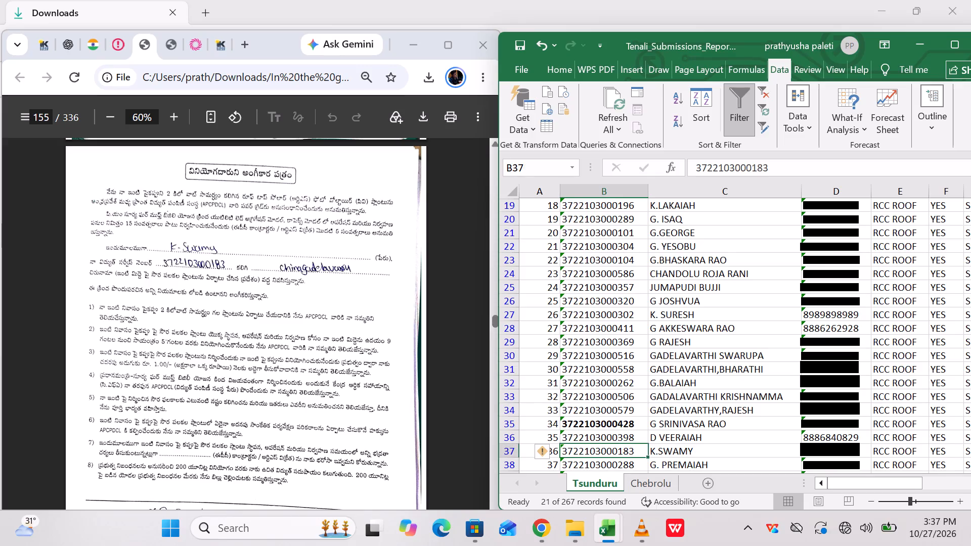
key("ctrl+b")
Bold the USCNO in B26 that matches the page 156 consent form.
scroll(358, 367, "down", 3)
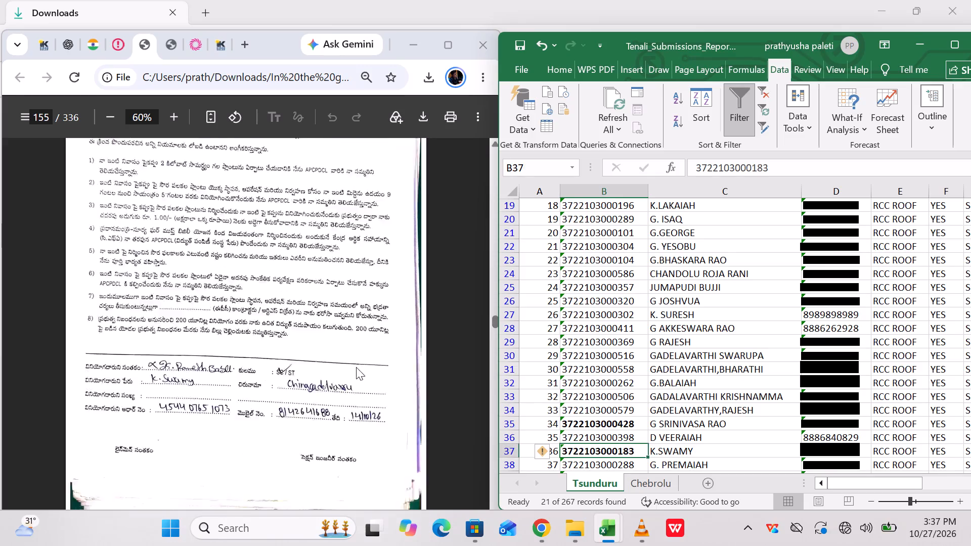
scroll(356, 367, "down", 4)
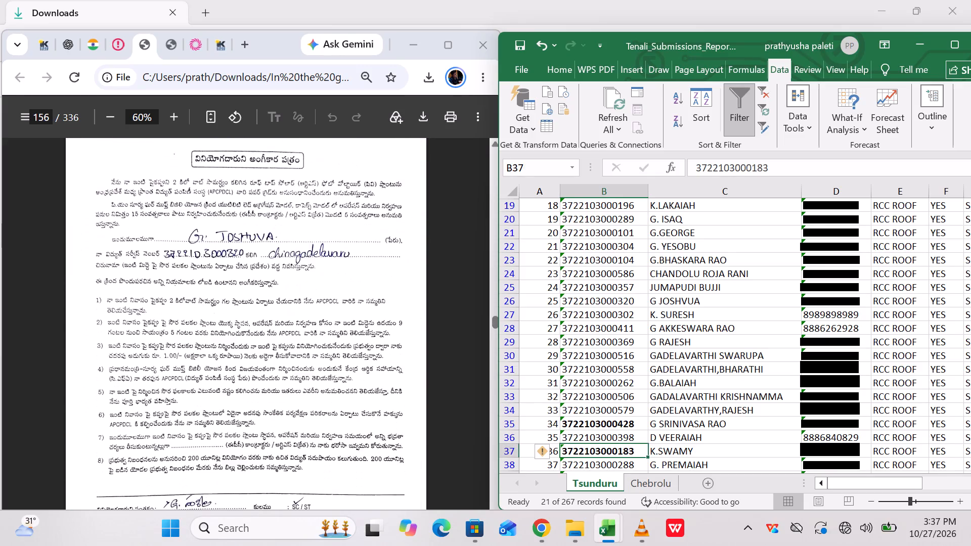
scroll(589, 324, "down", 2)
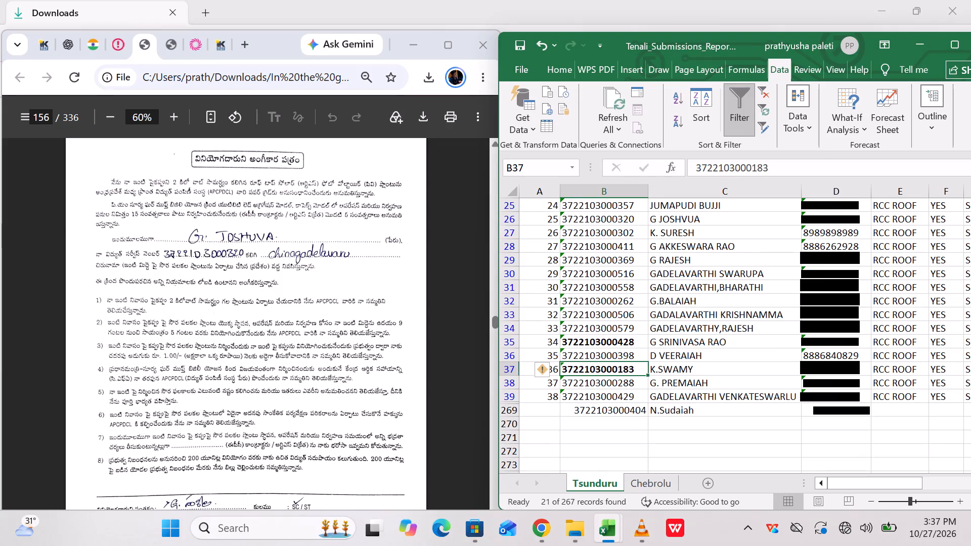
left_click(628, 219)
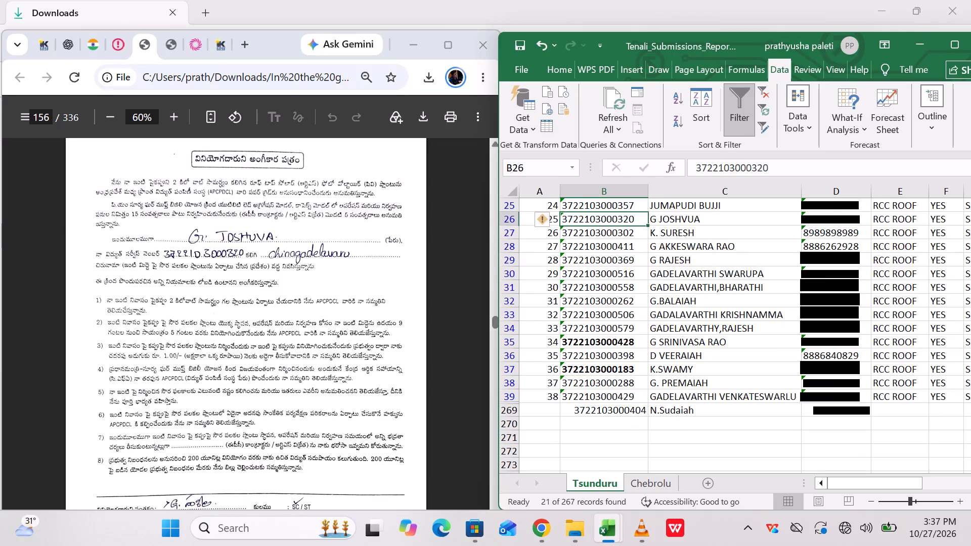
key("ctrl+b")
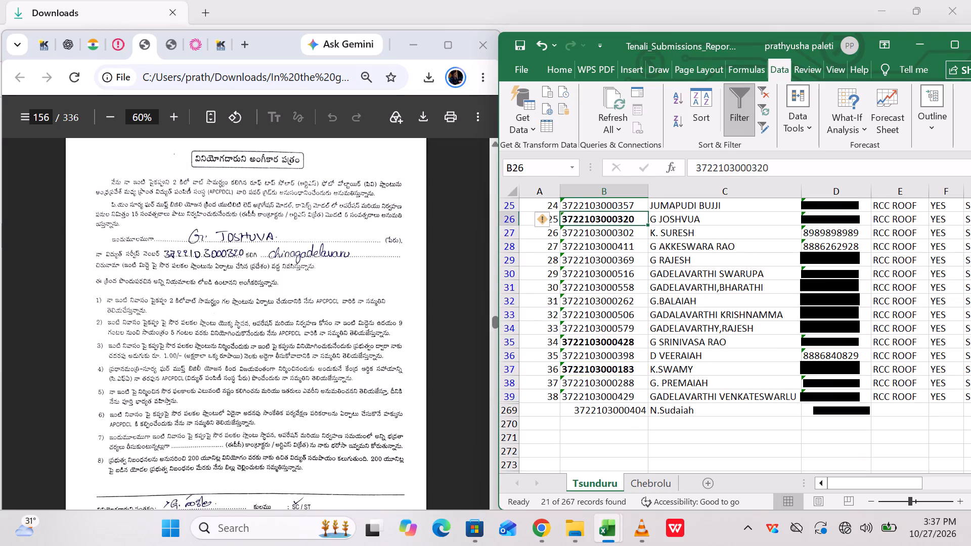
Bold the USCNO in B24 that matches the page 157 consent form.
scroll(334, 326, "down", 6)
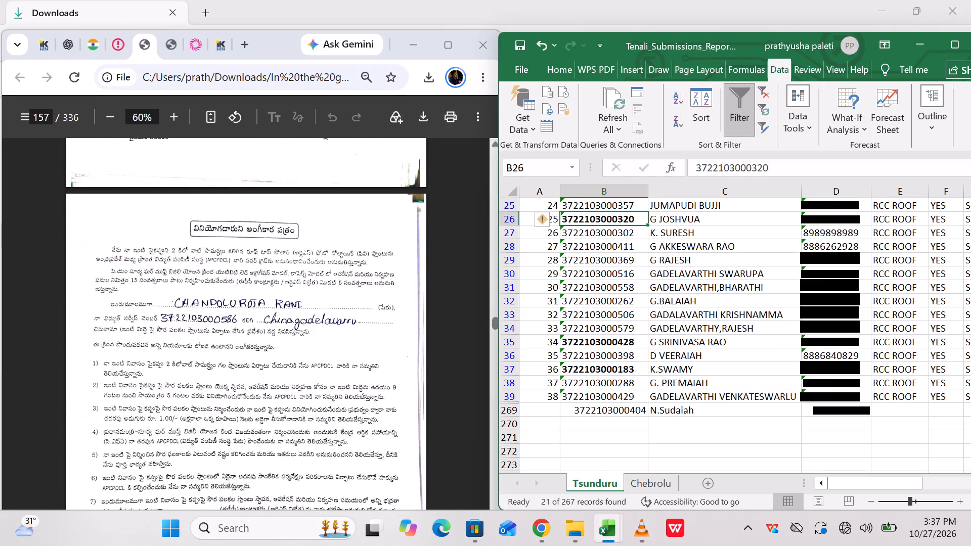
scroll(332, 323, "down", 2)
scroll(332, 319, "up", 1)
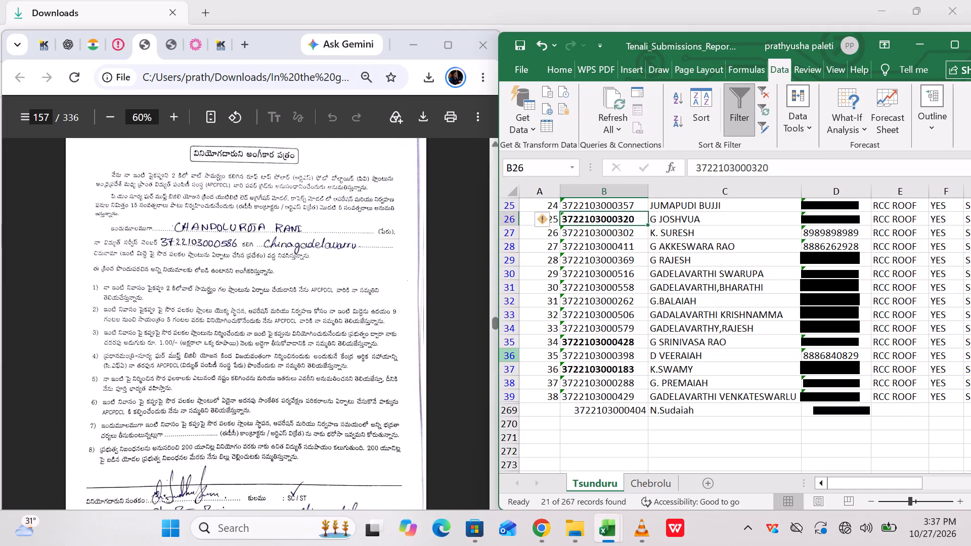
scroll(621, 367, "up", 2)
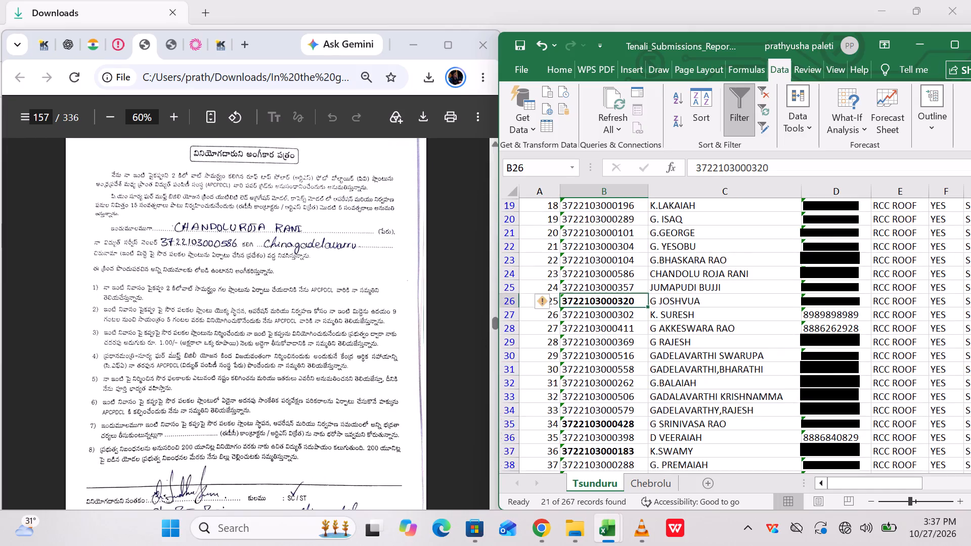
scroll(621, 367, "up", 2)
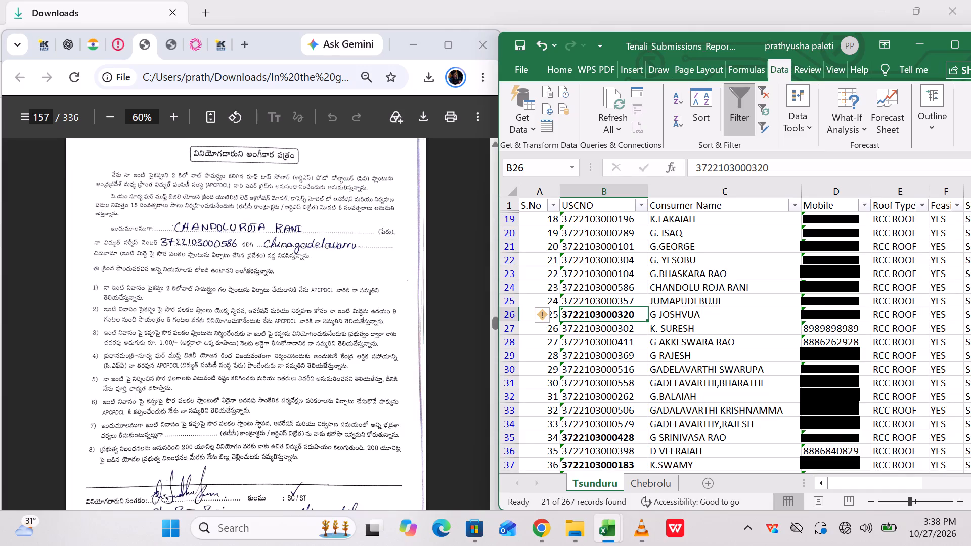
left_click(622, 289)
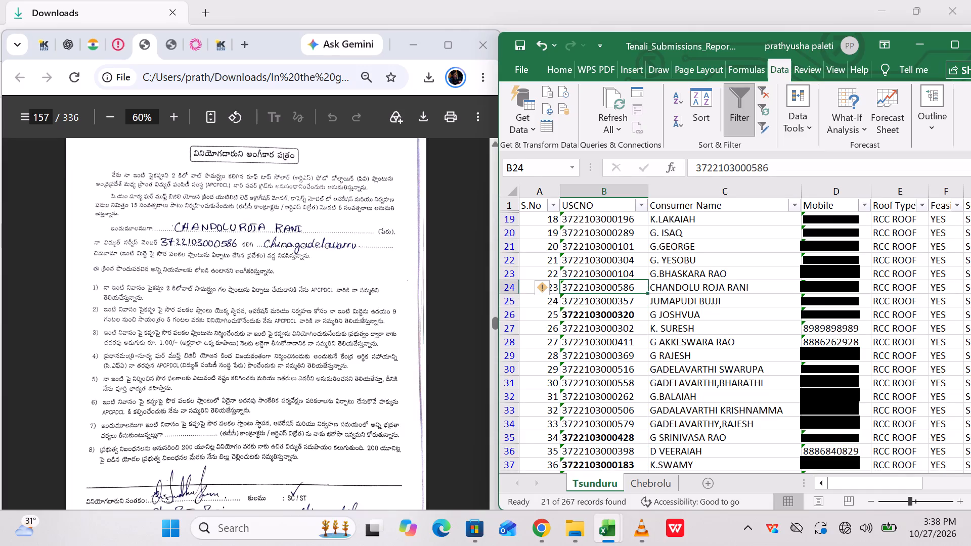
key("ctrl+b")
Check the filtered Tsunduru rows for the USCNO written on the page 158 consent form.
scroll(346, 293, "down", 4)
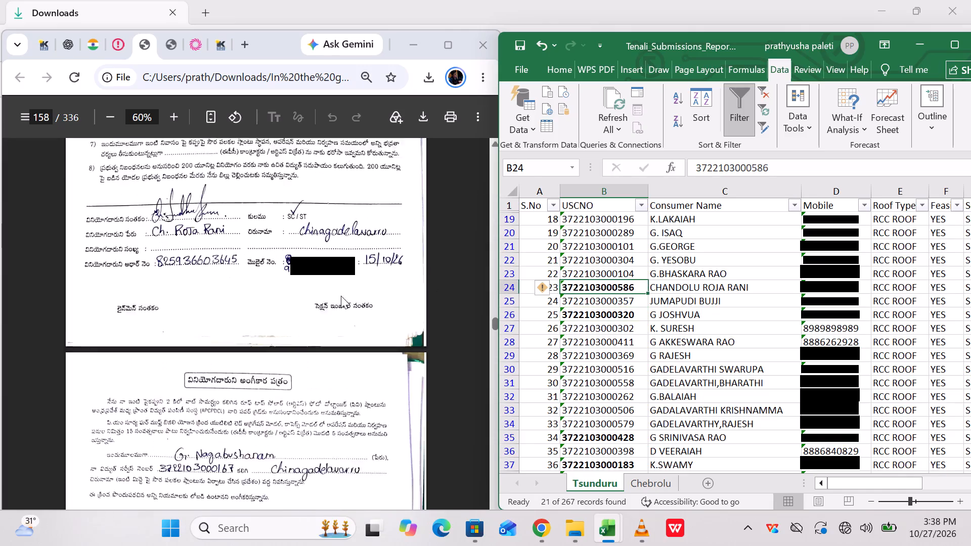
scroll(340, 296, "down", 3)
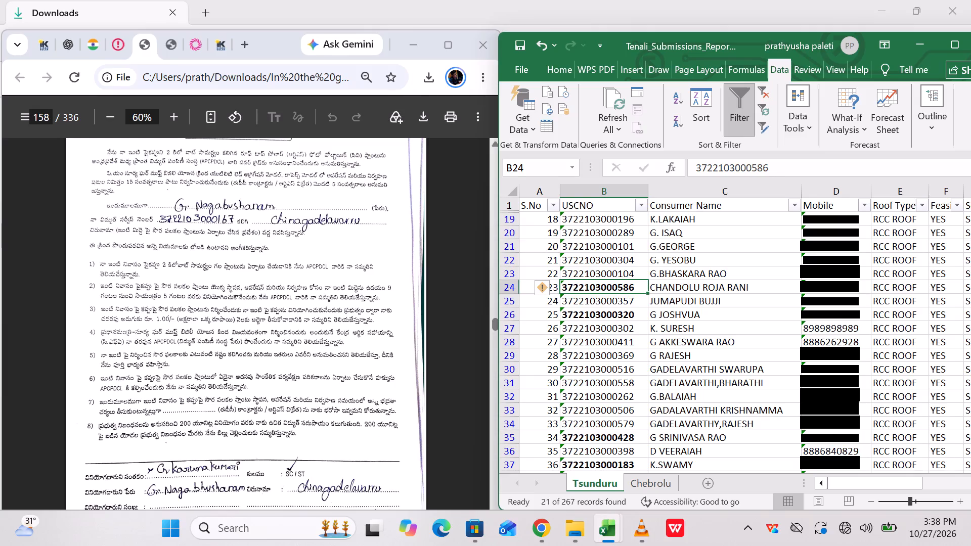
scroll(633, 407, "down", 3)
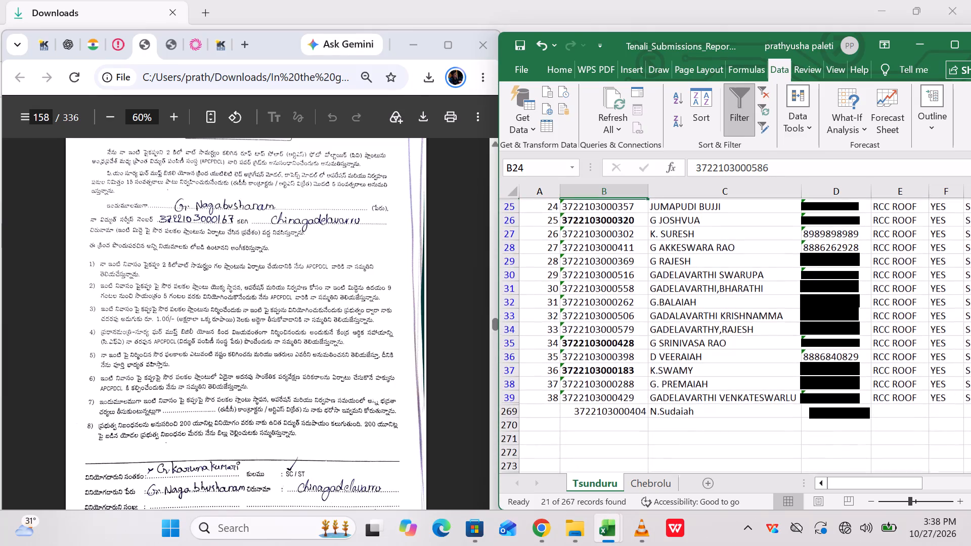
scroll(630, 415, "up", 7)
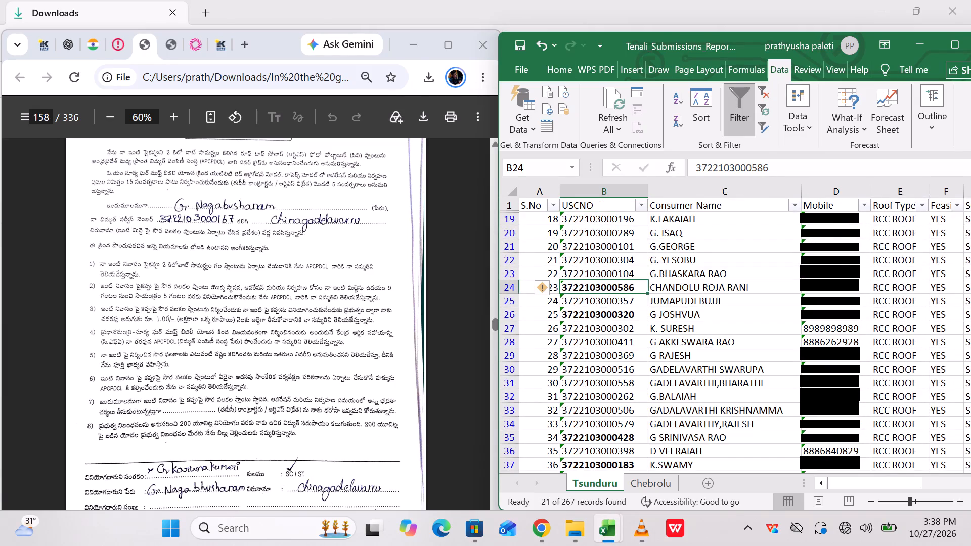
left_click_drag(841, 481, 793, 502)
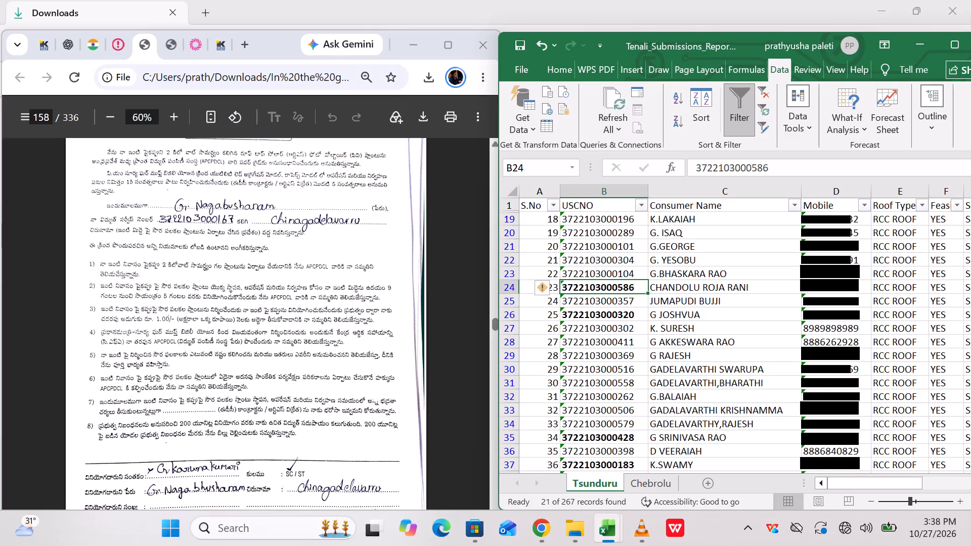
Enter the page 158 form's USCNO in B270 by copying the USCNO from B269 and changing its last three digits to 167.
scroll(639, 406, "down", 3)
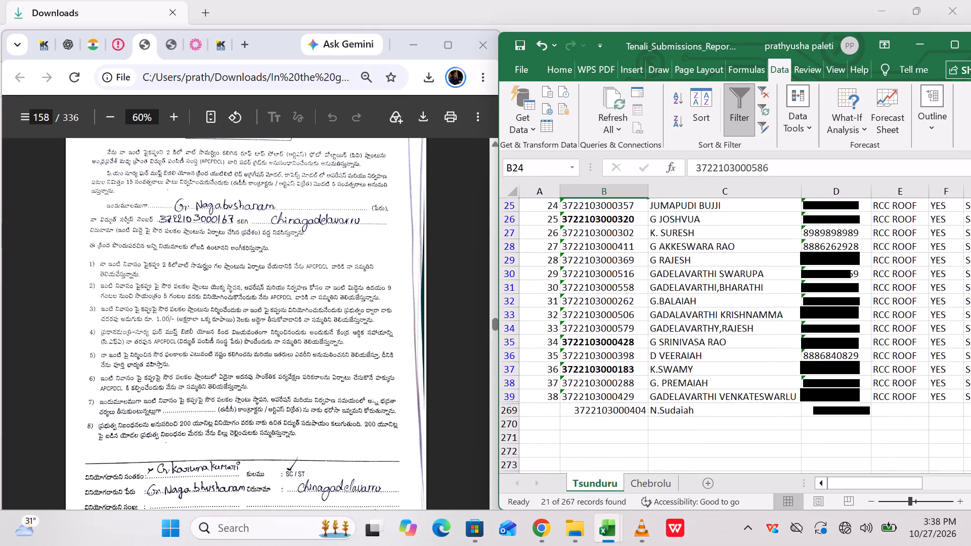
left_click(637, 407)
key("ctrl+c")
left_click(626, 425)
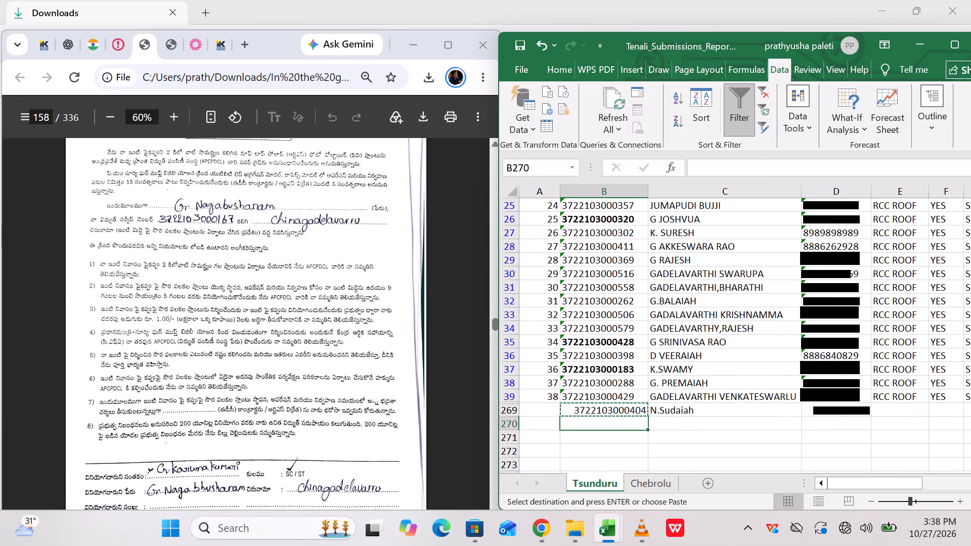
key("ctrl+v")
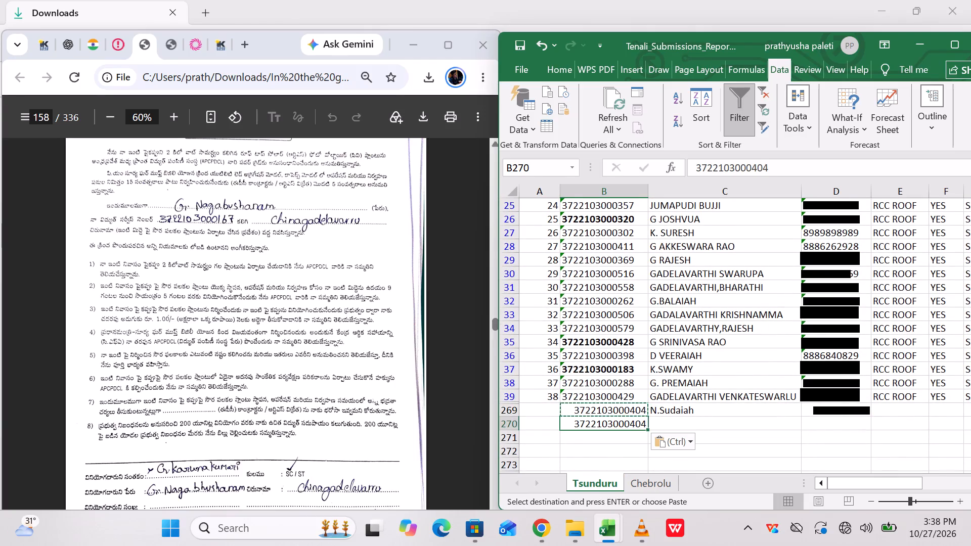
double_click(645, 423)
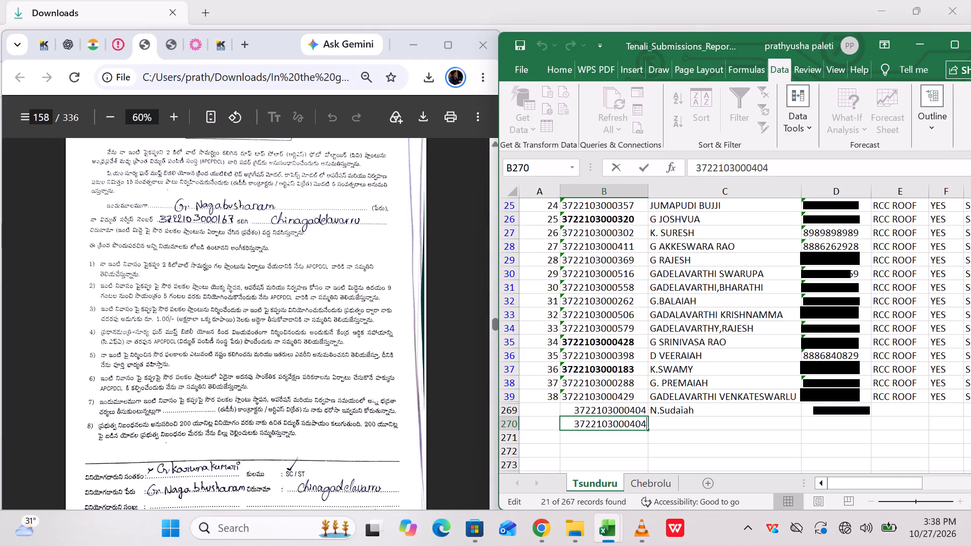
key("BackSpace")
key("BackSpace")
key("BackSpace")
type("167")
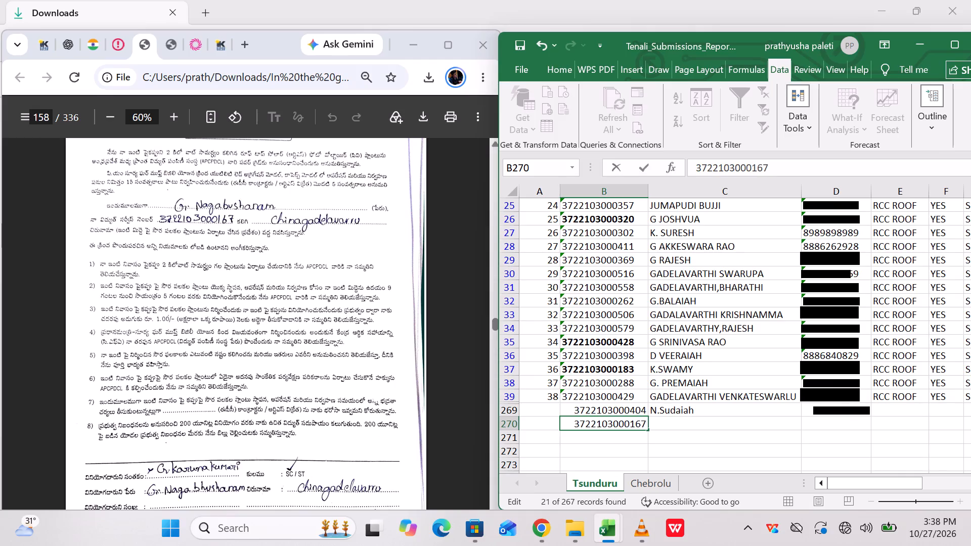
Enter the consumer name from the page 158 form in C270.
left_click(671, 422)
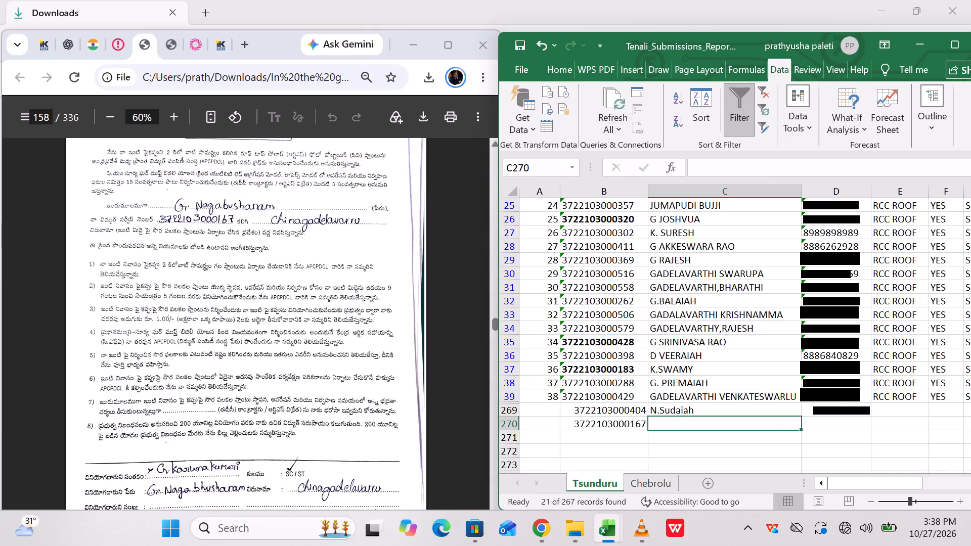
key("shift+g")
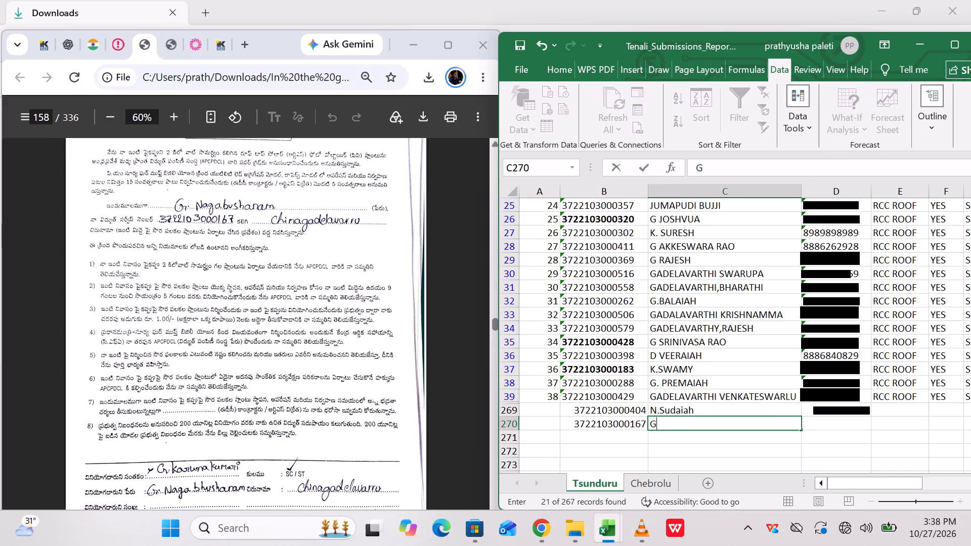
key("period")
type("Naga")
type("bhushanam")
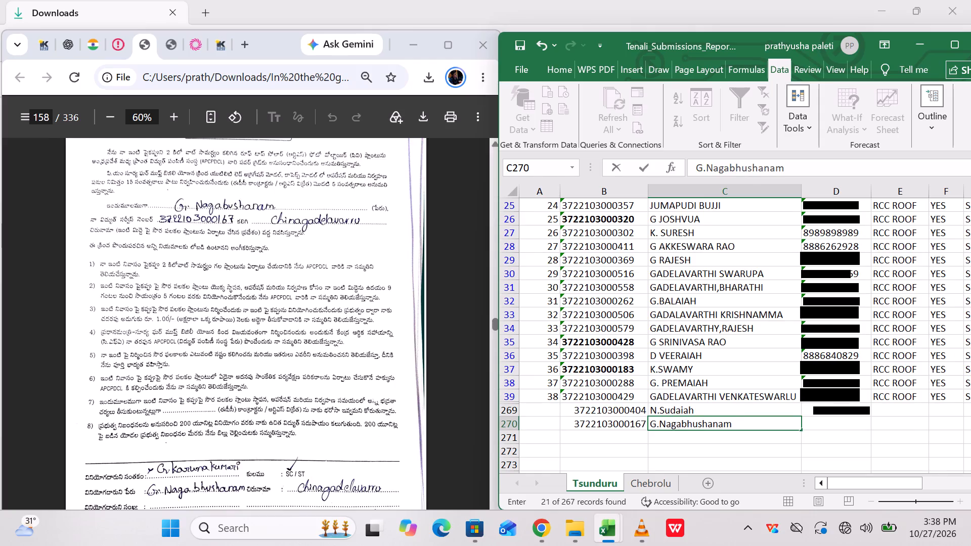
left_click(848, 426)
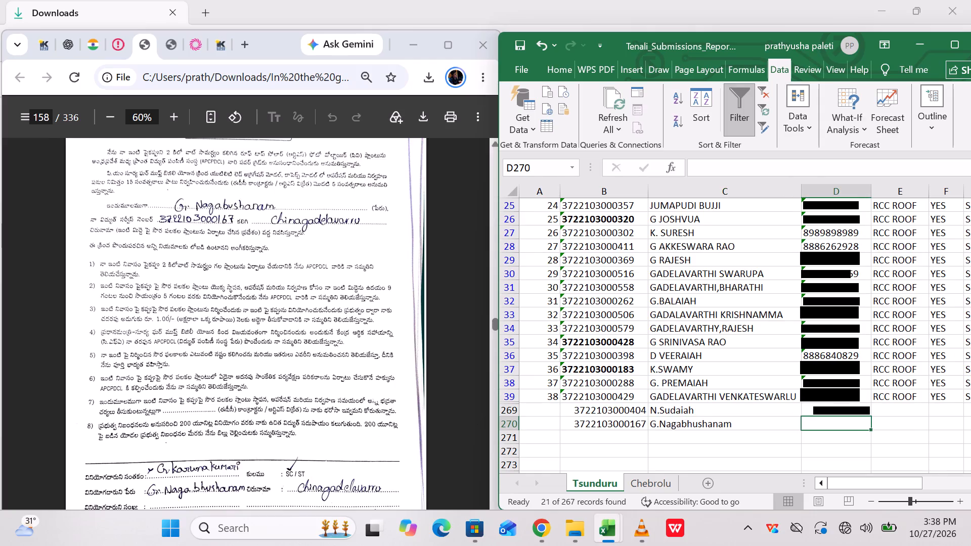
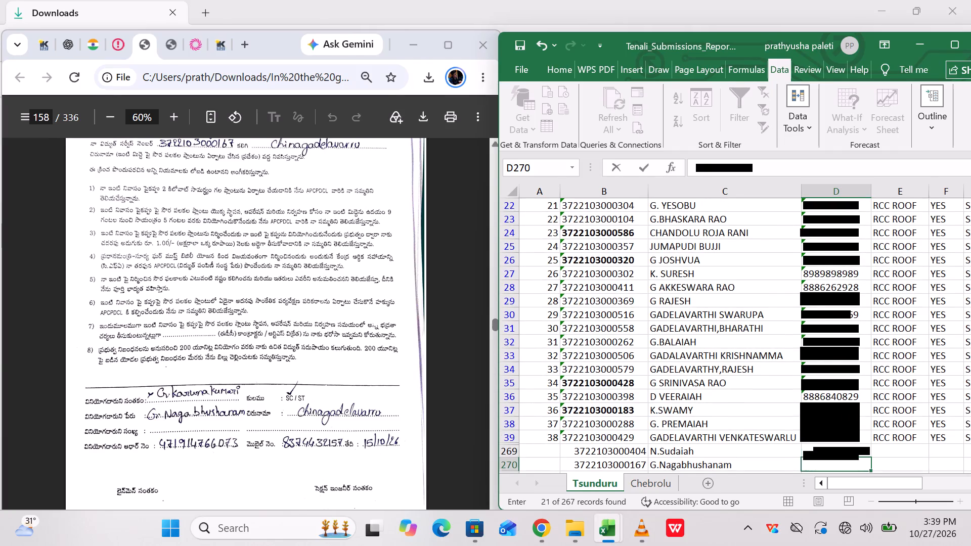
Enter the mobile number from the page 158 form in D270.
scroll(825, 413, "down", 1)
left_click(886, 384)
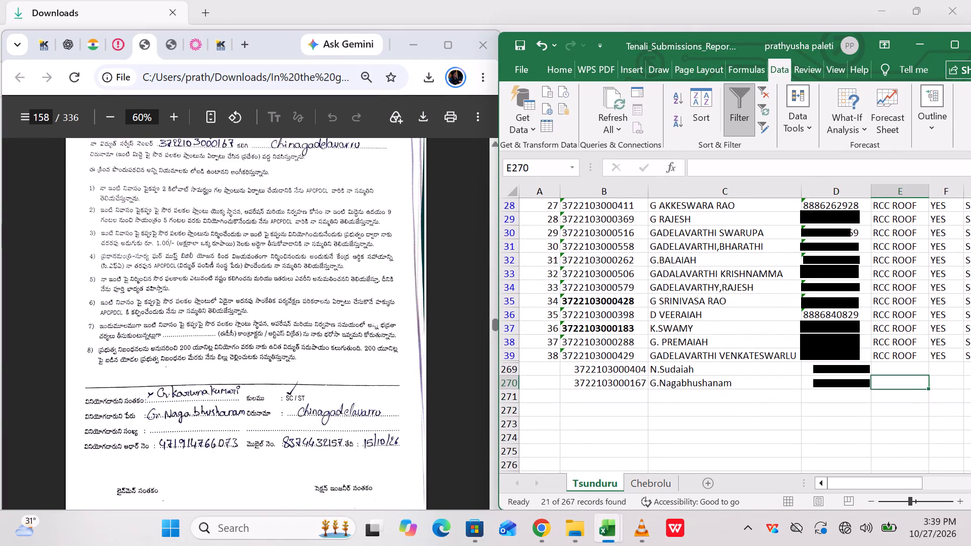
Bold the USCNO in B20 that matches the page 159 consent form.
scroll(305, 377, "down", 5)
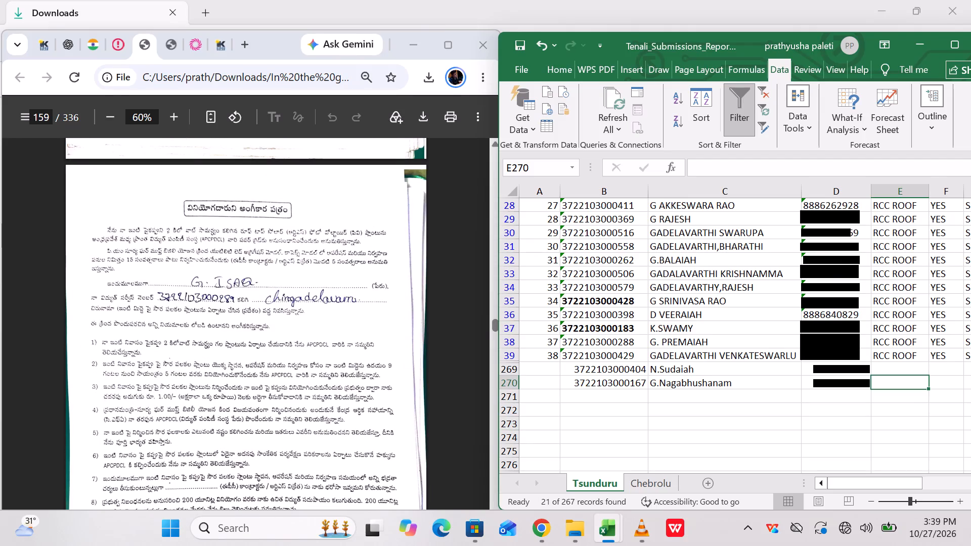
scroll(622, 349, "up", 6)
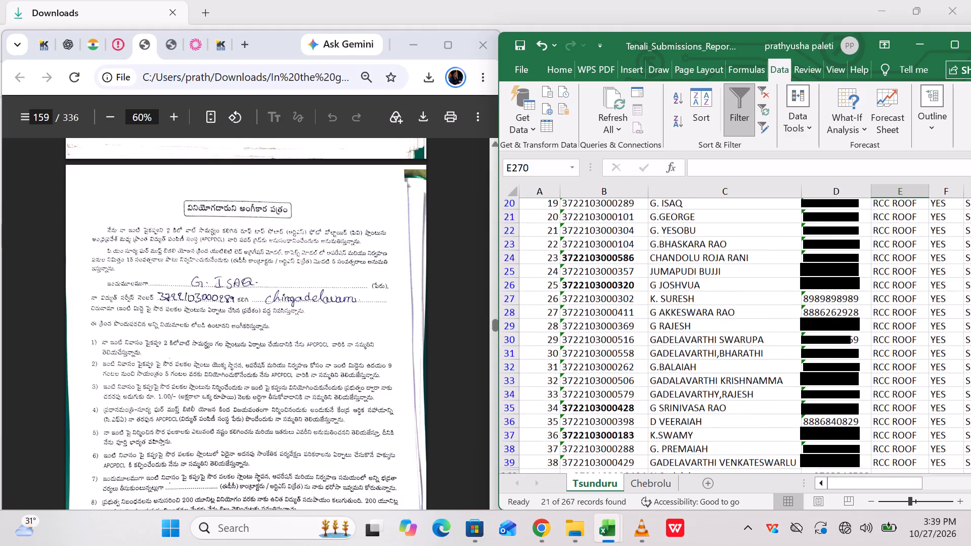
left_click(624, 234)
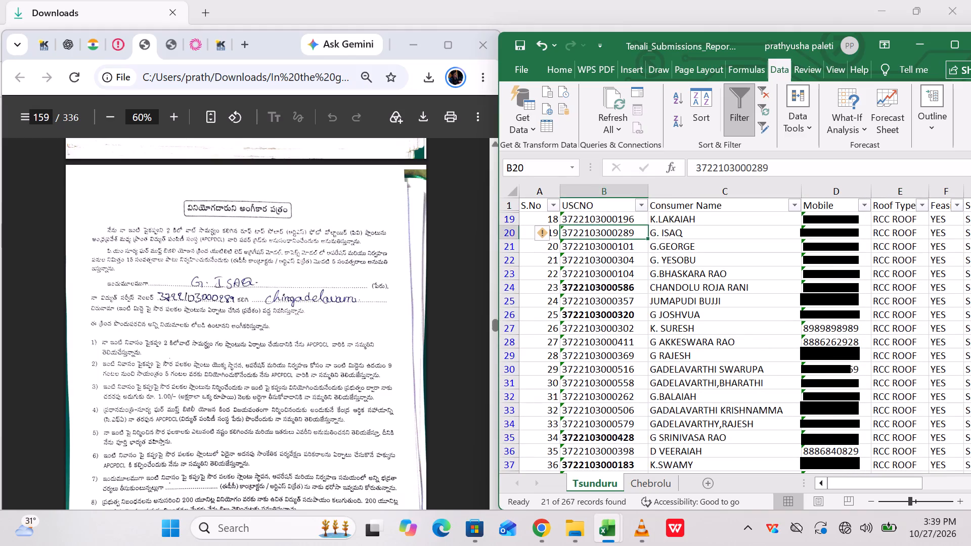
key("ctrl+b")
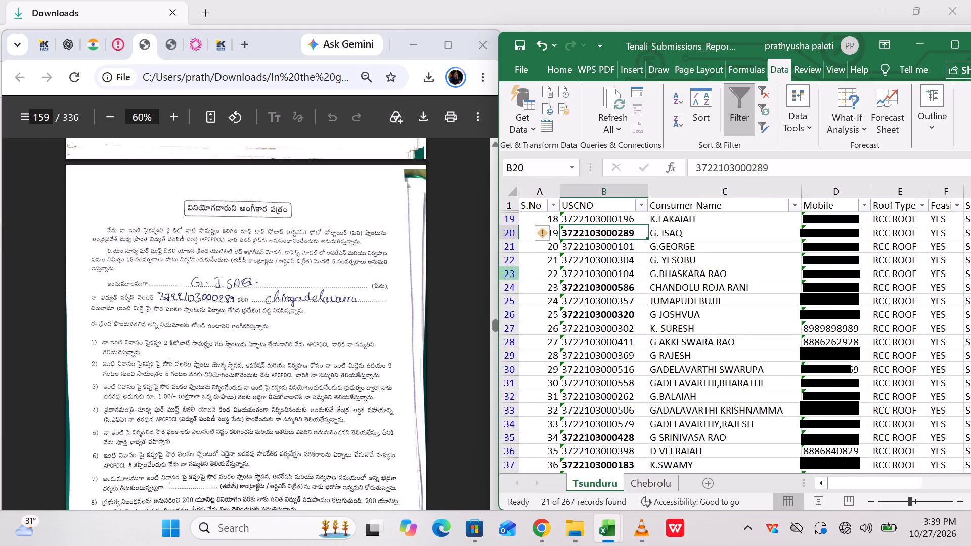
Bold the USCNO in B34 that matches the page 160 consent form.
scroll(298, 311, "down", 8)
scroll(298, 310, "up", 1)
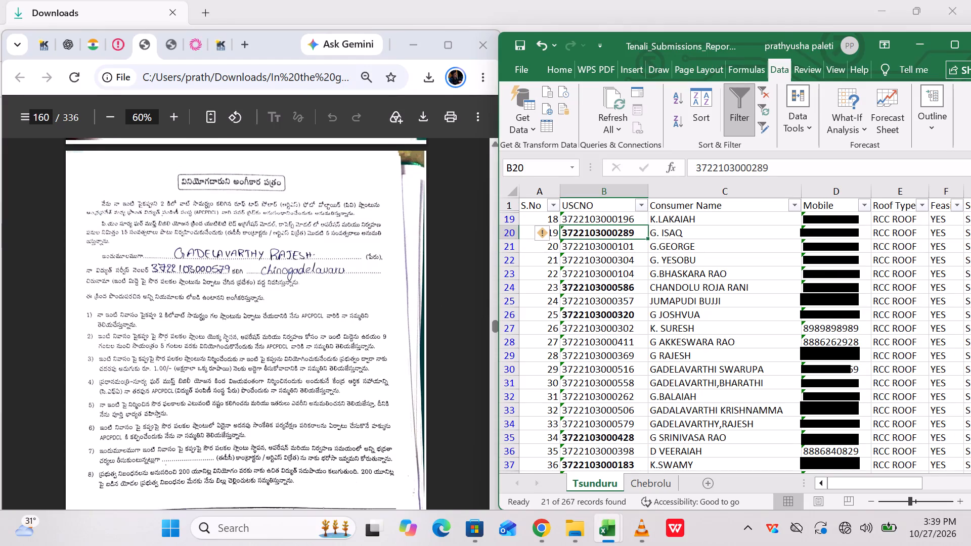
left_click(627, 425)
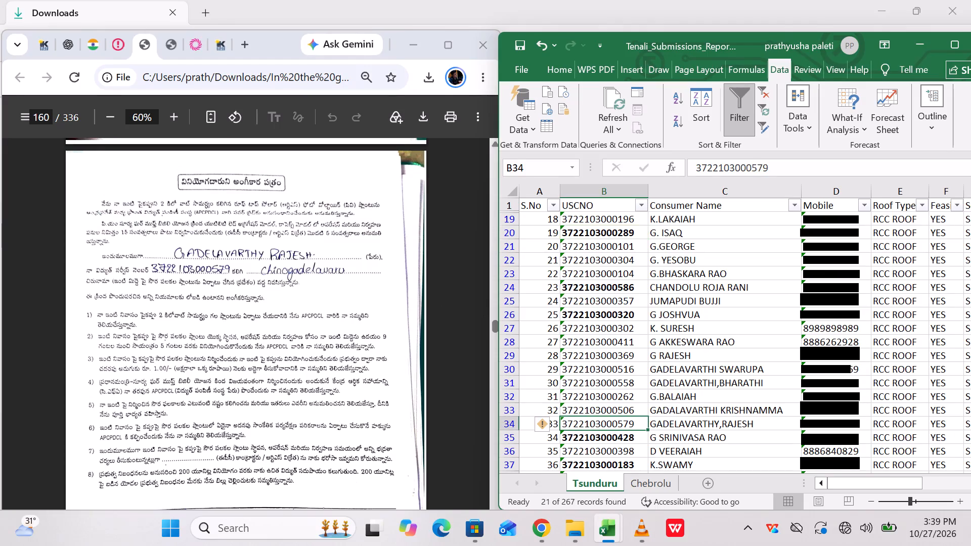
key("ctrl+b")
Bold the USCNO in B36 that matches the page 161 consent form.
scroll(293, 351, "down", 7)
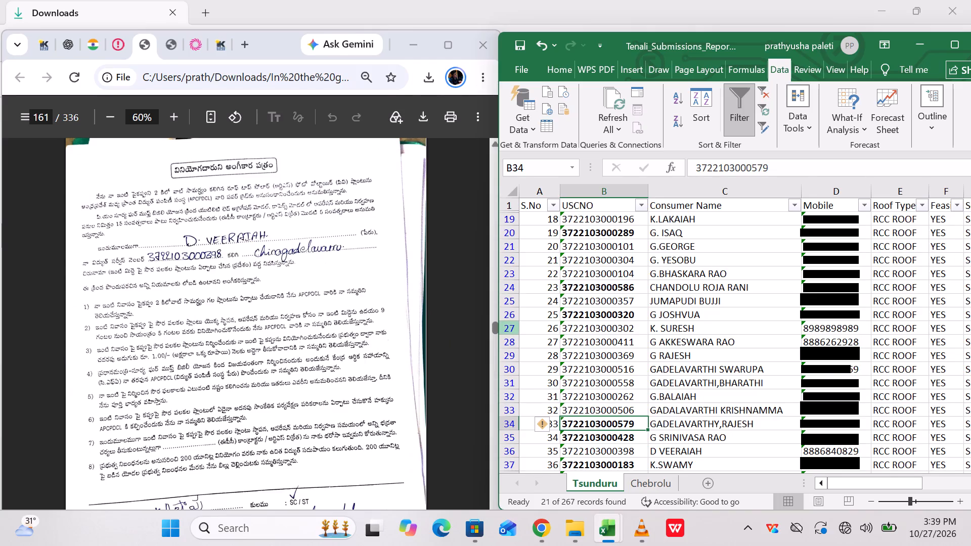
left_click(622, 451)
key("ctrl+b")
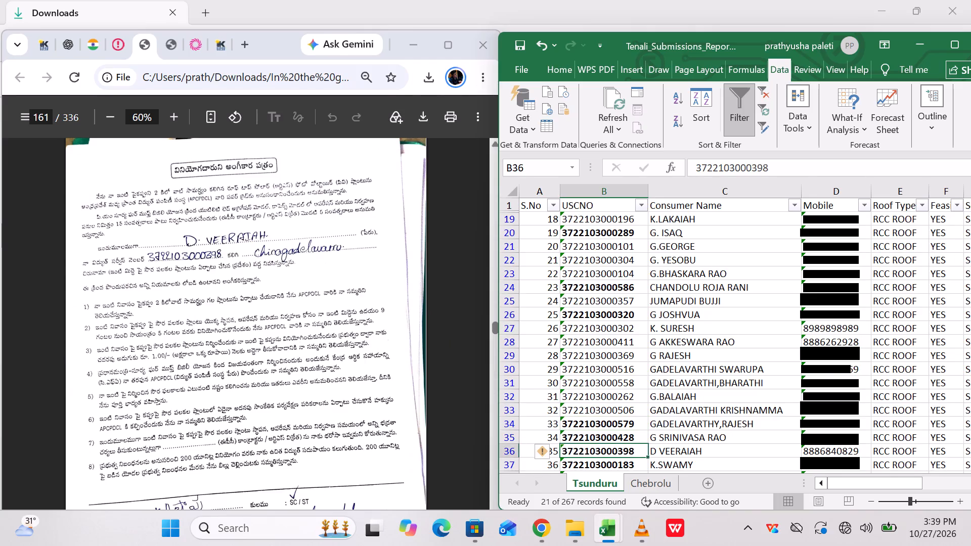
Bold the USCNO in B39 that matches the page 162 consent form.
scroll(365, 366, "down", 5)
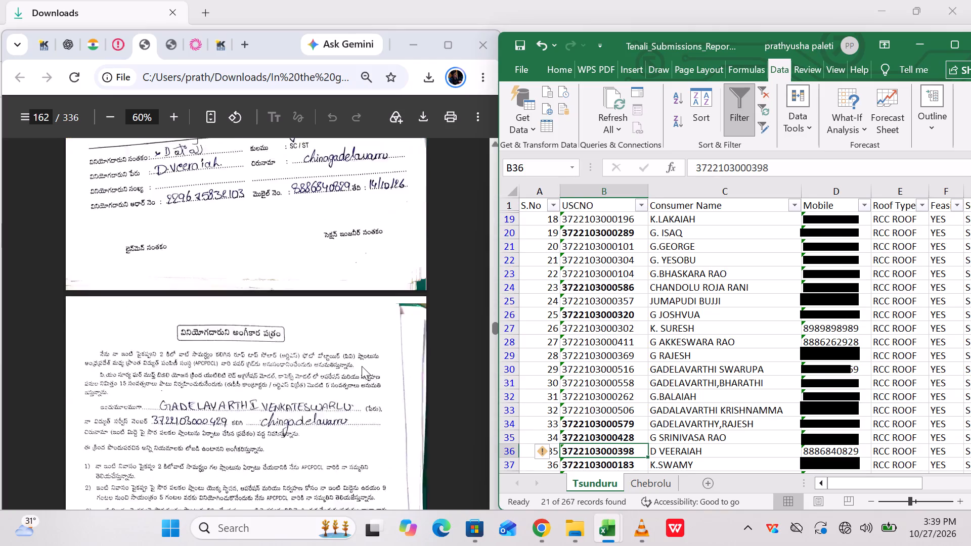
scroll(362, 366, "down", 2)
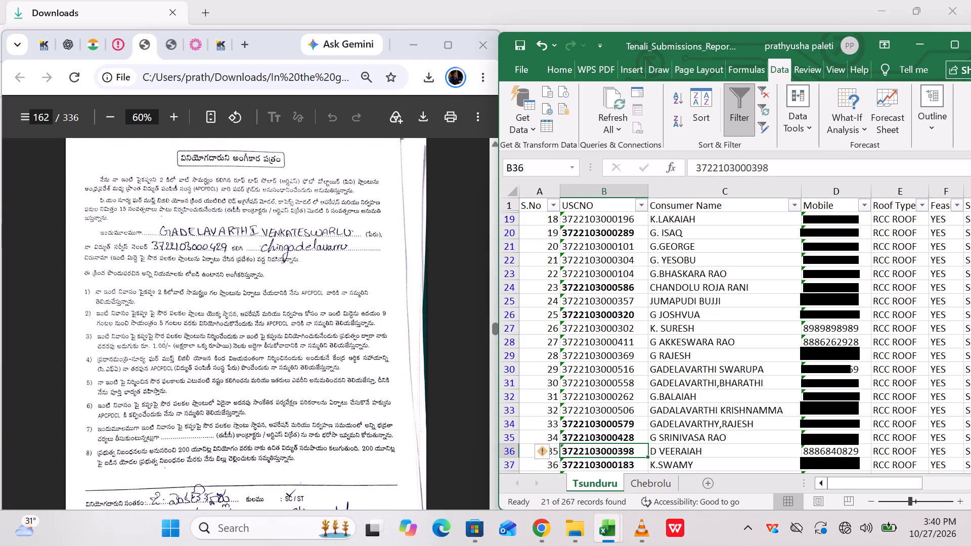
scroll(612, 257, "down", 3)
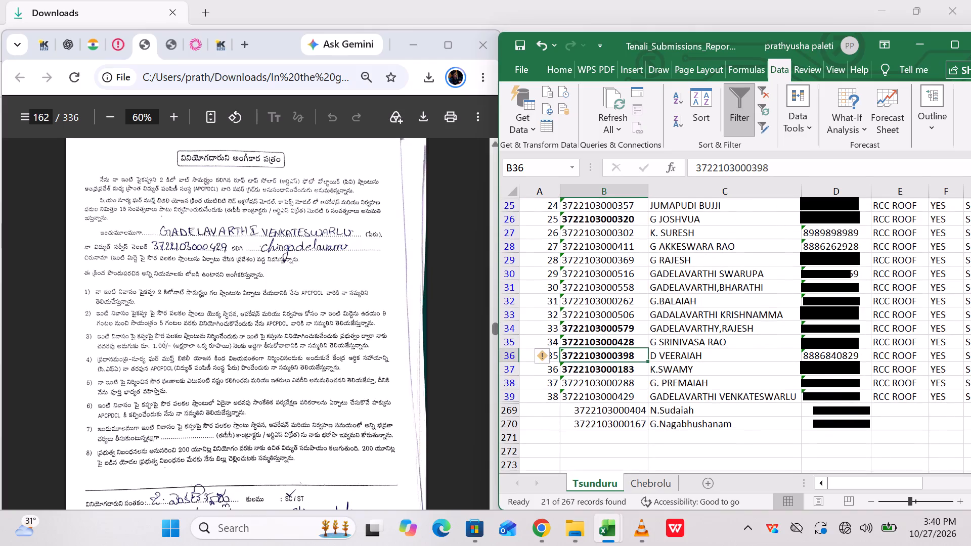
left_click(621, 397)
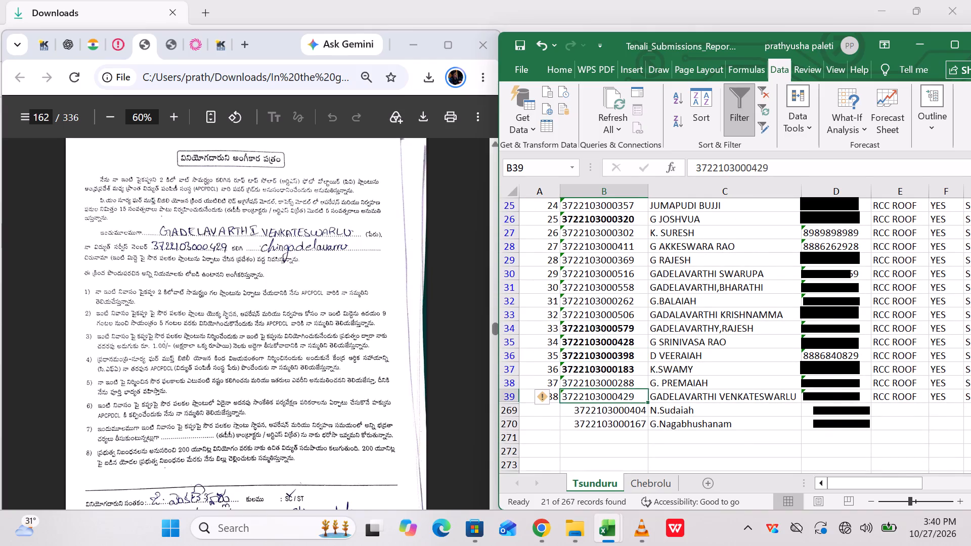
key("ctrl+b")
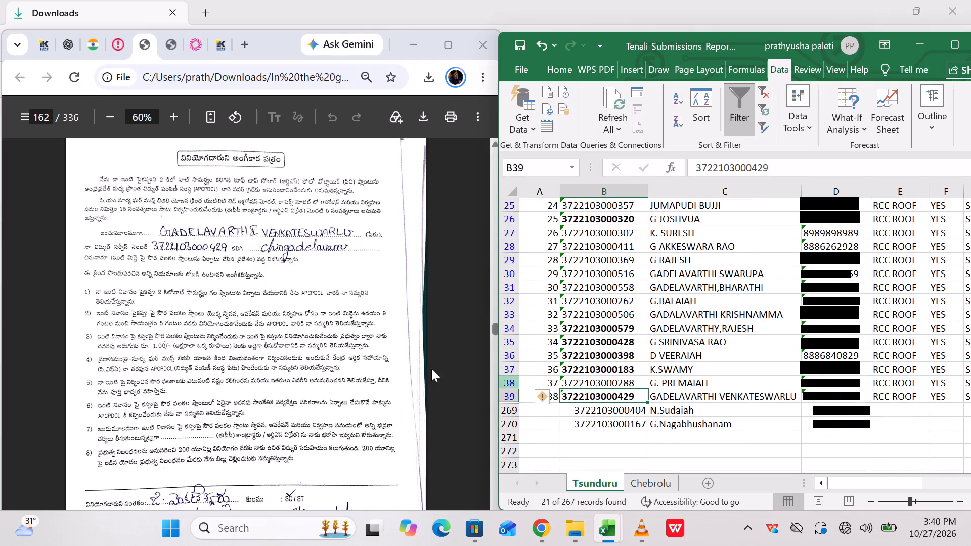
Bold the USCNO in B32 that matches the page 163 consent form.
scroll(348, 345, "down", 7)
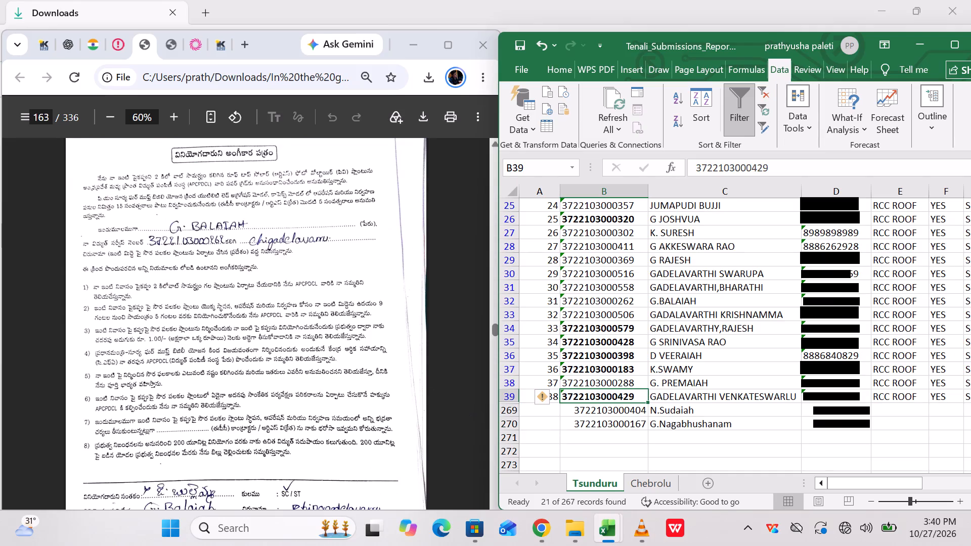
left_click(624, 301)
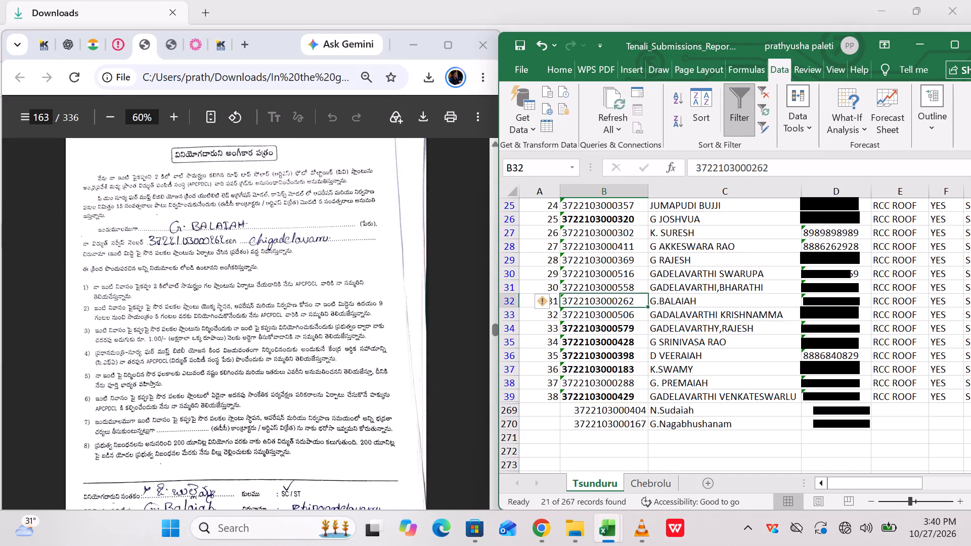
key("ctrl+b")
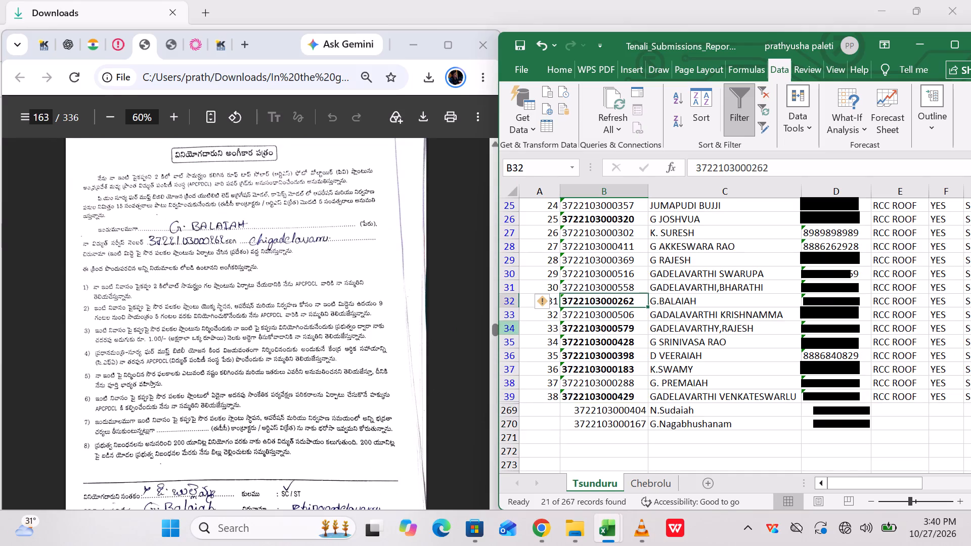
Bold the USCNO in B31 that matches the page 164 consent form.
scroll(327, 350, "down", 6)
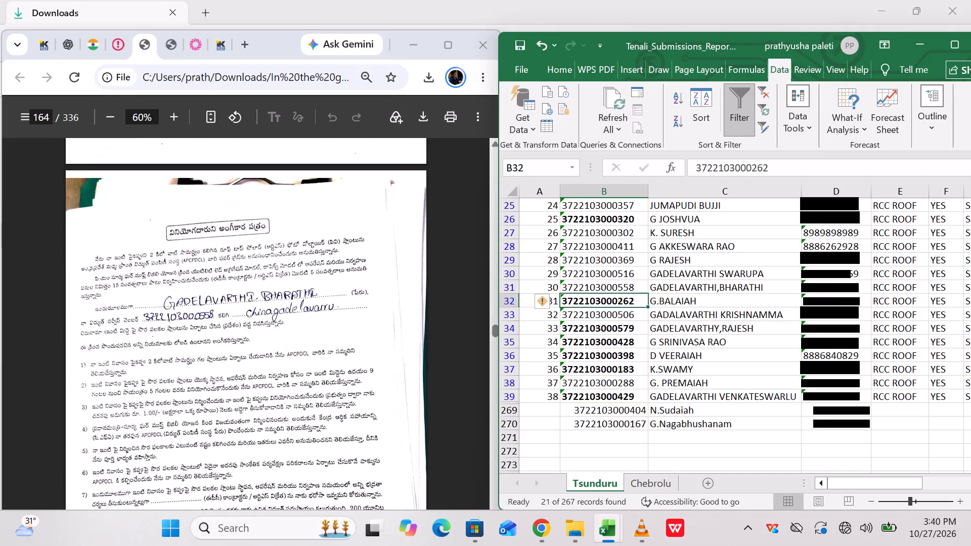
scroll(327, 350, "down", 1)
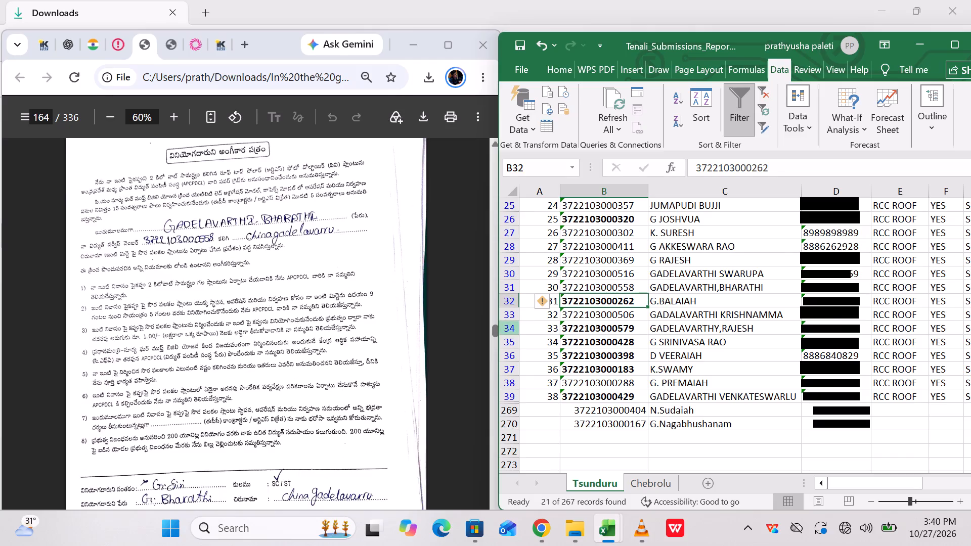
left_click(615, 290)
key("ctrl+b")
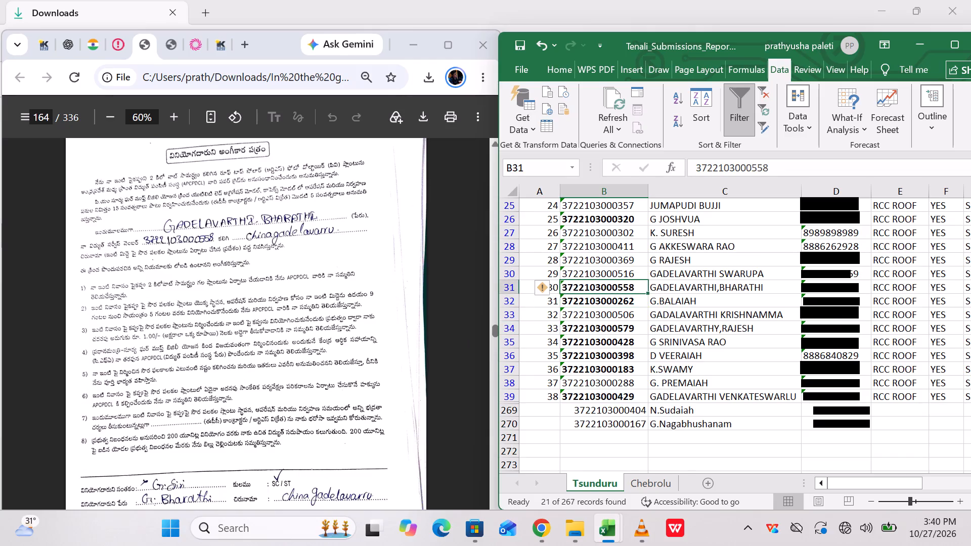
Bold the USCNO in B28 that matches the page 165 consent form.
scroll(297, 349, "down", 6)
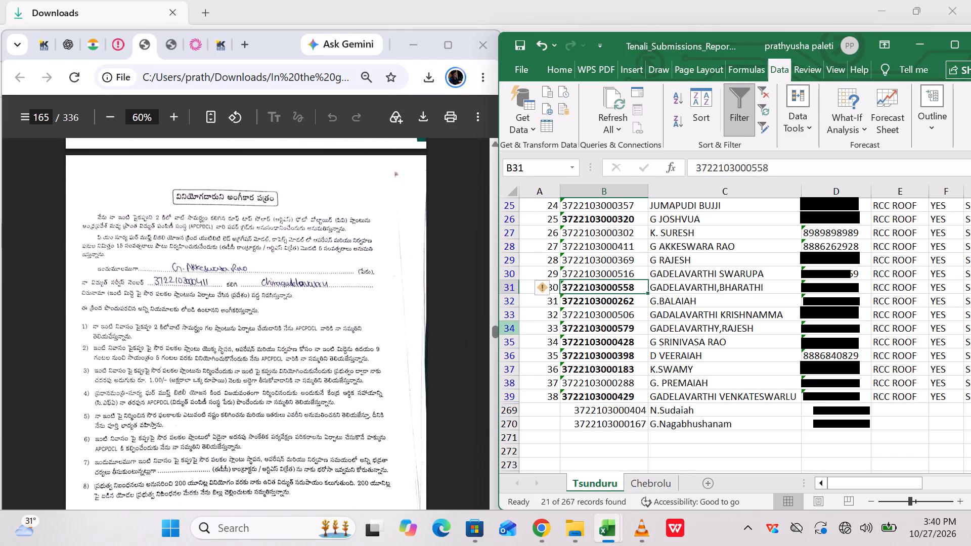
left_click(608, 249)
key("ctrl+b")
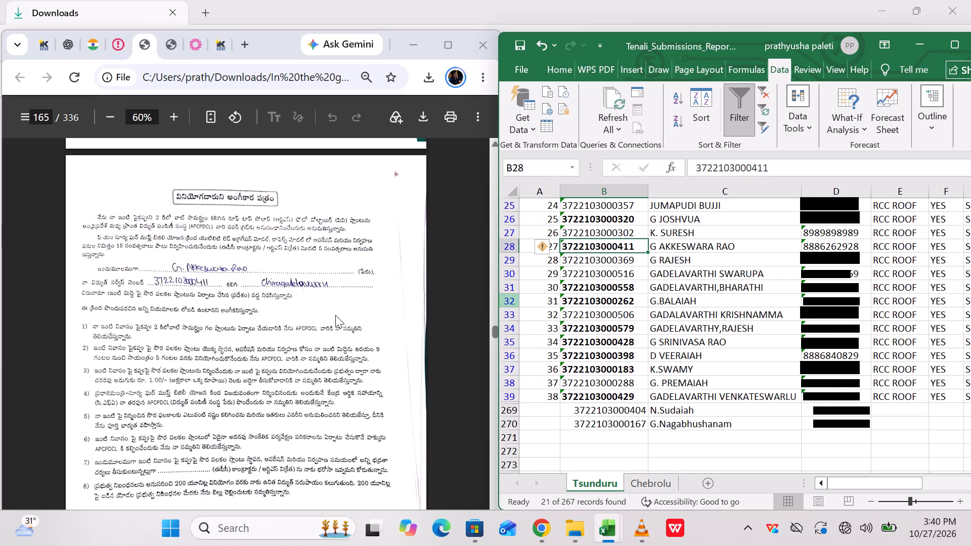
Bold the USCNO in B30 that matches the page 166 consent form.
scroll(335, 315, "down", 5)
scroll(335, 314, "up", 4)
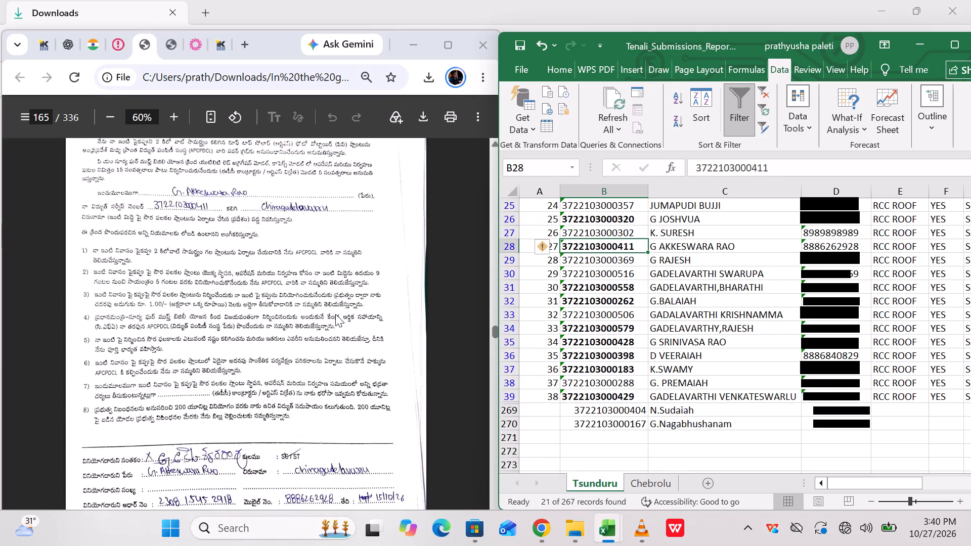
scroll(335, 314, "down", 6)
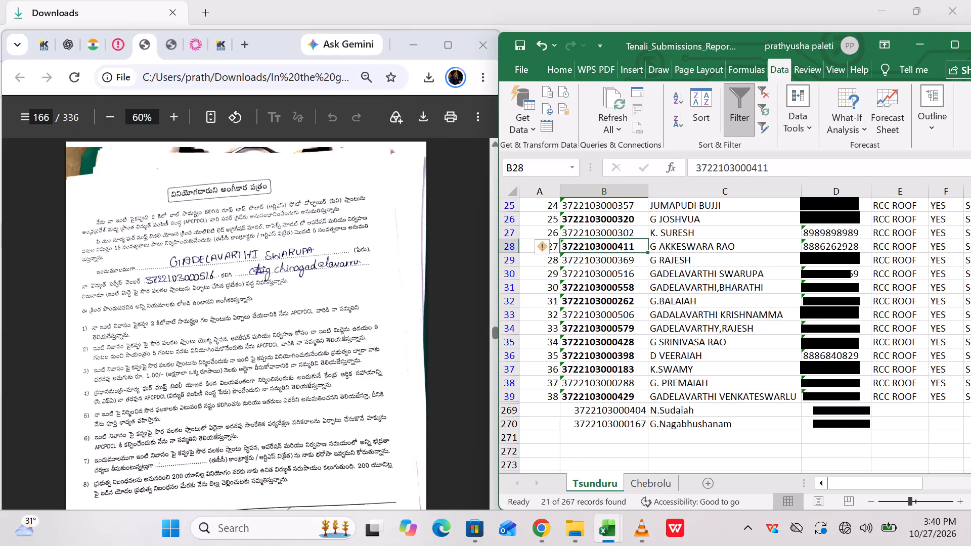
left_click(611, 277)
key("ctrl+b")
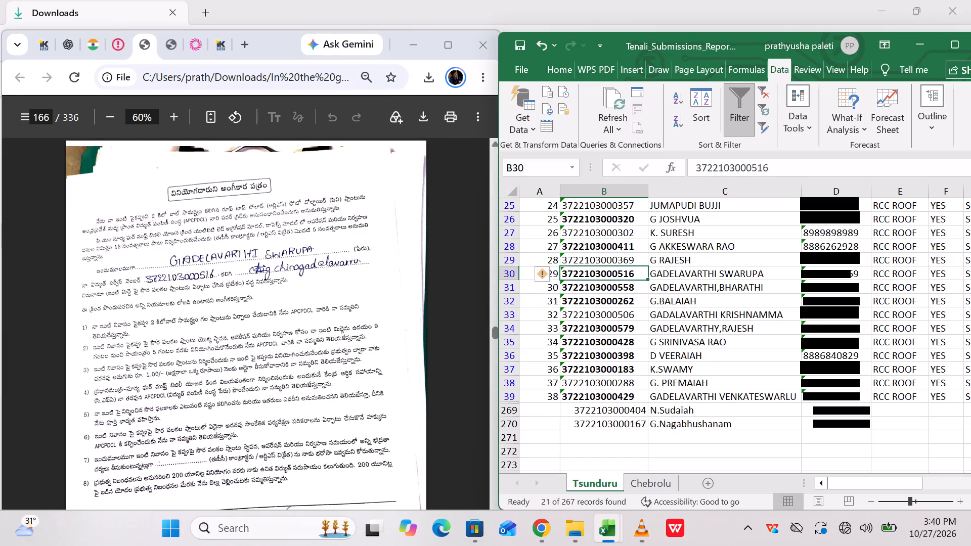
Bold the USCNO in B29 that matches the page 167 consent form.
scroll(318, 312, "down", 7)
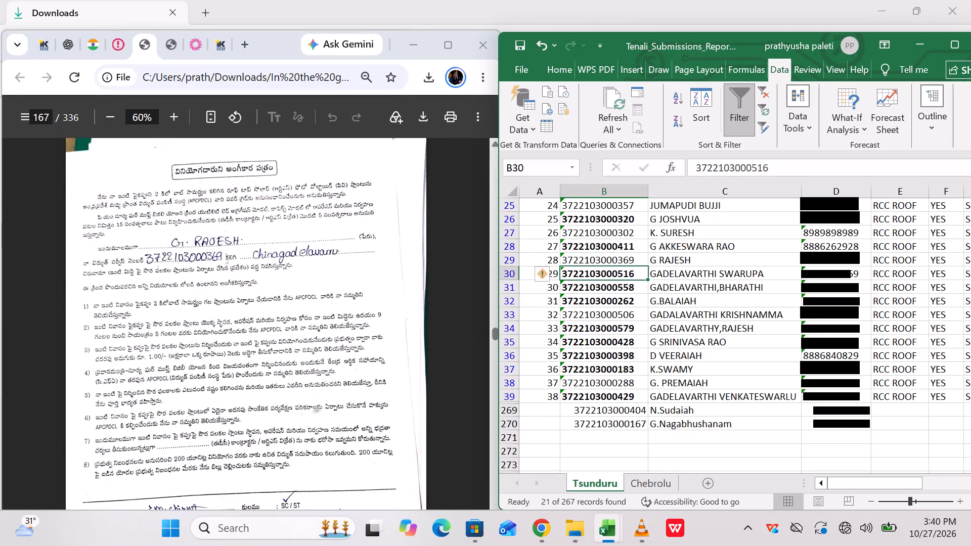
left_click(622, 260)
key("ctrl+b")
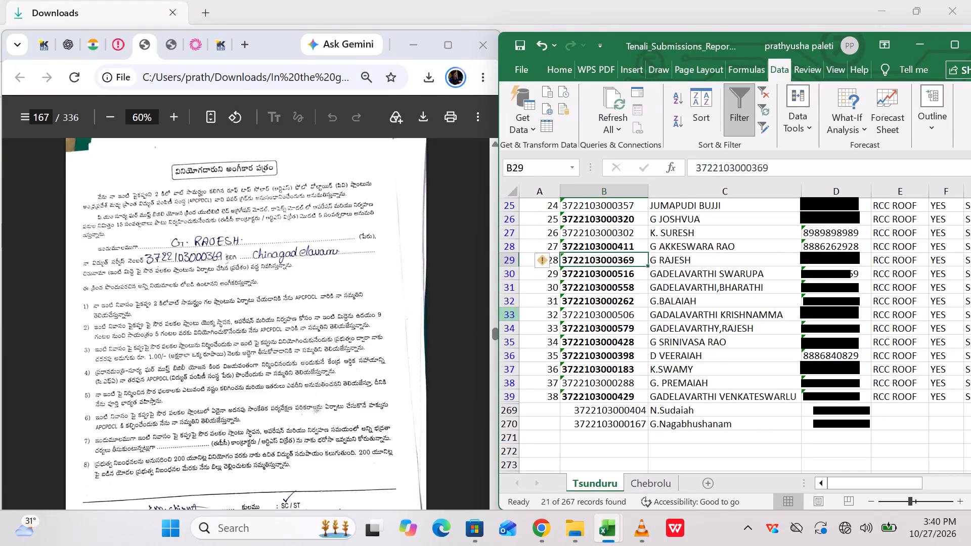
Bold the USCNO in B23 that matches the page 168 consent form.
scroll(304, 366, "down", 7)
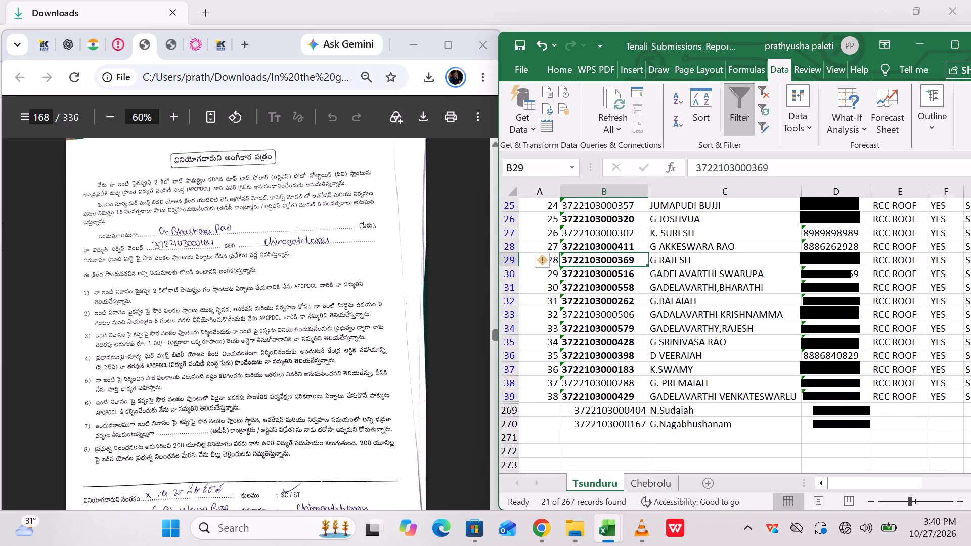
scroll(621, 338, "up", 2)
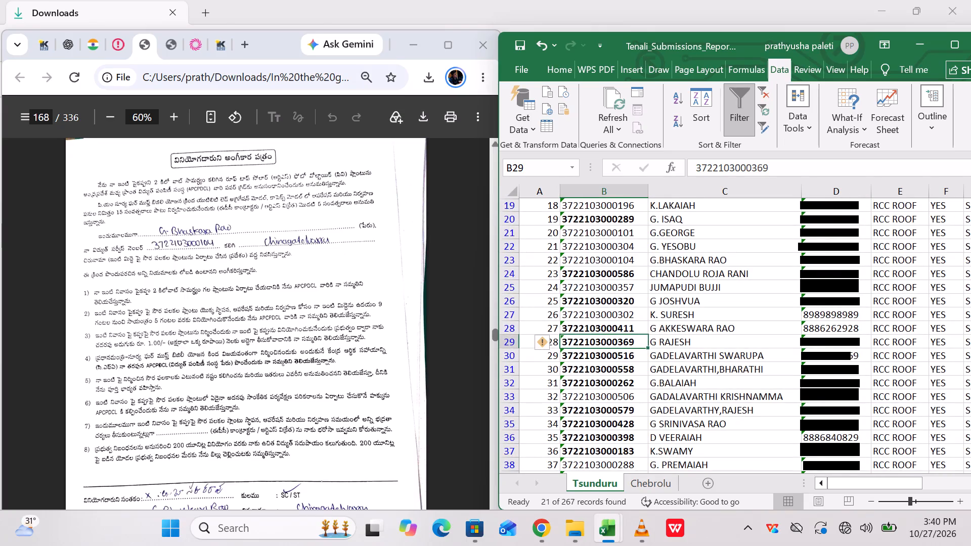
left_click(622, 262)
key("ctrl+b")
Bold the USCNO in B25 that matches the page 169 consent form.
scroll(282, 369, "down", 3)
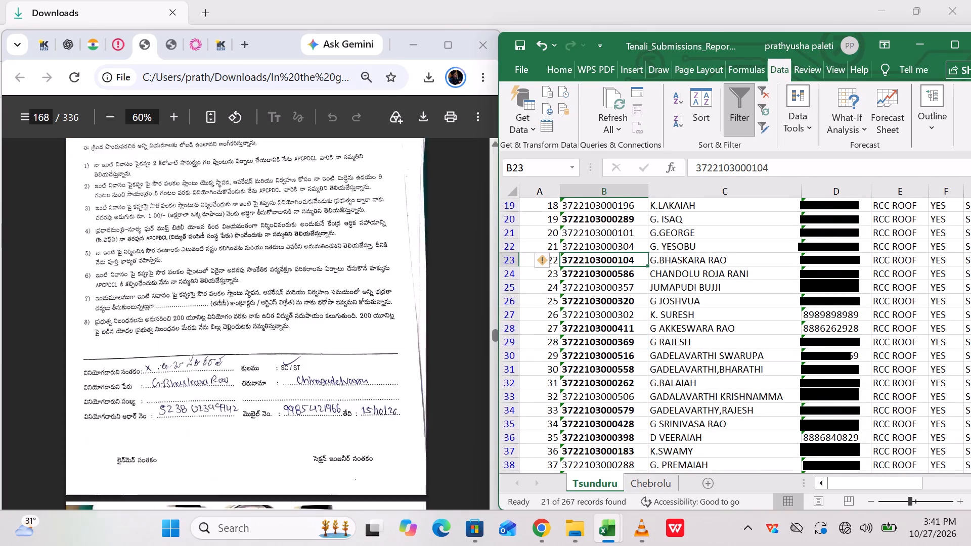
scroll(282, 370, "down", 3)
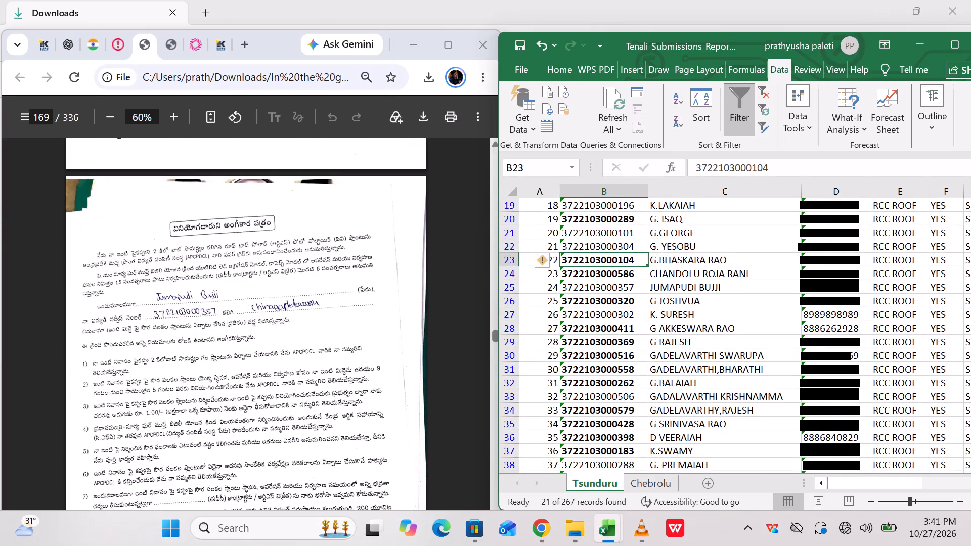
left_click(618, 290)
key("ctrl+b")
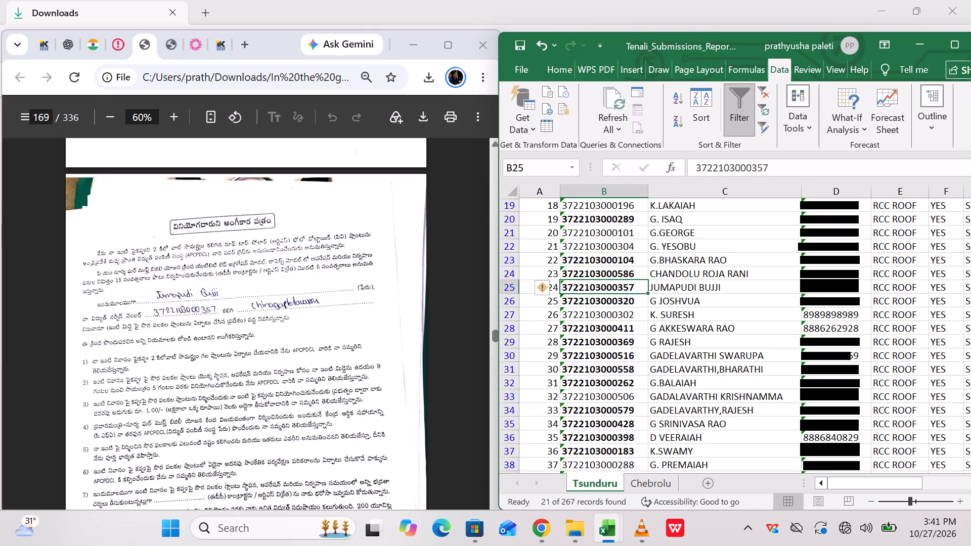
Bold the USCNO in B22 that matches the page 170 consent form.
scroll(269, 396, "down", 8)
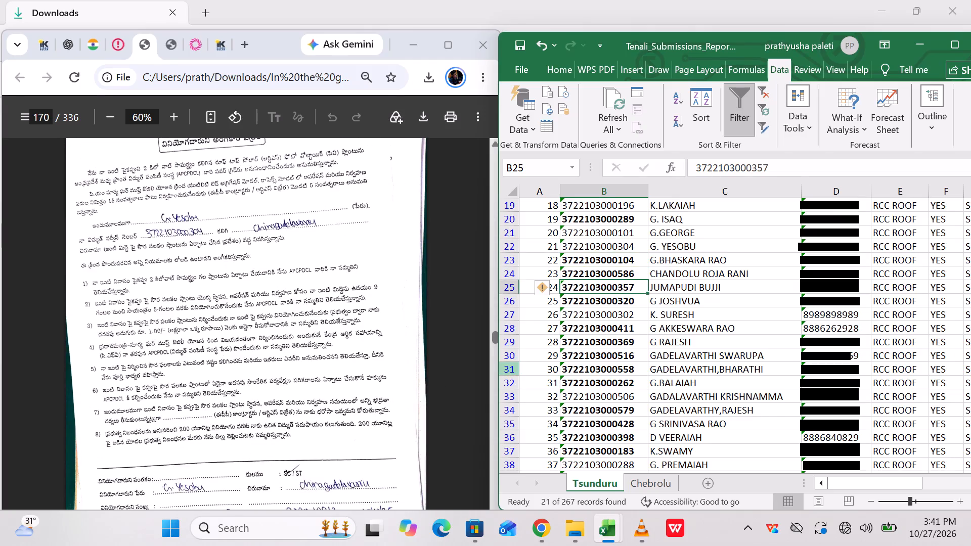
left_click(617, 248)
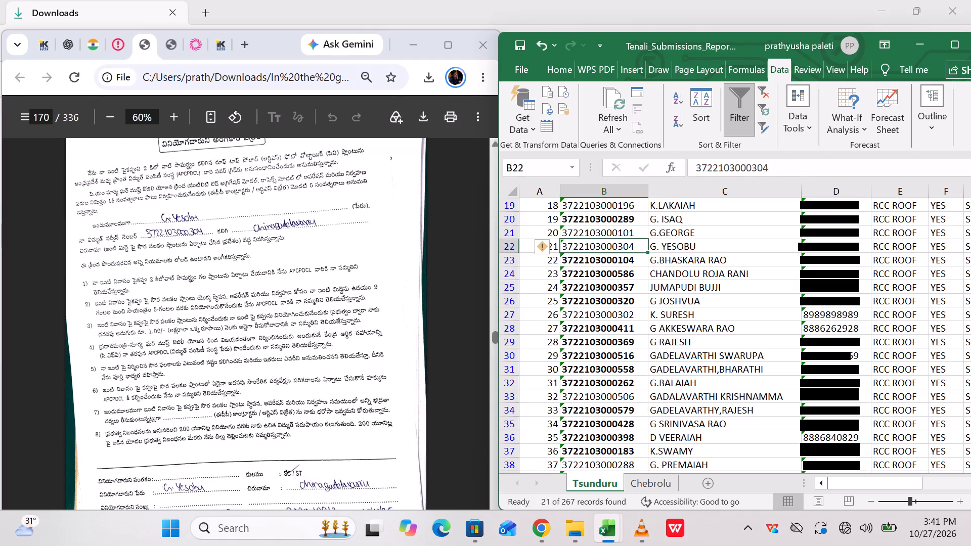
key("ctrl+b")
Bold the USCNO in B21 that matches the page 171 consent form.
scroll(291, 337, "down", 6)
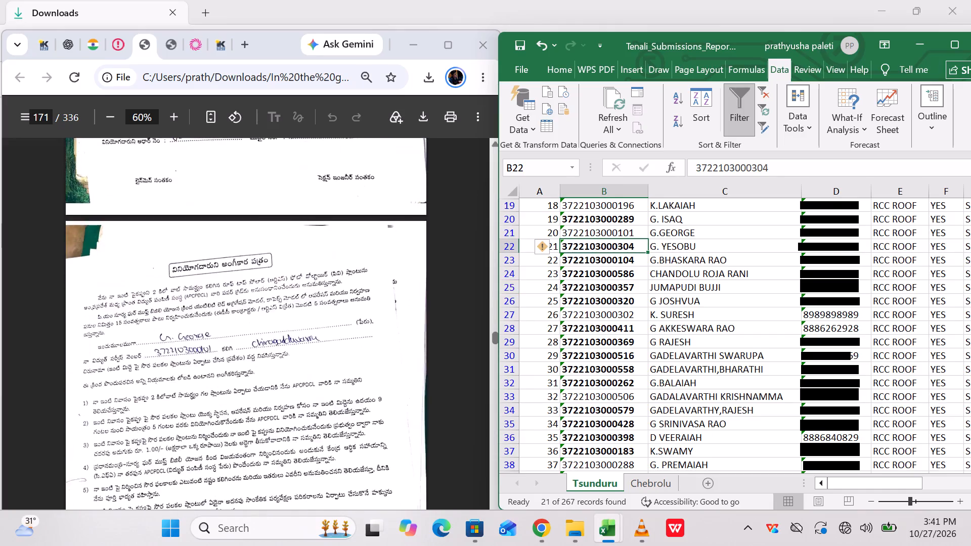
scroll(283, 340, "down", 1)
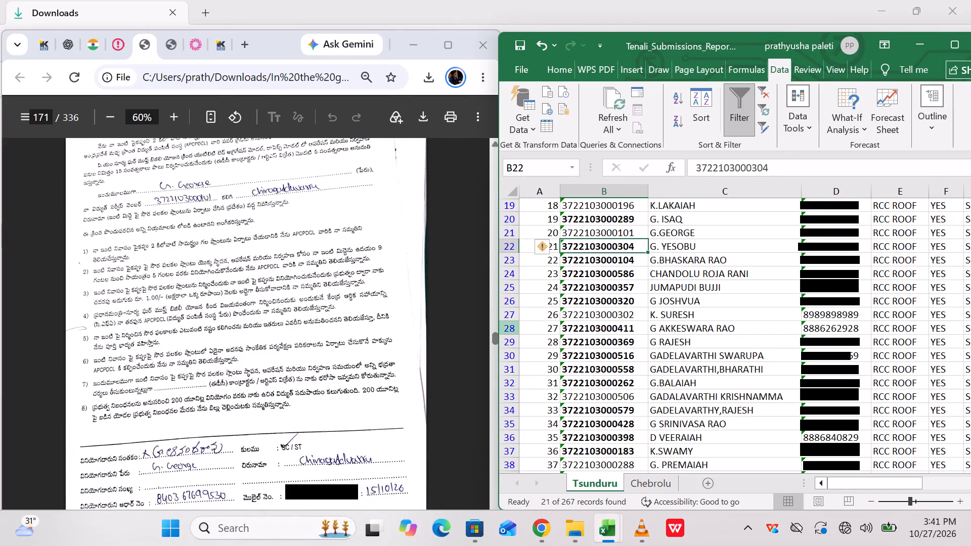
left_click(624, 235)
key("ctrl+b")
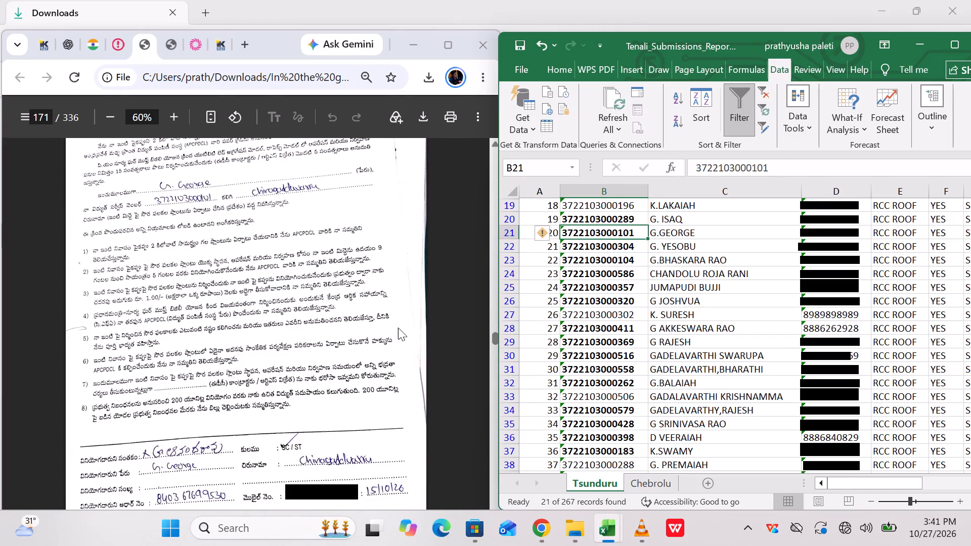
Bold the USCNO in B19 that matches the page 172 consent form.
scroll(288, 367, "down", 7)
scroll(285, 354, "up", 1)
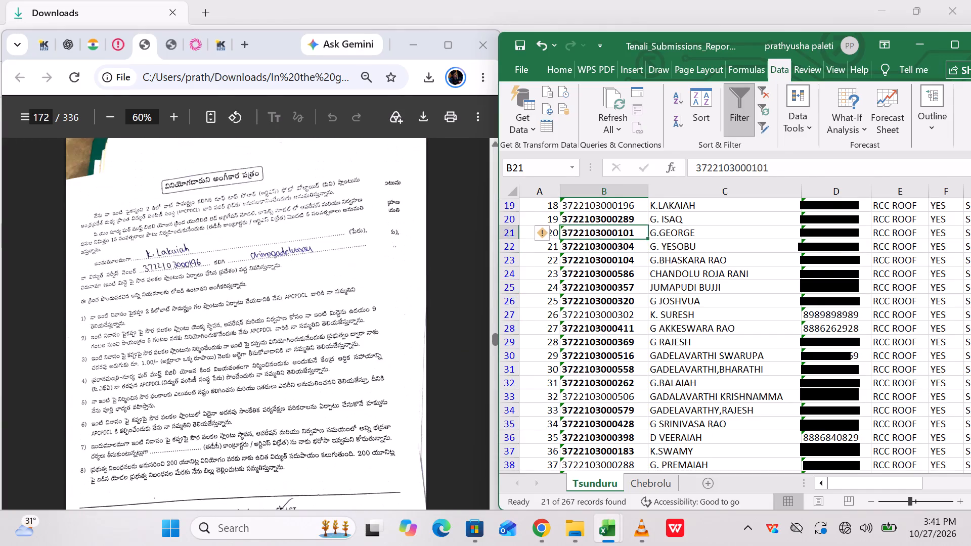
left_click(620, 206)
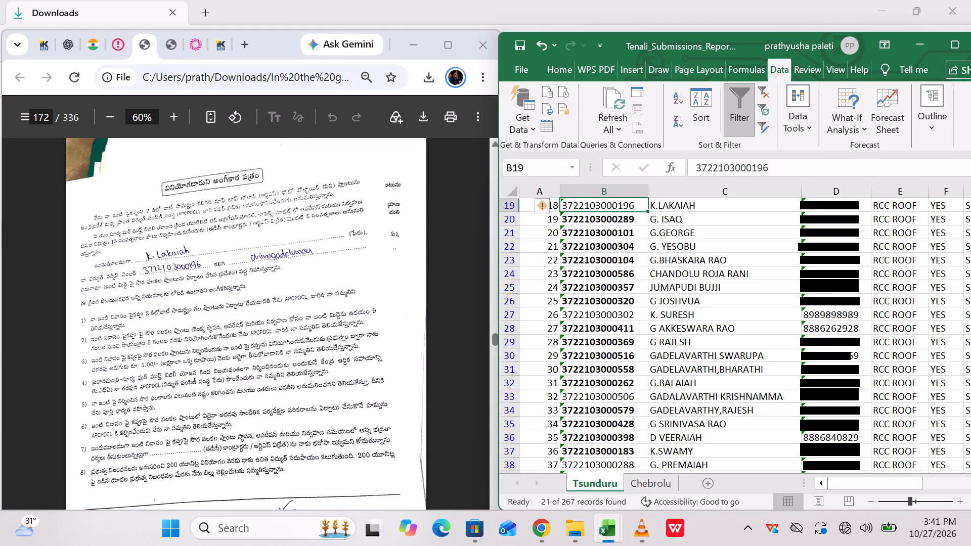
key("ctrl+b")
Read the consent form on page 173 and save the Tenali submissions workbook with the bolded USCNOs.
scroll(290, 315, "down", 4)
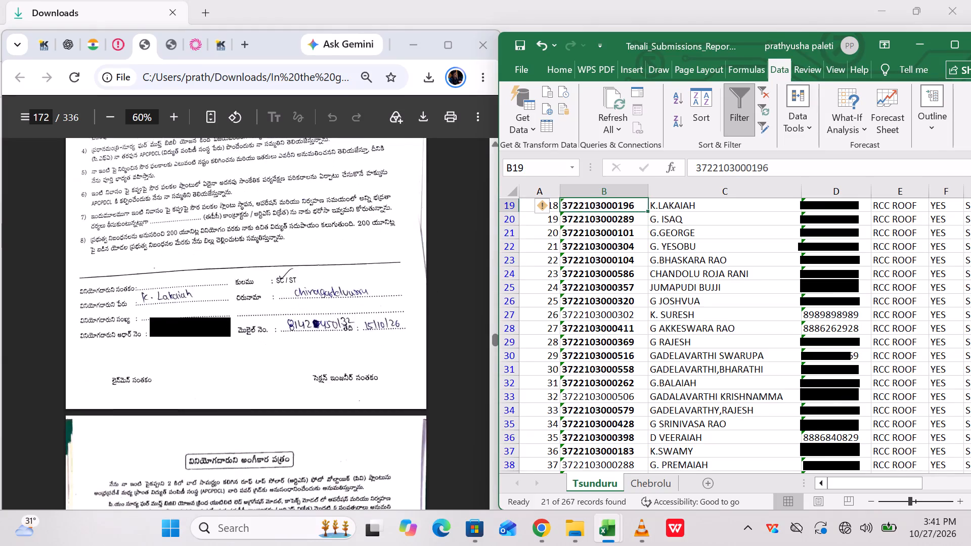
scroll(286, 318, "down", 2)
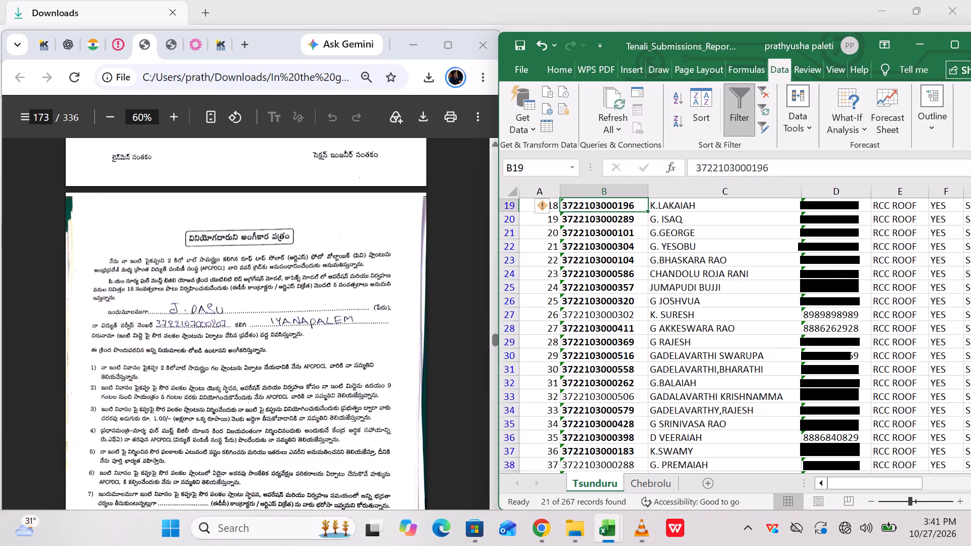
key("ctrl+s")
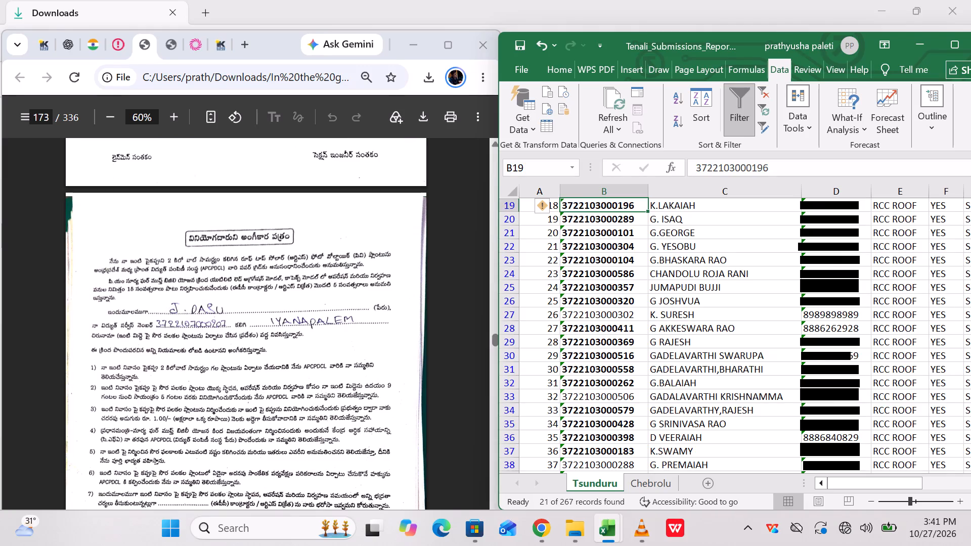
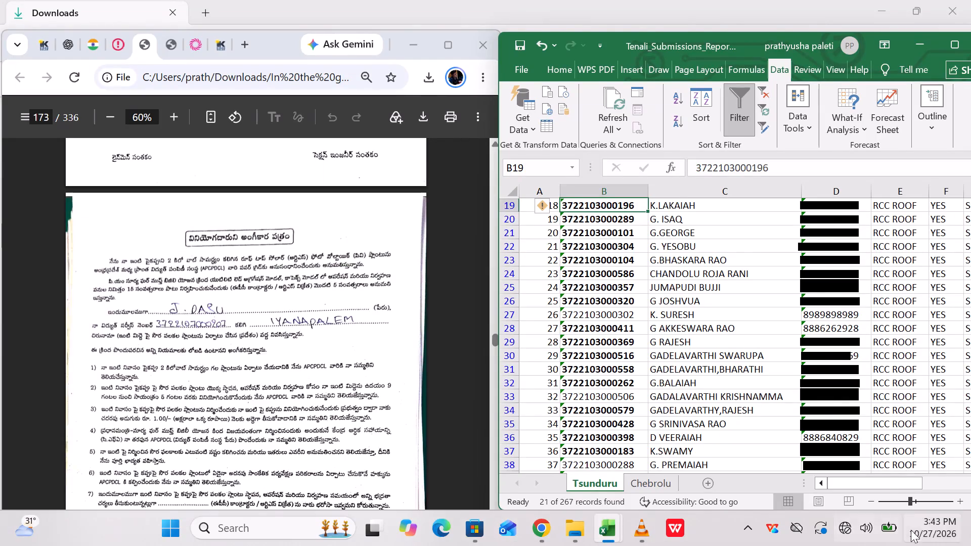
Examine the consent forms on pages 173 and 174 for the consumer details and district.
left_click_drag(889, 484, 951, 493)
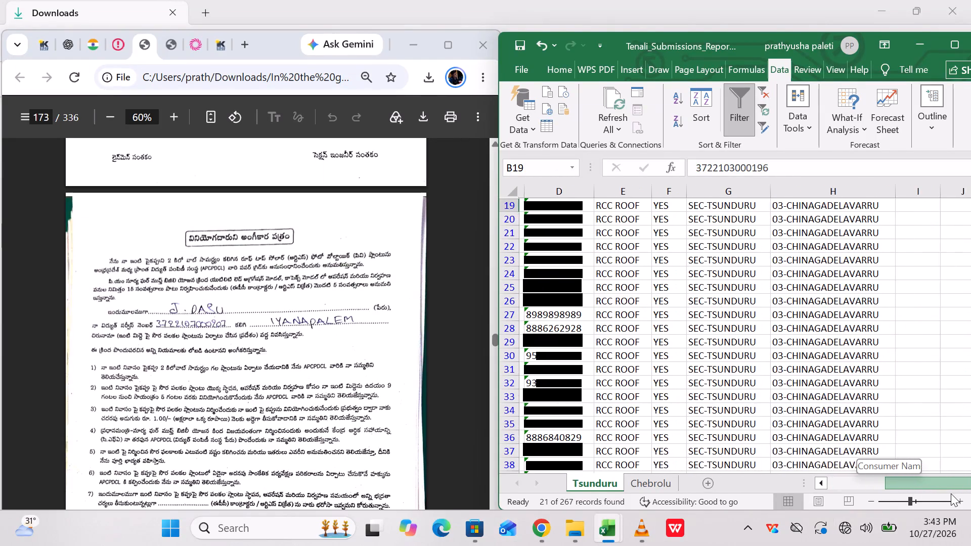
left_click_drag(951, 493, 951, 494)
scroll(198, 367, "down", 7)
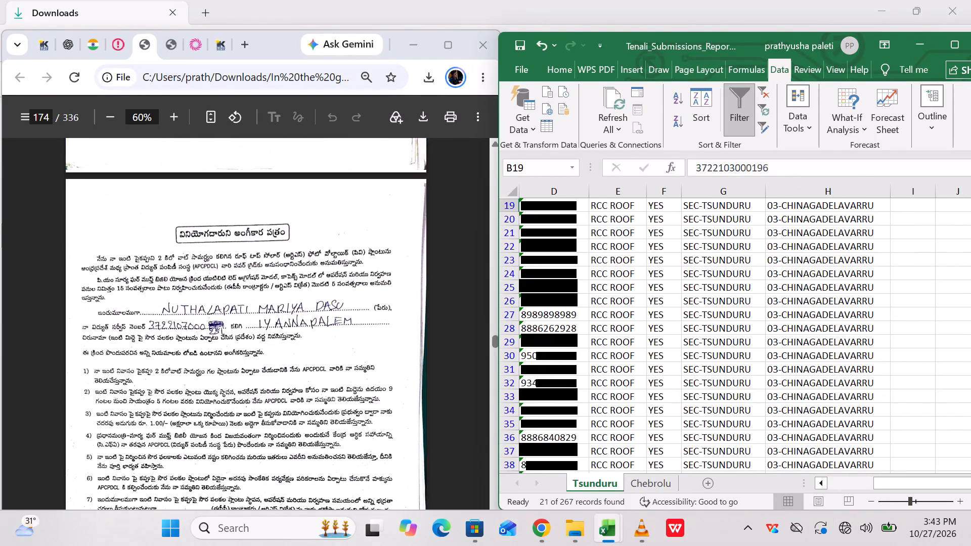
scroll(206, 348, "down", 7)
scroll(209, 344, "up", 5)
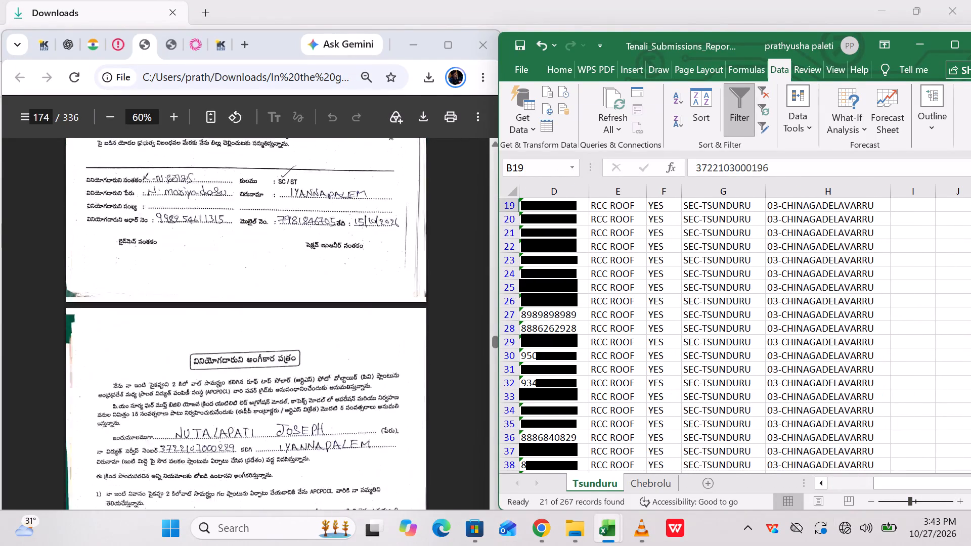
scroll(211, 343, "up", 7)
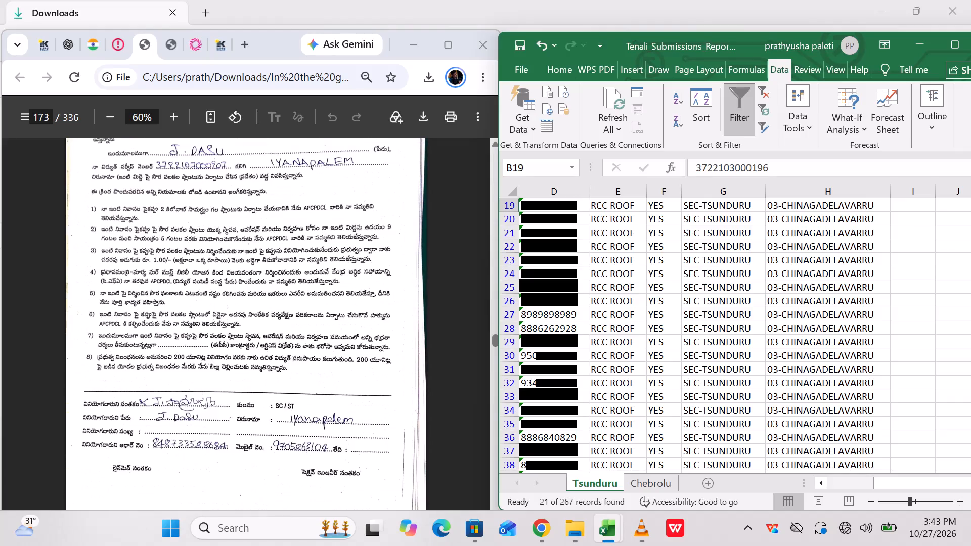
Save the Tenali submissions workbook.
key("ctrl+s")
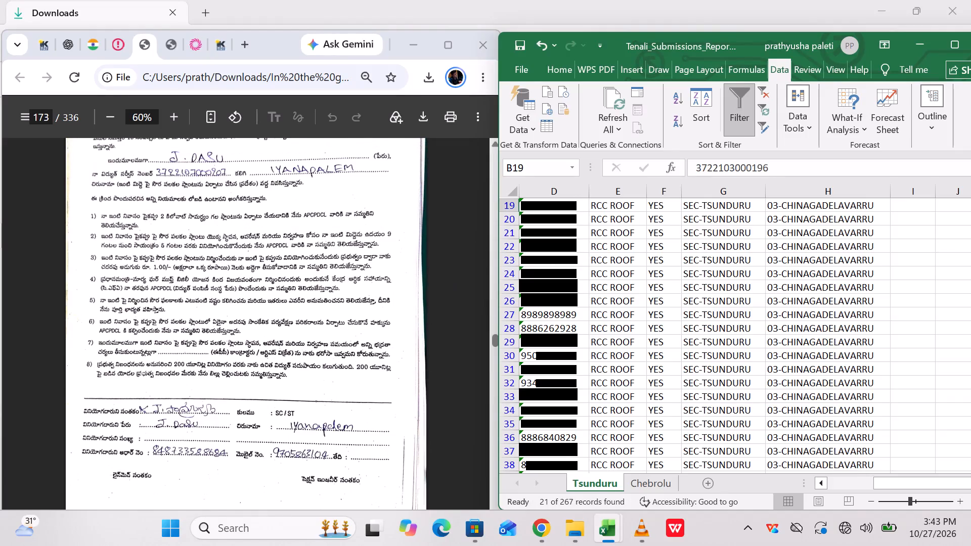
Filter the Tsunduru sheet's District column to show only 07-IYANNAPALEM.
scroll(842, 239, "up", 9)
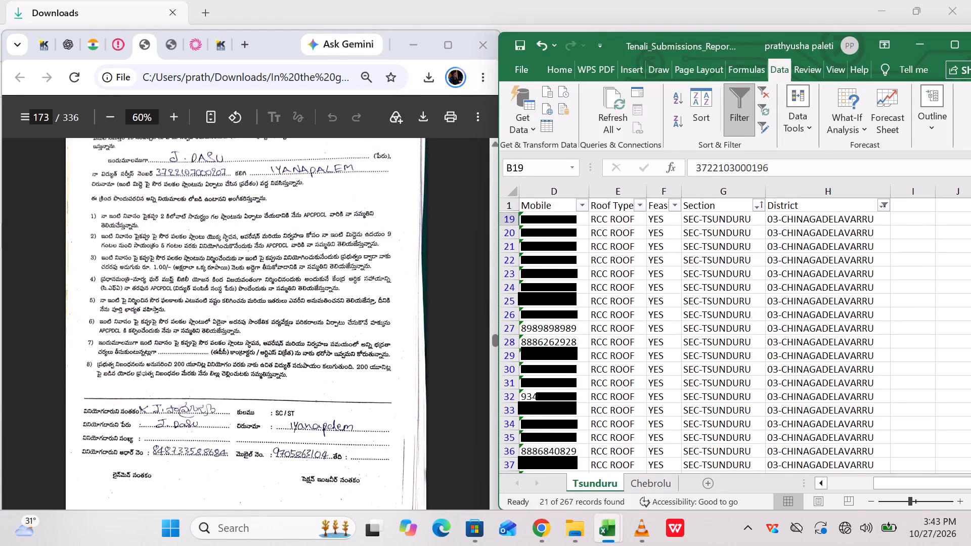
left_click(885, 206)
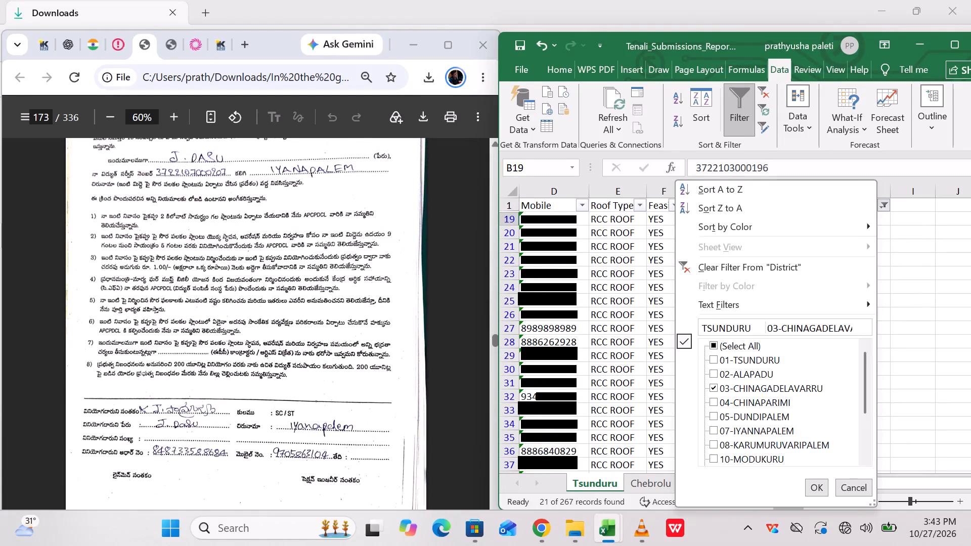
left_click(710, 343)
left_click(710, 343)
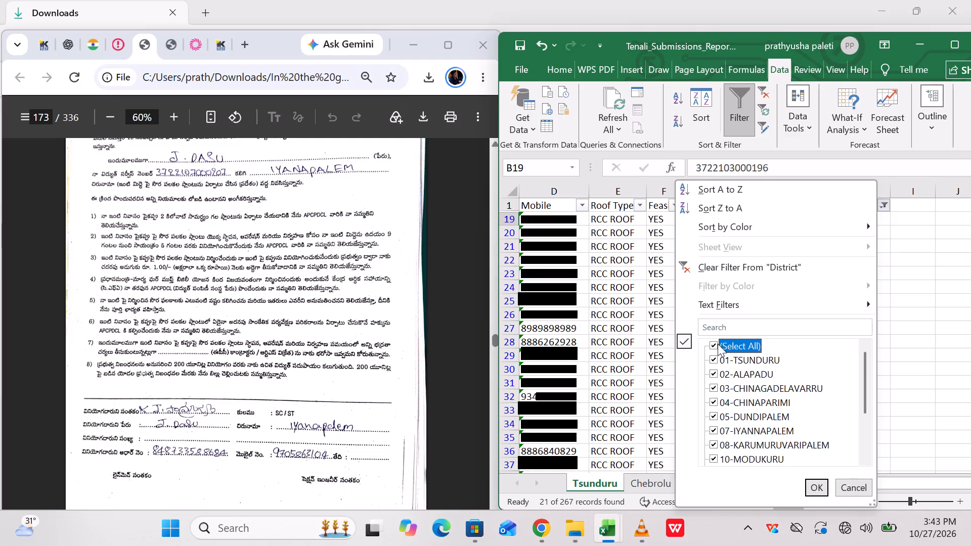
left_click(718, 344)
left_click(722, 331)
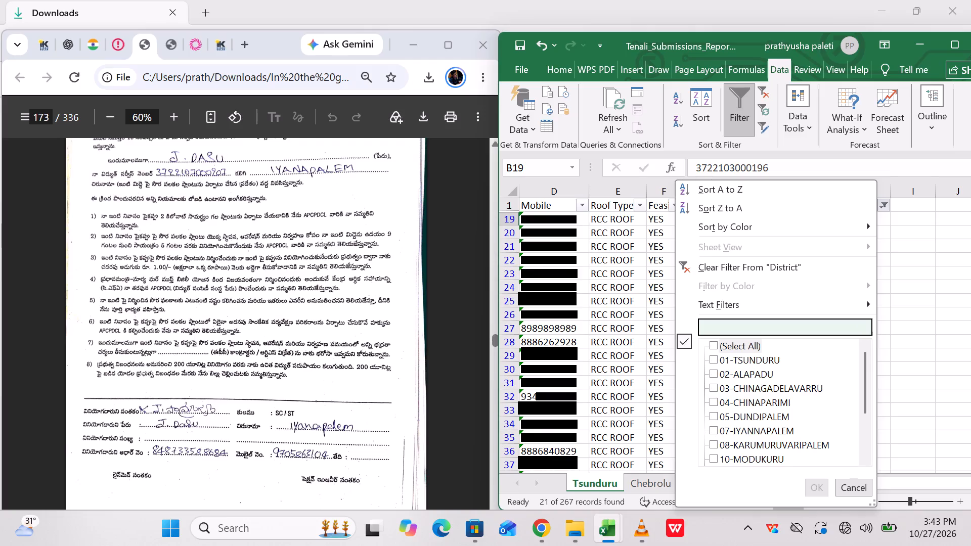
type("iyy")
key("BackSpace")
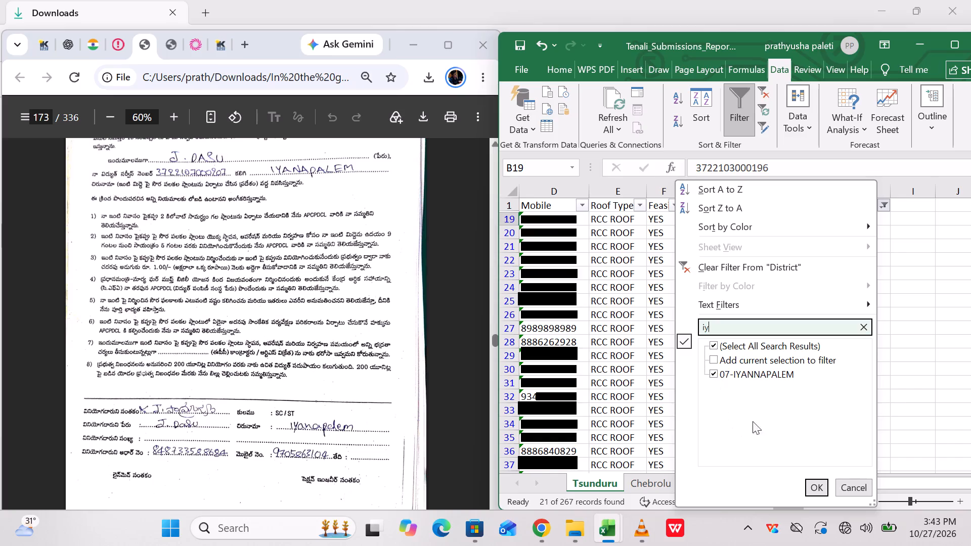
left_click(817, 489)
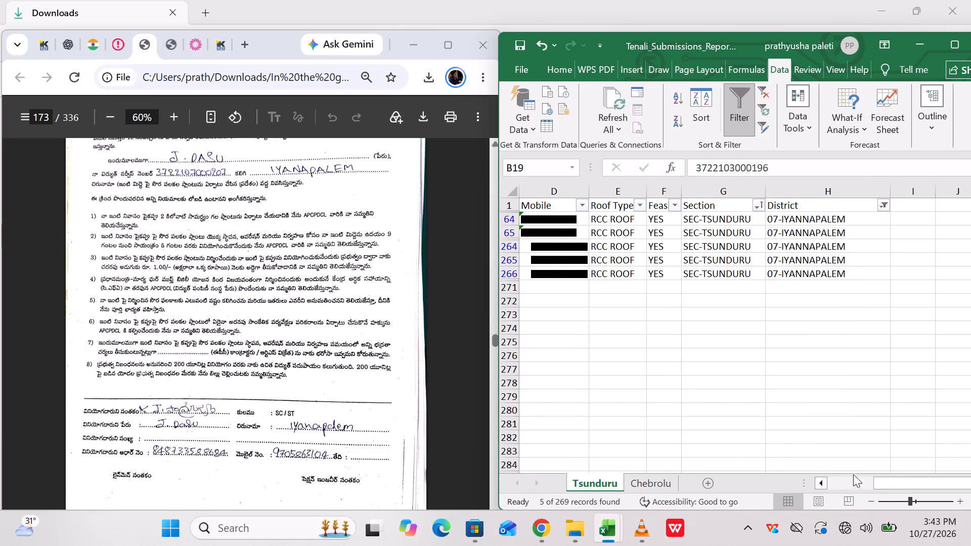
Copy the USCNO from B266 to B271 and replace its last three digits with those on the page 173 consent form.
left_click_drag(880, 480, 766, 506)
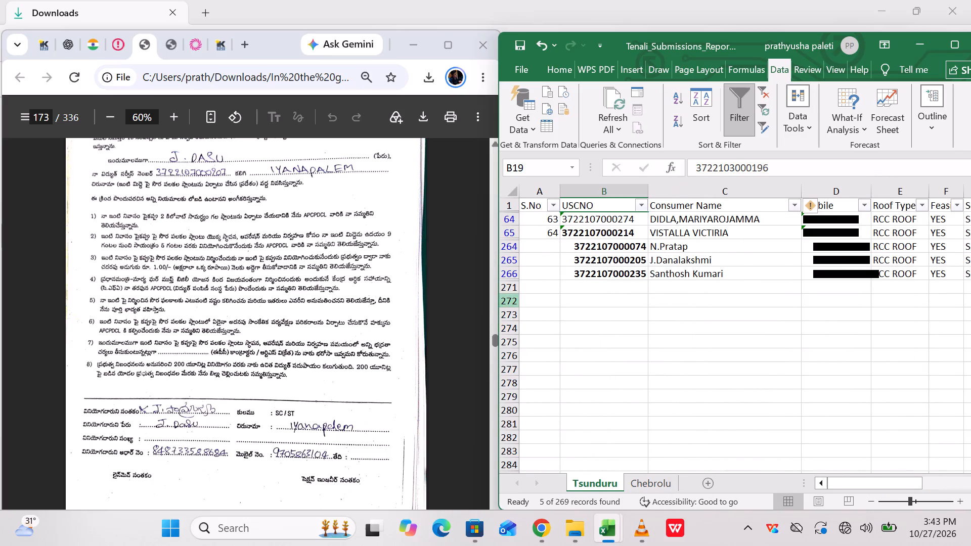
left_click(625, 275)
scroll(312, 329, "up", 2)
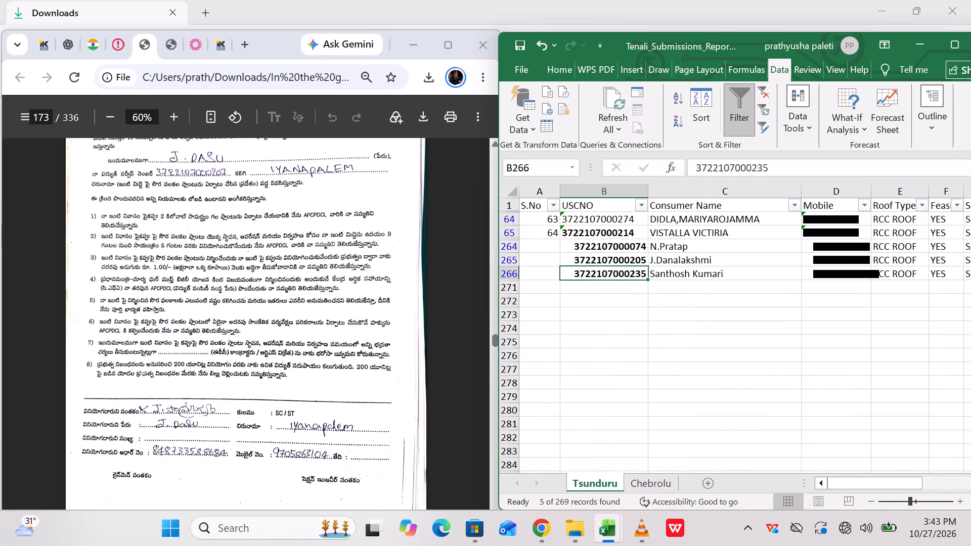
scroll(312, 329, "up", 6)
scroll(312, 329, "down", 2)
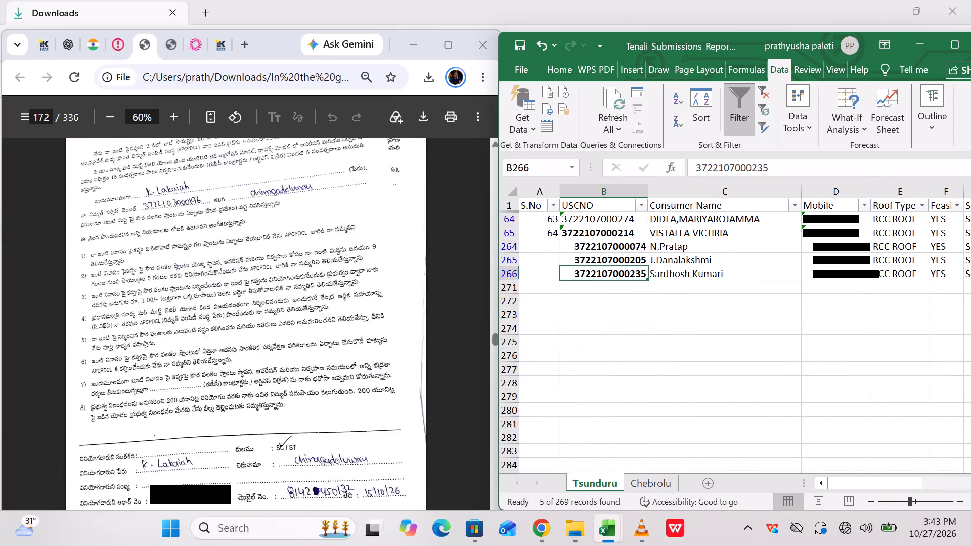
scroll(312, 329, "down", 5)
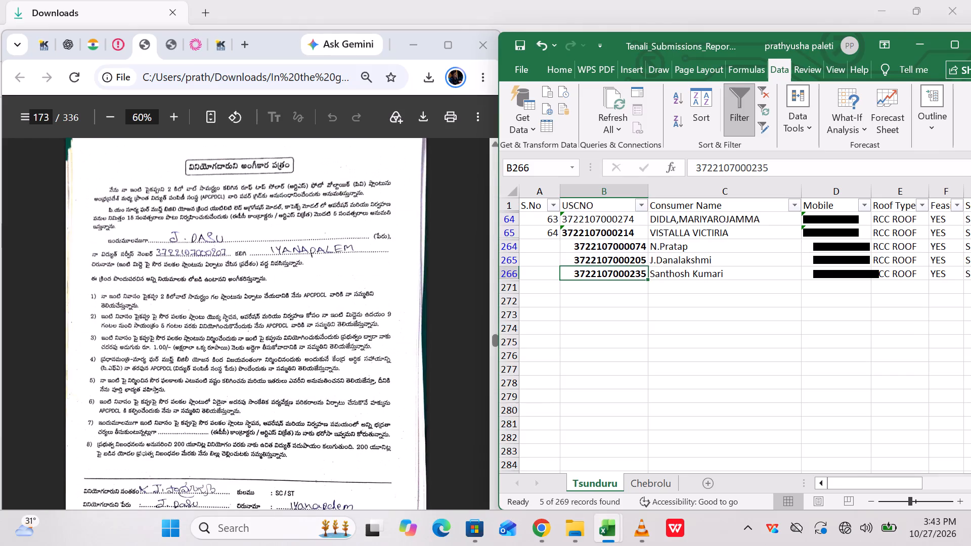
key("ctrl+c")
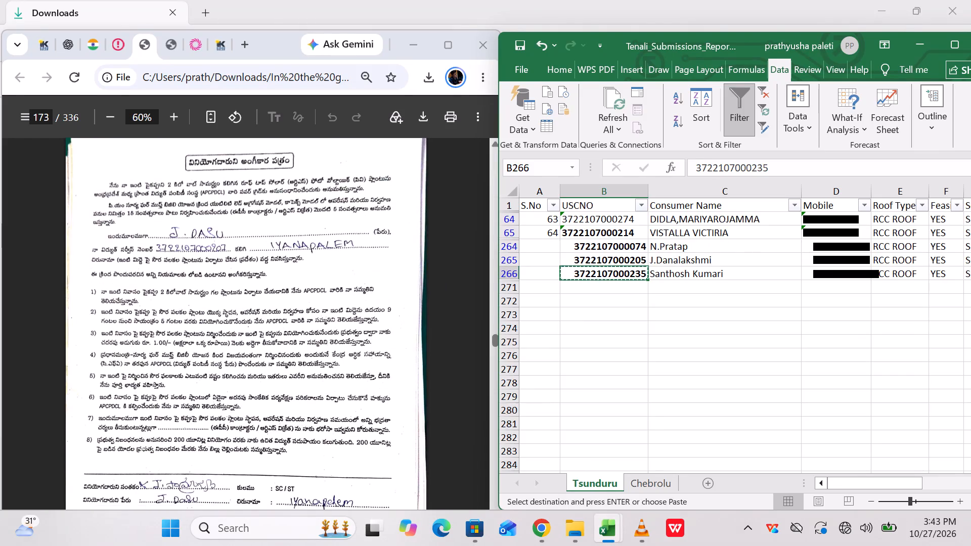
left_click(594, 288)
key("ctrl+v")
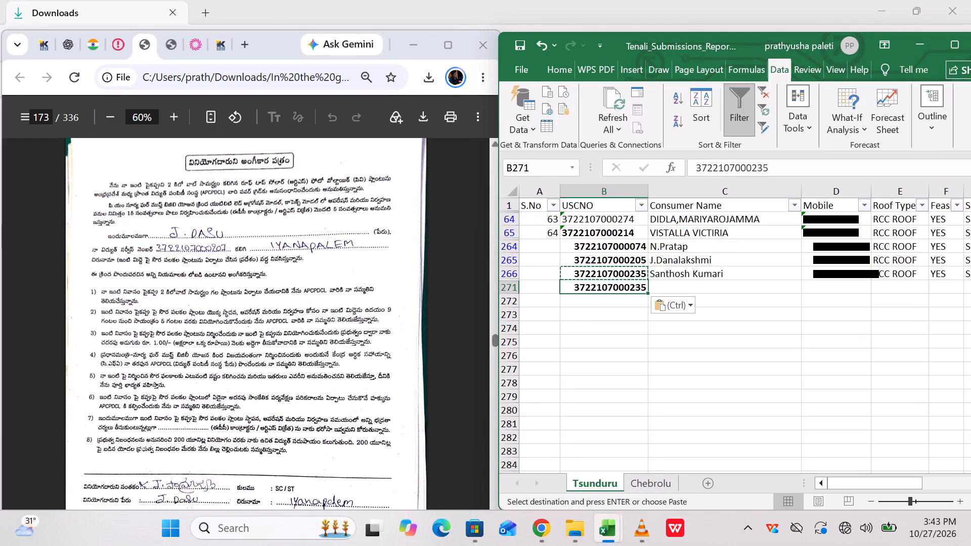
double_click(644, 287)
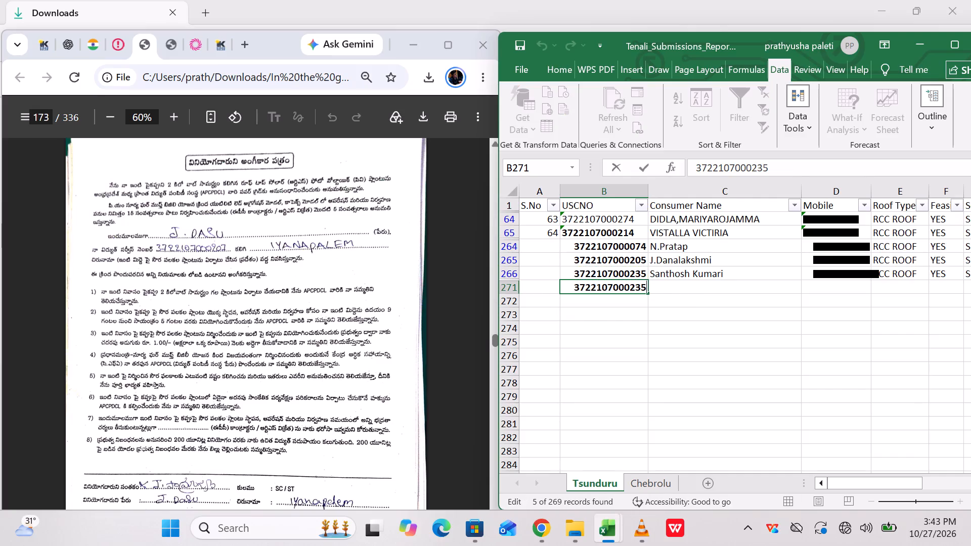
key("BackSpace")
key("BackSpace")
key("BackSpace")
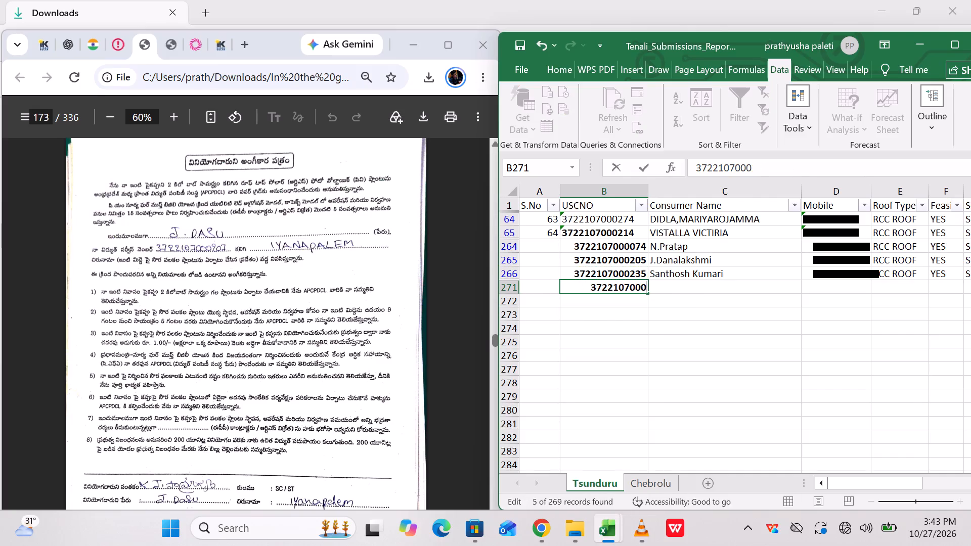
type("207")
Enter the page 173 consumer's name in C271, using the initial and surname format.
left_click(657, 287)
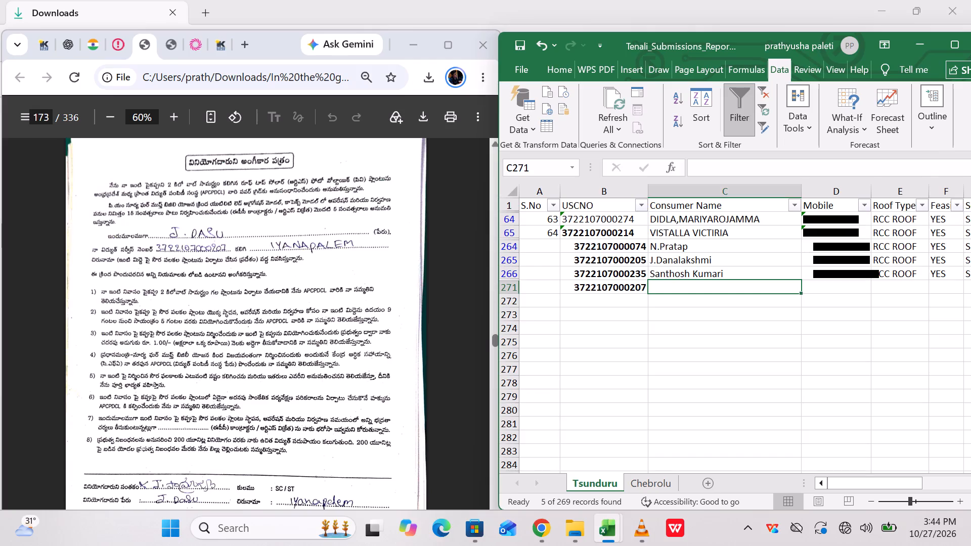
key("shift+j")
key("period")
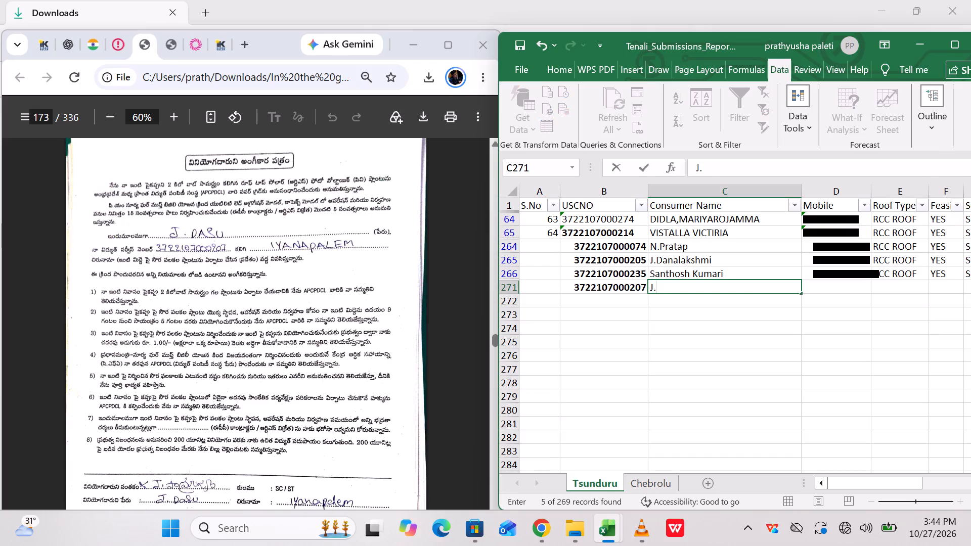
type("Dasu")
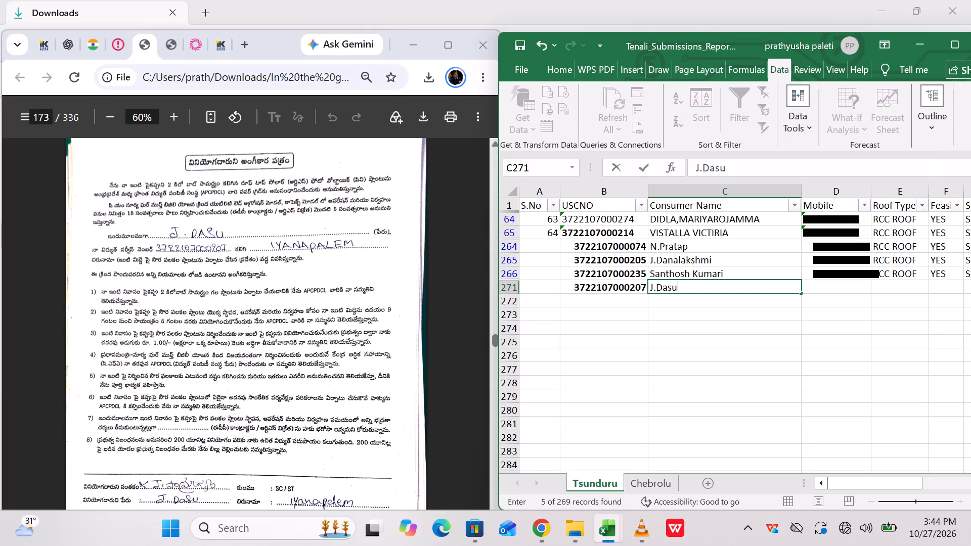
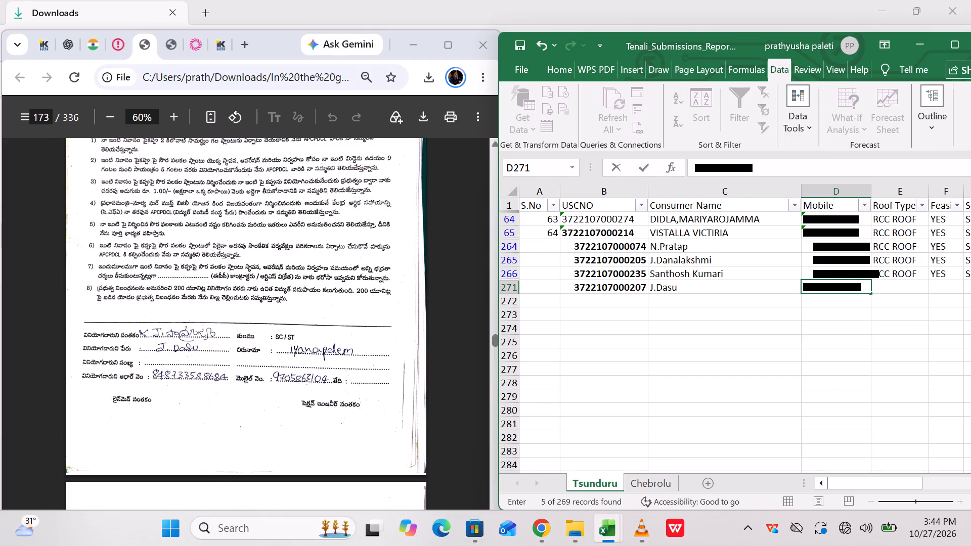
Copy the USCNO from B271 to B272 and replace its last two digits with those on the page 174 consent form.
left_click(621, 305)
scroll(359, 352, "down", 5)
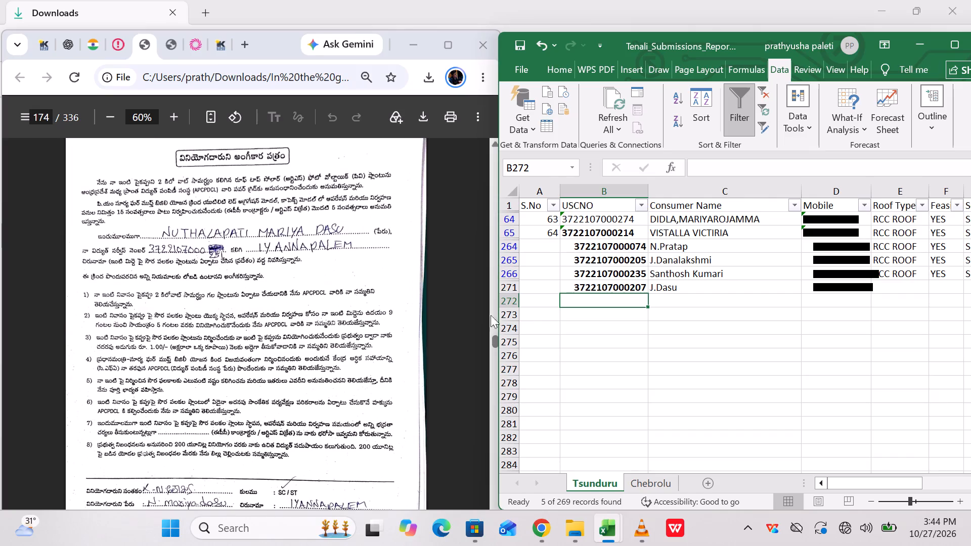
left_click(613, 286)
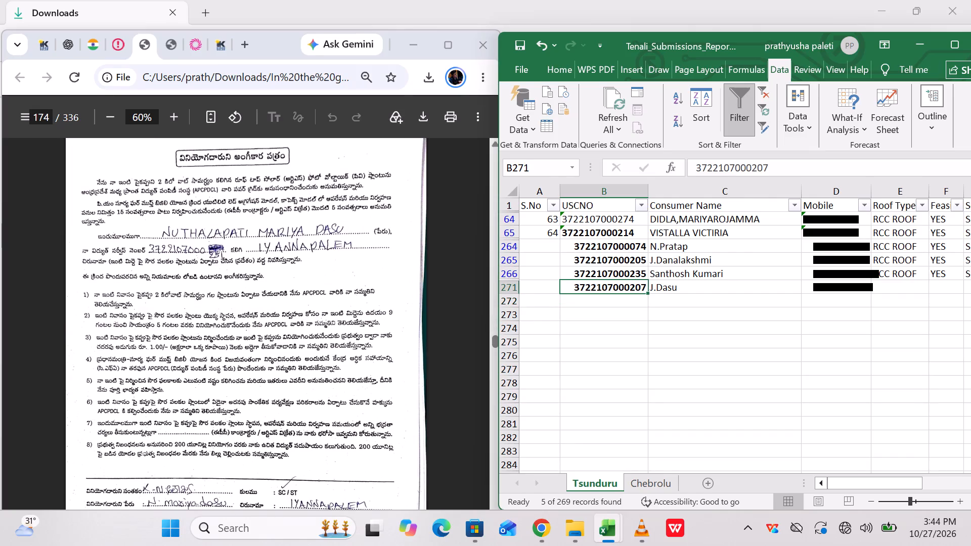
key("ctrl+c")
left_click(610, 302)
key("ctrl+v")
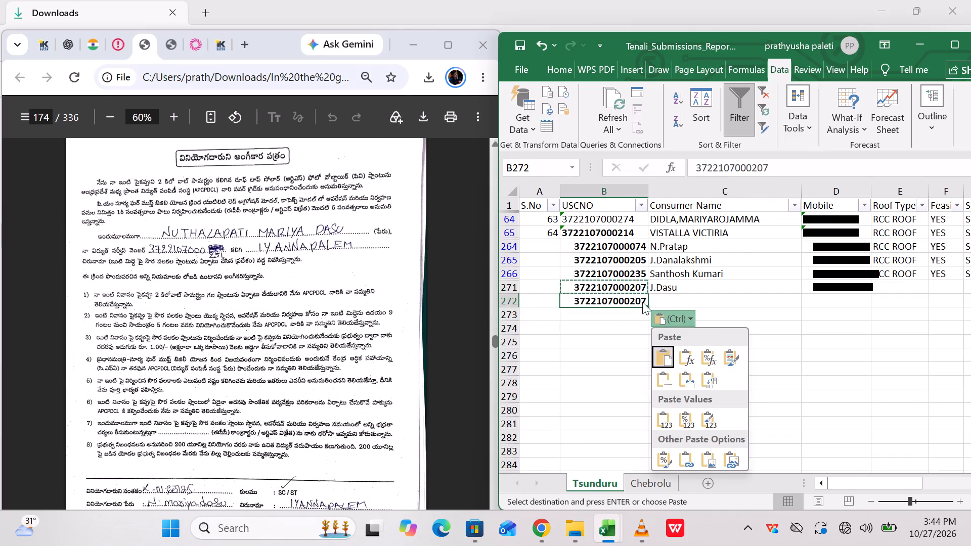
double_click(642, 296)
double_click(645, 298)
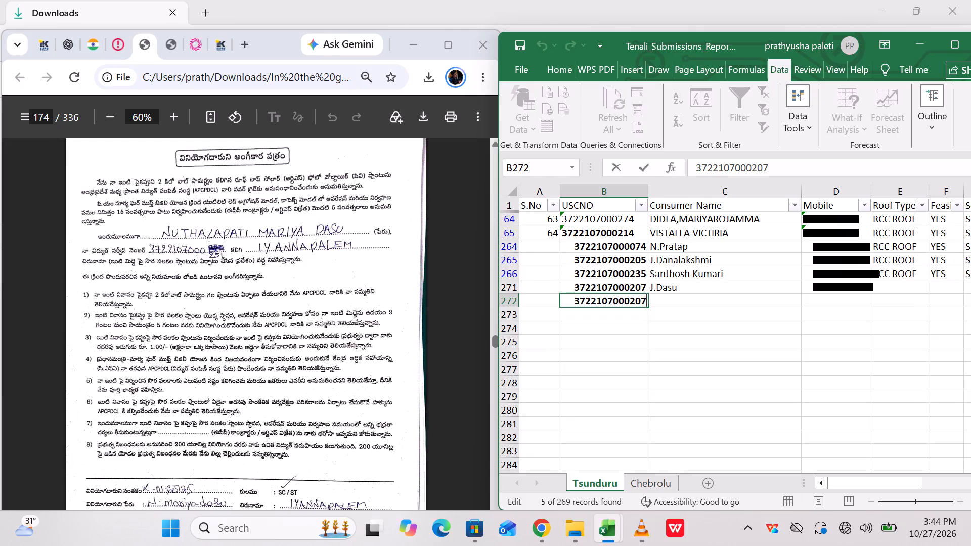
key("BackSpace")
key("BackSpace")
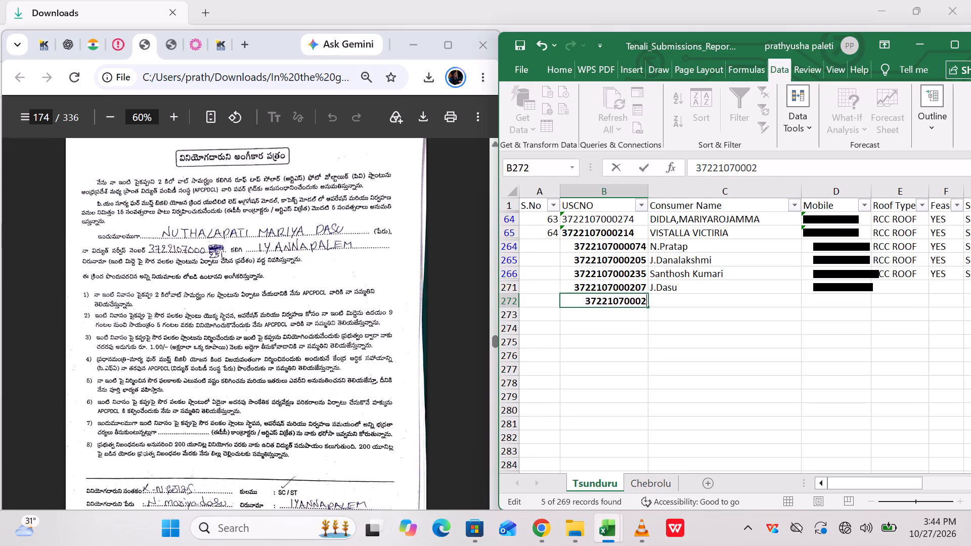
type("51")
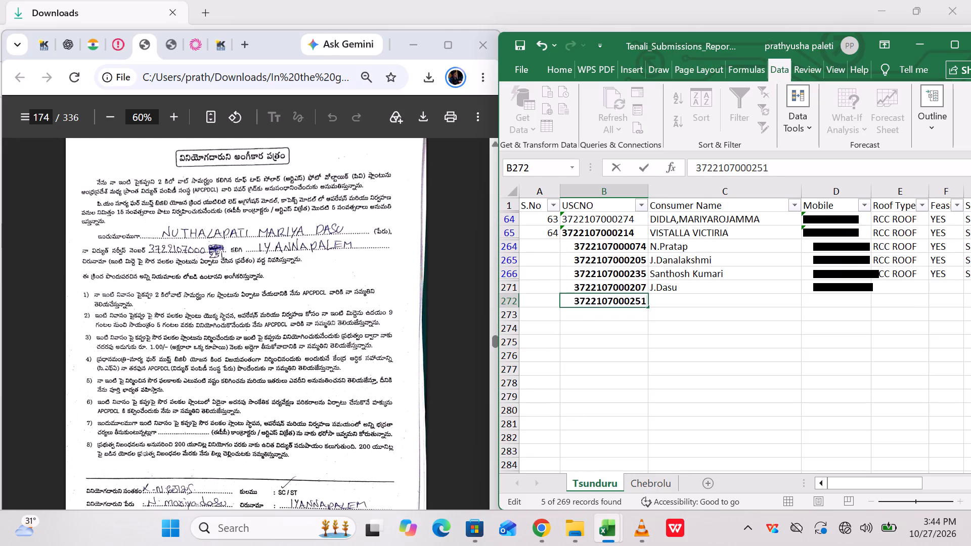
Enter the page 174 consumer's full name, surname first, in the Consumer Name cell C272.
left_click(664, 295)
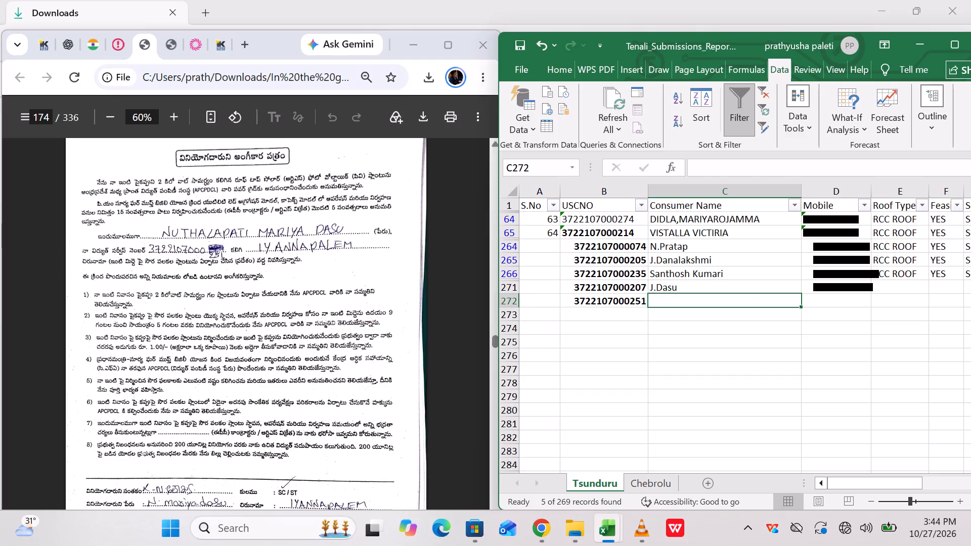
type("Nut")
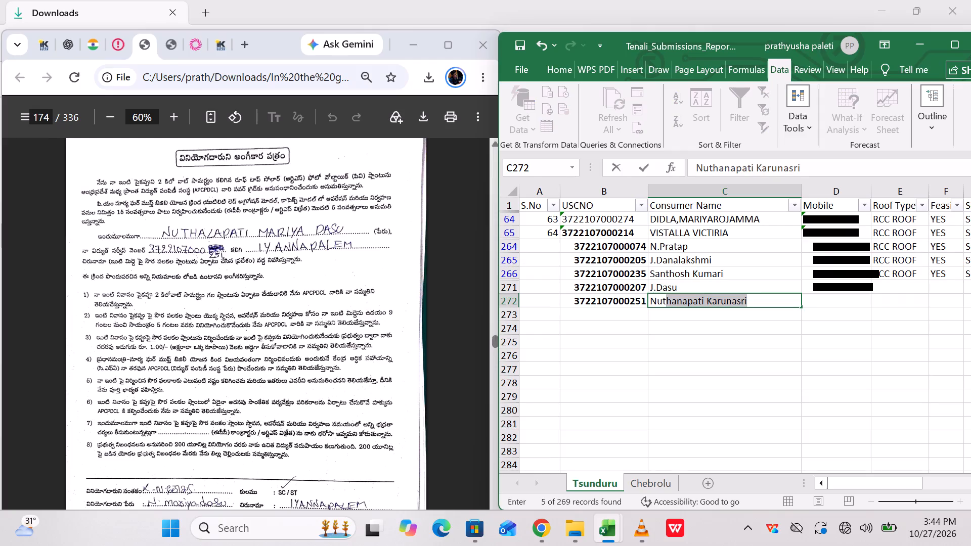
left_click(755, 300)
key("BackSpace")
key("BackSpace")
key("BackSpace")
key("BackSpace")
key("BackSpace")
key("BackSpace")
key("BackSpace")
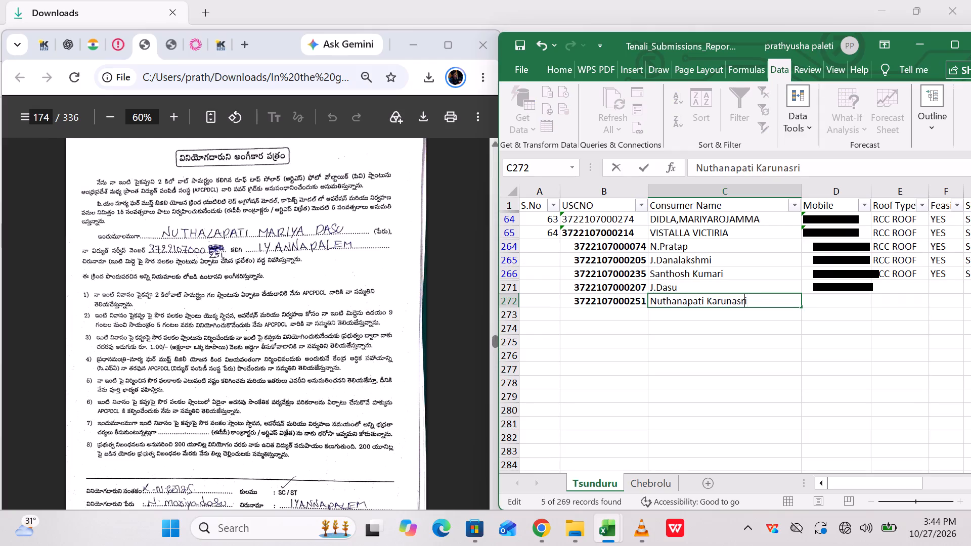
key("BackSpace")
key("BackSpace")
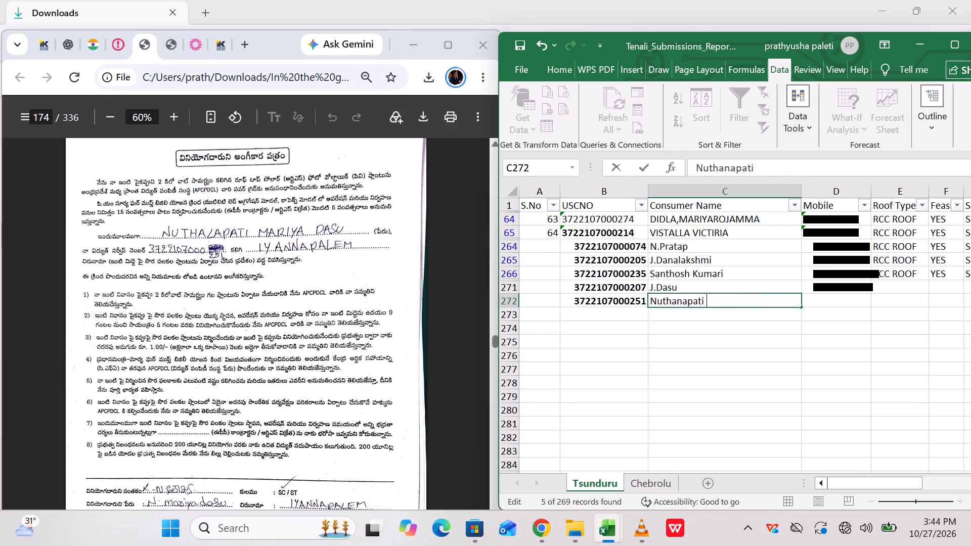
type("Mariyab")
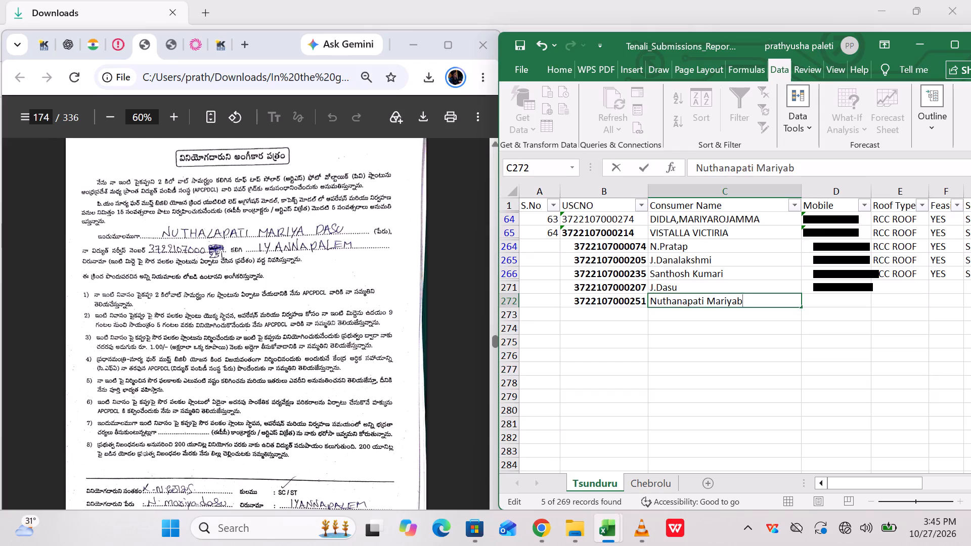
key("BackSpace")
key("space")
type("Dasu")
left_click(731, 317)
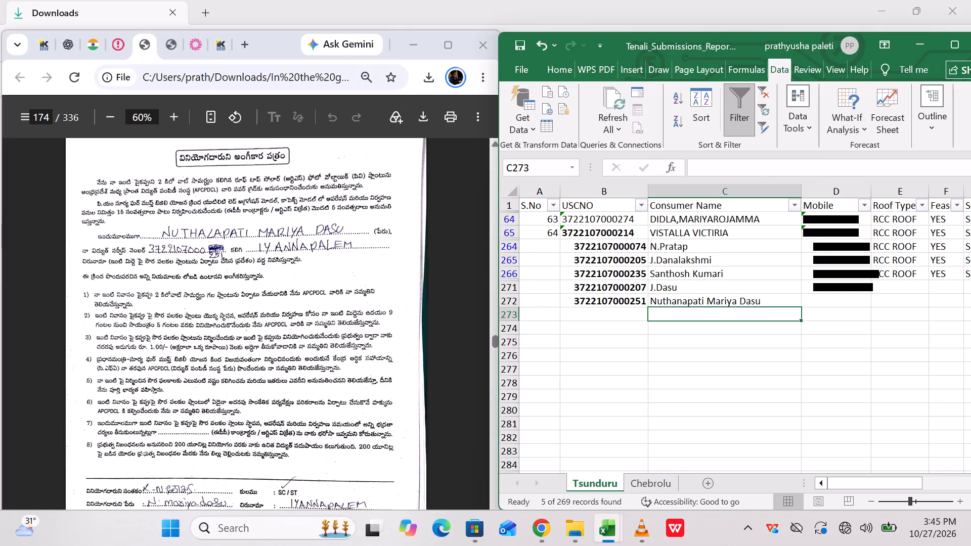
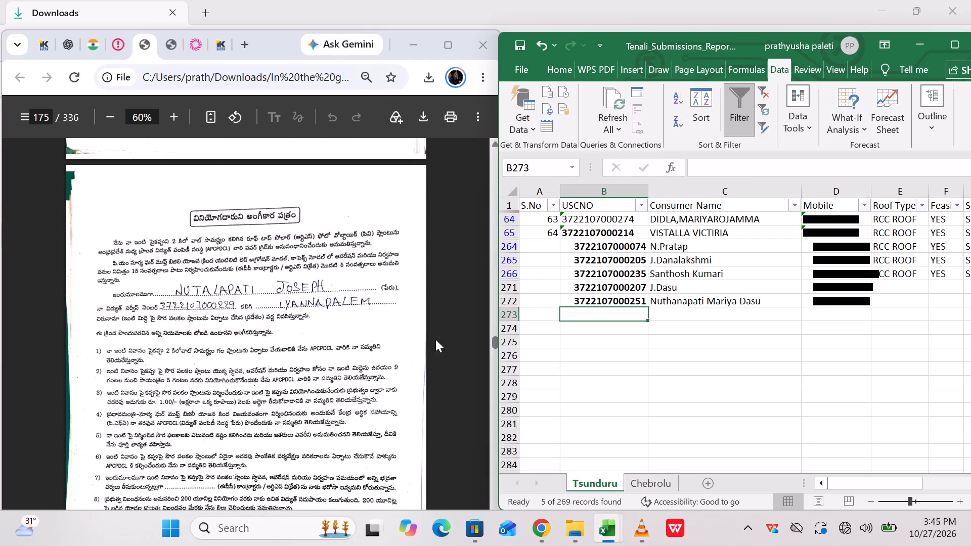
Copy the USCNO from B272 to B273 and replace its last two digits with those on the page 175 consent form.
left_click(606, 301)
key("ctrl+c")
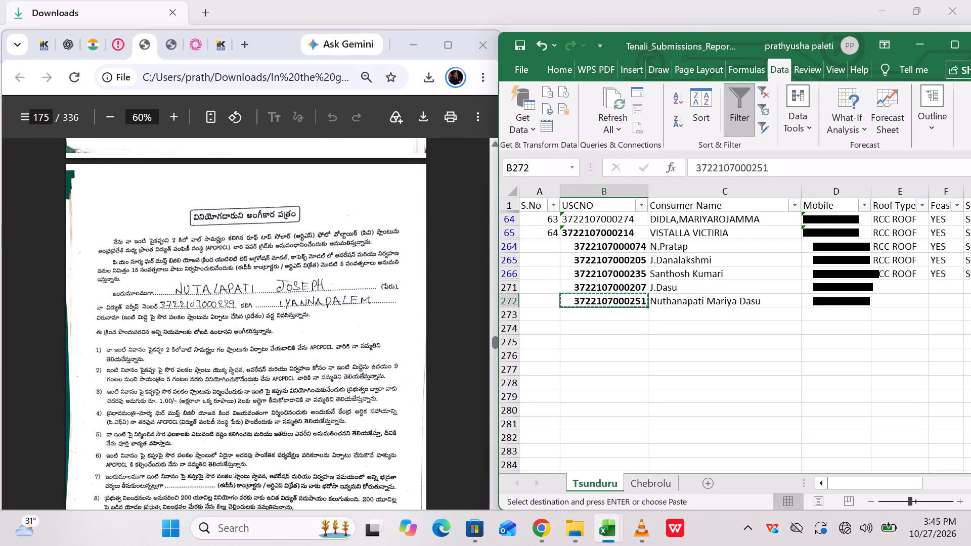
left_click(602, 317)
key("ctrl+v")
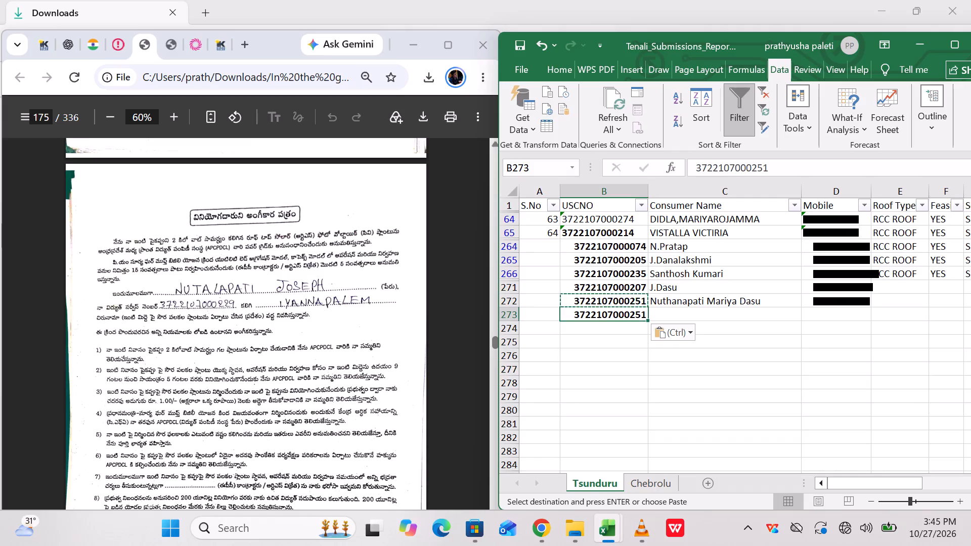
double_click(645, 312)
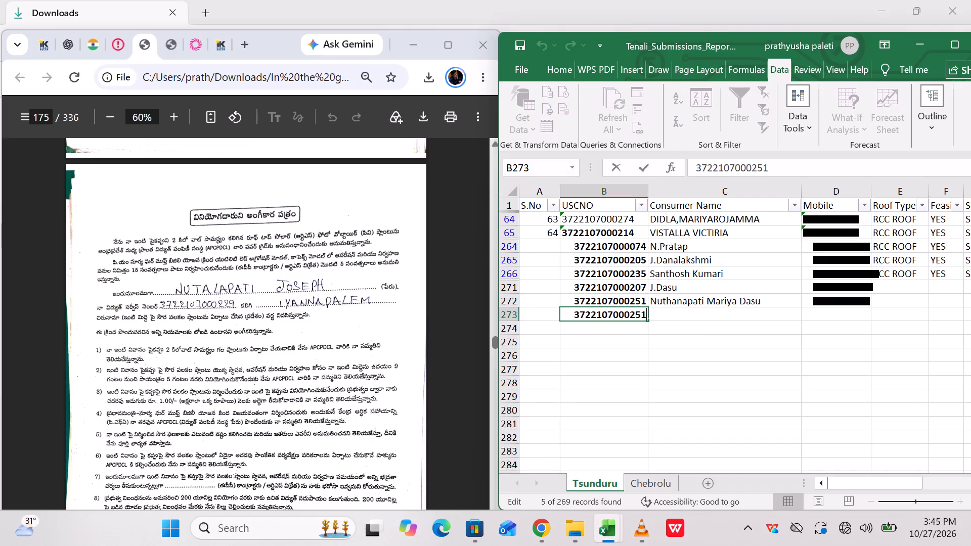
key("BackSpace")
key("BackSpace")
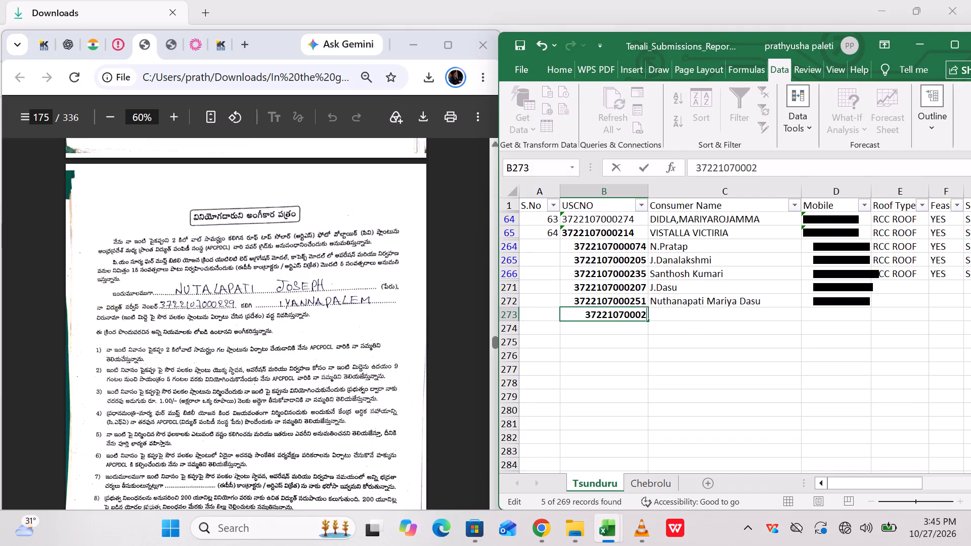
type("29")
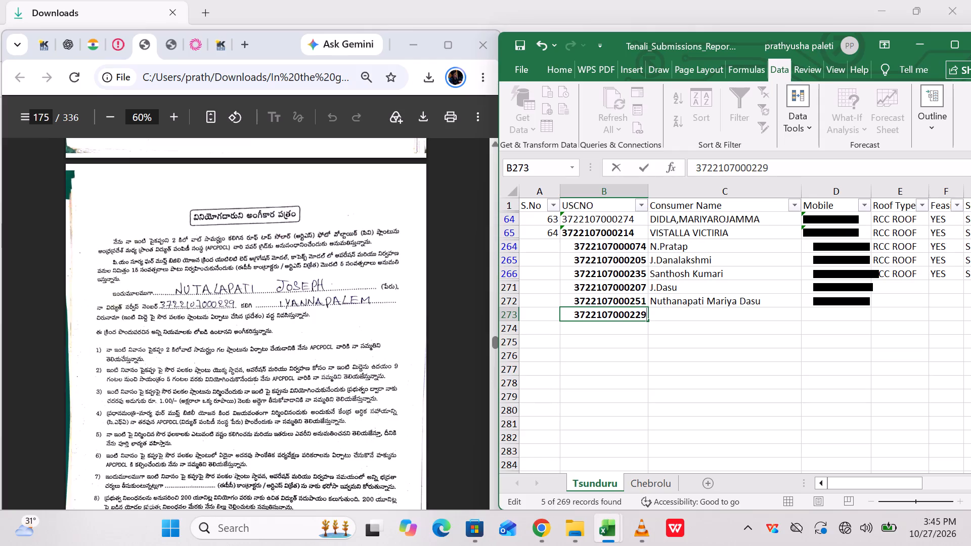
Enter the page 175 consumer's full name, surname first and capitalised, in the Consumer Name cell C273.
left_click(676, 321)
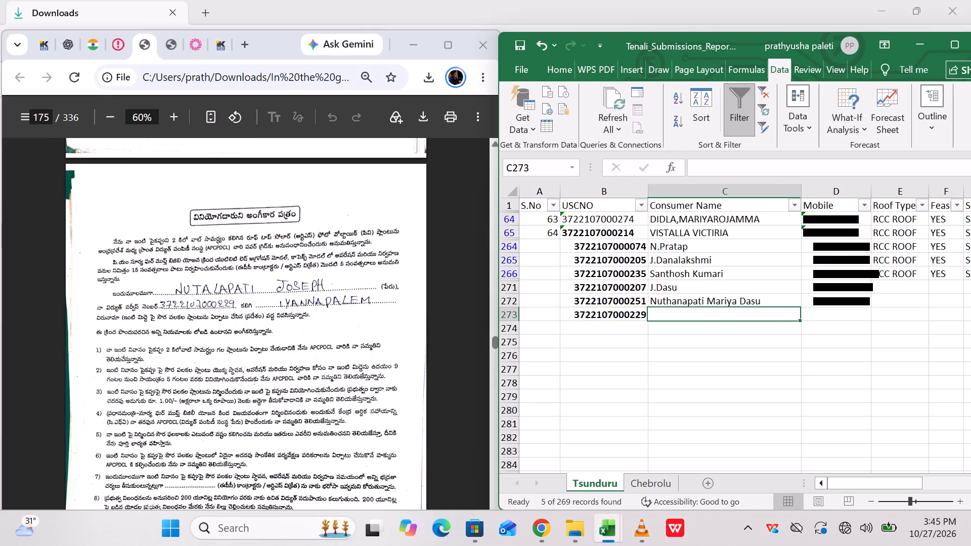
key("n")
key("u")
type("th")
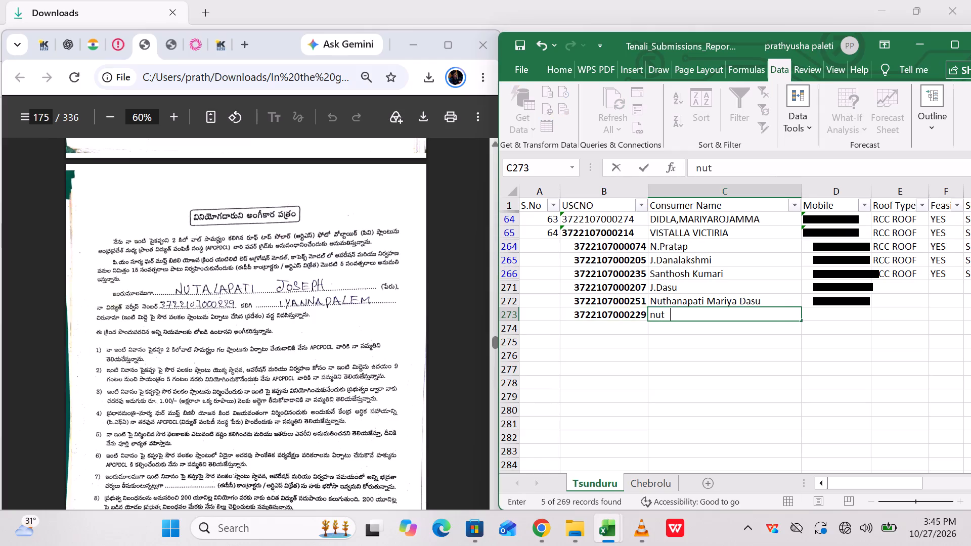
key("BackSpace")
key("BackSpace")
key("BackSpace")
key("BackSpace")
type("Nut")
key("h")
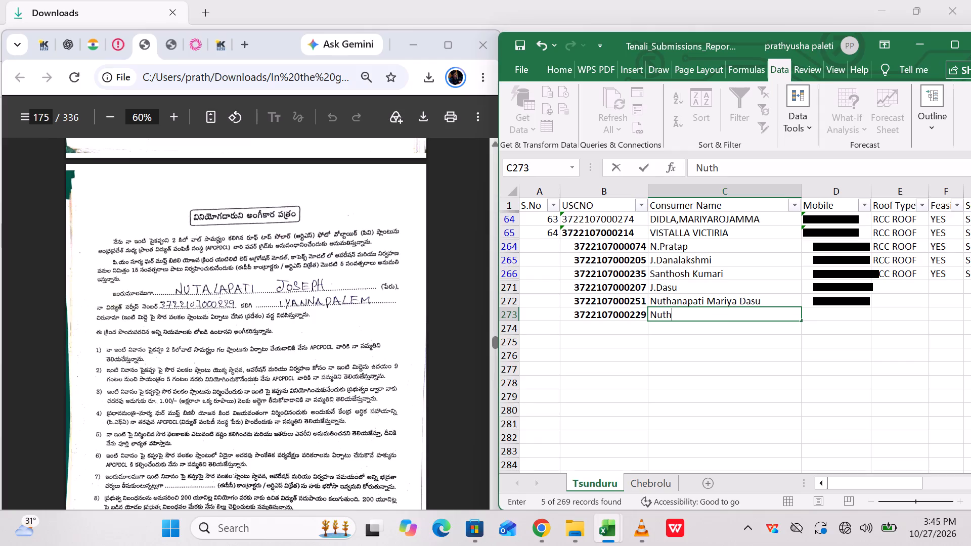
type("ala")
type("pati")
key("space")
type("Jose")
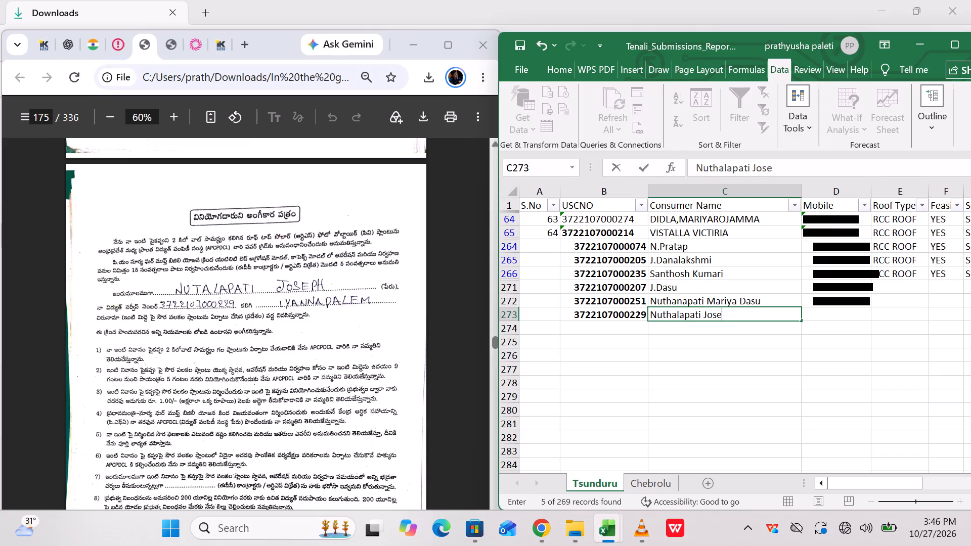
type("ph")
left_click(819, 322)
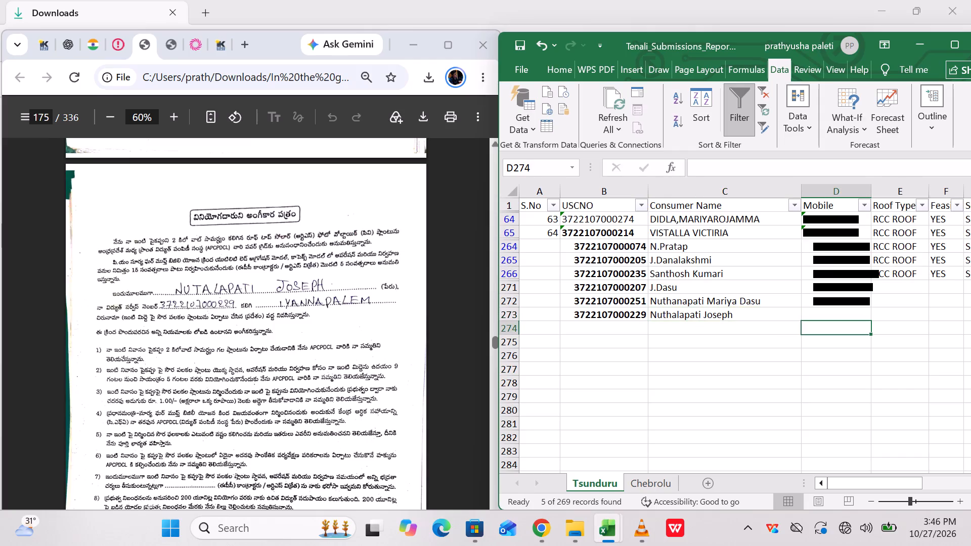
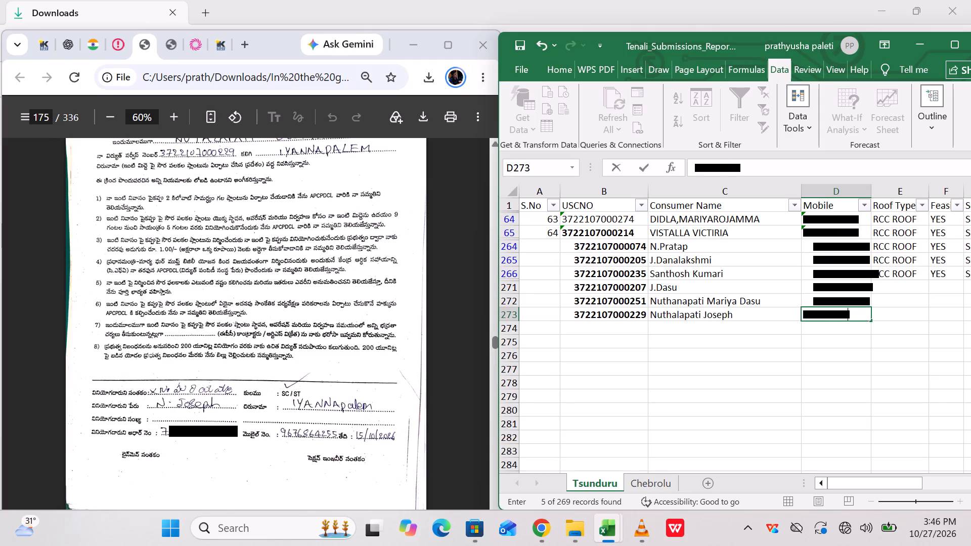
Enter the consumer's mobile number from the page 175 consent form in the Mobile cell D273.
type("55")
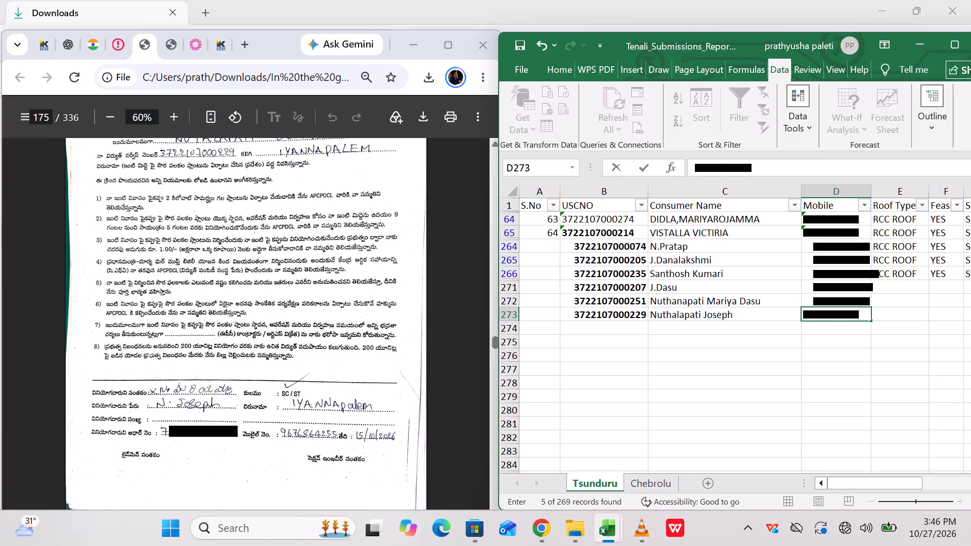
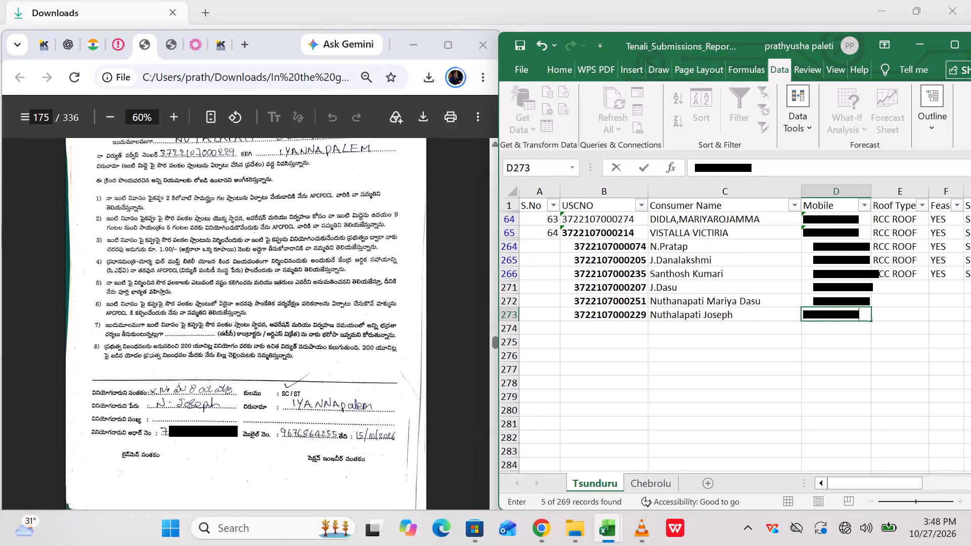
Copy the USCNO from cell B273 into B274 as the base for the page 176 consumer's row.
scroll(375, 331, "down", 2)
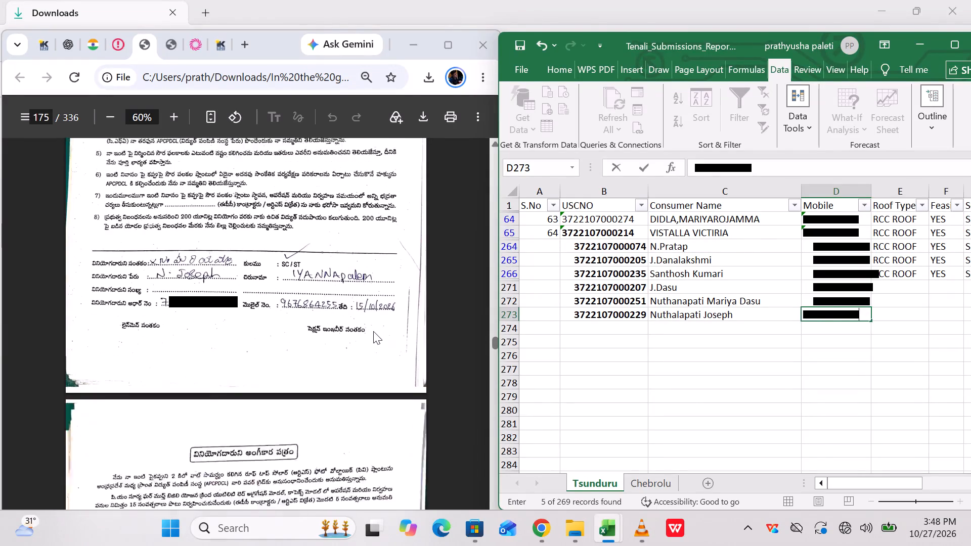
scroll(373, 331, "down", 2)
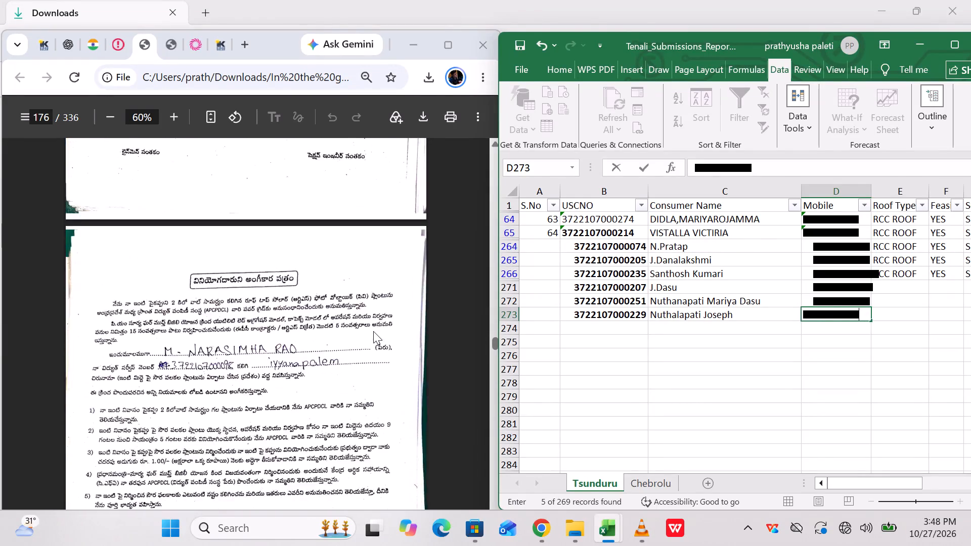
scroll(373, 331, "down", 2)
scroll(373, 331, "up", 1)
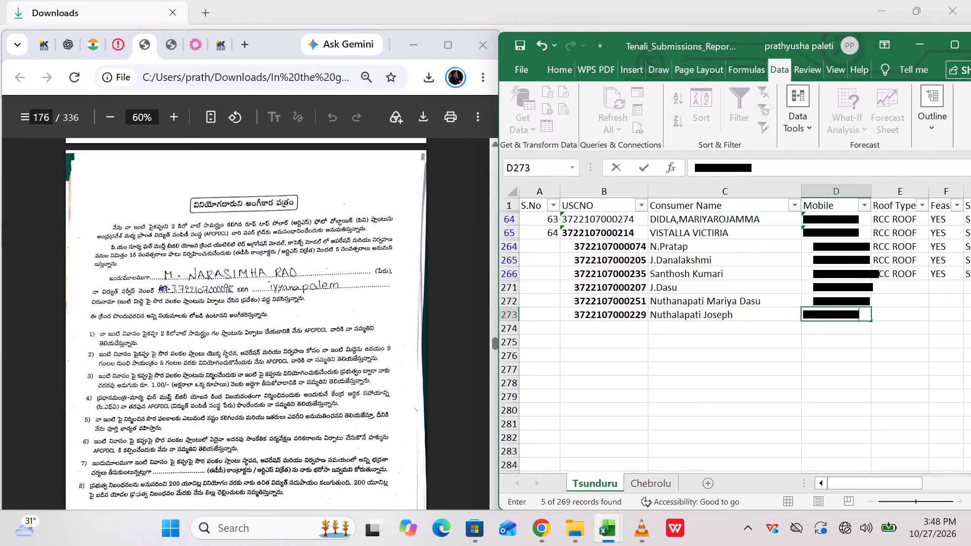
left_click(605, 328)
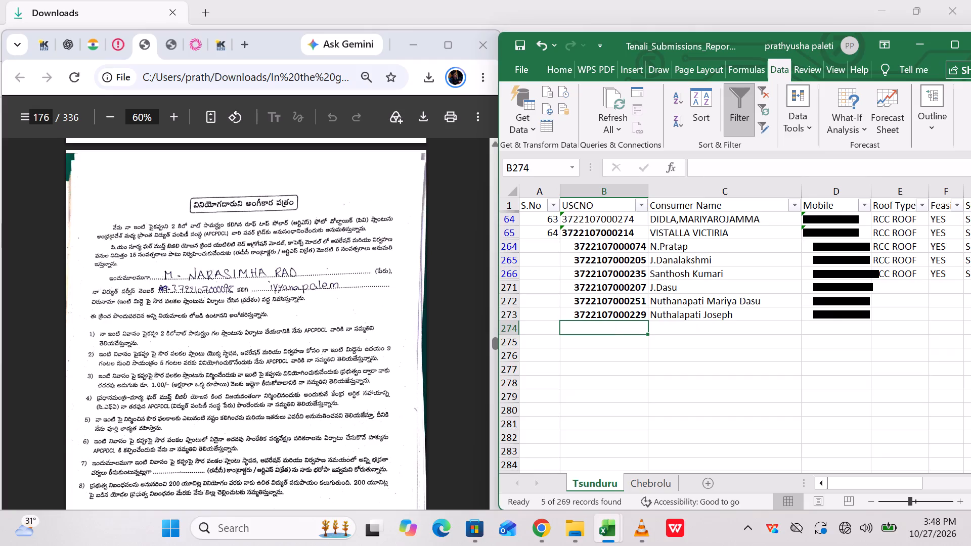
left_click(601, 312)
key("ctrl+c")
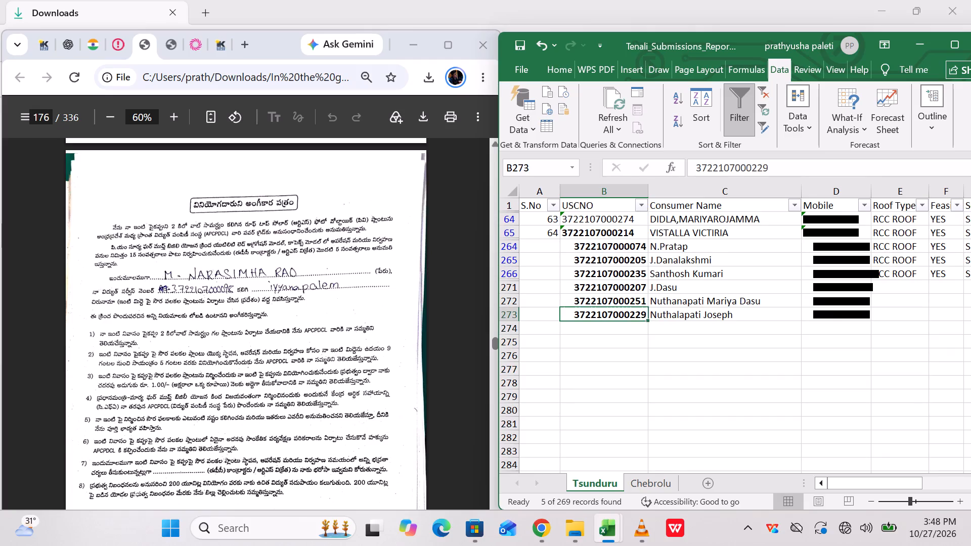
left_click(588, 321)
left_click(588, 326)
key("ctrl+v")
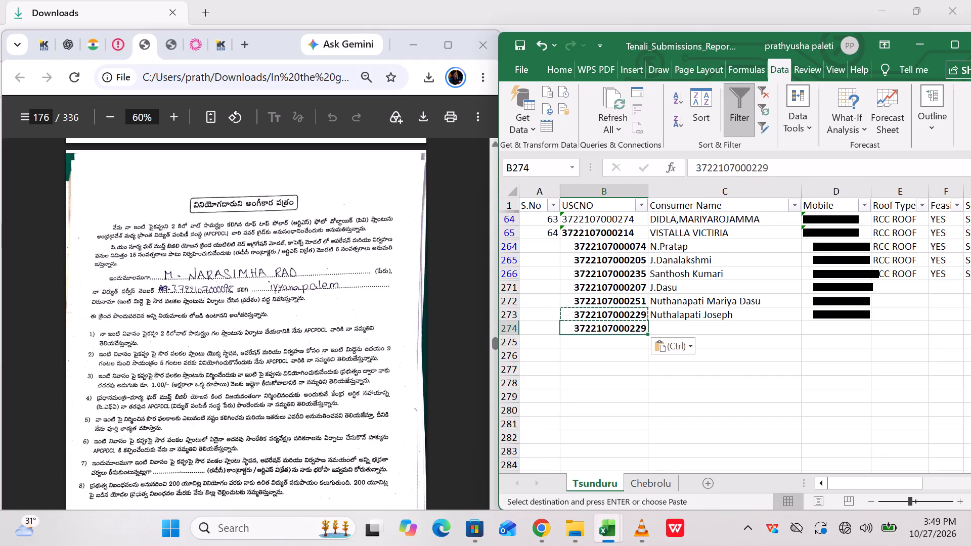
Change the last three digits of the USCNO in B274 to 098, matching the page 176 consent form.
double_click(643, 328)
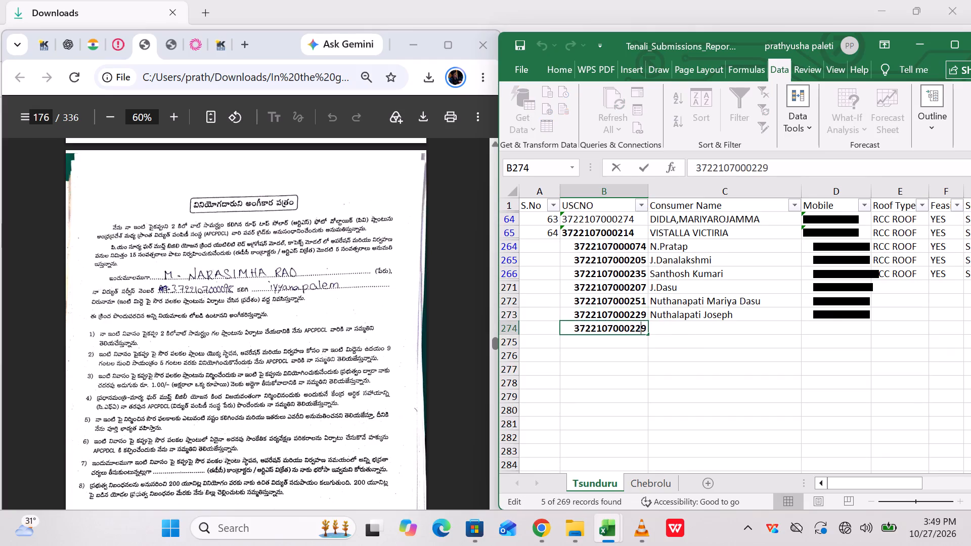
key("Right")
key("BackSpace")
key("BackSpace")
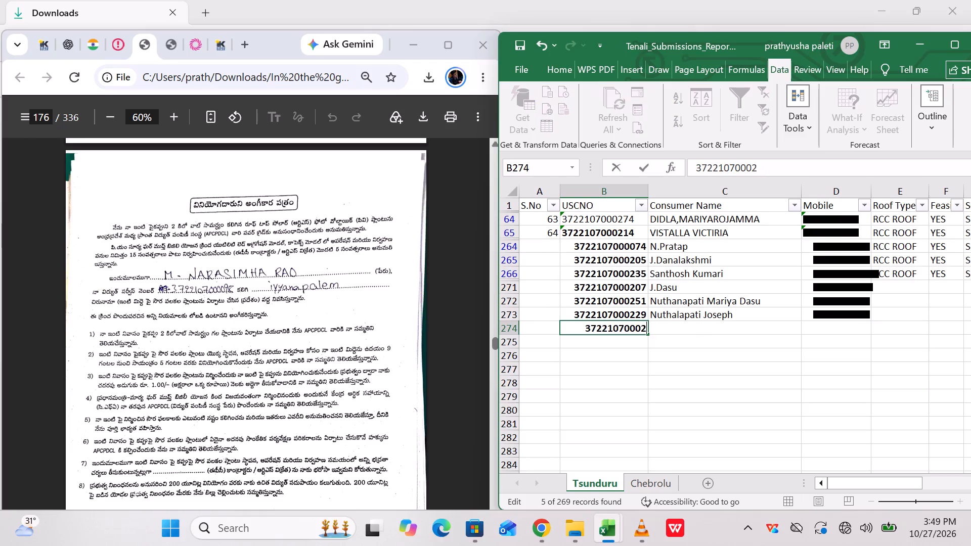
key("BackSpace")
key("0")
type("98")
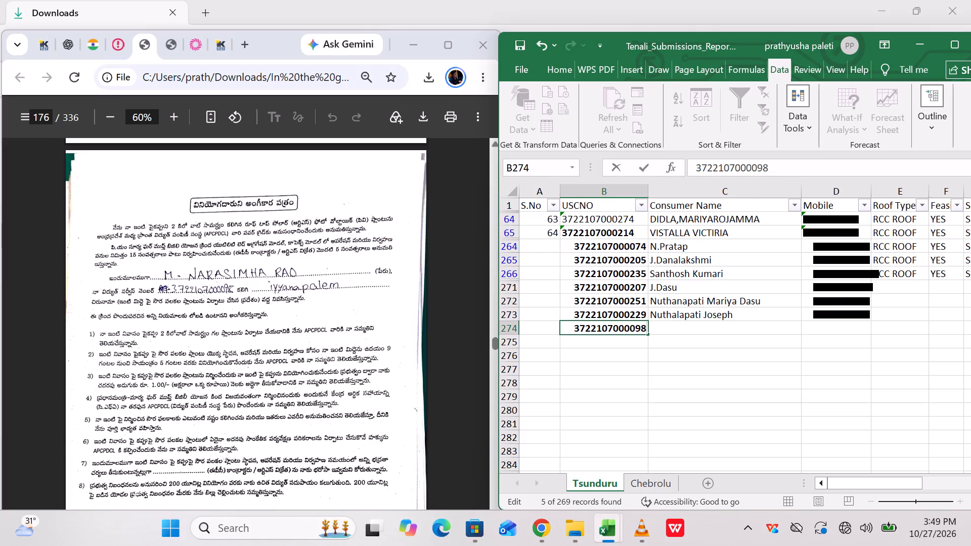
Enter the consumer's name from the page 176 consent form in cell C274, with the surname initial capitalised and the rest in lowercase.
left_click(701, 330)
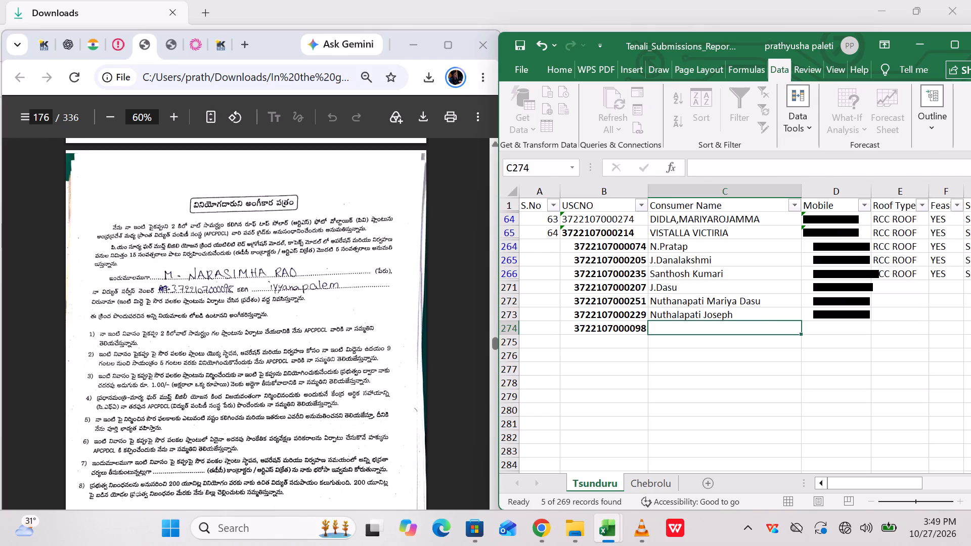
key("shift+m")
key("period")
type("nara")
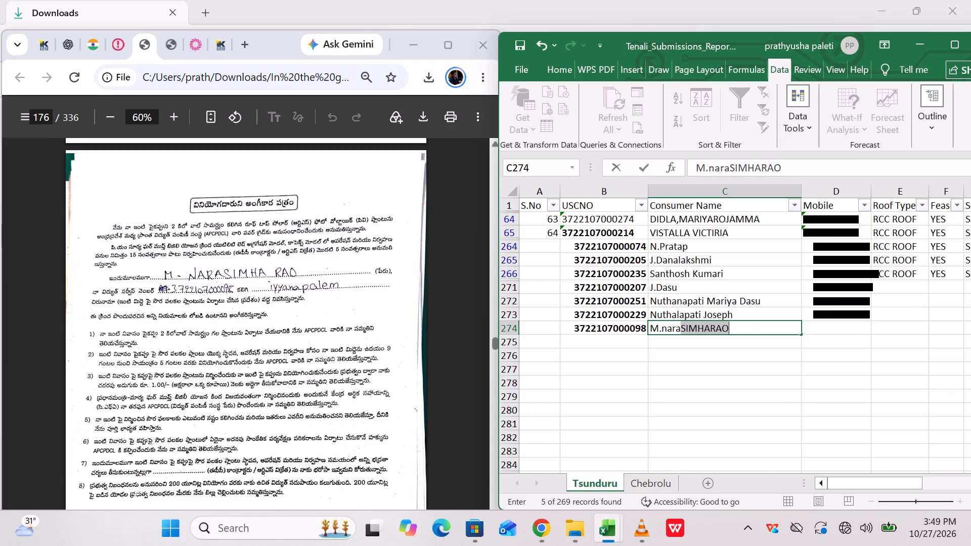
scroll(620, 323, "up", 4)
scroll(620, 323, "down", 2)
scroll(620, 323, "up", 3)
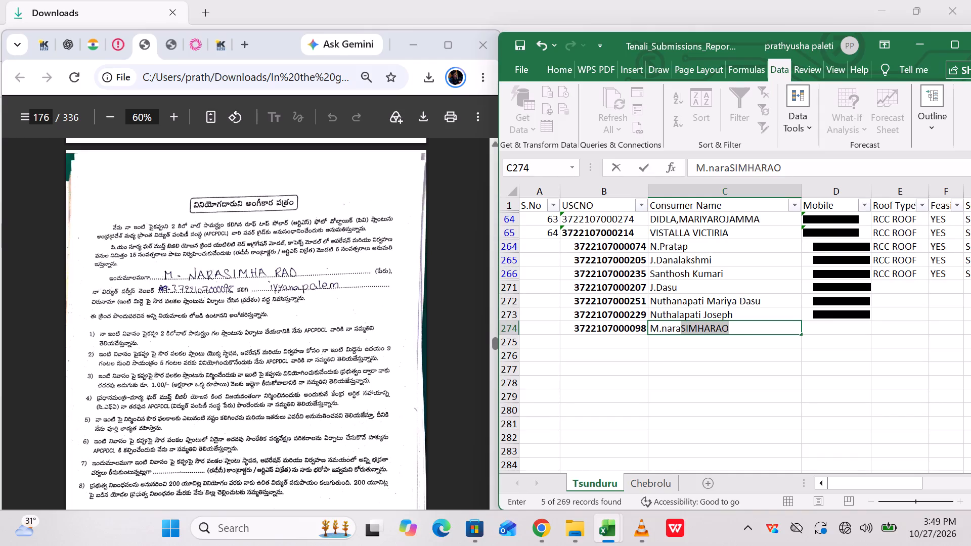
scroll(698, 269, "up", 4)
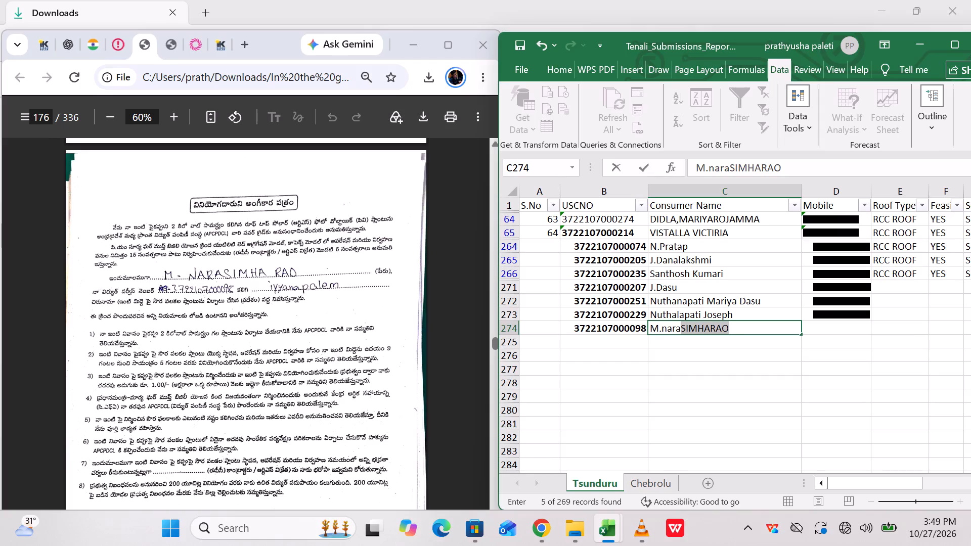
left_click(770, 325)
left_click(734, 329)
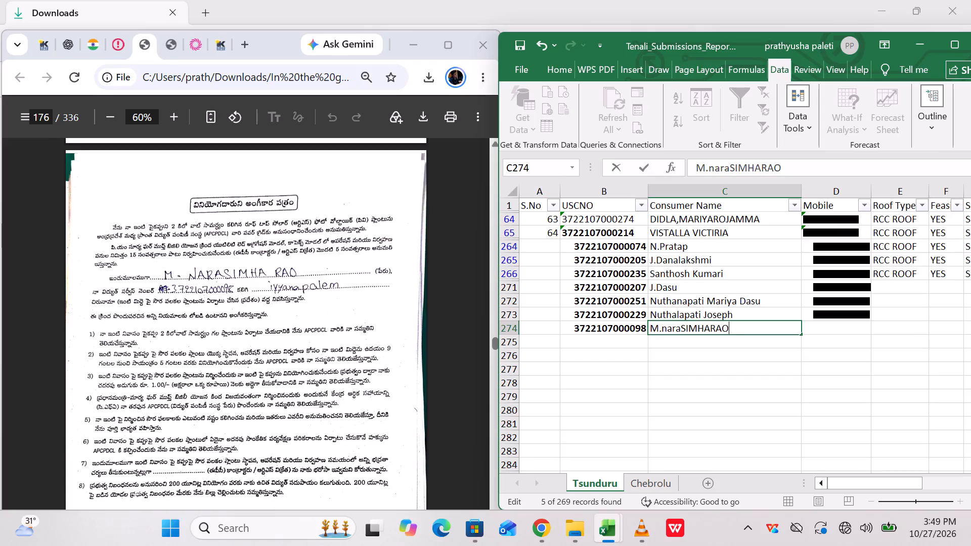
key("BackSpace")
key("BackSpace")
key("BackSpace")
key("BackSpace")
key("BackSpace")
key("BackSpace")
key("BackSpace")
key("BackSpace")
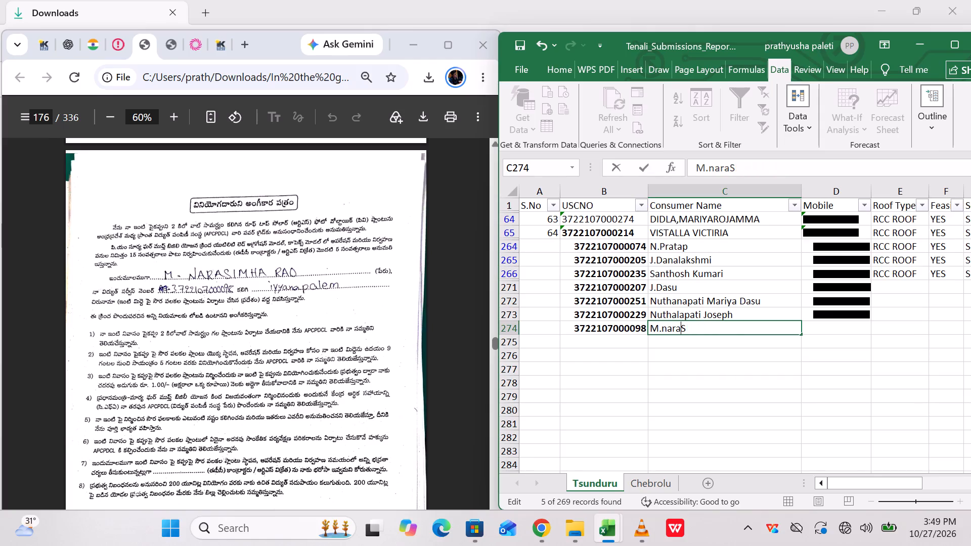
type("si")
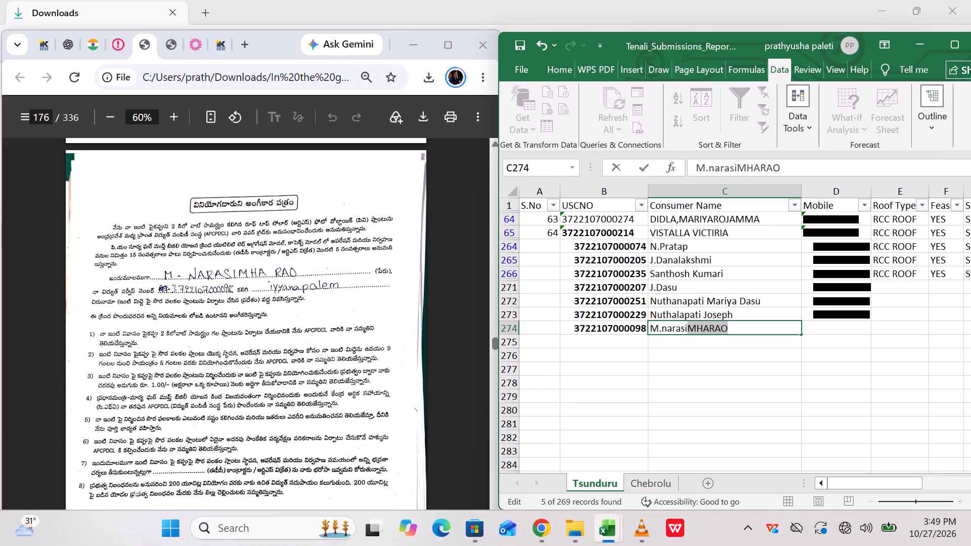
type("mharao")
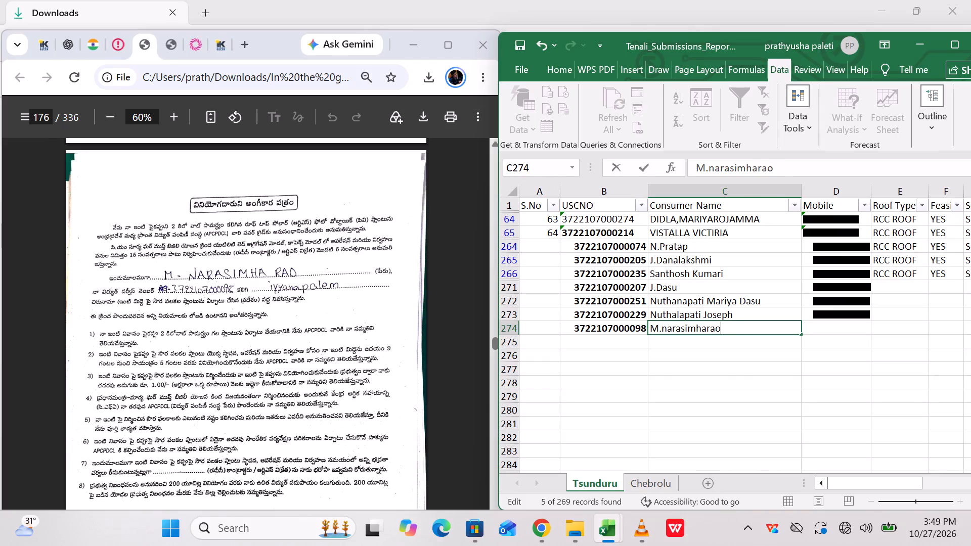
Enter the consumer's mobile number from the page 176 consent form in the Mobile cell D274.
scroll(257, 335, "down", 2)
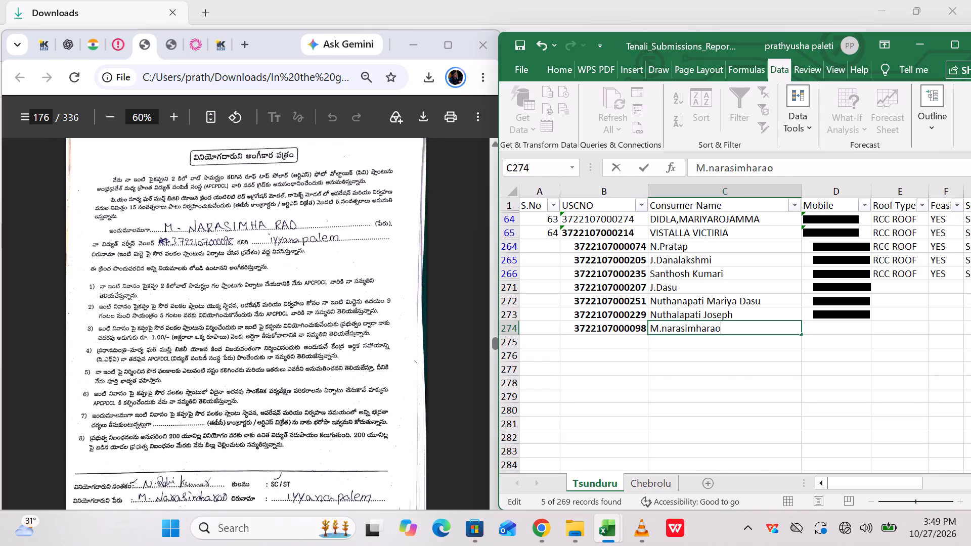
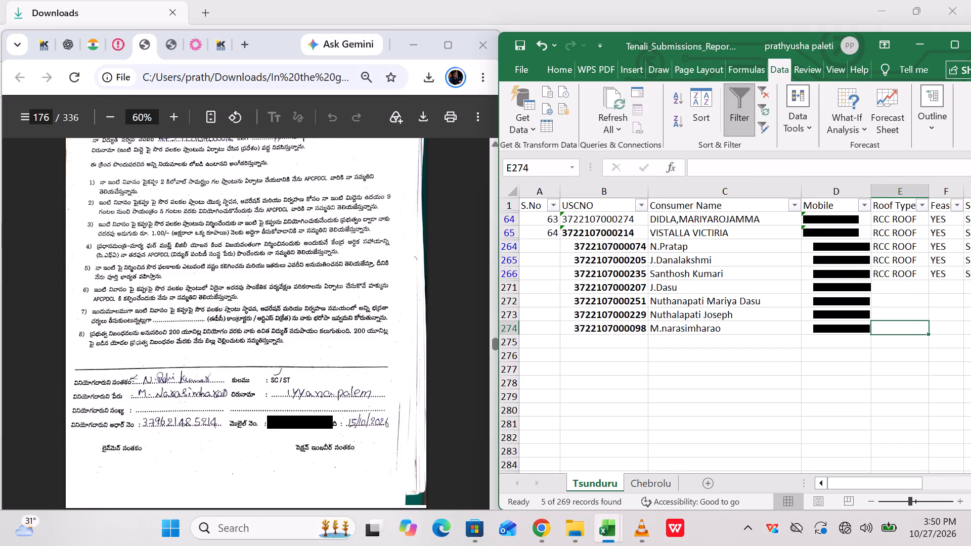
Review the page 177 consent form and copy the USCNO from cell B274 into B275 as the base for that consumer's row.
scroll(371, 381, "down", 5)
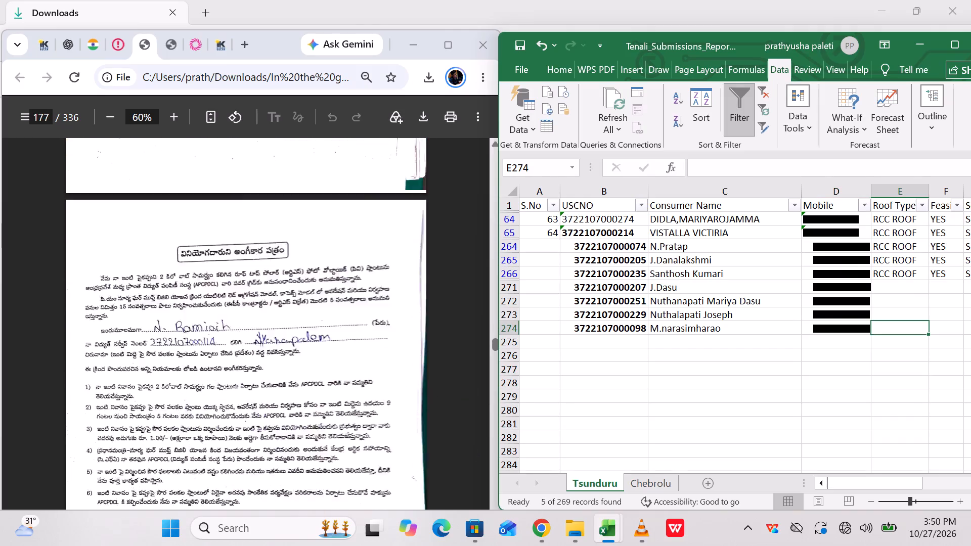
scroll(371, 381, "down", 3)
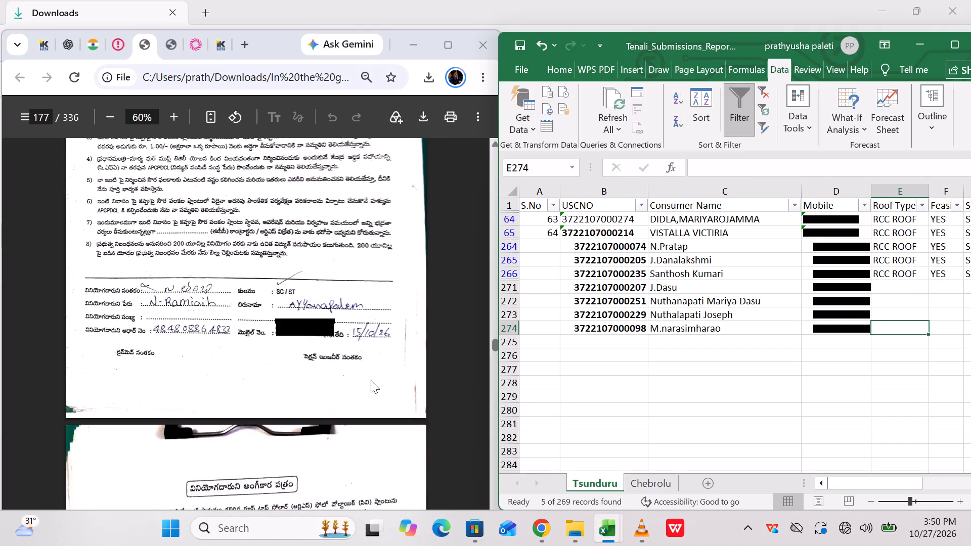
scroll(371, 379, "up", 4)
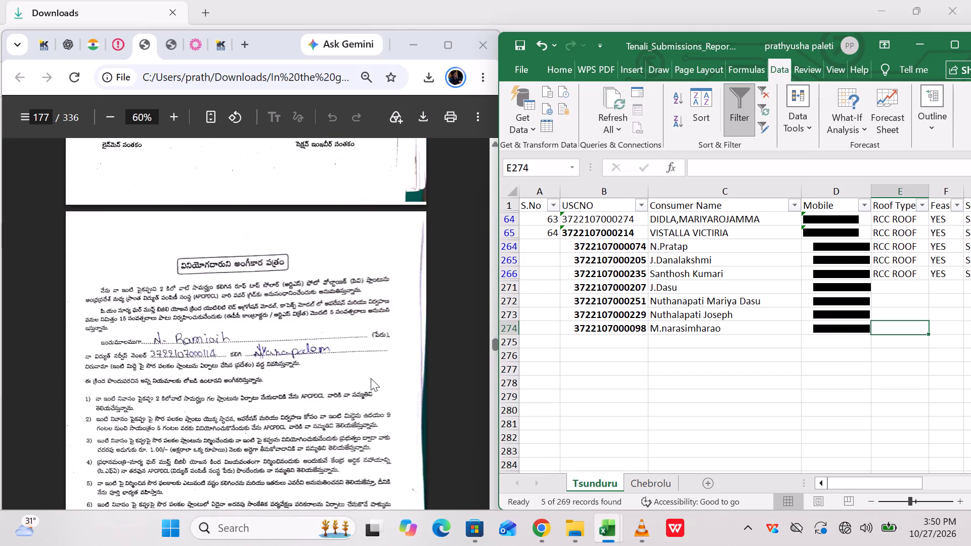
scroll(371, 378, "down", 1)
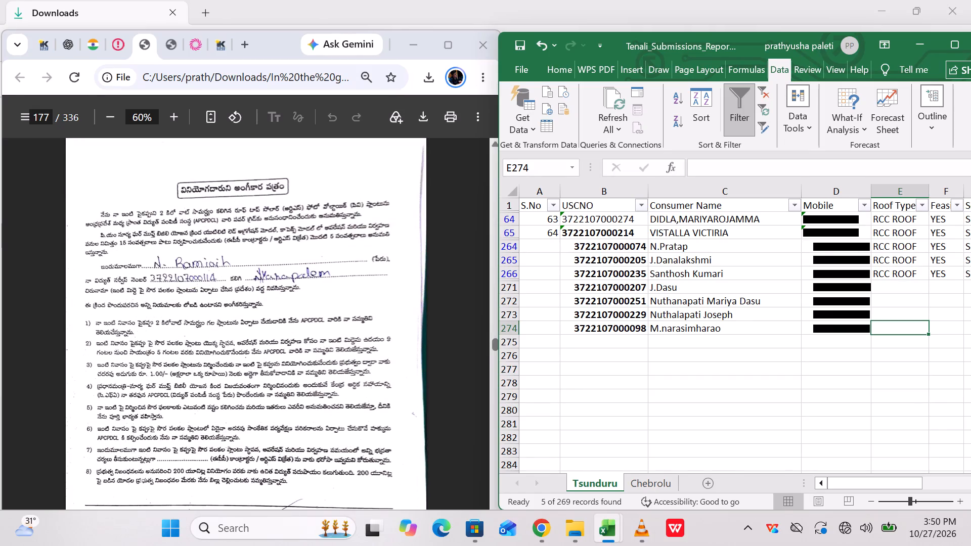
left_click(617, 327)
key("ctrl+c")
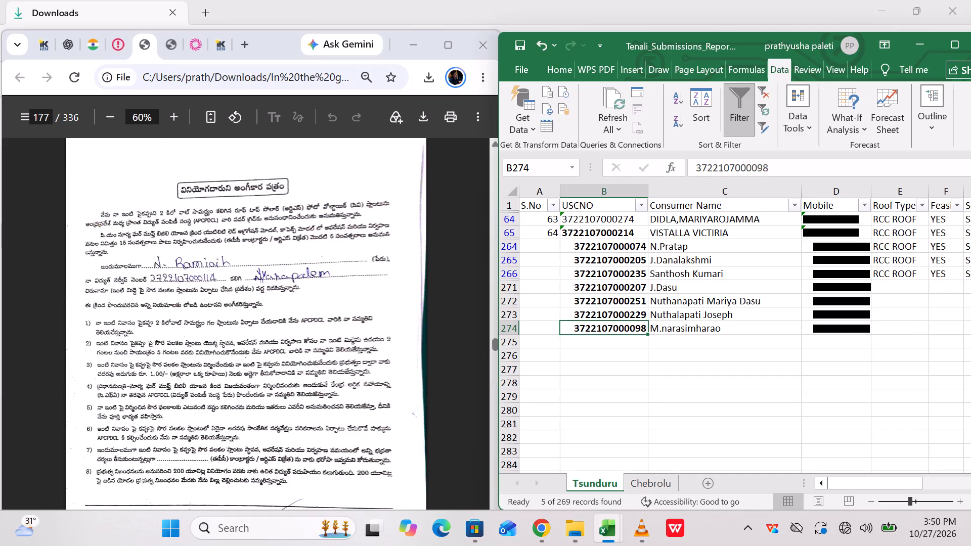
left_click(613, 344)
key("ctrl+v")
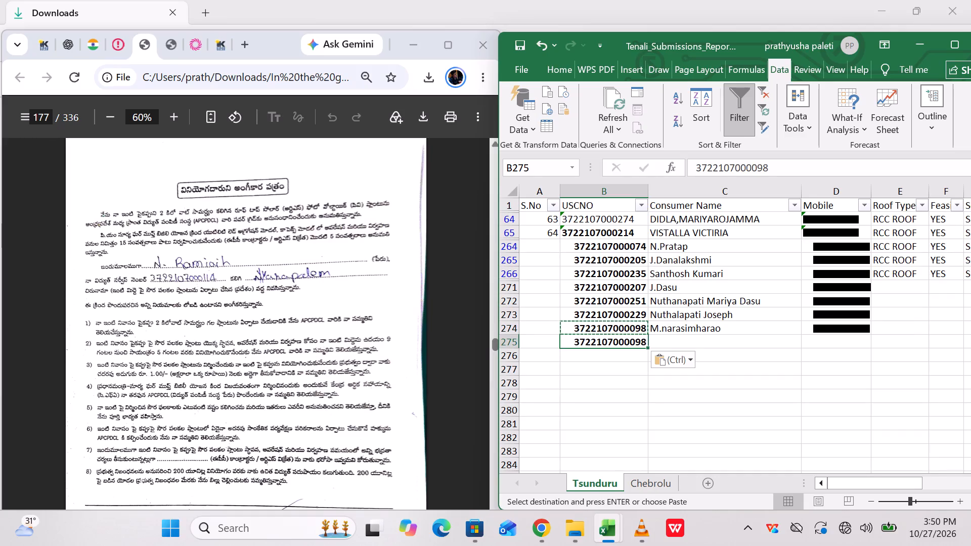
Change the last three digits of the USCNO in B275 to 114, matching the page 177 consent form.
double_click(643, 342)
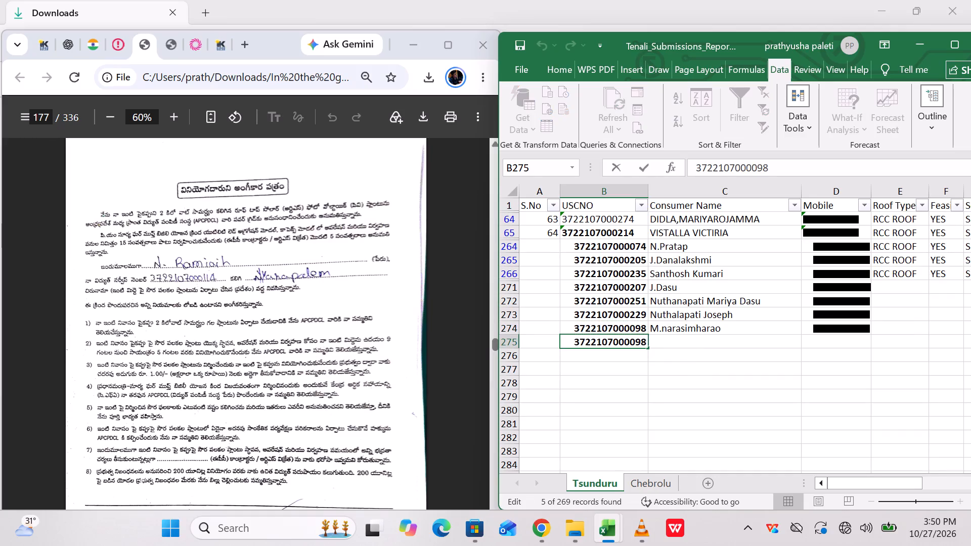
key("Right")
key("BackSpace")
key("BackSpace")
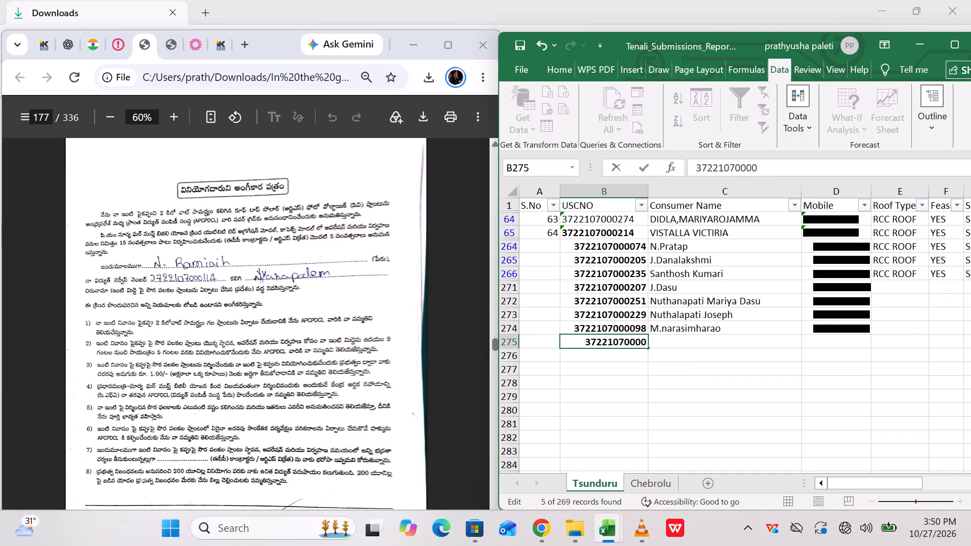
key("BackSpace")
type("114")
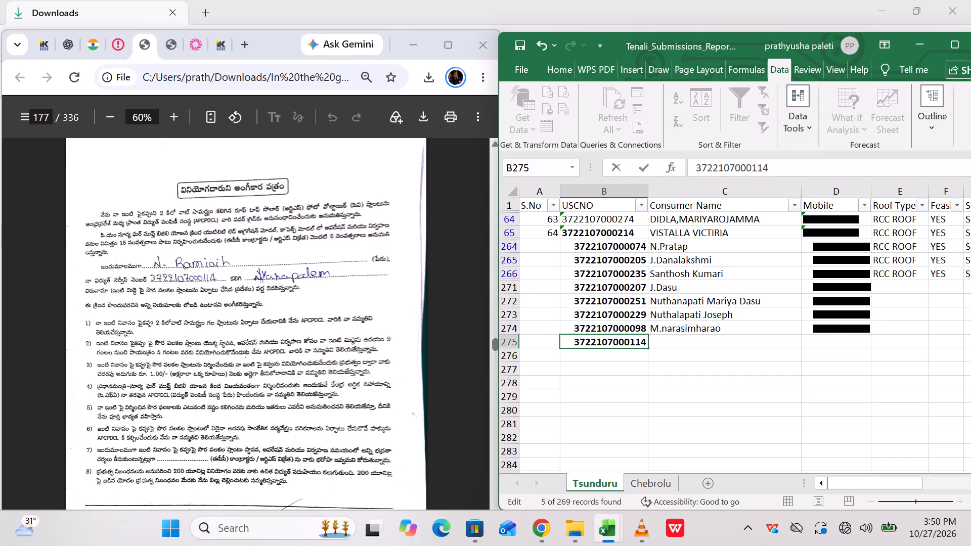
Enter the consumer's name from the page 177 consent form in cell C275, as a capital initial, full stop and capitalised given name.
left_click(681, 341)
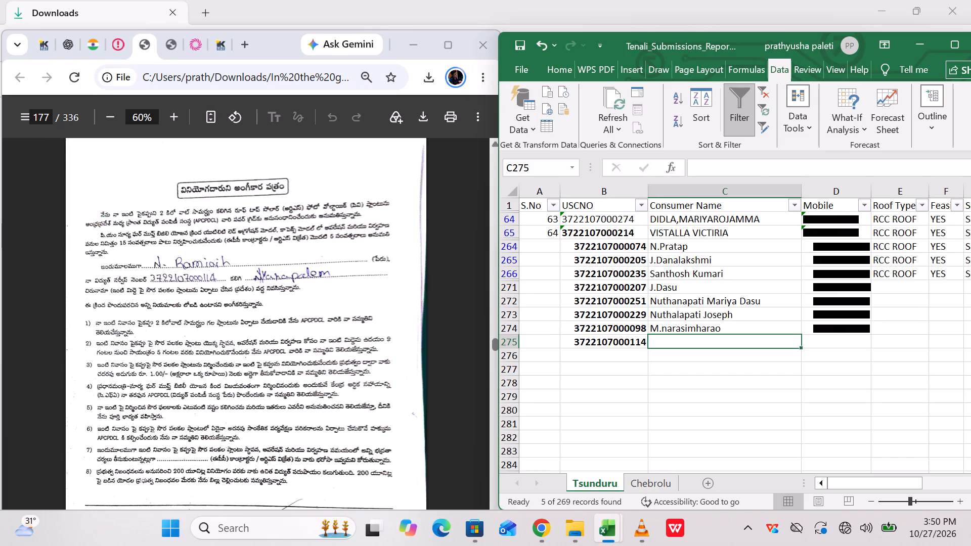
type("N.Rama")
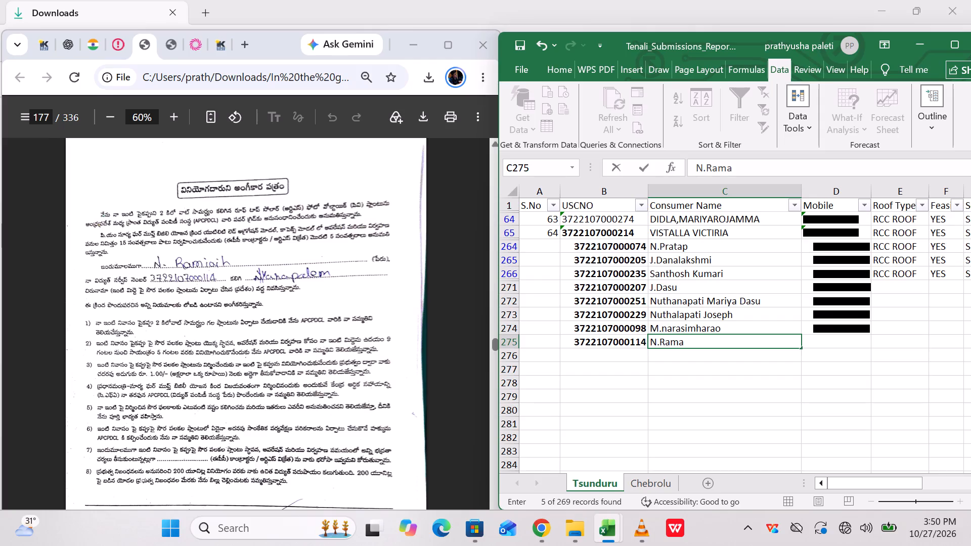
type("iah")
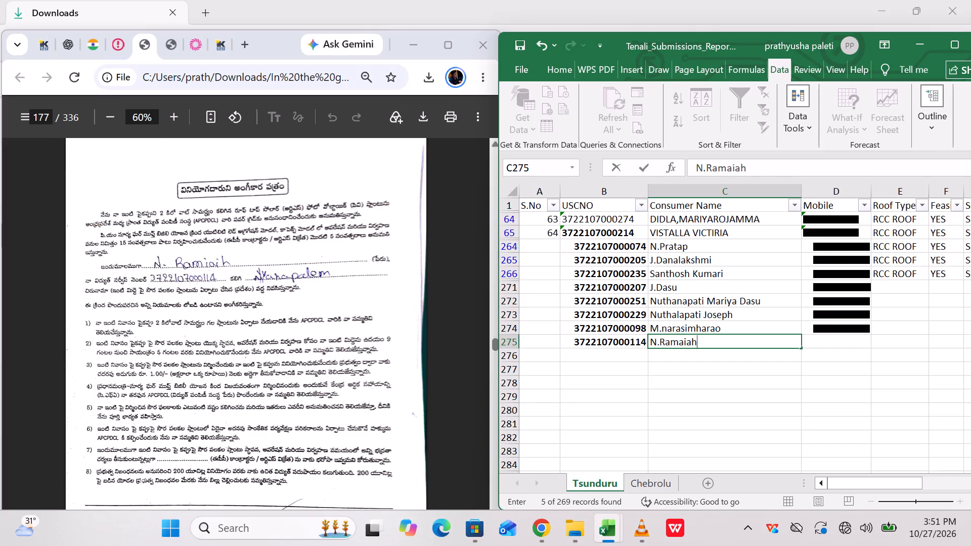
left_click(822, 342)
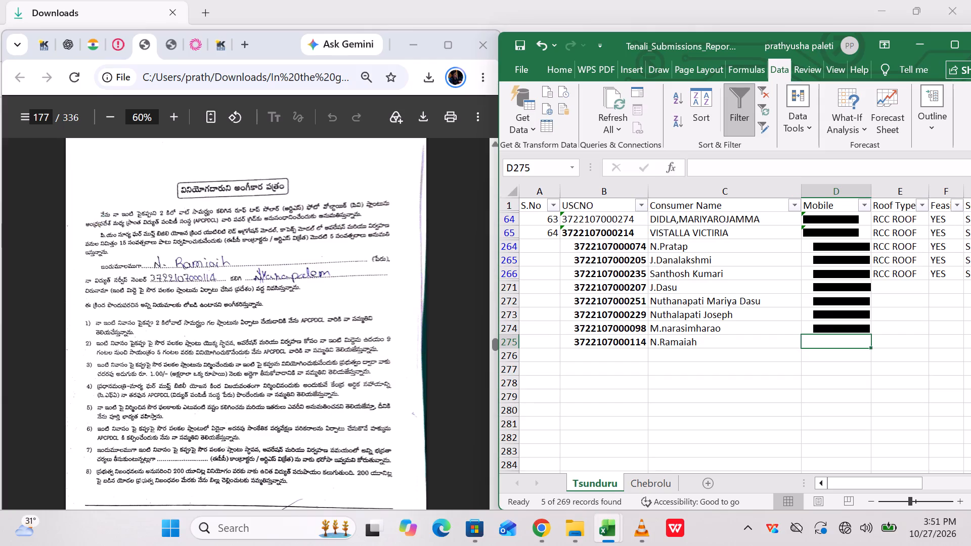
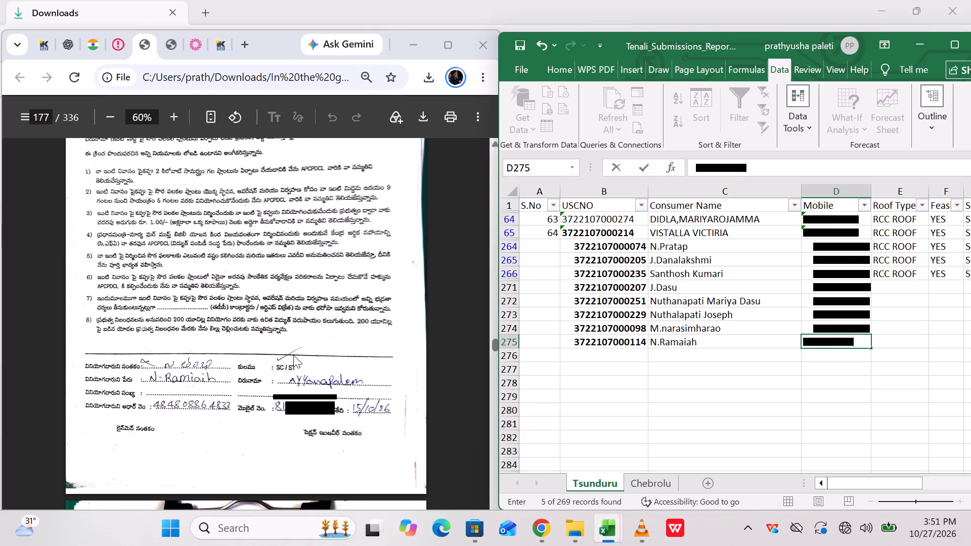
Review the consent forms on pages 178 and 179, and copy the USCNO from B275 into B276 as the base for the page 179 consumer's row.
scroll(275, 385, "down", 5)
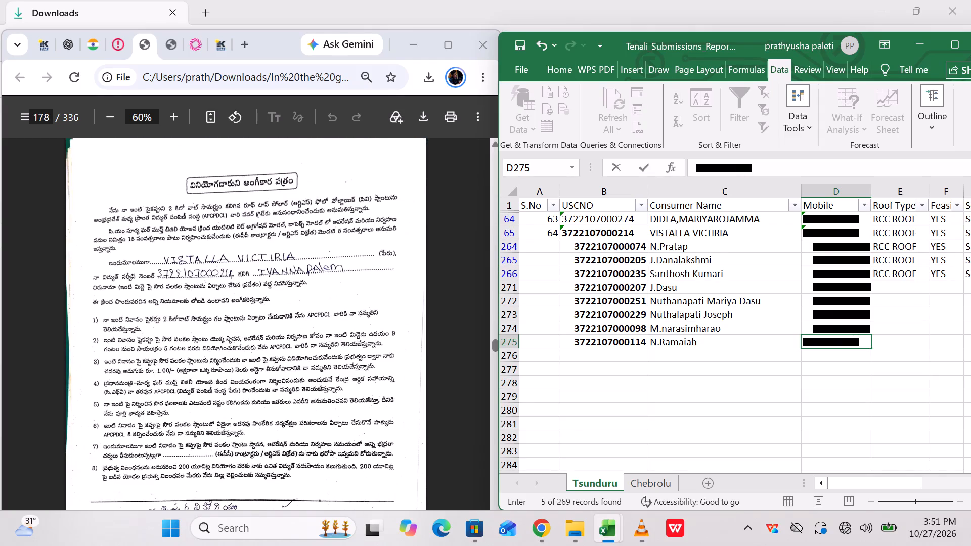
left_click(599, 352)
left_click(604, 335)
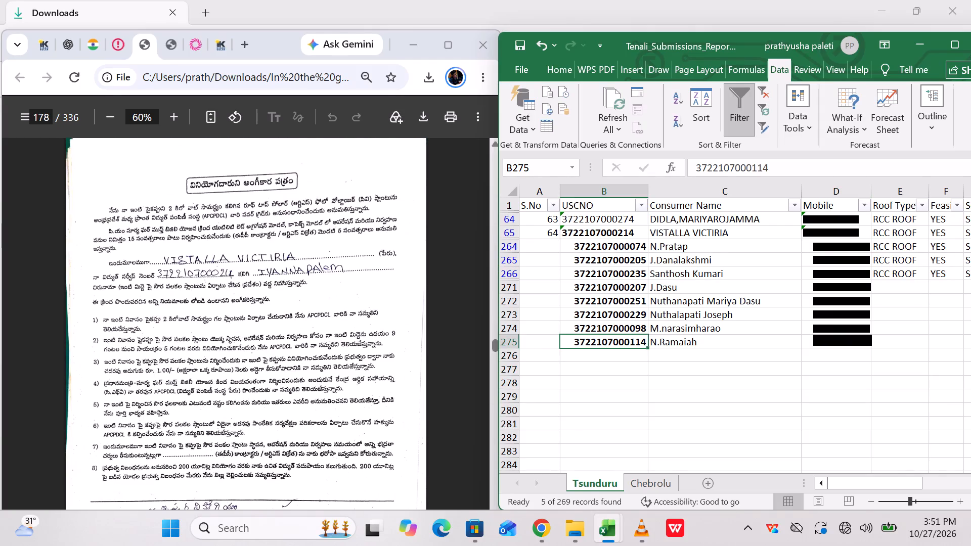
key("ctrl+c")
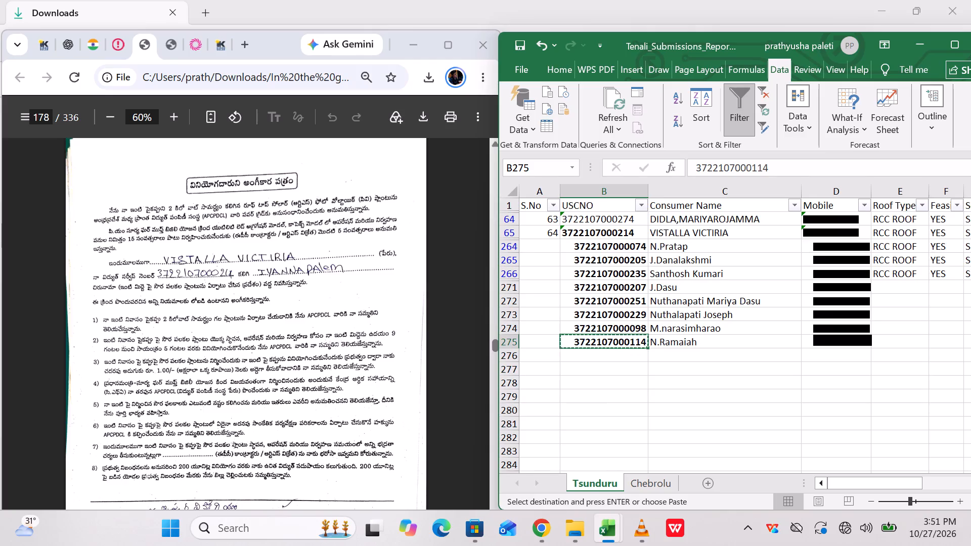
scroll(273, 301, "down", 6)
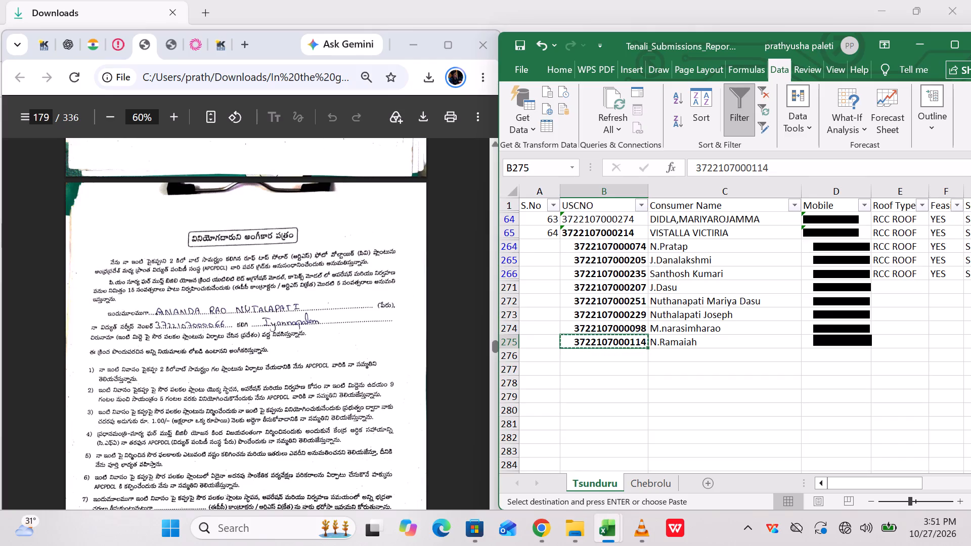
left_click(598, 358)
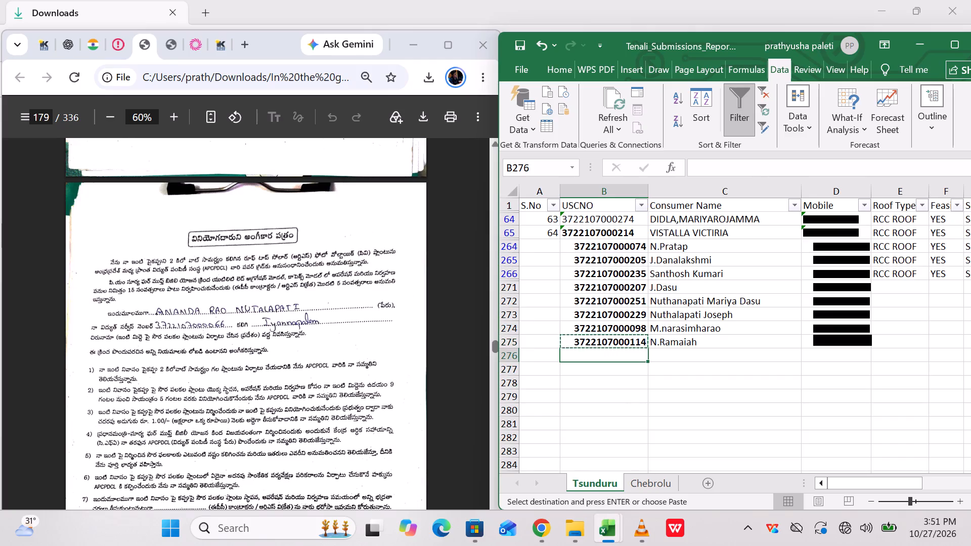
key("ctrl+v")
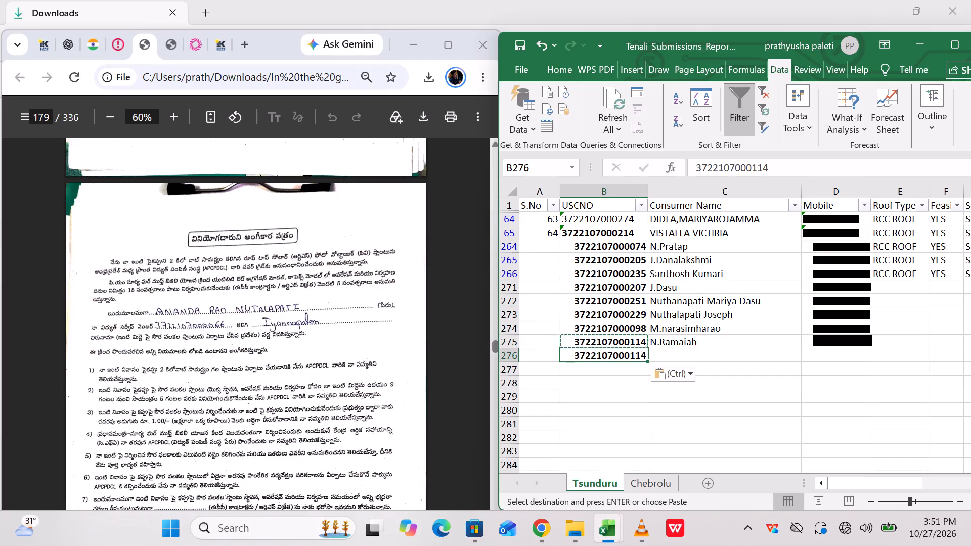
Change the last three digits of the USCNO in B276 to 066, matching the page 179 consent form.
double_click(643, 353)
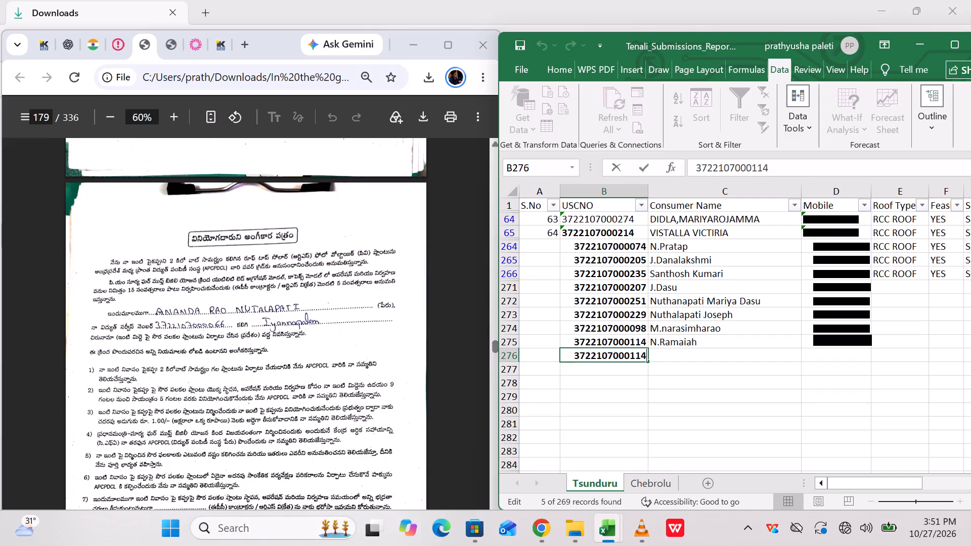
key("BackSpace")
key("BackSpace")
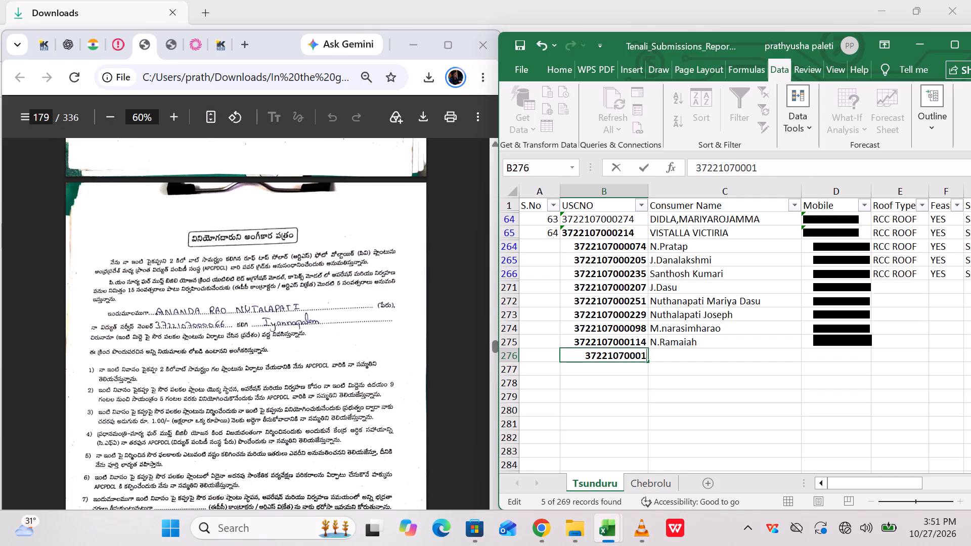
key("BackSpace")
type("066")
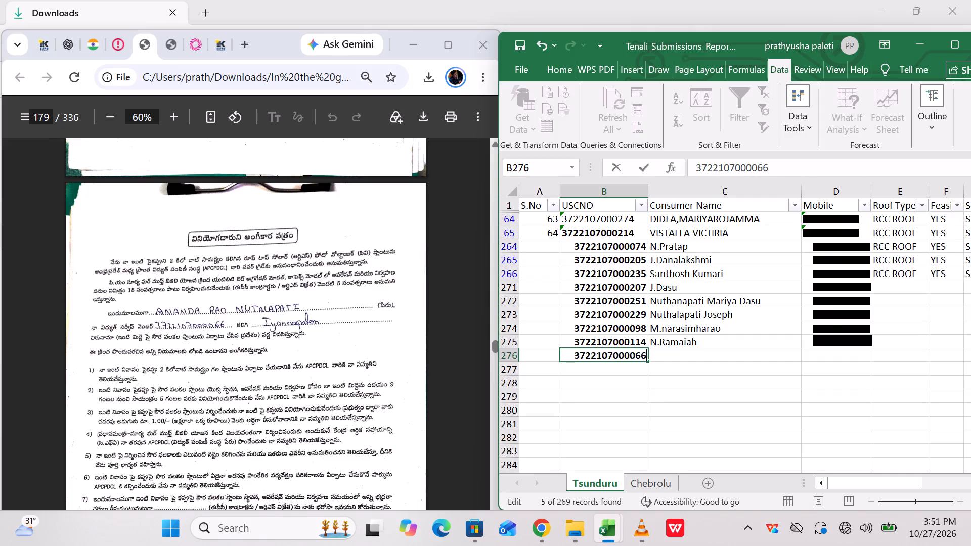
Enter the consumer's full name from the page 179 consent form in cell C276, surname last and each word capitalised.
left_click(687, 363)
left_click(686, 358)
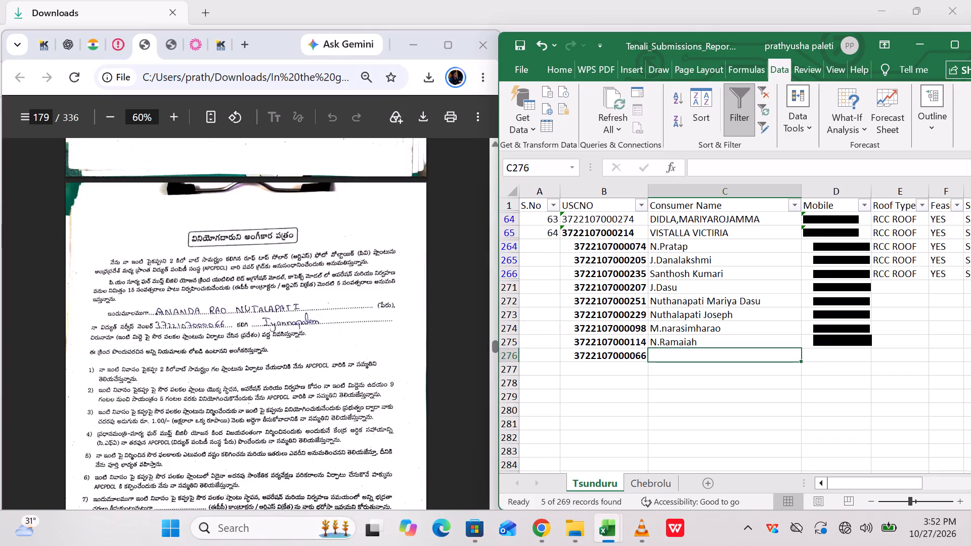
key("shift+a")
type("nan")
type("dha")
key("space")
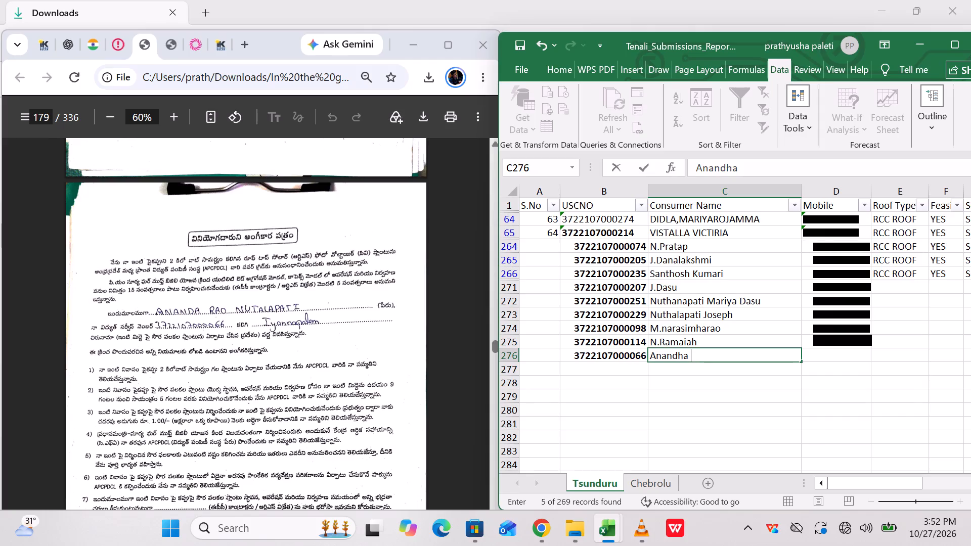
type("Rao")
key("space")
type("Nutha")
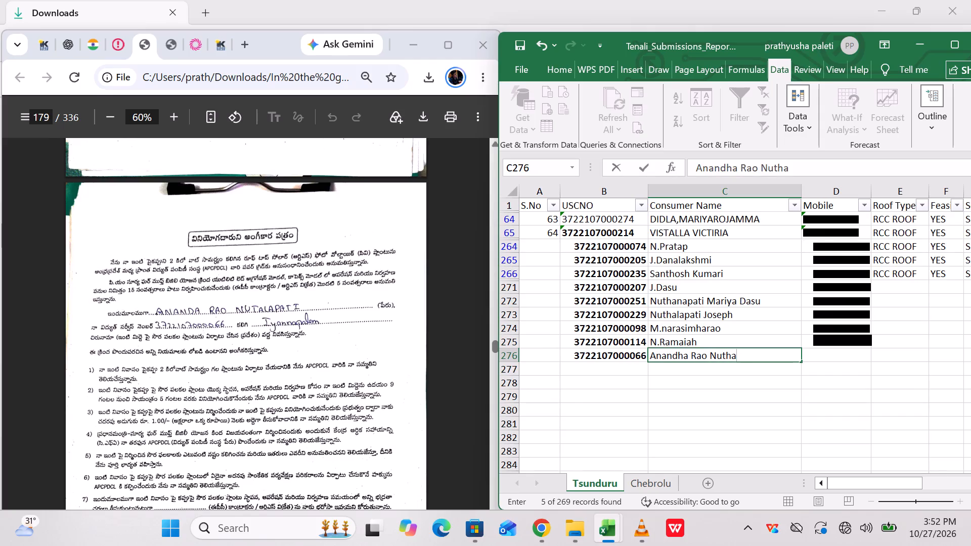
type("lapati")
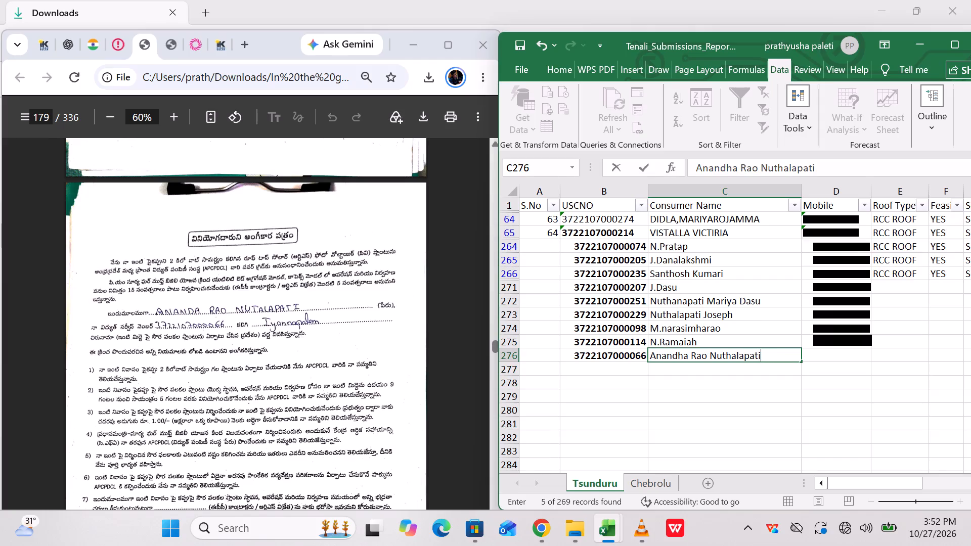
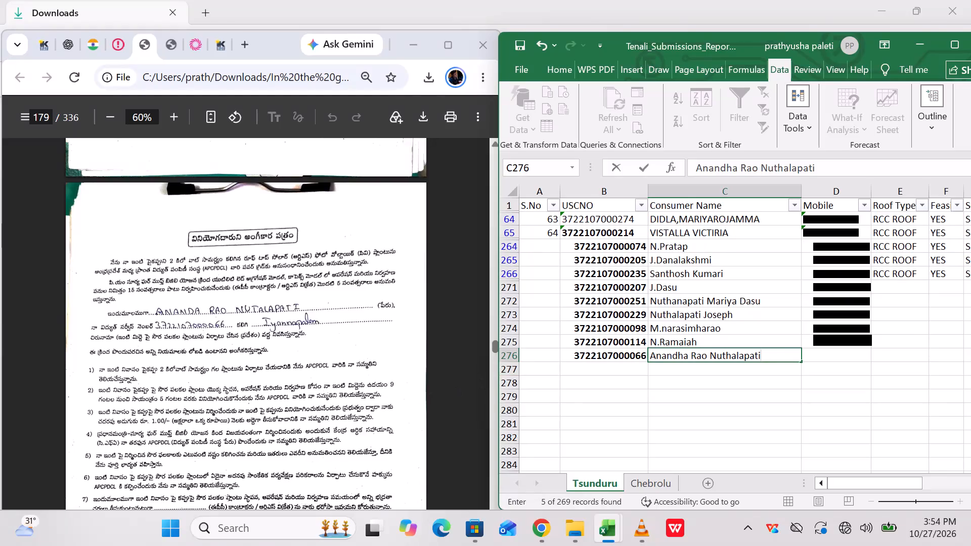
Check the consumer's mobile number in the signature section of the page 179 consent form for row 276.
scroll(271, 361, "down", 3)
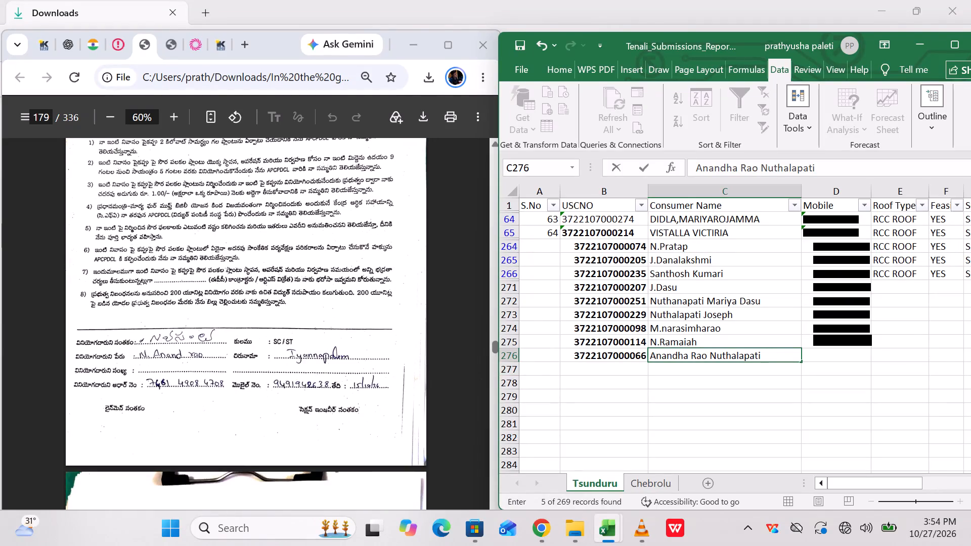
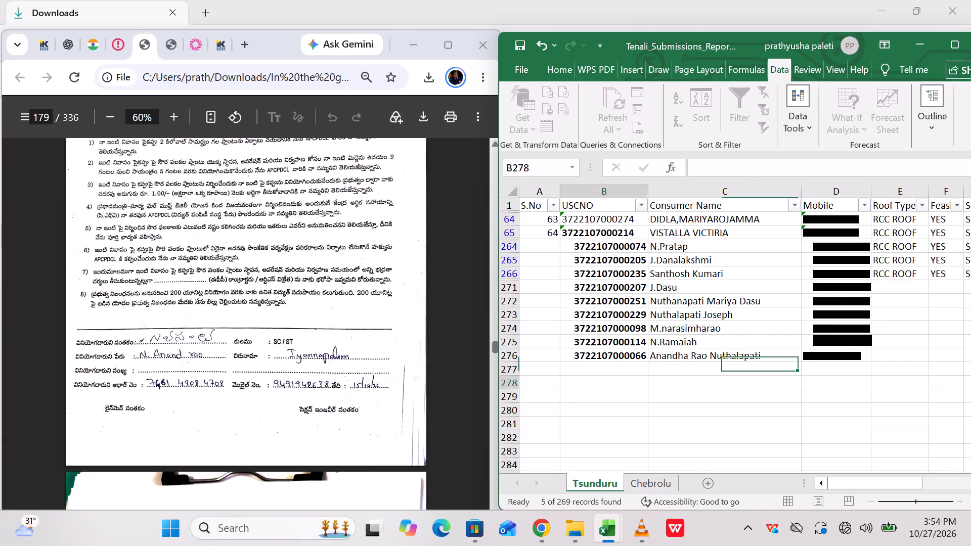
Enter the page 180 consent form's USCNO in row 277, copying the row 276 number and replacing its last three digits.
left_click(622, 369)
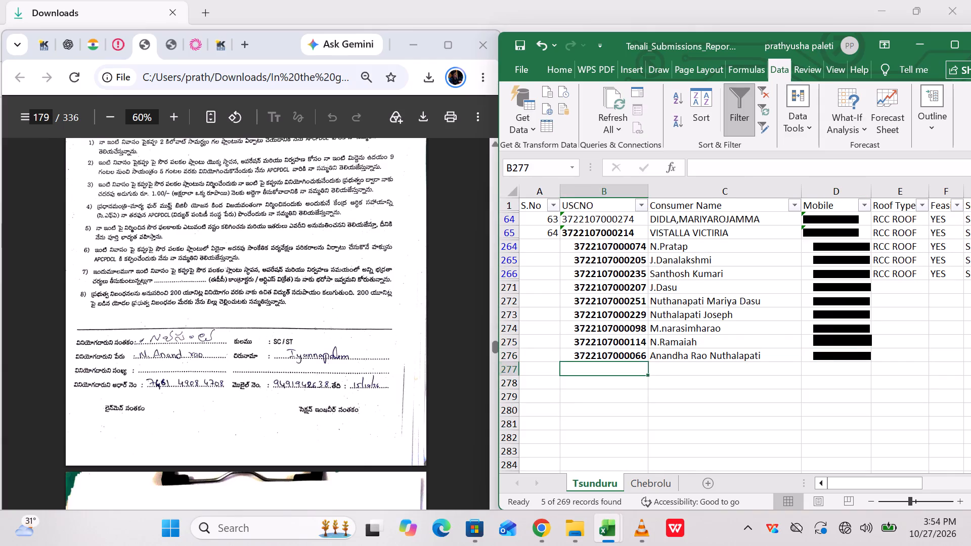
scroll(327, 372, "down", 3)
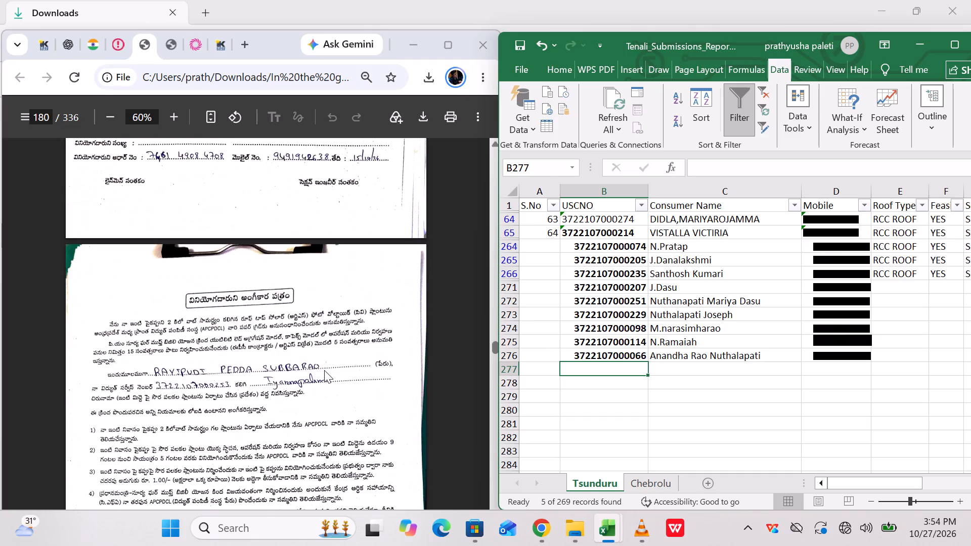
scroll(322, 369, "down", 1)
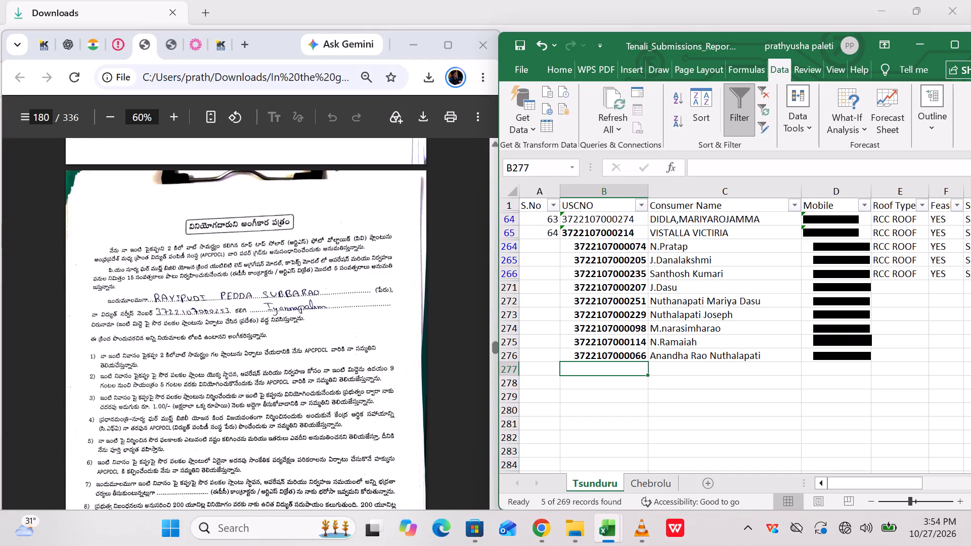
left_click(596, 359)
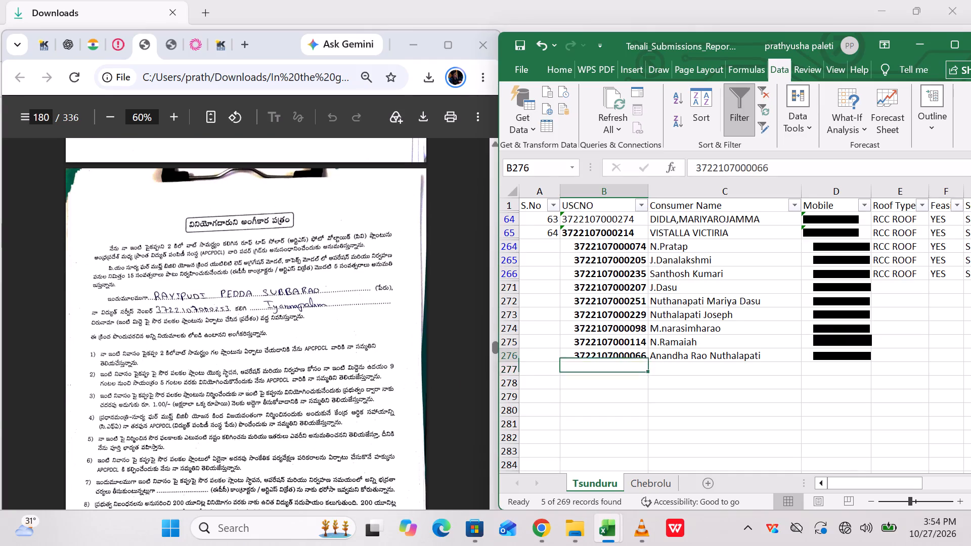
key("ctrl+c")
left_click(595, 371)
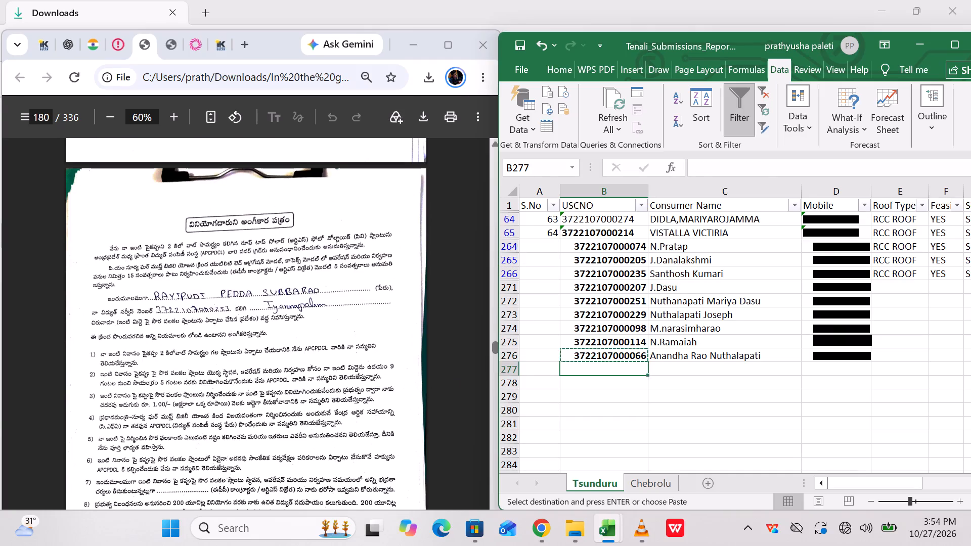
key("ctrl+v")
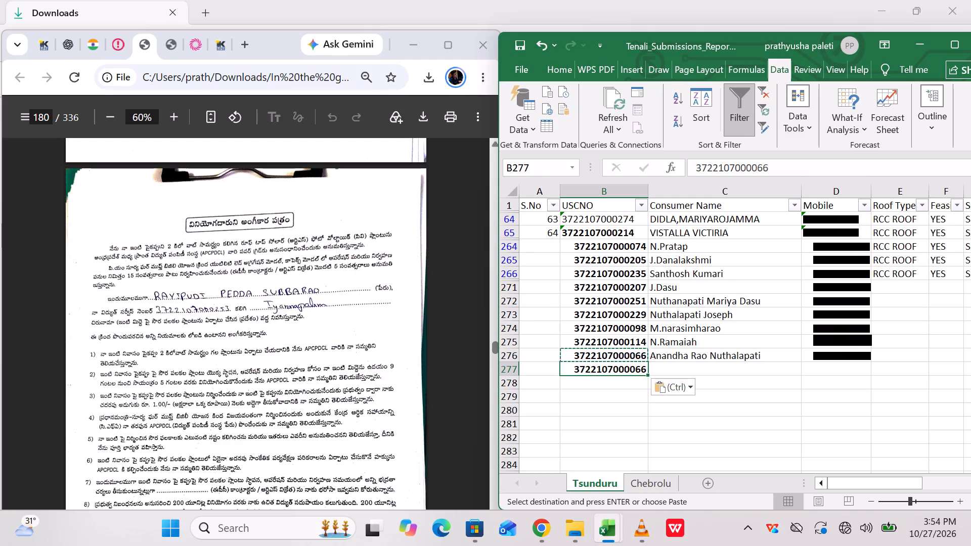
double_click(645, 369)
key("BackSpace")
key("BackSpace")
key("BackSpace")
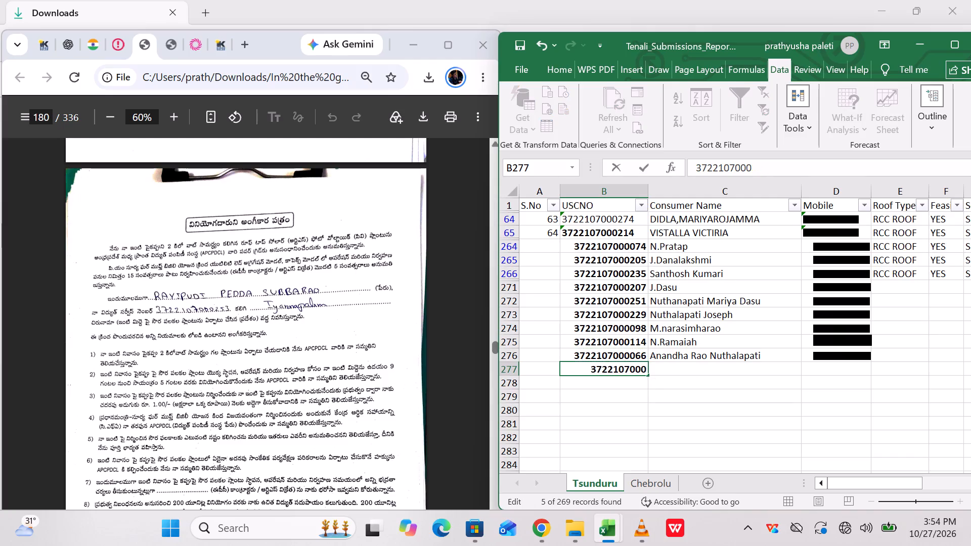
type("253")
Enter the consumer's full name from the page 180 consent form in row 277's Consumer Name column.
left_click(655, 367)
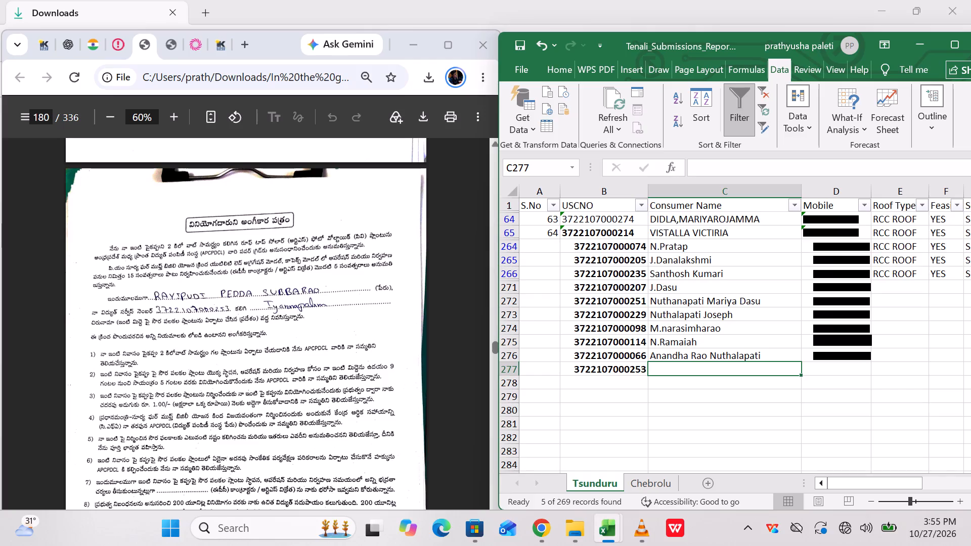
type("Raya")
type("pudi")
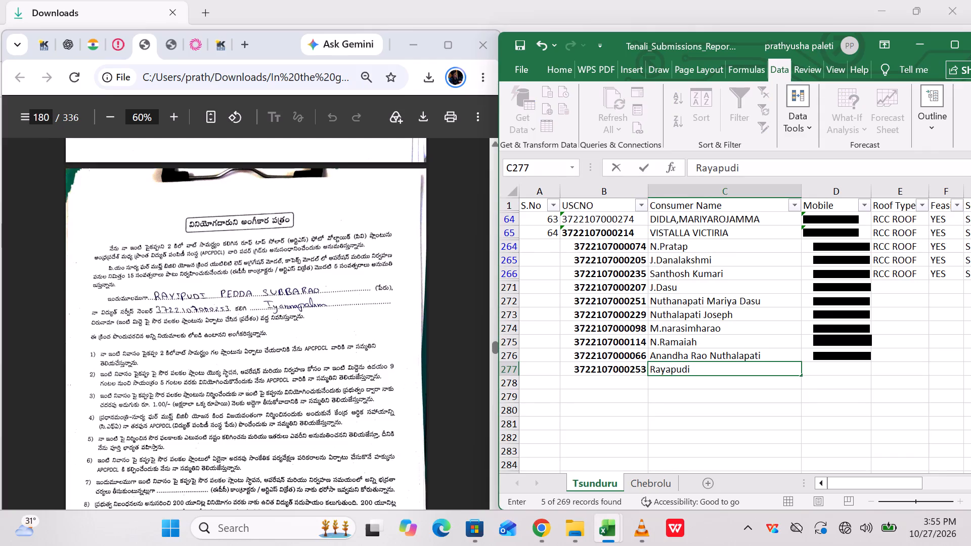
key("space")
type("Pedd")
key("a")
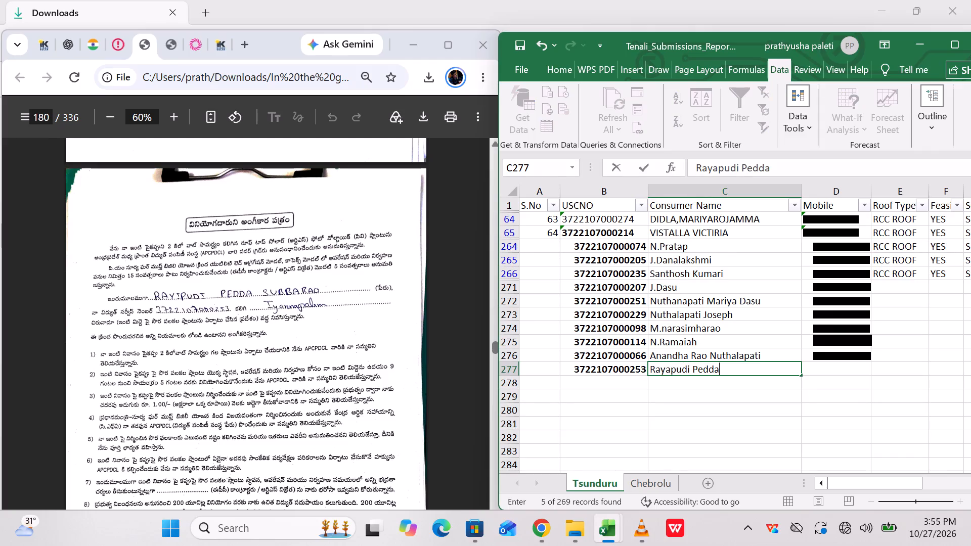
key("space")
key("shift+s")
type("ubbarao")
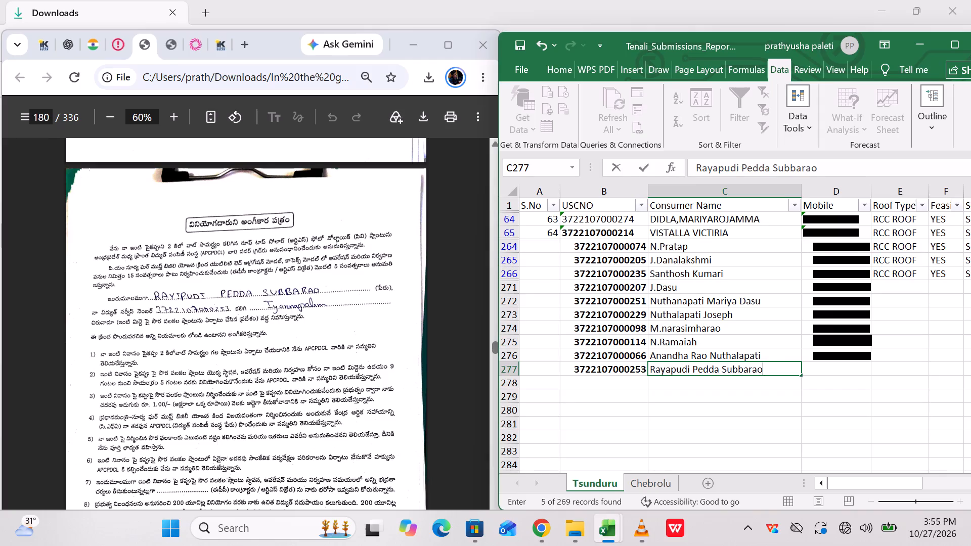
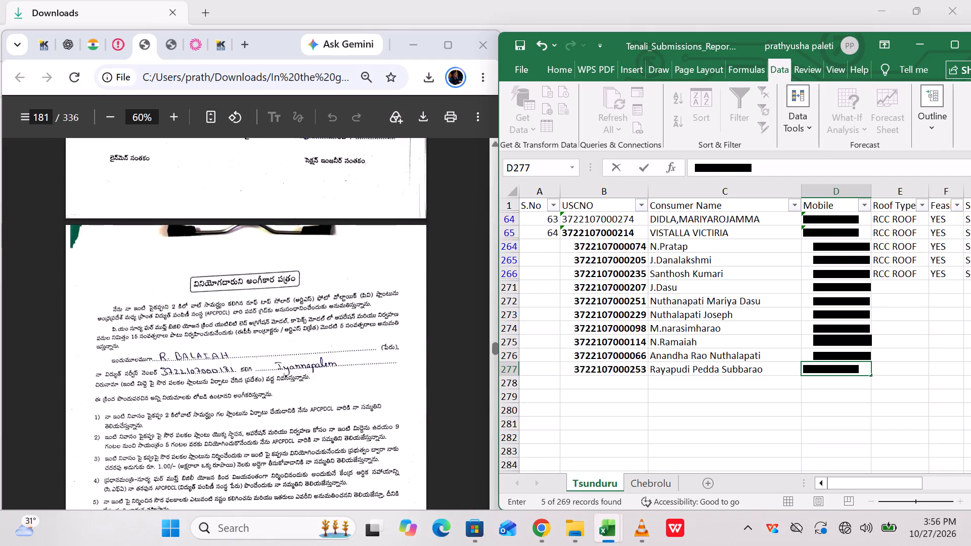
Enter the page 181 consent form's USCNO in row 278, copying the row 277 number and replacing its last three digits.
left_click(603, 385)
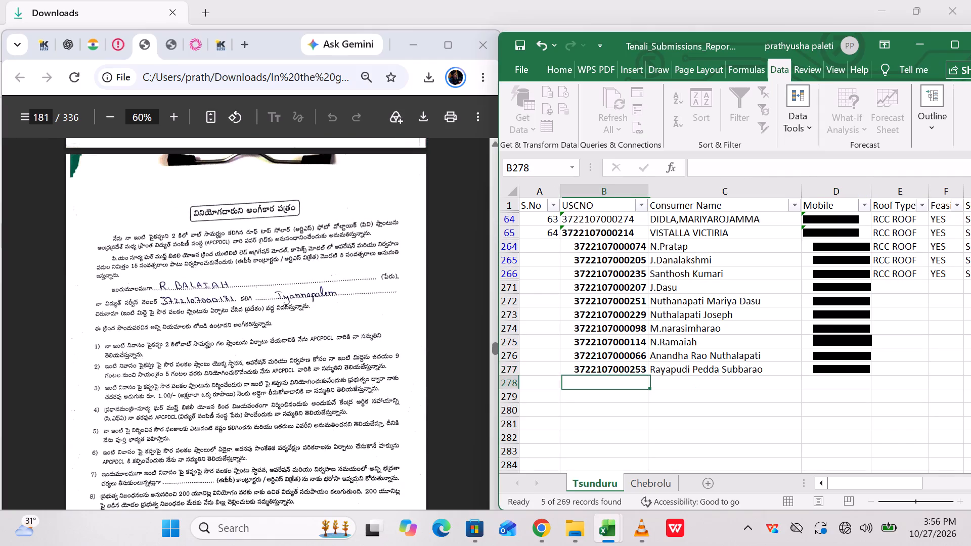
left_click(609, 369)
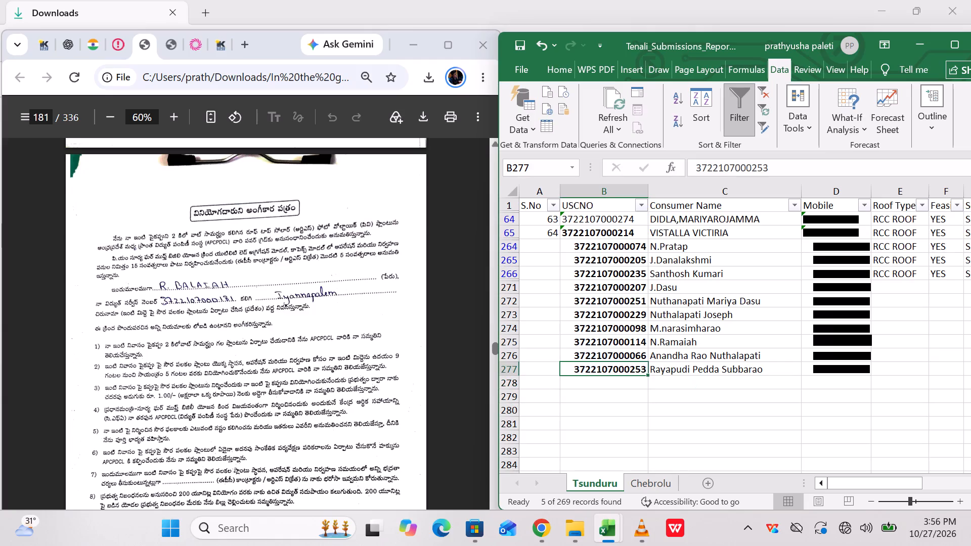
key("ctrl+c")
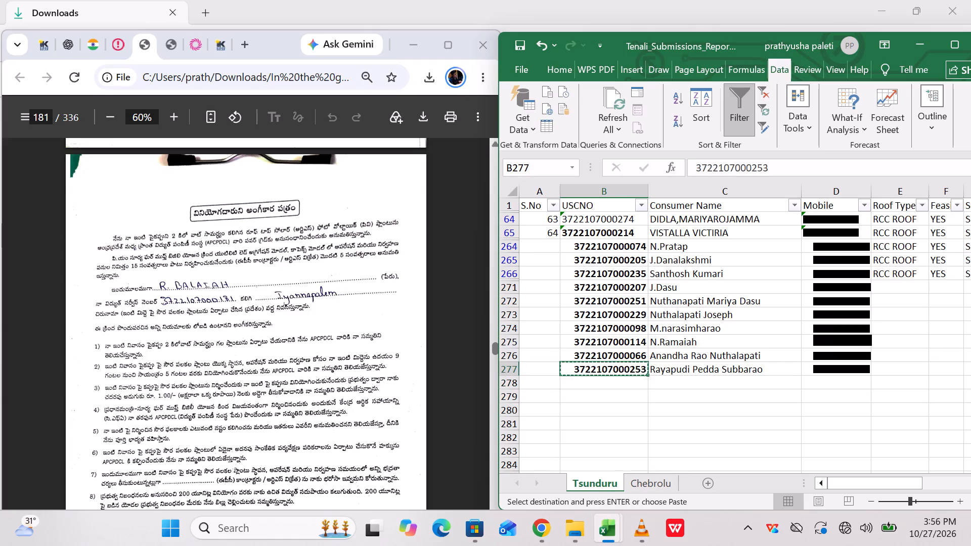
left_click(609, 387)
key("ctrl+v")
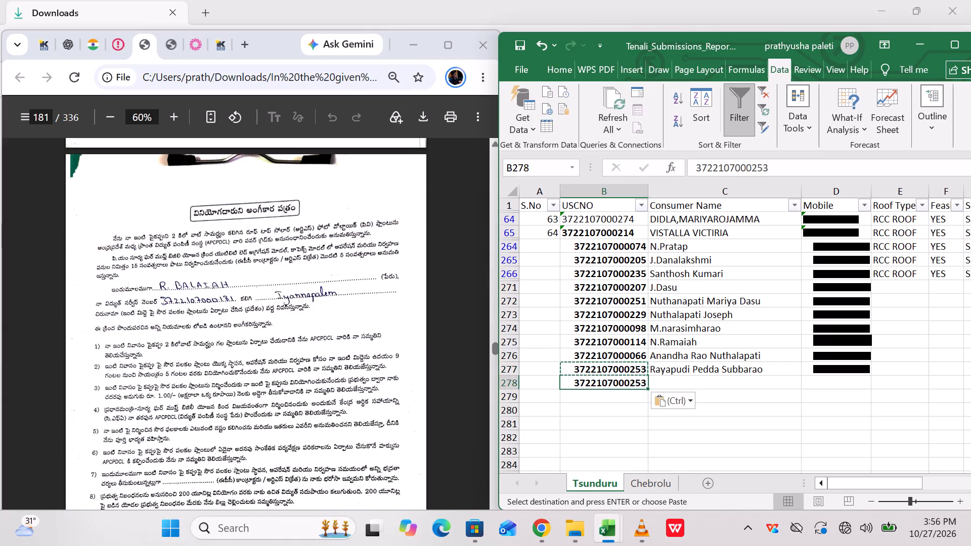
double_click(644, 379)
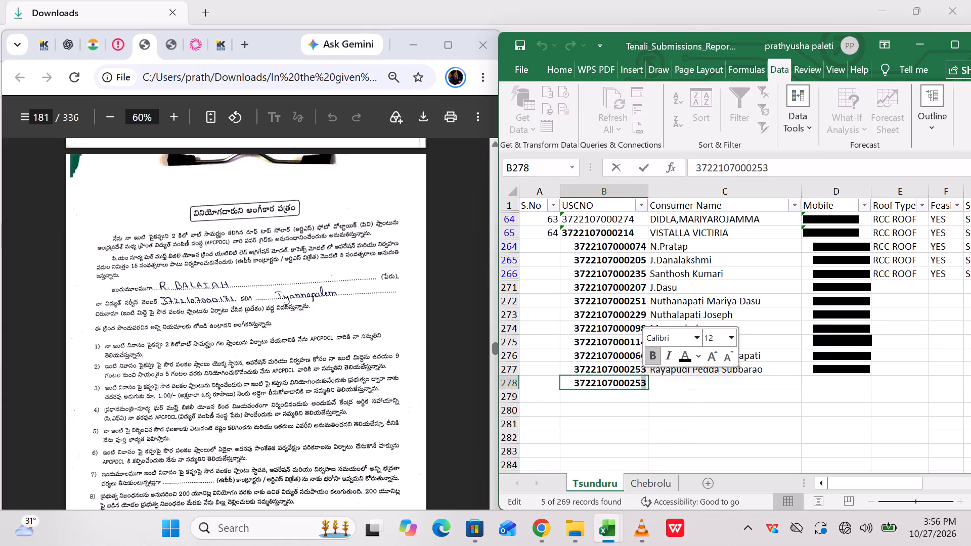
left_click(638, 387)
left_click(644, 384)
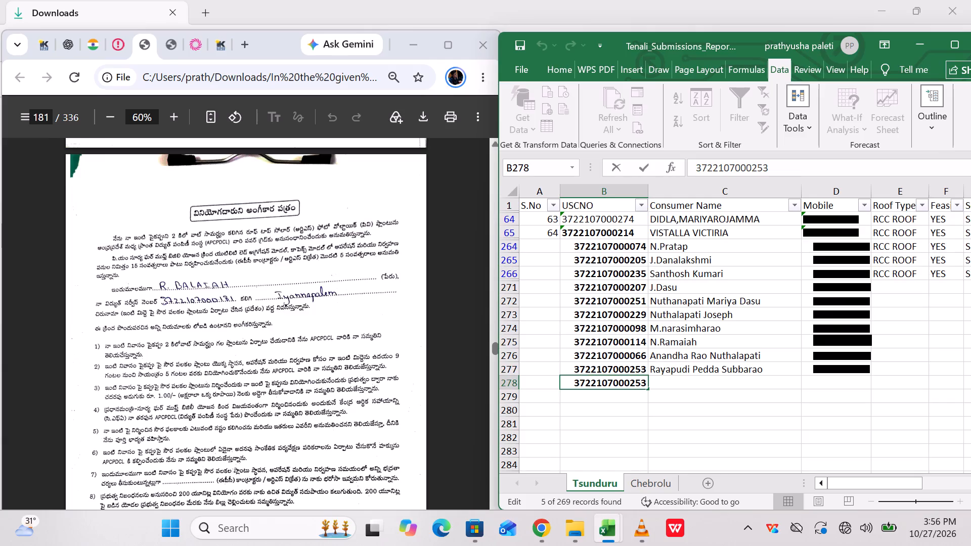
key("BackSpace")
key("BackSpace")
key("BackSpace")
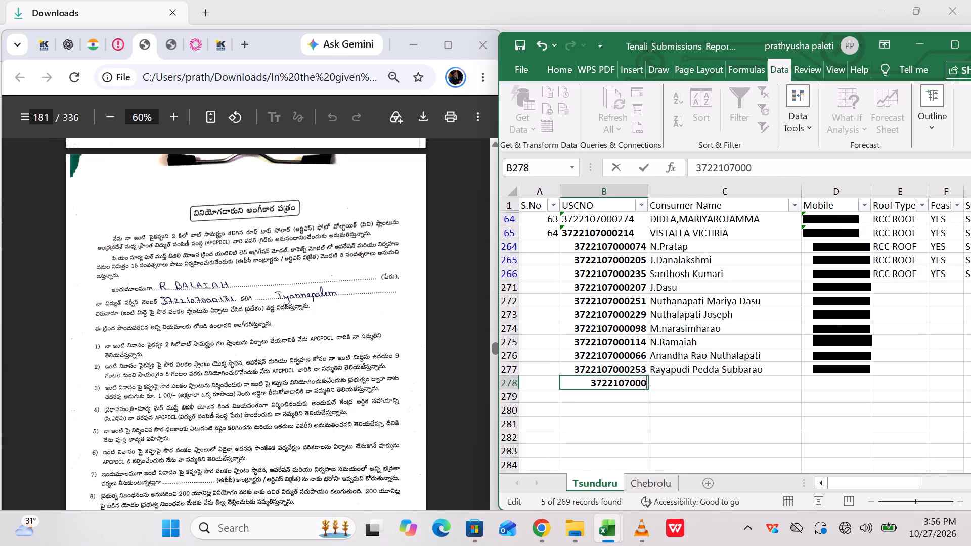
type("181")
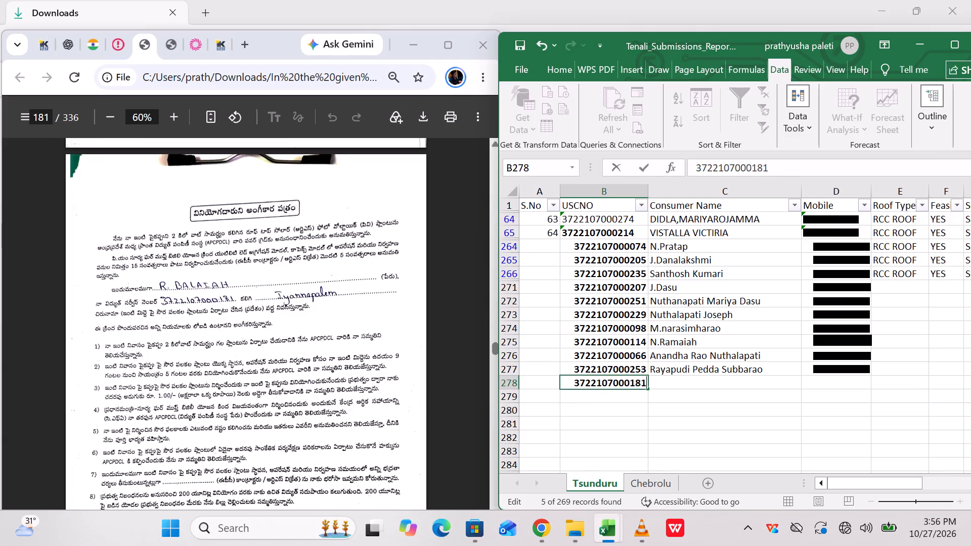
Enter the consumer's name from the page 181 consent form, initial first, in row 278's Consumer Name column.
left_click(681, 386)
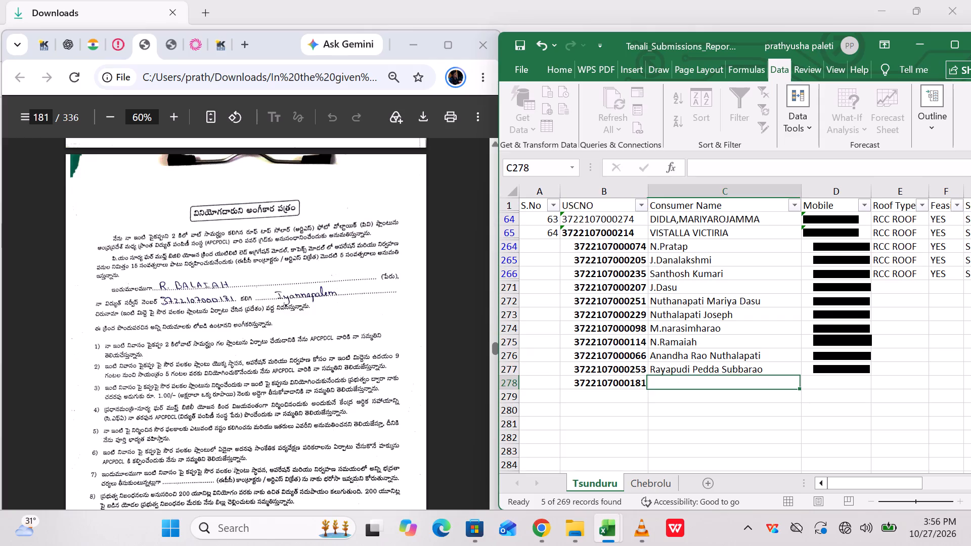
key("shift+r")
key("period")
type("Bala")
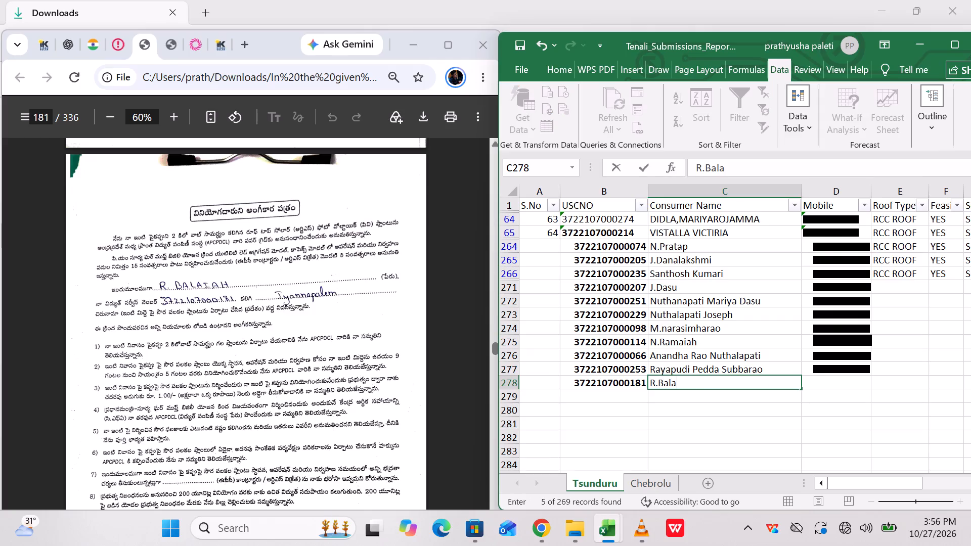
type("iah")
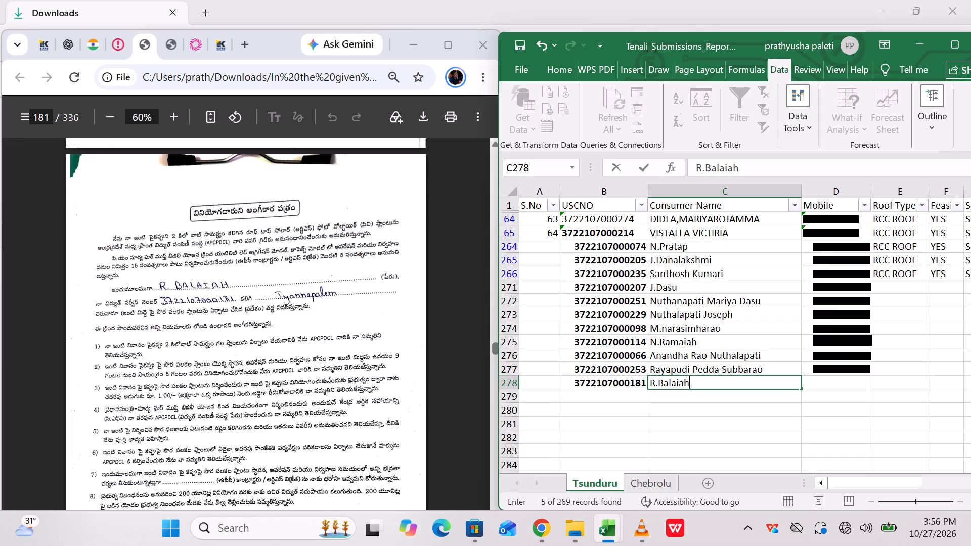
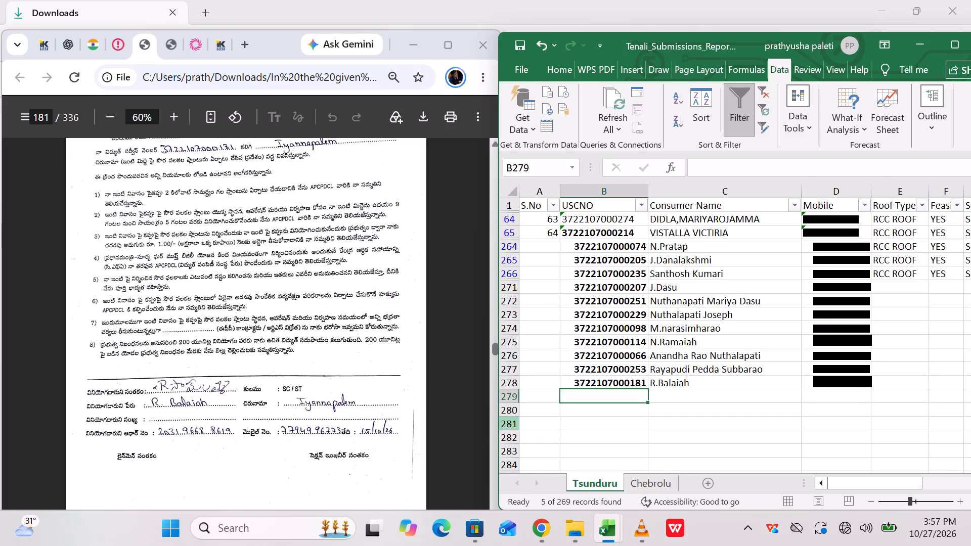
Enter the page 182 consent form's USCNO in row 279, copying the row 278 number and replacing the two digits before its last one.
scroll(346, 425, "down", 5)
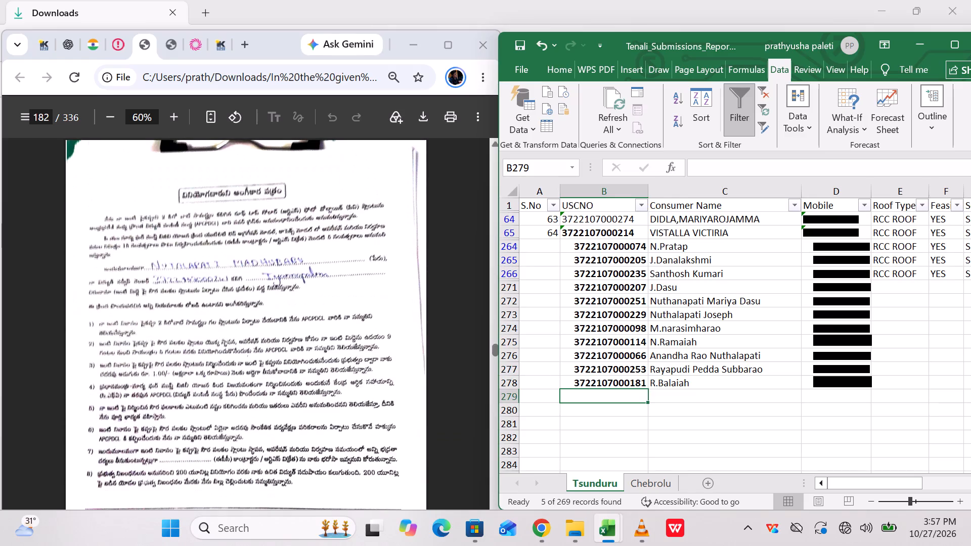
scroll(337, 390, "down", 1)
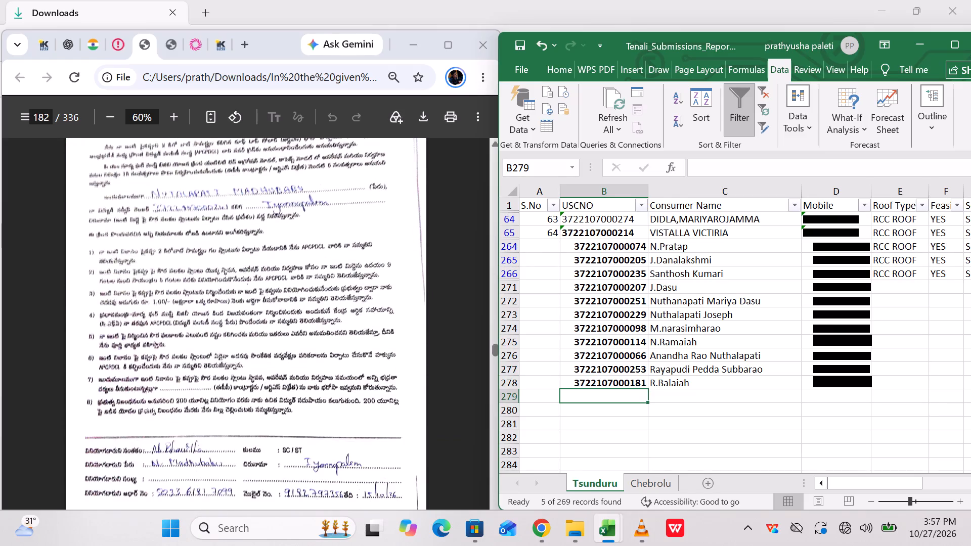
scroll(335, 382, "up", 1)
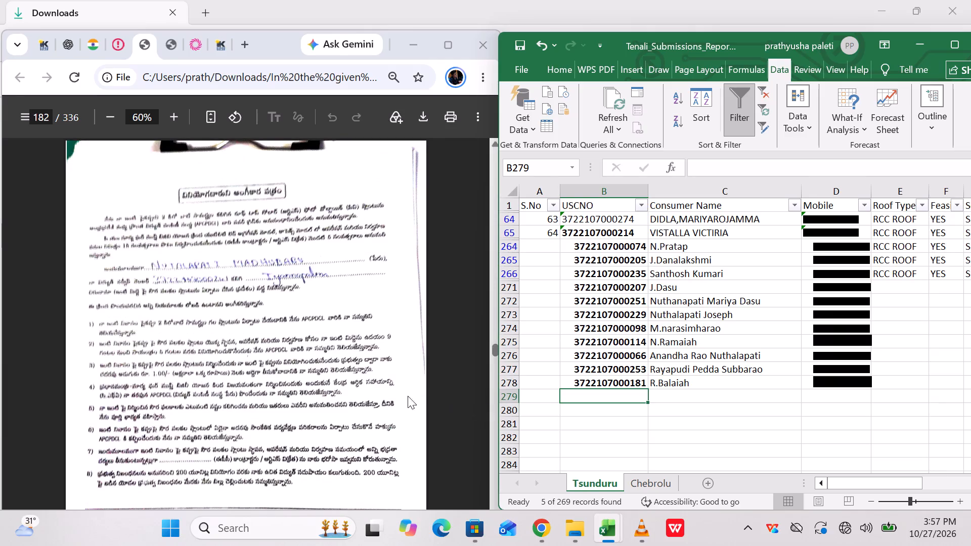
scroll(359, 382, "down", 1)
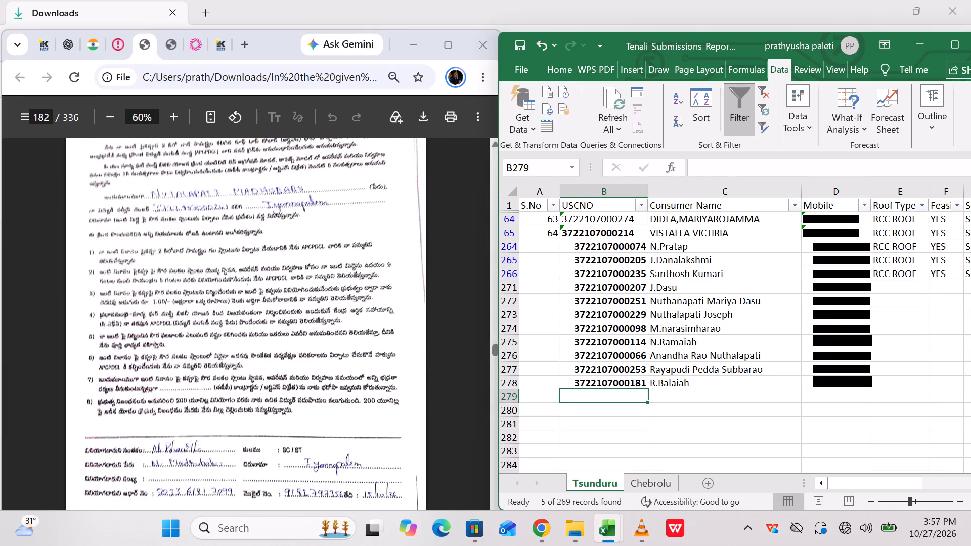
left_click(614, 383)
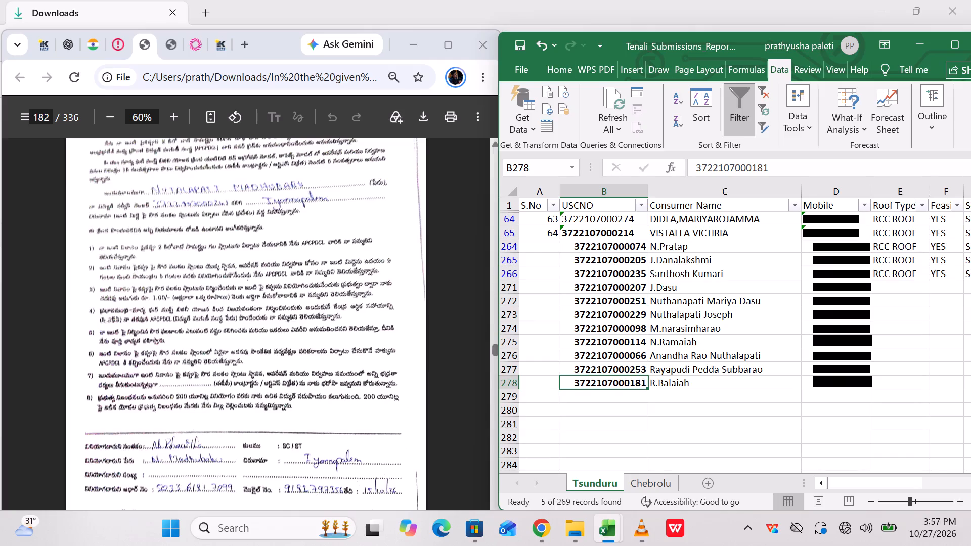
key("ctrl+c")
left_click(622, 398)
key("ctrl+v")
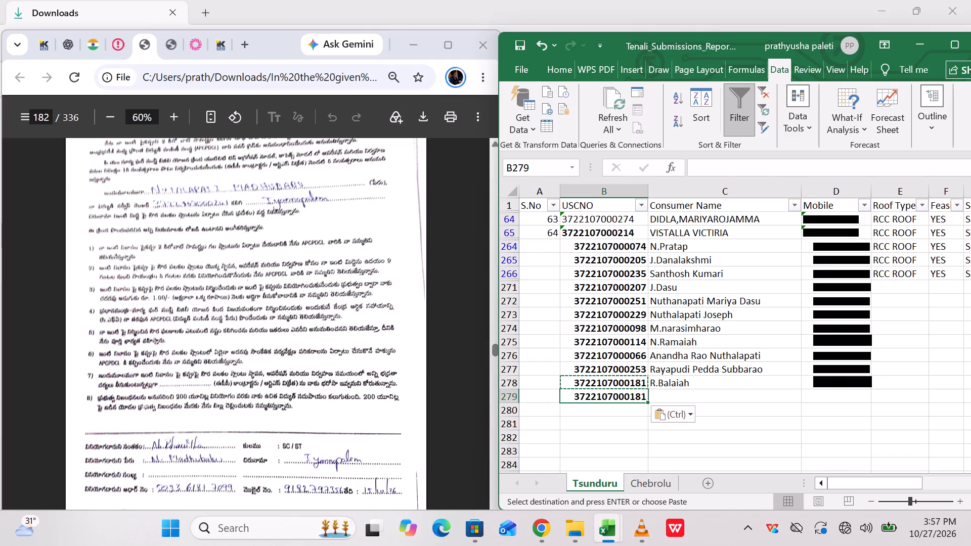
double_click(643, 397)
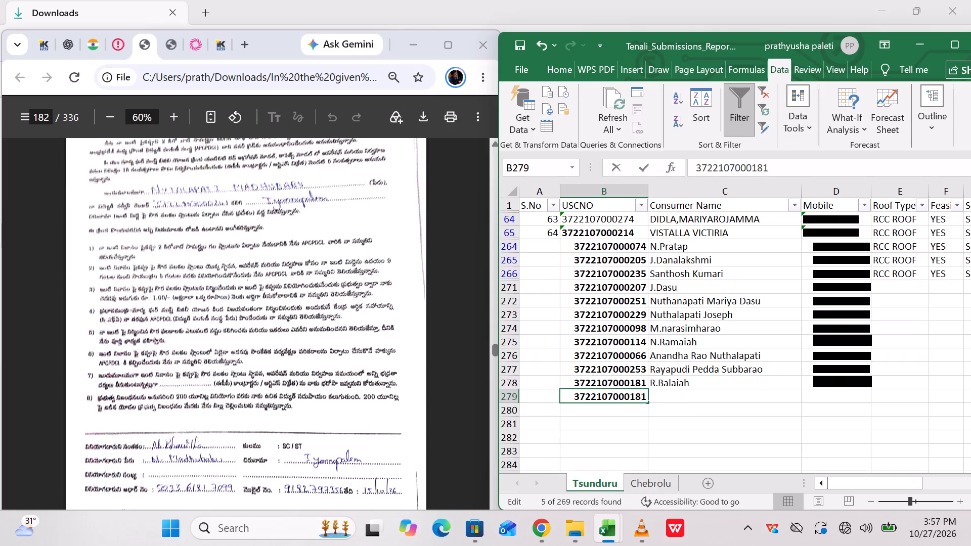
key("BackSpace")
key("BackSpace")
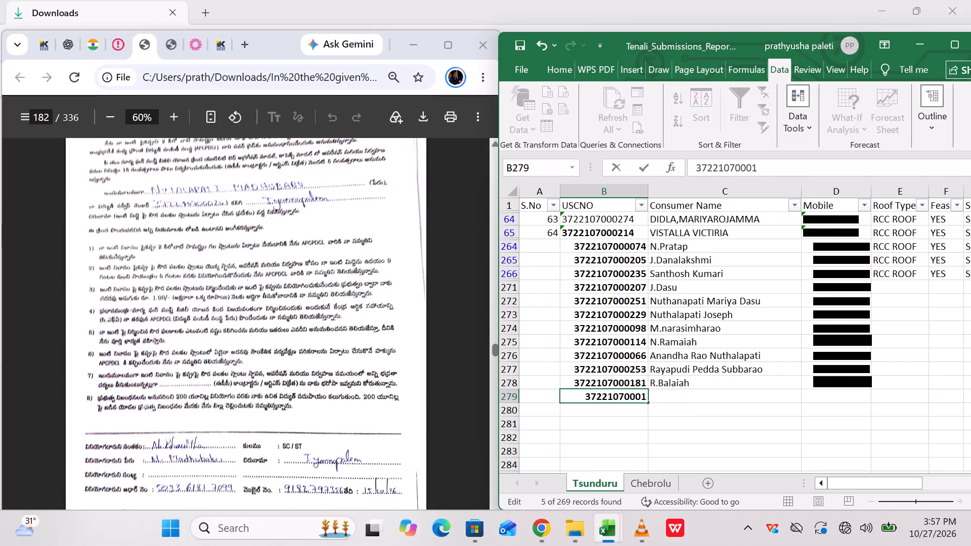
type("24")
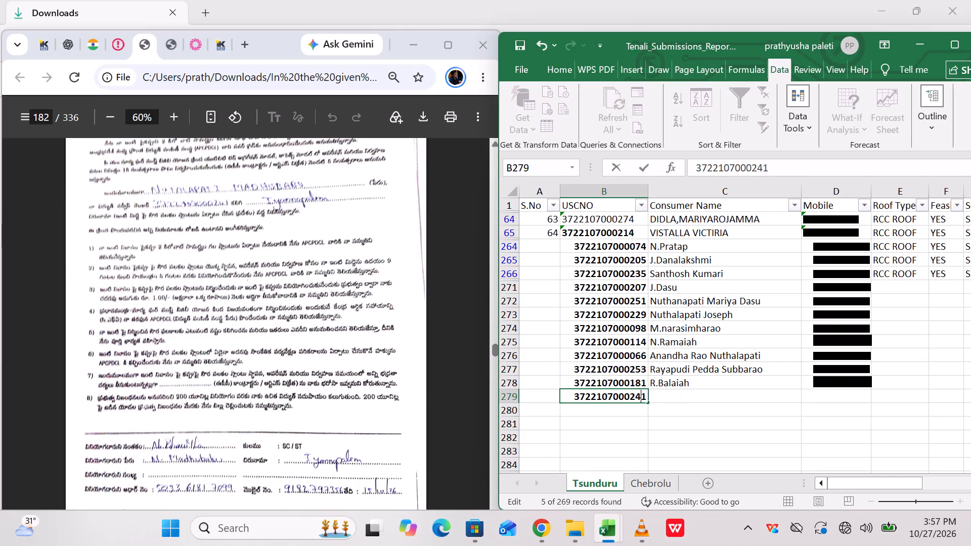
Enter the consumer's full name from the page 182 consent form, surname first, in row 279's Consumer Name column.
left_click(655, 397)
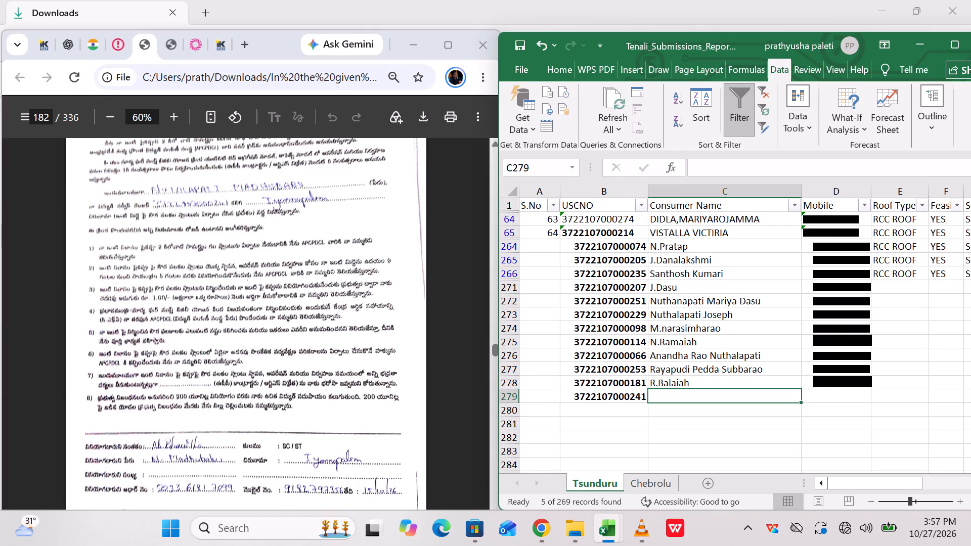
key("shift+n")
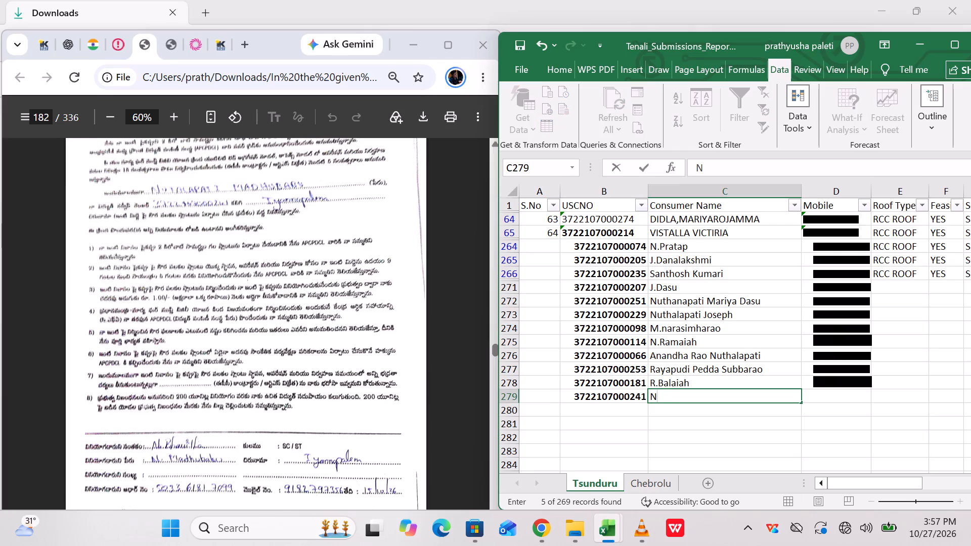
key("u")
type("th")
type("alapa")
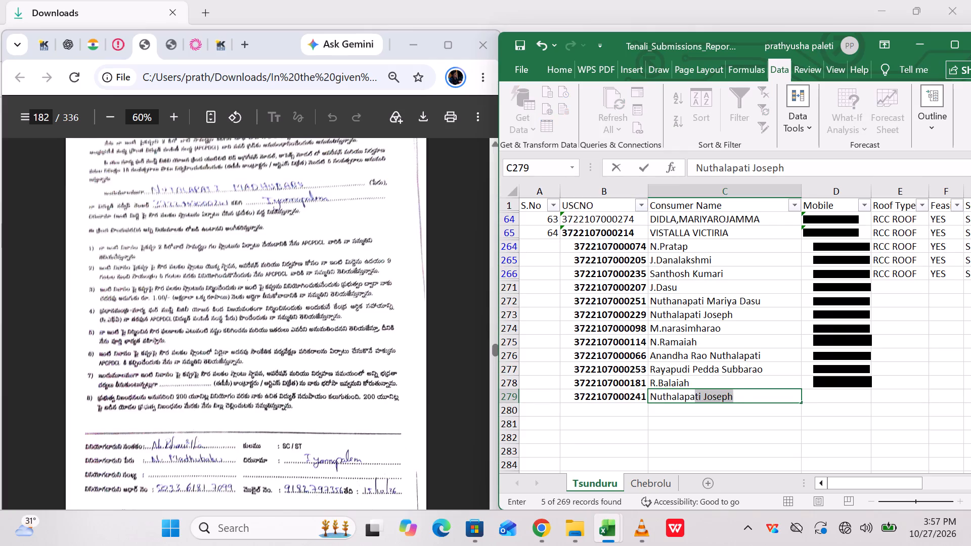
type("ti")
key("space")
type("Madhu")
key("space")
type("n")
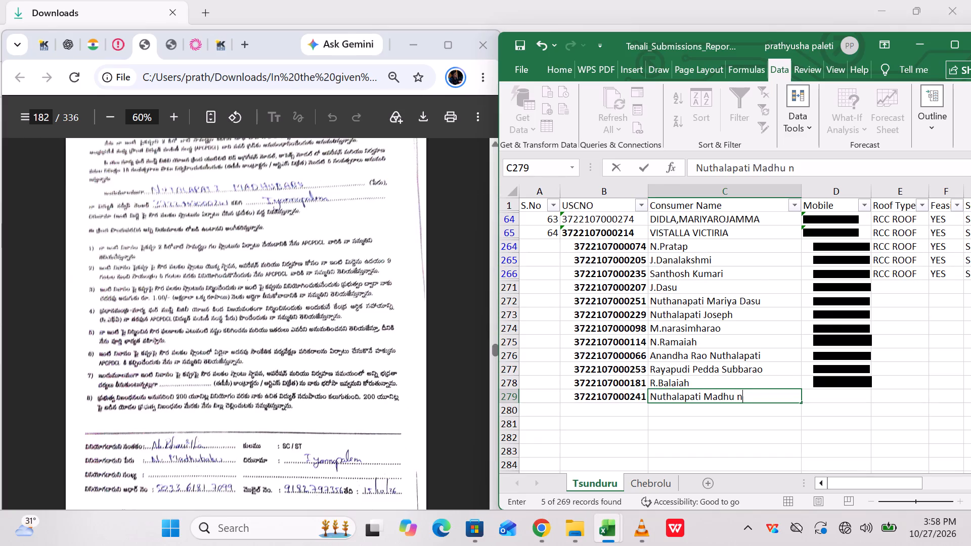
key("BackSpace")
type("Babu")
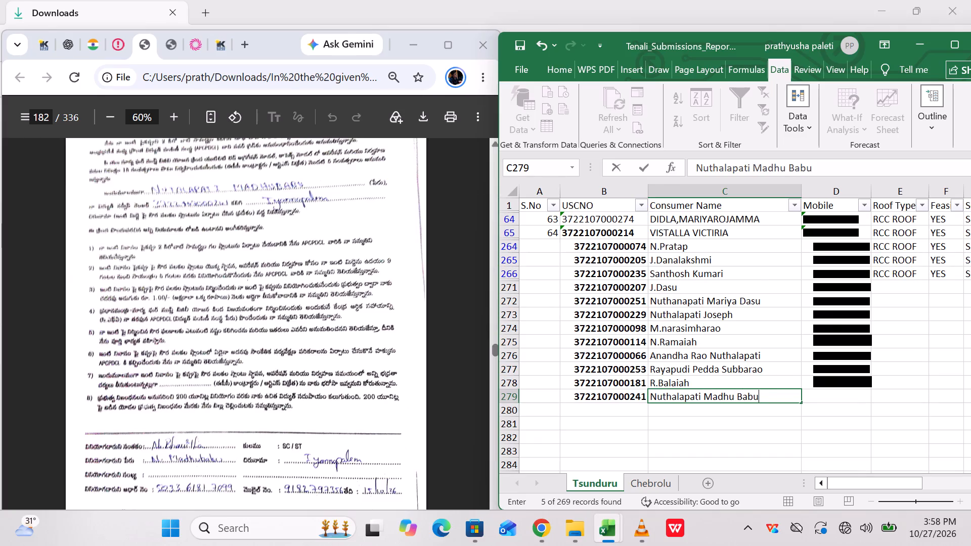
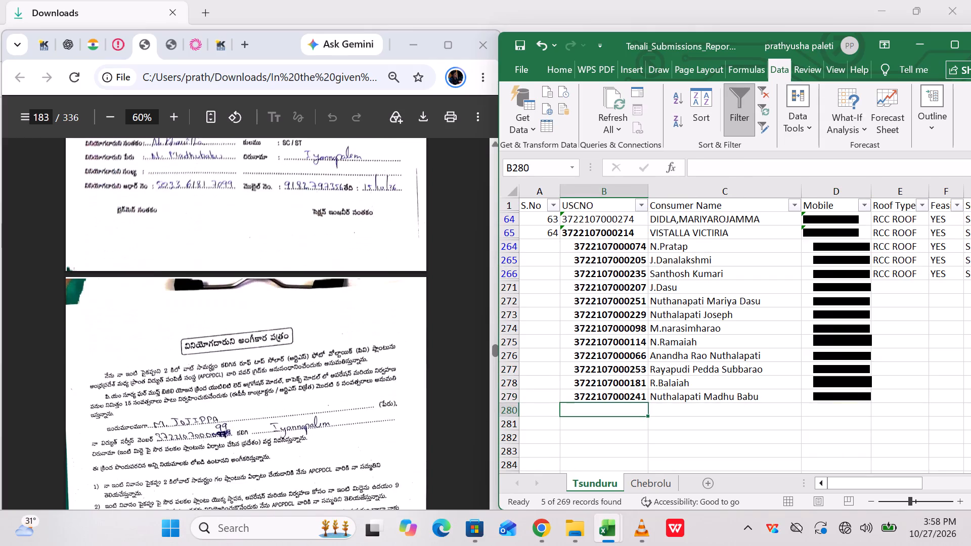
Enter the page 183 consent form's USCNO in row 280, copying the row 279 number and replacing its last three digits.
scroll(410, 401, "down", 2)
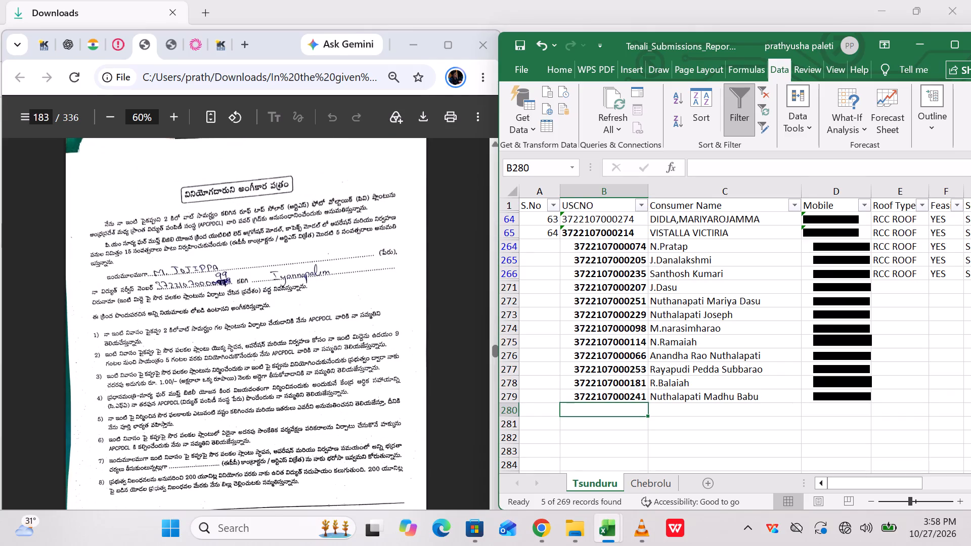
left_click(588, 397)
key("ctrl+c")
left_click(591, 412)
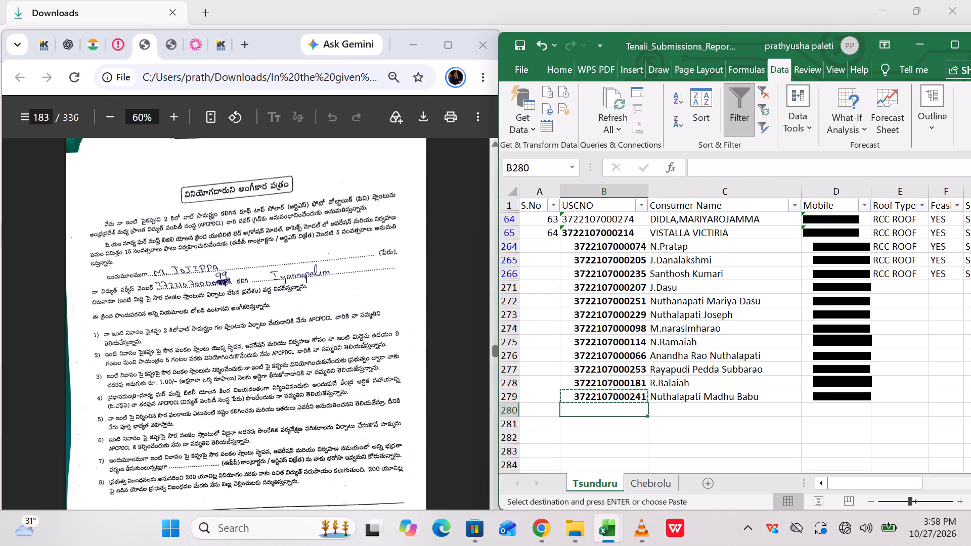
key("ctrl+v")
double_click(645, 408)
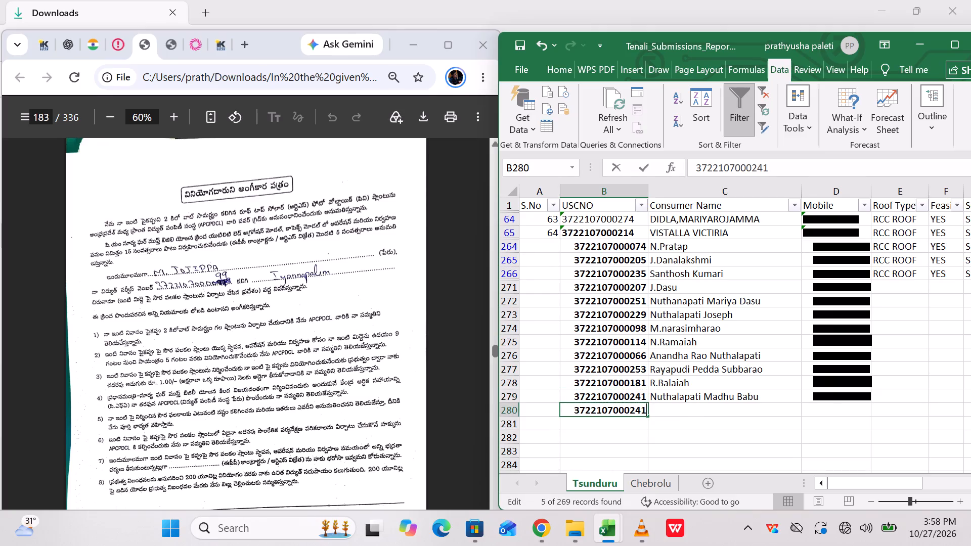
key("BackSpace")
key("BackSpace")
key("BackSpace")
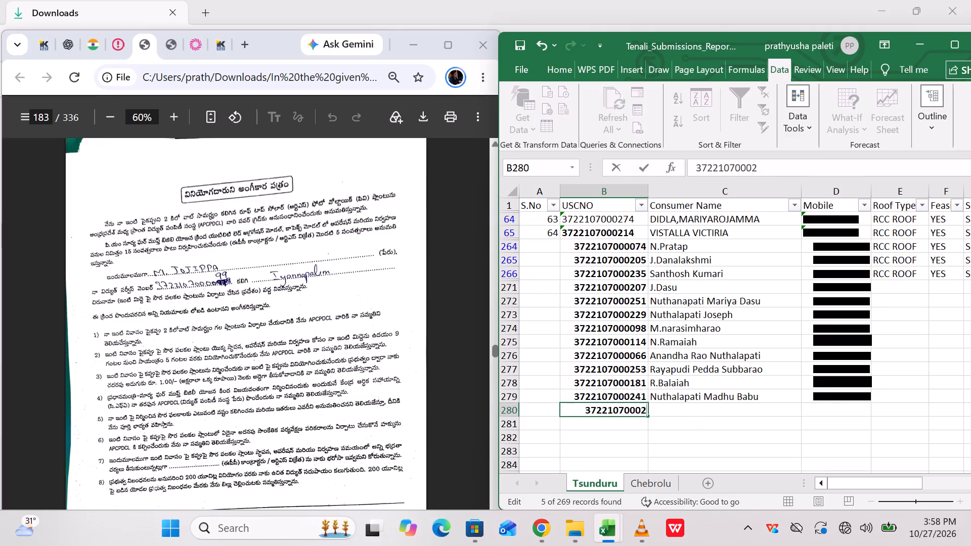
key("0")
type("91")
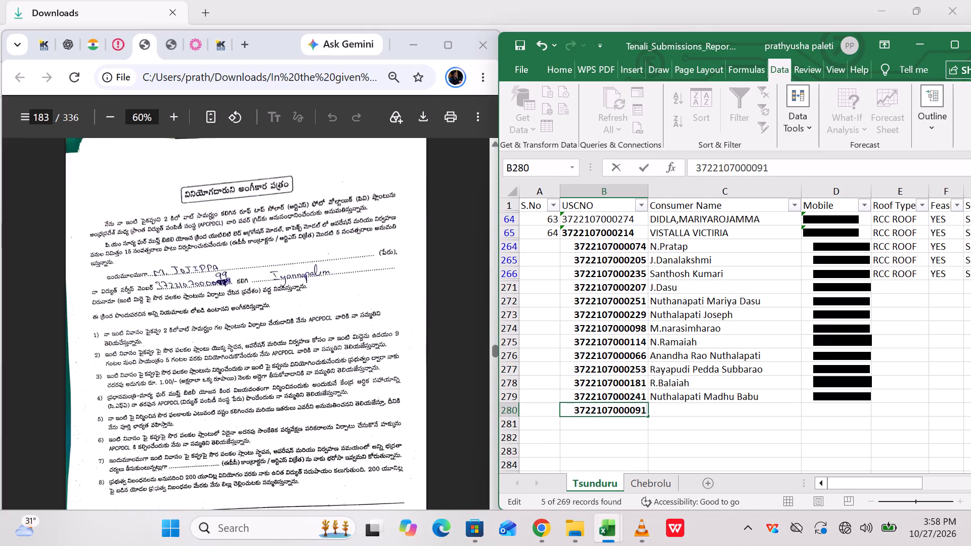
scroll(651, 393, "up", 2)
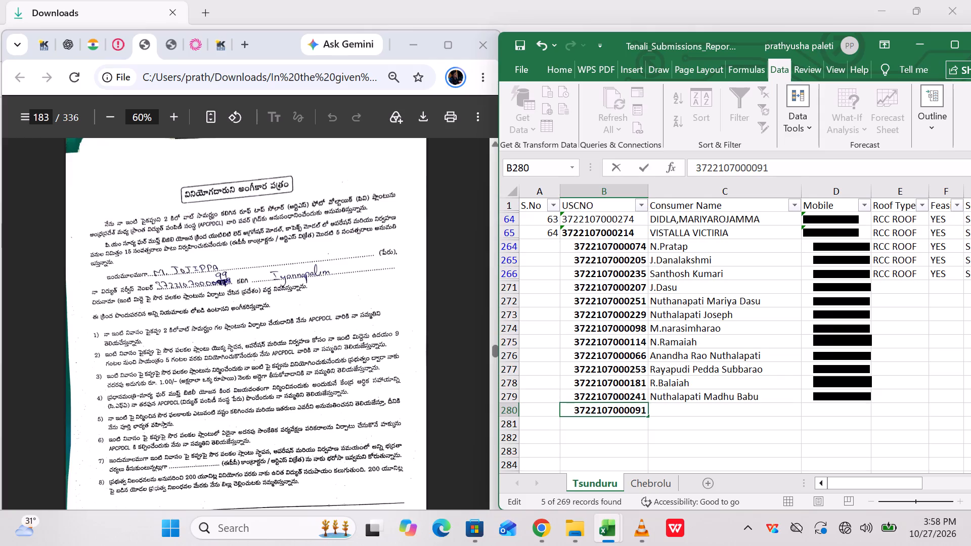
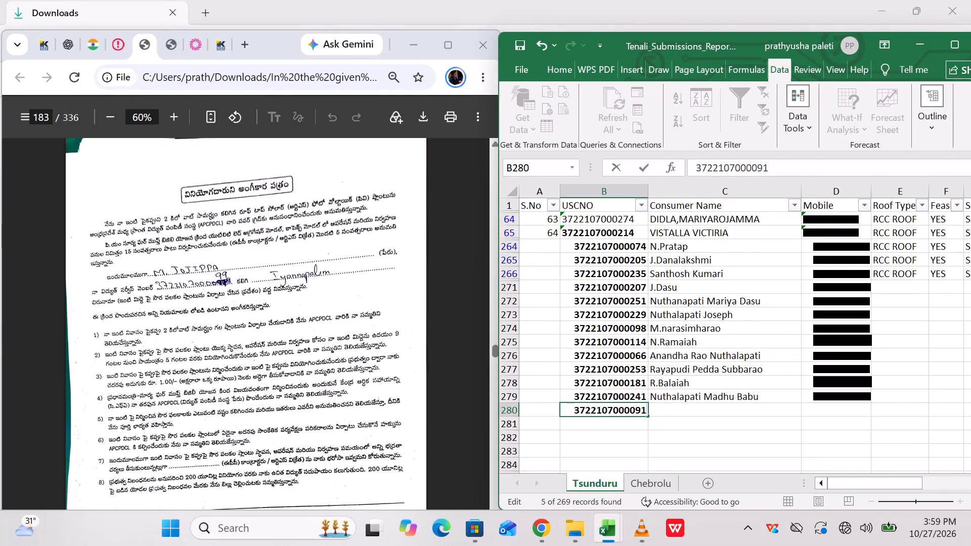
Correct the last digit of the USCNO in row 280 to 9, matching the page 183 consent form.
key("BackSpace")
key("9")
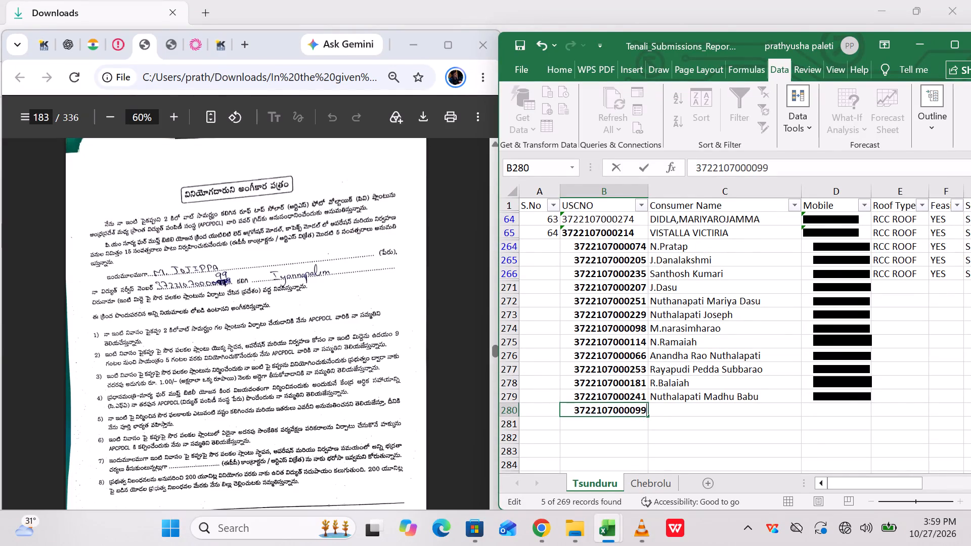
Enter the consumer's name from the page 183 consent form in row 280, as initial and given name.
left_click(706, 415)
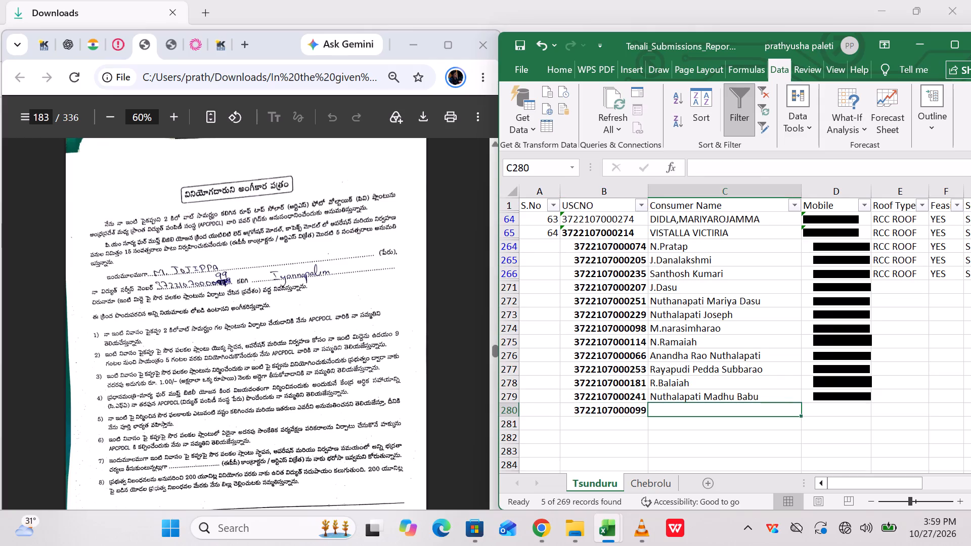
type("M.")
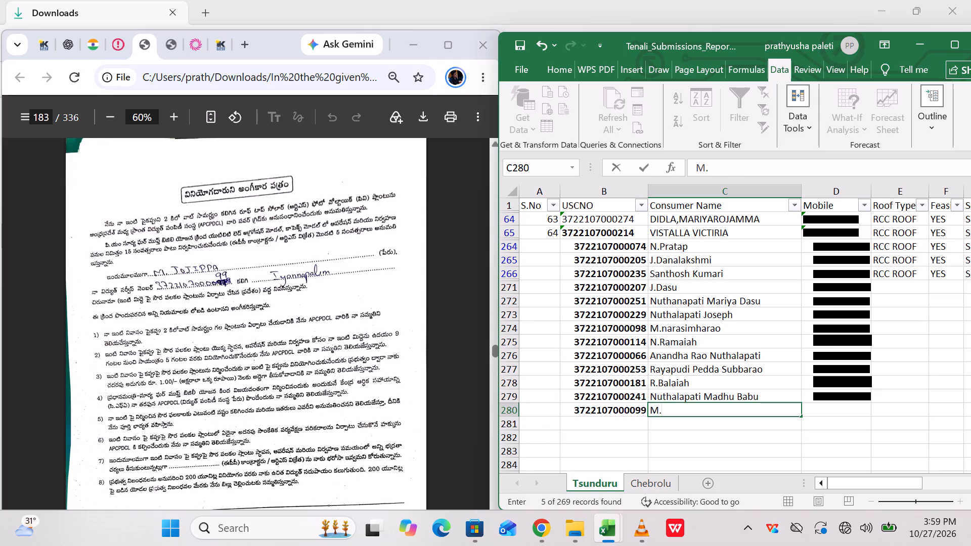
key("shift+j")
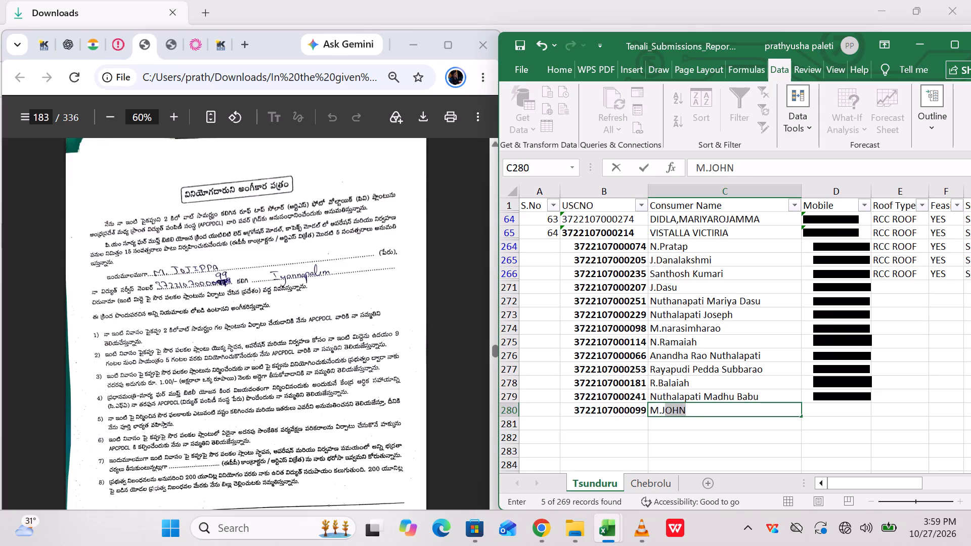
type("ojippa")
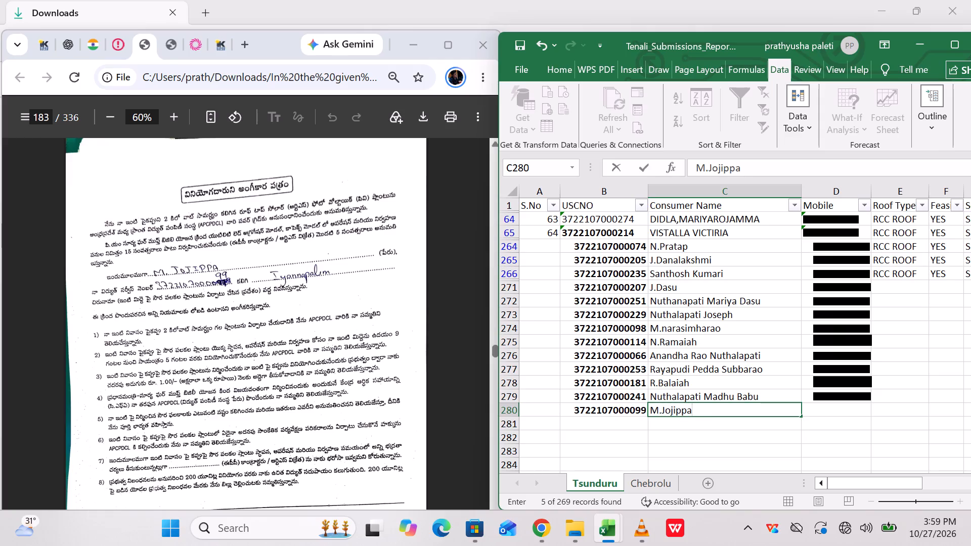
left_click(820, 410)
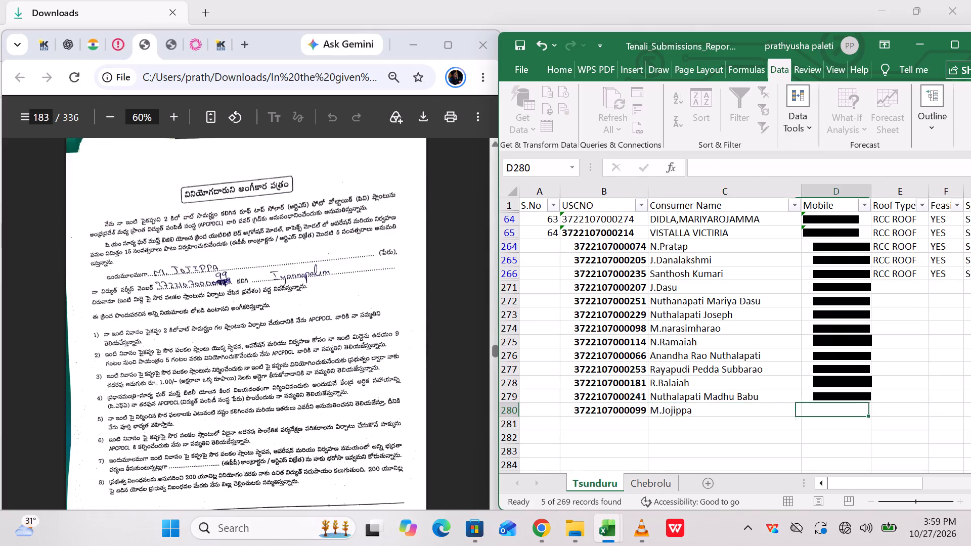
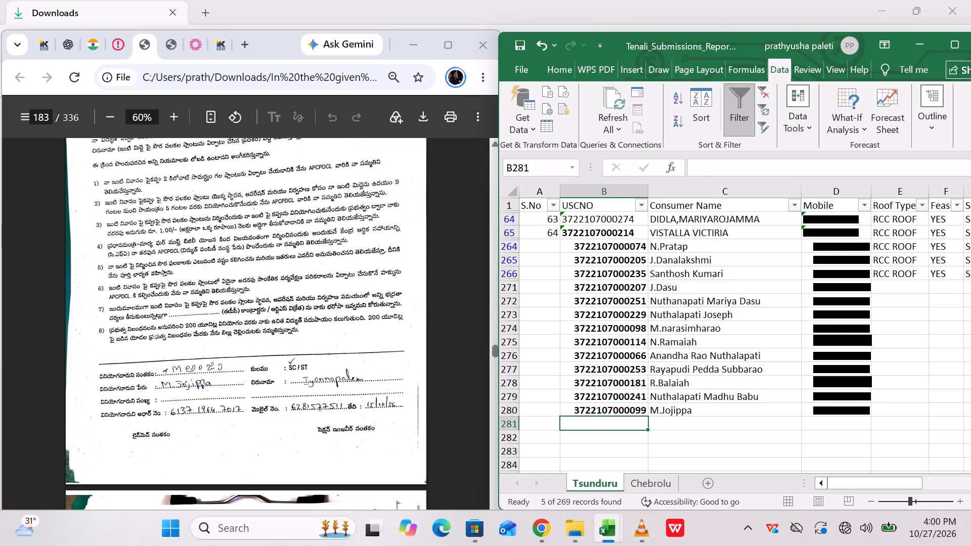
Bold the USCNO in row 64 of the Tsunduru sheet, matching the page 184 consent form.
scroll(313, 398, "down", 4)
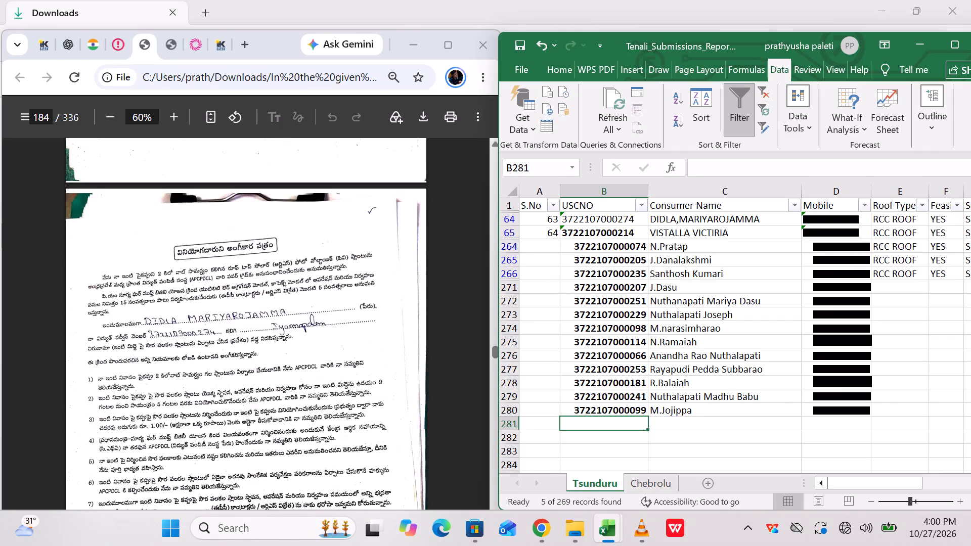
left_click(583, 221)
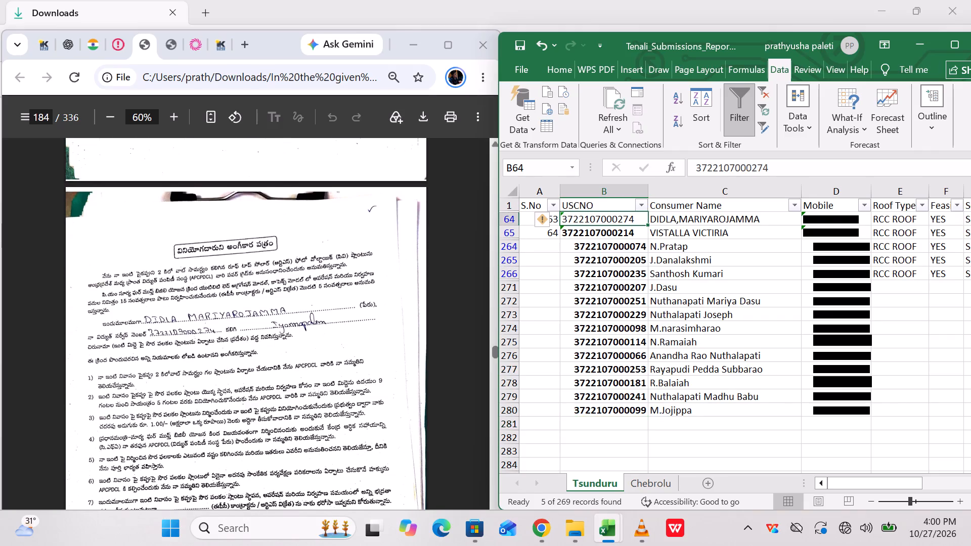
key("ctrl+b")
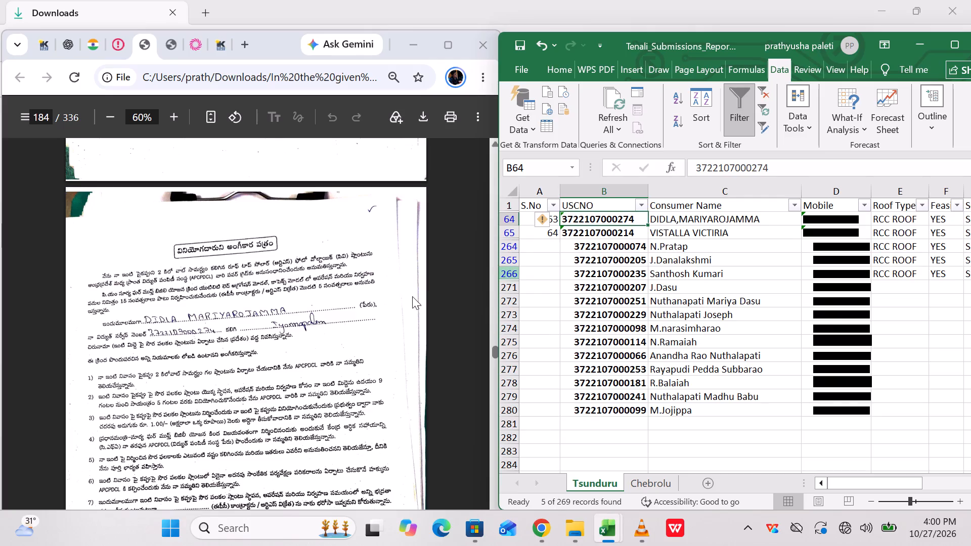
Copy the row 280 USCNO into row 281 and change its last three digits to 180, per the page 185 consent form.
scroll(319, 332, "down", 6)
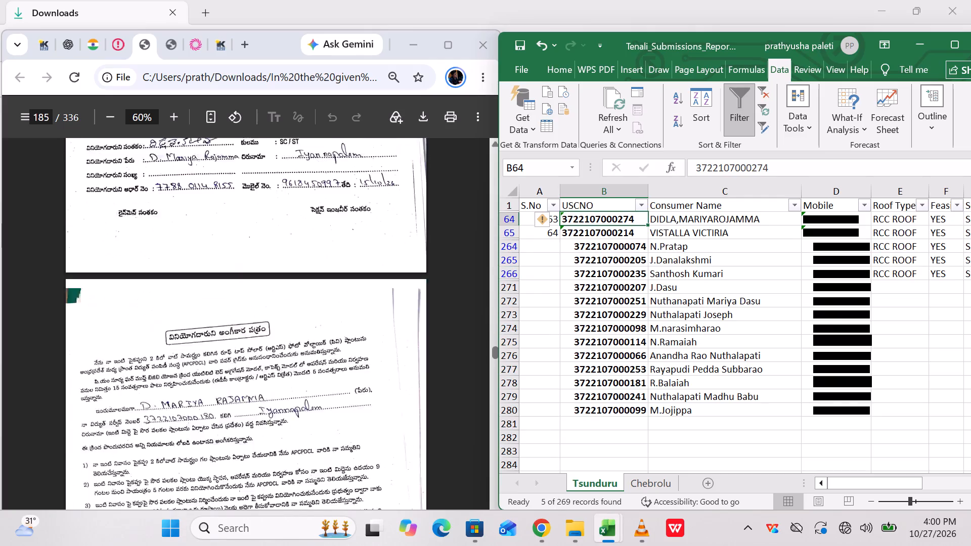
scroll(317, 339, "down", 2)
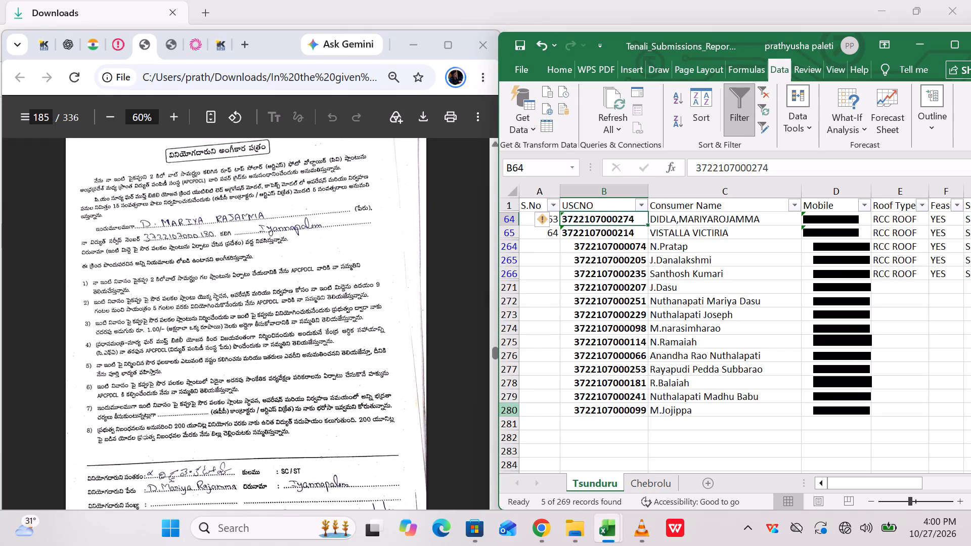
left_click(594, 411)
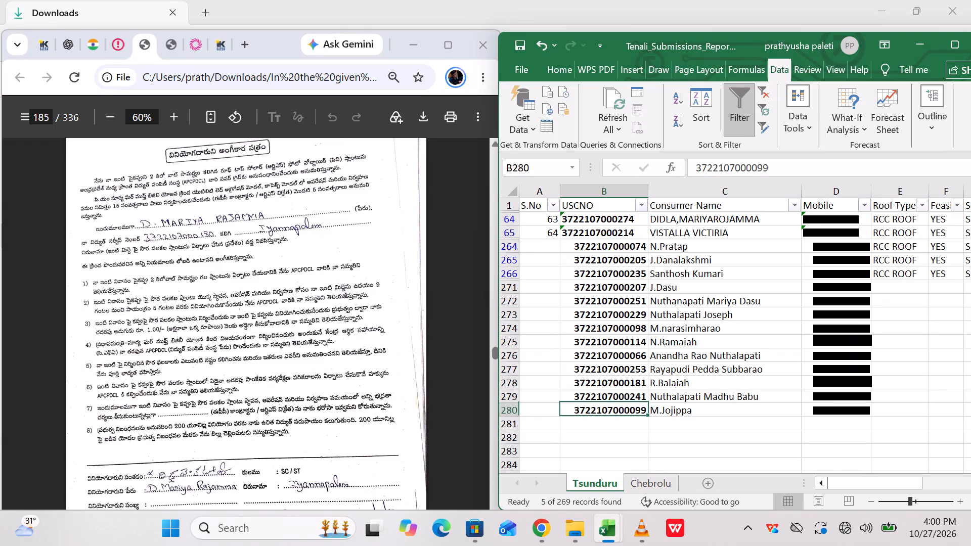
key("ctrl+c")
left_click(589, 427)
key("ctrl+v")
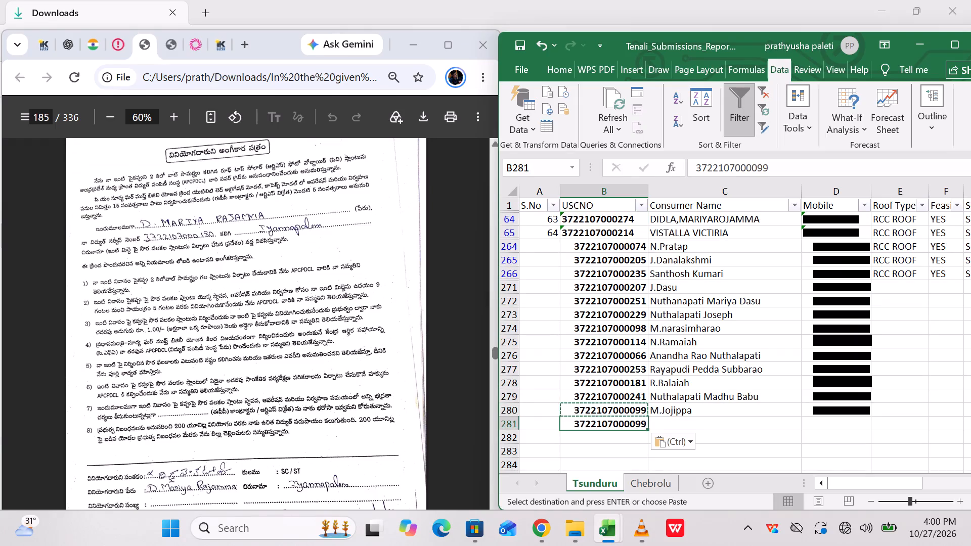
double_click(644, 422)
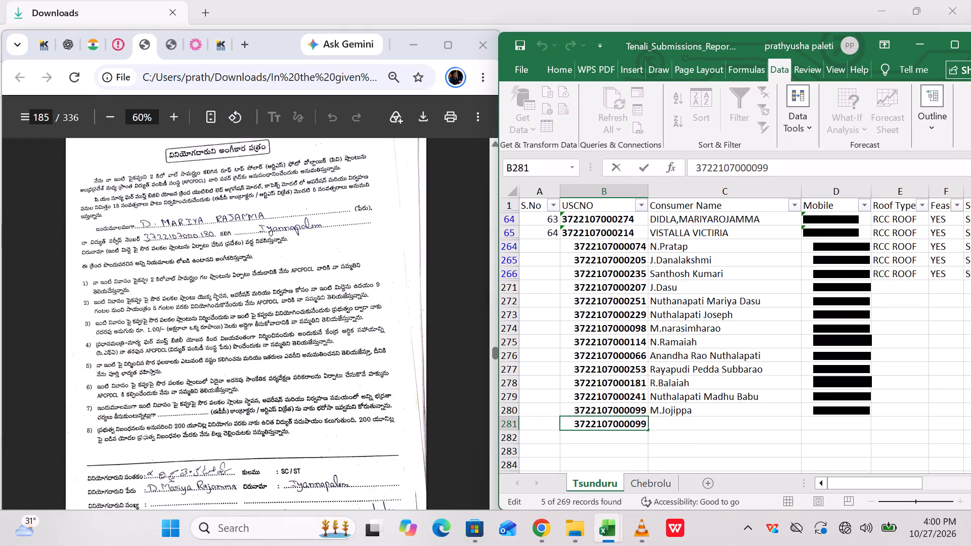
key("BackSpace")
key("BackSpace")
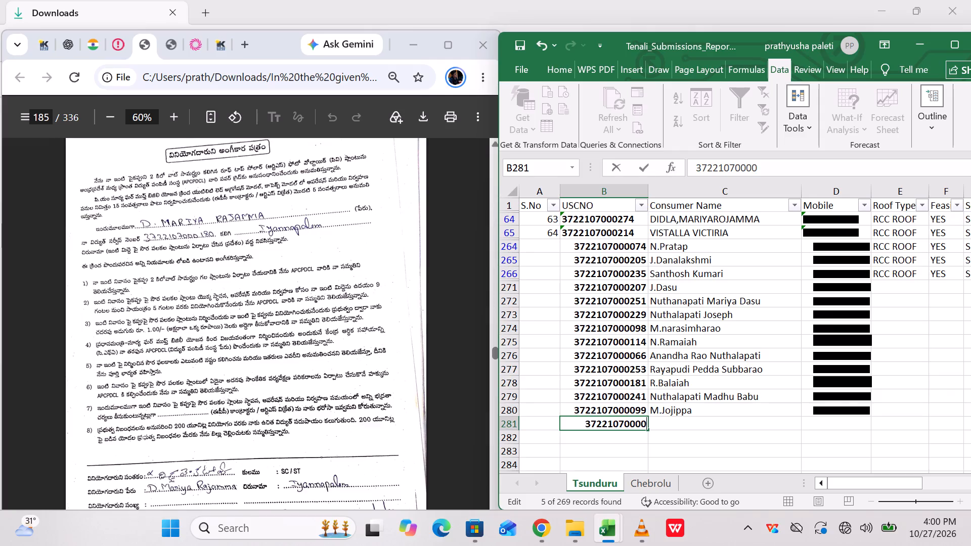
key("BackSpace")
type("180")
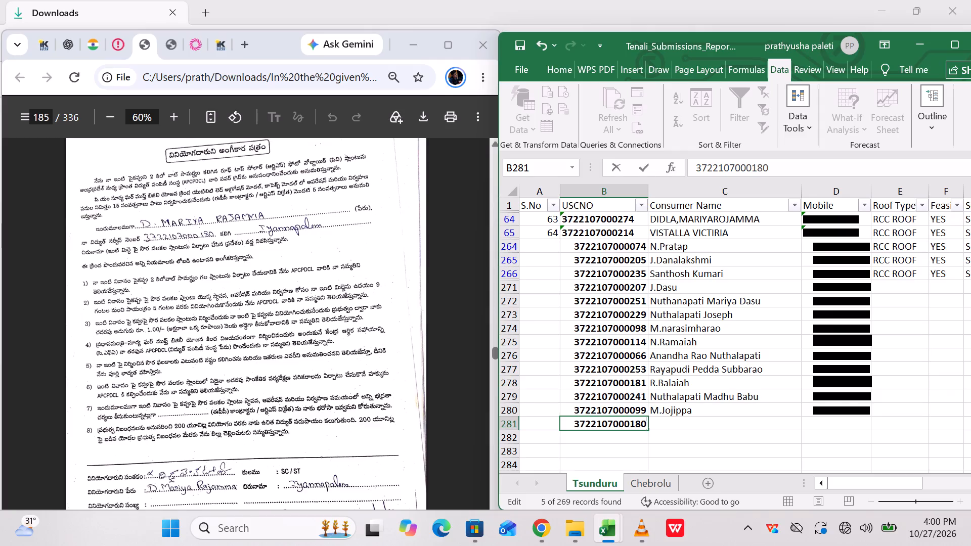
Enter the consumer's name from the page 185 consent form in row 281, as initial followed by given names.
left_click(655, 422)
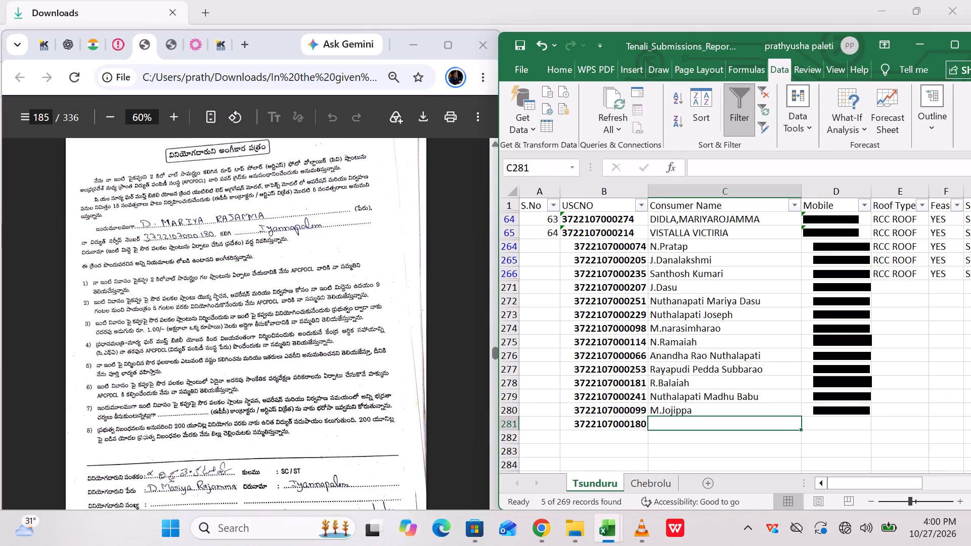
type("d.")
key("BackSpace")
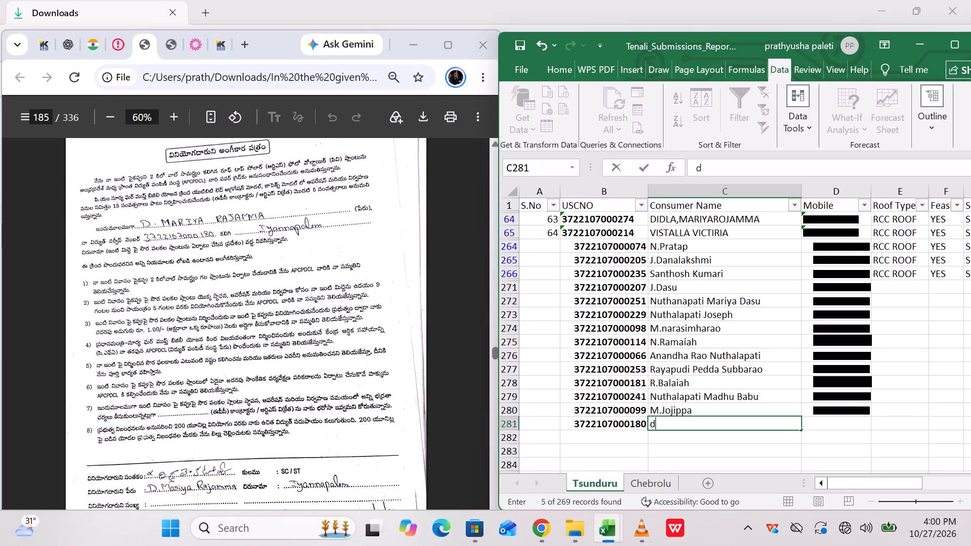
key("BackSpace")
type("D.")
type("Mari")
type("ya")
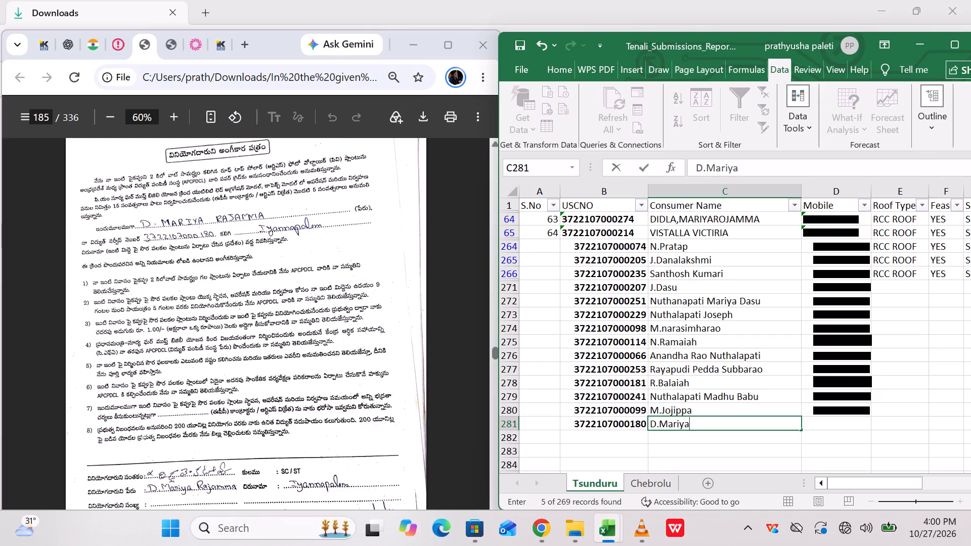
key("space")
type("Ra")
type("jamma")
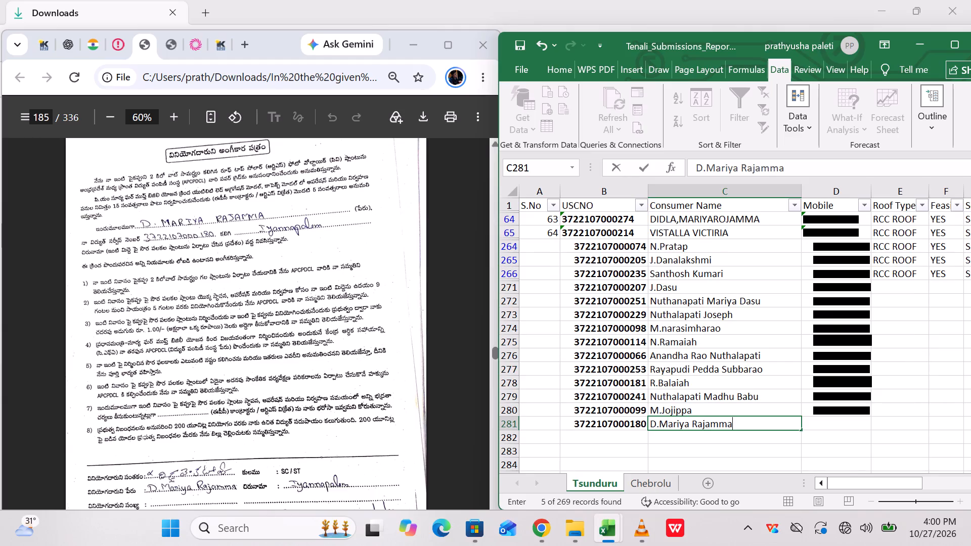
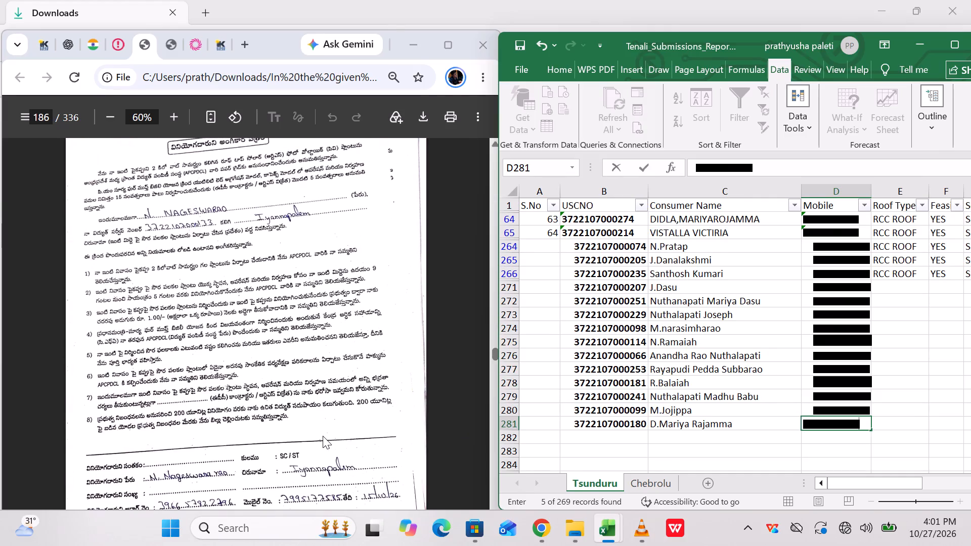
Fill the USCNO in row 282 by copying the number from row 281 and changing its last two digits to match the scanned form.
left_click(620, 440)
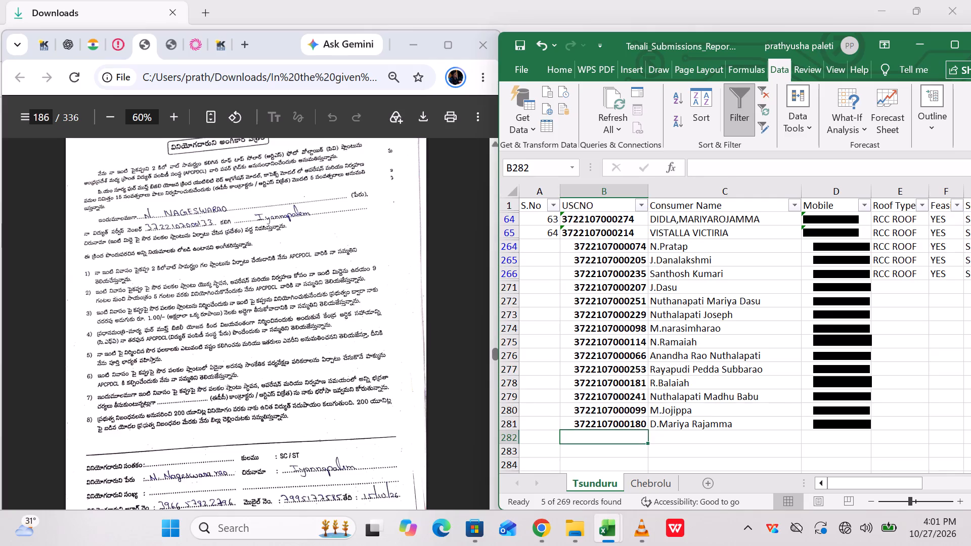
left_click(624, 424)
key("ctrl+c")
left_click(616, 437)
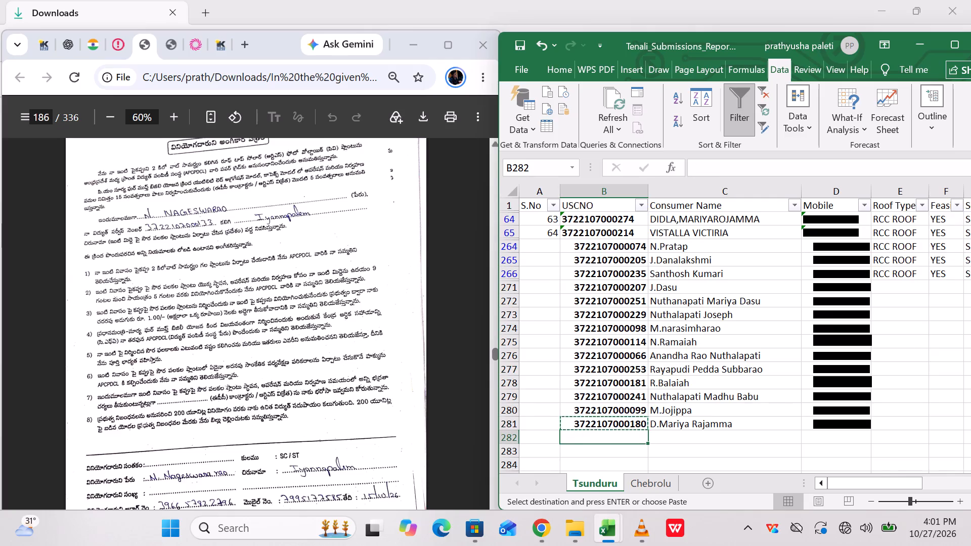
key("ctrl+v")
double_click(646, 437)
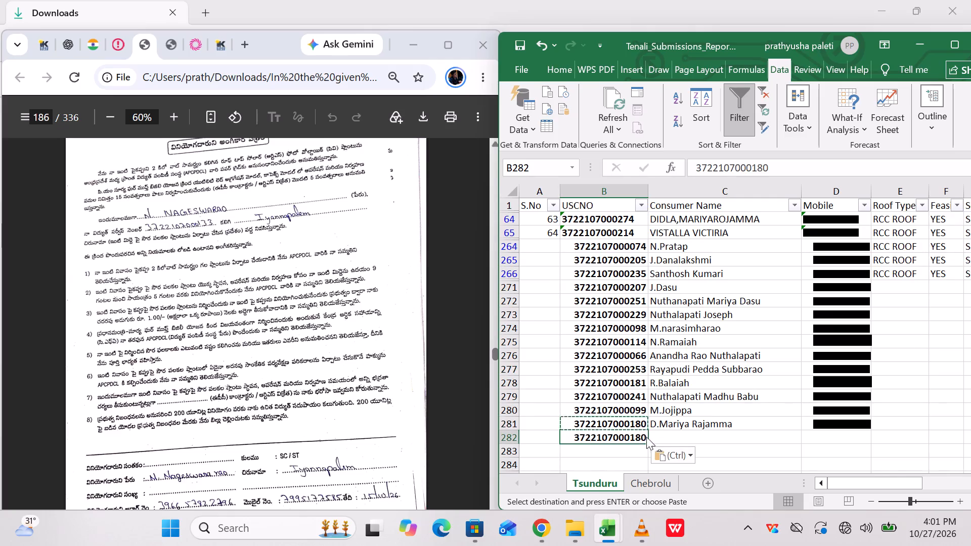
double_click(644, 434)
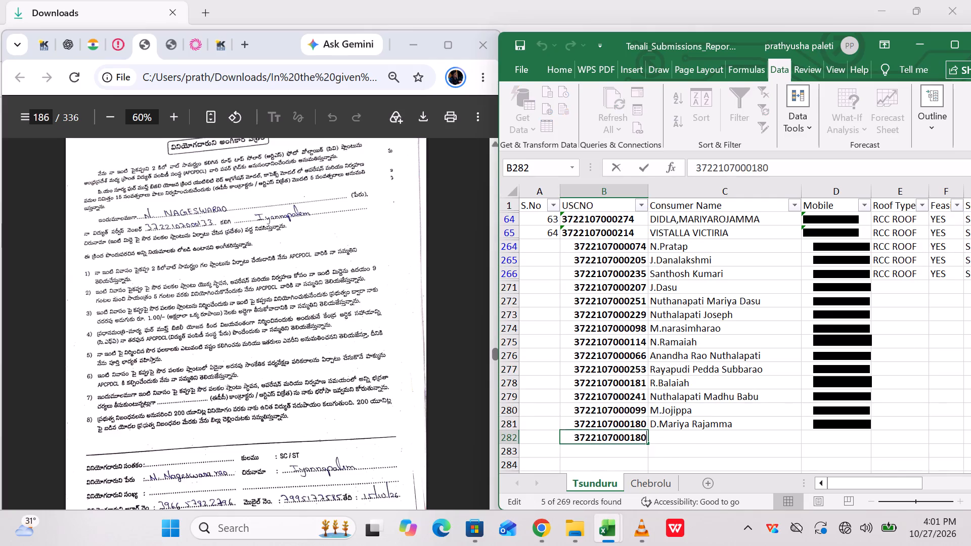
key("BackSpace")
key("BackSpace")
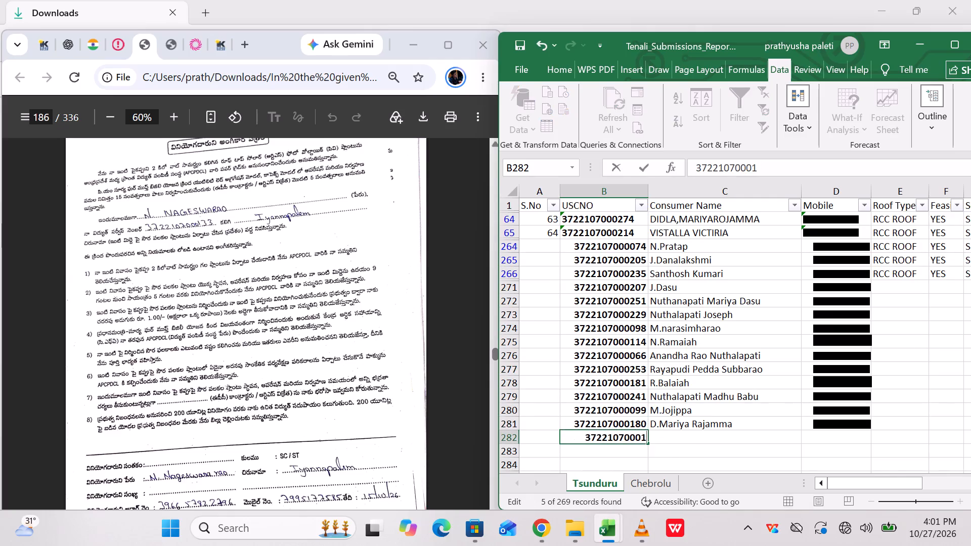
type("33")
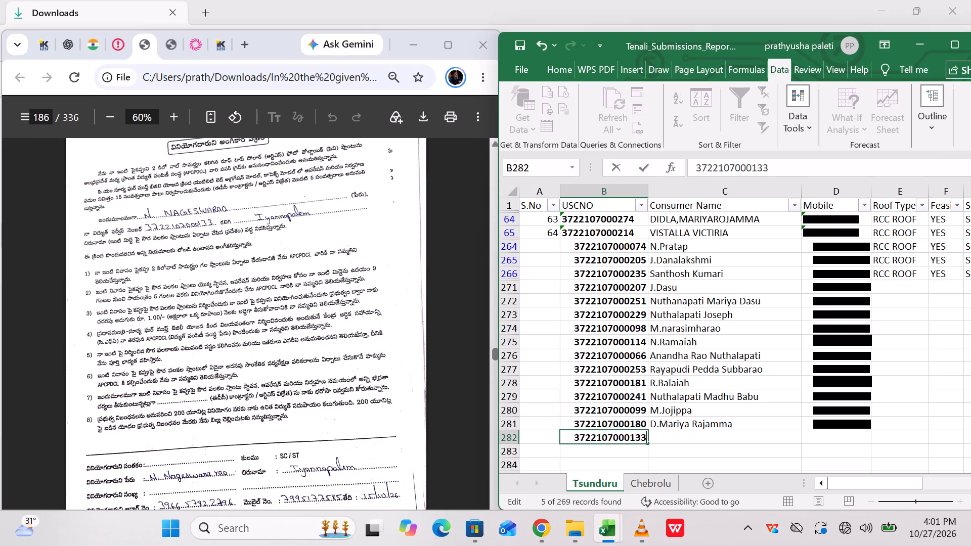
Enter the consumer name in row 282 from the scanned form, with the initial first and the given name as a single word.
left_click(705, 438)
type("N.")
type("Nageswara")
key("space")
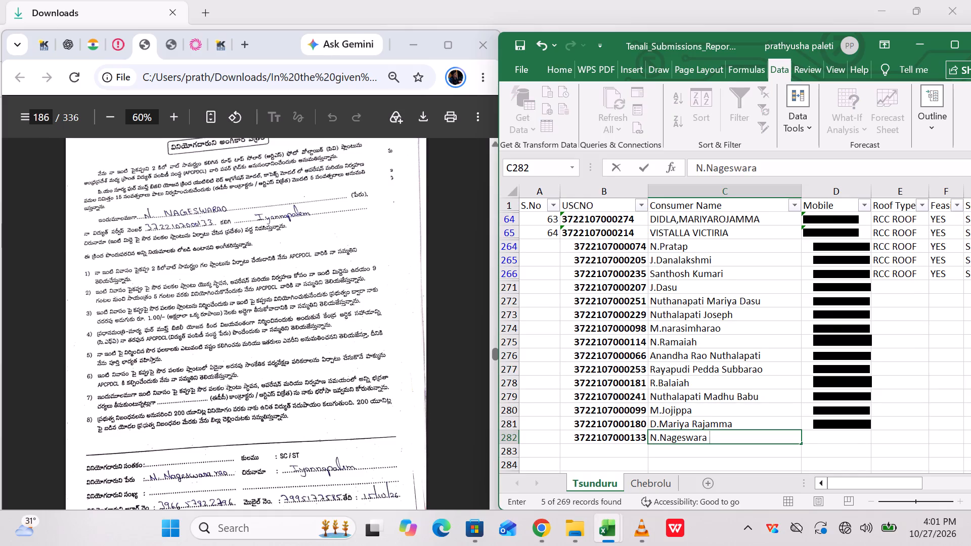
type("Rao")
left_click(721, 435)
key("BackSpace")
key("BackSpace")
key("BackSpace")
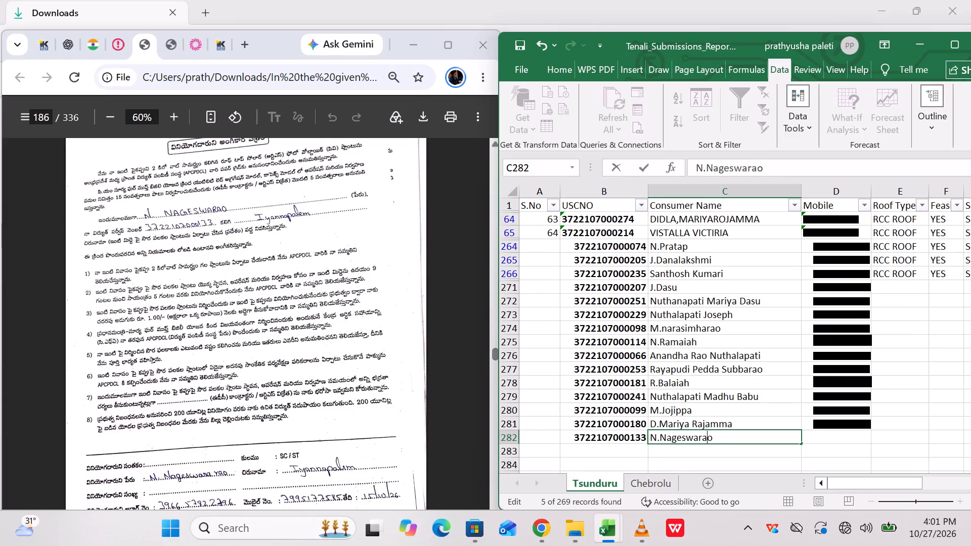
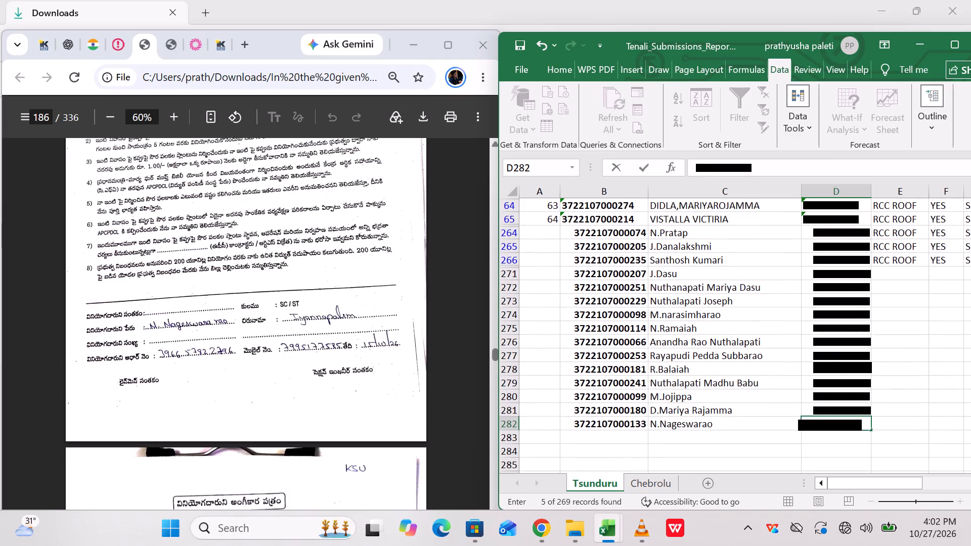
Commit the mobile number entered in row 282 and save the workbook.
scroll(664, 420, "down", 1)
left_click(599, 409)
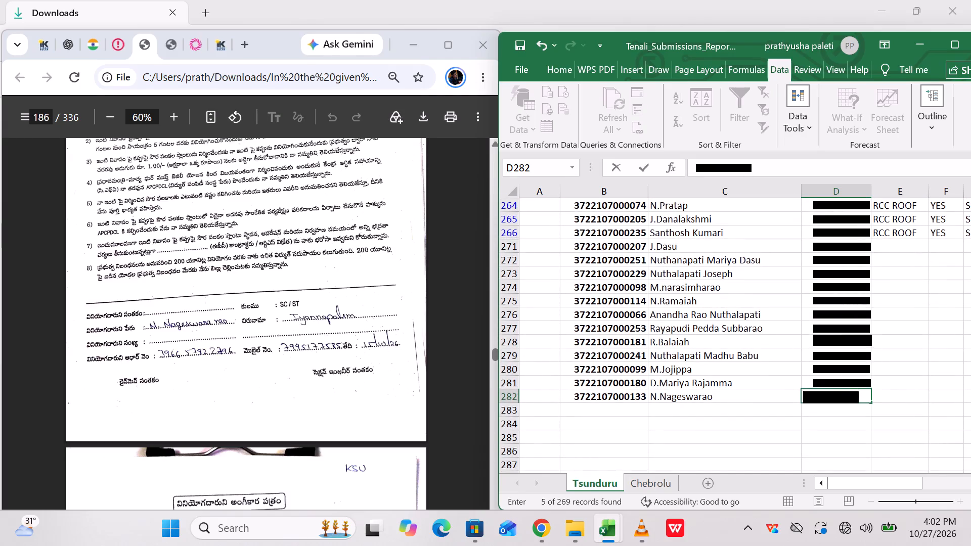
scroll(270, 422, "down", 2)
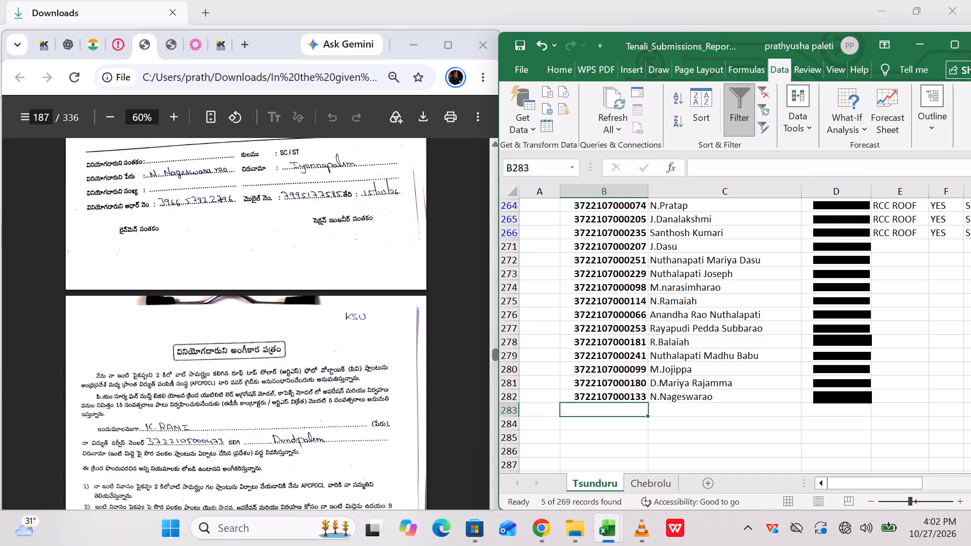
key("ctrl+s")
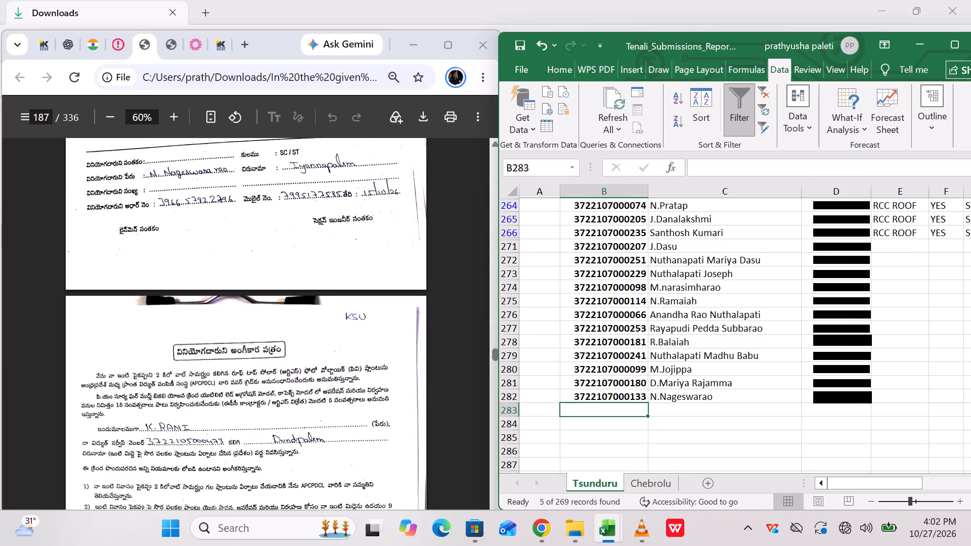
Fill RCC ROOF, YES, SEC-TSUNDURU and 07-IYANNAPALEM from row 266 down through row 282, and save the workbook.
scroll(744, 424, "up", 1)
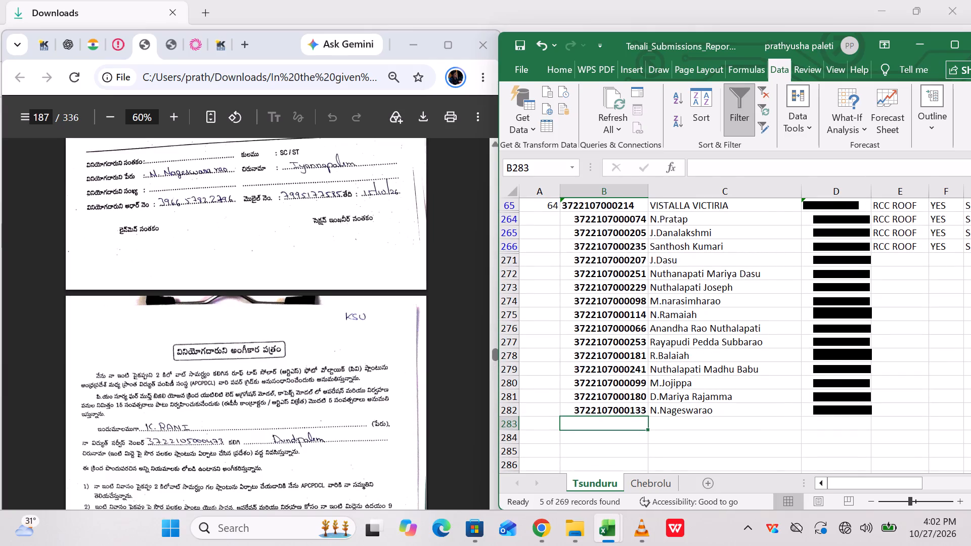
left_click_drag(885, 248, 840, 248)
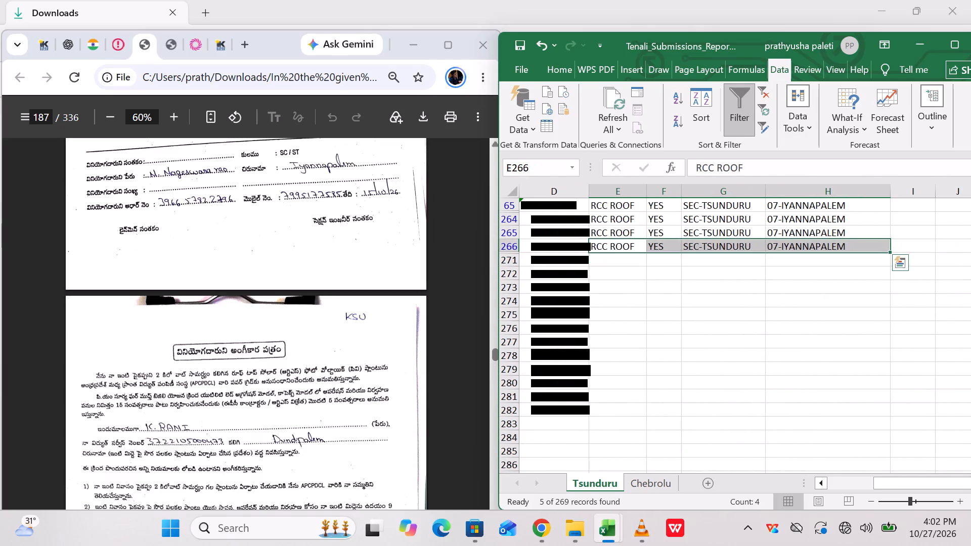
double_click(889, 251)
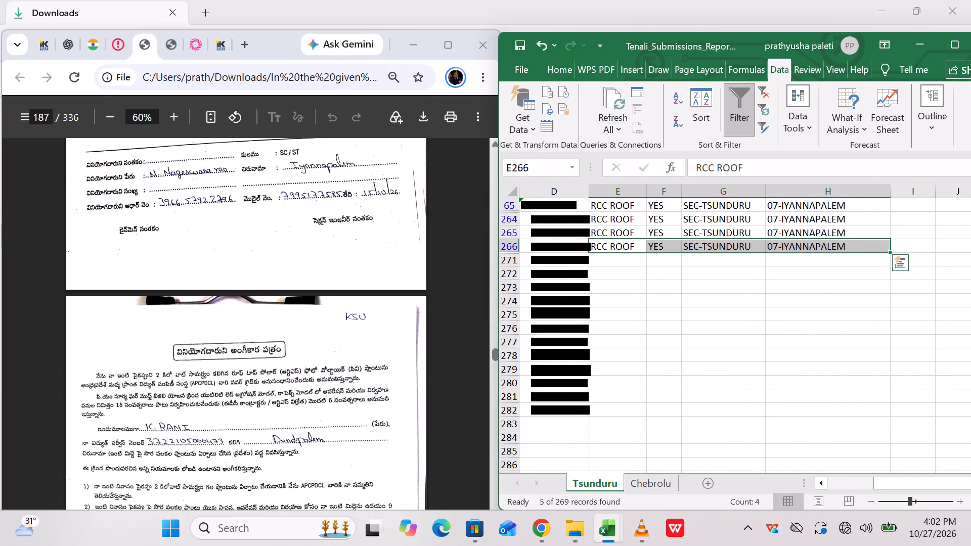
left_click(877, 247)
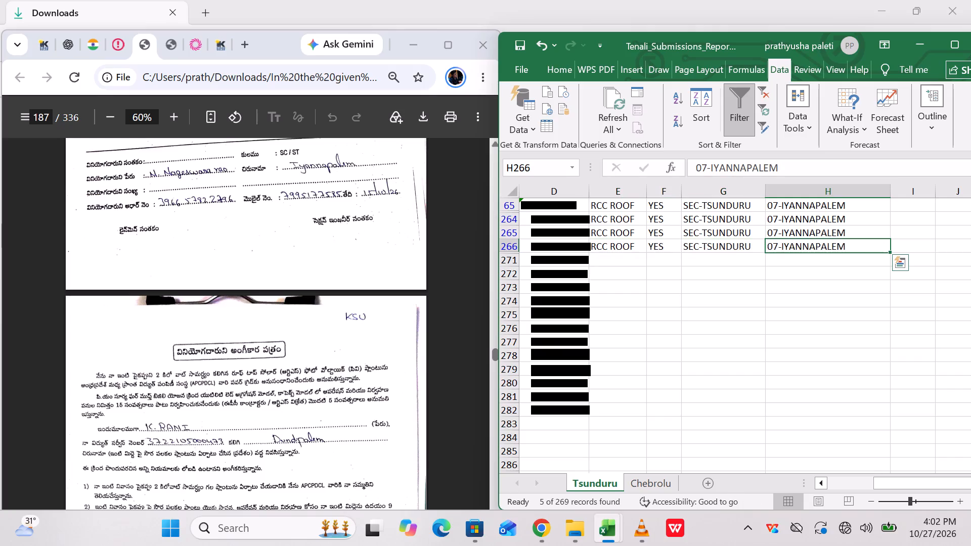
left_click_drag(598, 250, 799, 248)
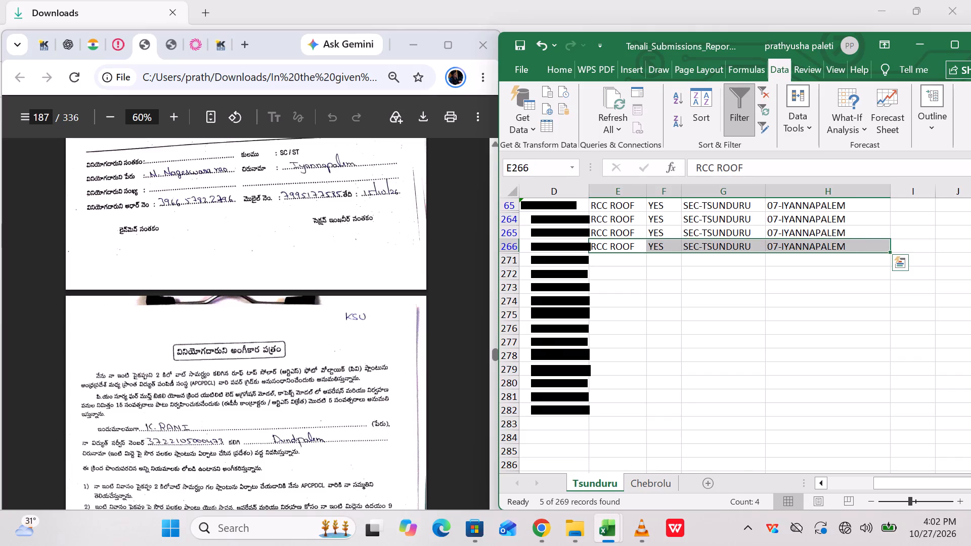
double_click(889, 250)
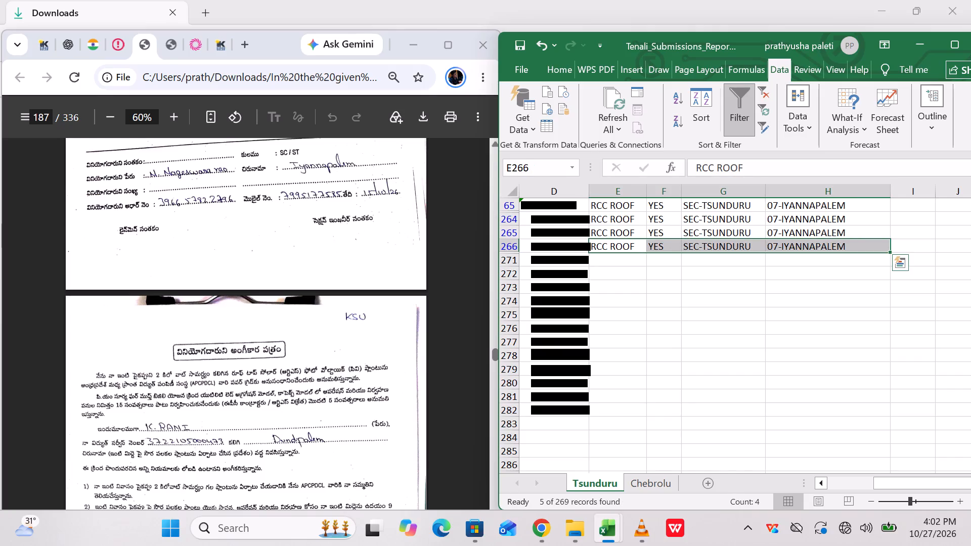
double_click(889, 250)
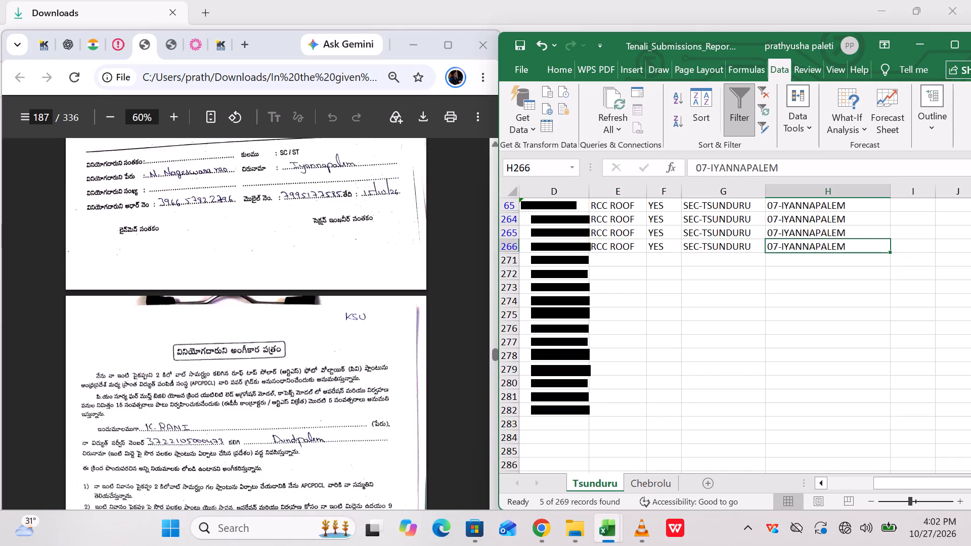
left_click_drag(603, 248, 844, 244)
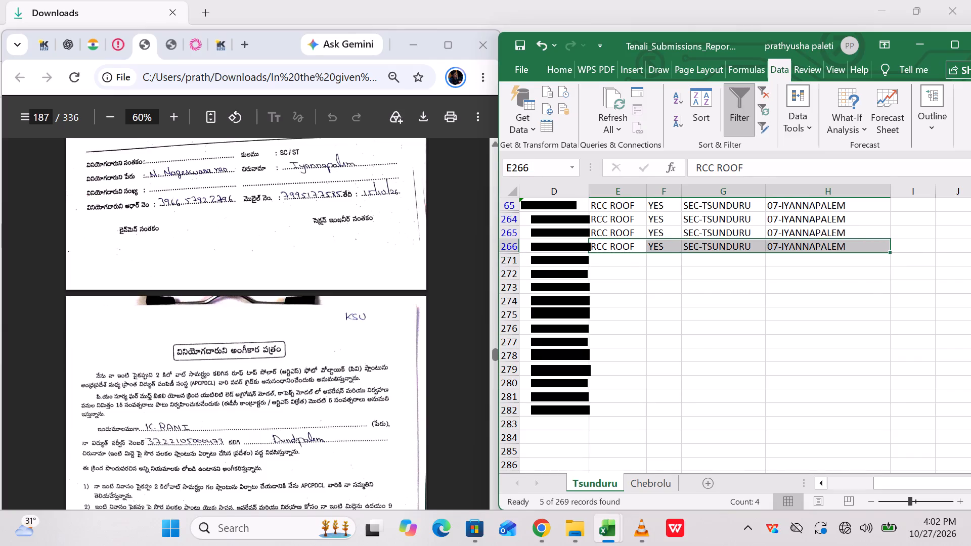
left_click_drag(889, 252, 904, 383)
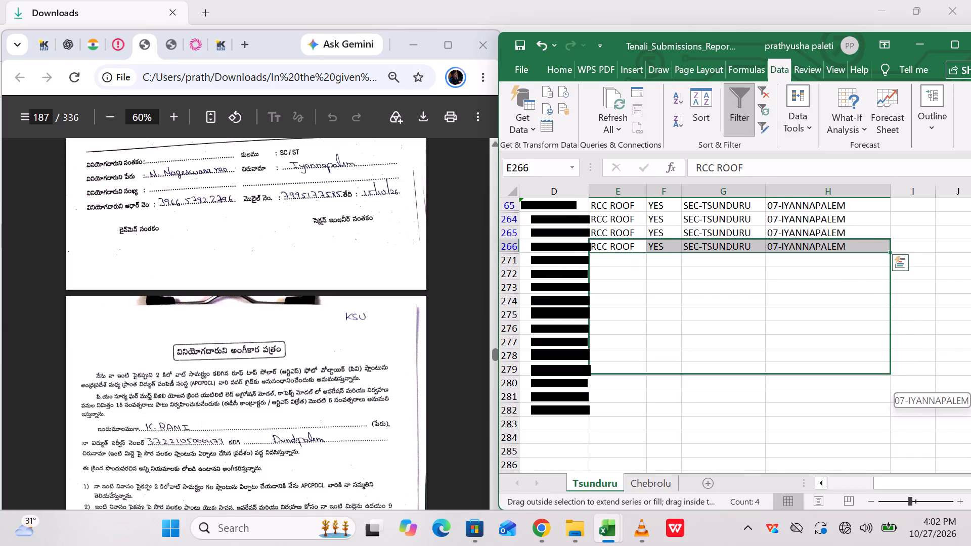
left_click_drag(904, 383, 904, 412)
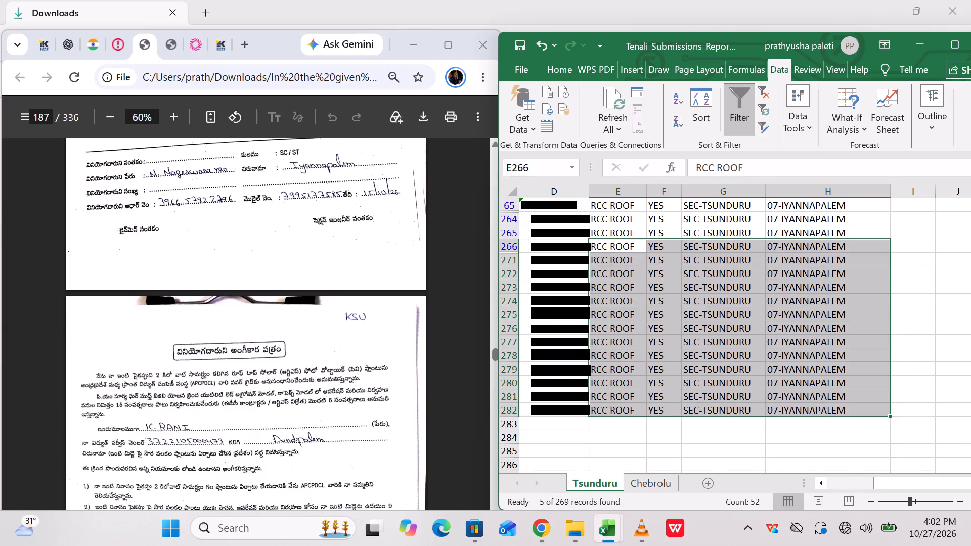
left_click(828, 389)
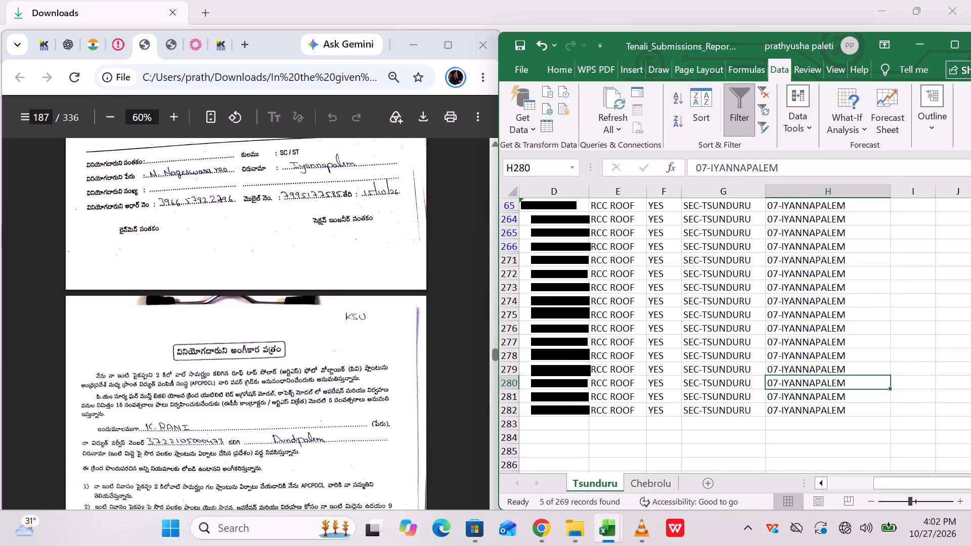
key("ctrl+s")
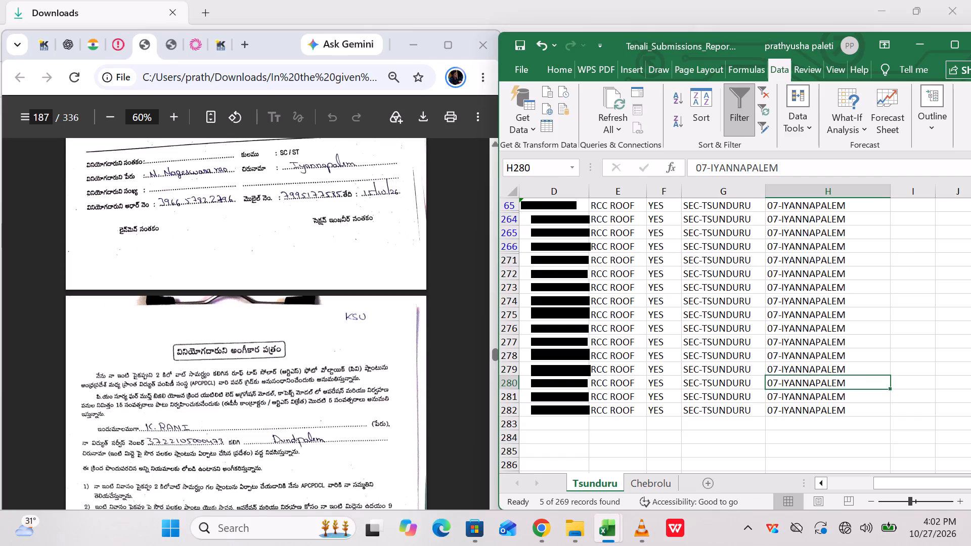
key("ctrl+s")
Change the District filter to show only 05-DUNDIPALEM, the village on the page 187 form, narrowing the choices with the search text "du".
scroll(232, 404, "down", 2)
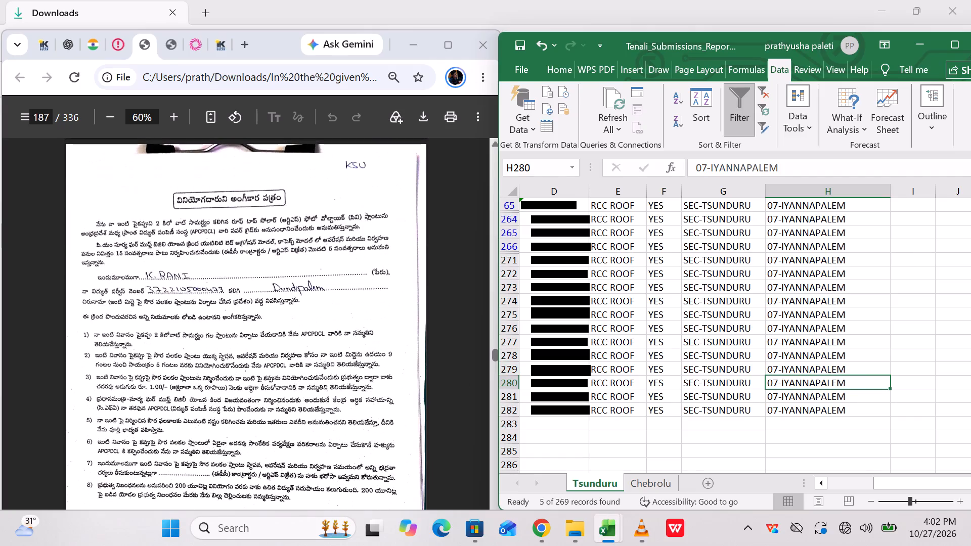
scroll(745, 342, "up", 13)
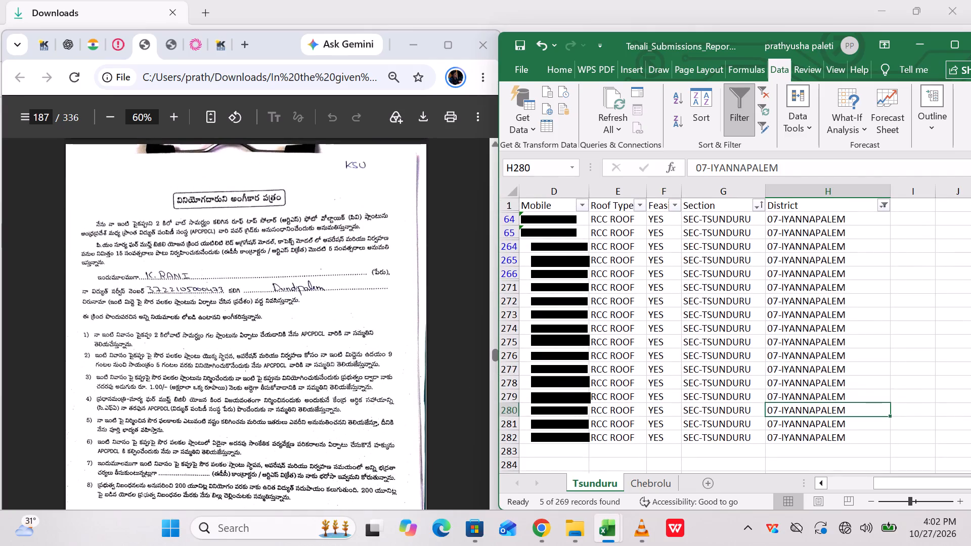
left_click(882, 204)
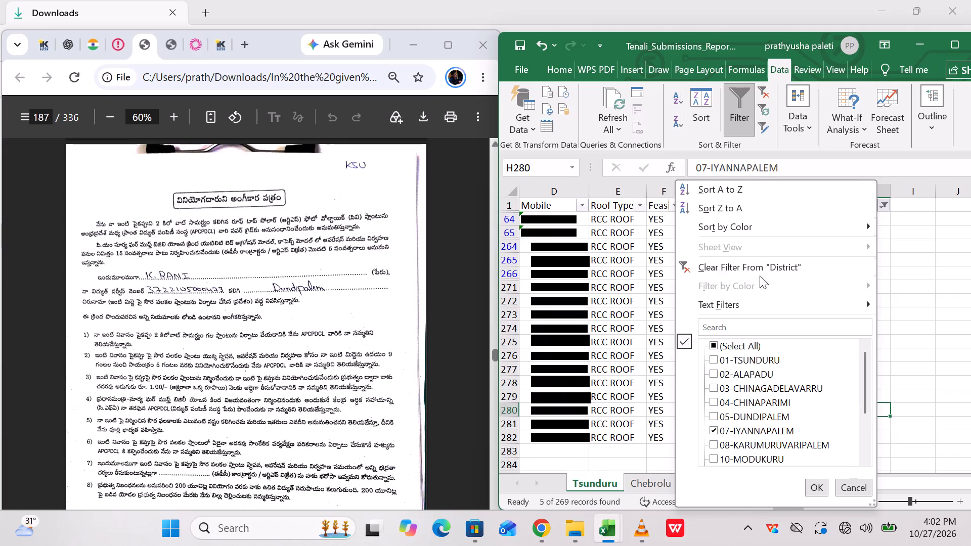
left_click(716, 345)
left_click(715, 344)
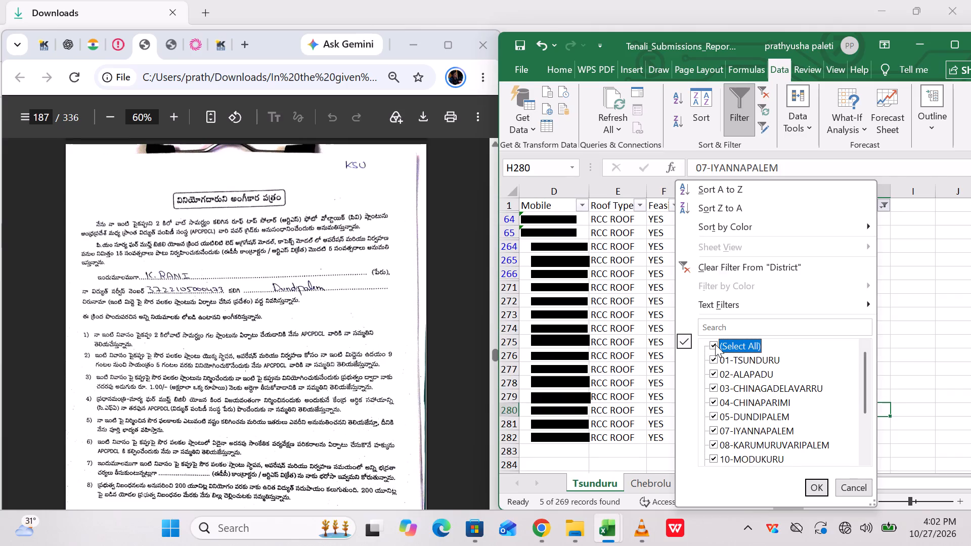
left_click(714, 342)
left_click(724, 332)
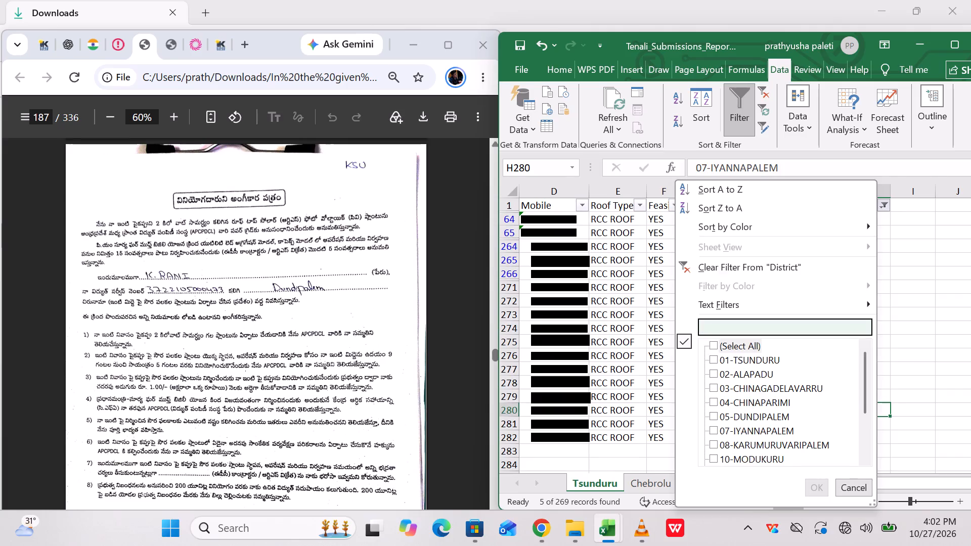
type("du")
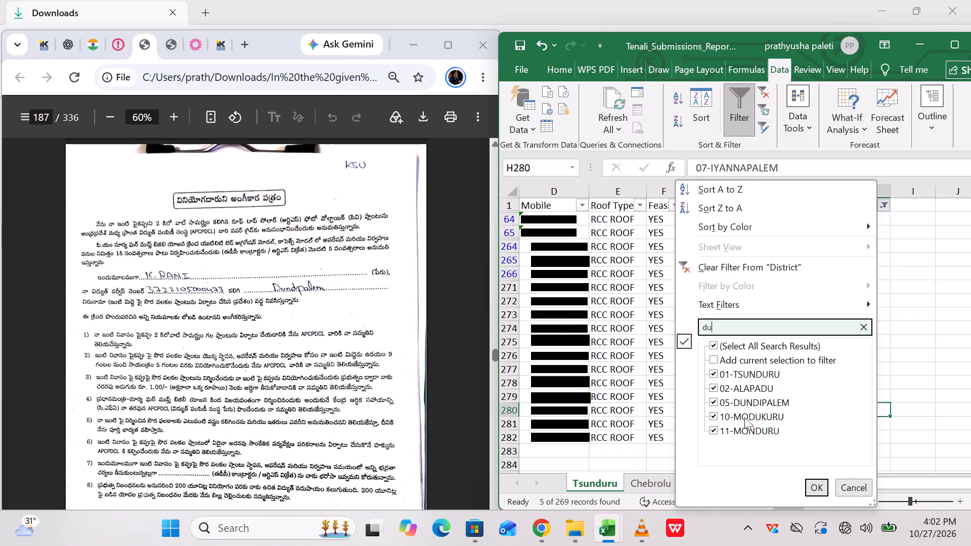
left_click(712, 416)
left_click(712, 431)
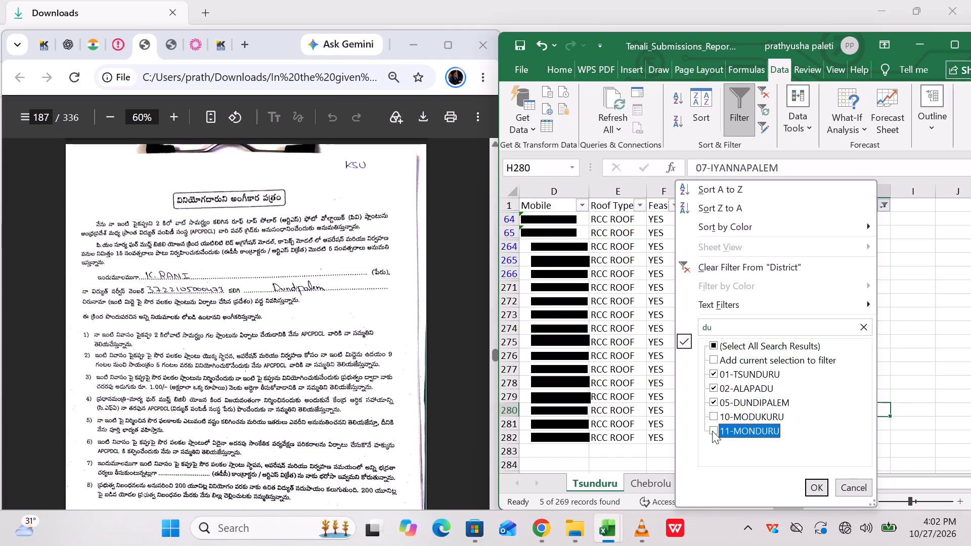
left_click(713, 386)
left_click(713, 371)
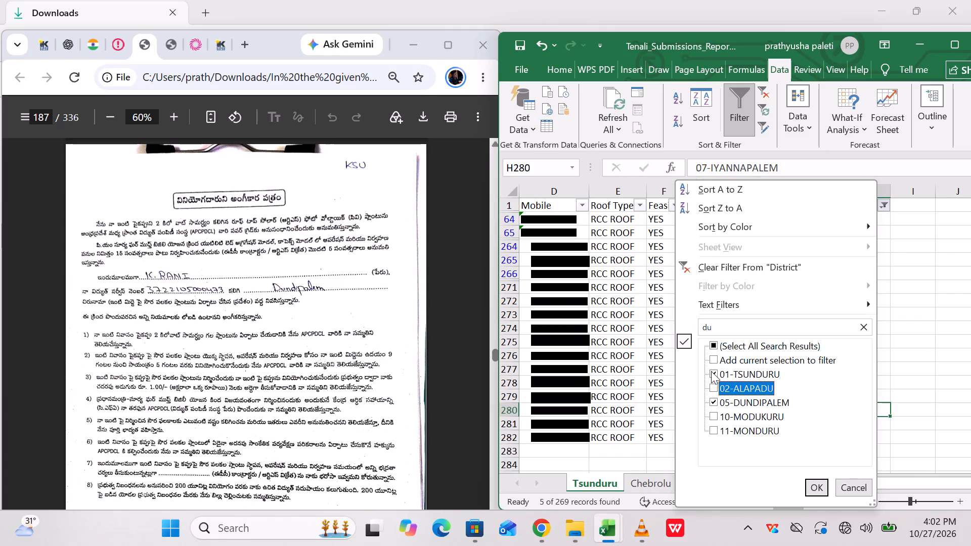
left_click(711, 371)
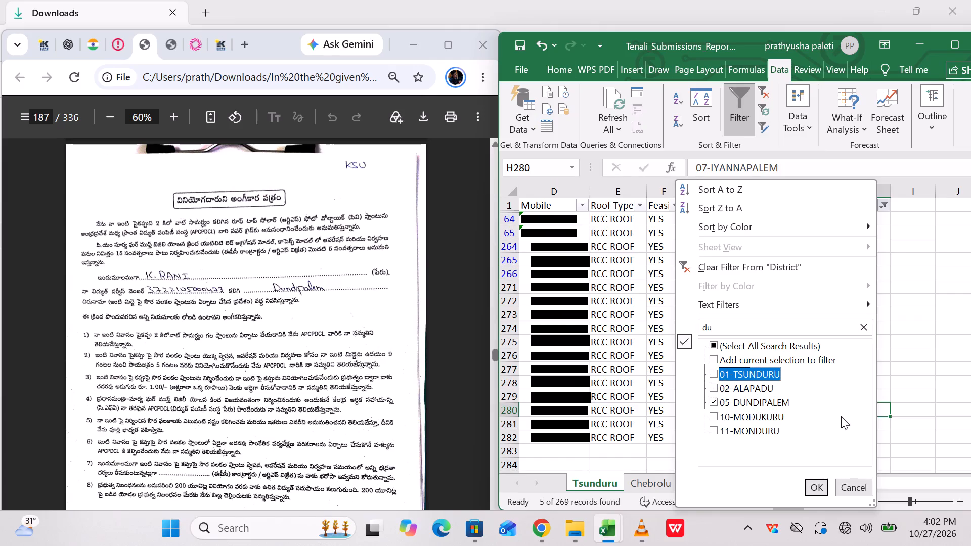
left_click(814, 488)
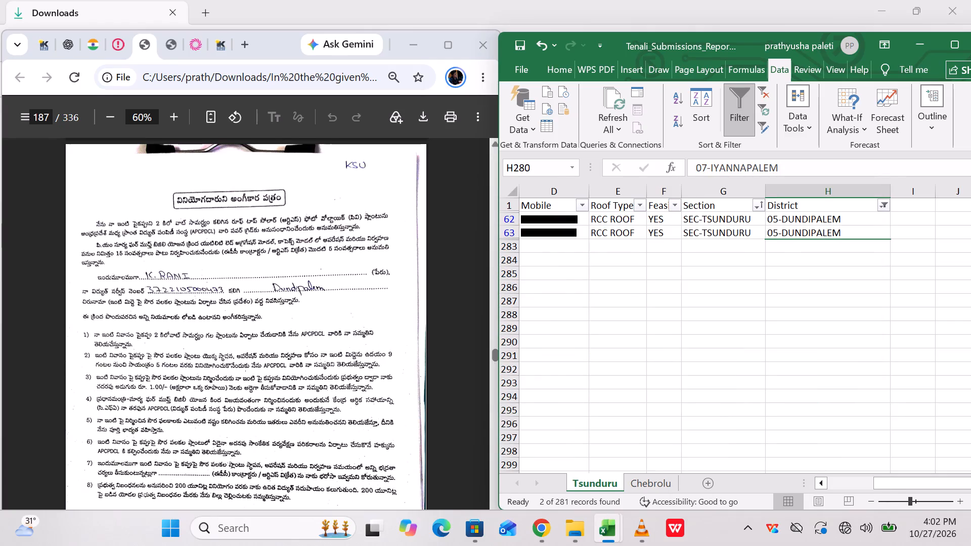
Bold the USCNOs in rows 62 and 63, matching them to the scanned forms on pages 187 and 188.
left_click_drag(937, 481, 852, 489)
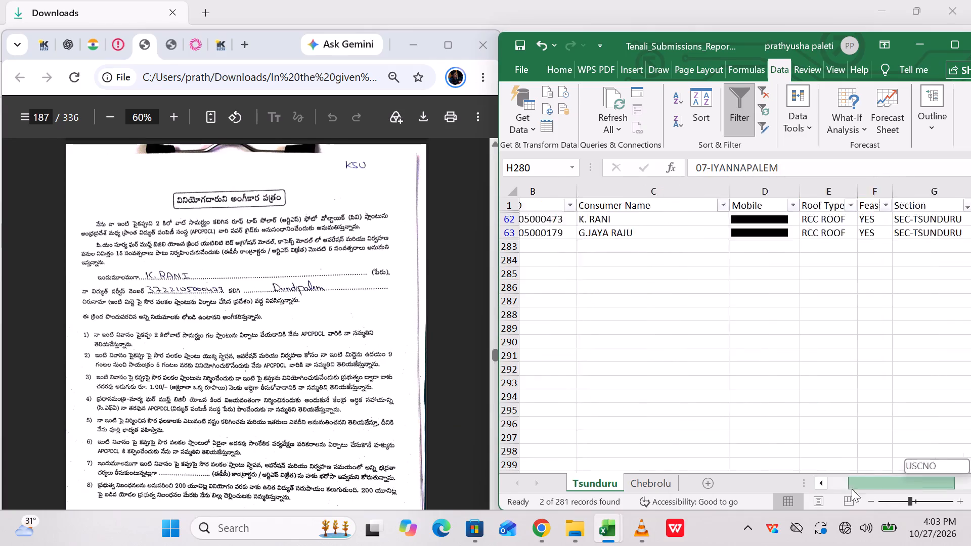
left_click_drag(852, 489, 834, 489)
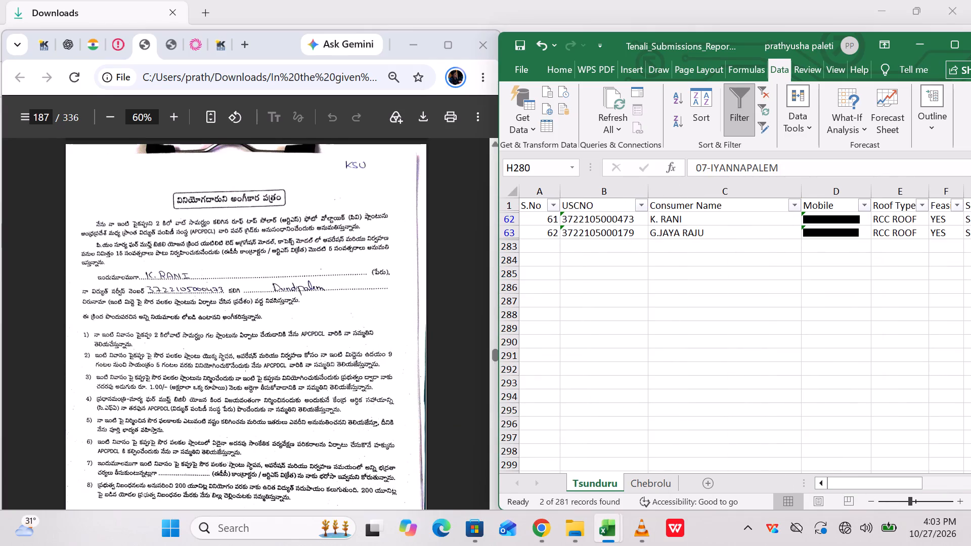
left_click(595, 222)
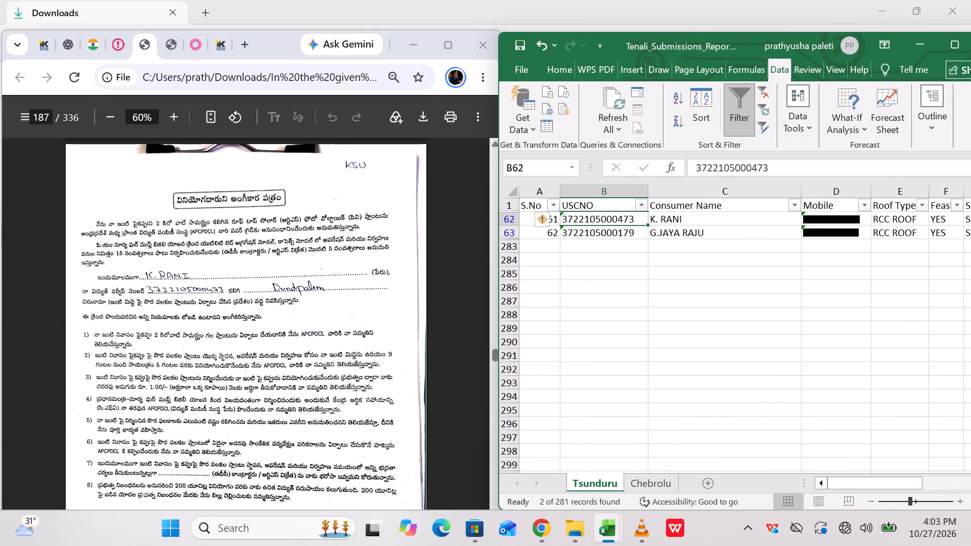
key("ctrl+b")
scroll(300, 321, "down", 2)
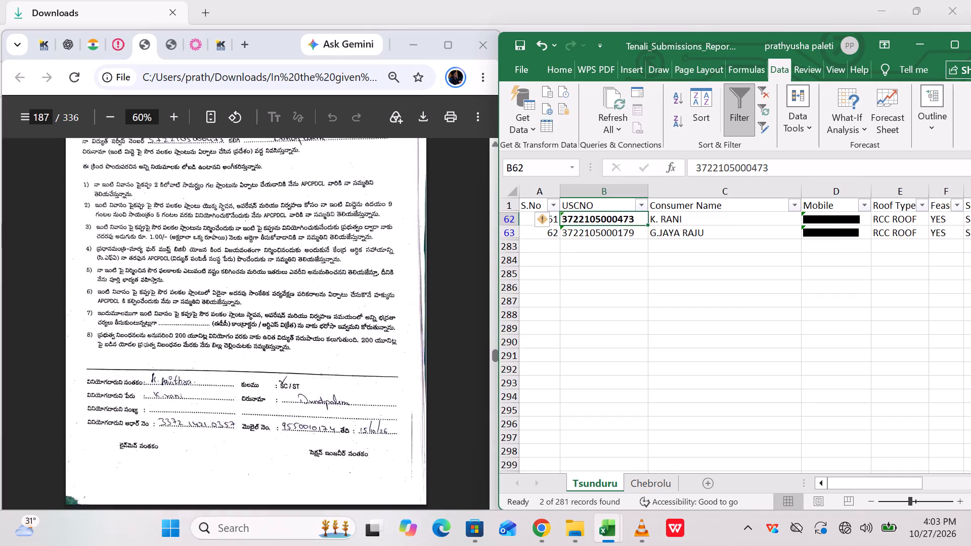
scroll(297, 322, "down", 5)
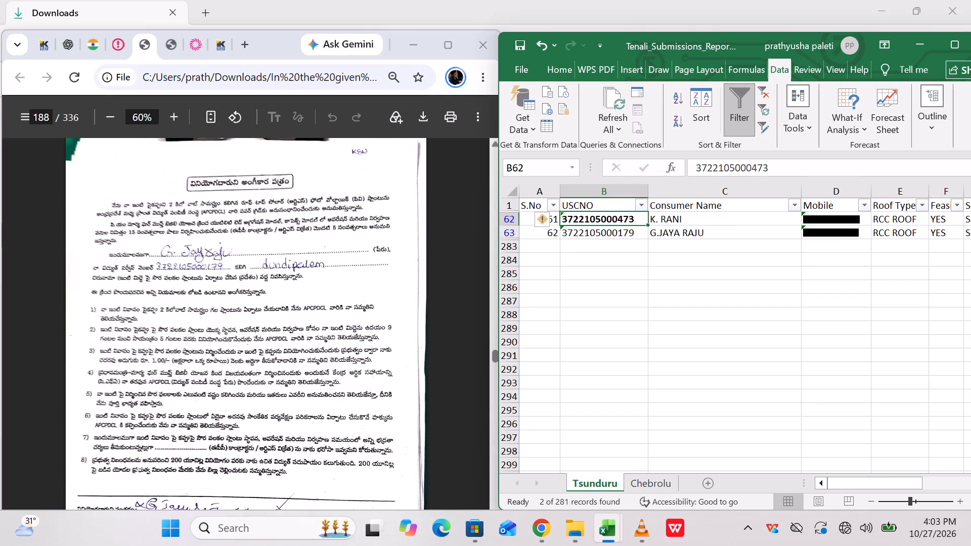
left_click(619, 232)
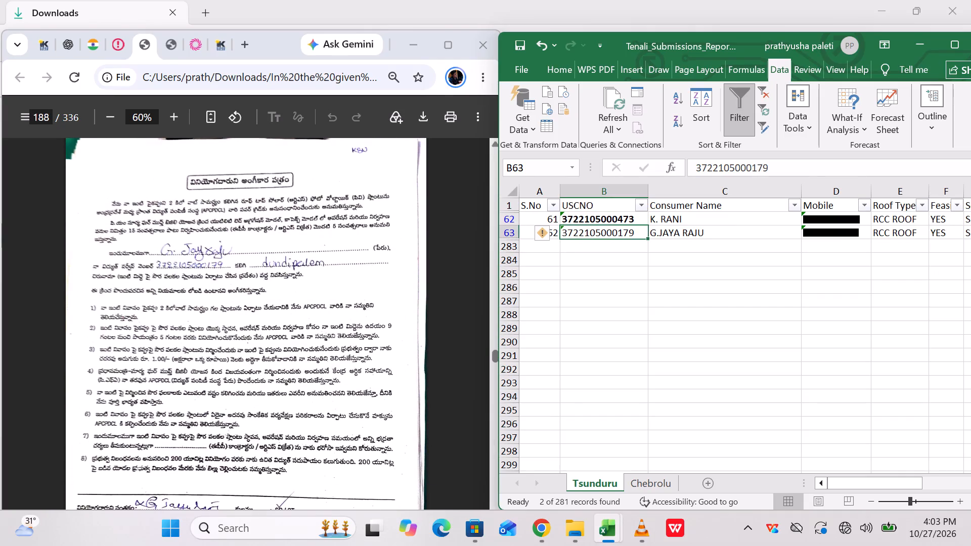
key("ctrl+b")
Enter the USCNO from the page 189 form in row 283, reusing a copy of row 63's USCNO with its last three digits replaced.
scroll(301, 330, "down", 4)
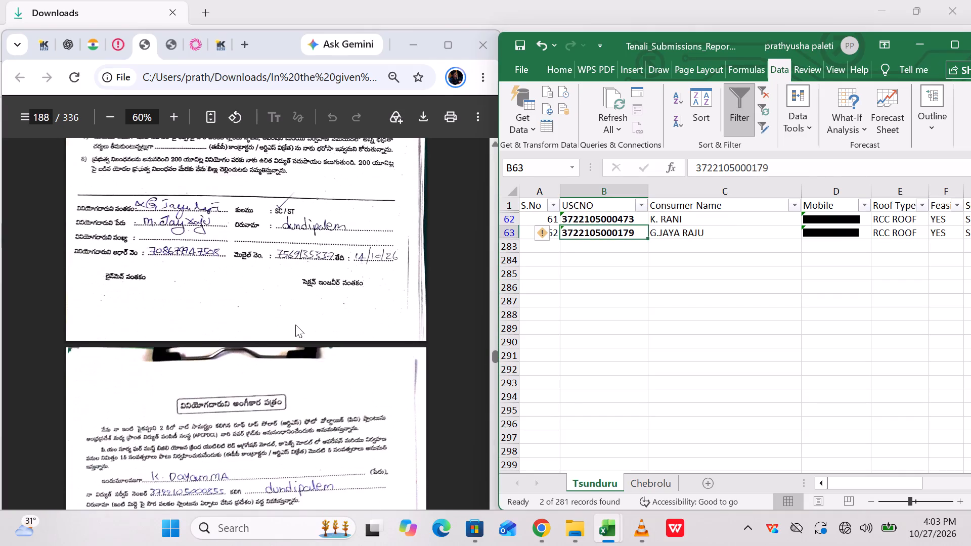
scroll(295, 325, "down", 3)
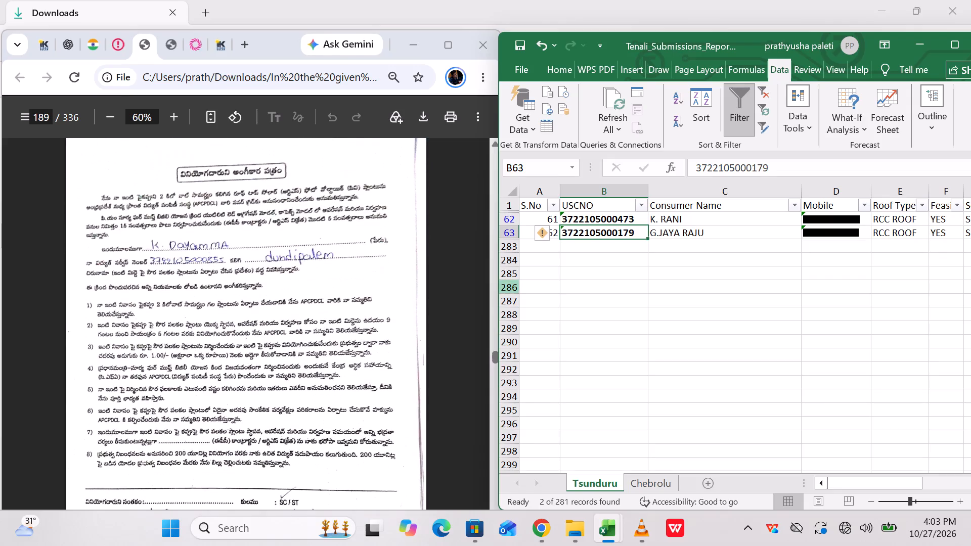
left_click(602, 228)
left_click(602, 235)
key("ctrl+c")
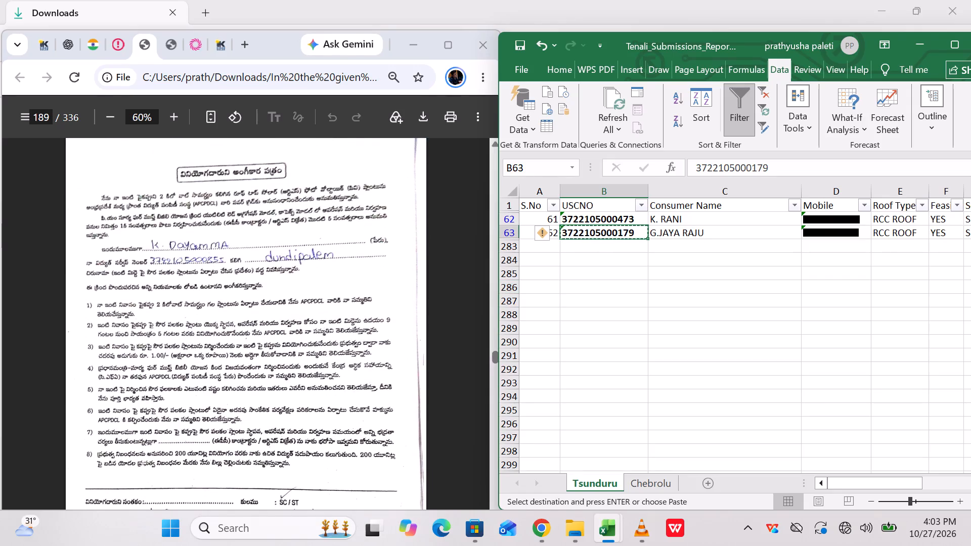
left_click(597, 251)
key("ctrl+v")
double_click(638, 247)
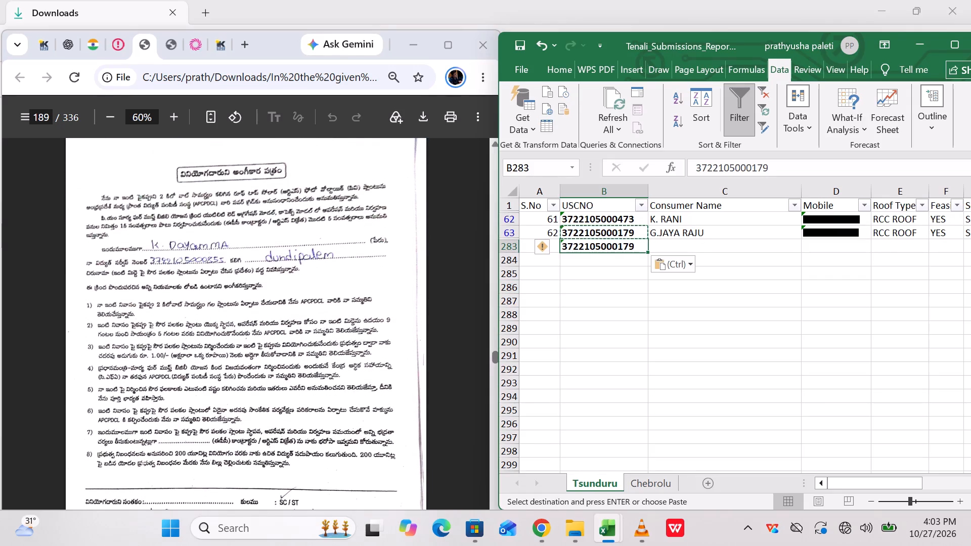
key("BackSpace")
key("BackSpace")
key("BackSpace")
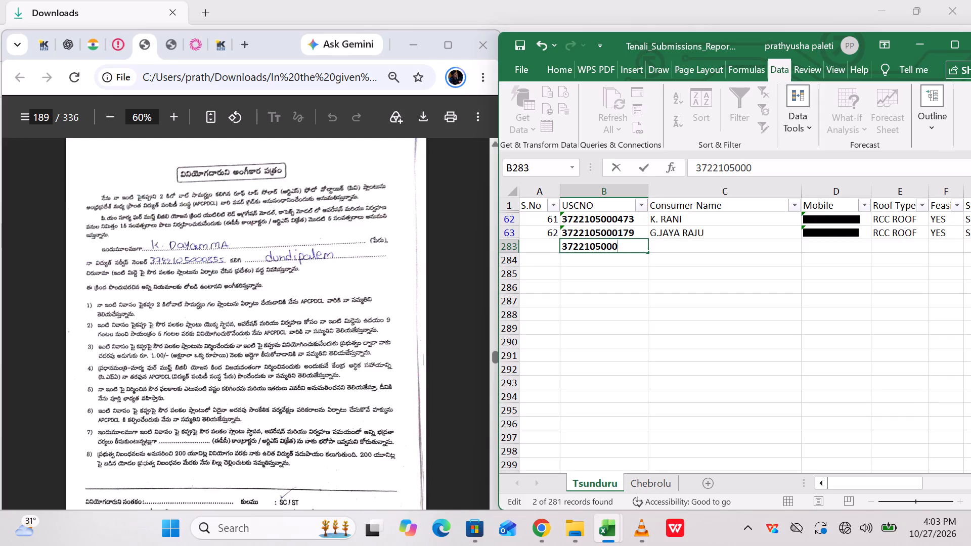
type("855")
left_click(674, 244)
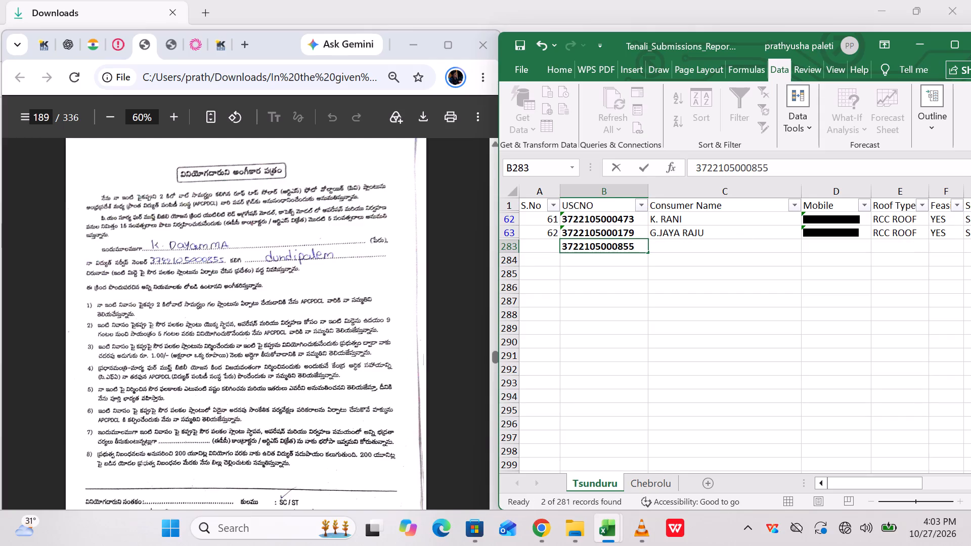
Format the USCNO cell in row 283 as Number with 0 decimal places.
left_click(602, 252)
right_click(602, 252)
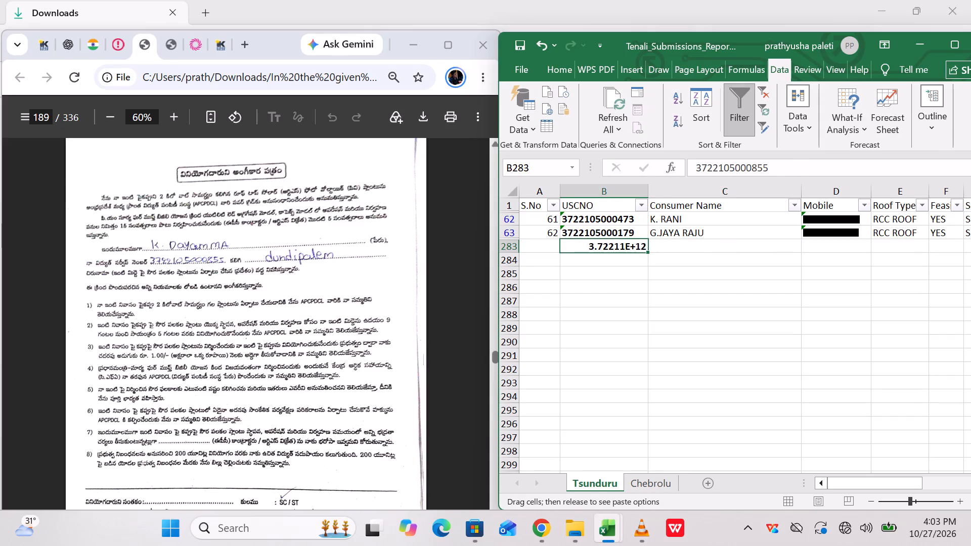
right_click(608, 248)
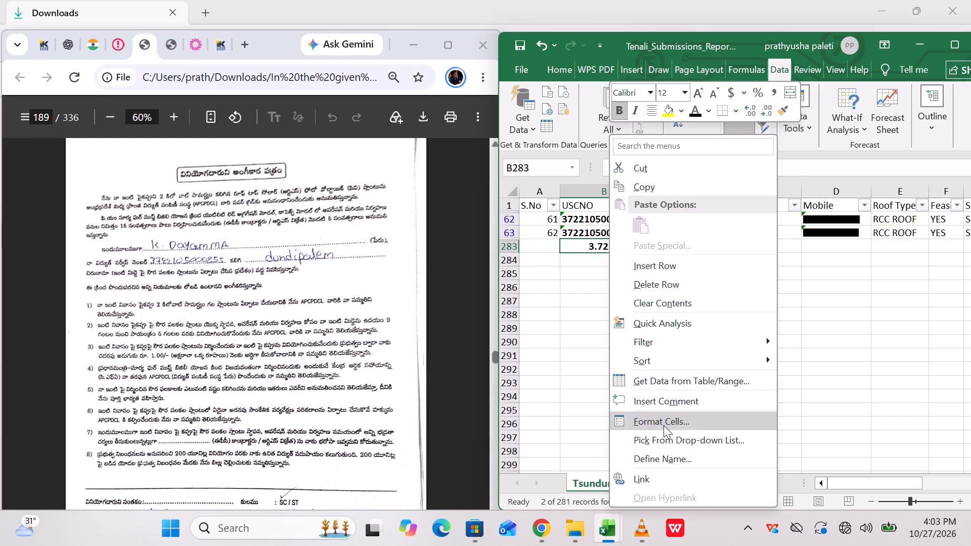
left_click(664, 425)
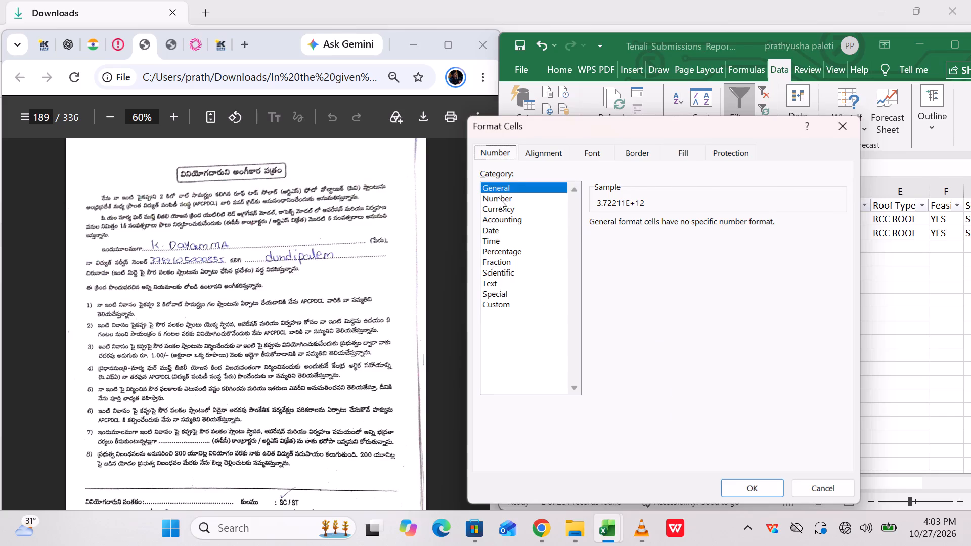
left_click(498, 197)
double_click(695, 227)
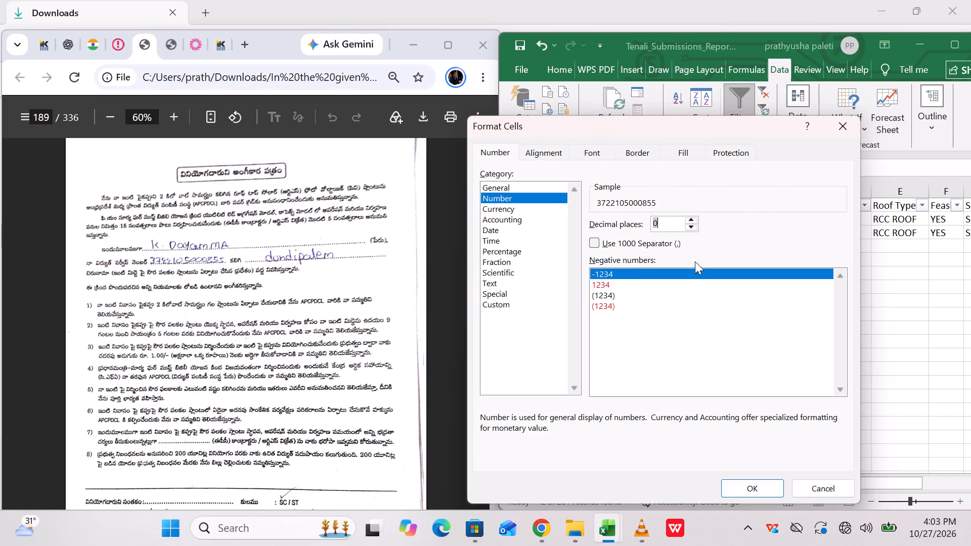
left_click(729, 485)
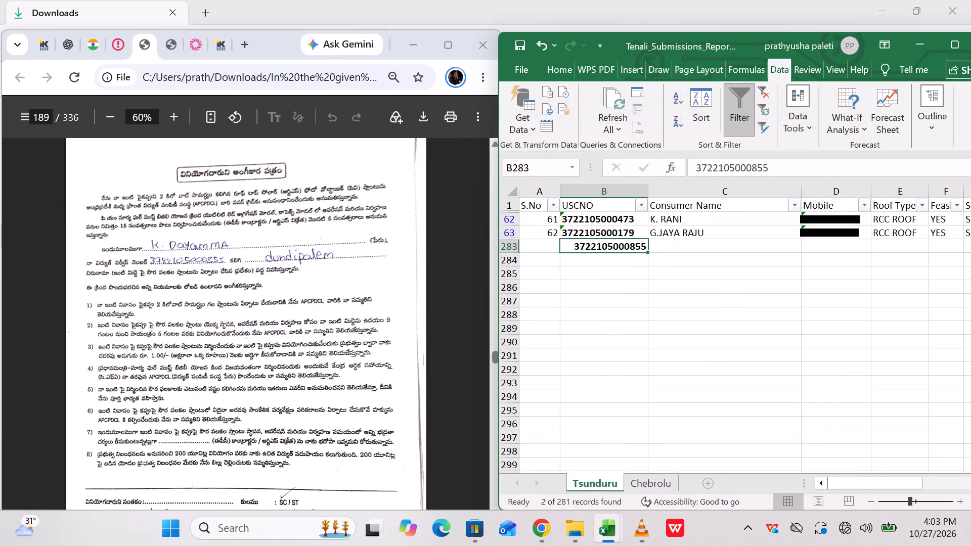
Enter the consumer name from the page 189 form in row 283.
left_click(684, 248)
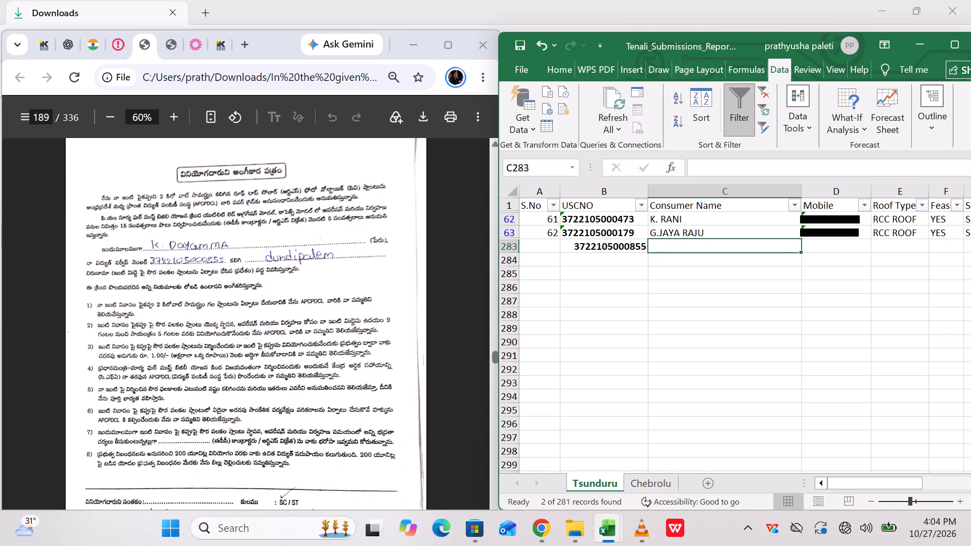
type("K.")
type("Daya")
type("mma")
left_click(831, 247)
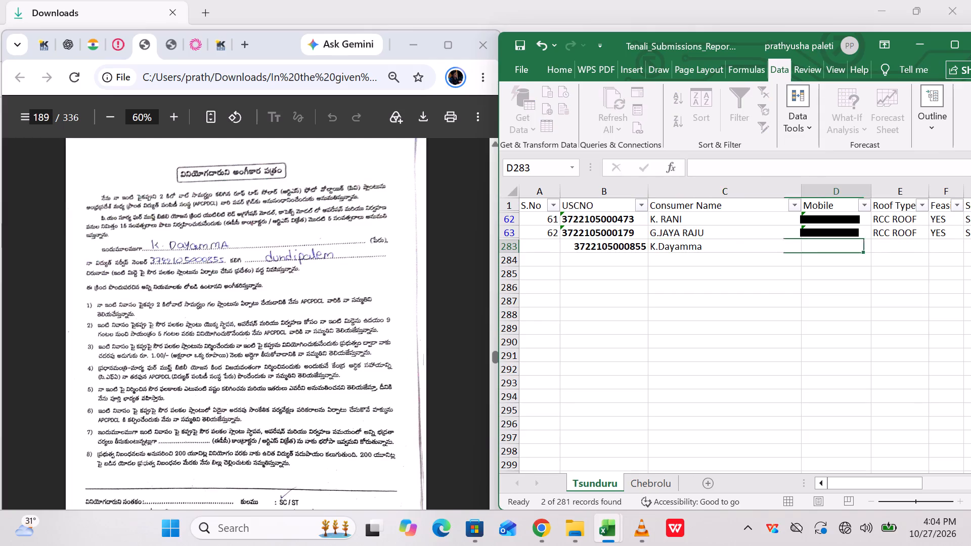
Enter the mobile number from the bottom of the page 189 form in row 283.
scroll(401, 333, "down", 2)
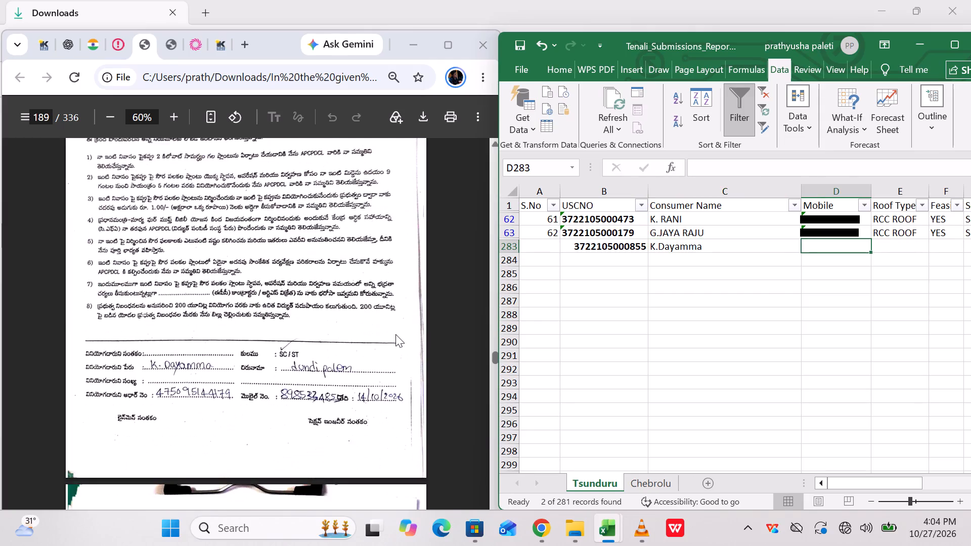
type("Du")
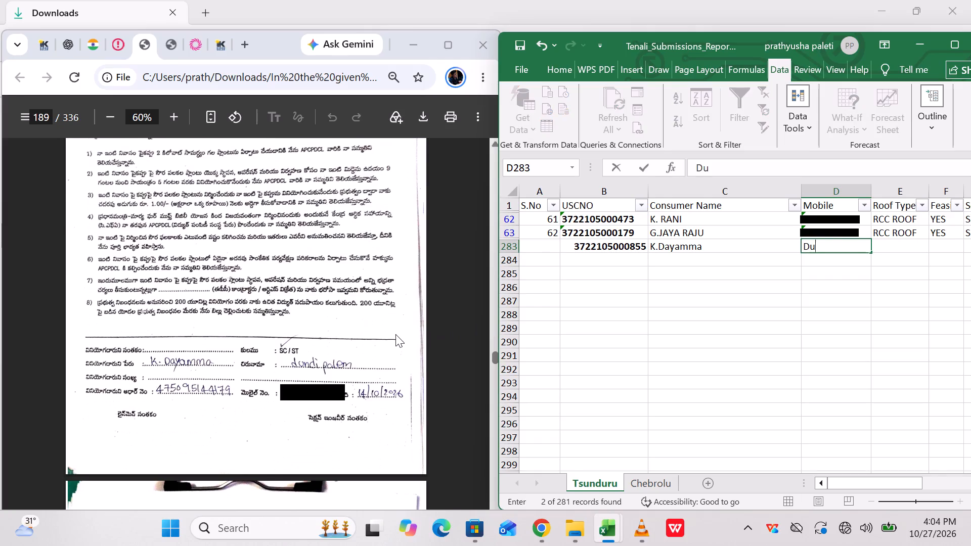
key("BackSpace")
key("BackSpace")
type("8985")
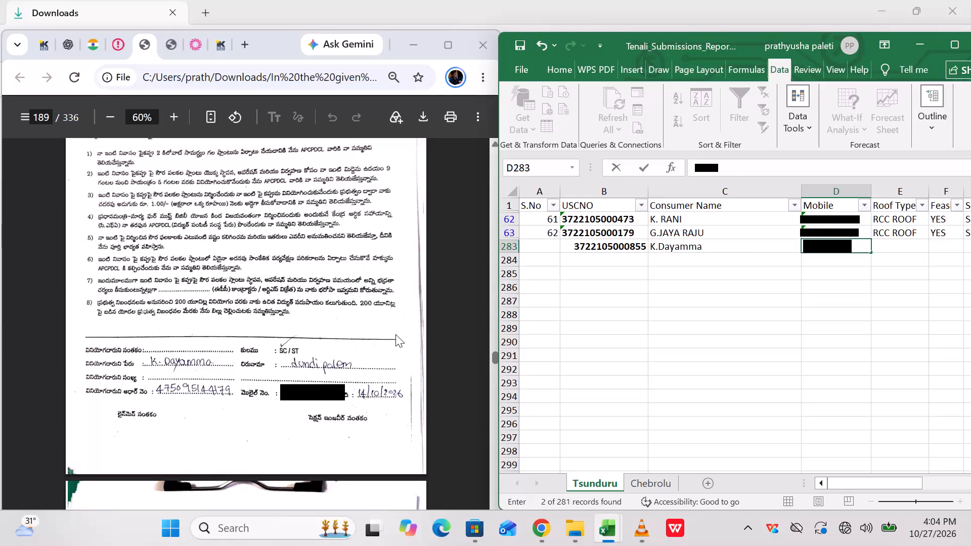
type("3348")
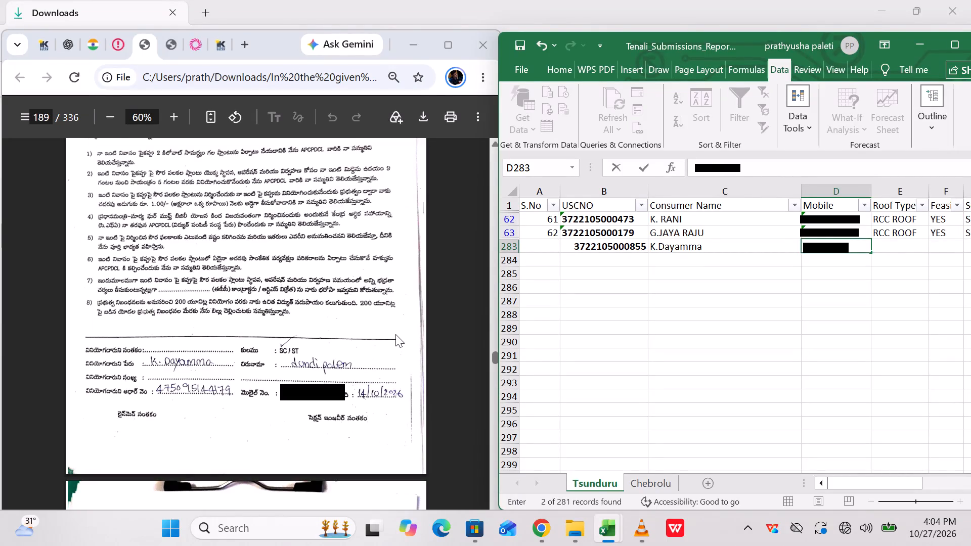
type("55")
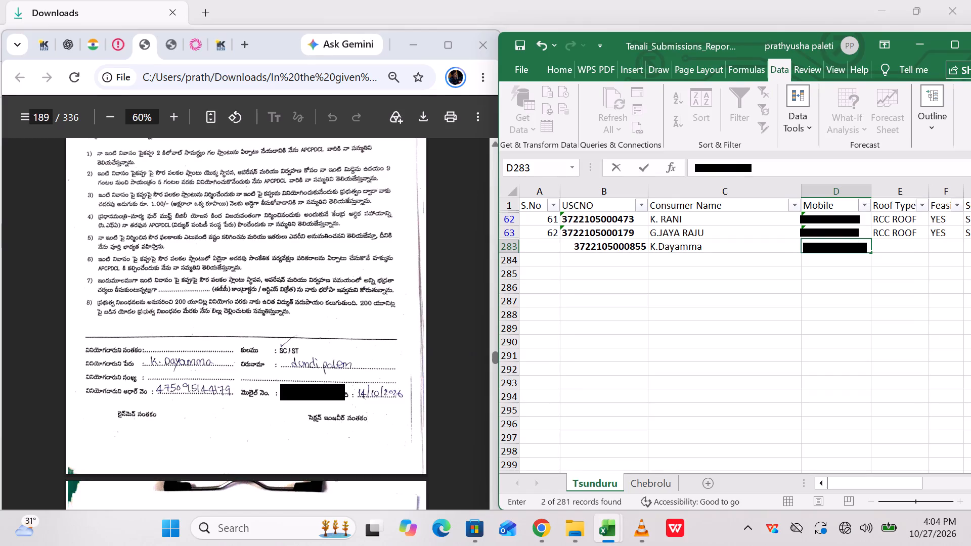
left_click(589, 255)
Enter the USCNO from the page 190 form in row 284, reusing a copy of row 283's USCNO with its last two digits replaced.
scroll(341, 357, "down", 3)
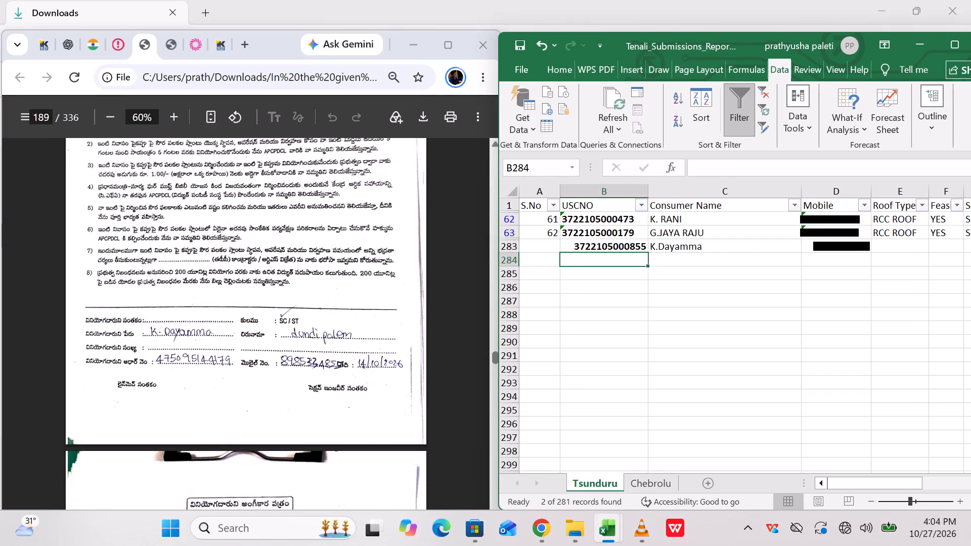
scroll(341, 356, "down", 1)
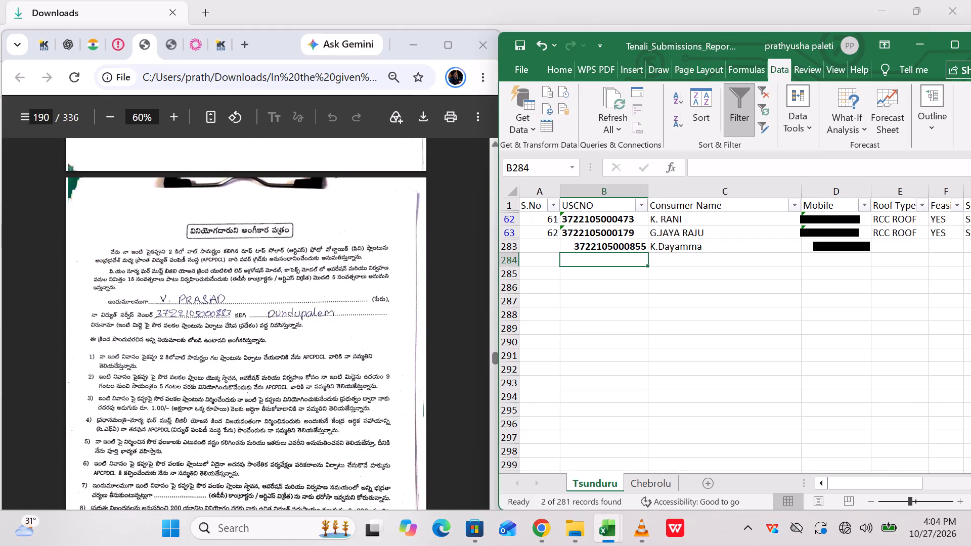
left_click(605, 248)
key("ctrl+c")
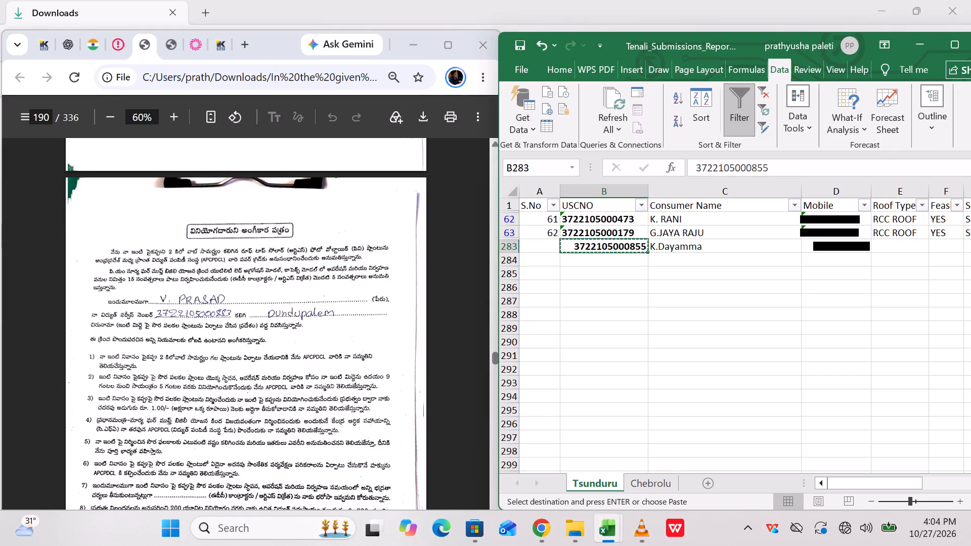
left_click(605, 264)
key("ctrl+v")
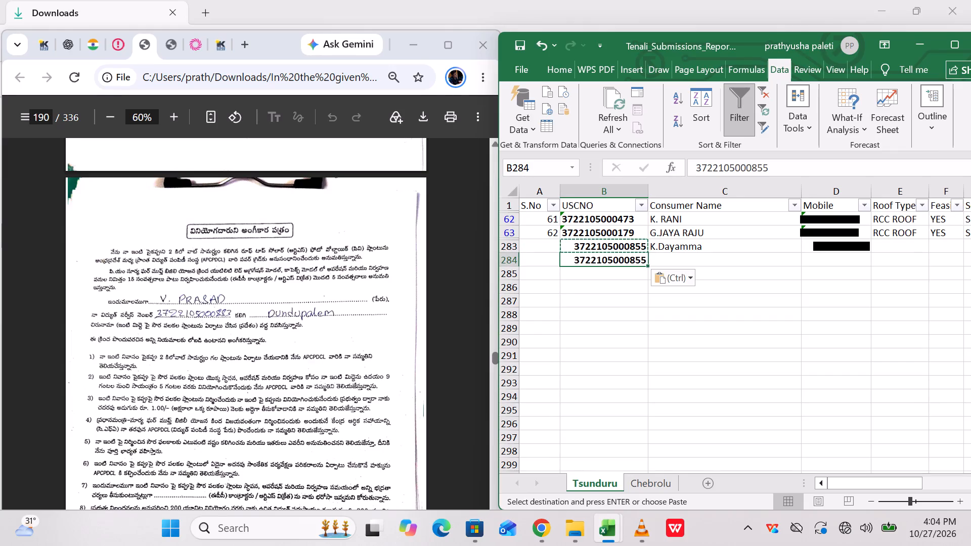
double_click(645, 259)
key("BackSpace")
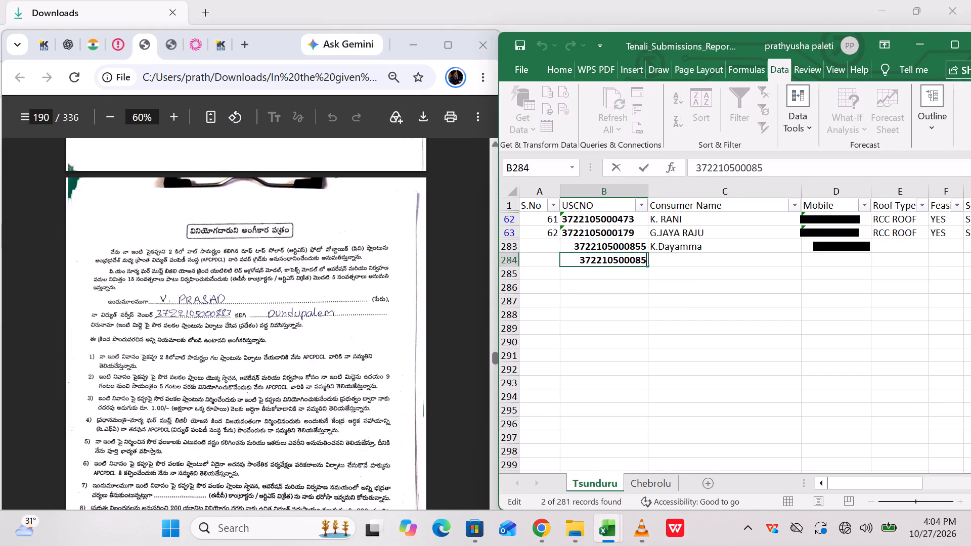
key("BackSpace")
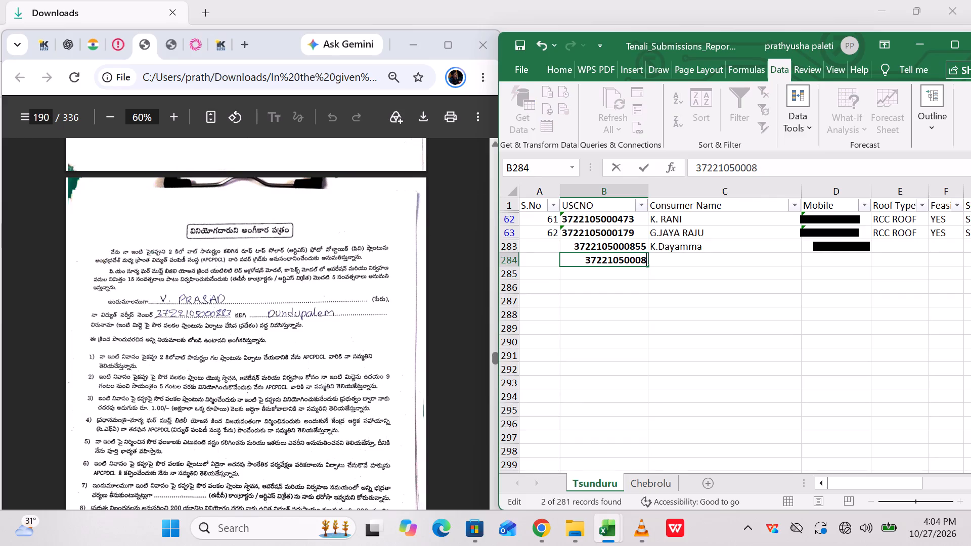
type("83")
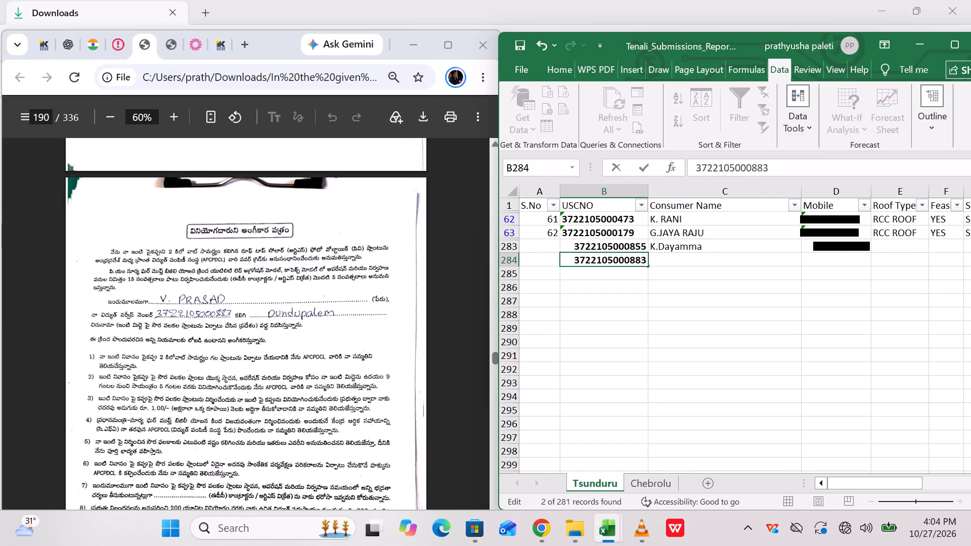
left_click(692, 263)
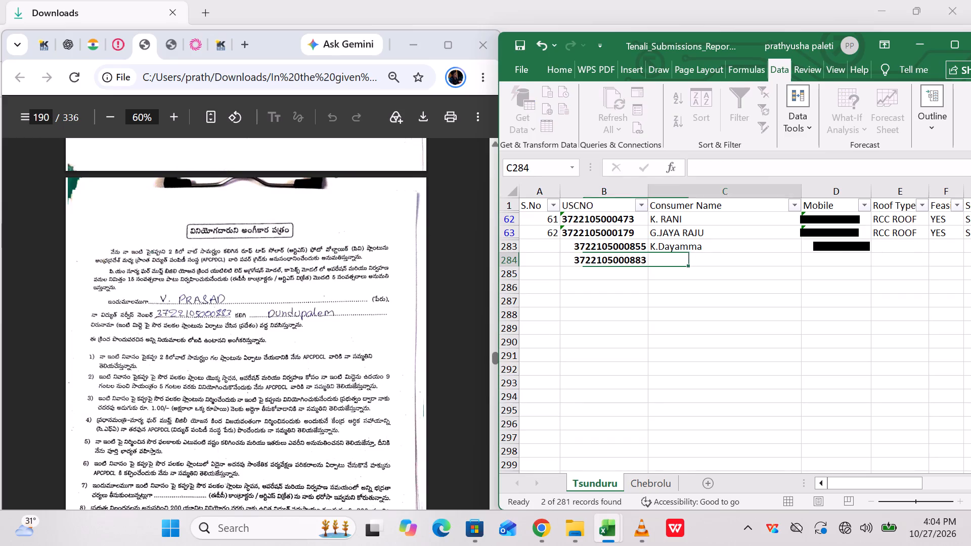
Enter the consumer name from the page 190 form in row 284.
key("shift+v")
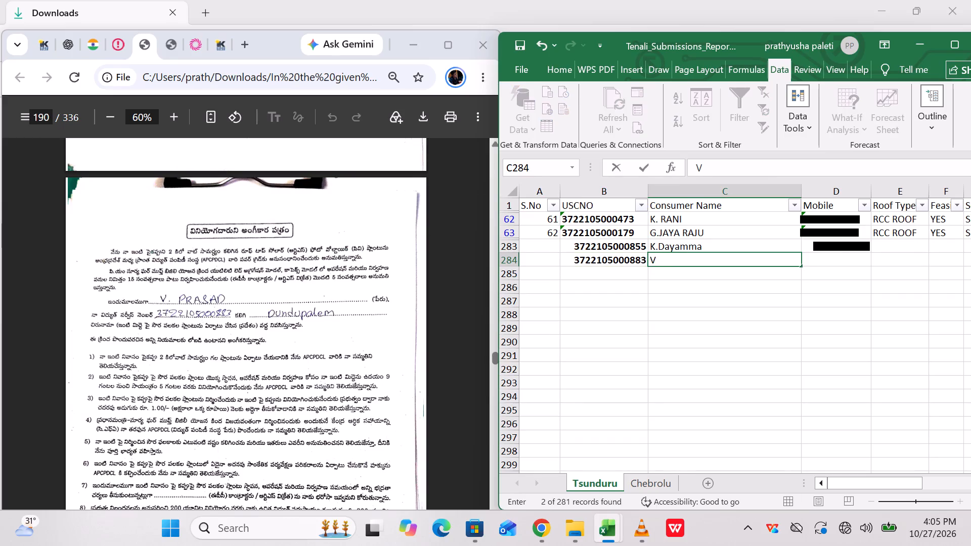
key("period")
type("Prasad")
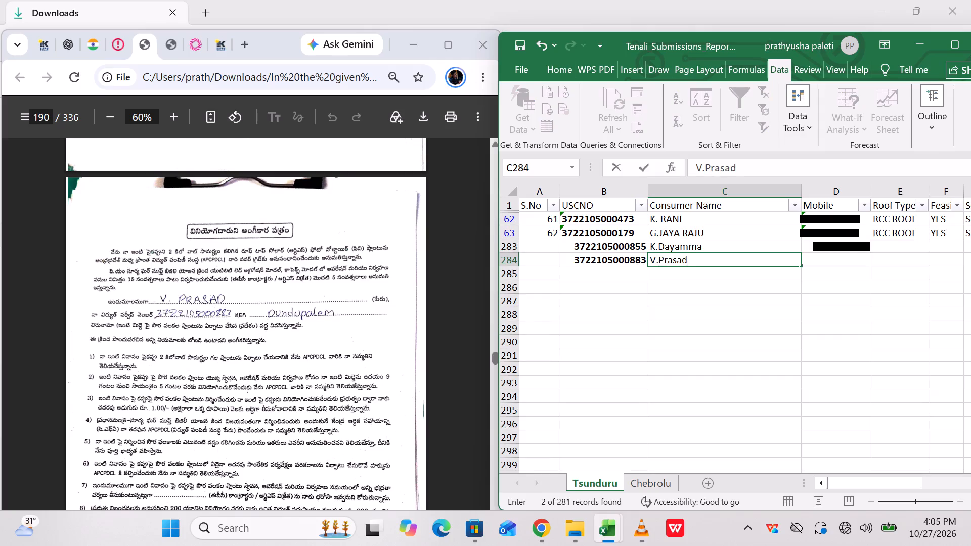
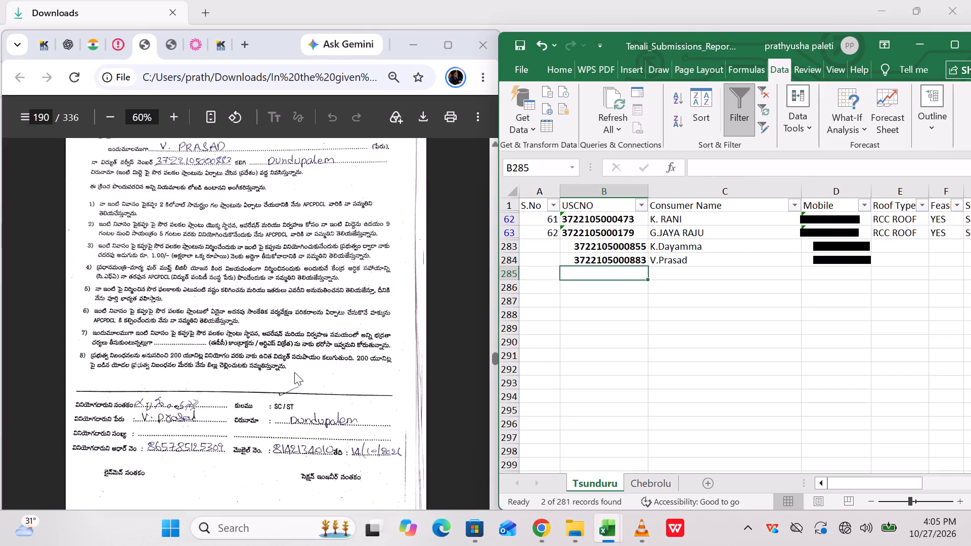
Enter the USCNO from the page 191 form in row 285, reusing a copy of row 284's USCNO with its last three digits replaced.
scroll(293, 371, "down", 4)
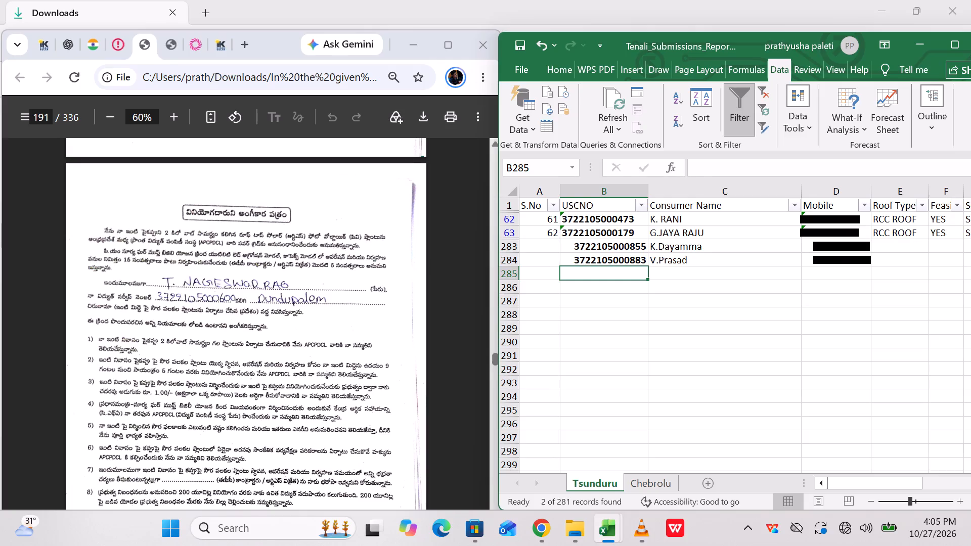
left_click(623, 260)
key("ctrl+c")
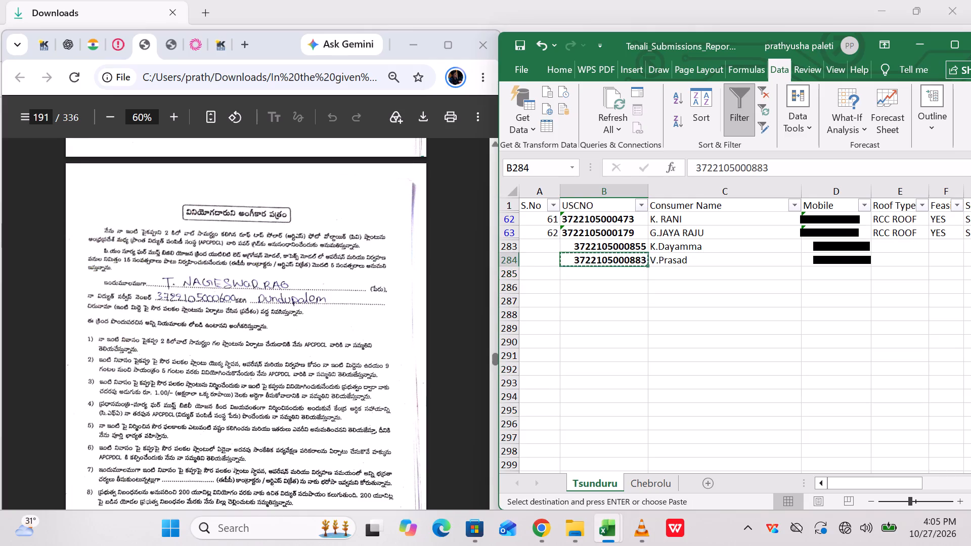
left_click(622, 274)
key("ctrl+v")
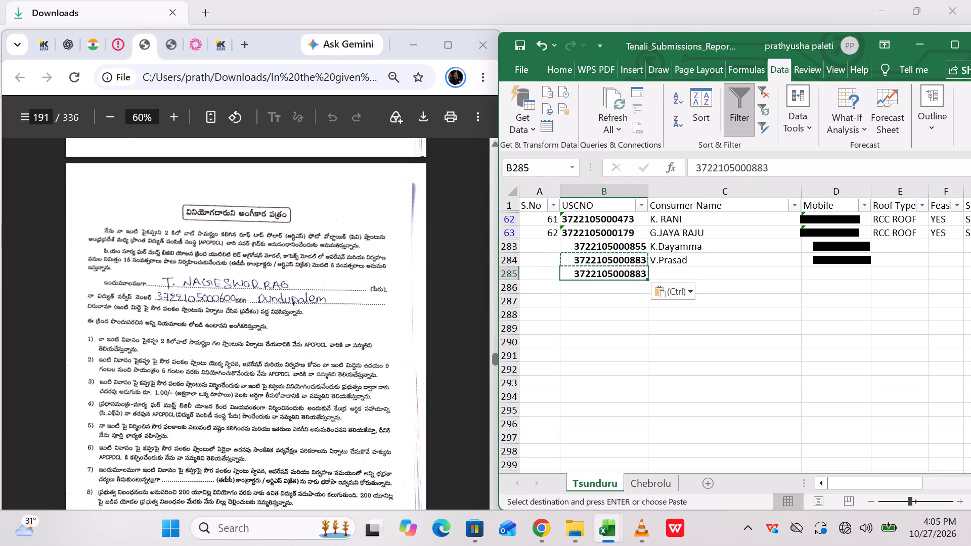
double_click(645, 272)
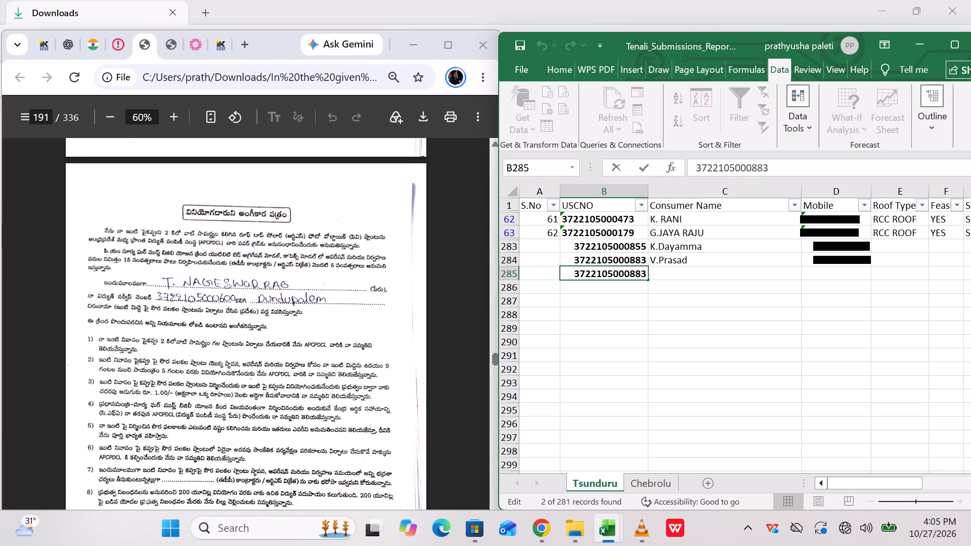
key("BackSpace")
key("BackSpace")
key("BackSpace")
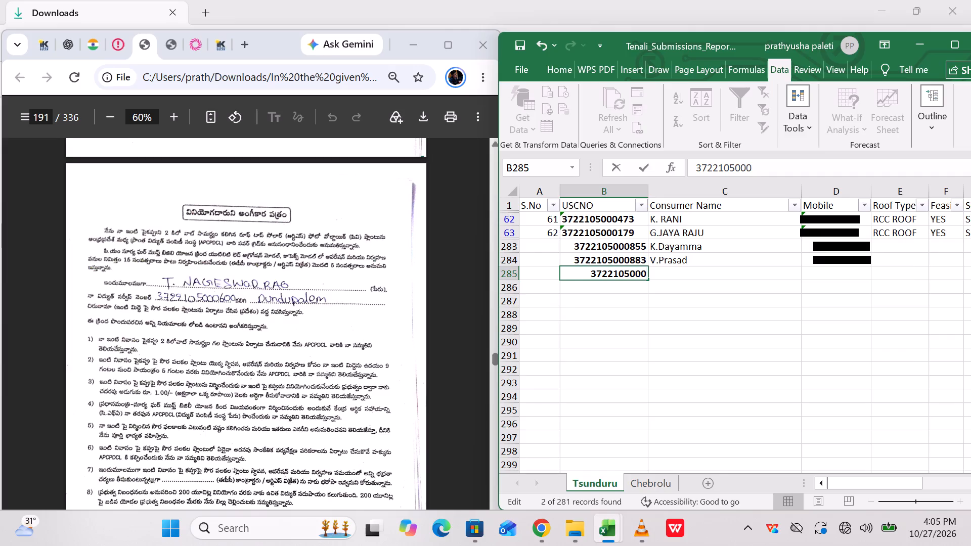
type("600")
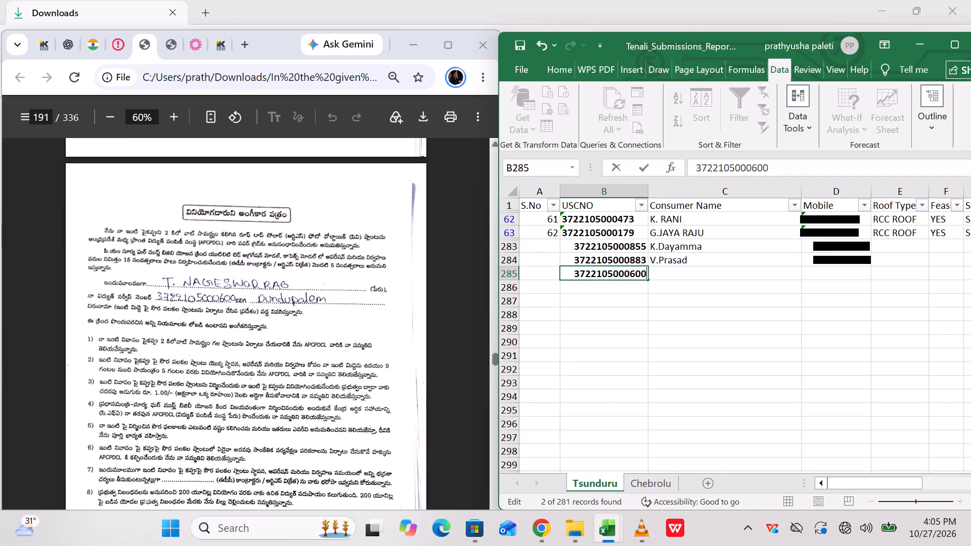
left_click(671, 276)
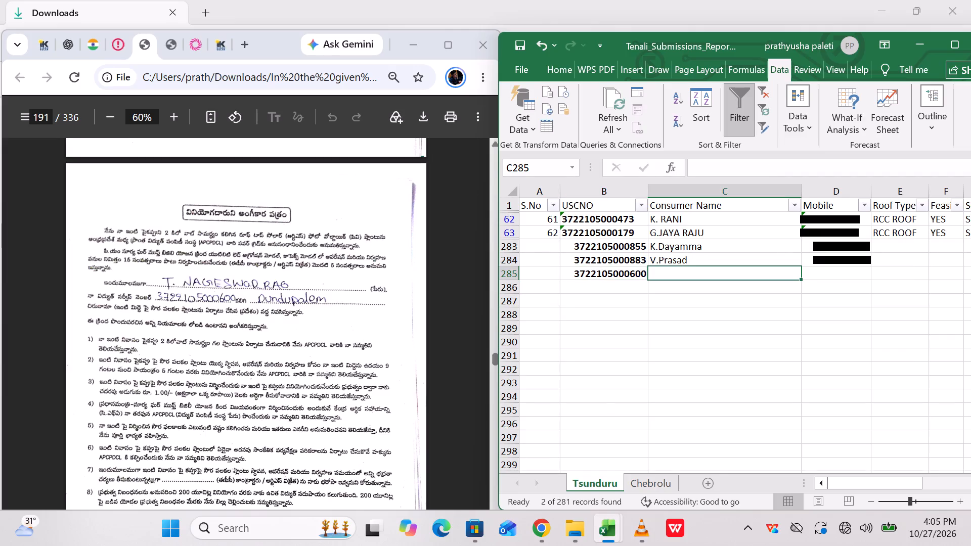
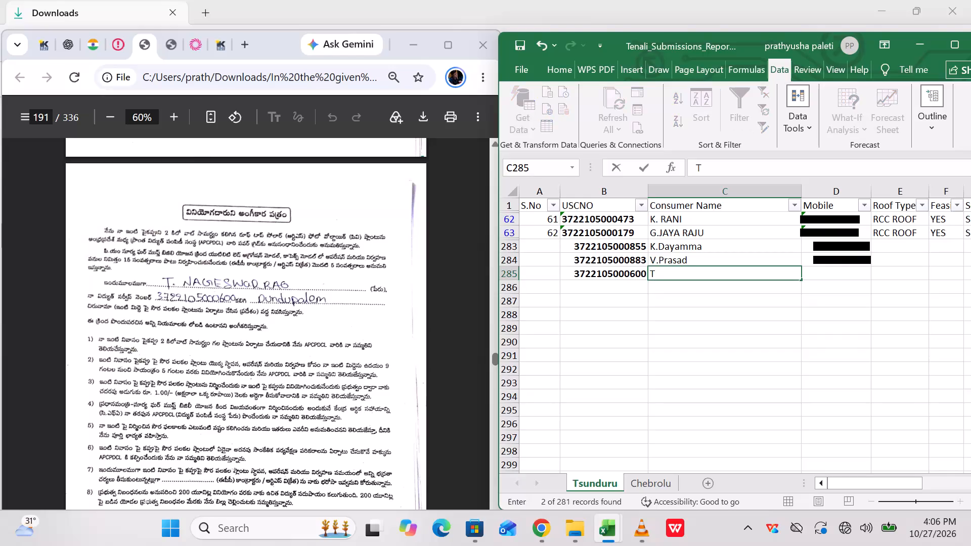
Complete the consumer name in row 285 with the name written on the page 191 form.
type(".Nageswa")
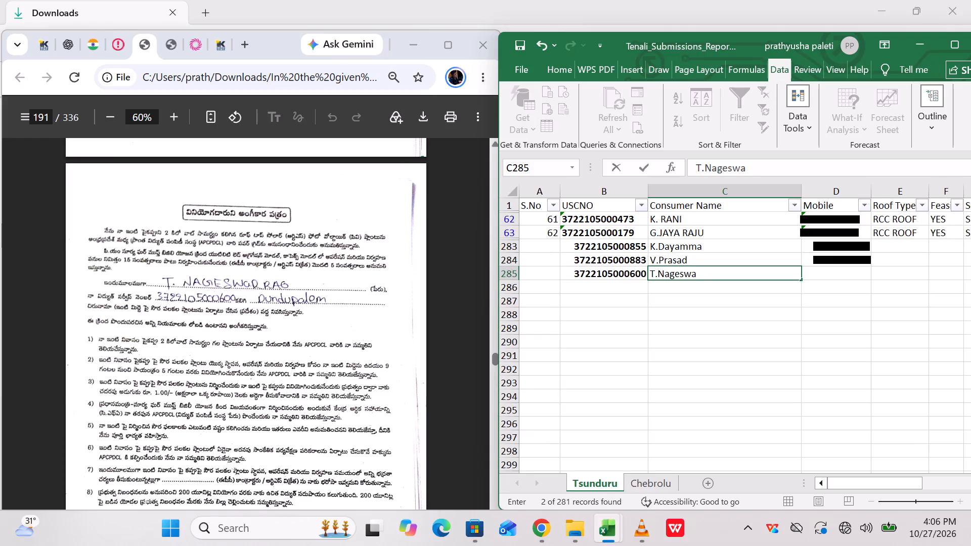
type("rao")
Enter the mobile number from the bottom of the page 191 form in row 285.
left_click(831, 275)
scroll(332, 389, "down", 1)
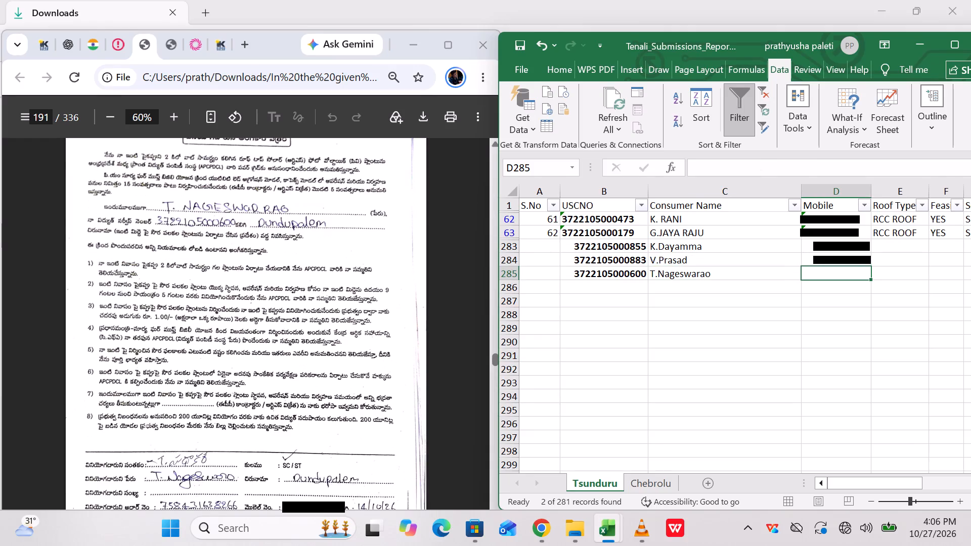
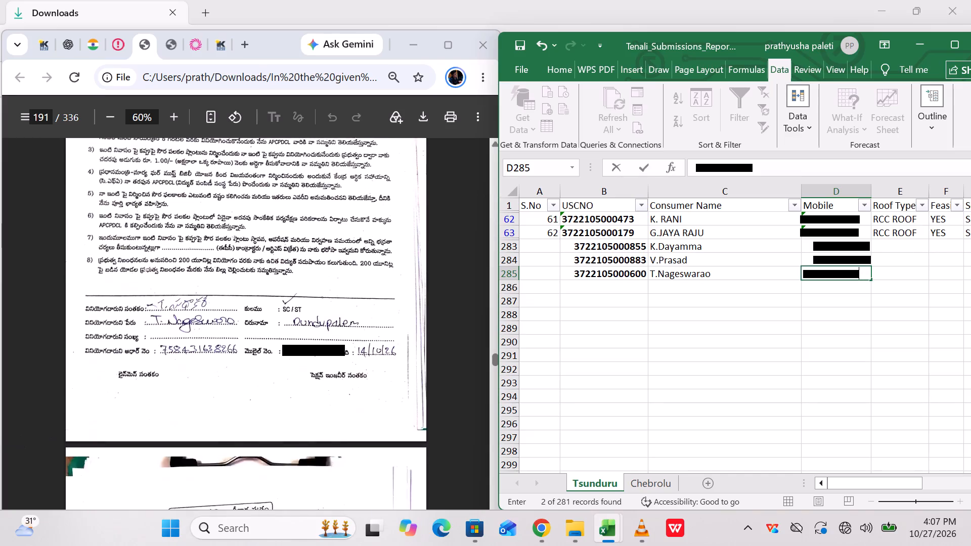
Copy the row 285 USCNO into row 286 and replace its last three digits with those on the page 192 form.
scroll(219, 389, "down", 2)
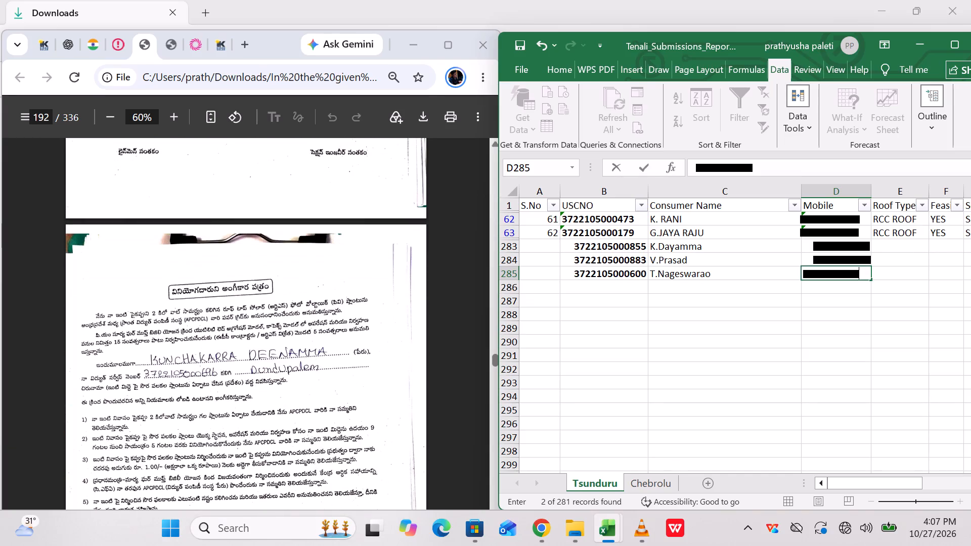
left_click(611, 287)
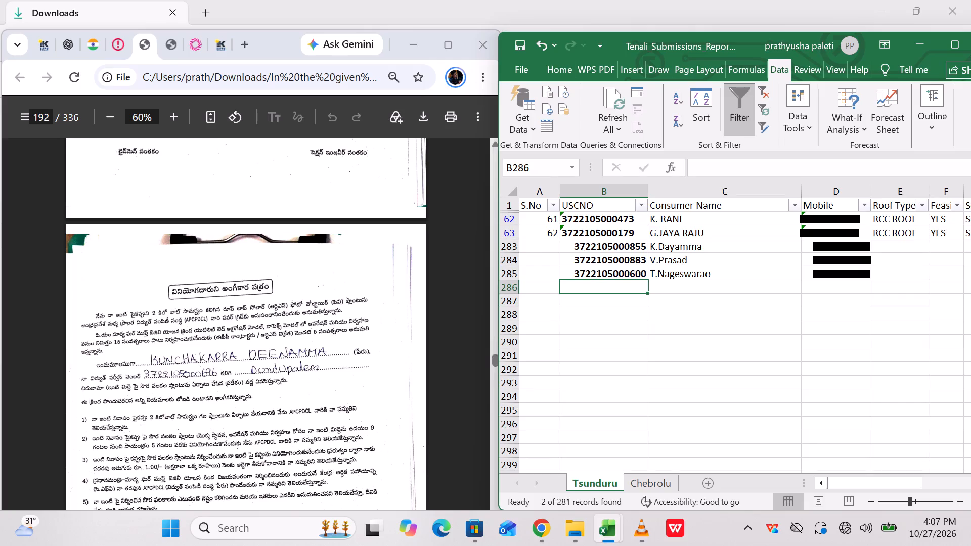
left_click(621, 271)
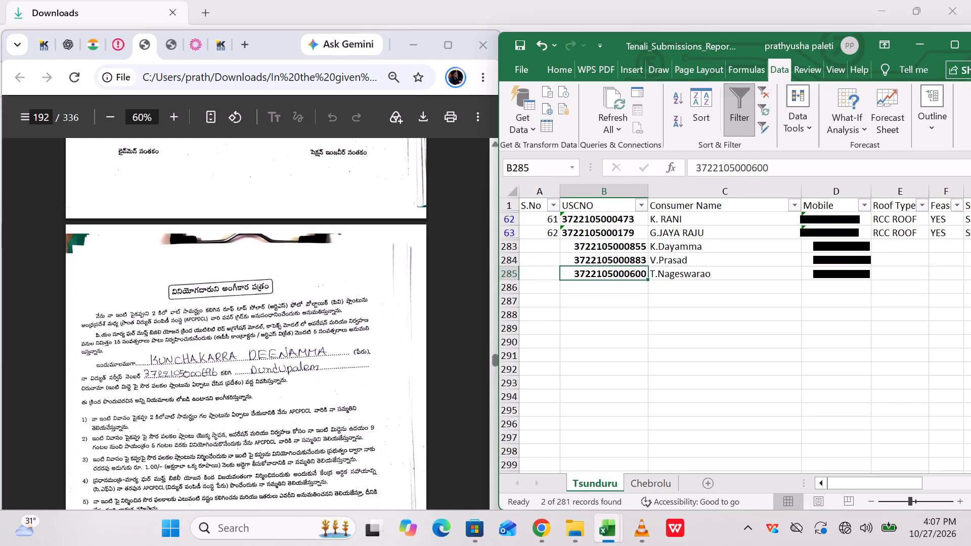
key("ctrl+c")
left_click(611, 290)
key("ctrl+v")
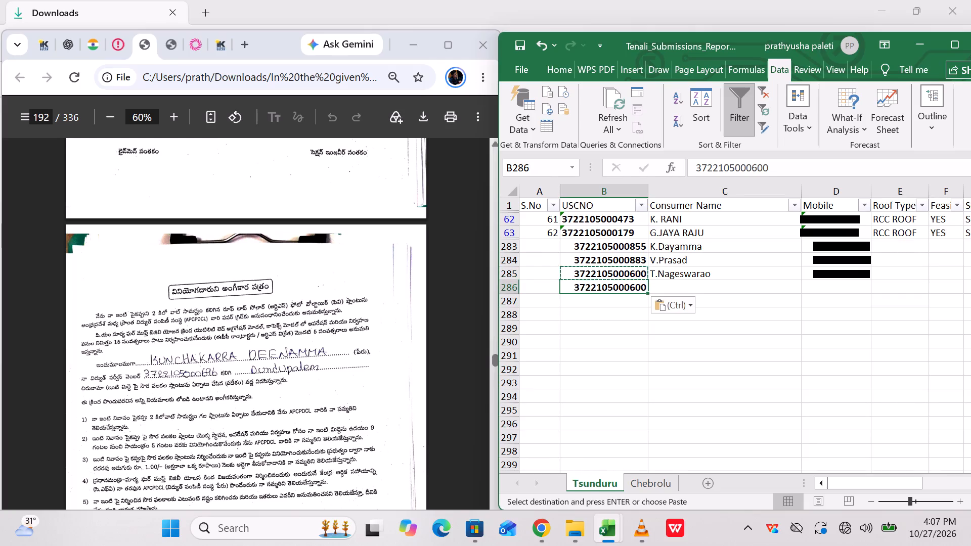
double_click(645, 286)
key("BackSpace")
key("BackSpace")
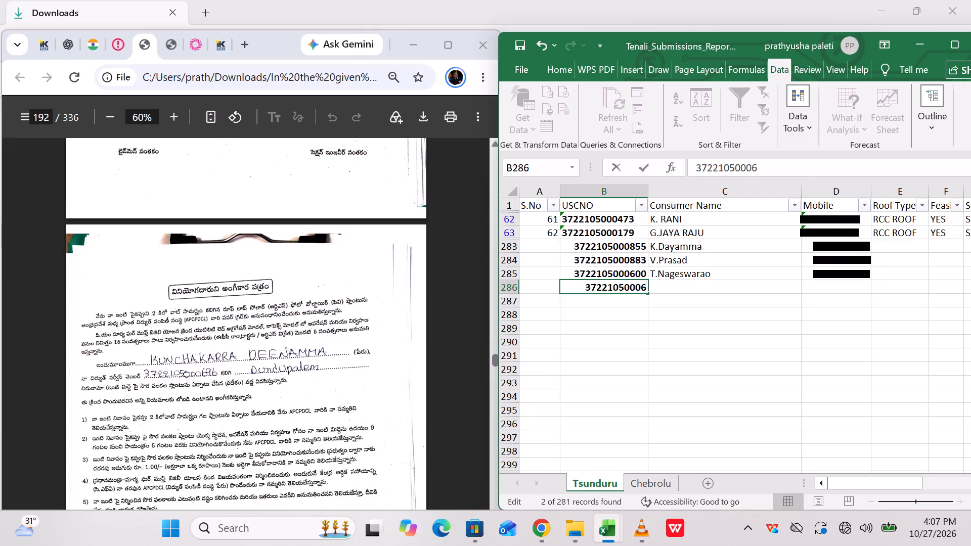
key("BackSpace")
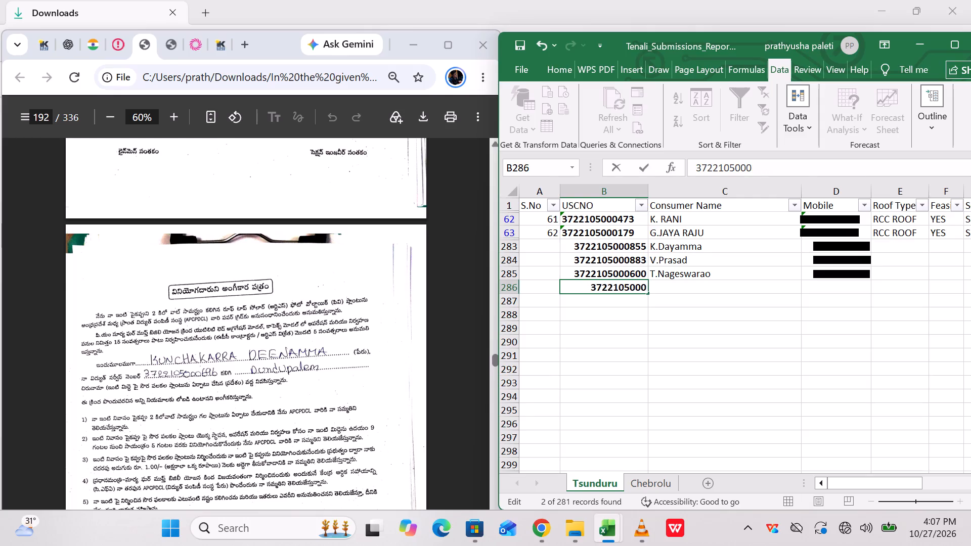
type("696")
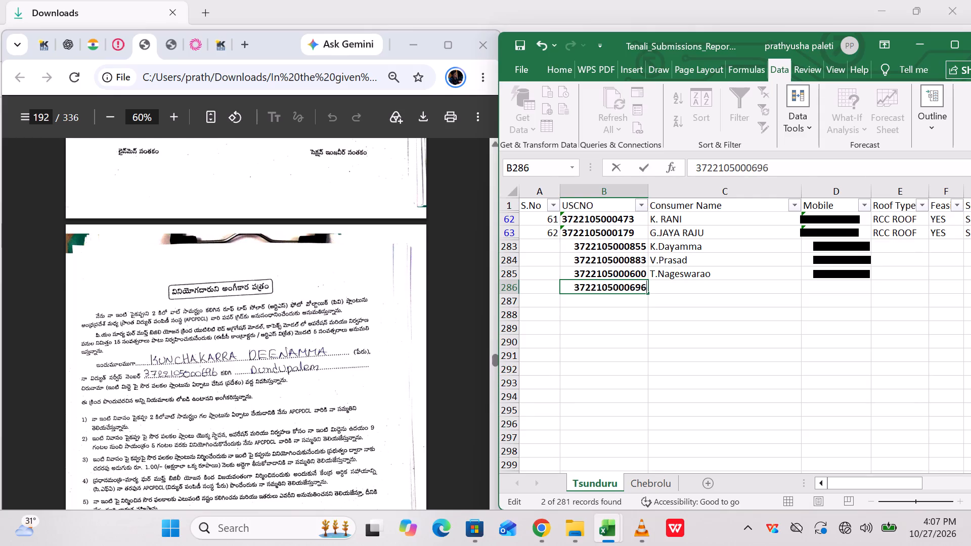
Enter the consumer name from the page 192 form in row 286.
left_click(673, 290)
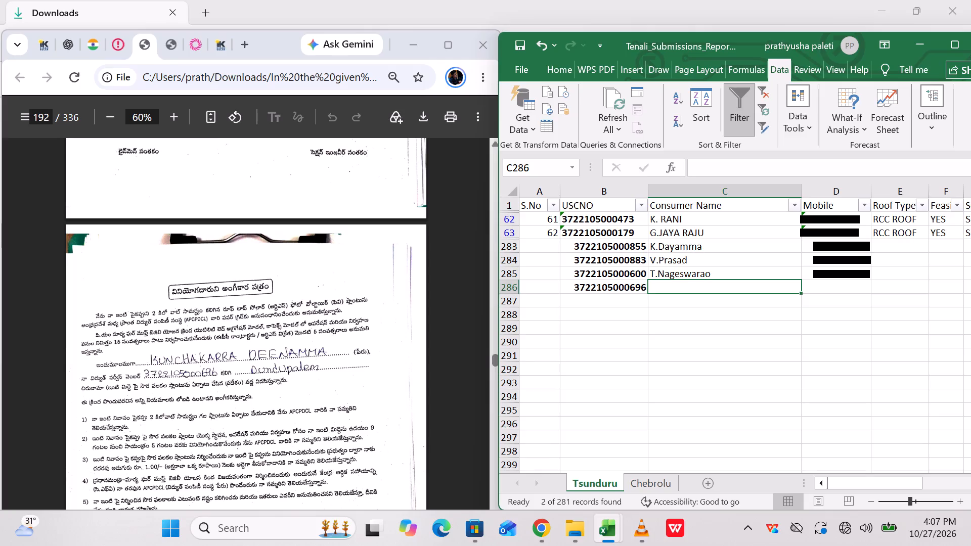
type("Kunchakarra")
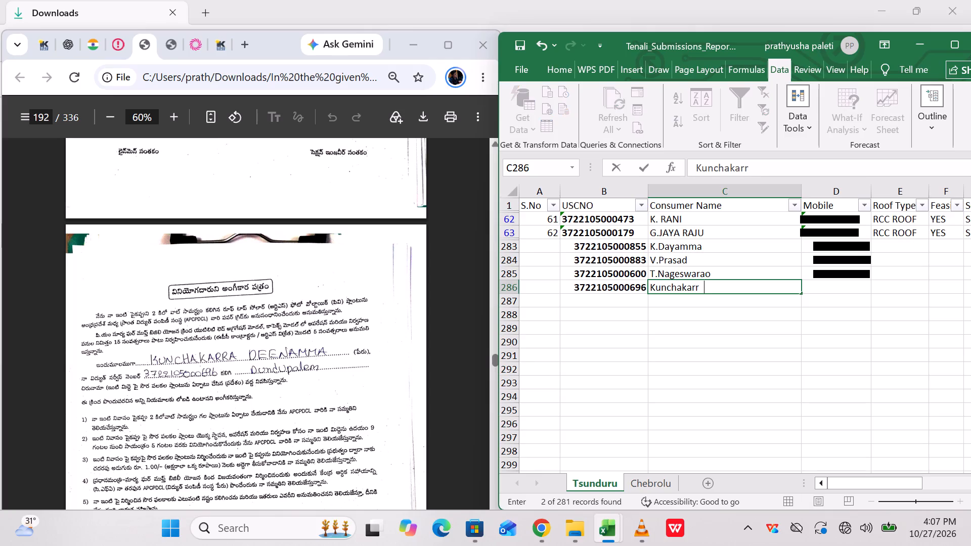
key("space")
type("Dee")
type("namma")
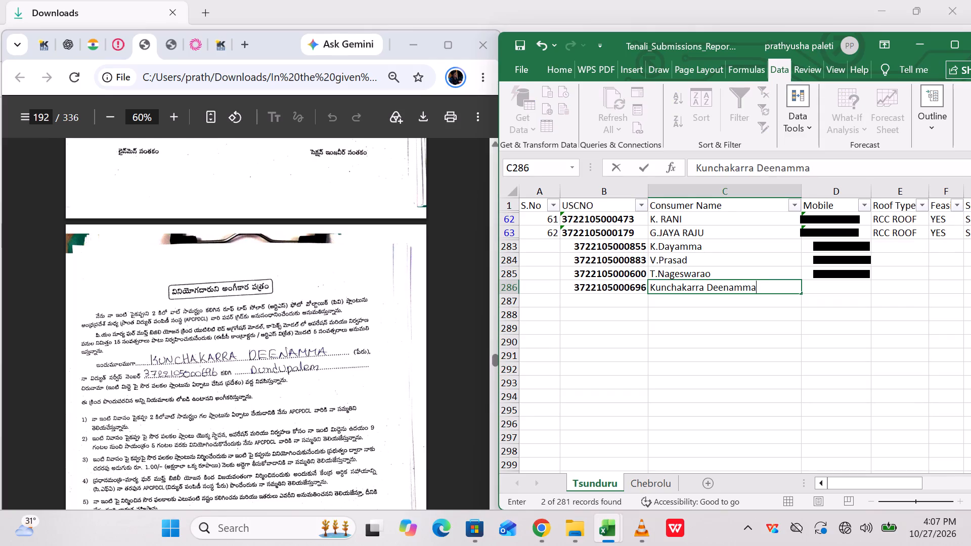
Enter the mobile number from the bottom of the page 192 form in row 286.
left_click(824, 292)
scroll(296, 373, "down", 4)
scroll(306, 370, "up", 1)
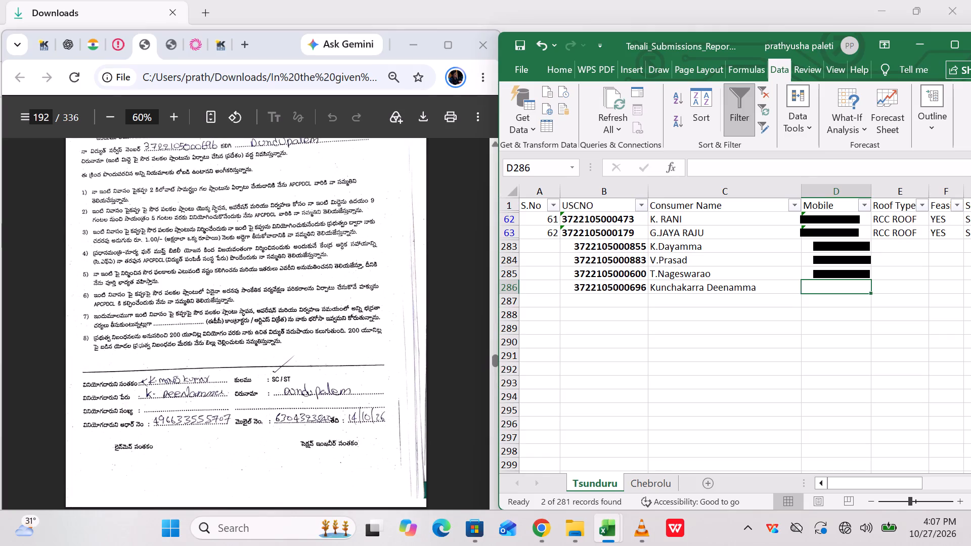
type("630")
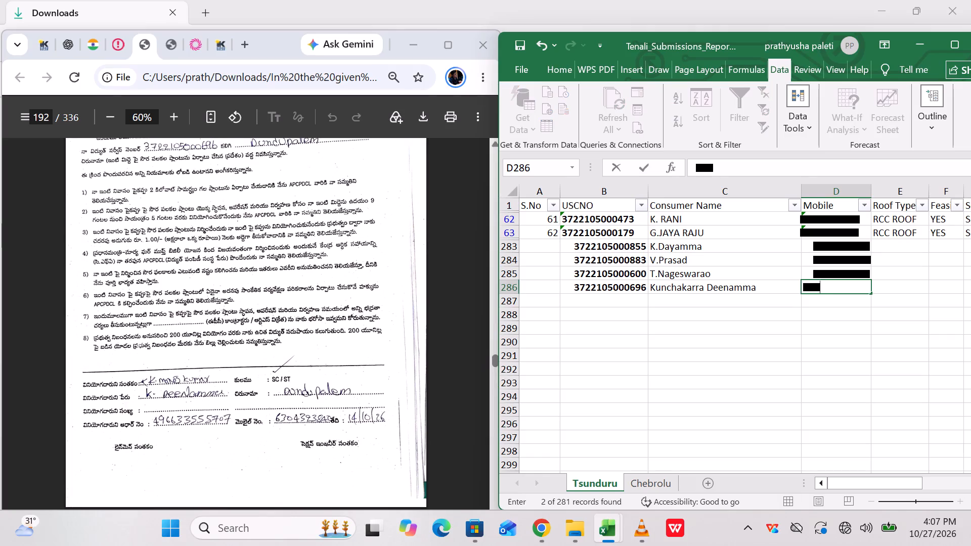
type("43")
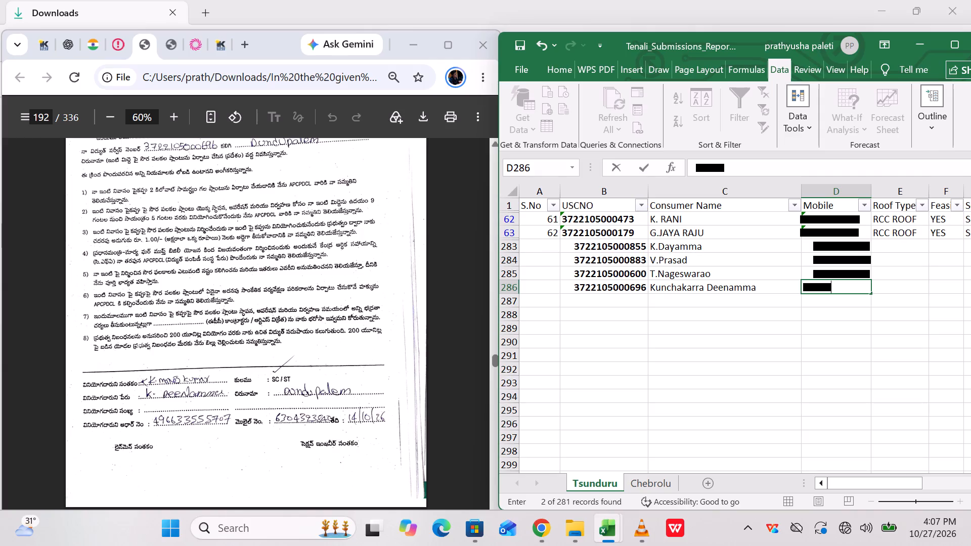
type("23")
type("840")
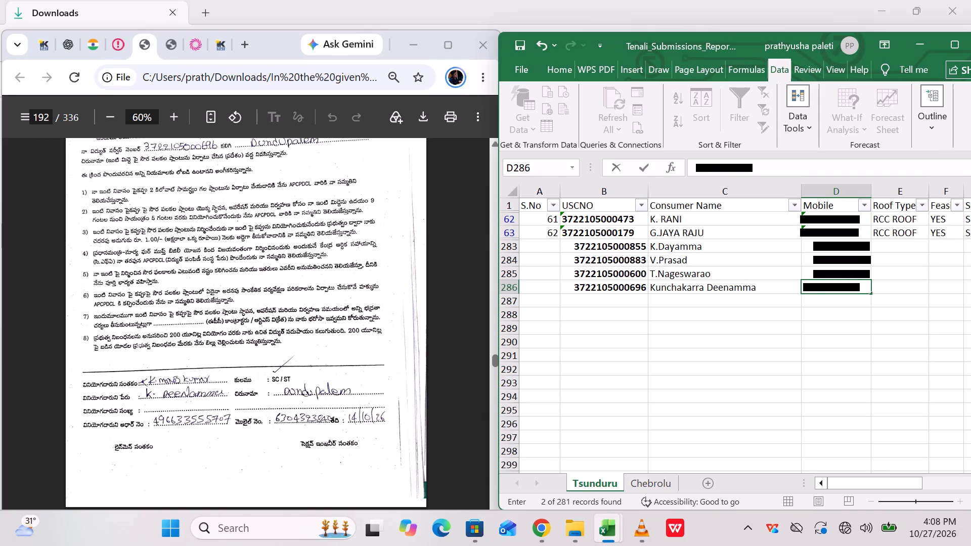
Copy the row 286 USCNO into row 287 and replace its last three digits with those on the page 193 form.
left_click(595, 299)
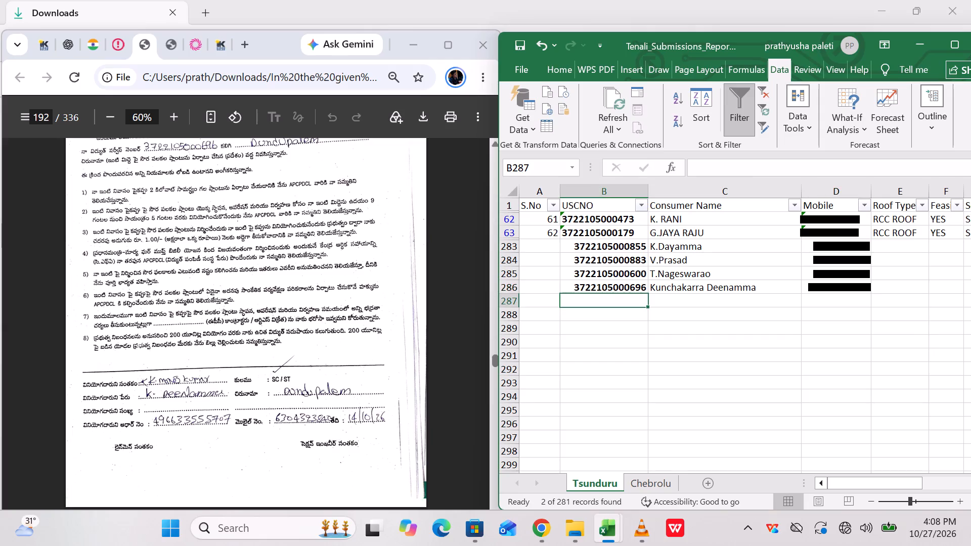
scroll(275, 325, "down", 4)
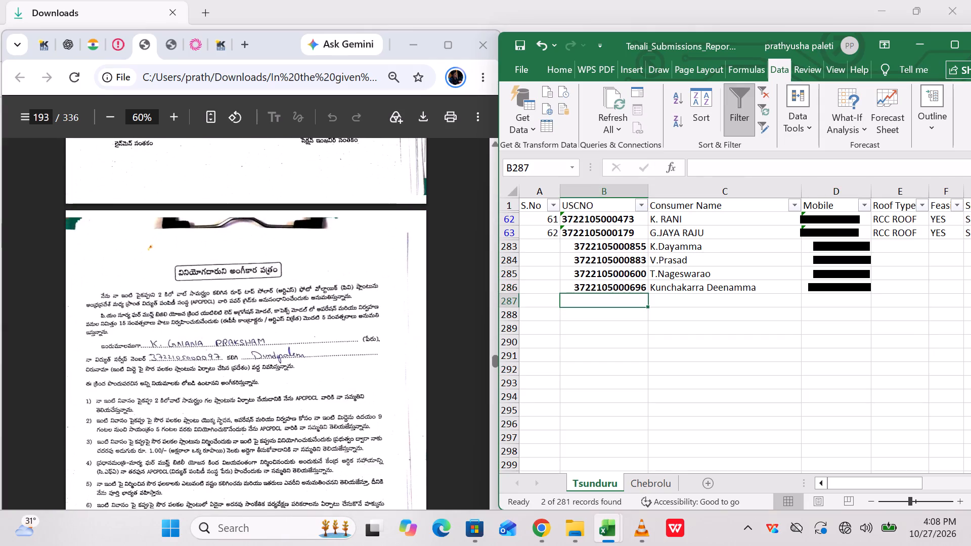
left_click(595, 288)
key("ctrl+c")
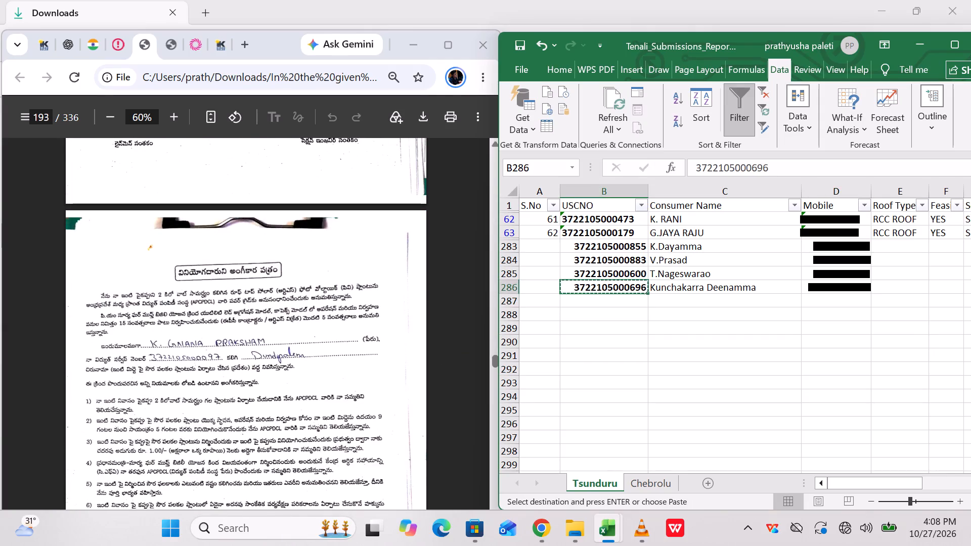
left_click(591, 305)
key("ctrl+v")
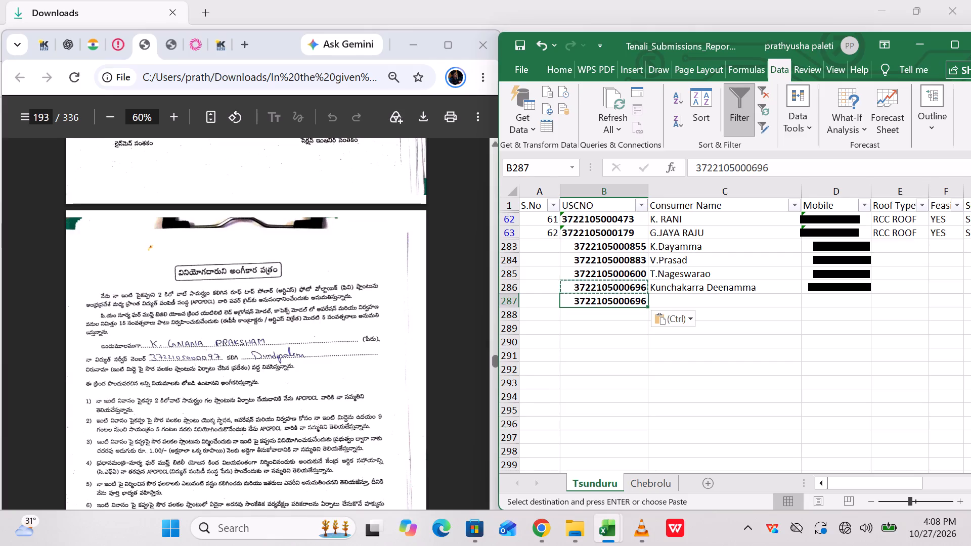
double_click(644, 299)
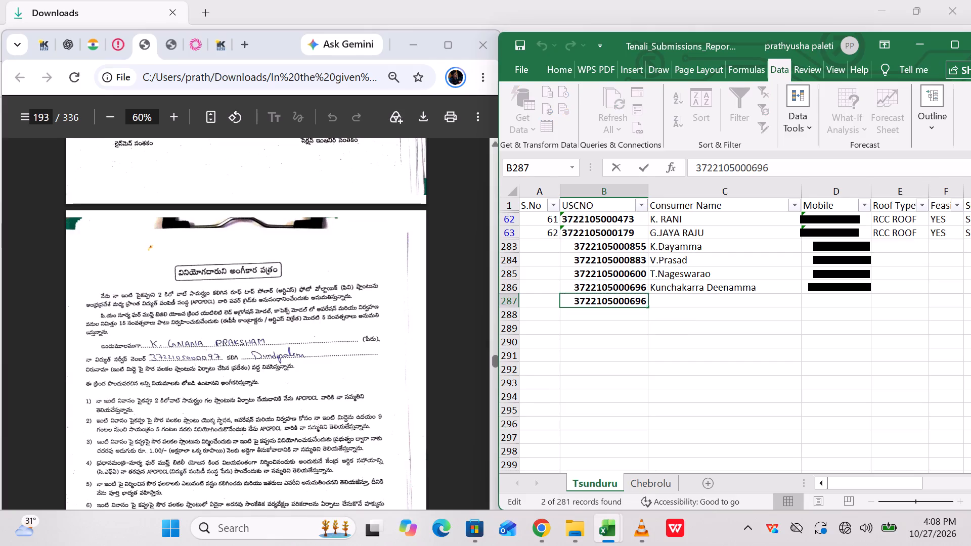
key("BackSpace")
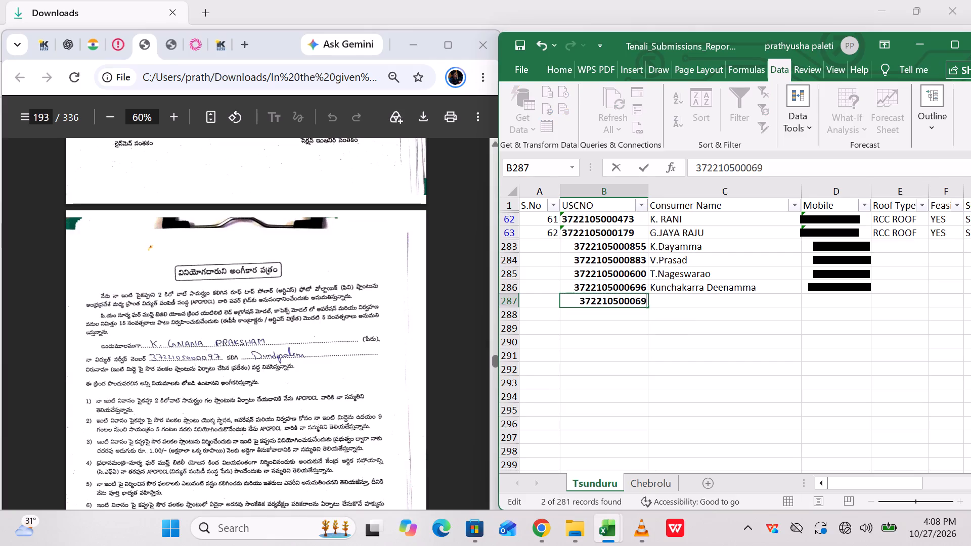
key("BackSpace")
key("BackSpace")
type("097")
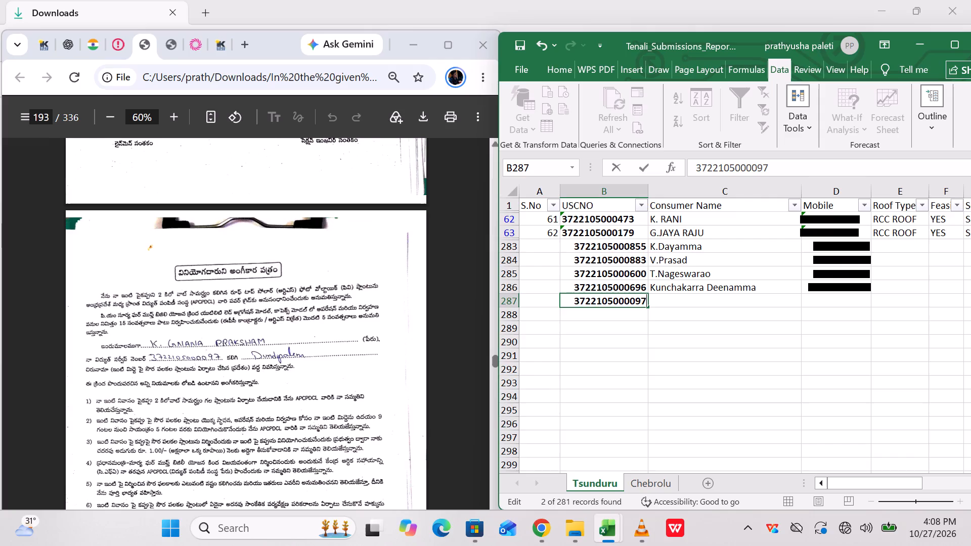
Enter the consumer name from the page 193 form in row 287.
left_click(667, 302)
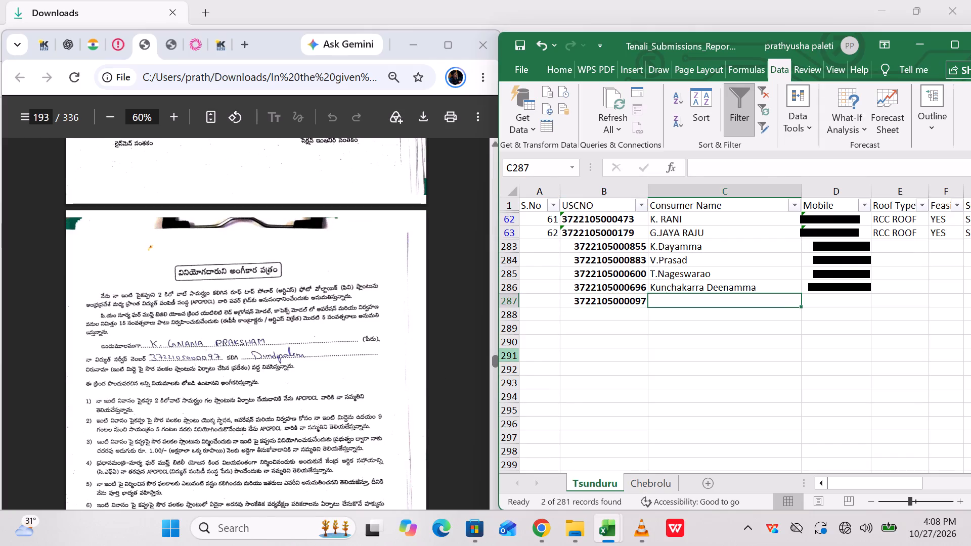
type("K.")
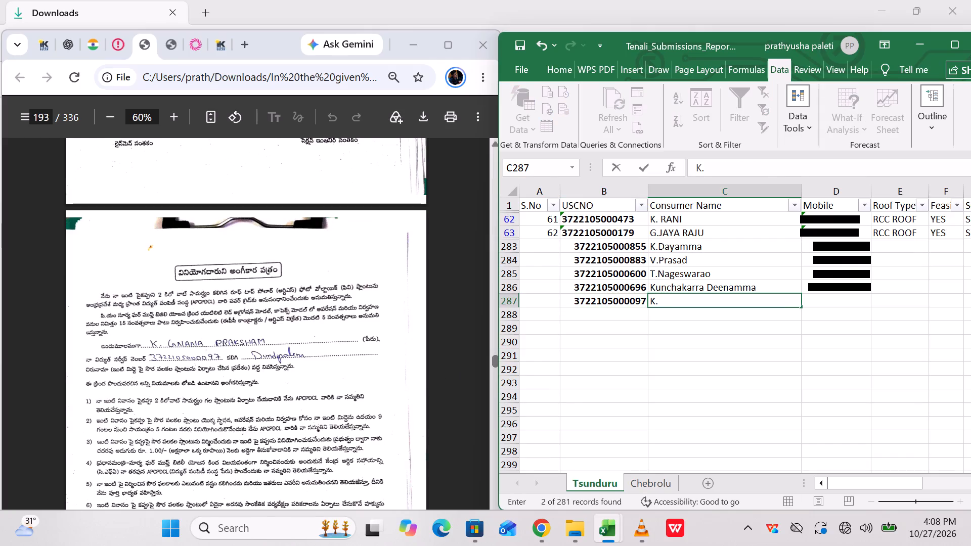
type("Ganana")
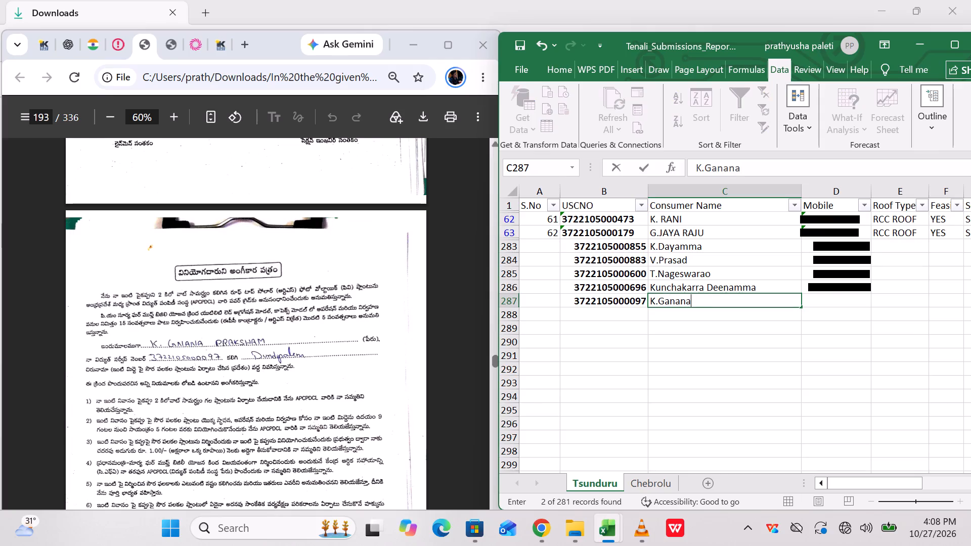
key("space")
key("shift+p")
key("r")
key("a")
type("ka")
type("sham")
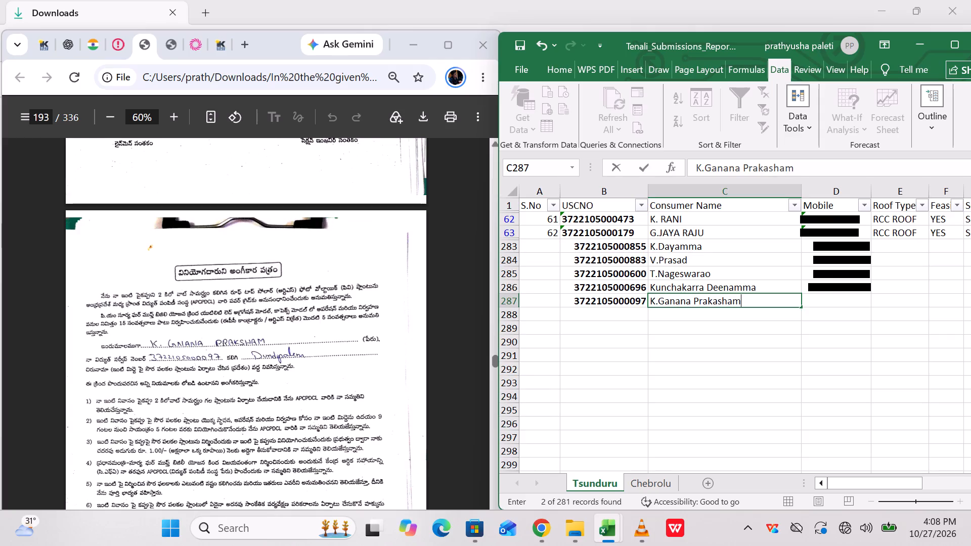
Enter the mobile number from the bottom of the page 193 form in row 287.
left_click(828, 298)
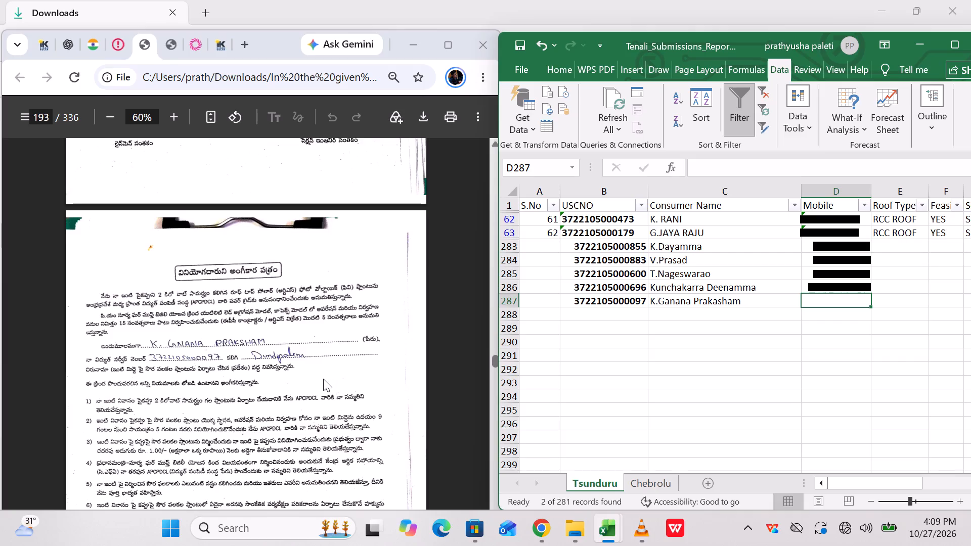
scroll(323, 379, "down", 3)
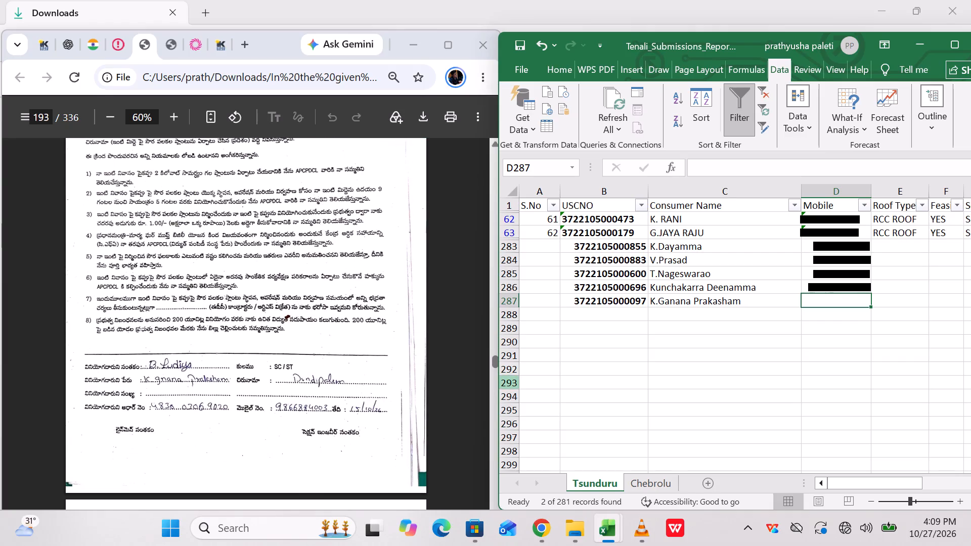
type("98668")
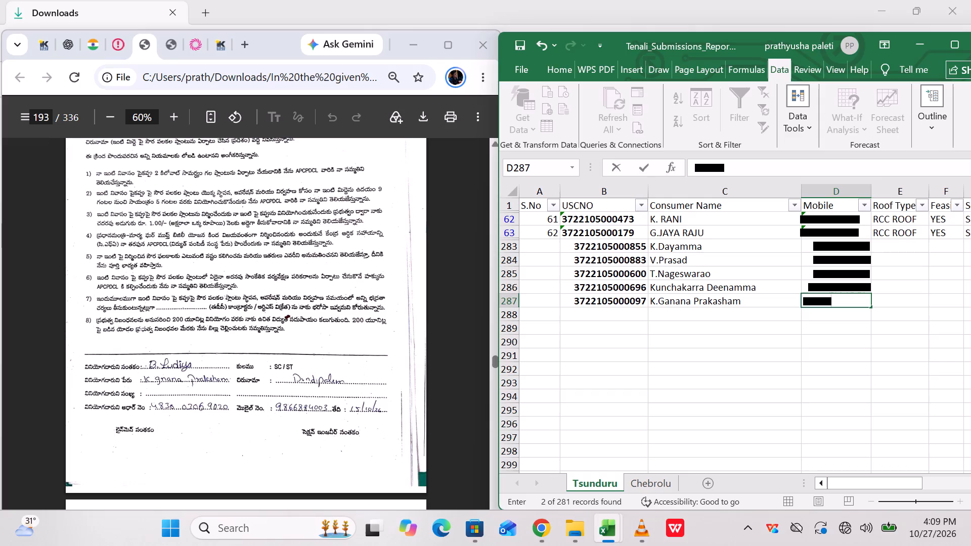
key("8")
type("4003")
Copy the row 287 USCNO into row 288 and change its last three digits to those on the page 194 form.
scroll(278, 372, "down", 4)
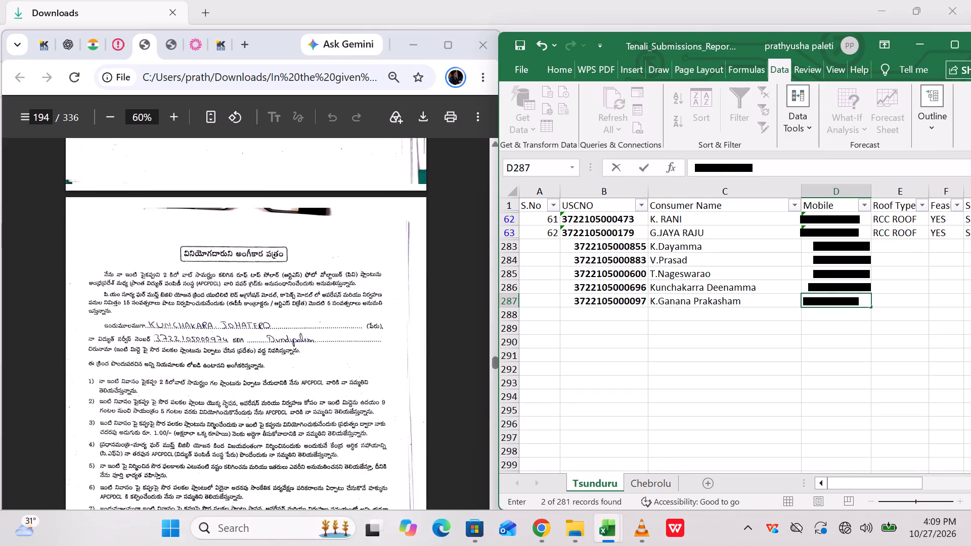
left_click(614, 303)
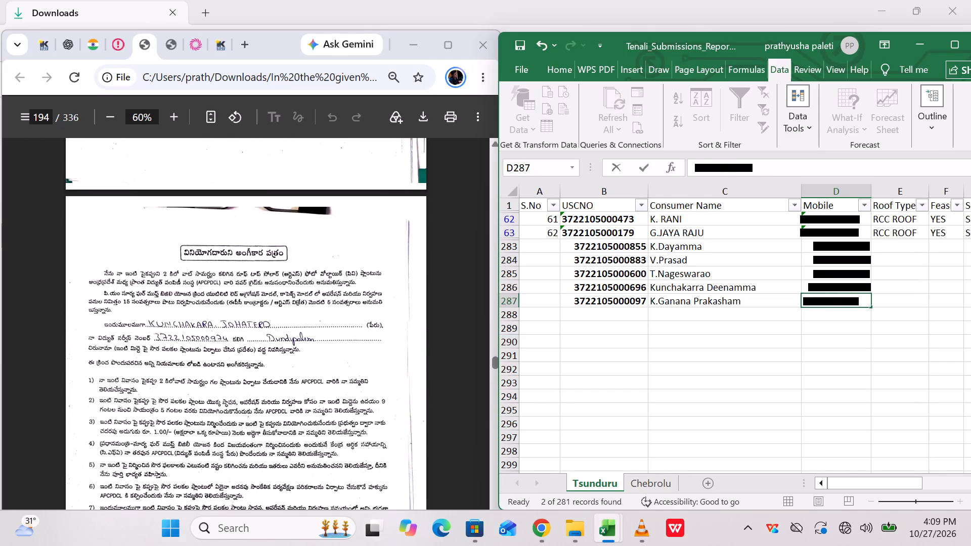
key("ctrl+c")
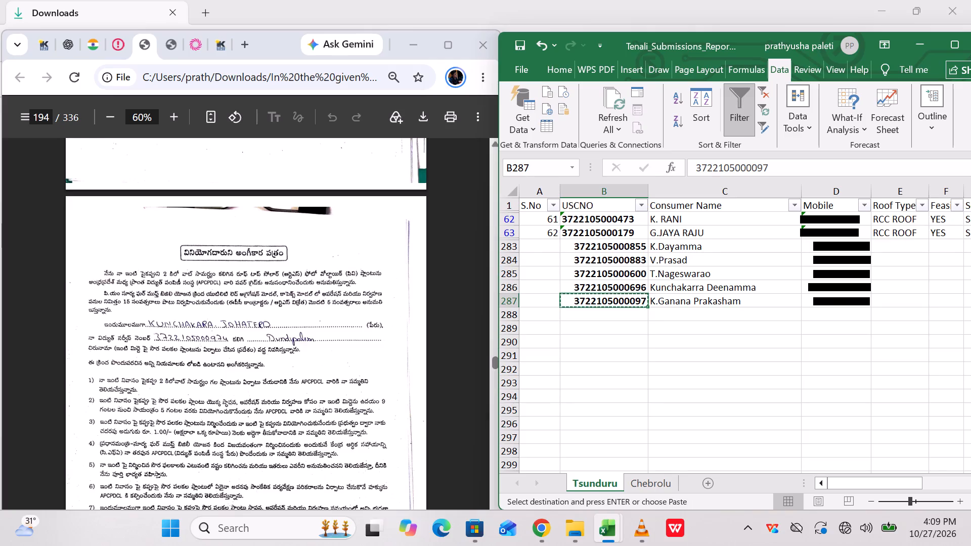
left_click(613, 320)
key("ctrl+v")
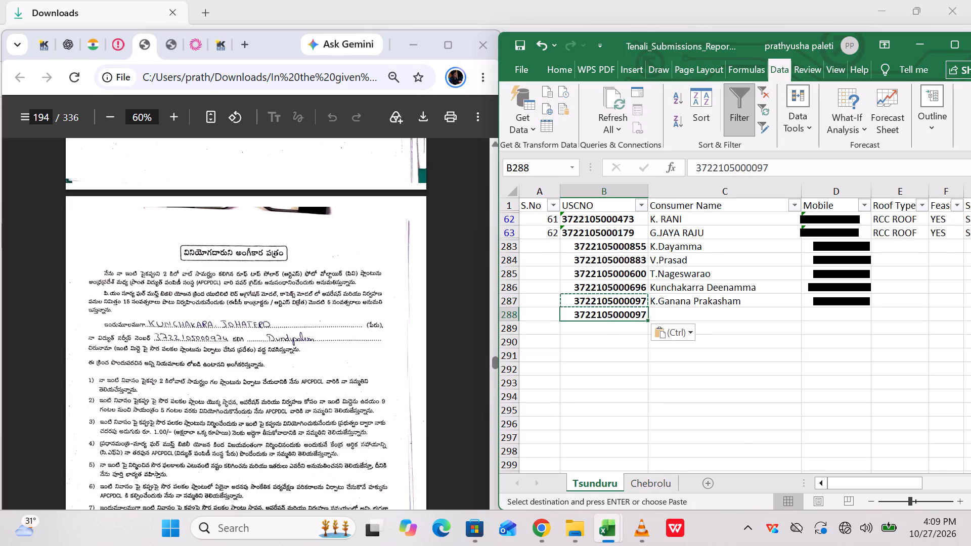
double_click(643, 313)
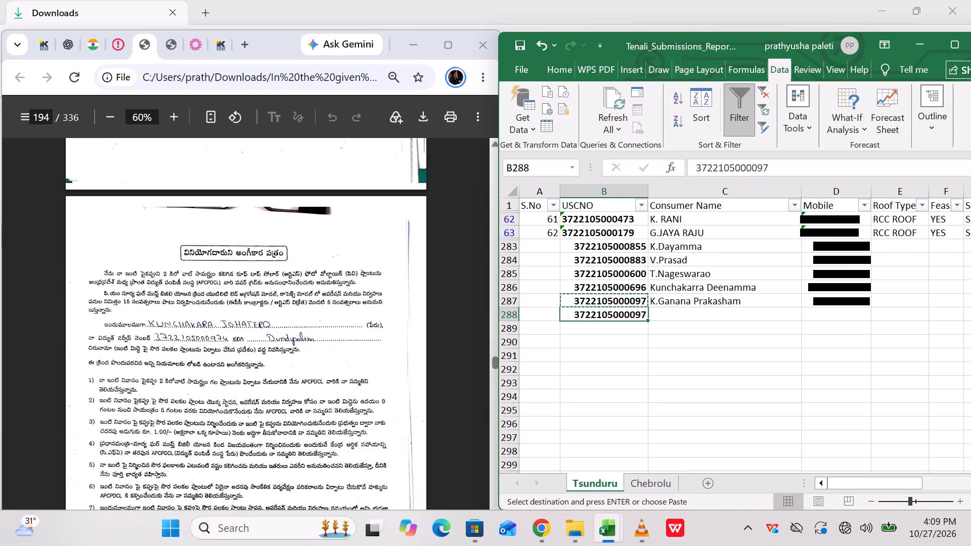
left_click(635, 316)
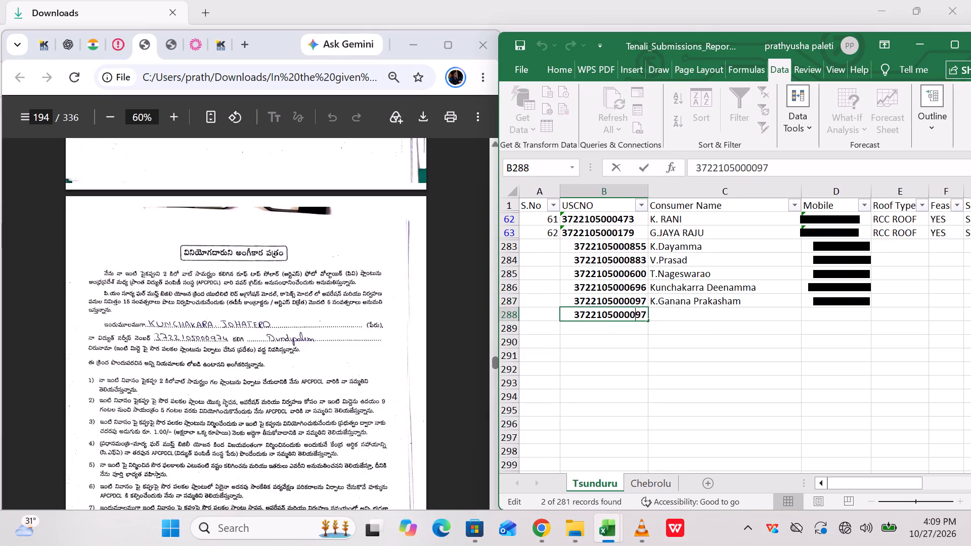
key("BackSpace")
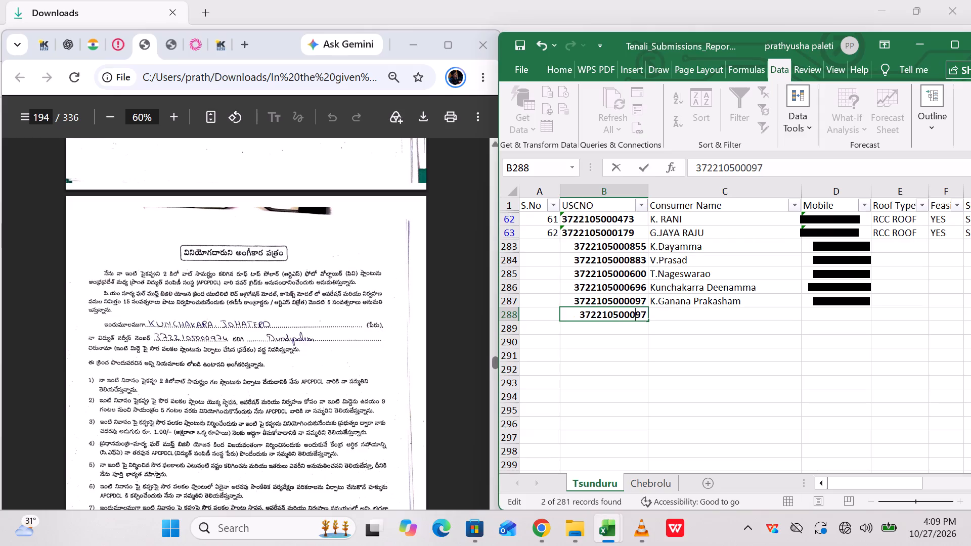
key("Right")
key("Right")
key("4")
Enter the consumer name from the page 194 form in row 288, replacing the auto-completed given name with the one on the form.
left_click(674, 318)
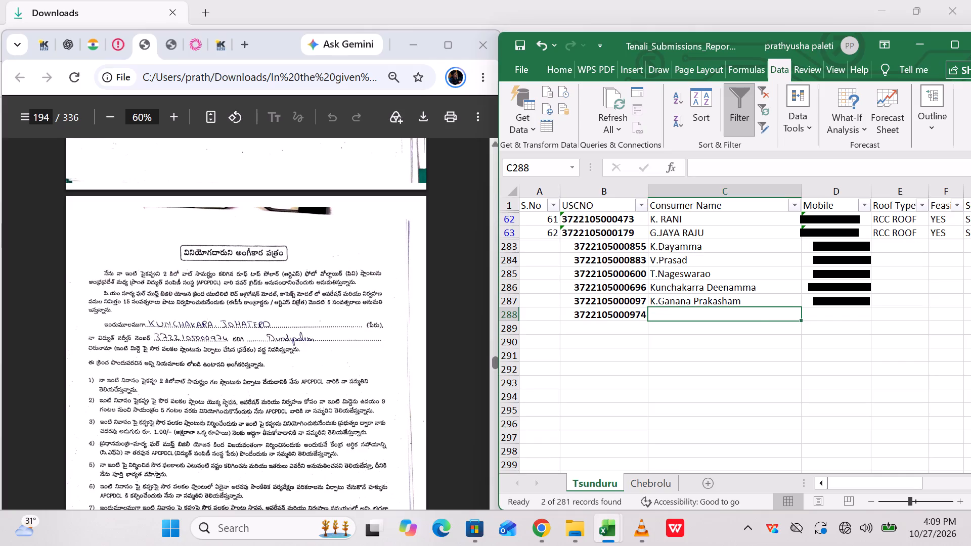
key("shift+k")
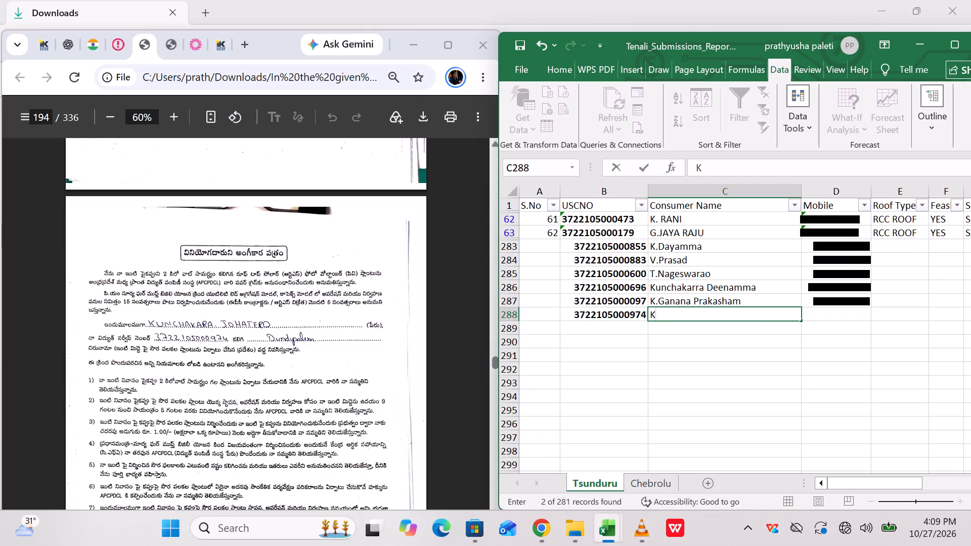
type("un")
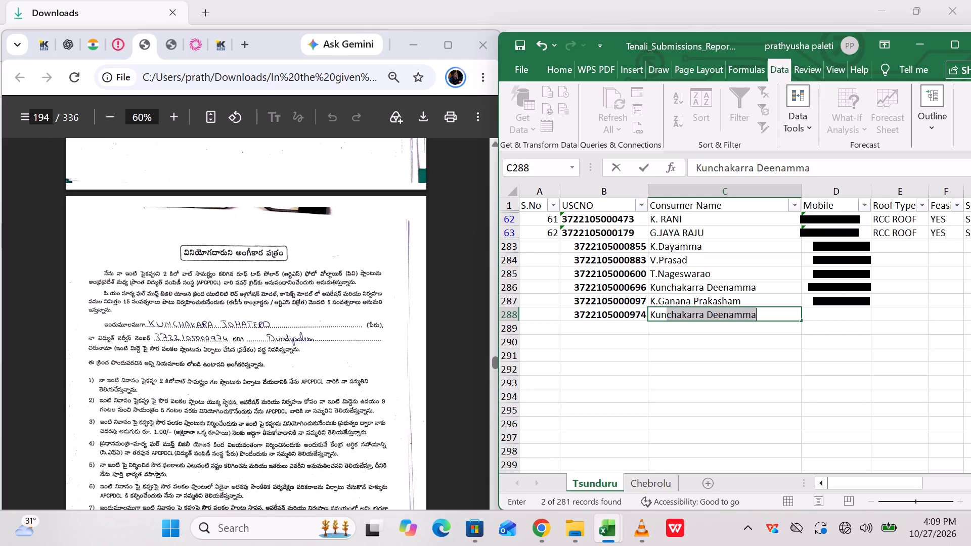
scroll(306, 373, "down", 2)
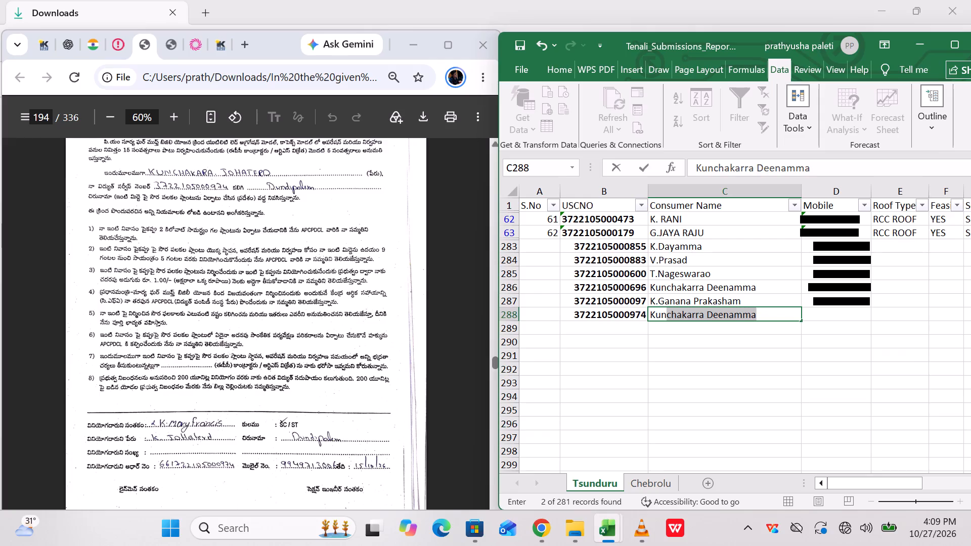
scroll(629, 318, "up", 1)
left_click(703, 313)
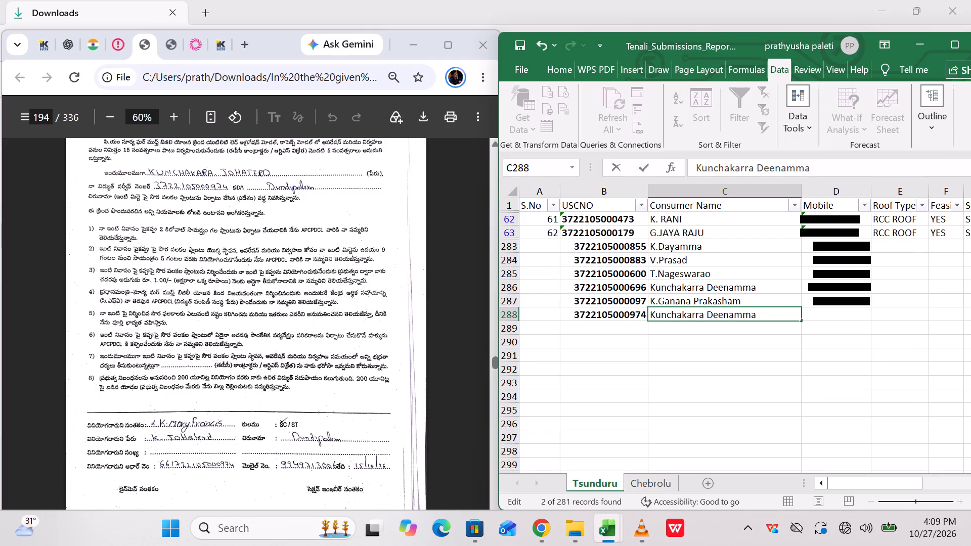
left_click(764, 314)
key("BackSpace")
key("BackSpace")
key("BackSpace")
key("BackSpace")
key("BackSpace")
key("BackSpace")
key("BackSpace")
key("BackSpace")
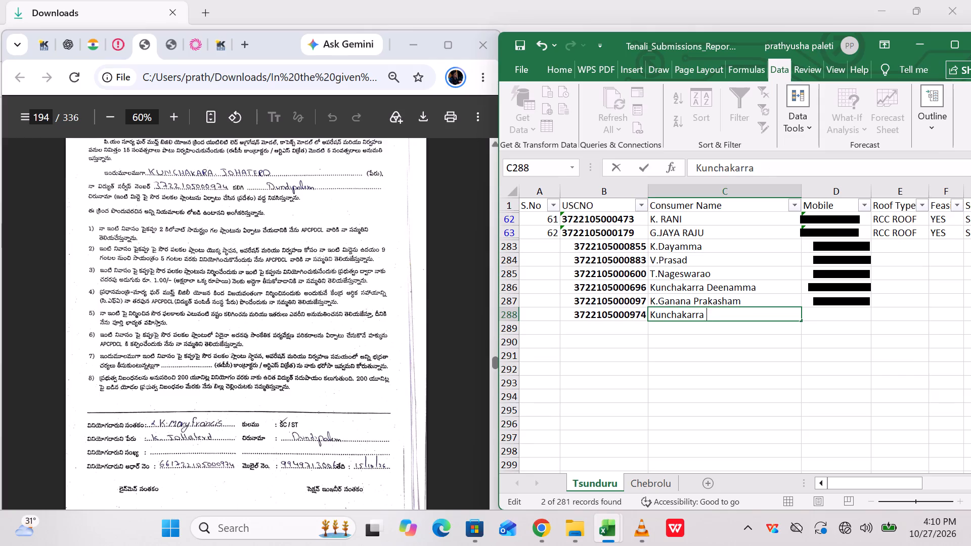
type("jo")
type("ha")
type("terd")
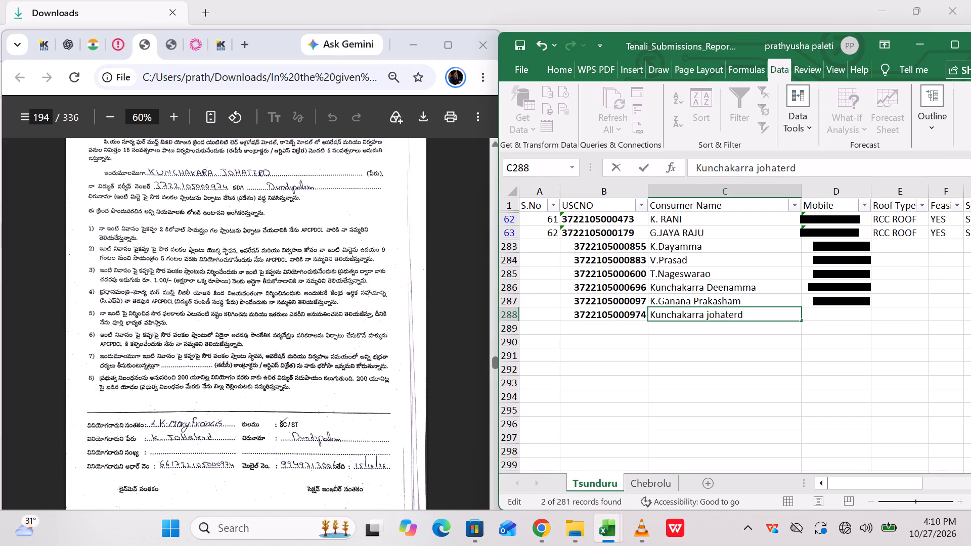
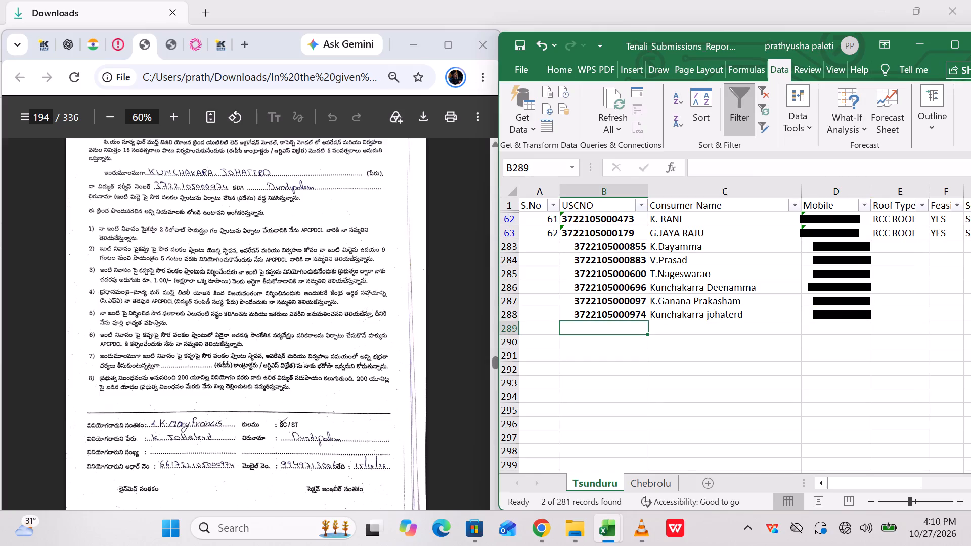
Copy the row 288 USCNO into row 289 and change its last three digits to those on the page 195 form.
scroll(357, 385, "down", 3)
scroll(349, 384, "up", 4)
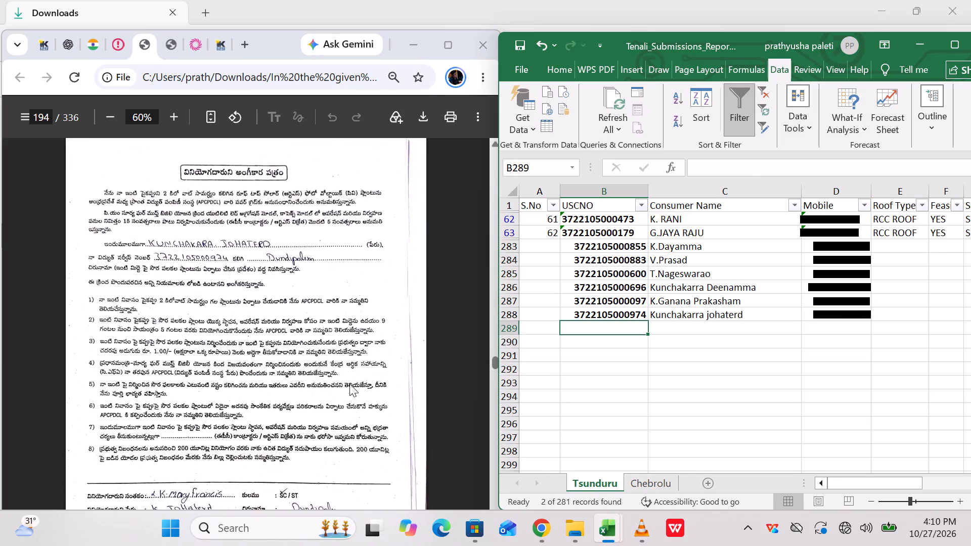
scroll(349, 384, "down", 8)
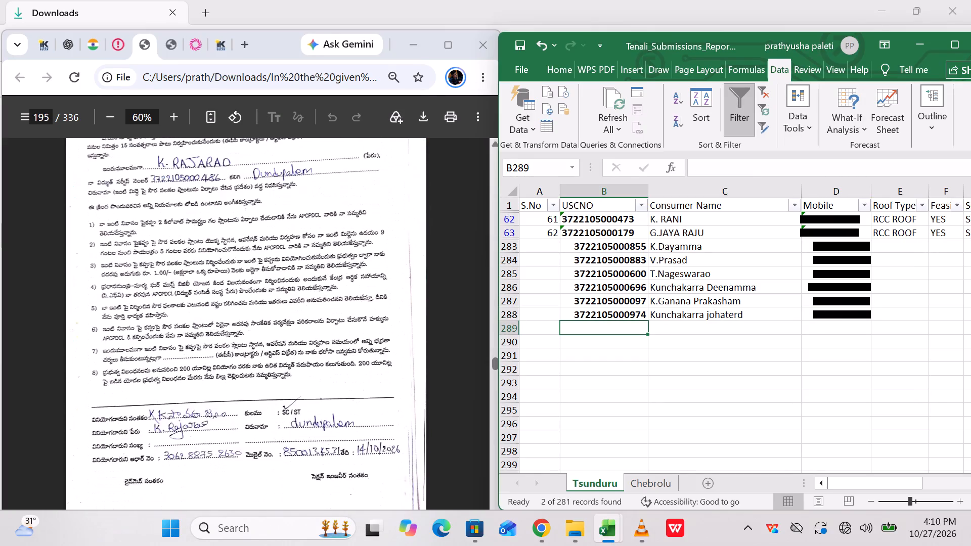
left_click(607, 316)
key("ctrl+c")
left_click(598, 330)
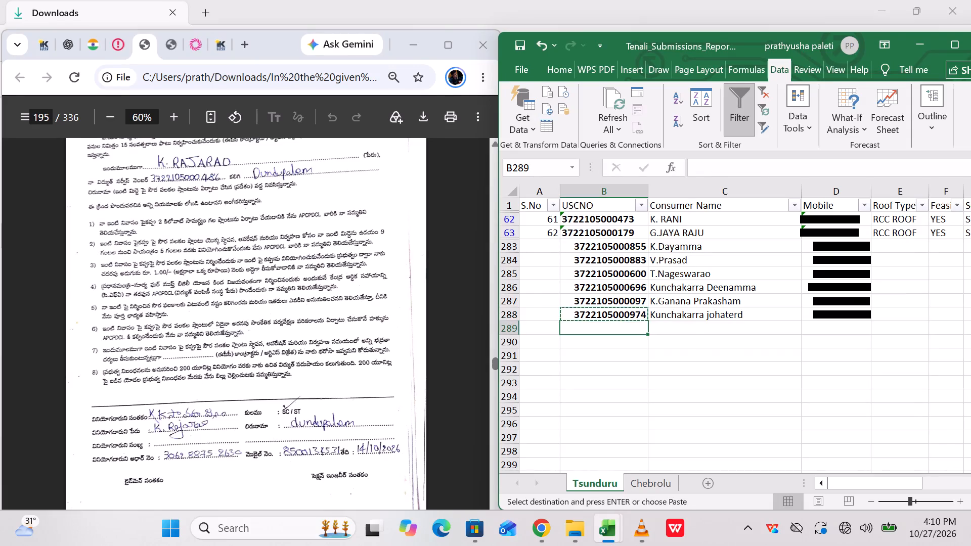
key("ctrl+v")
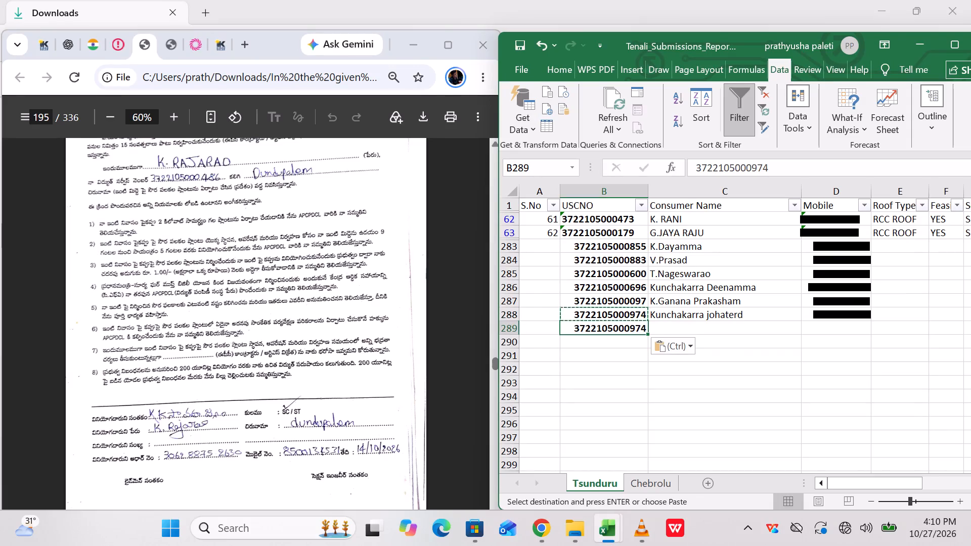
left_click(644, 327)
left_click(648, 326)
double_click(644, 327)
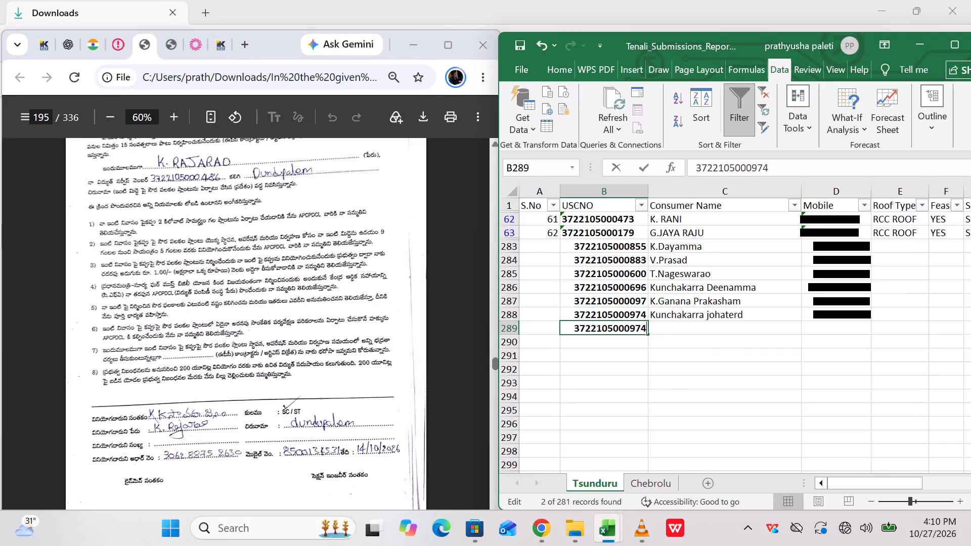
key("BackSpace")
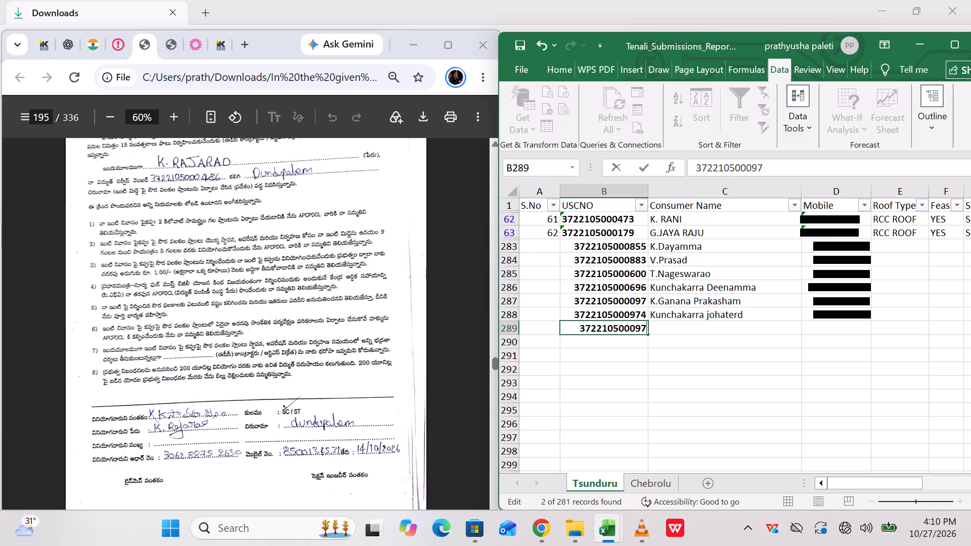
key("BackSpace")
key("BackSpace")
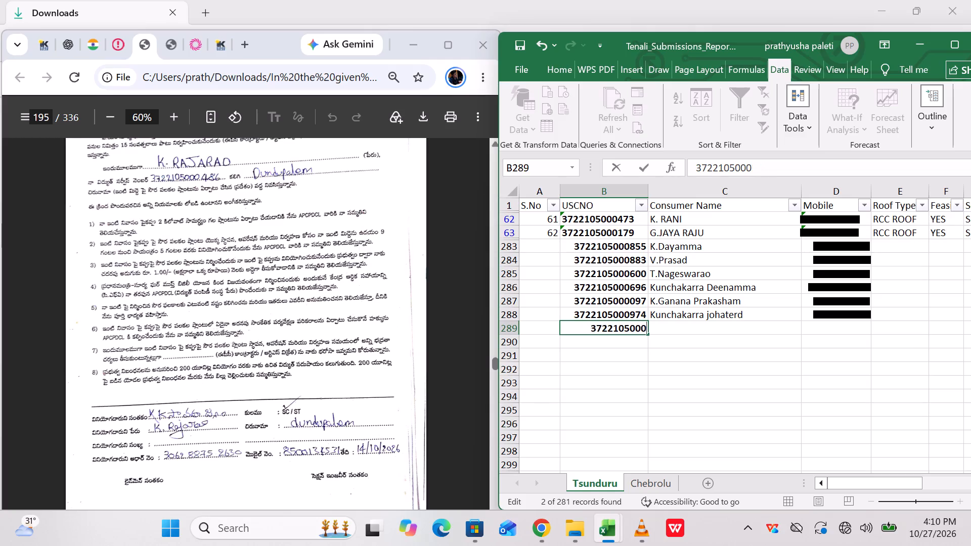
type("486")
left_click(663, 323)
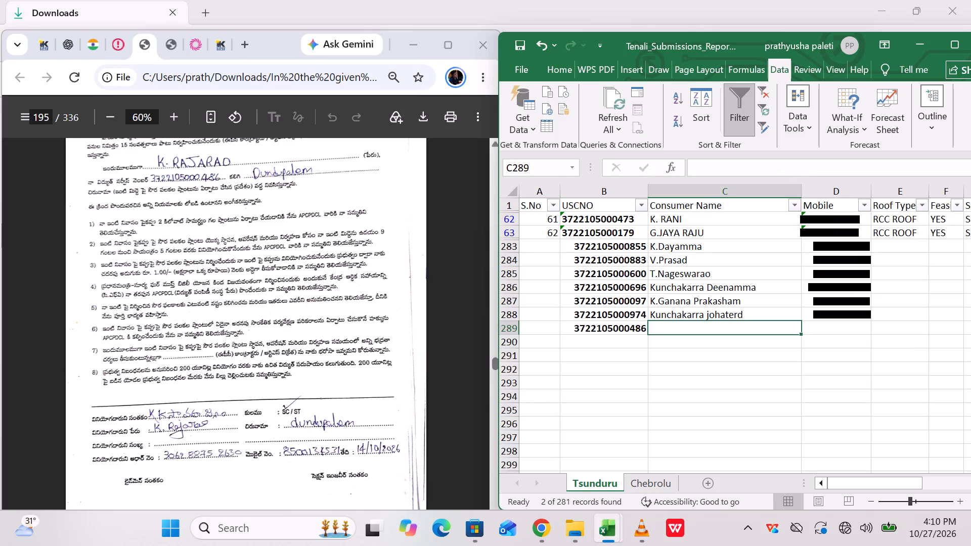
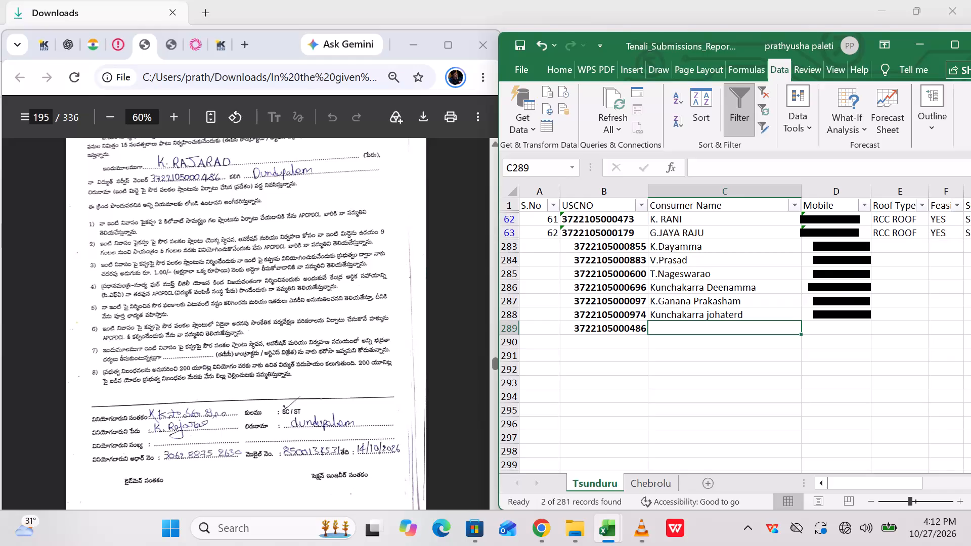
Enter the consumer name and mobile number from the page 195 form in row 289.
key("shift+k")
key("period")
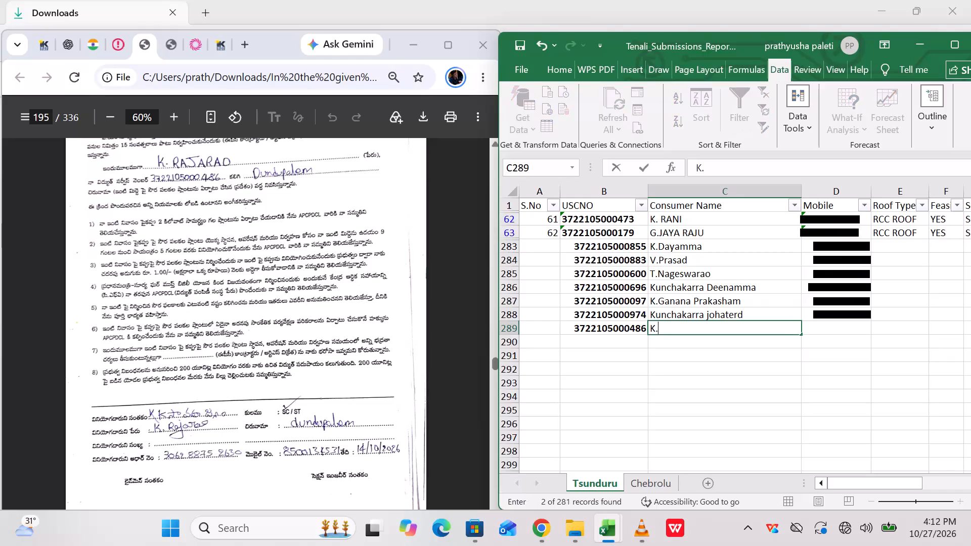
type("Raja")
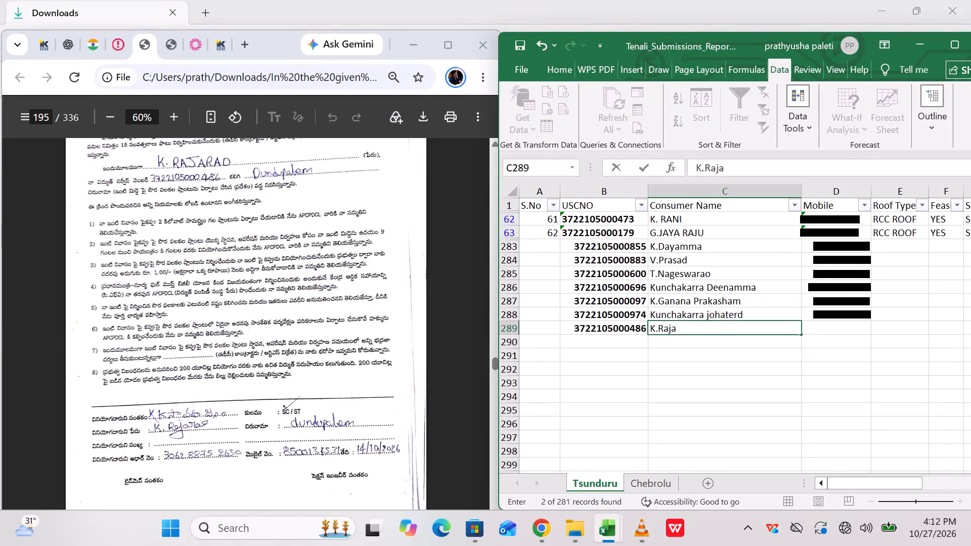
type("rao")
right_click(662, 323)
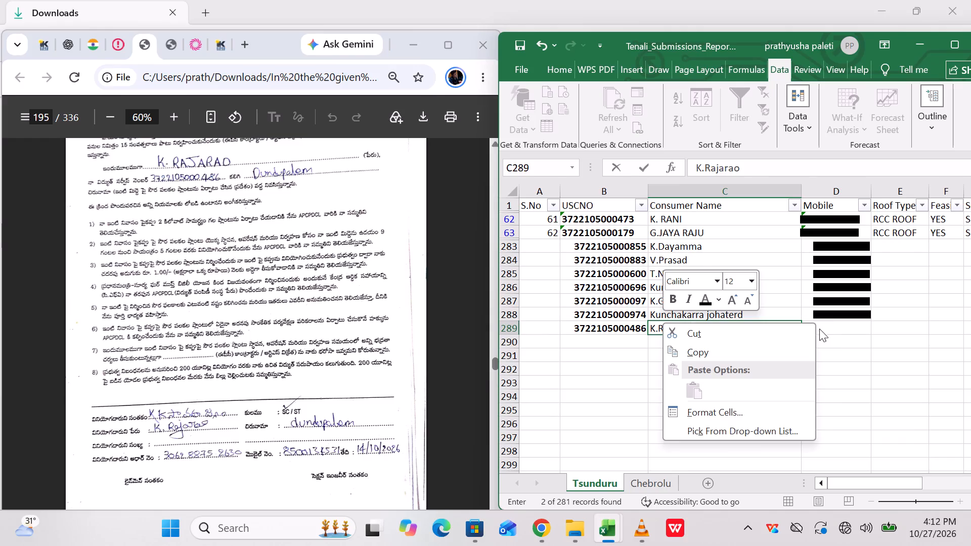
left_click(819, 327)
left_click(819, 327)
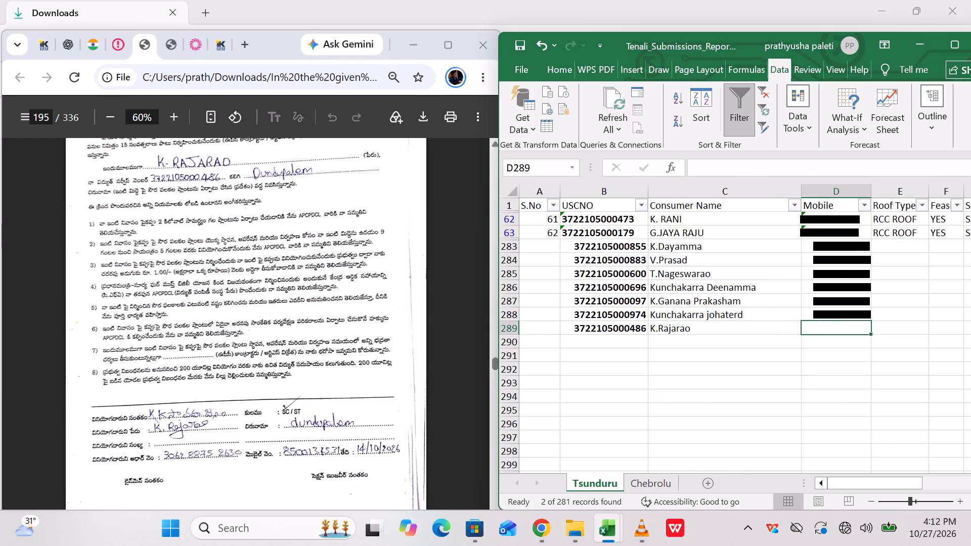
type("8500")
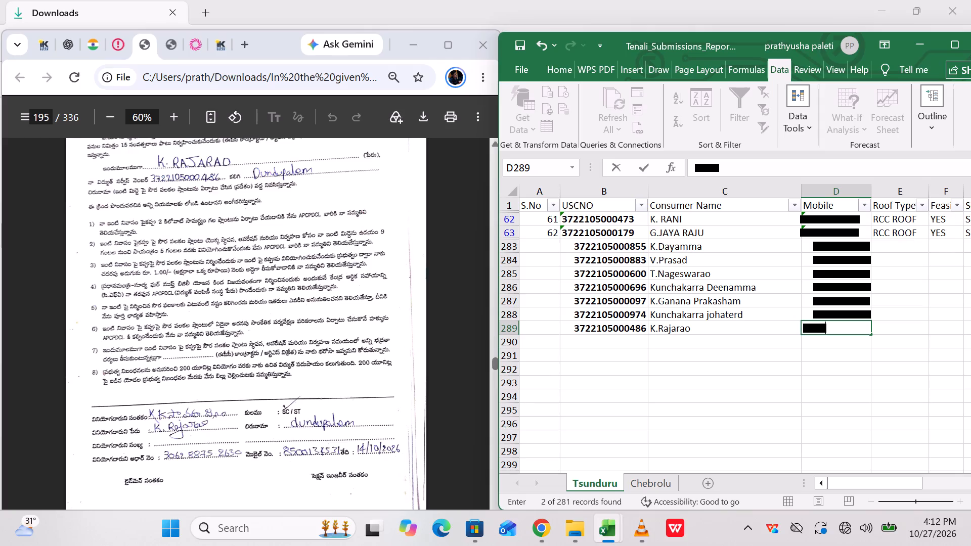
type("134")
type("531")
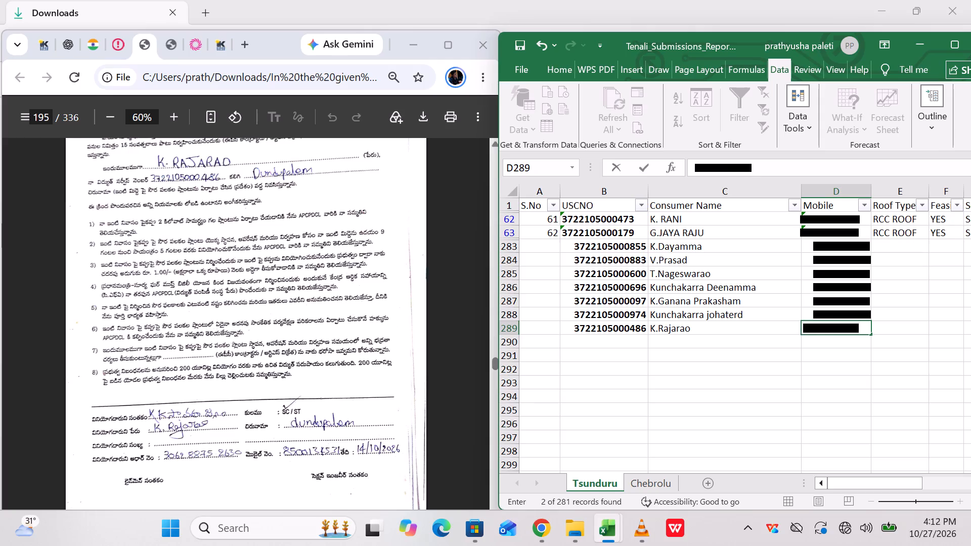
left_click(617, 340)
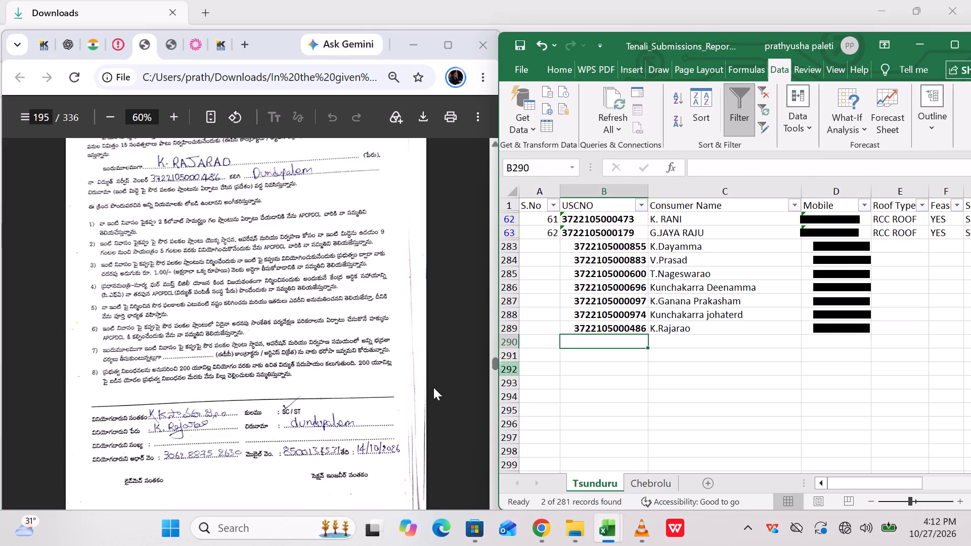
Copy the row 289 USCNO into row 290 and change its last four digits to match the page 196 form.
scroll(312, 392, "down", 2)
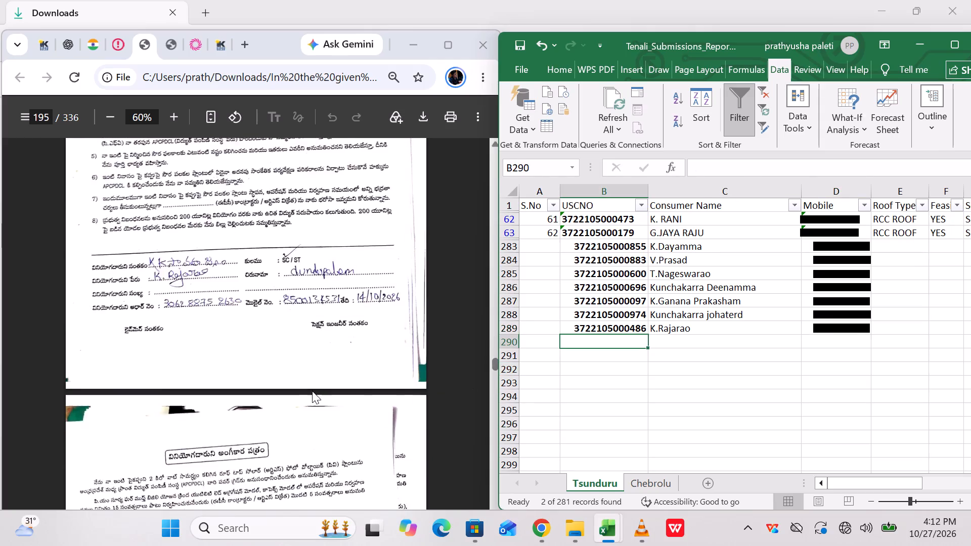
scroll(312, 389, "down", 3)
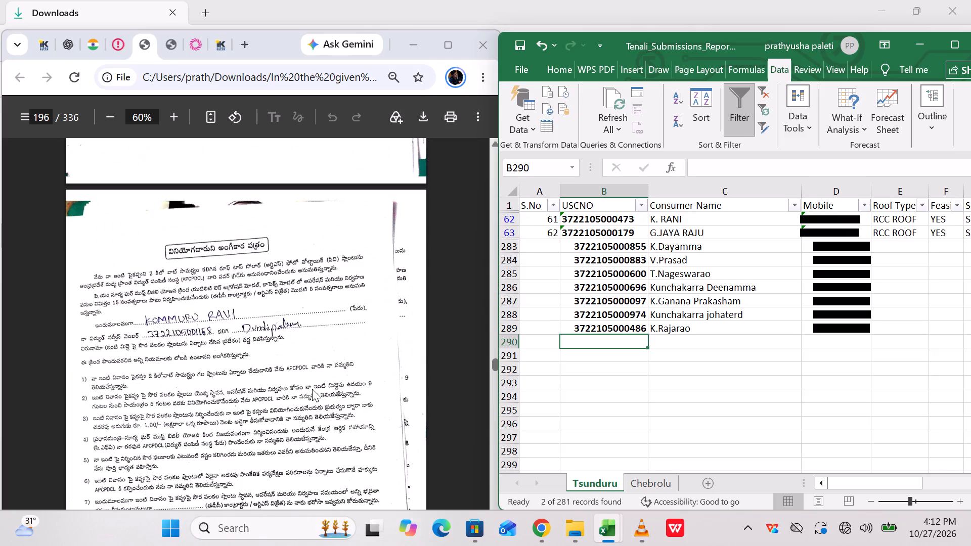
scroll(312, 389, "down", 1)
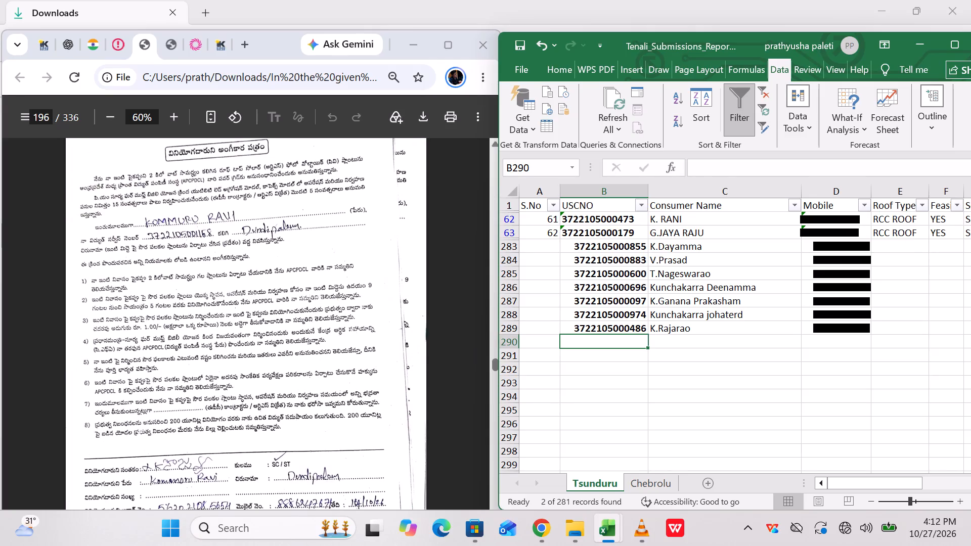
left_click(577, 329)
key("ctrl+c")
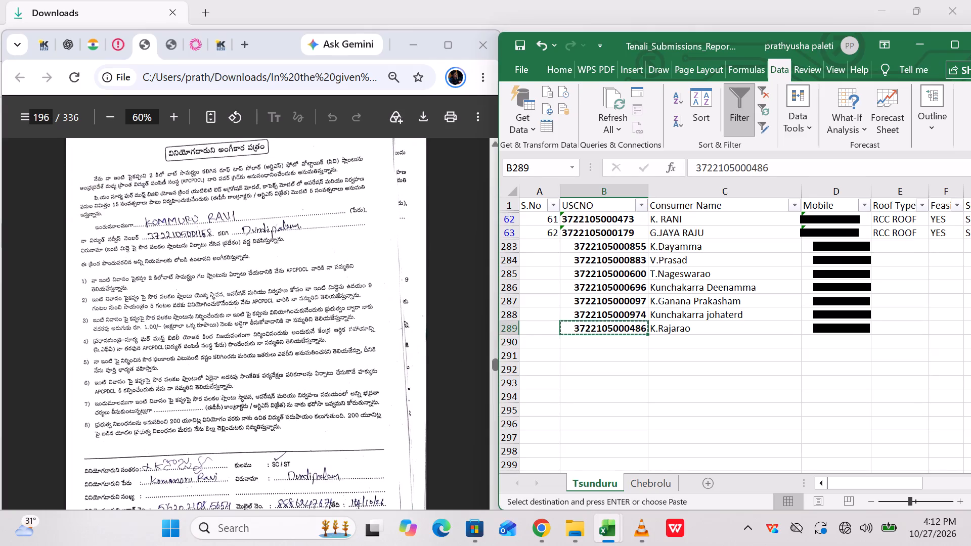
left_click(585, 345)
key("ctrl+v")
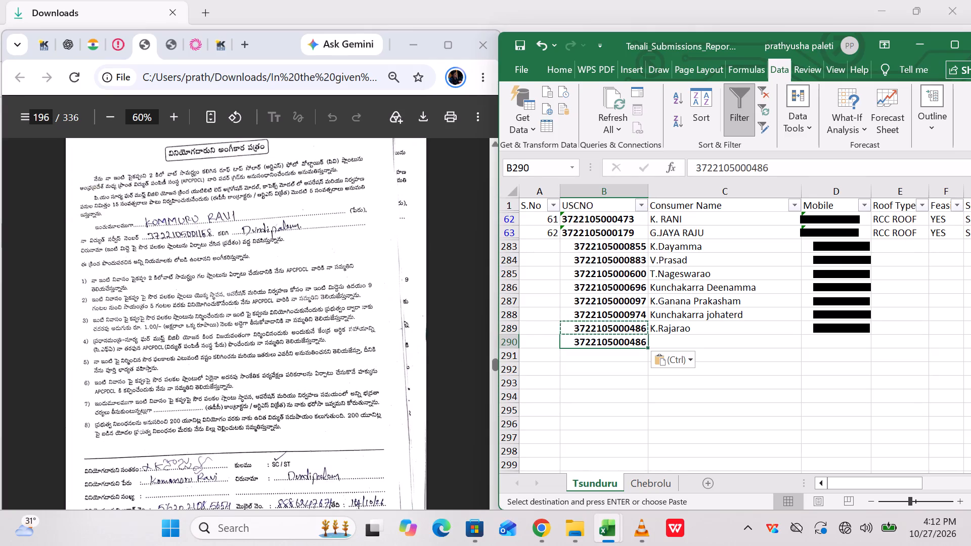
double_click(646, 342)
double_click(645, 340)
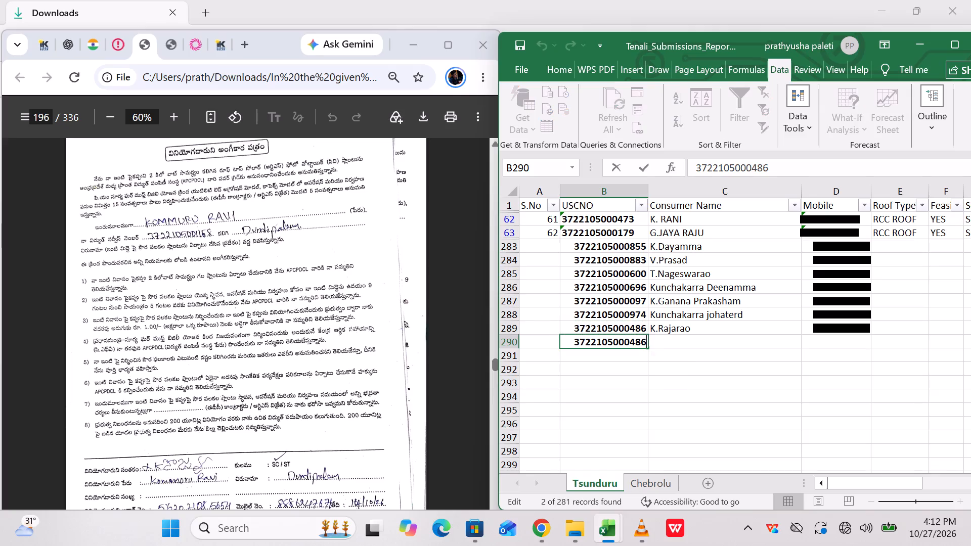
key("BackSpace")
key("BackSpace")
key("BackSpace")
key("BackSpace")
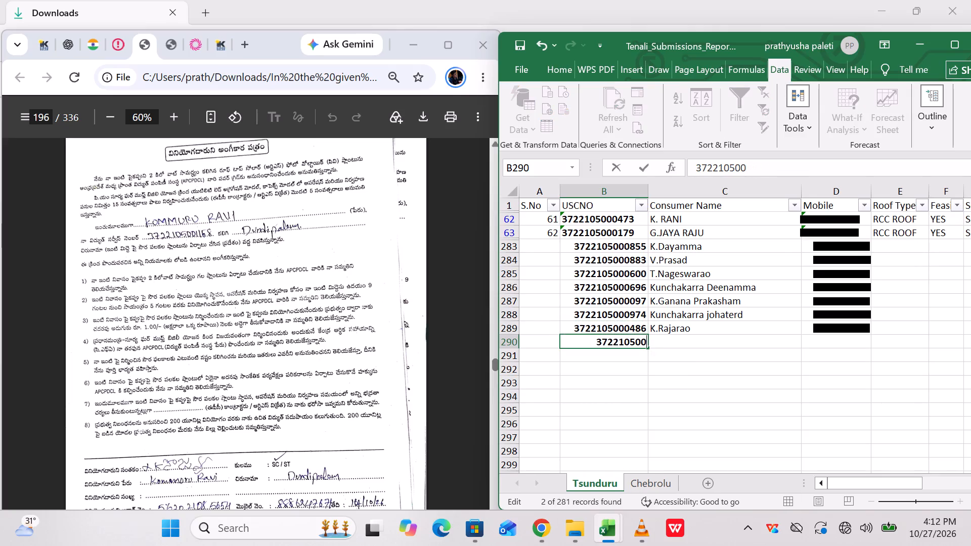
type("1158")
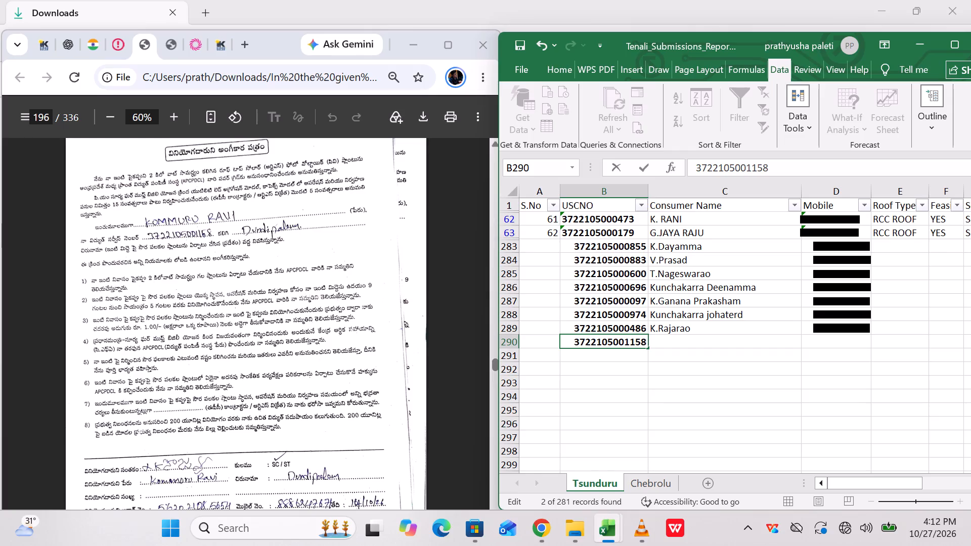
Enter the consumer name from the page 196 form in row 290.
left_click(664, 342)
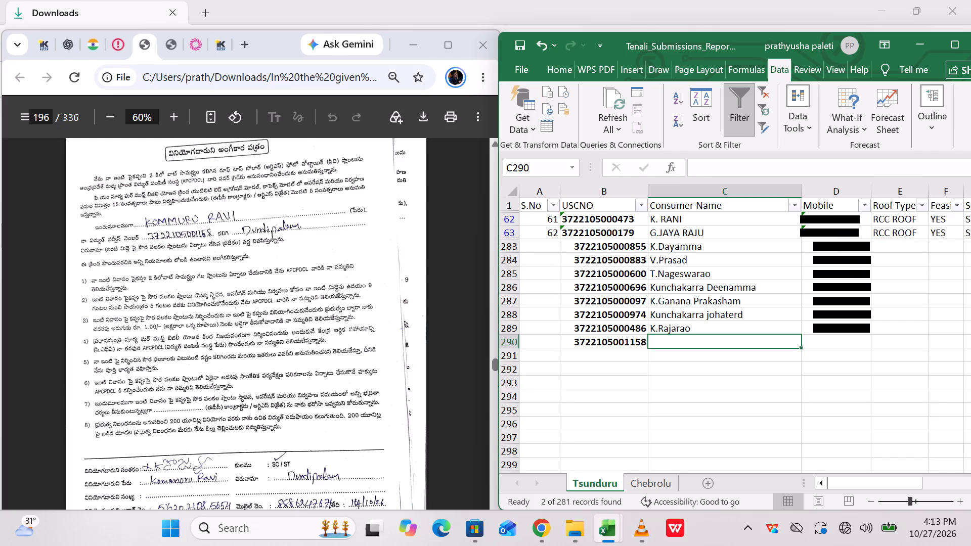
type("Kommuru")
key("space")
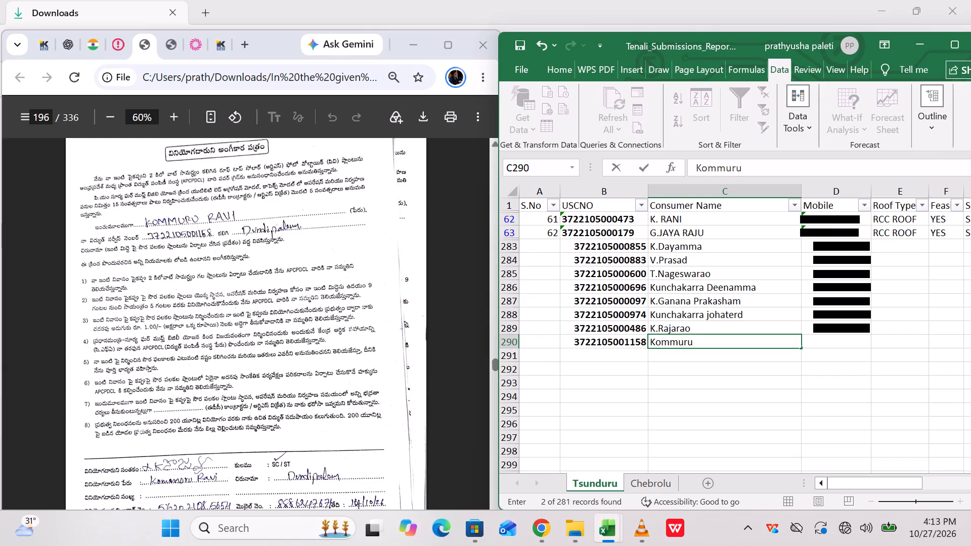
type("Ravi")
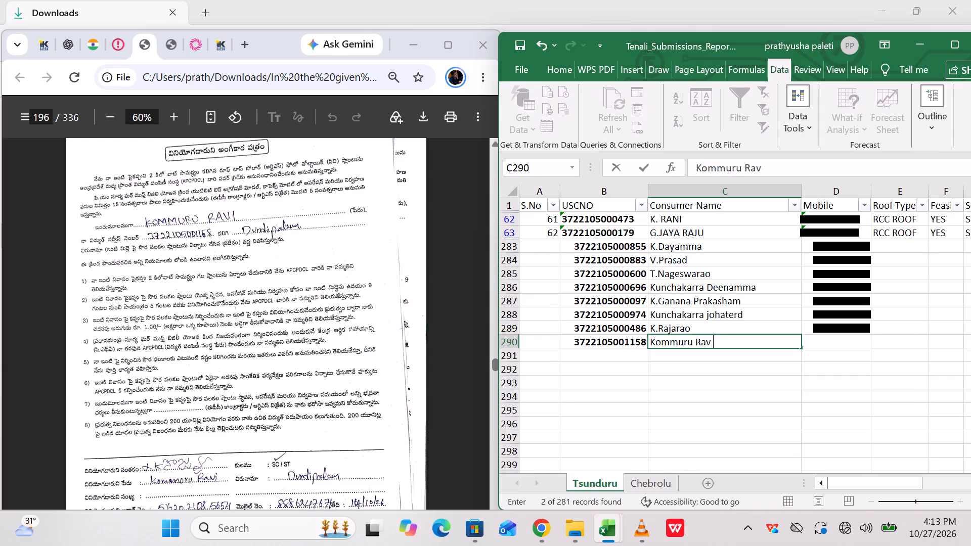
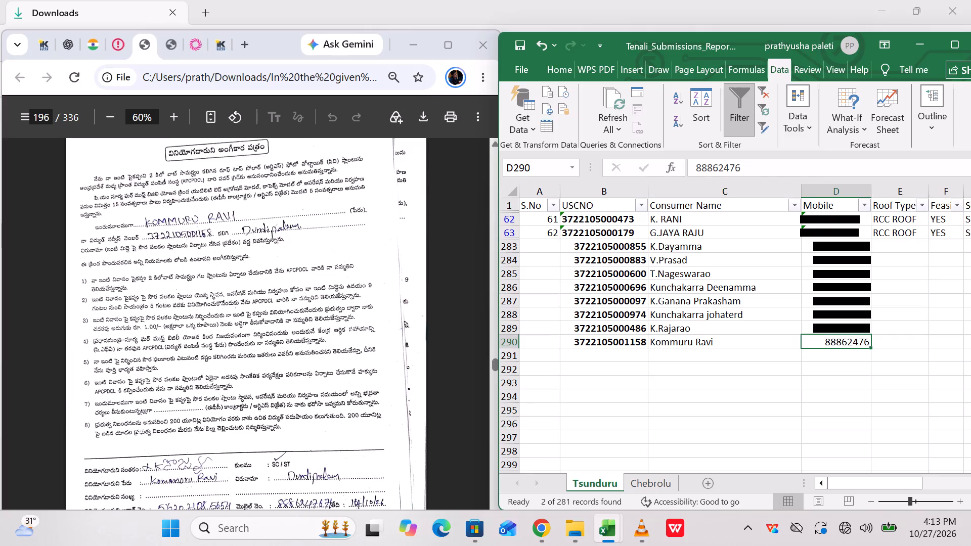
Complete the partial mobile number in row 290 by adding its missing last two digits from the page 196 form.
left_click(866, 339)
double_click(866, 339)
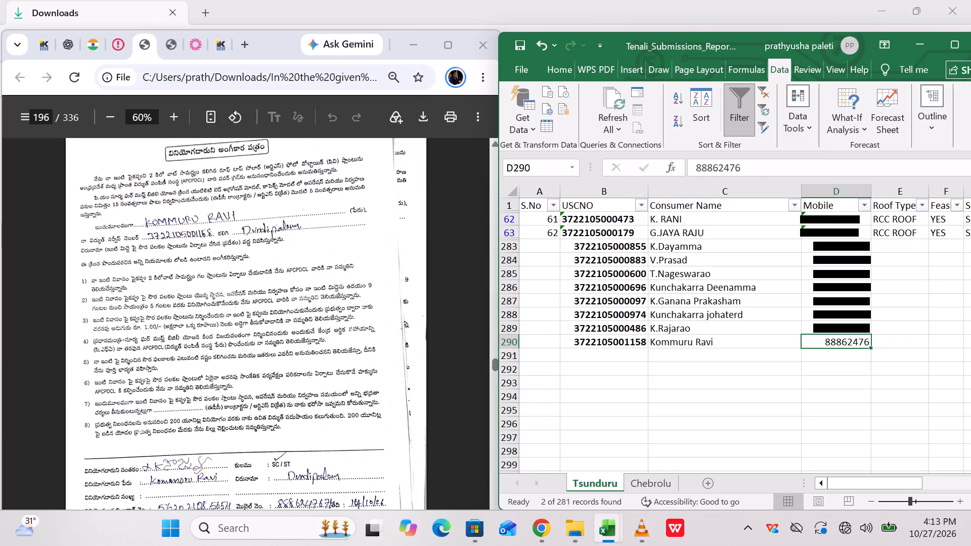
double_click(868, 340)
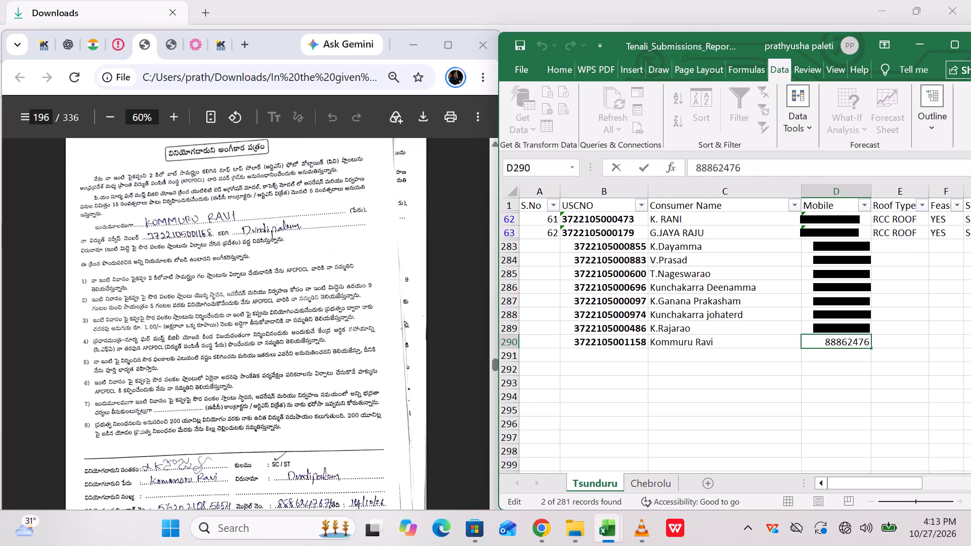
type("71")
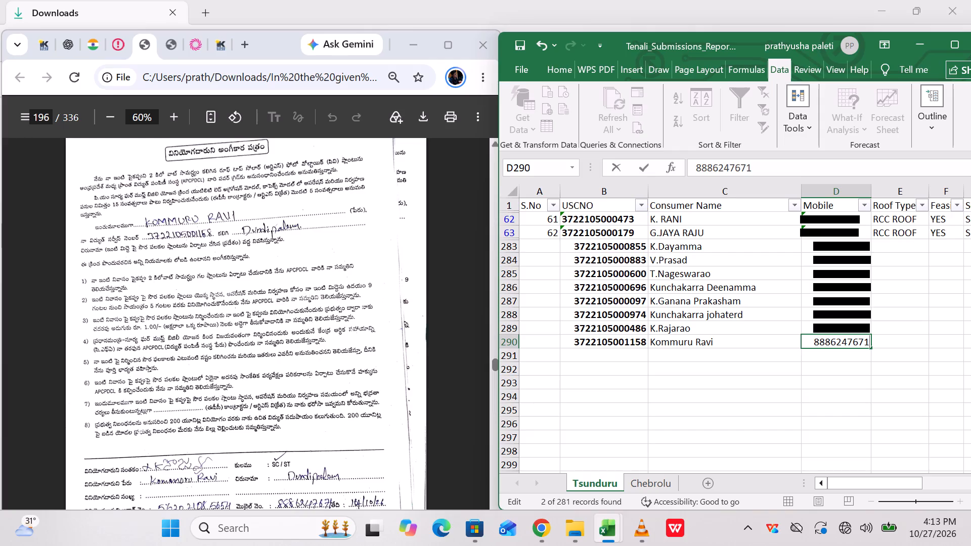
left_click(622, 357)
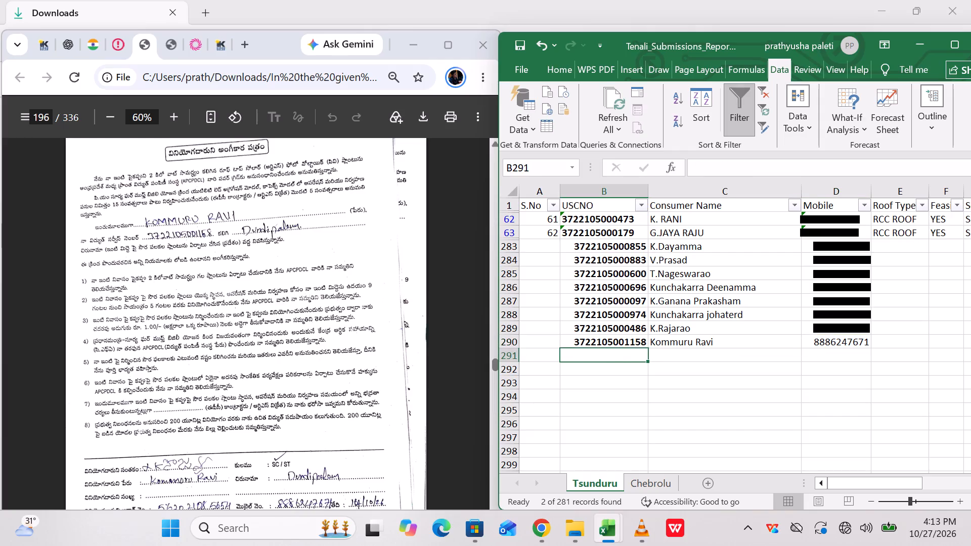
Copy the row 290 USCNO into row 291 and change its last three digits to match the page 197 form.
scroll(247, 382, "down", 5)
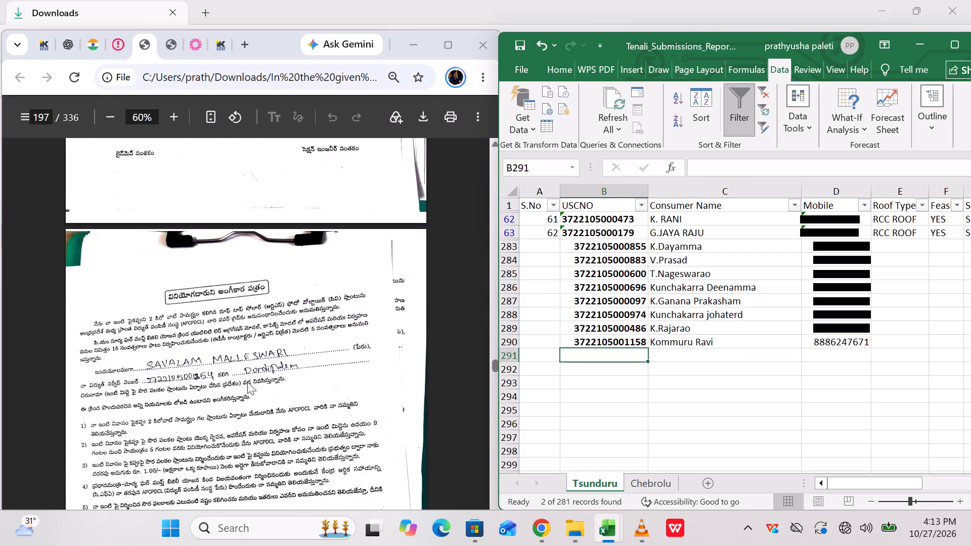
scroll(247, 382, "down", 1)
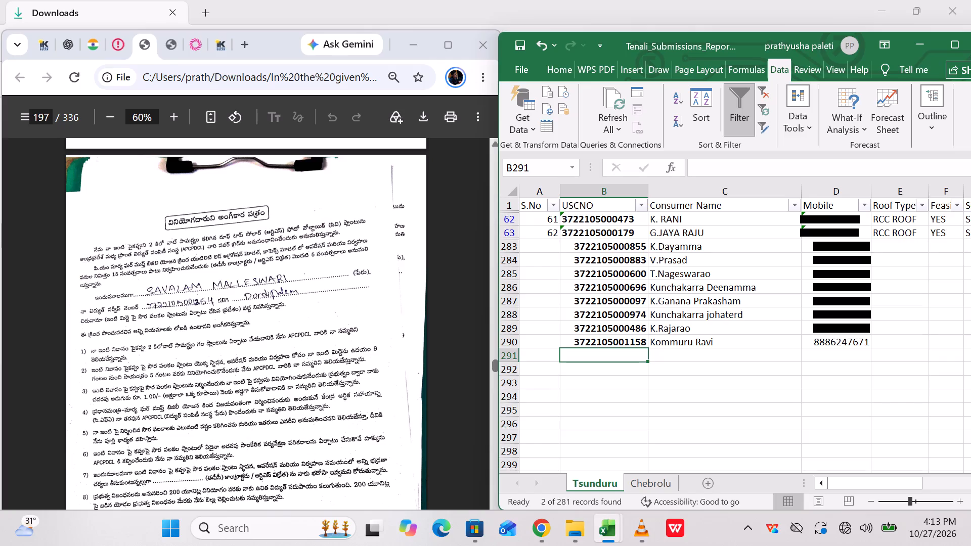
left_click(604, 344)
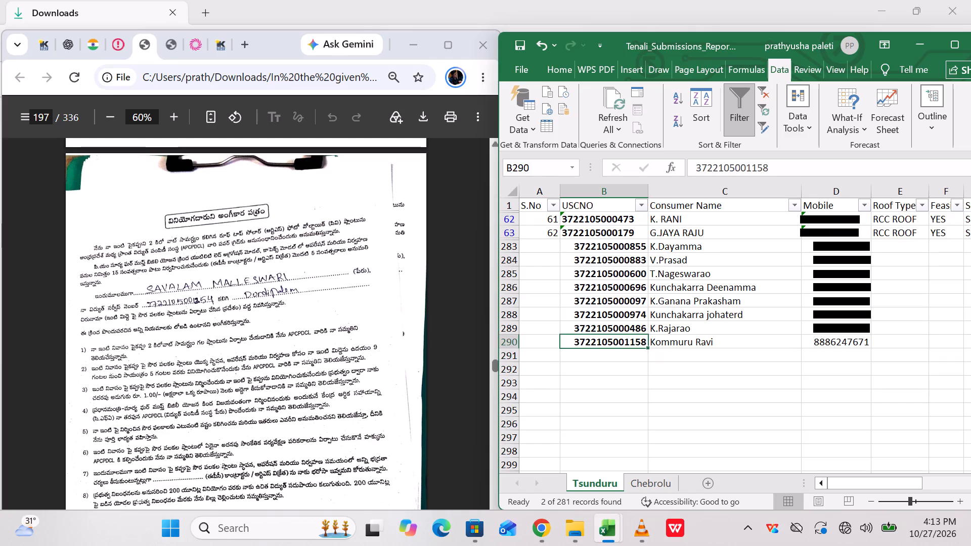
key("ctrl+c")
left_click(592, 358)
key("ctrl+v")
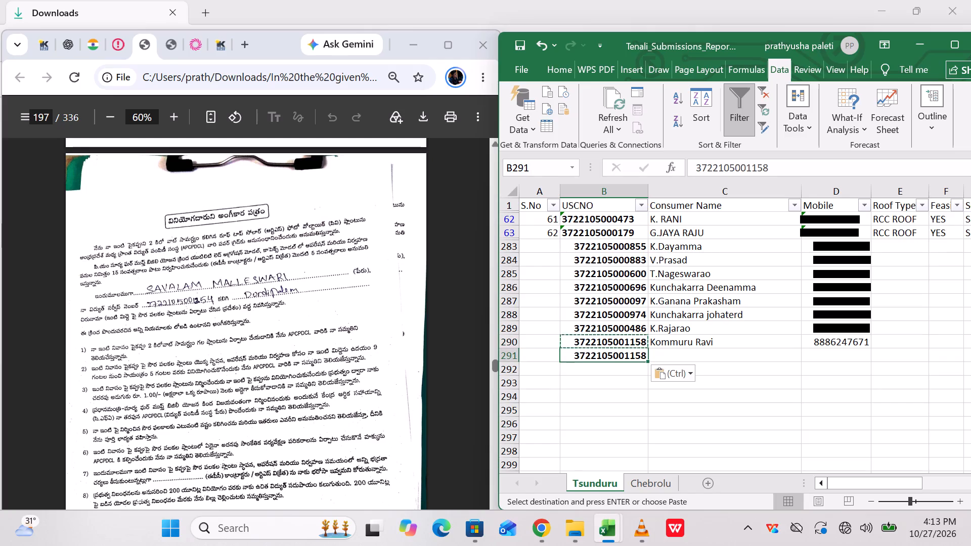
double_click(644, 354)
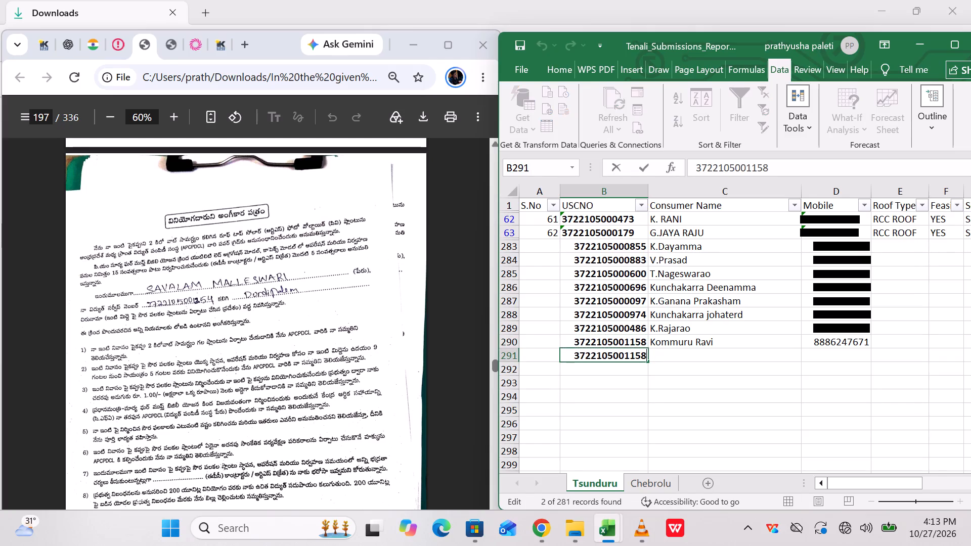
key("BackSpace")
key("BackSpace")
key("BackSpace")
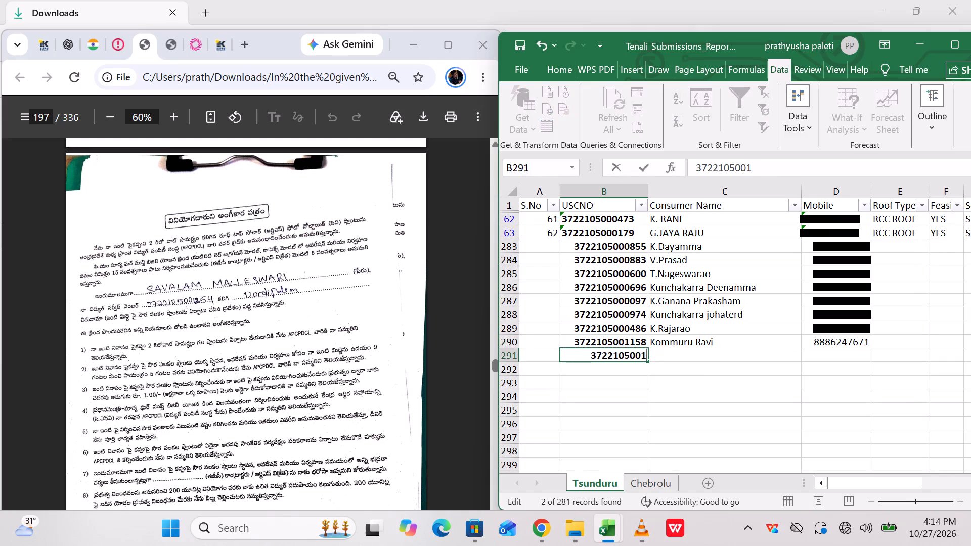
type("254")
left_click(672, 359)
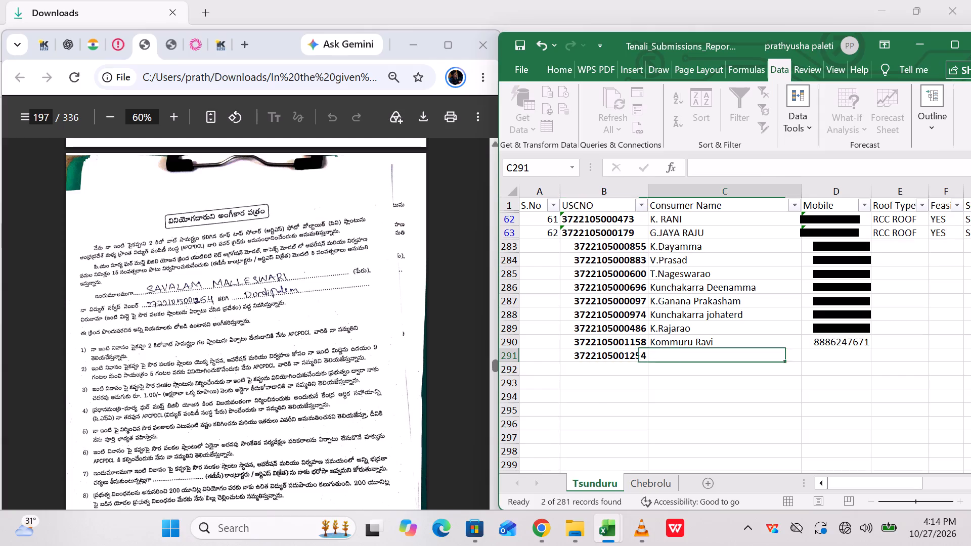
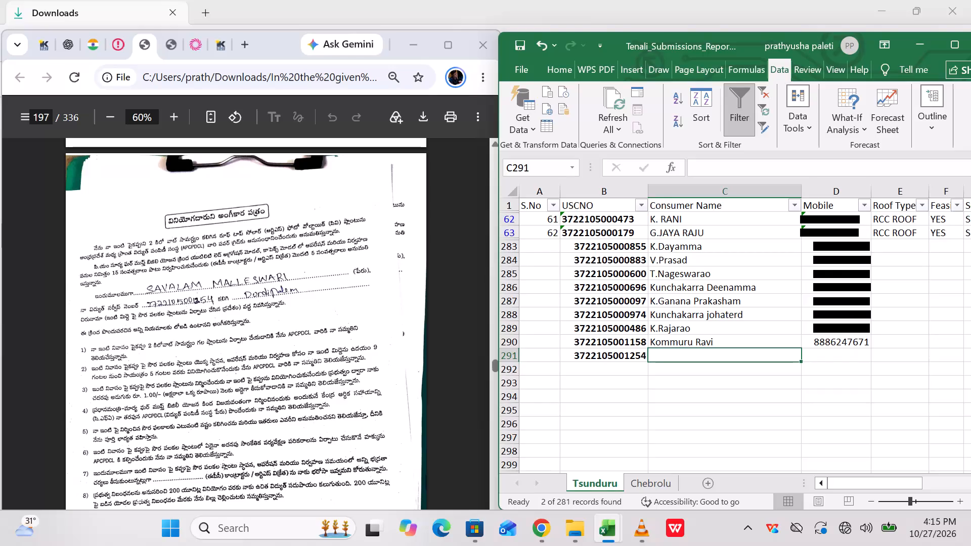
Enter the consumer's name from the page 197 form in the Consumer Name cell of row 291.
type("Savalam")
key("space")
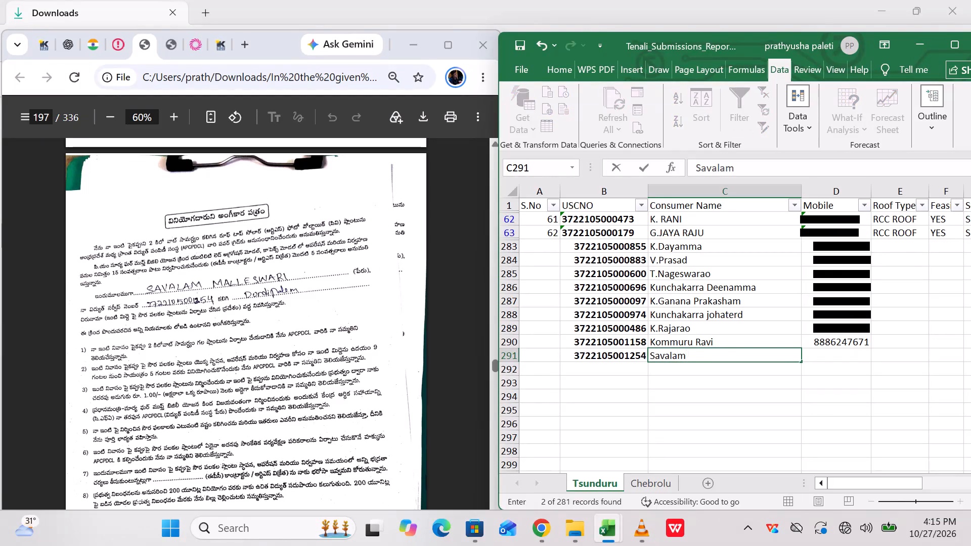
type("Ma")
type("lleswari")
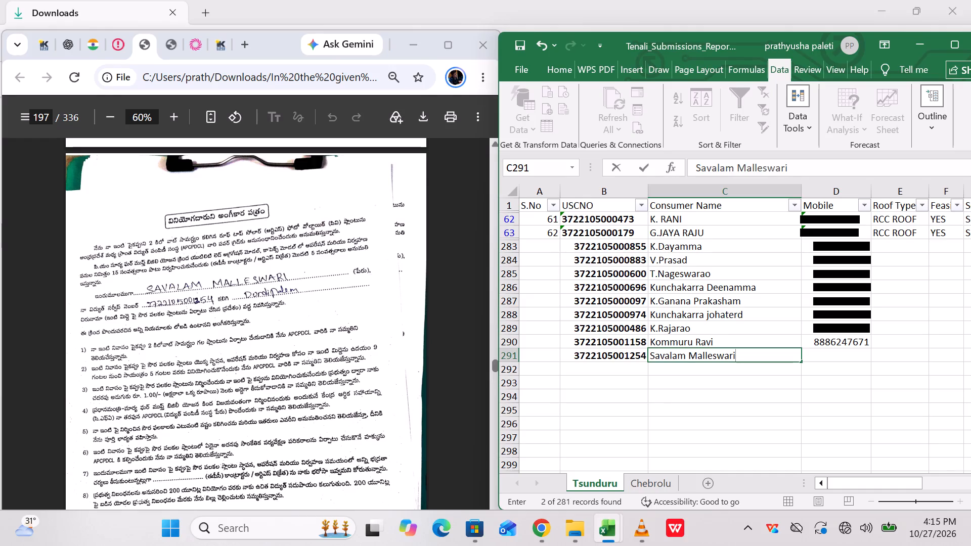
Enter the mobile number from the page 197 form in the Mobile cell of row 291.
left_click(818, 353)
scroll(286, 458, "down", 2)
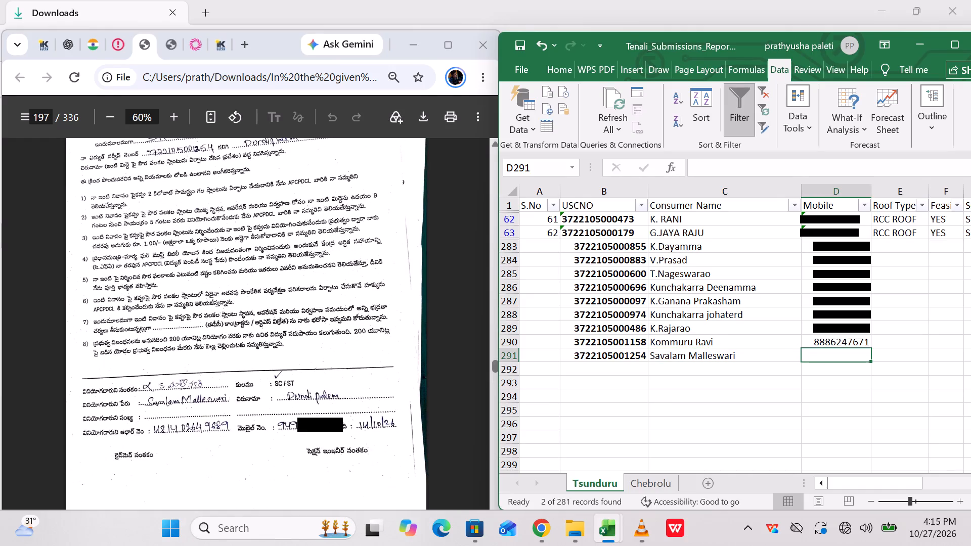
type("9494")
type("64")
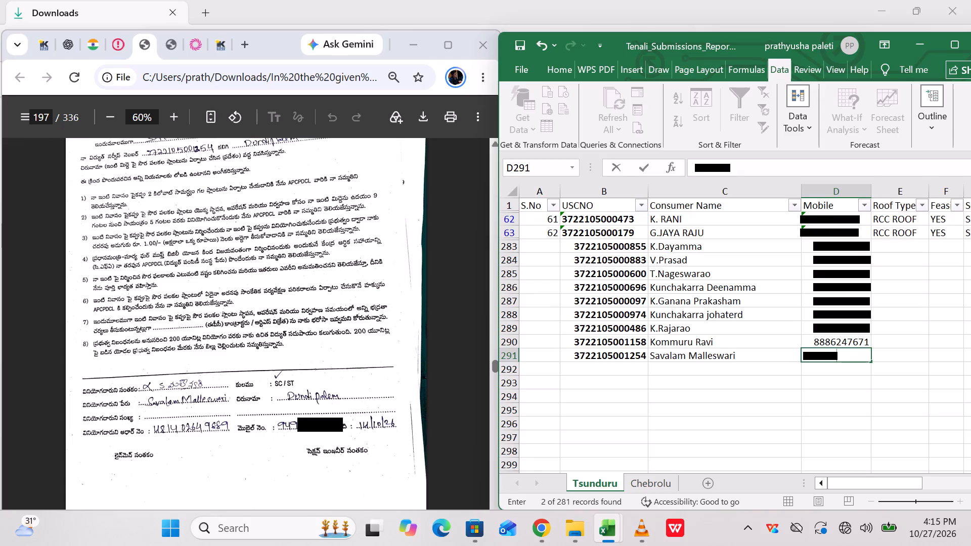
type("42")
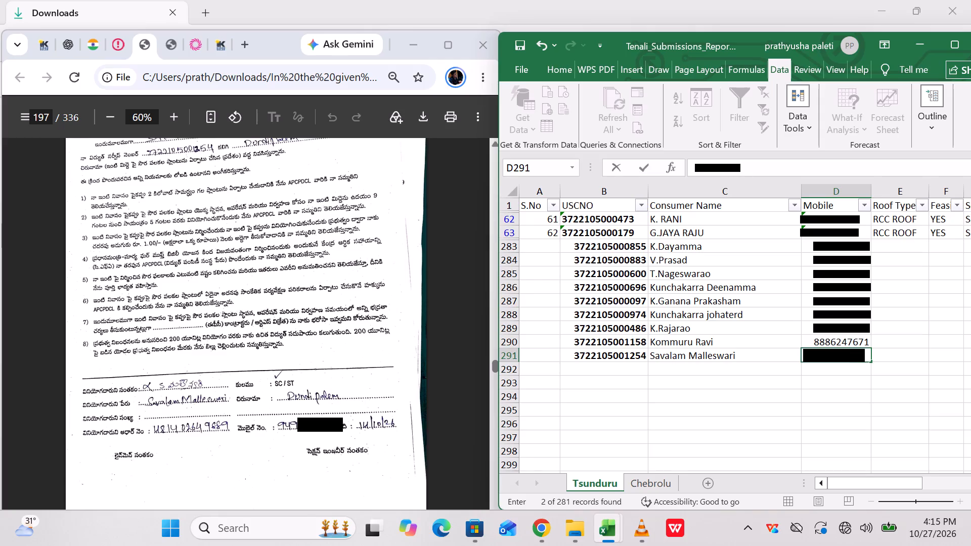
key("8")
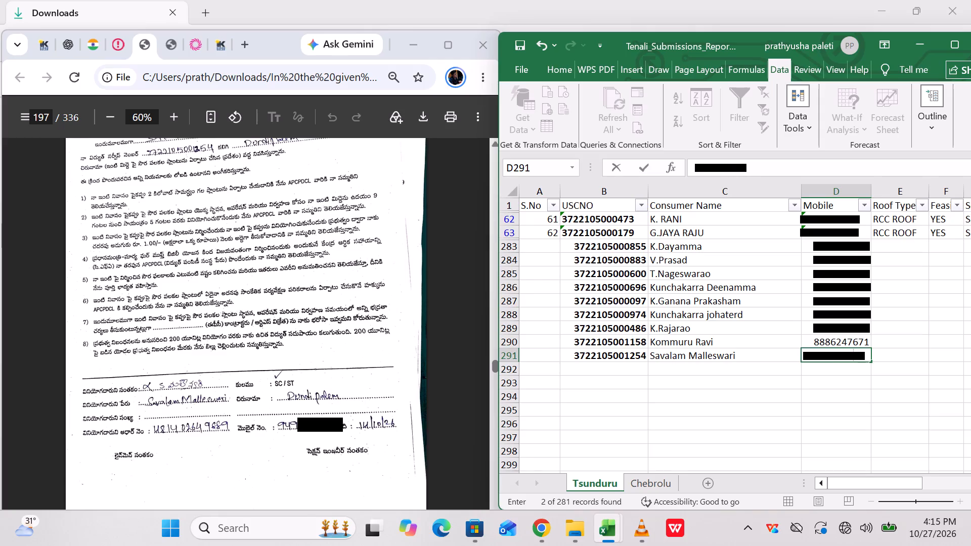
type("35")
left_click(899, 353)
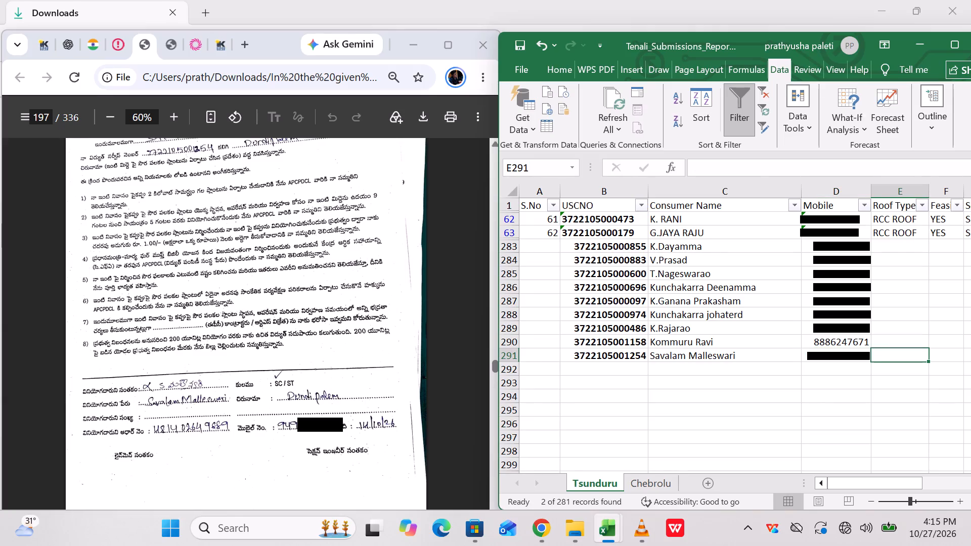
Remove the surplus digit from the row 291 mobile number, check the following form's village, and save the workbook.
left_click(845, 352)
double_click(845, 351)
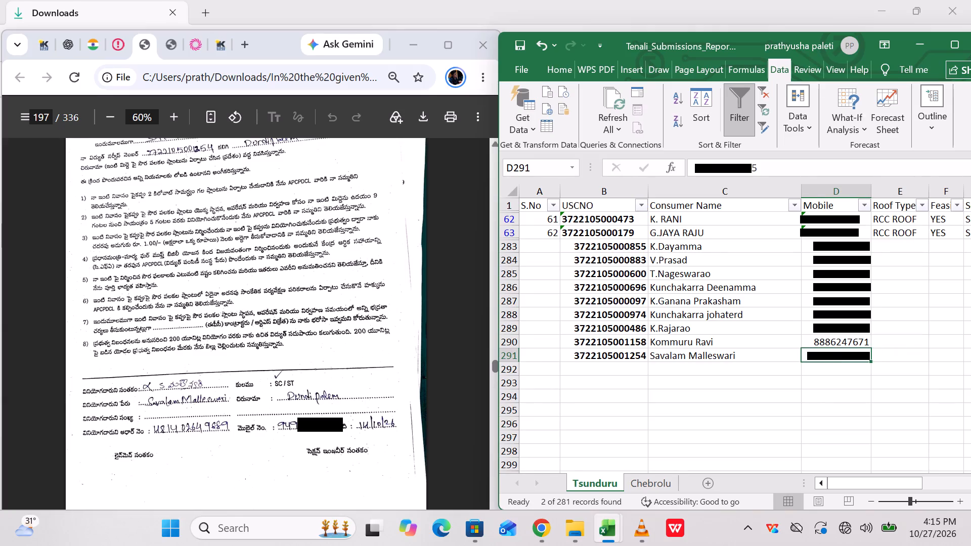
double_click(843, 354)
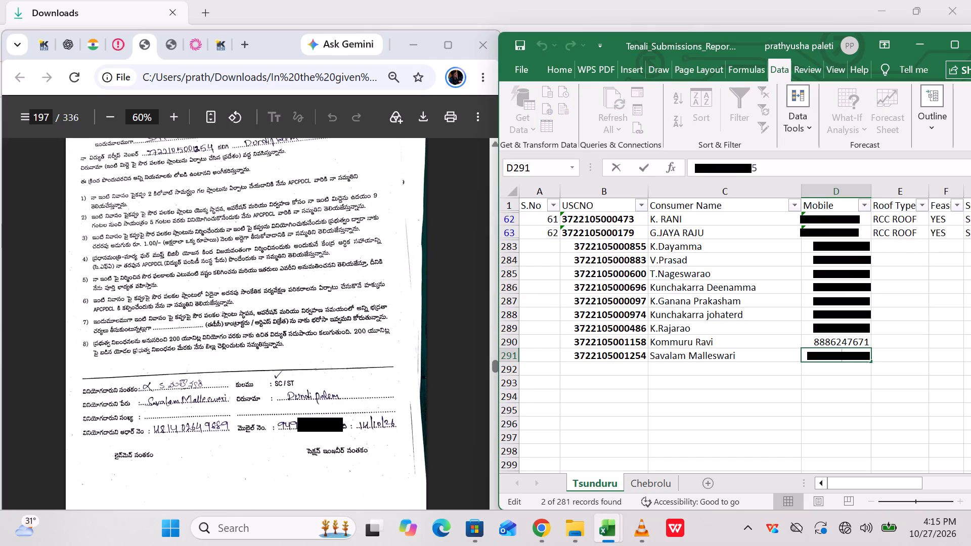
key("BackSpace")
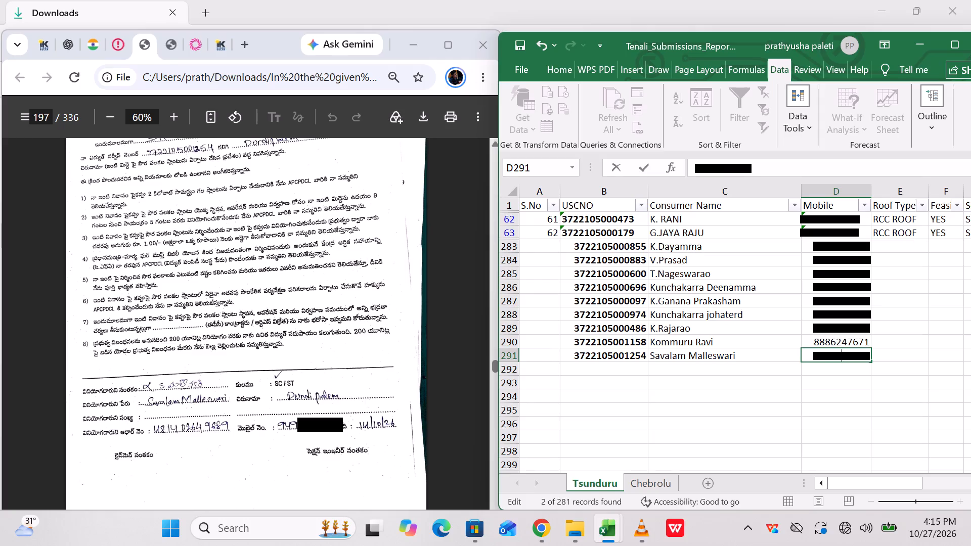
scroll(294, 395, "down", 5)
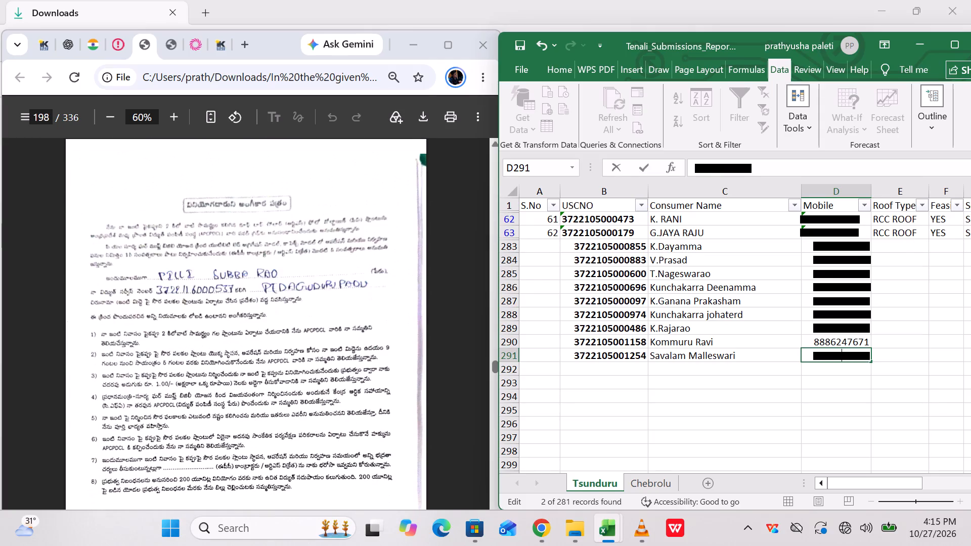
scroll(292, 388, "up", 8)
scroll(290, 381, "down", 5)
left_click(817, 414)
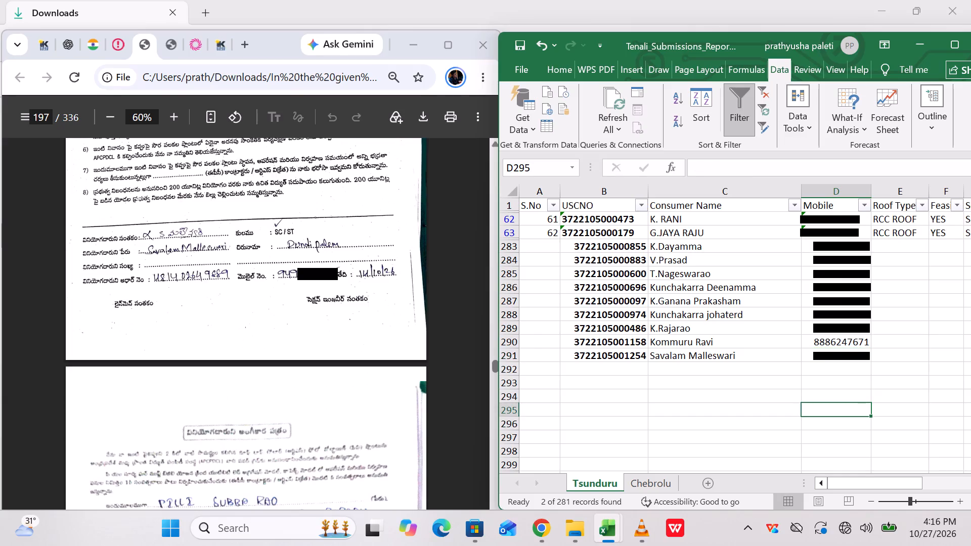
key("ctrl+s")
Fill row 63's RCC ROOF, YES, SEC-TSUNDURU and 05-DUNDIPALEM values down through row 291 and save the workbook.
left_click_drag(842, 487, 859, 485)
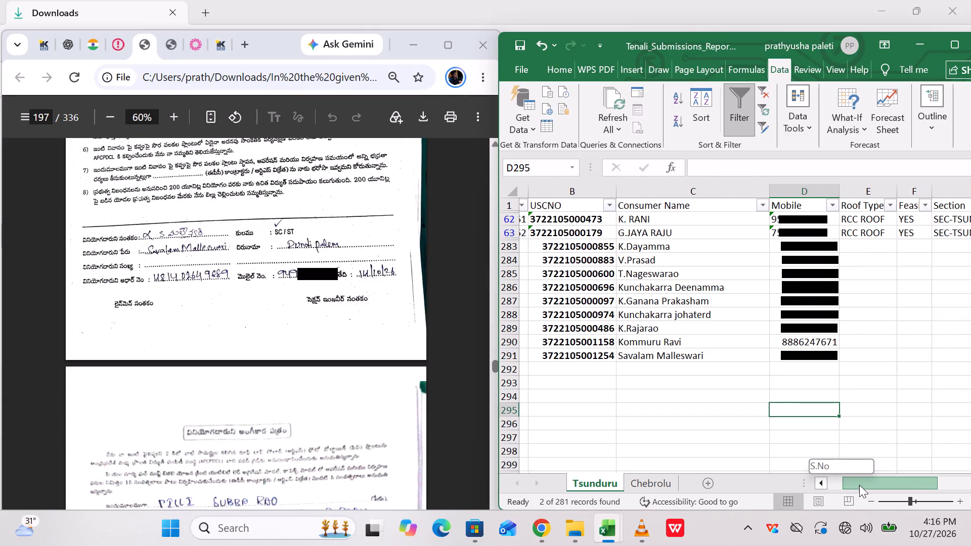
left_click_drag(859, 485, 898, 488)
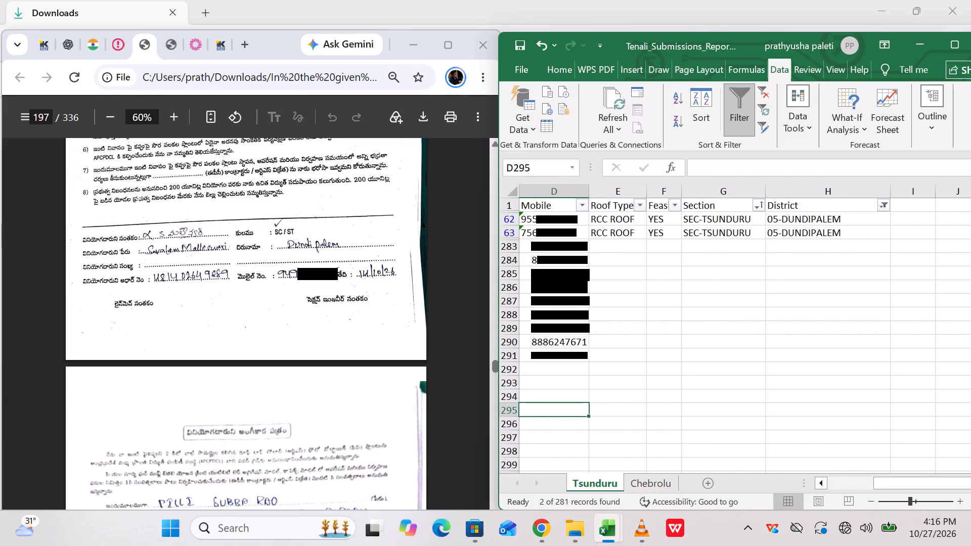
left_click_drag(599, 235, 814, 236)
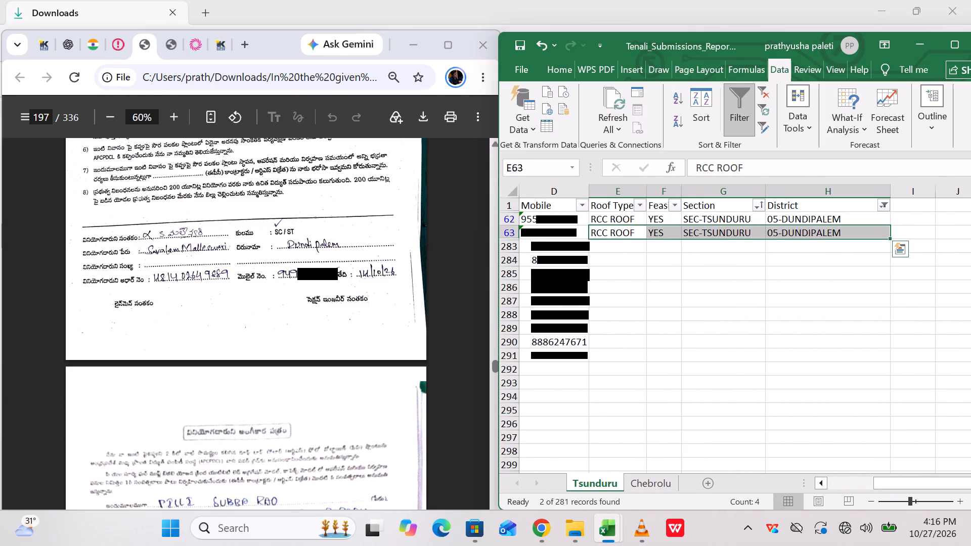
left_click_drag(889, 236, 902, 357)
left_click(865, 325)
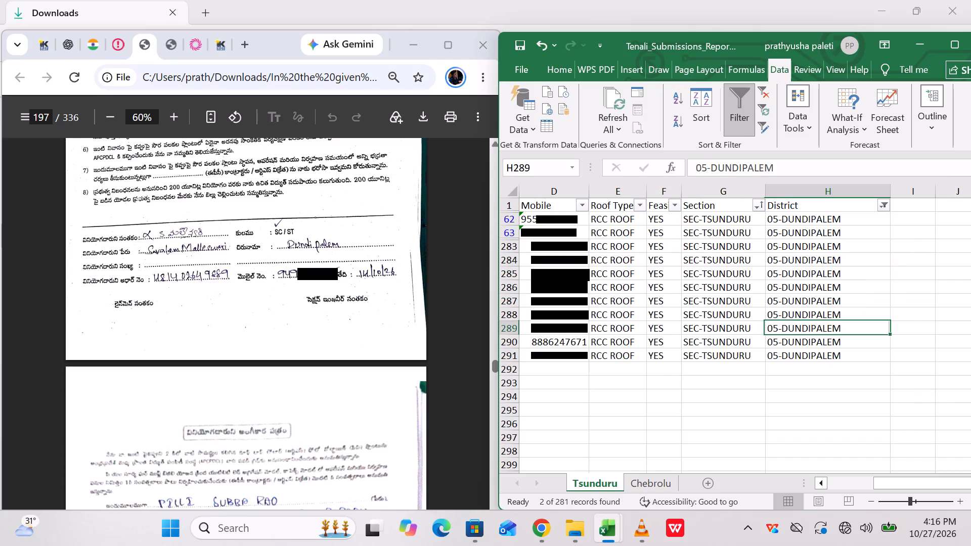
key("ctrl+s")
key("ctrl+s")
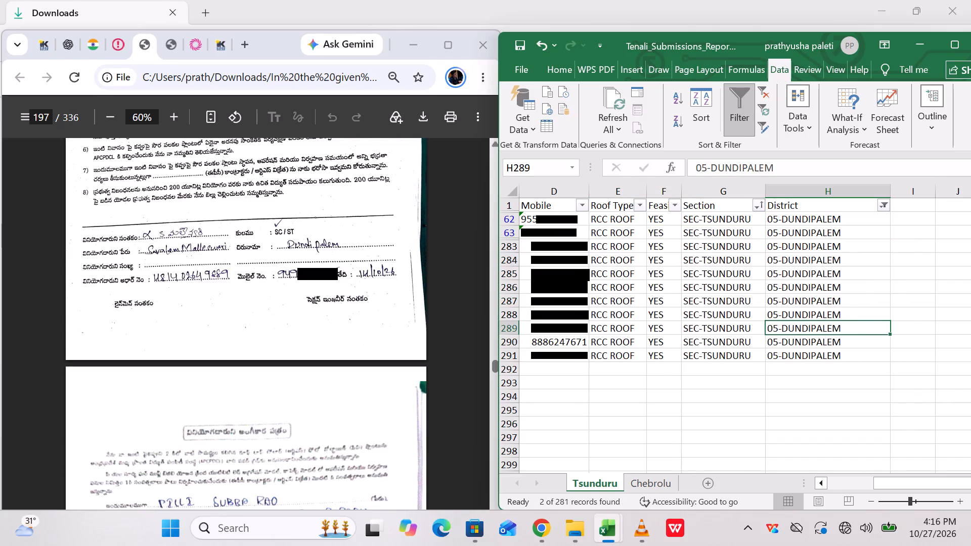
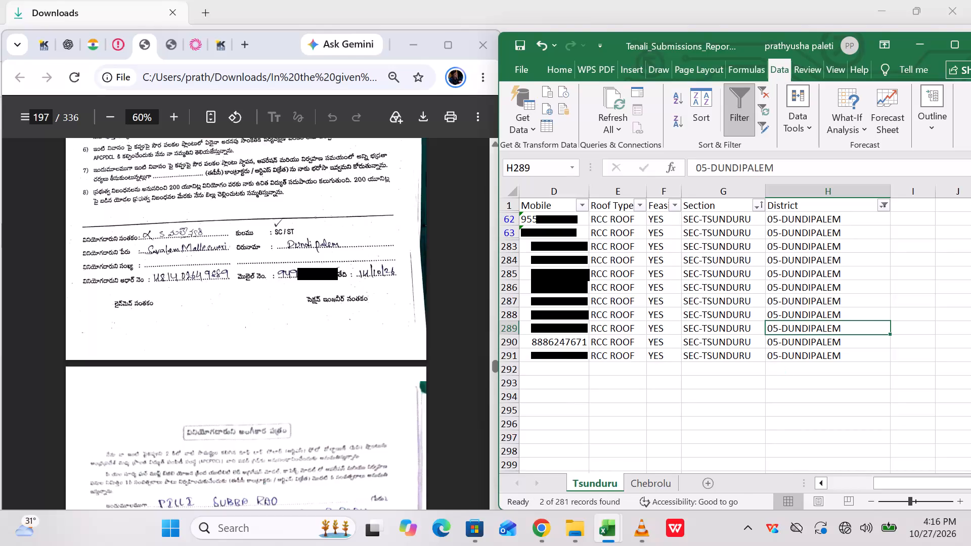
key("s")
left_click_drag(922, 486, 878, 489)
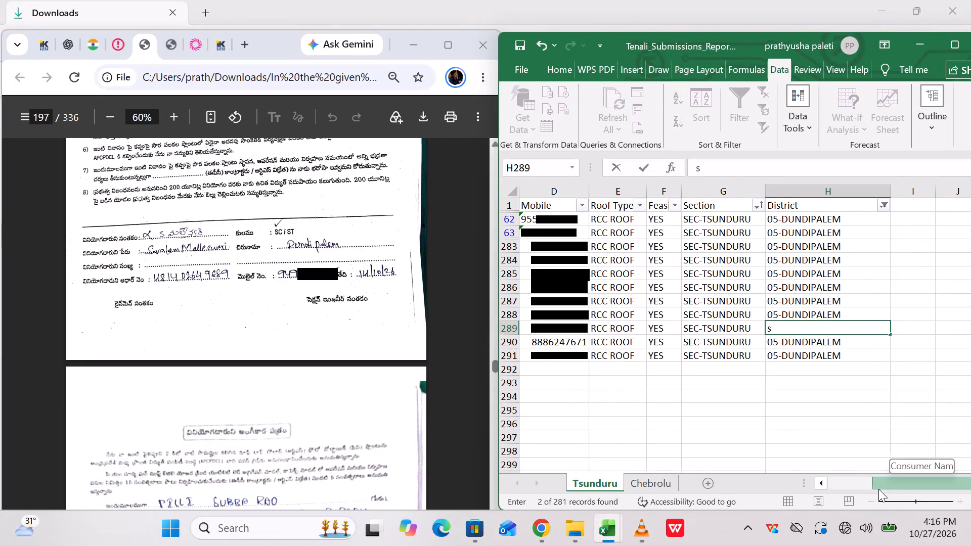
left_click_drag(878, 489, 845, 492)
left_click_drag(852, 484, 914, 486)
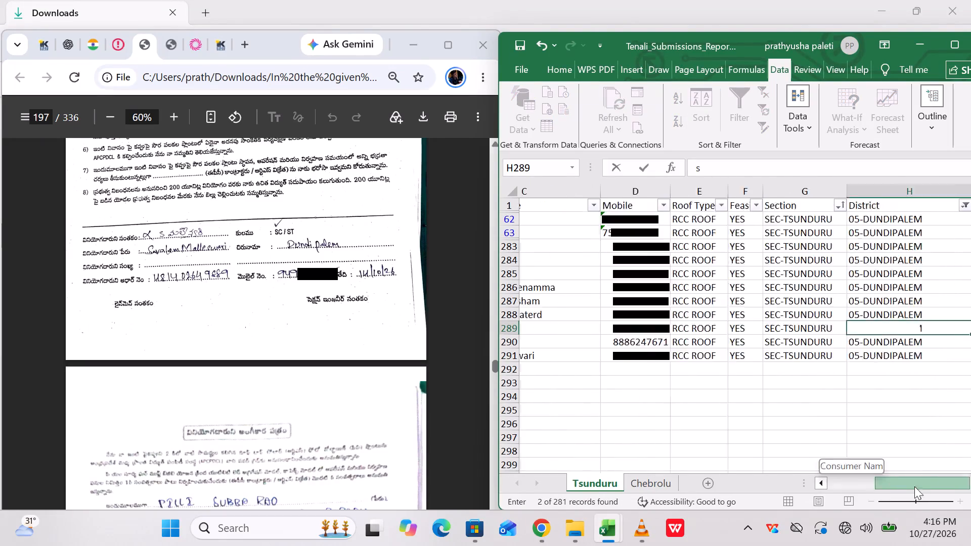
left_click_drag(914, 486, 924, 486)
Look through the Tsunduru sheet's District filter values for the village written on the page 198 form.
left_click(882, 204)
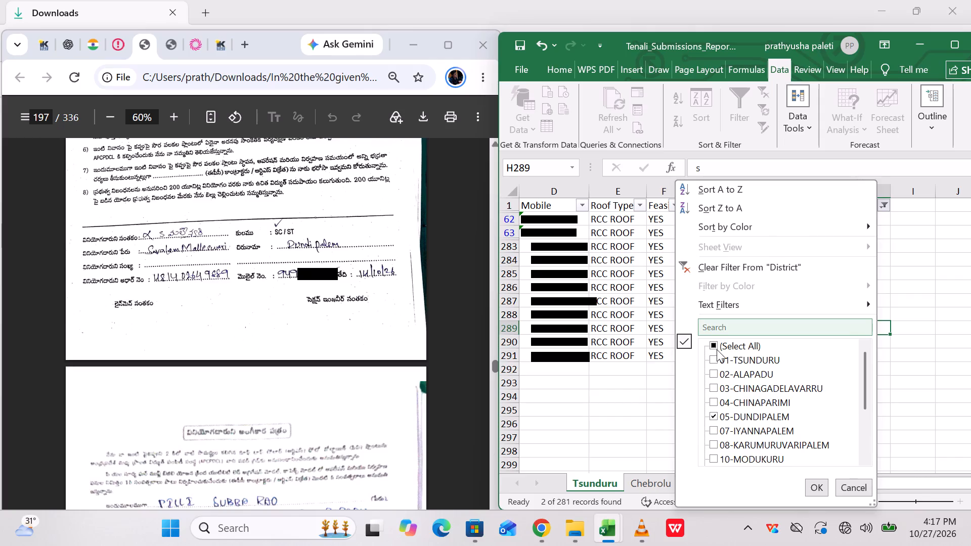
double_click(715, 346)
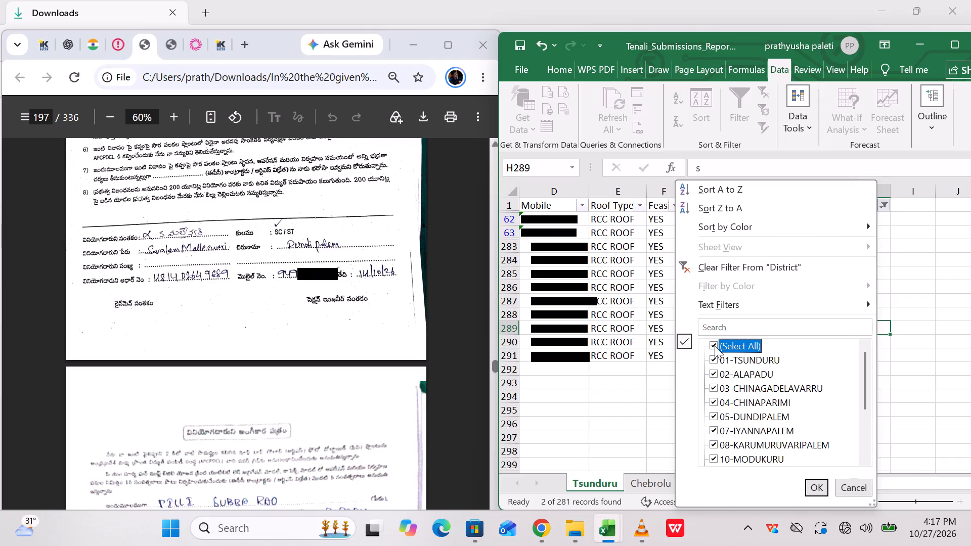
left_click(714, 346)
scroll(272, 374, "down", 1)
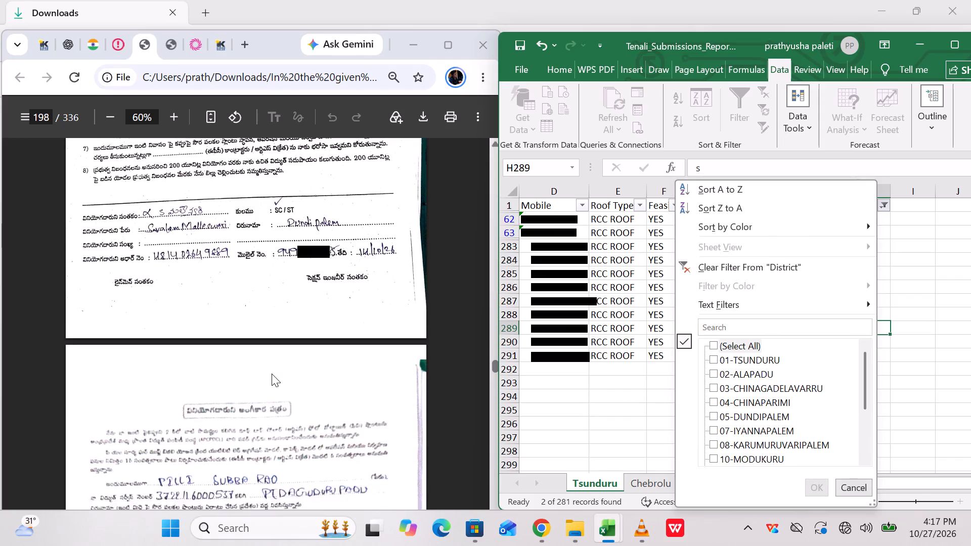
scroll(272, 374, "down", 1)
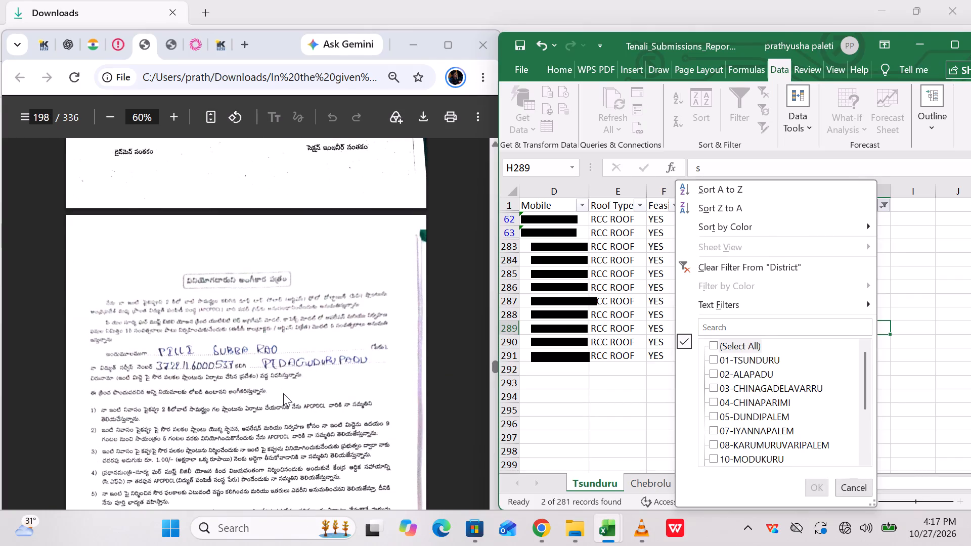
scroll(749, 412, "down", 2)
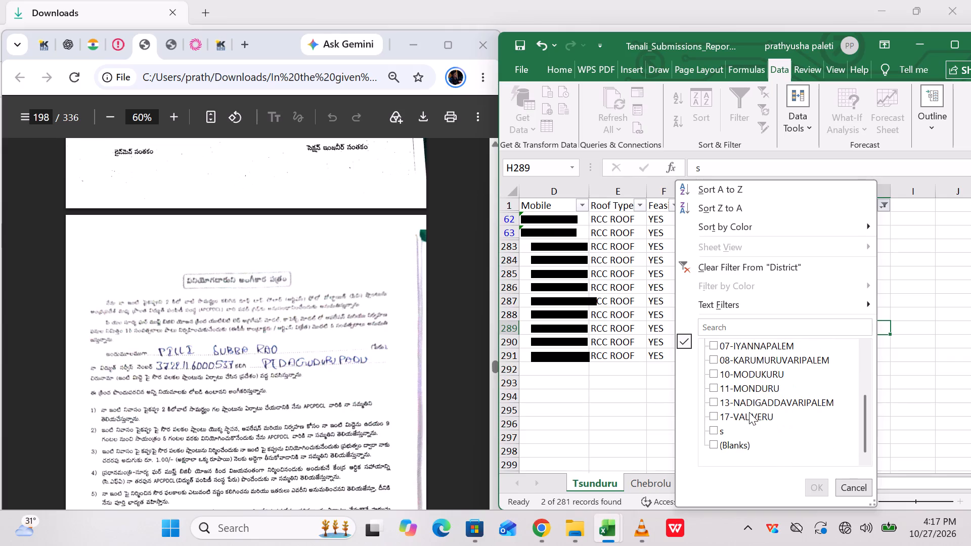
scroll(749, 412, "up", 1)
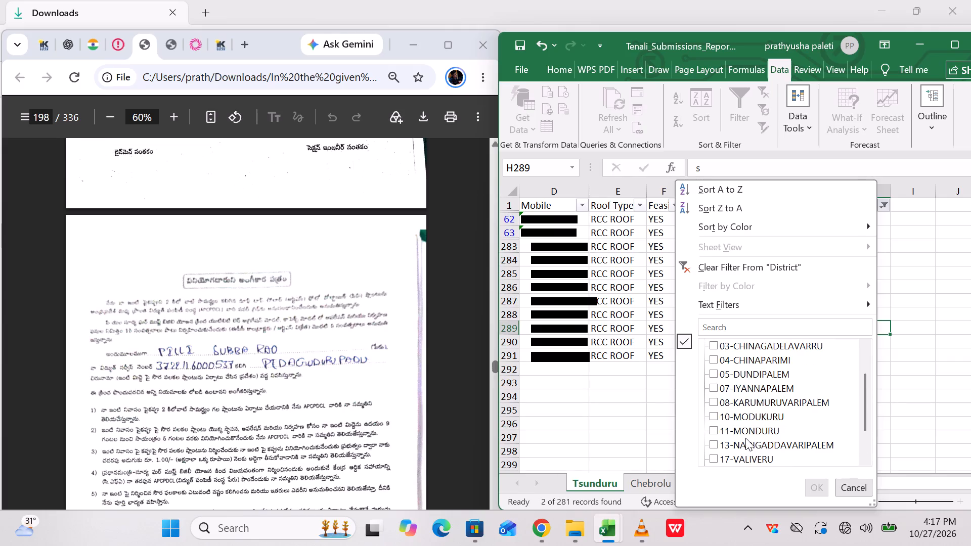
scroll(745, 434, "up", 4)
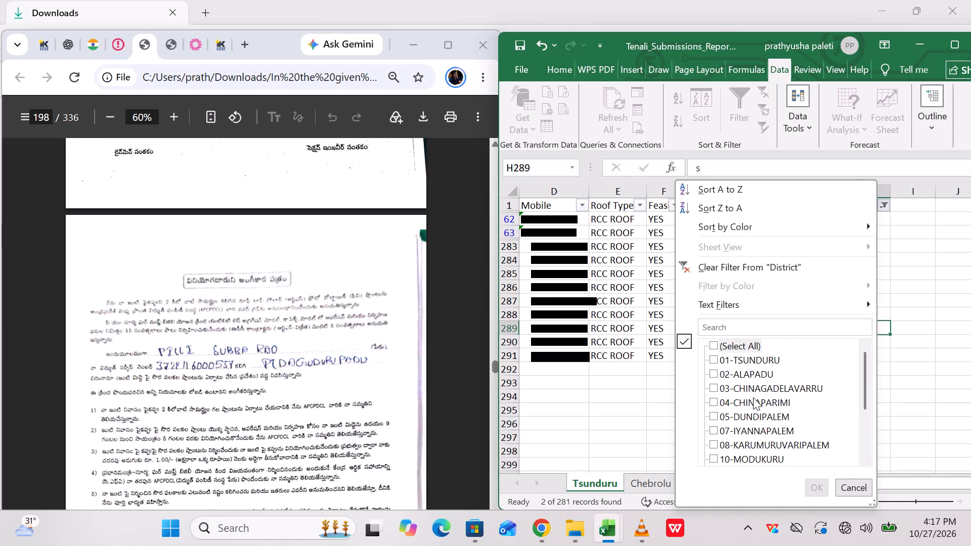
scroll(758, 368, "down", 3)
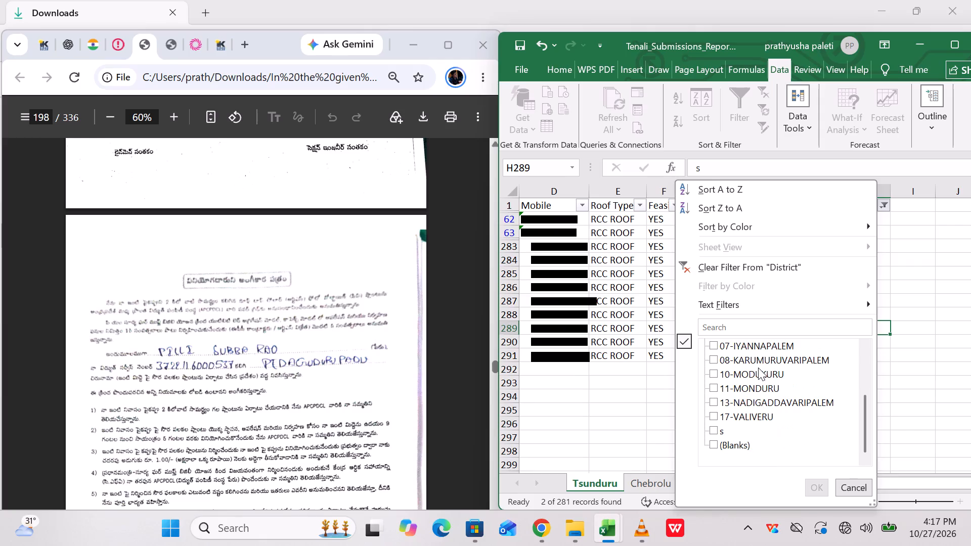
scroll(744, 411, "up", 3)
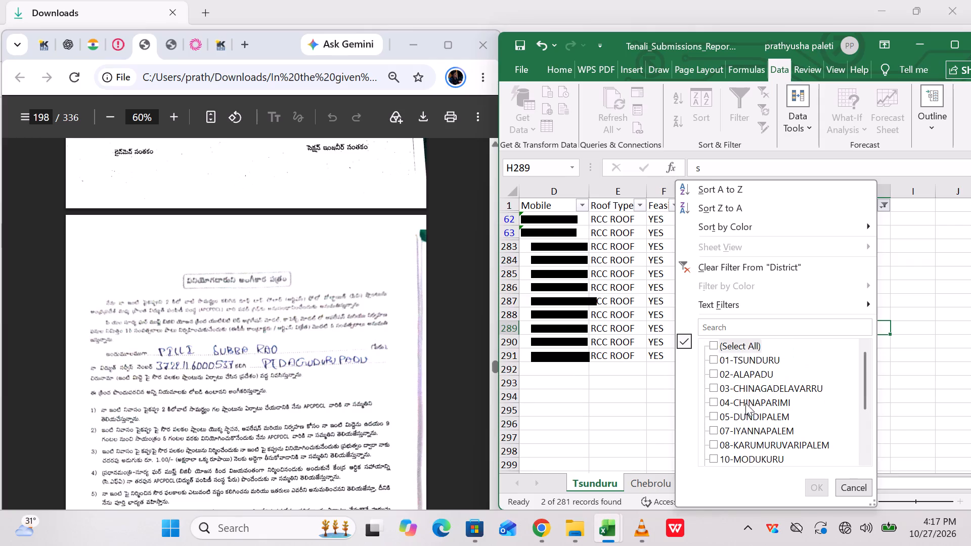
Search the District filter values for "ped" and clear the search.
left_click(754, 331)
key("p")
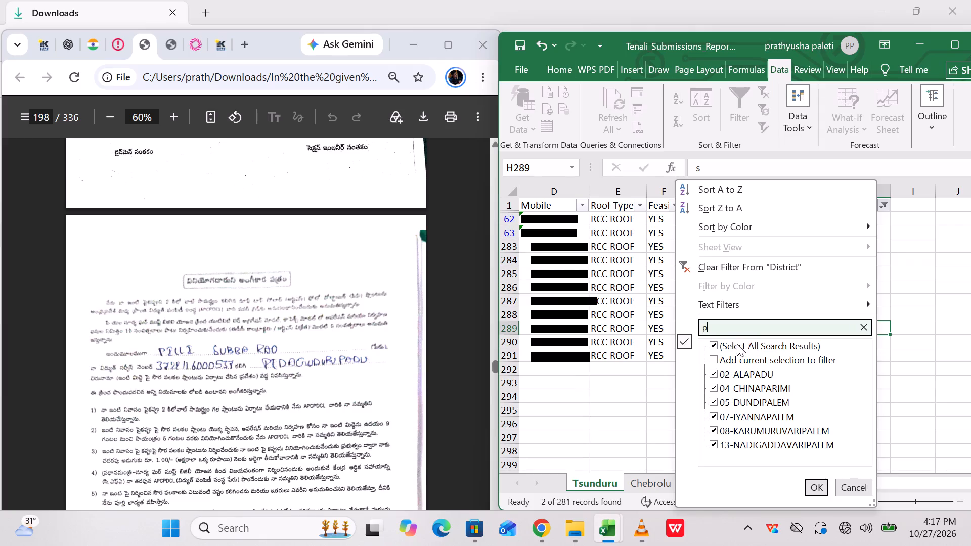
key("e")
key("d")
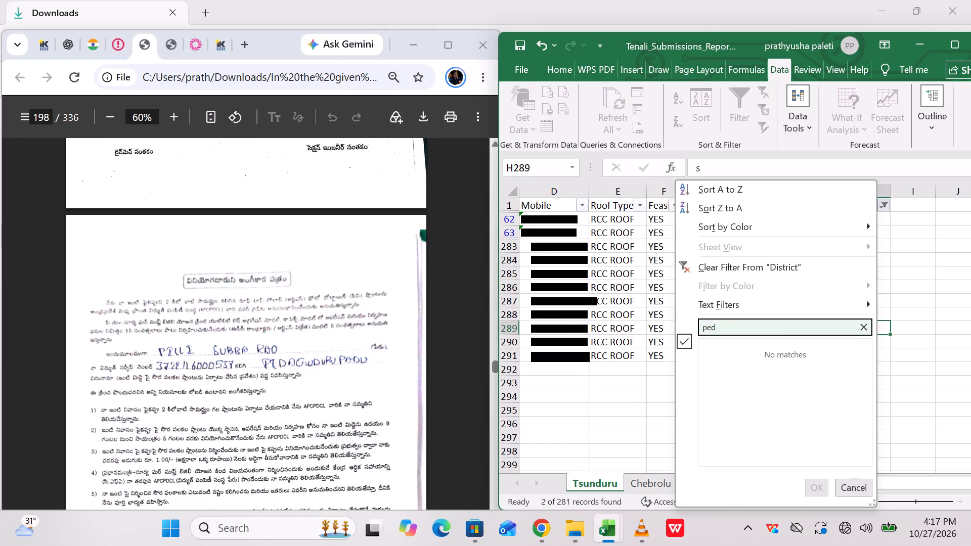
left_click(859, 330)
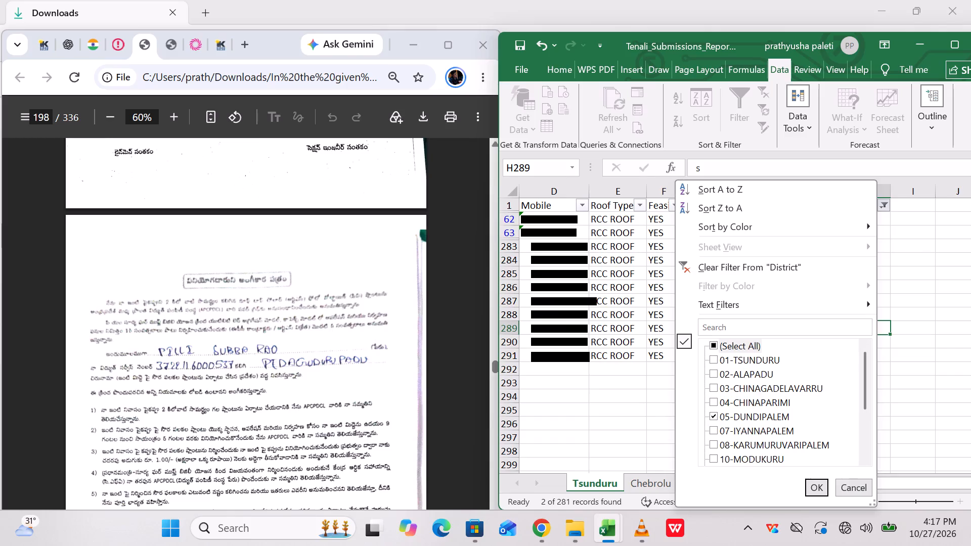
Compare the villages on the page 199 and page 198 forms, and close the District filter without applying it.
scroll(330, 349, "down", 7)
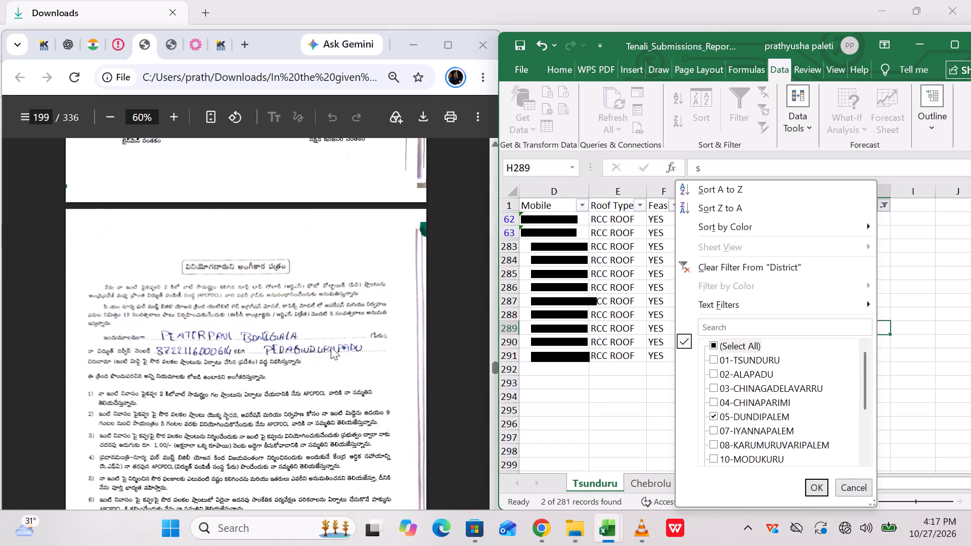
scroll(332, 346, "up", 5)
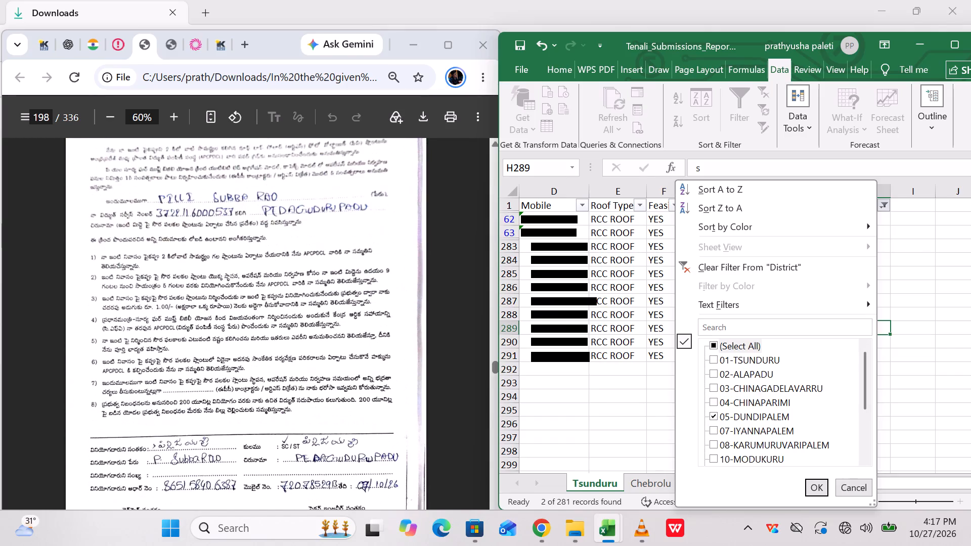
scroll(334, 343, "up", 1)
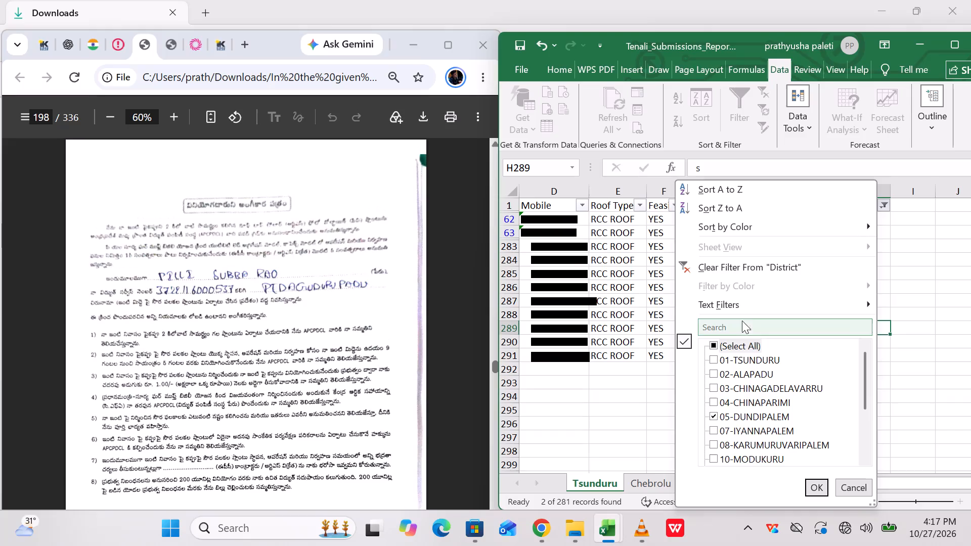
left_click(846, 479)
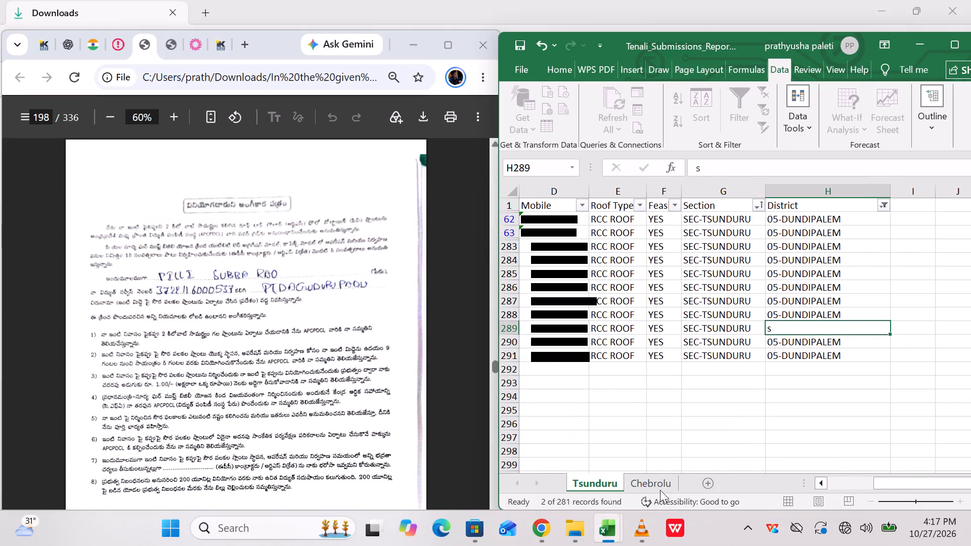
Check the Chebrolu sheet's District filter values for the page 198 form's village, and return to the Tsunduru sheet.
left_click(643, 490)
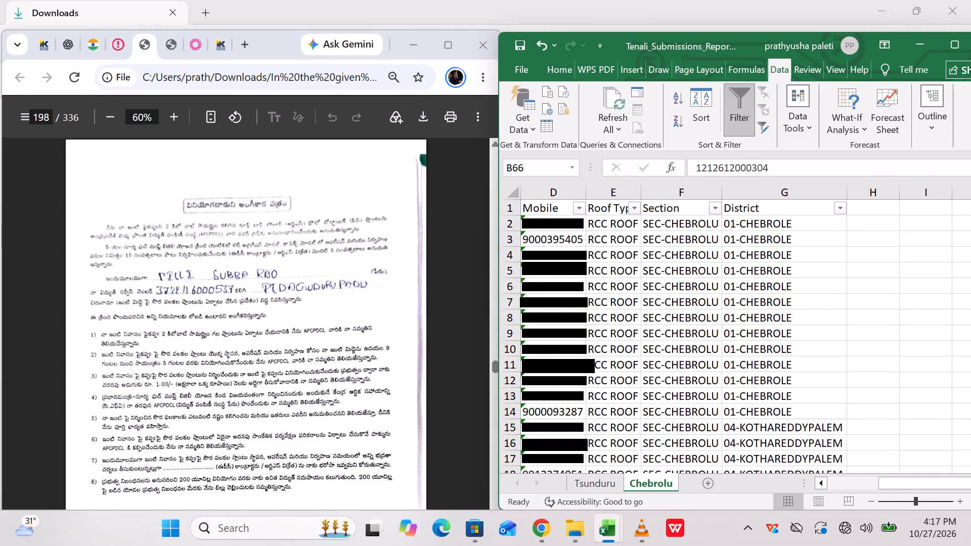
left_click(842, 211)
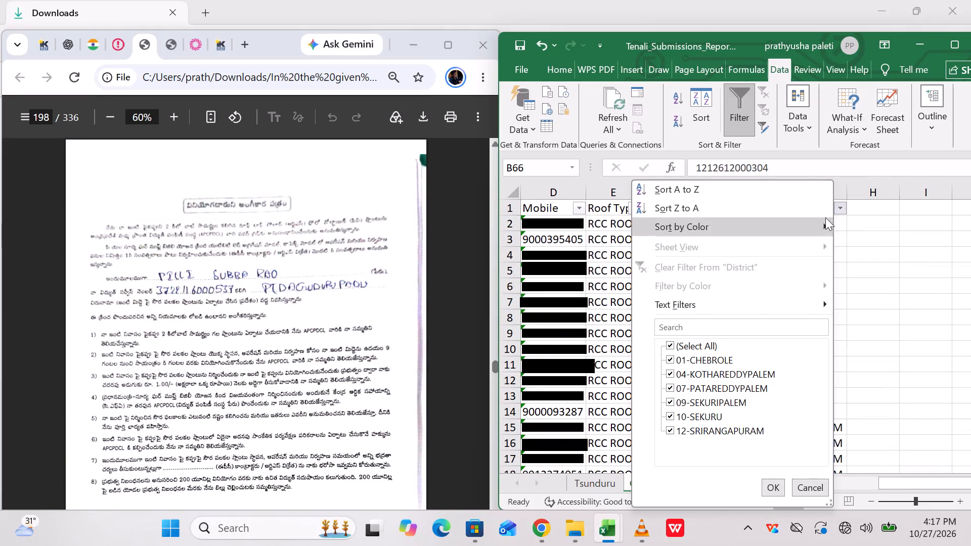
left_click(799, 490)
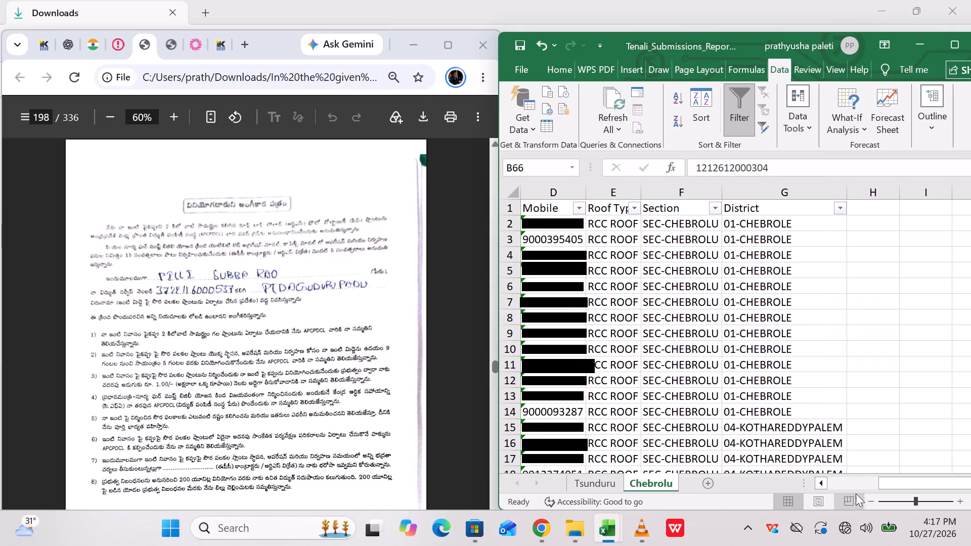
left_click(587, 477)
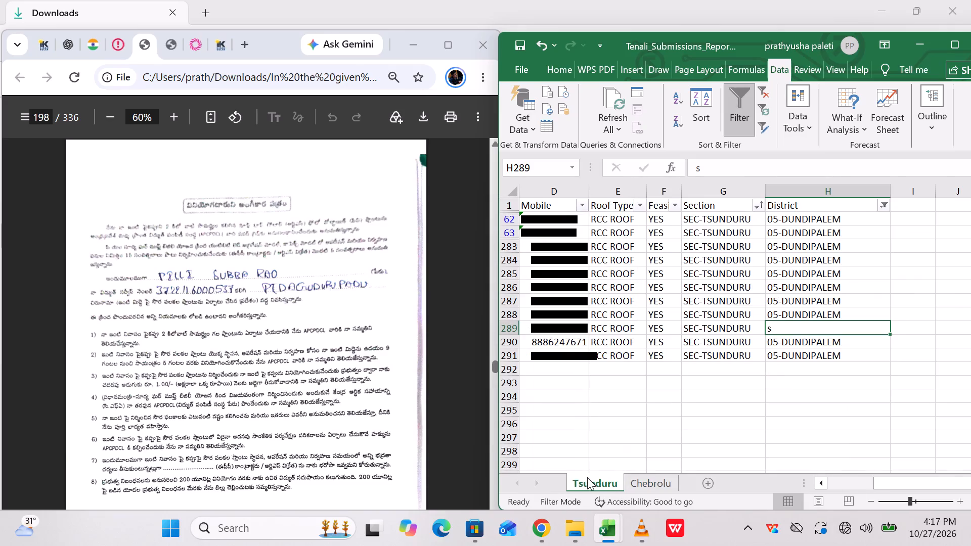
Switch to the Tenali submitted-forms page in Chrome and search the Feasibility YES records for "pedagade".
left_click(539, 543)
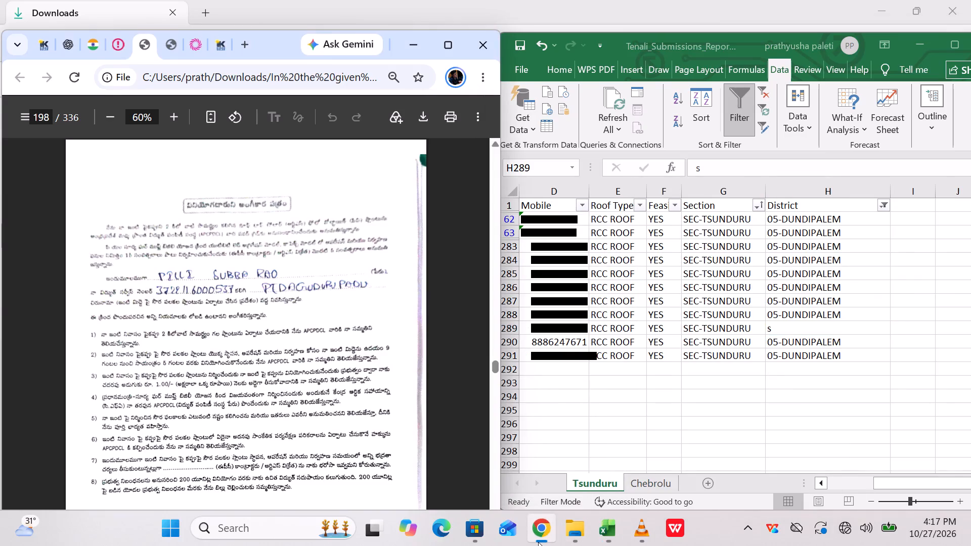
left_click(217, 40)
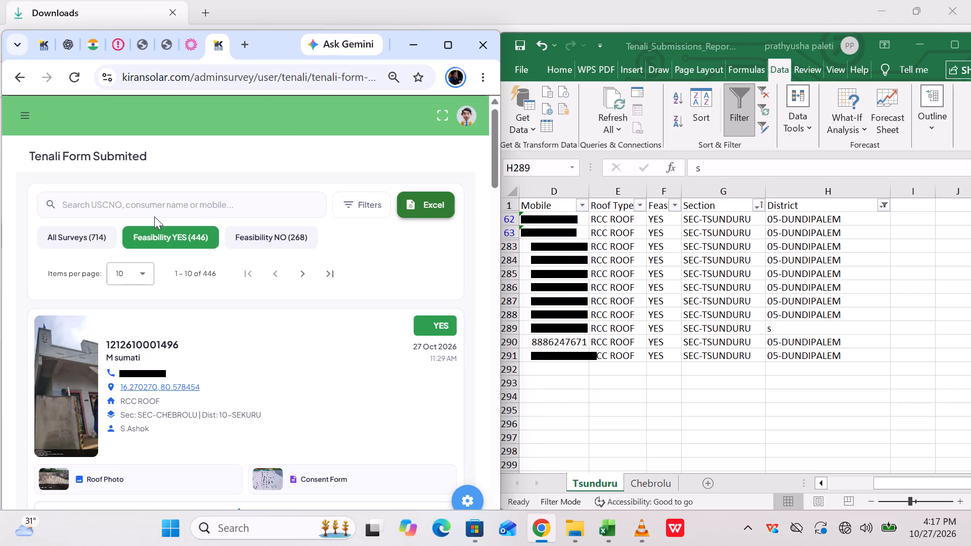
left_click(93, 227)
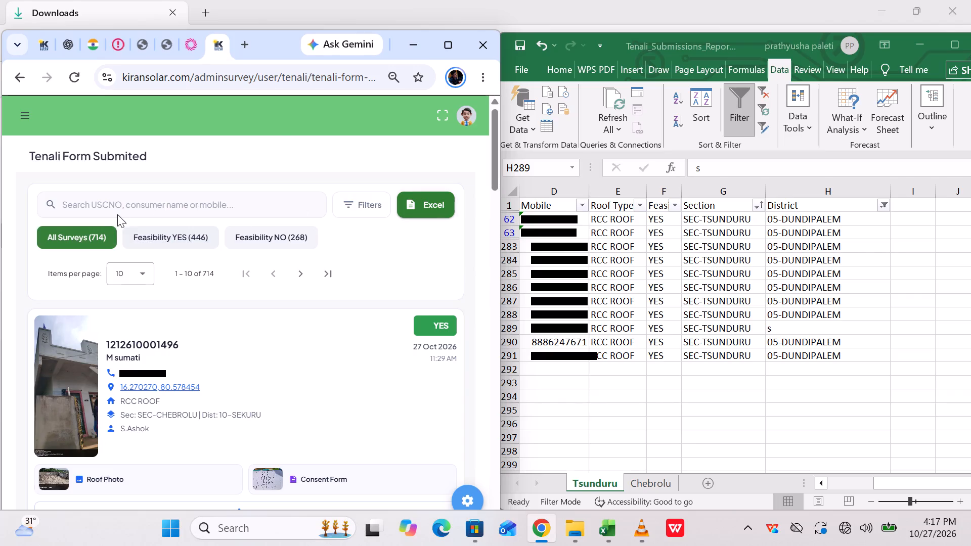
left_click(147, 231)
left_click(168, 215)
left_click(170, 205)
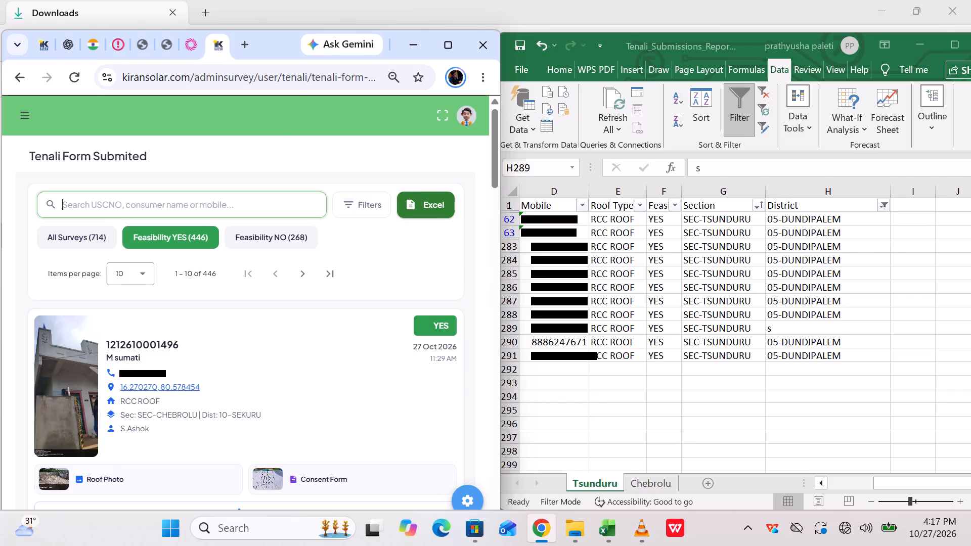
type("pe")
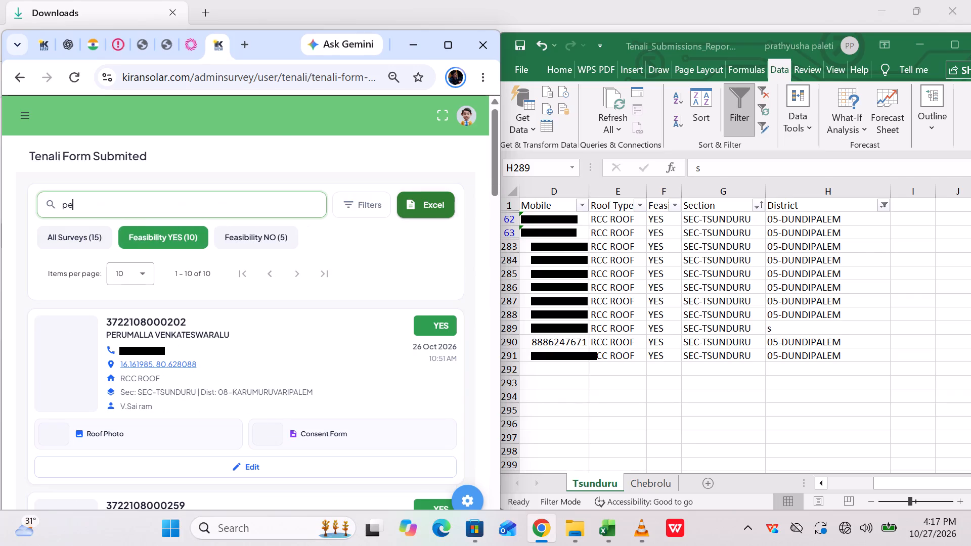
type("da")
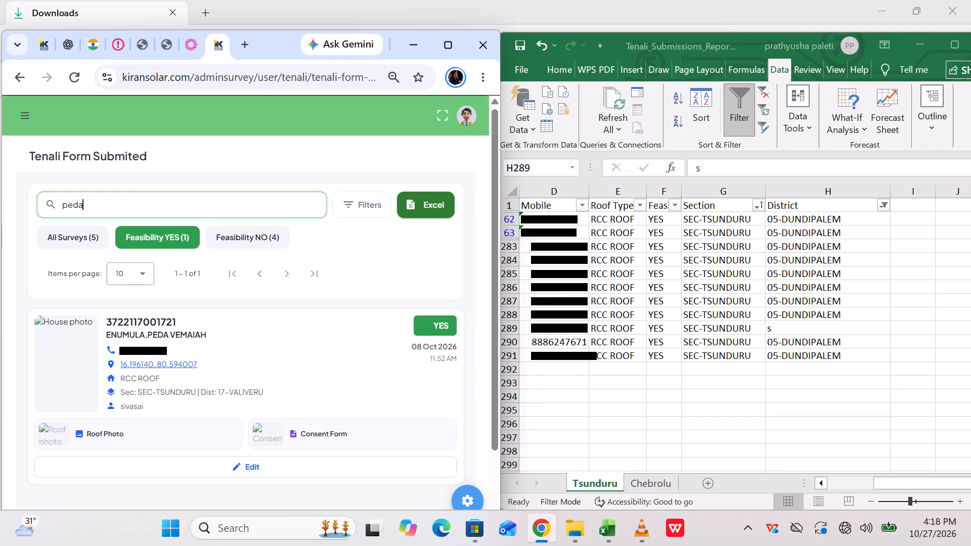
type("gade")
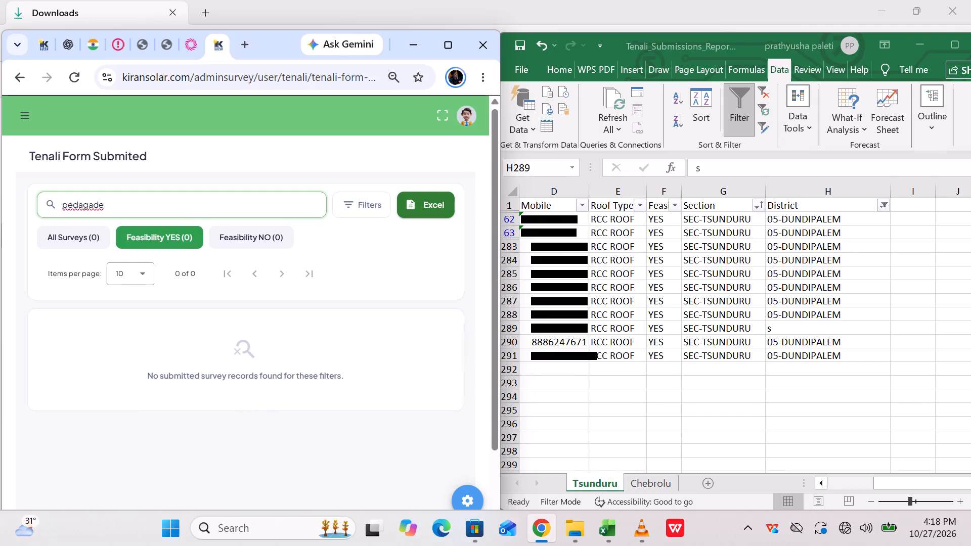
Clear the search and look for "pedag" across All Surveys on the Tenali submitted-forms page.
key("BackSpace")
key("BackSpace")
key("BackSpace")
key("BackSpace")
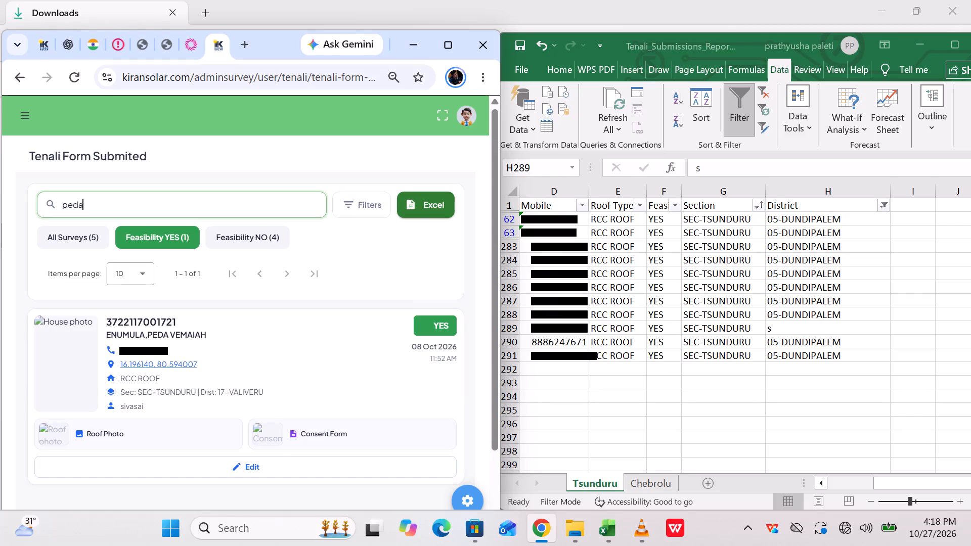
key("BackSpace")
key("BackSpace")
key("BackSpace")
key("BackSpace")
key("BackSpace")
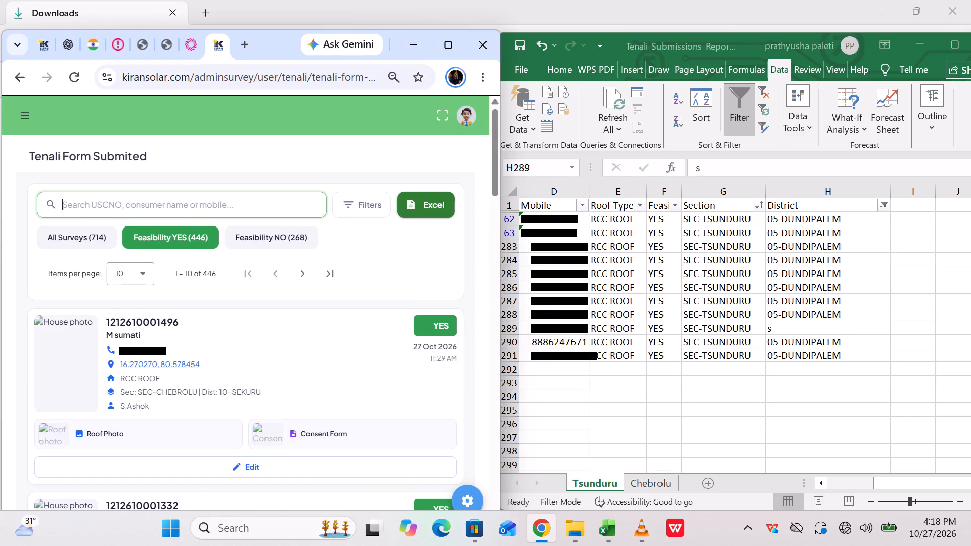
left_click(100, 232)
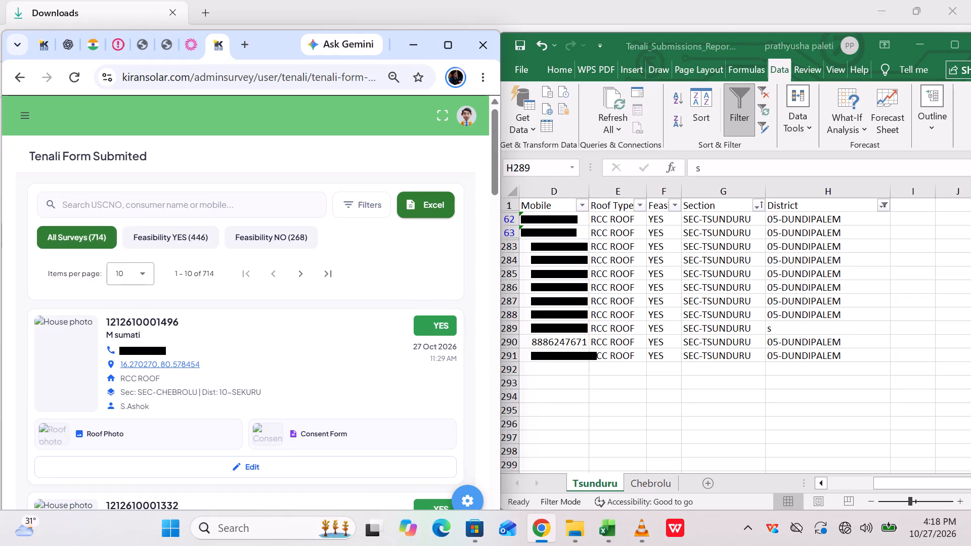
left_click(133, 210)
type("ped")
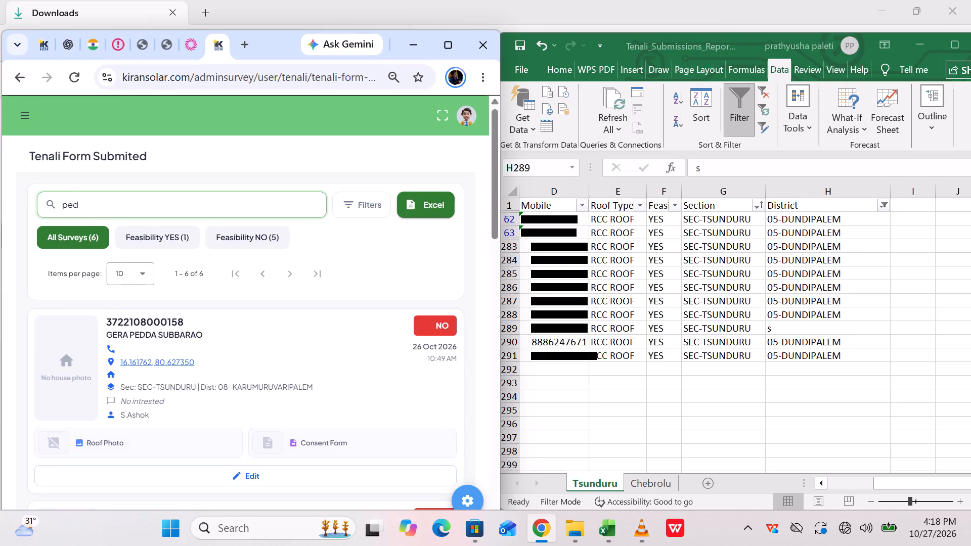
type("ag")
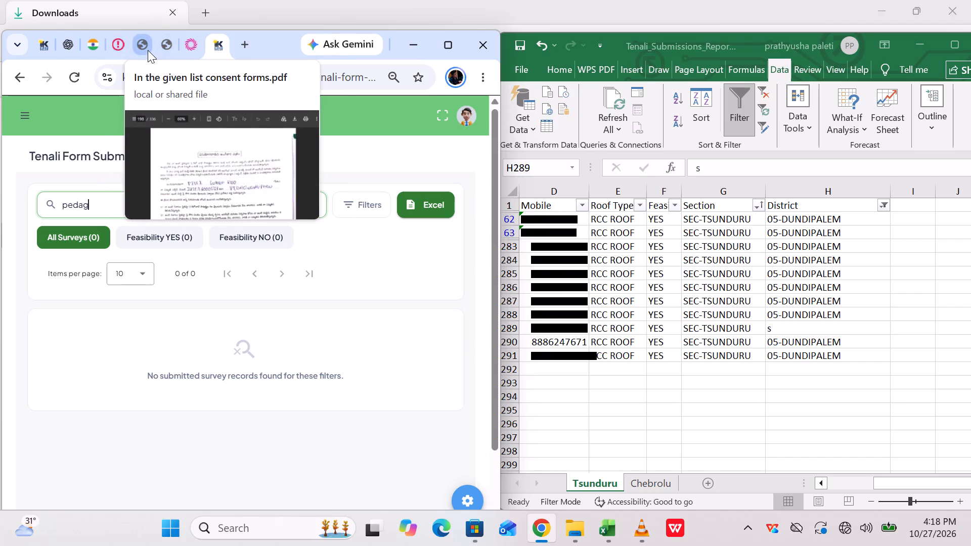
Bring up the page 198 consent form and compare its village with the Chebrolu sheet's District filter values, leaving the filter unchanged.
left_click(148, 50)
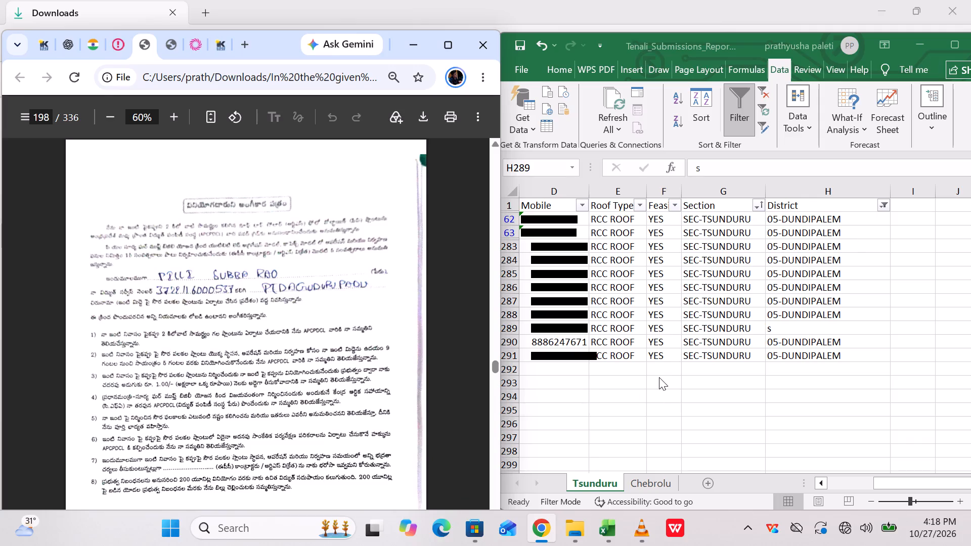
left_click(658, 482)
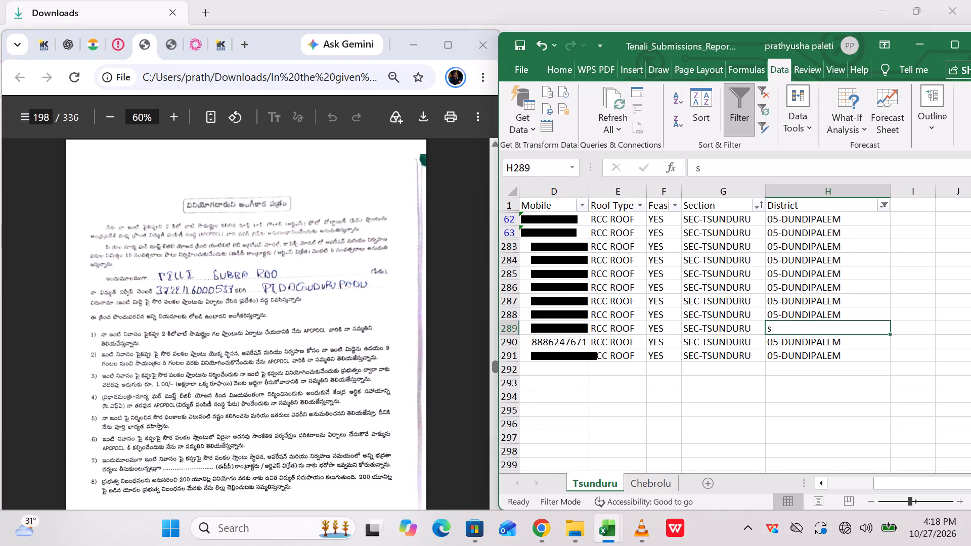
scroll(823, 326, "up", 4)
left_click(652, 488)
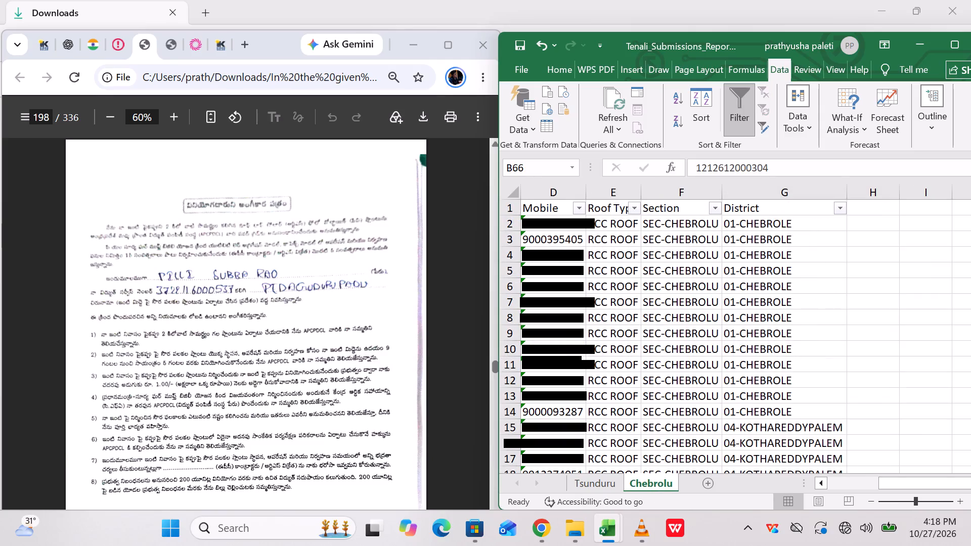
left_click(836, 210)
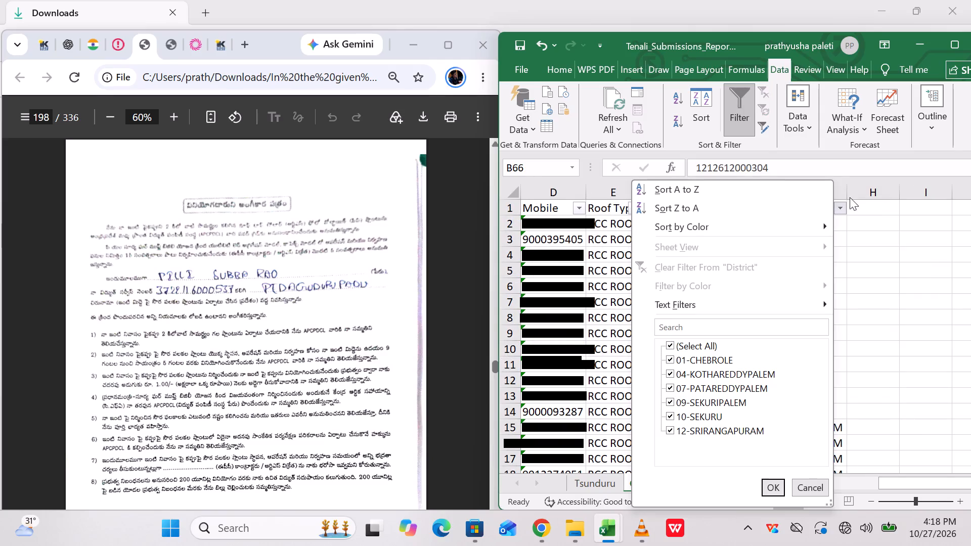
left_click(822, 491)
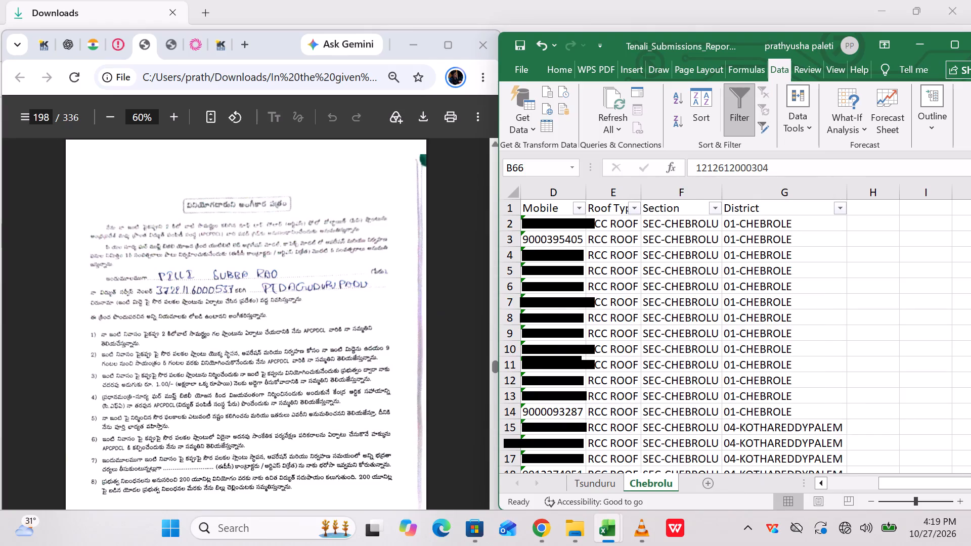
Switch to the Tenali submitted-forms page in Chrome and clear the "pedag" search.
left_click(220, 54)
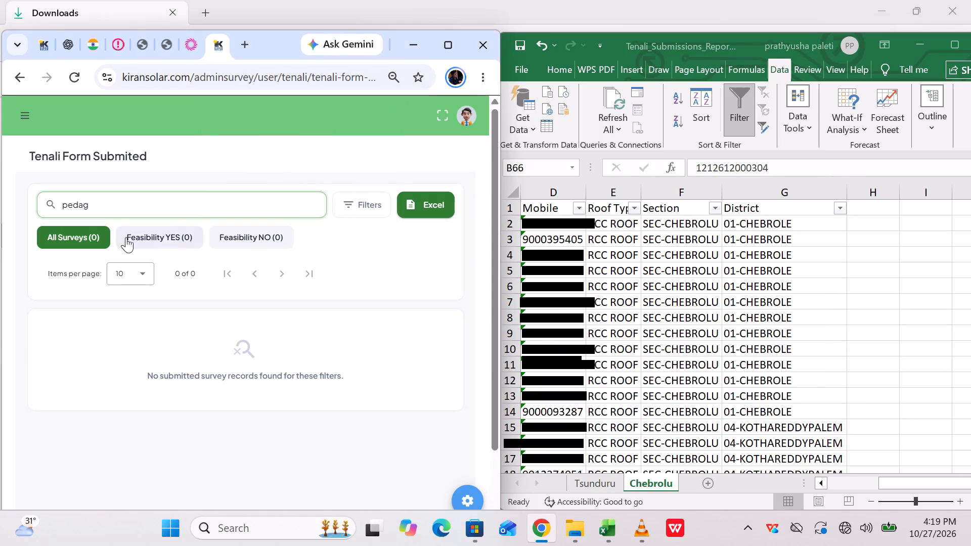
key("BackSpace")
key("BackSpace")
key("BackSpace")
key("BackSpace")
key("BackSpace")
key("BackSpace")
key("BackSpace")
key("BackSpace")
key("BackSpace")
key("BackSpace")
key("BackSpace")
key("BackSpace")
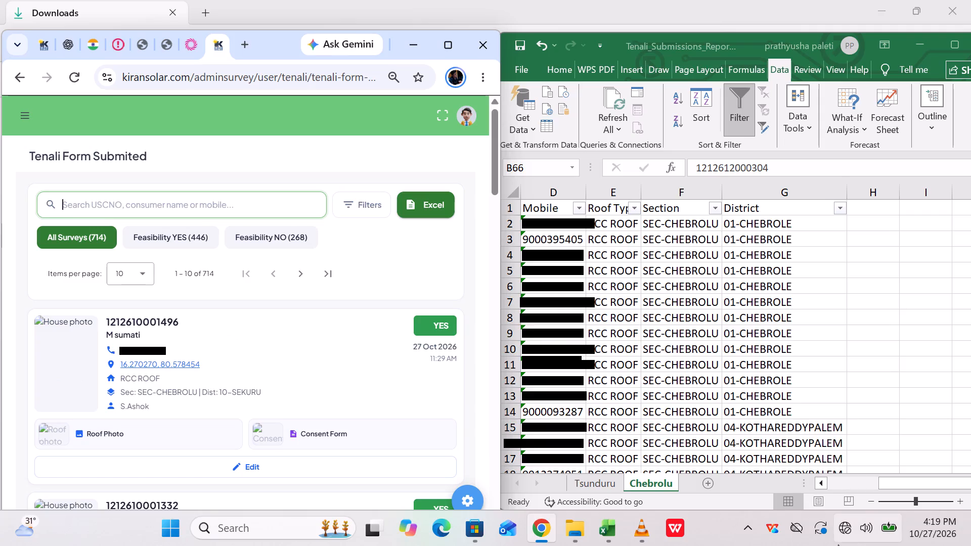
Check the computer's Wi-Fi connection in the system quick settings, and return to the Tenali submitted-forms page.
left_click(849, 536)
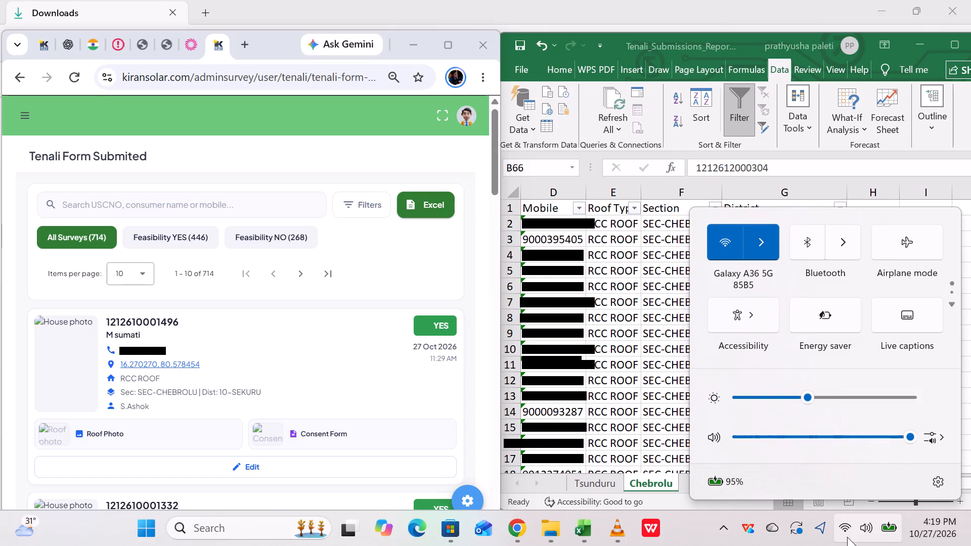
left_click(201, 205)
Show only the Feasibility YES records on the Tenali submitted-forms page and search them for "ch b".
left_click(155, 235)
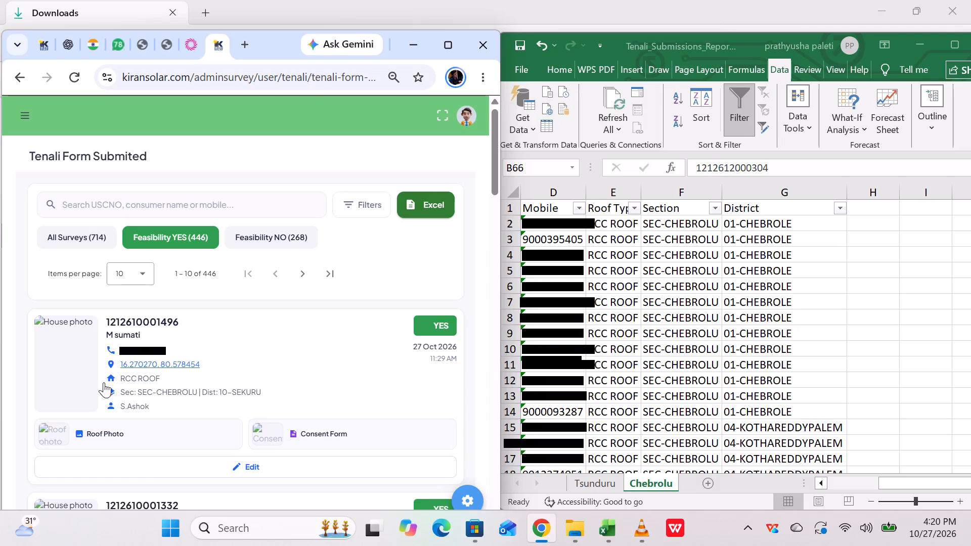
scroll(162, 334, "down", 2)
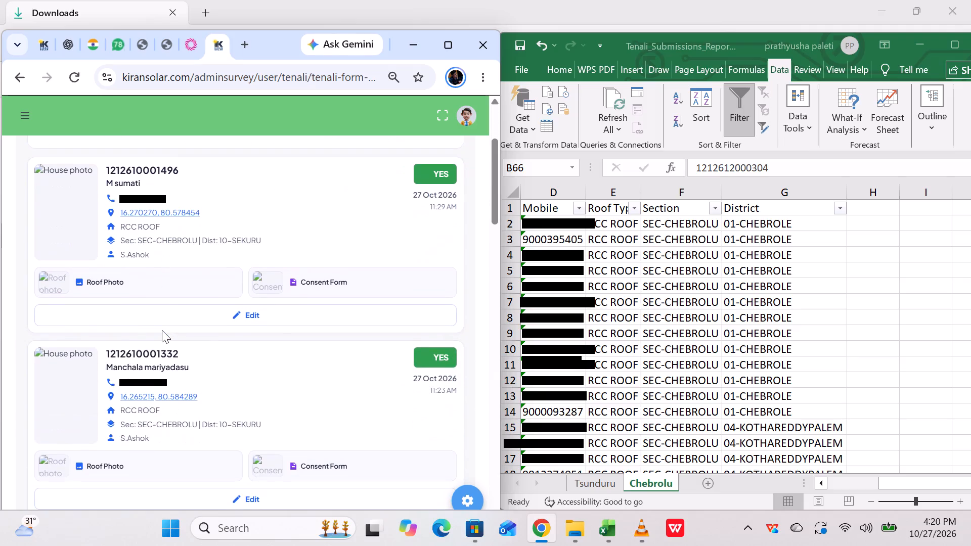
scroll(160, 330, "up", 1)
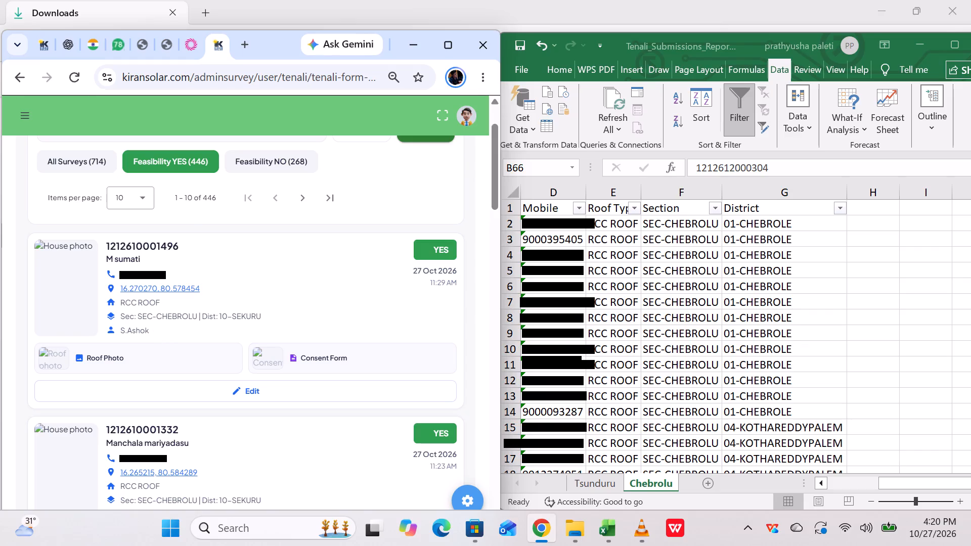
scroll(195, 231, "up", 2)
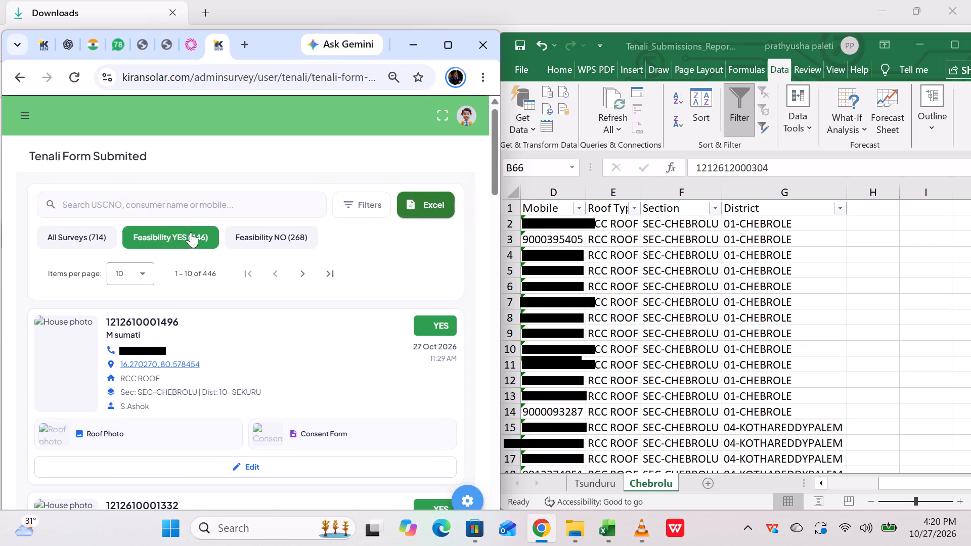
left_click(190, 206)
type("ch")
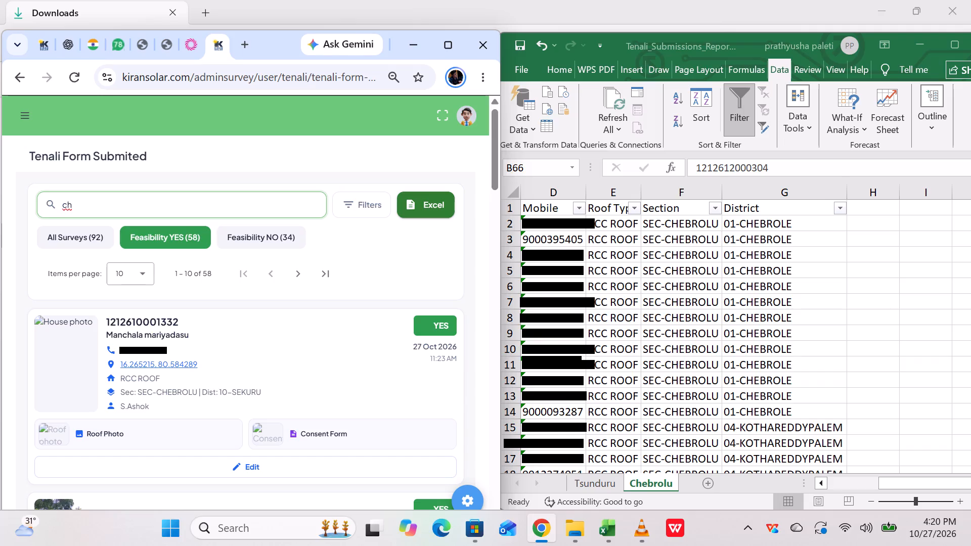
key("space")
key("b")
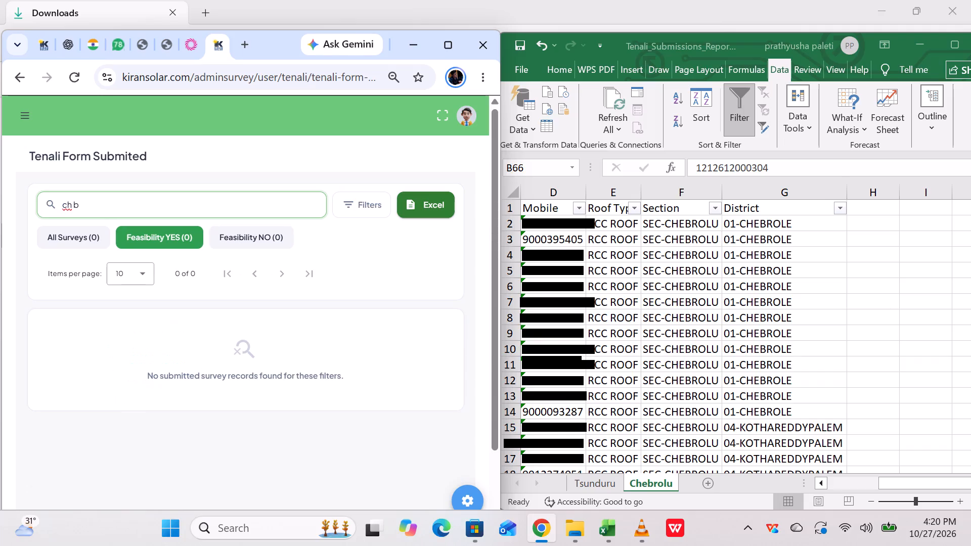
Clear the search and look for service numbers starting with 1212613 among the Feasibility YES records.
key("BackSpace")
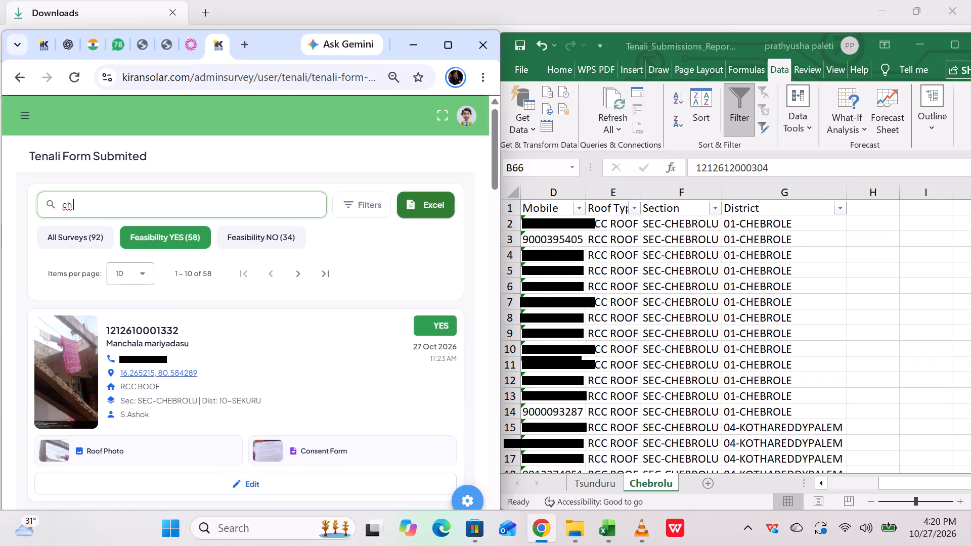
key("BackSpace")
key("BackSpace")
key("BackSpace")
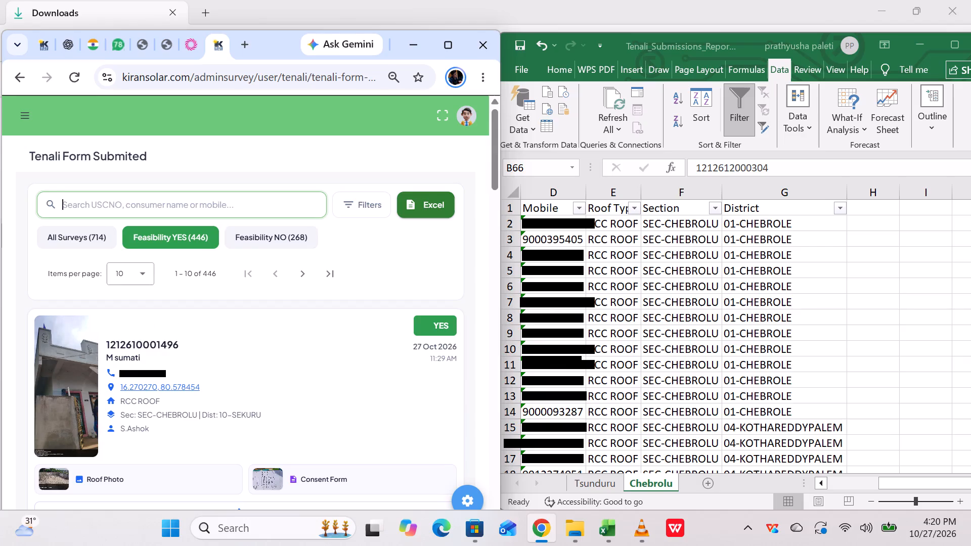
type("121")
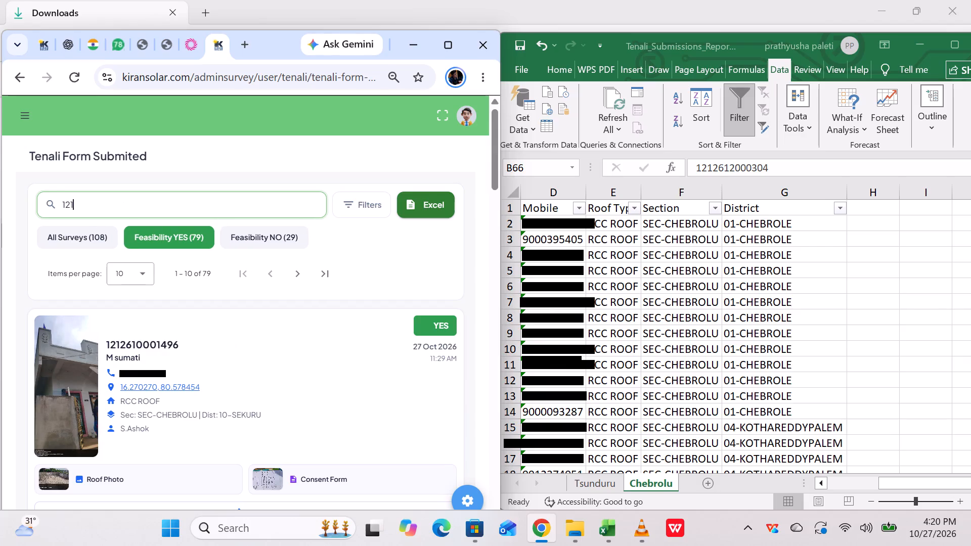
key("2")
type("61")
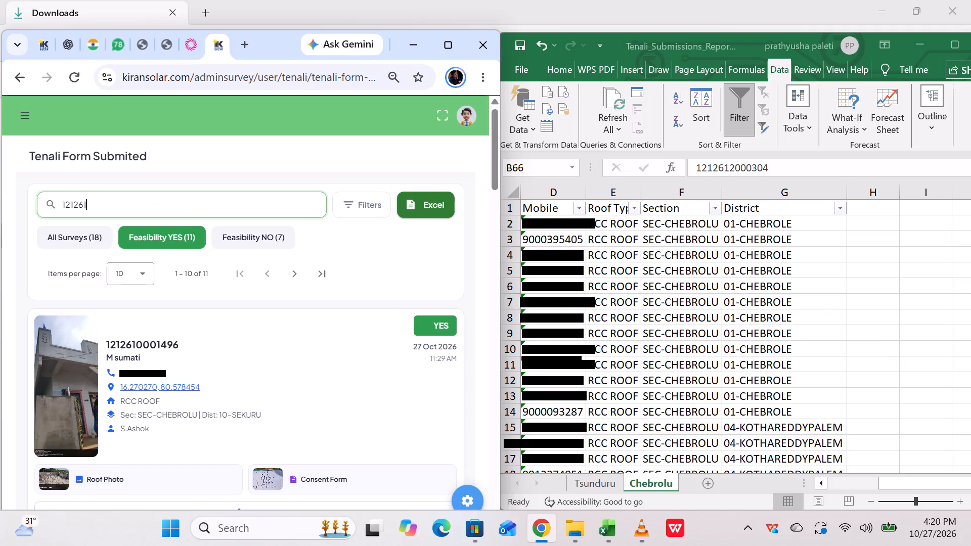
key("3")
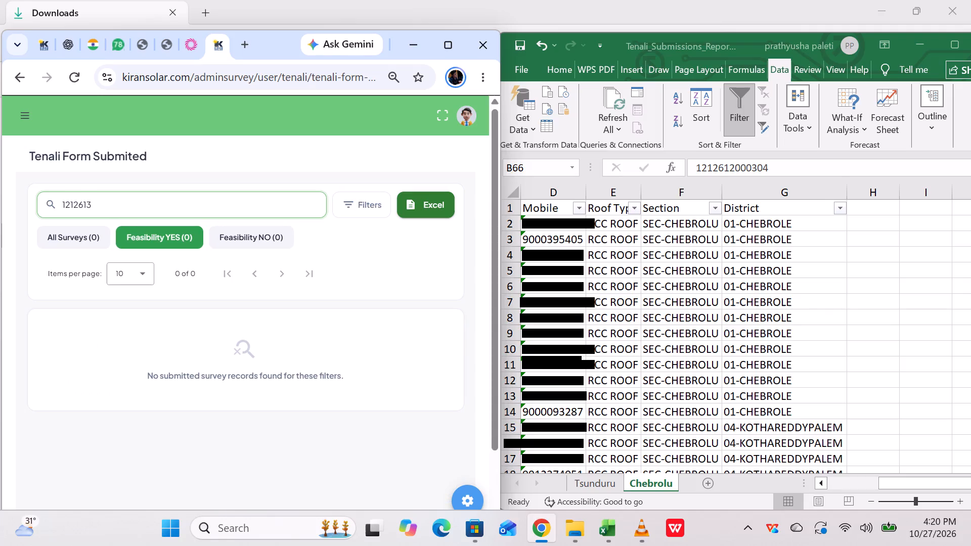
Reload the Tenali submitted-forms page and bring up the filter options on the survey data page.
left_click(76, 77)
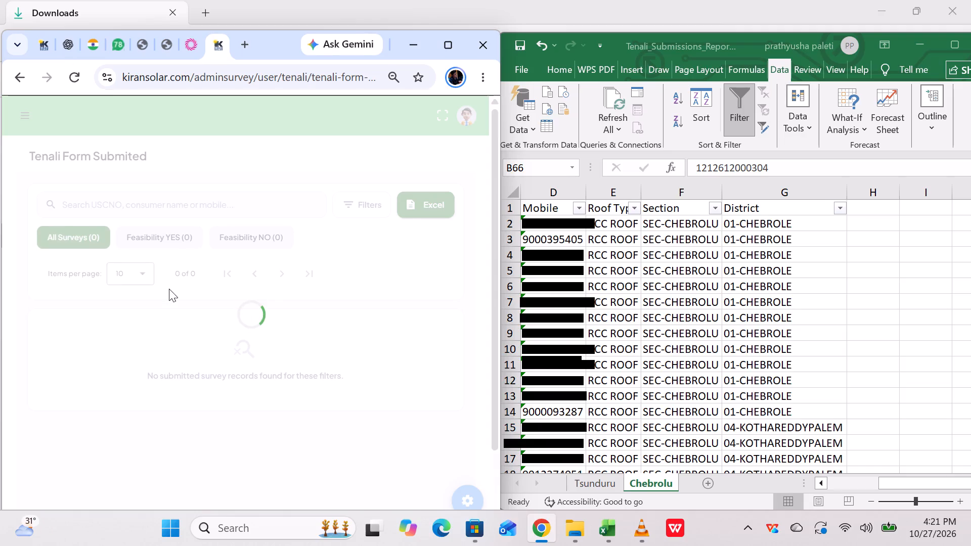
scroll(206, 351, "down", 1)
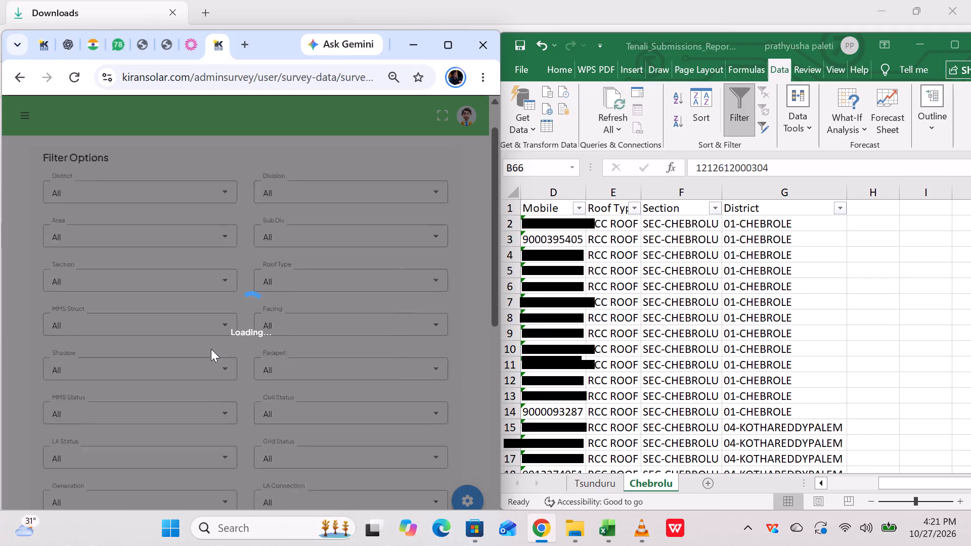
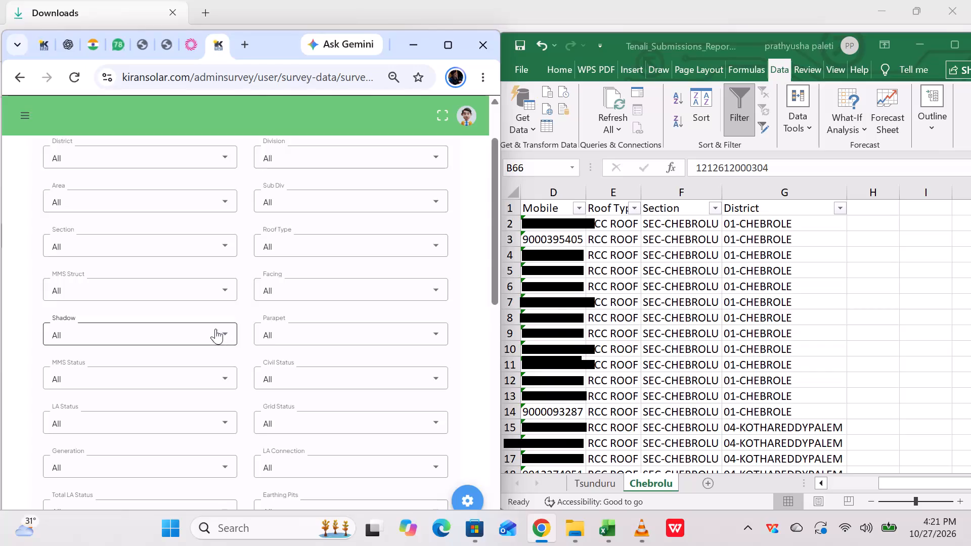
Leave the survey data filter page and bring up the Tenali Form Submited page, passing through the Tenali Survey Data Master.
scroll(198, 332, "up", 4)
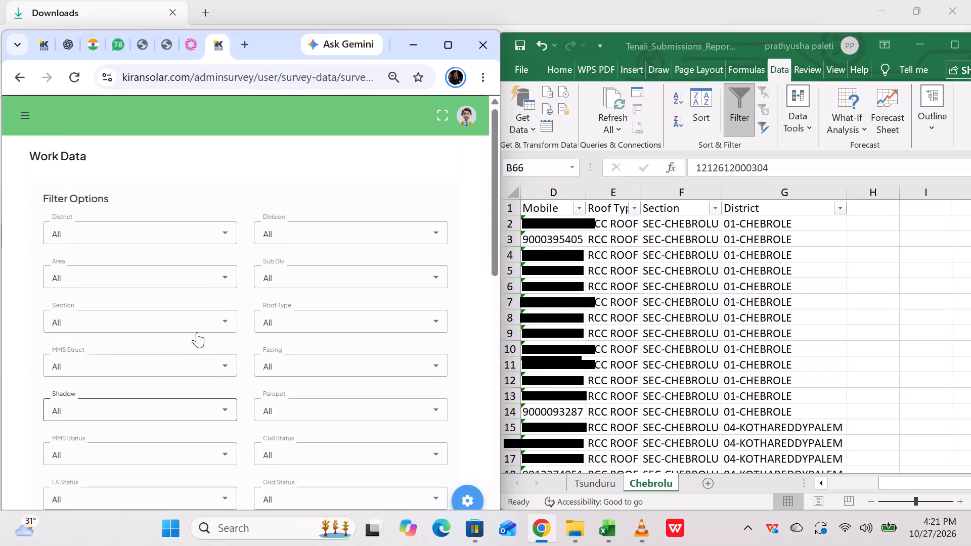
scroll(196, 332, "up", 6)
left_click(26, 120)
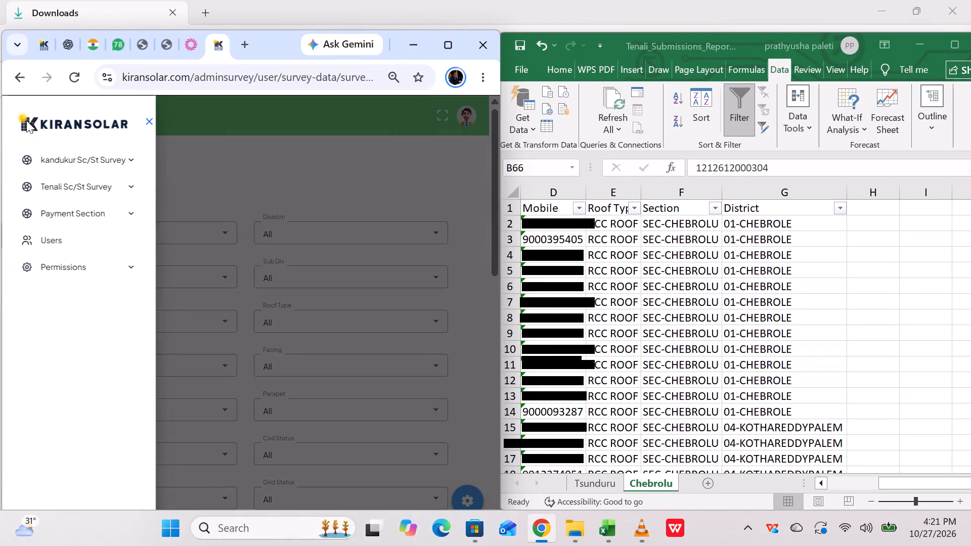
left_click(64, 189)
left_click(67, 213)
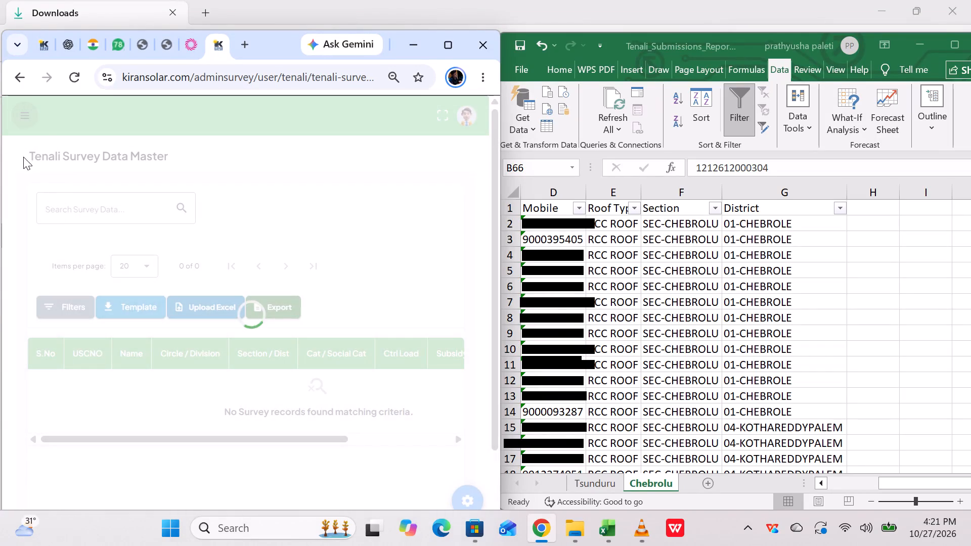
left_click(25, 111)
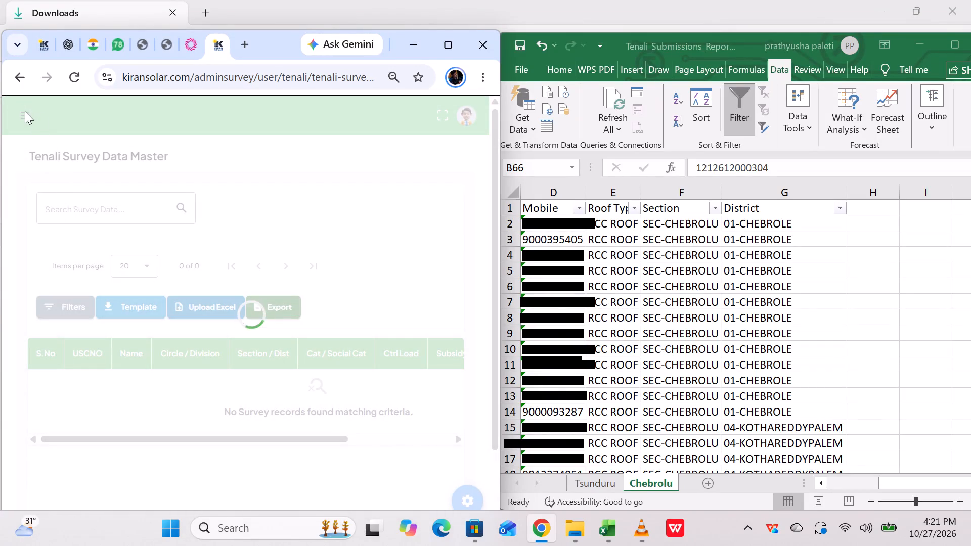
left_click(25, 111)
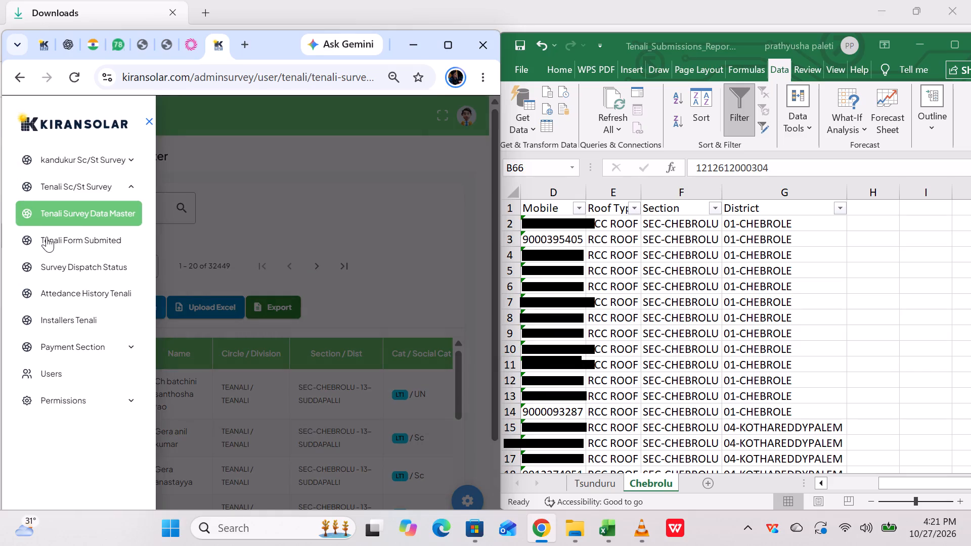
left_click(47, 237)
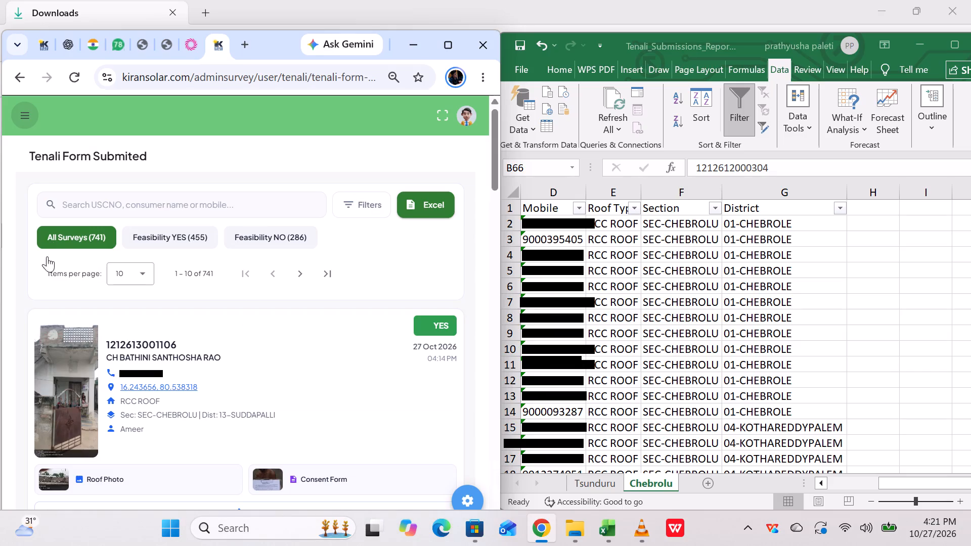
Look over the latest entries under All Surveys on the Tenali submitted-forms page, checking their section and district.
scroll(205, 354, "down", 2)
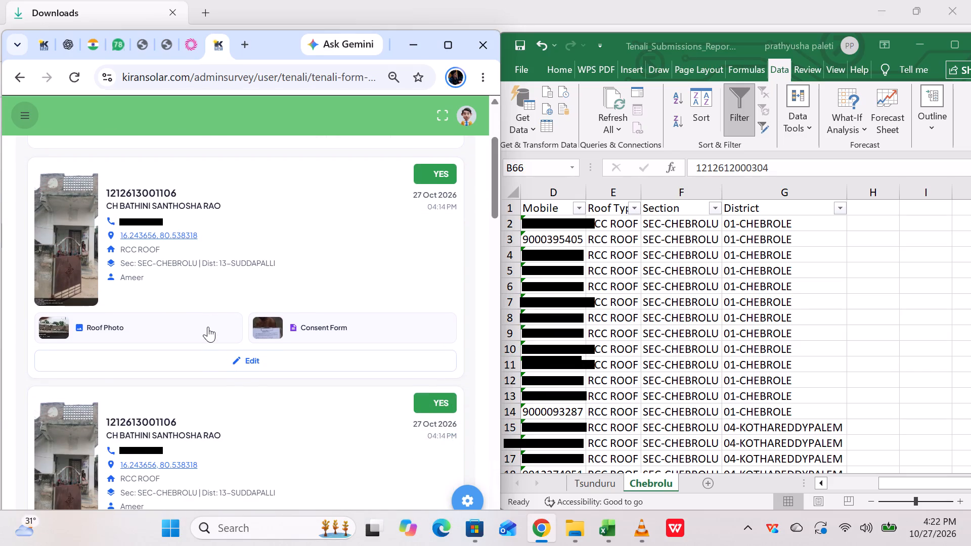
scroll(208, 314, "down", 1)
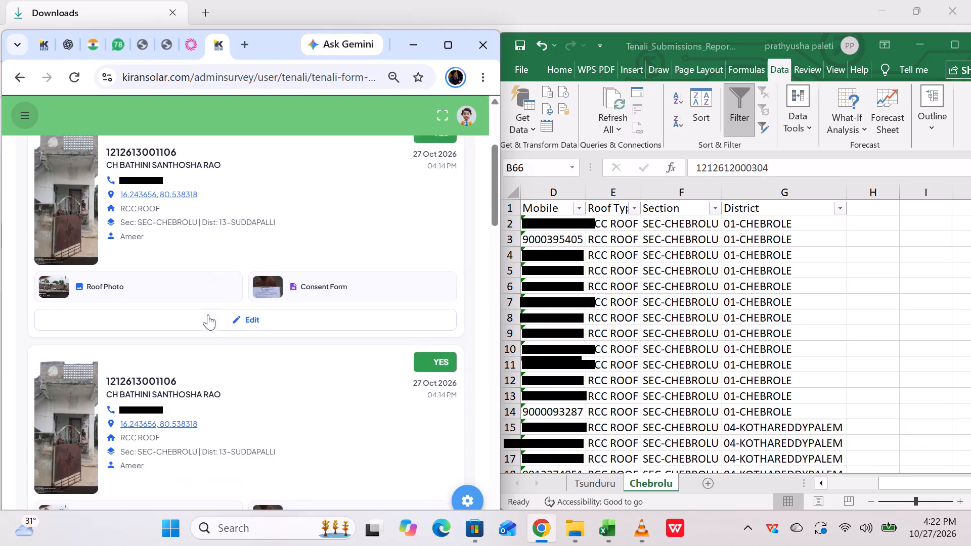
scroll(208, 314, "down", 2)
scroll(208, 314, "up", 1)
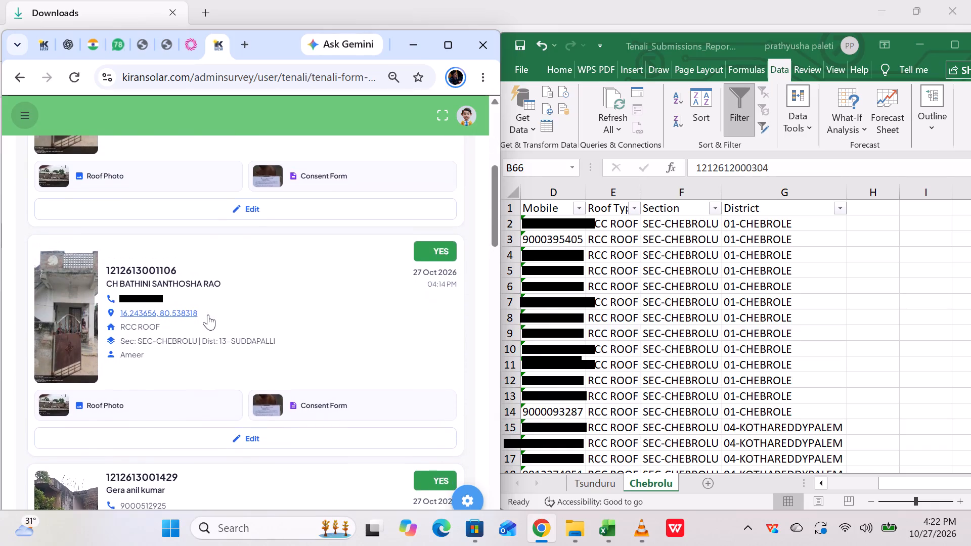
scroll(208, 314, "up", 1)
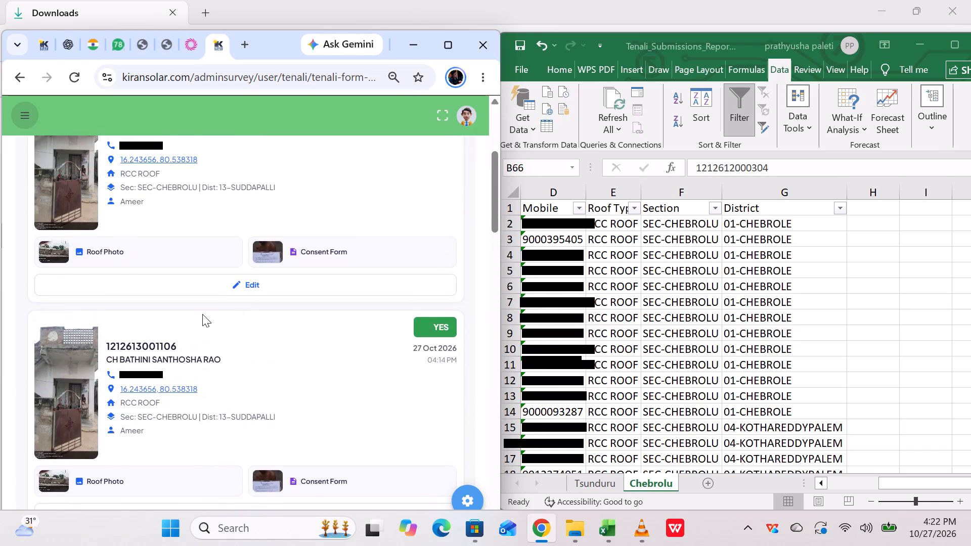
scroll(194, 320, "up", 1)
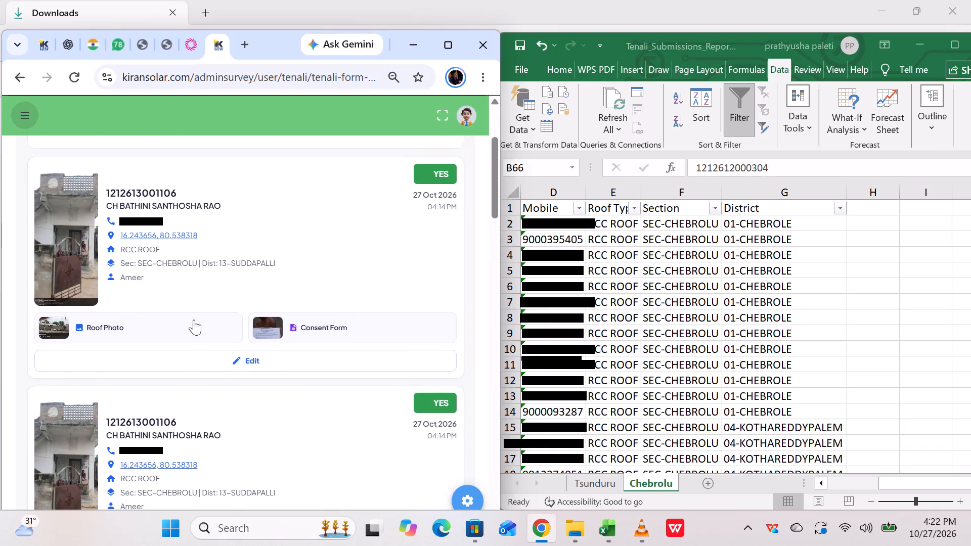
scroll(194, 320, "down", 2)
scroll(192, 320, "up", 1)
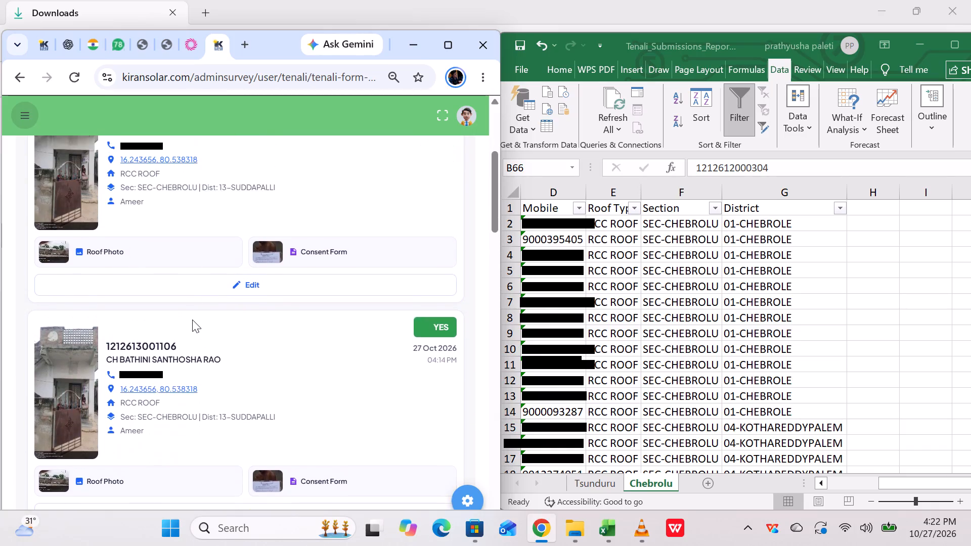
scroll(192, 320, "up", 3)
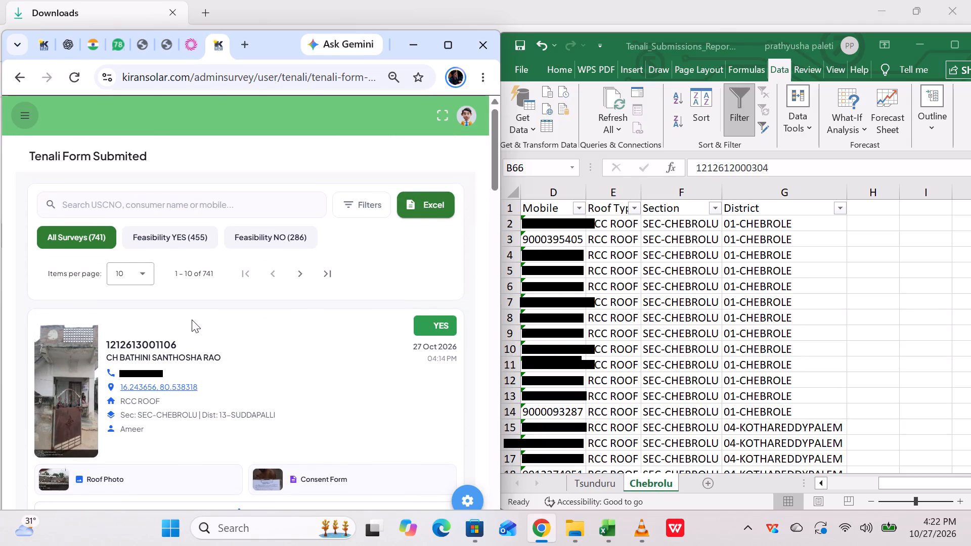
scroll(192, 320, "down", 1)
scroll(192, 320, "up", 1)
scroll(192, 320, "down", 1)
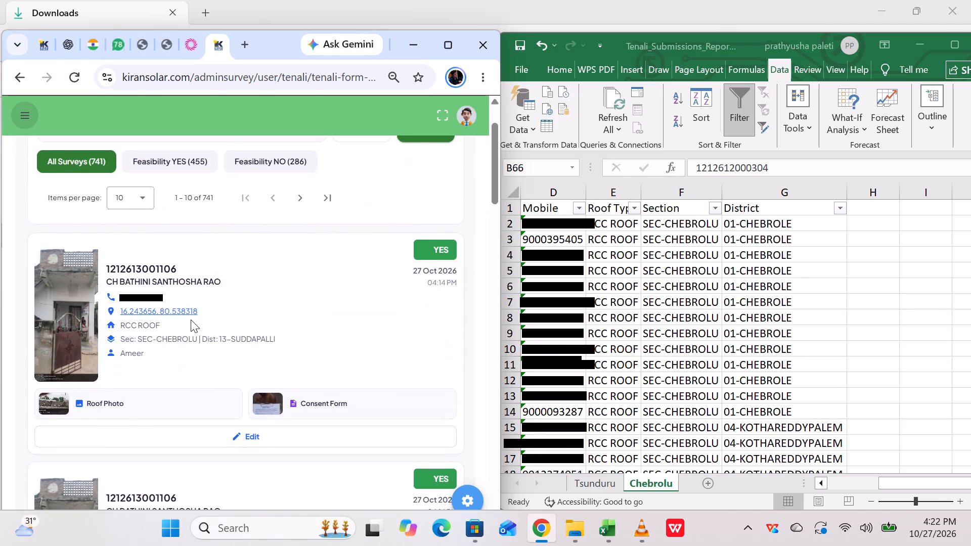
scroll(187, 317, "down", 2)
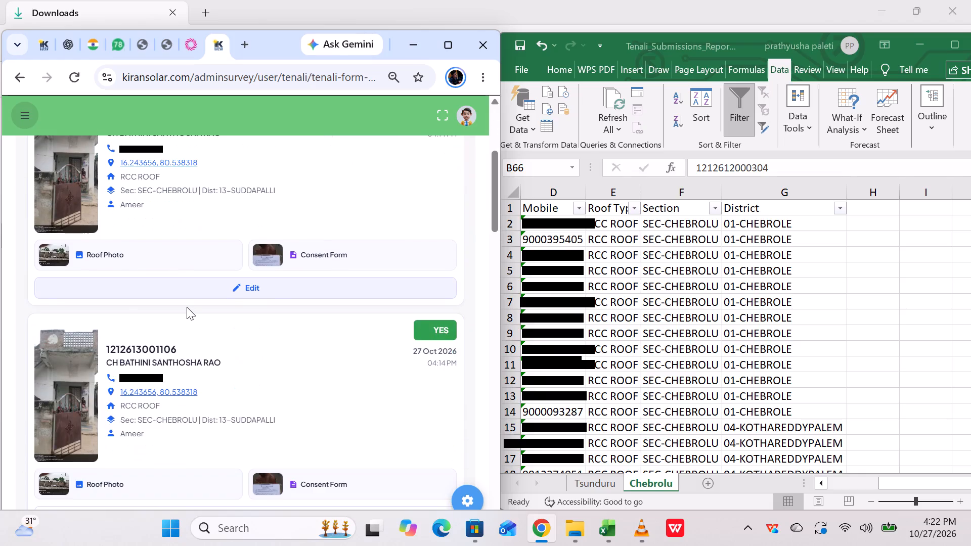
Preview the house photo, roof photo and consent form of the repeated 13-SUDDAPALLI records, and close each preview.
left_click(75, 341)
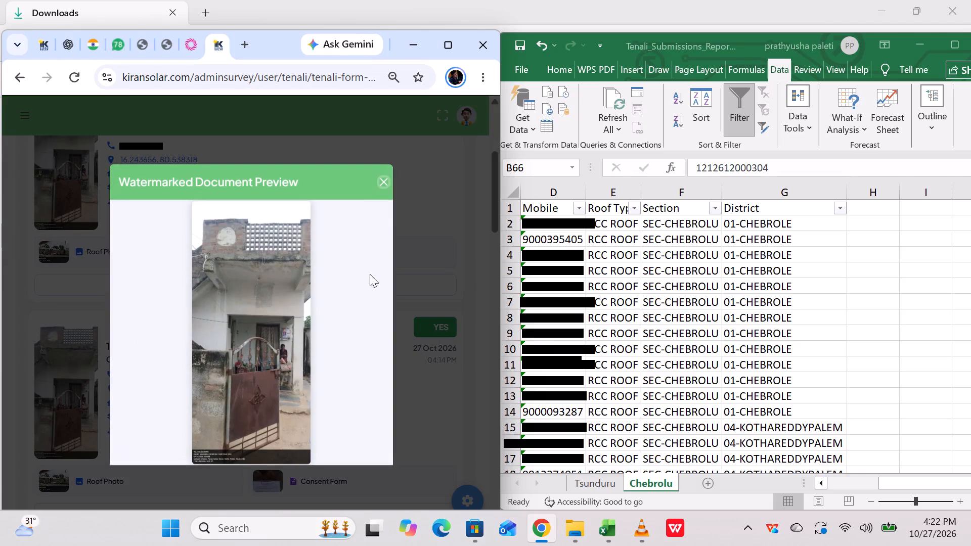
left_click(382, 181)
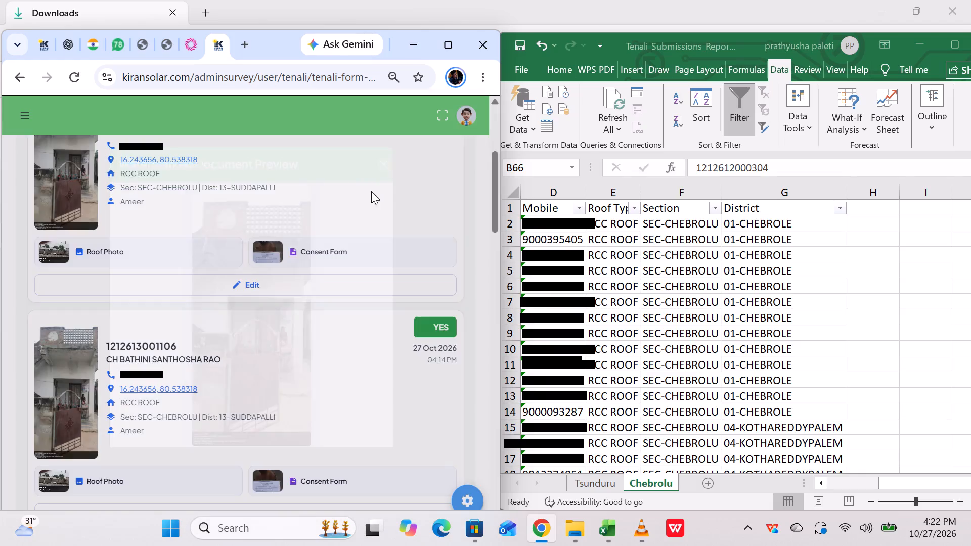
scroll(250, 301, "down", 1)
left_click(104, 408)
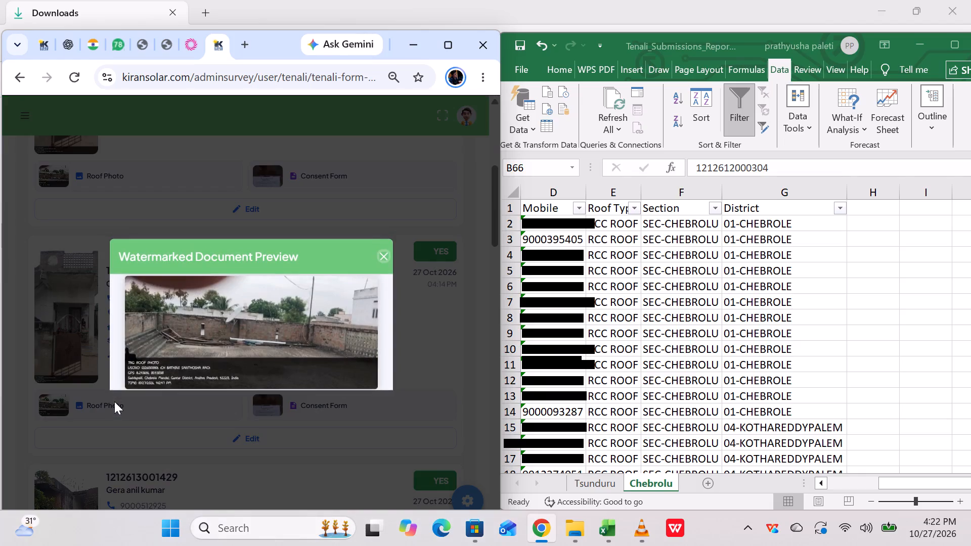
left_click(383, 257)
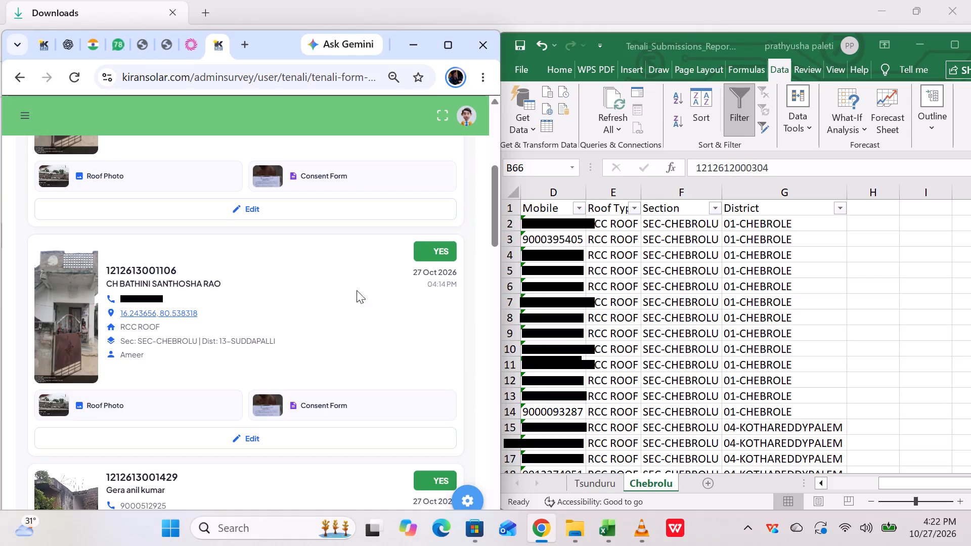
left_click(310, 400)
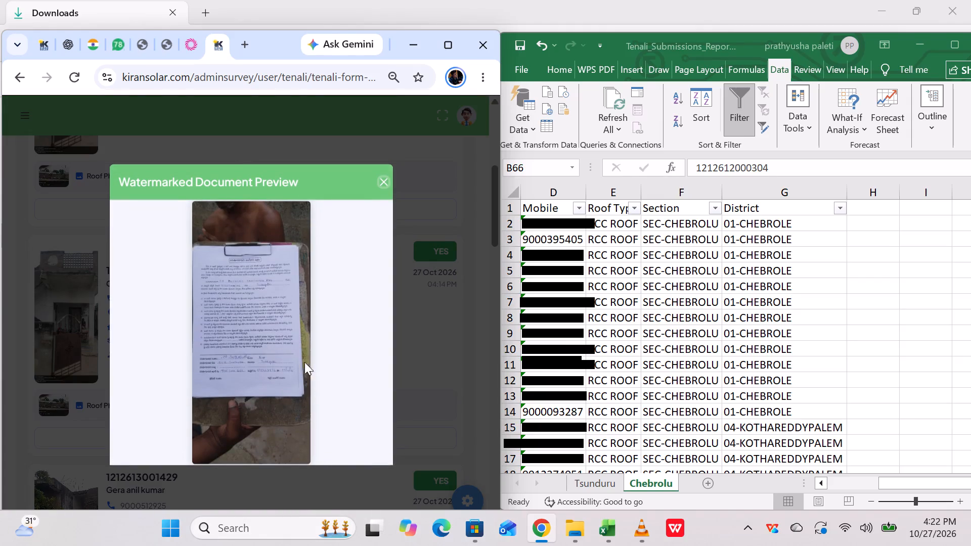
scroll(262, 348, "up", 2)
scroll(255, 341, "up", 4, "ctrl")
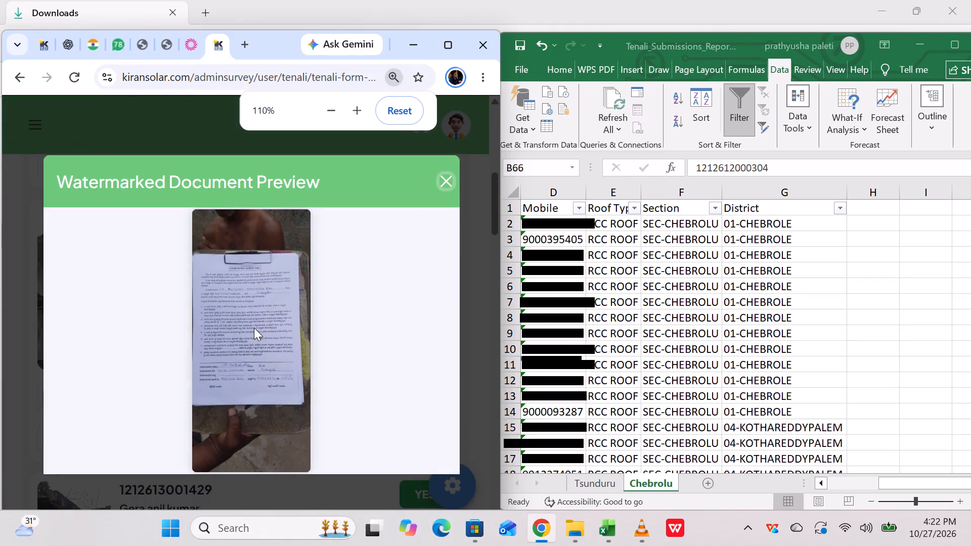
scroll(254, 328, "up", 2, "ctrl")
scroll(253, 318, "down", 5, "ctrl")
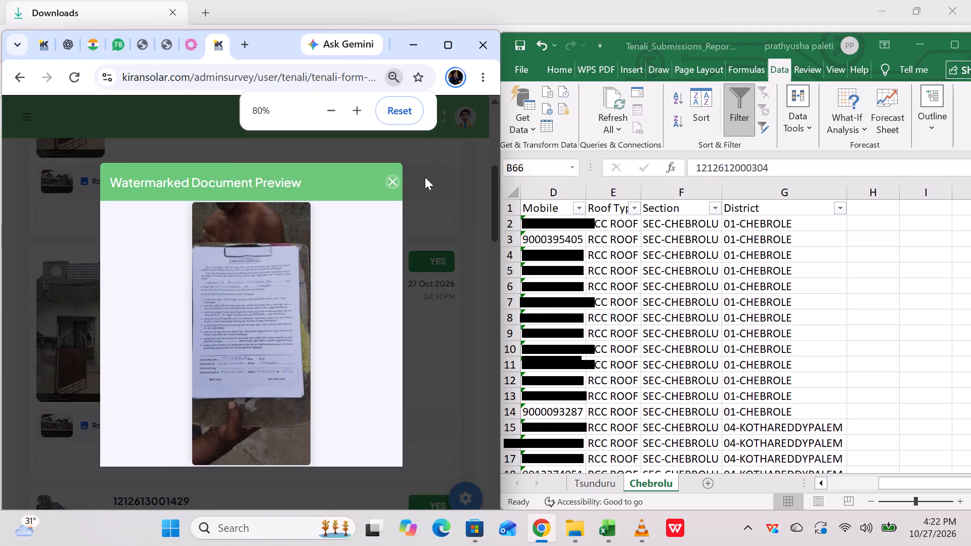
left_click(389, 179)
scroll(254, 268, "up", 7)
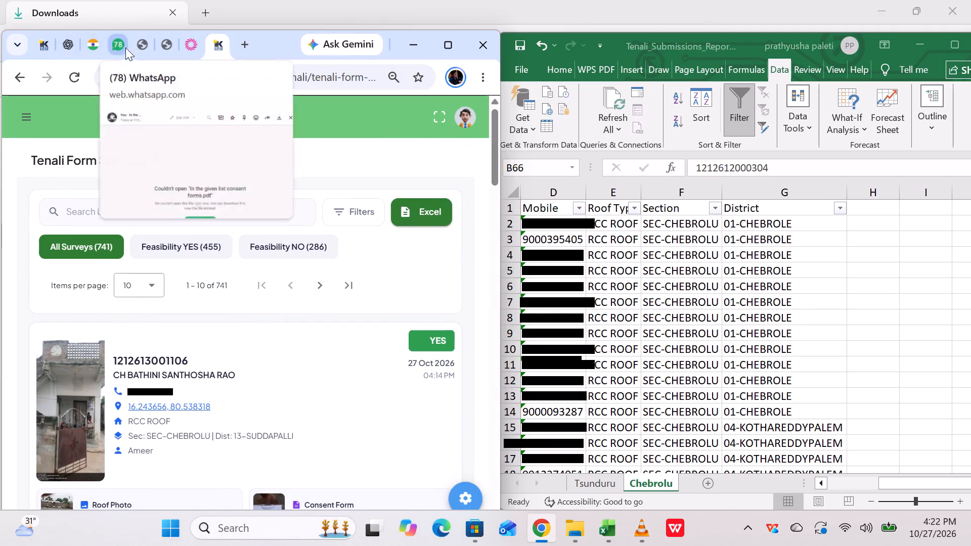
Return to the page 198 consent form and read its handwritten consumer, service number, village and contact details.
left_click(147, 48)
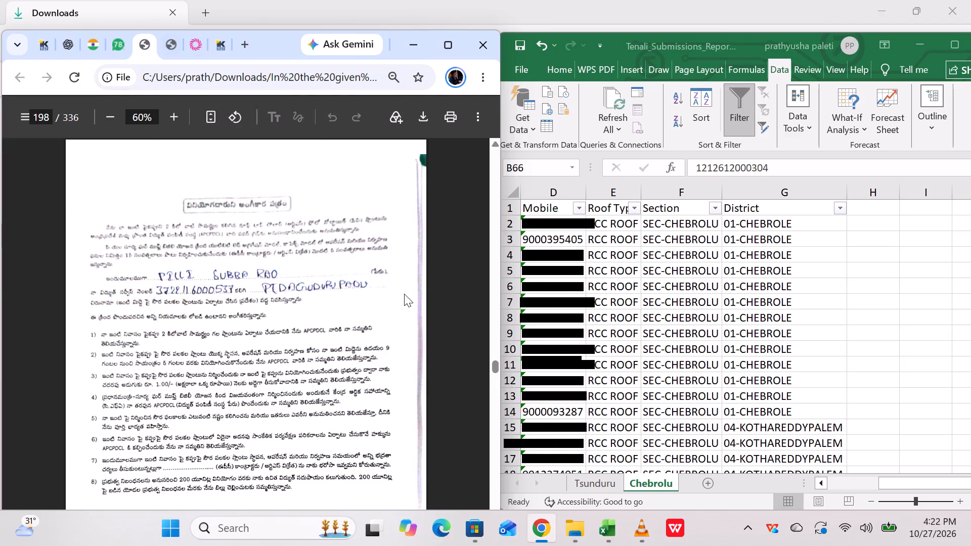
scroll(235, 324, "down", 2)
scroll(235, 324, "up", 2)
scroll(235, 323, "down", 1)
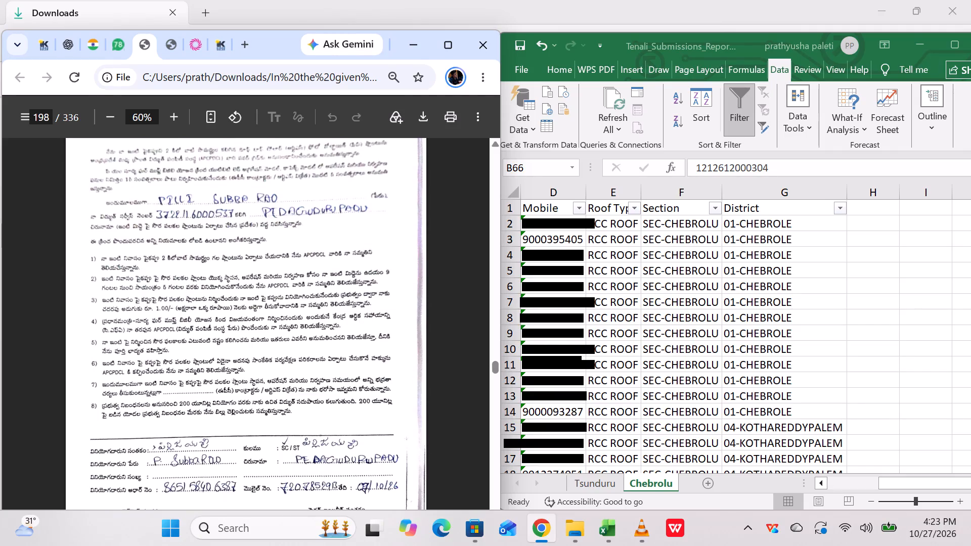
In the Tsunduru sheet, correct the District in row 289 to 05-DUNDIPALEM by copying it from row 288, and save the workbook.
left_click(598, 486)
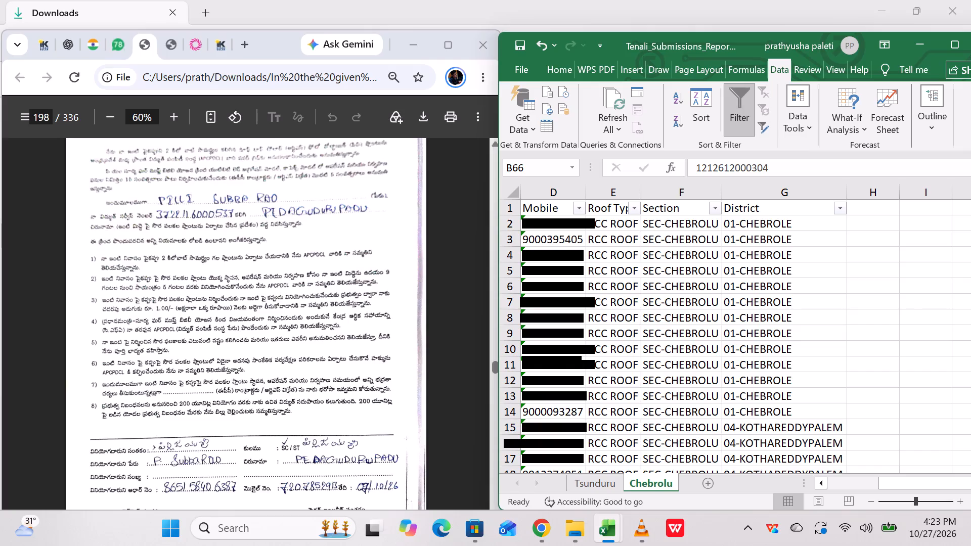
left_click(596, 484)
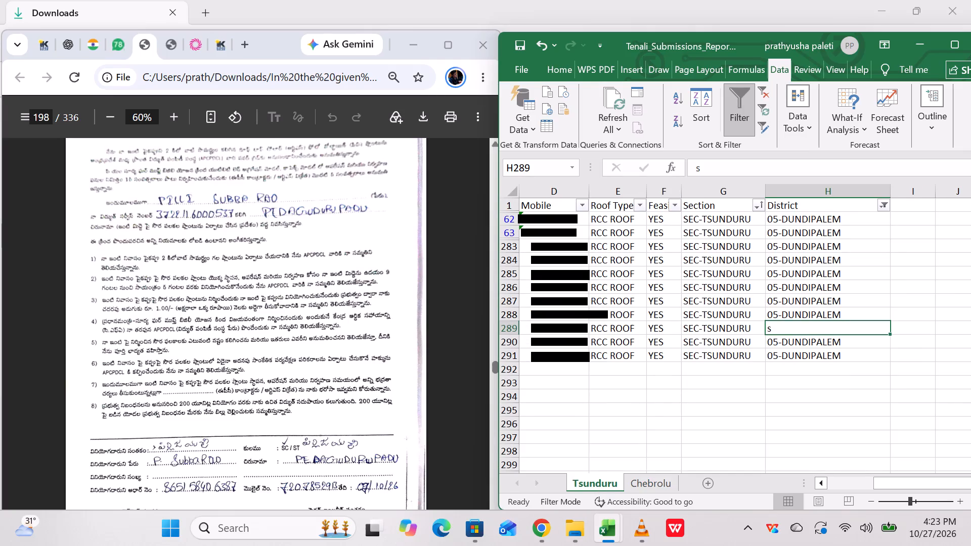
left_click(812, 342)
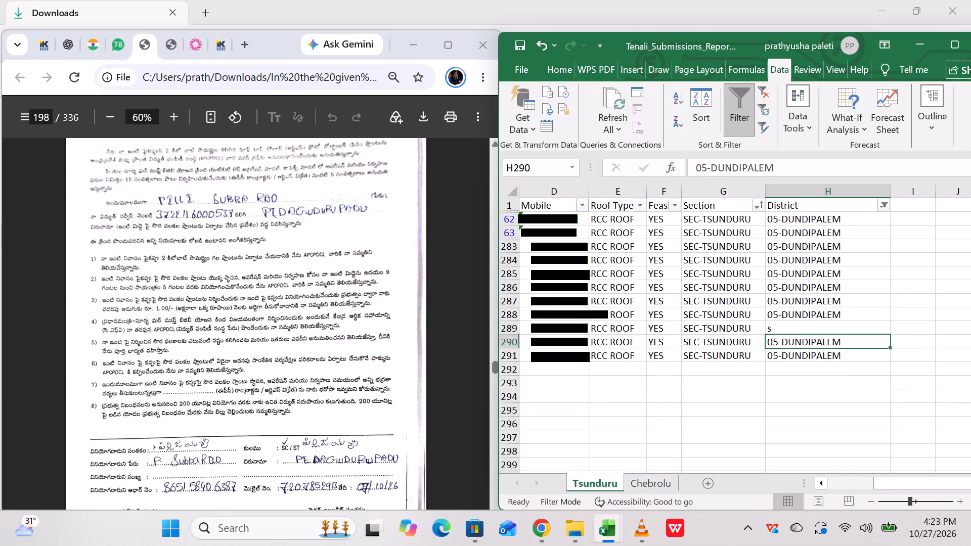
left_click(869, 318)
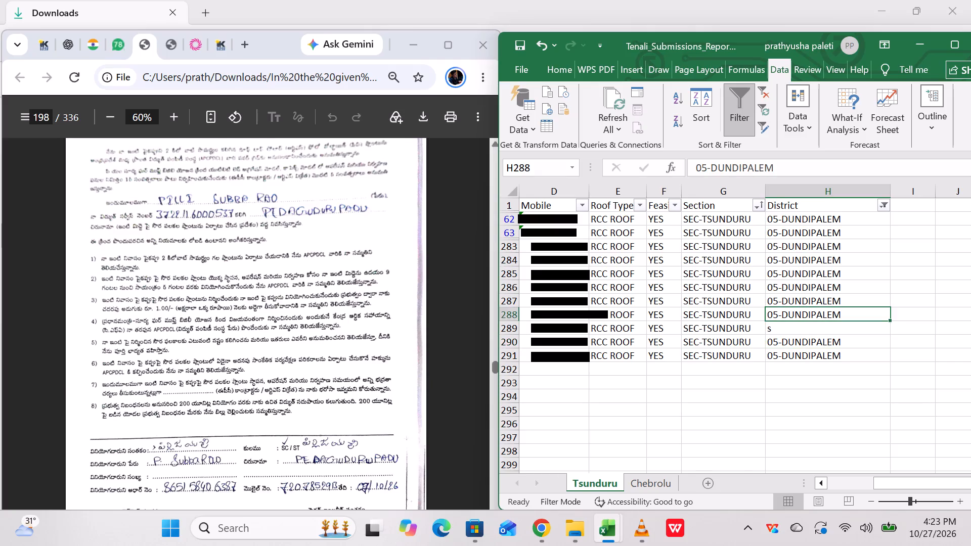
left_click_drag(888, 319, 890, 337)
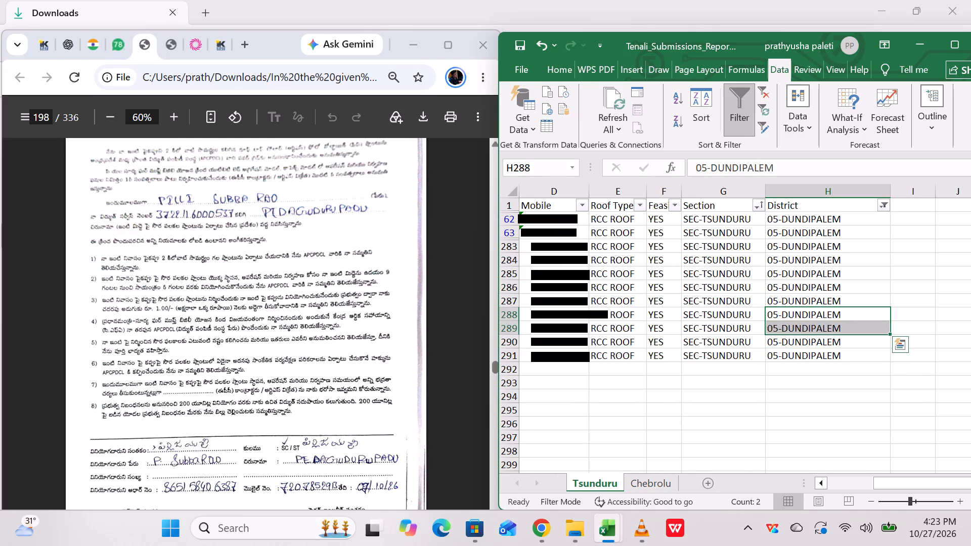
left_click(837, 380)
key("ctrl+s")
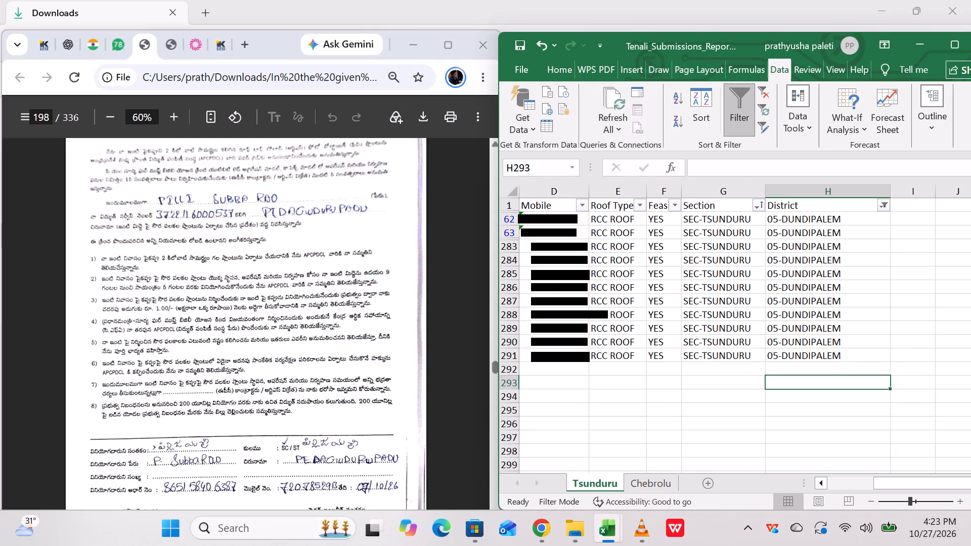
Fill the USCNO in row 293 by copying row 291's USCNO and editing it to the page 198 form's service number.
left_click_drag(899, 484, 822, 499)
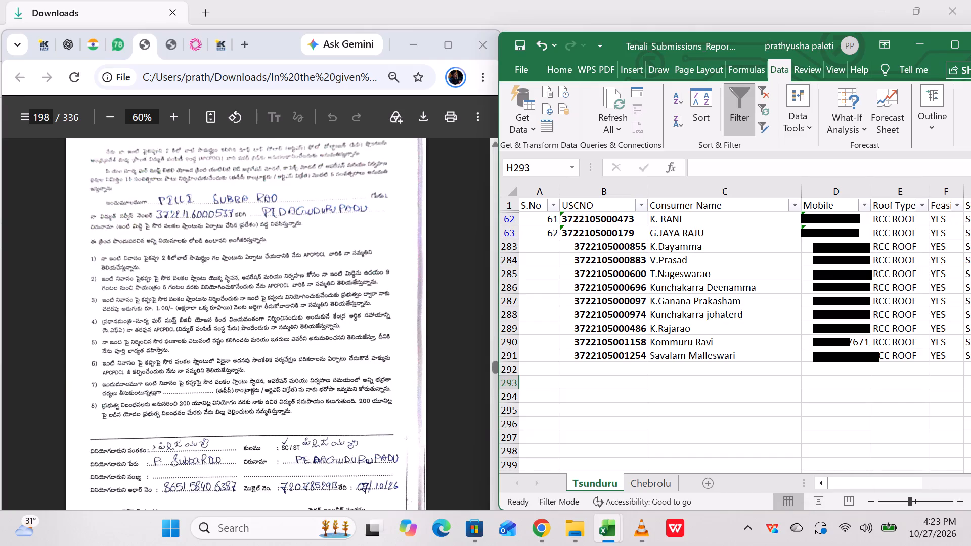
left_click(612, 356)
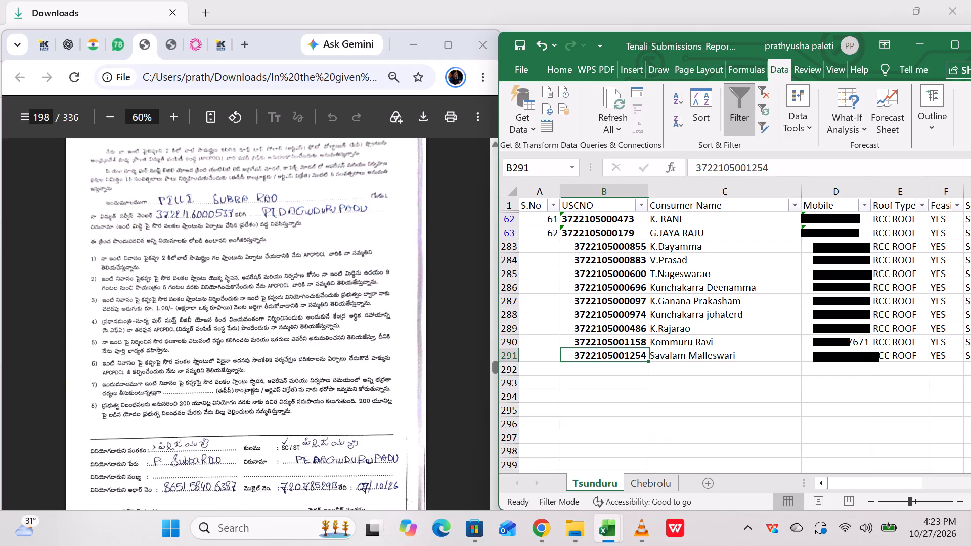
key("ctrl+c")
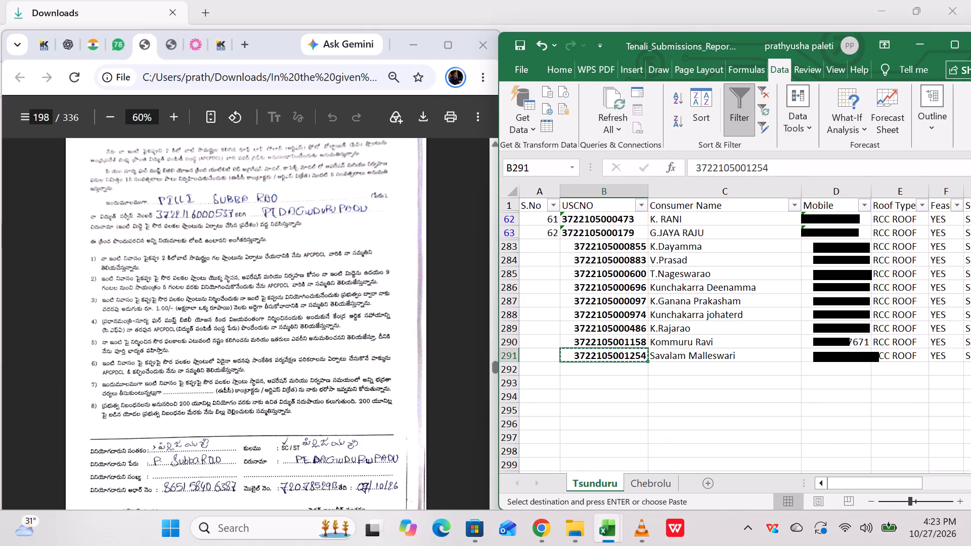
left_click(608, 380)
key("ctrl+v")
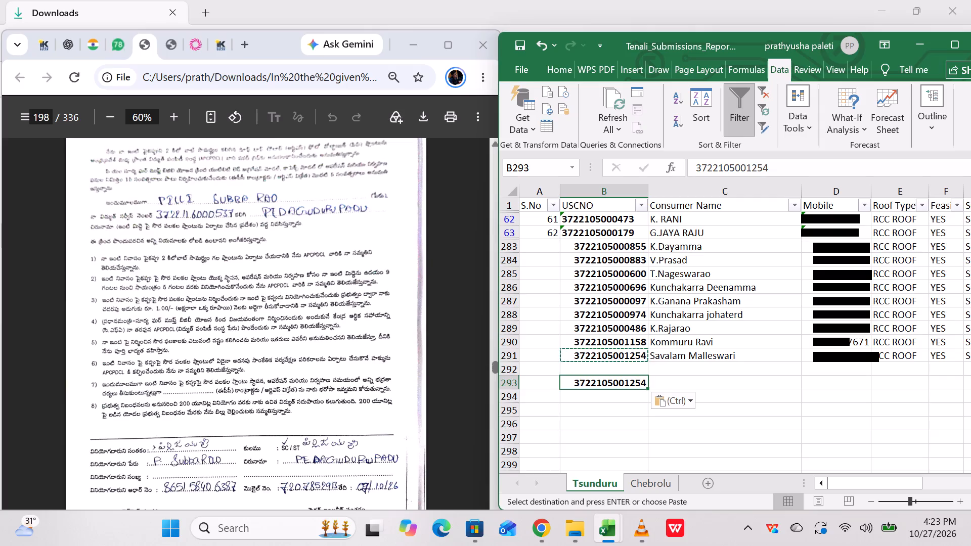
double_click(647, 376)
left_click(642, 383)
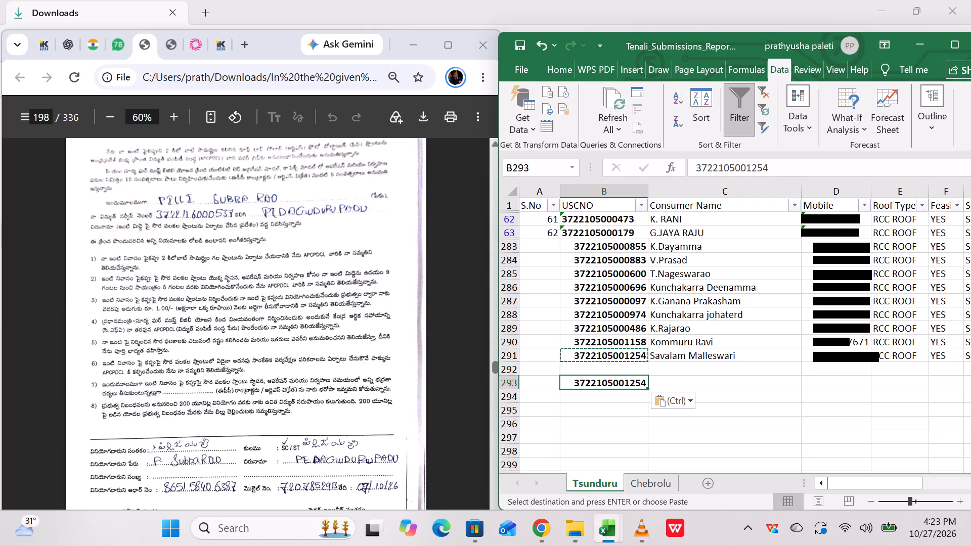
double_click(643, 384)
key("Right")
key("BackSpace")
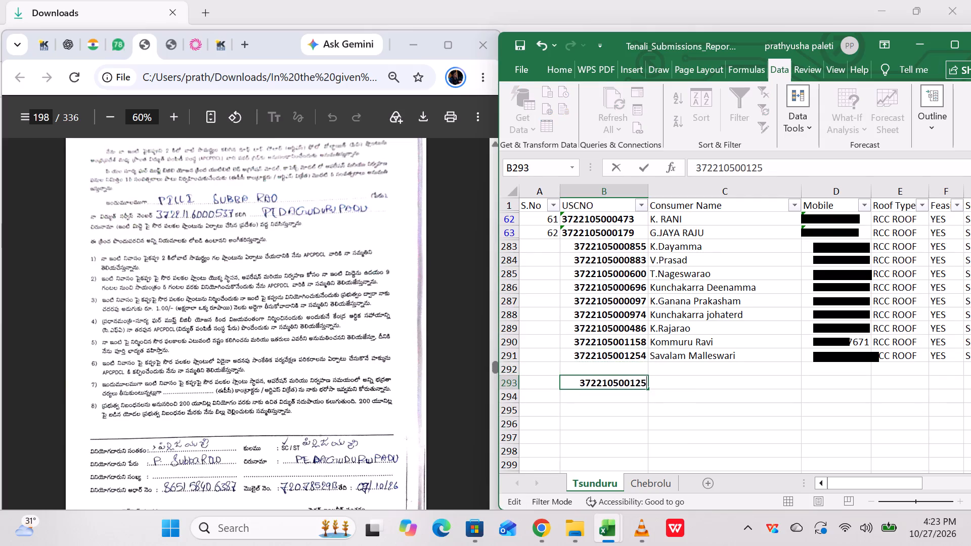
key("BackSpace")
key("BackSpace")
key("BackSpace")
key("BackSpace")
key("BackSpace")
key("BackSpace")
key("BackSpace")
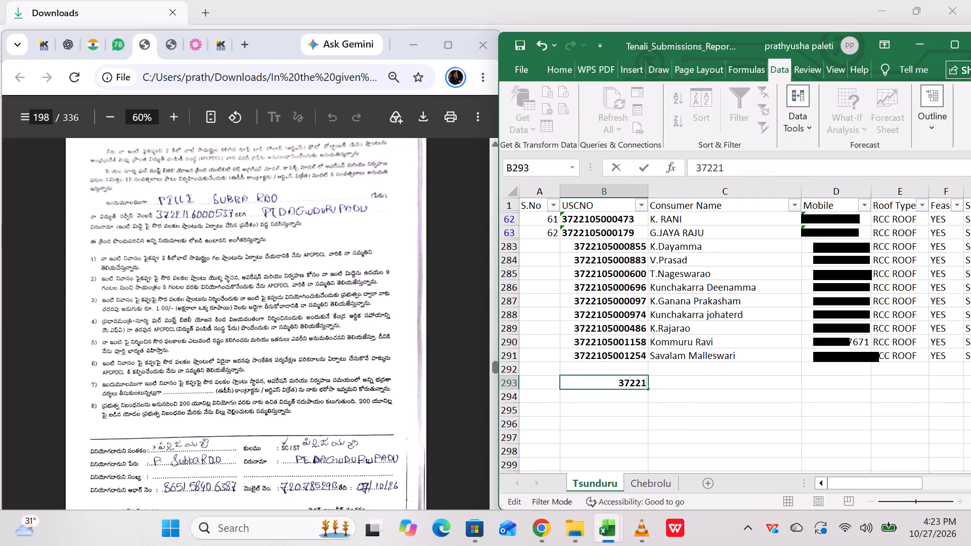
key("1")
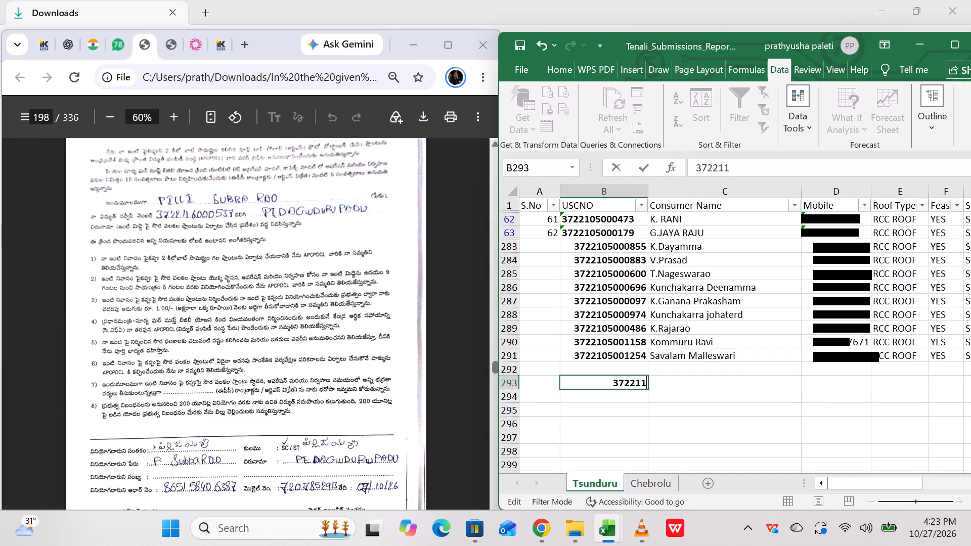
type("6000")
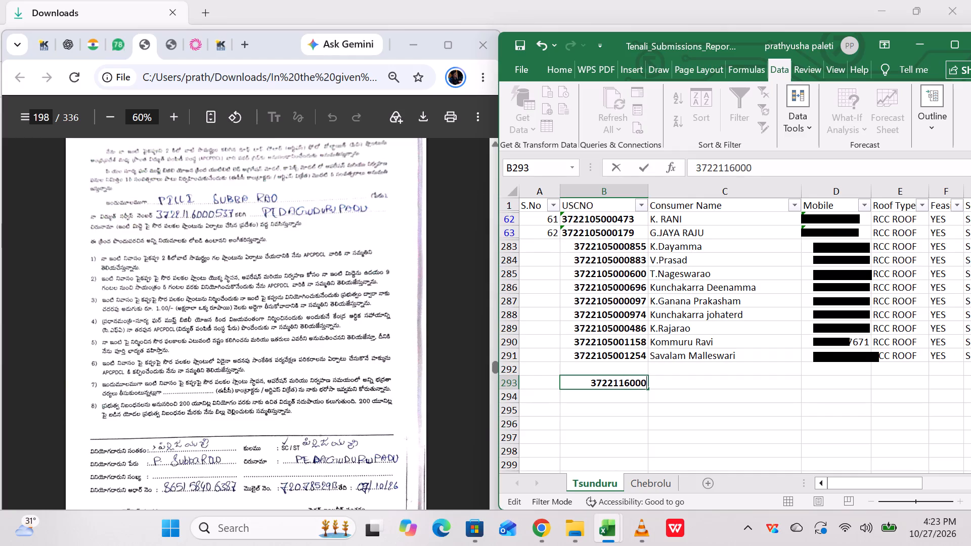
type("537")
Enter the consumer's name from the page 198 consent form as the Consumer Name in row 293.
left_click(666, 386)
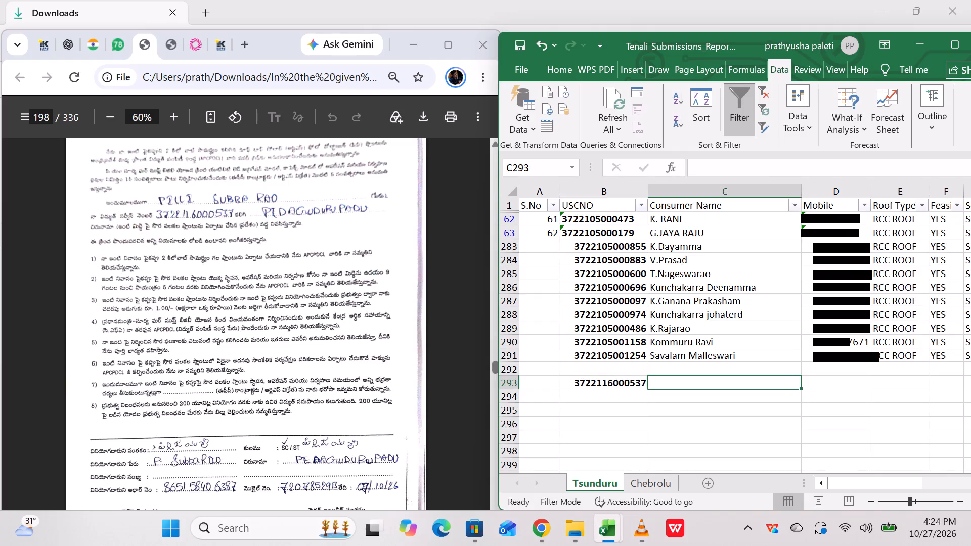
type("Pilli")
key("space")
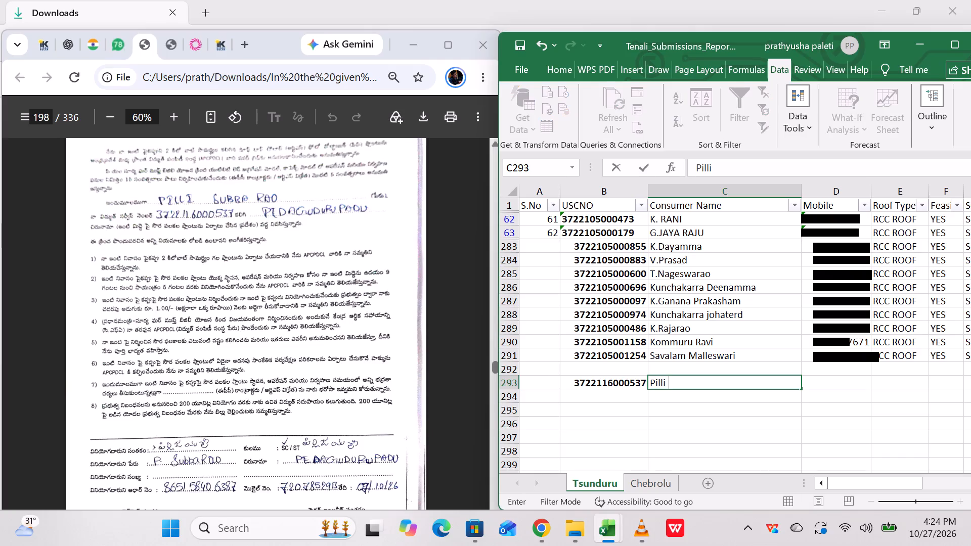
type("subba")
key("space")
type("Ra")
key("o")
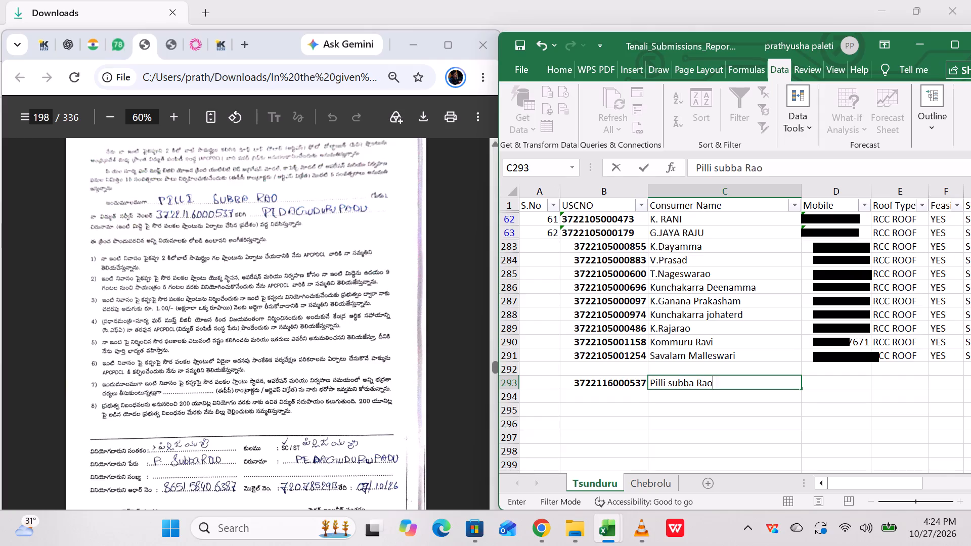
Enter the consumer's mobile number from the page 198 consent form in the Mobile cell of row 293.
left_click(818, 387)
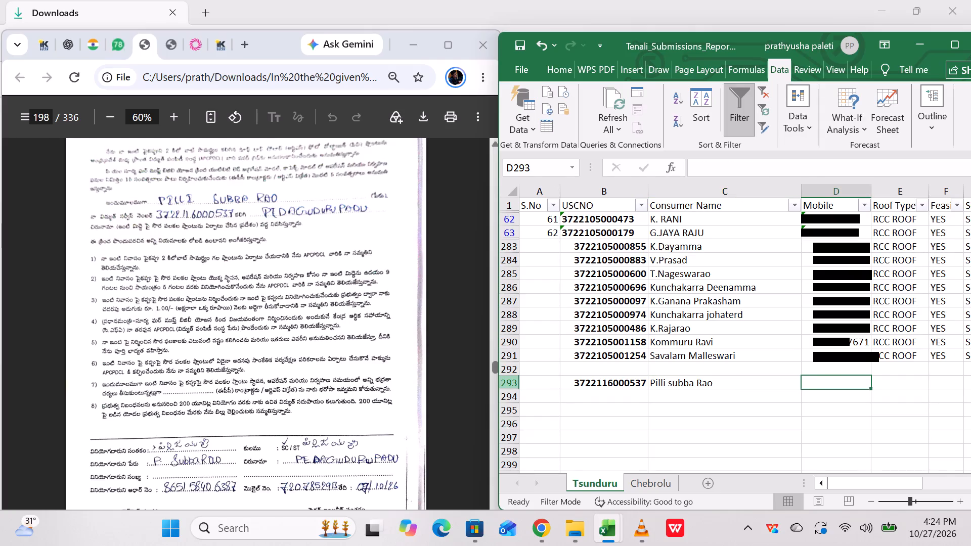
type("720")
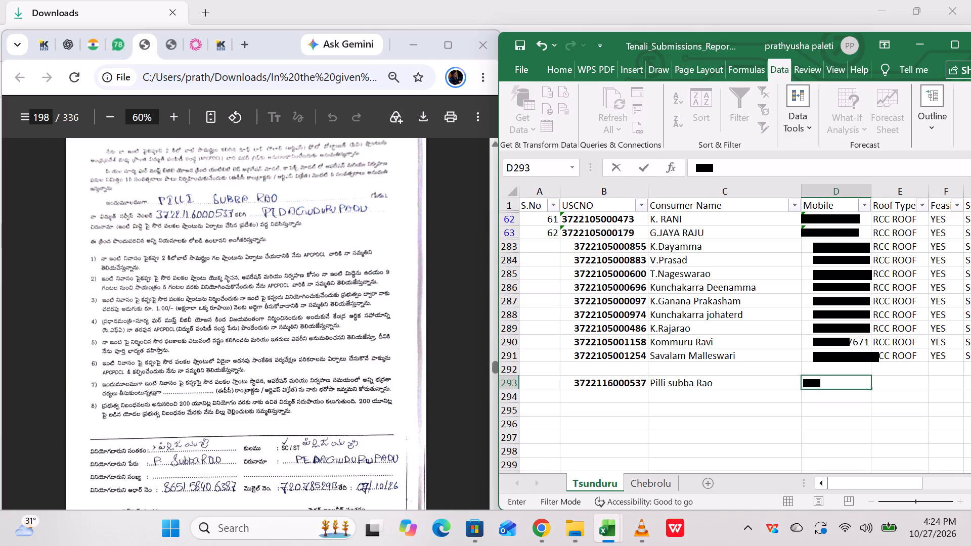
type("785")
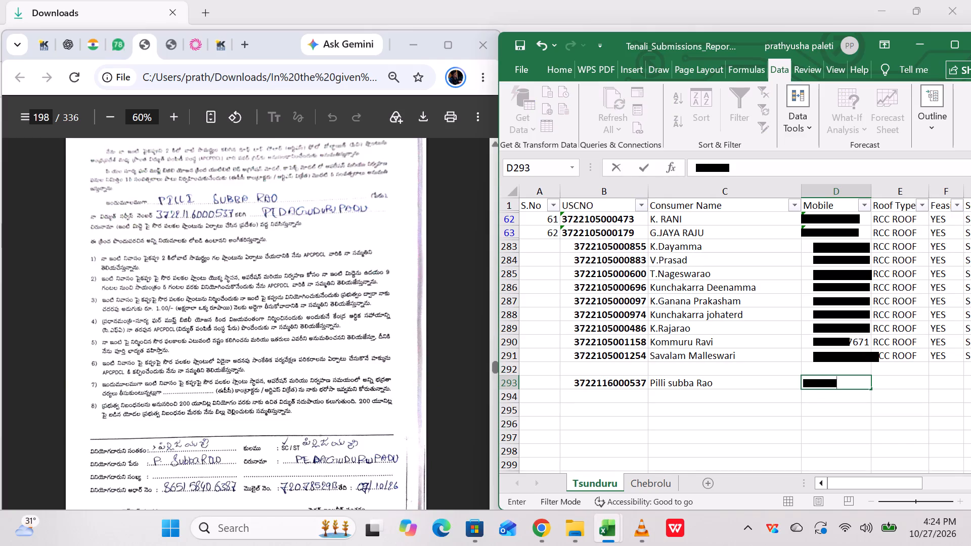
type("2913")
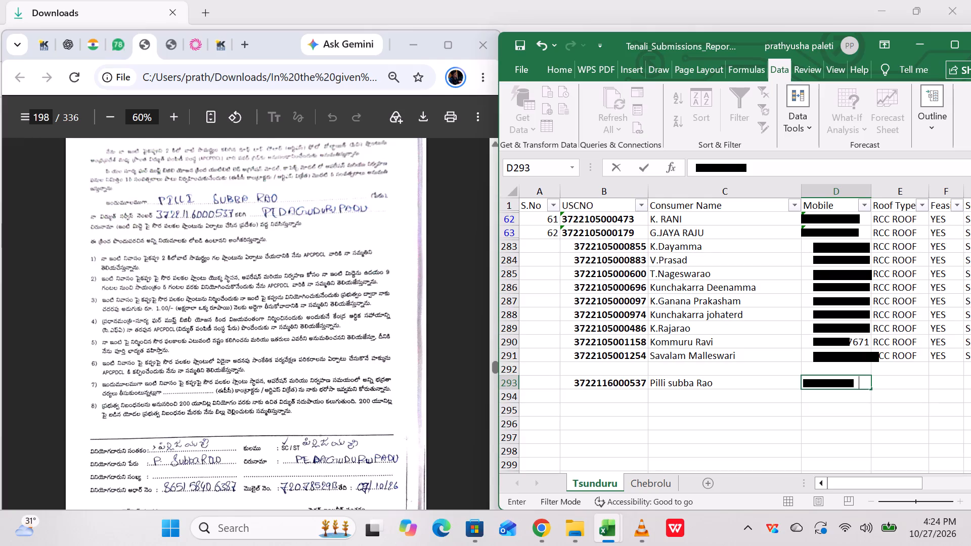
left_click(621, 397)
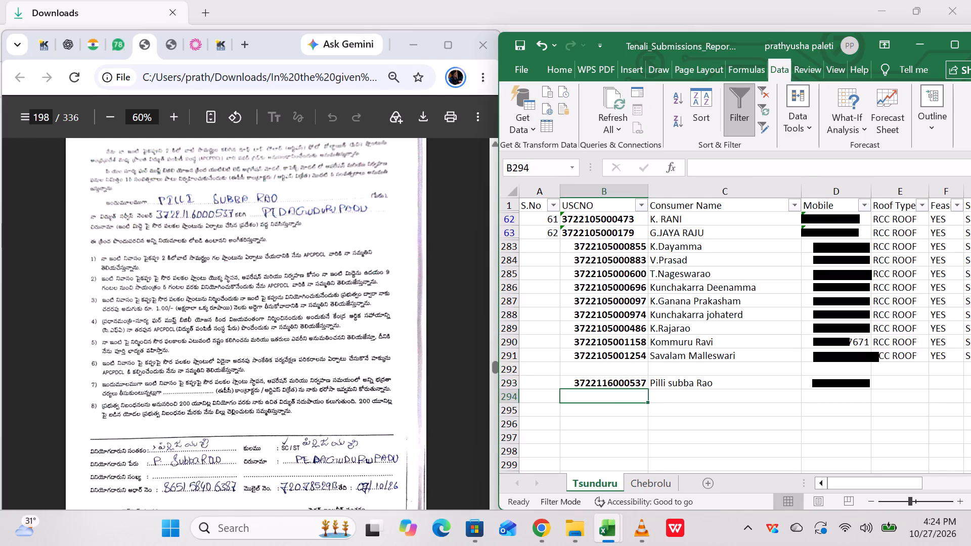
Fill the USCNO in row 294 by copying row 293's USCNO and changing its last three digits to match the page 199 form.
left_click(617, 381)
key("ctrl+c")
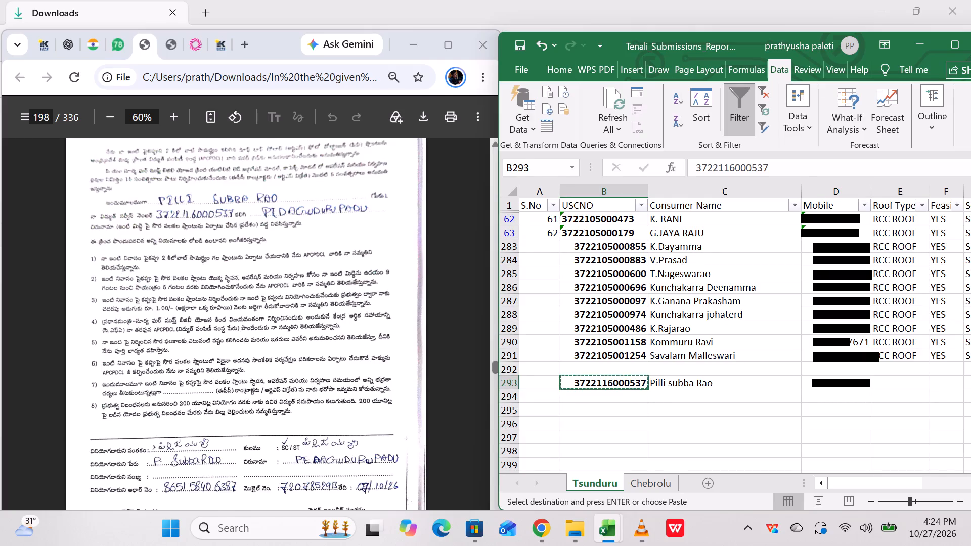
left_click(604, 400)
scroll(231, 388, "down", 5)
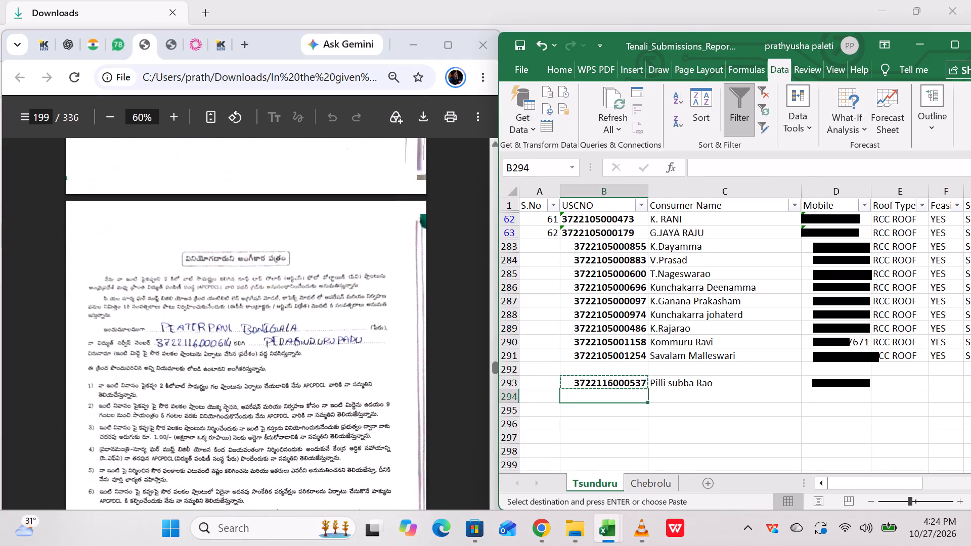
scroll(235, 387, "down", 1)
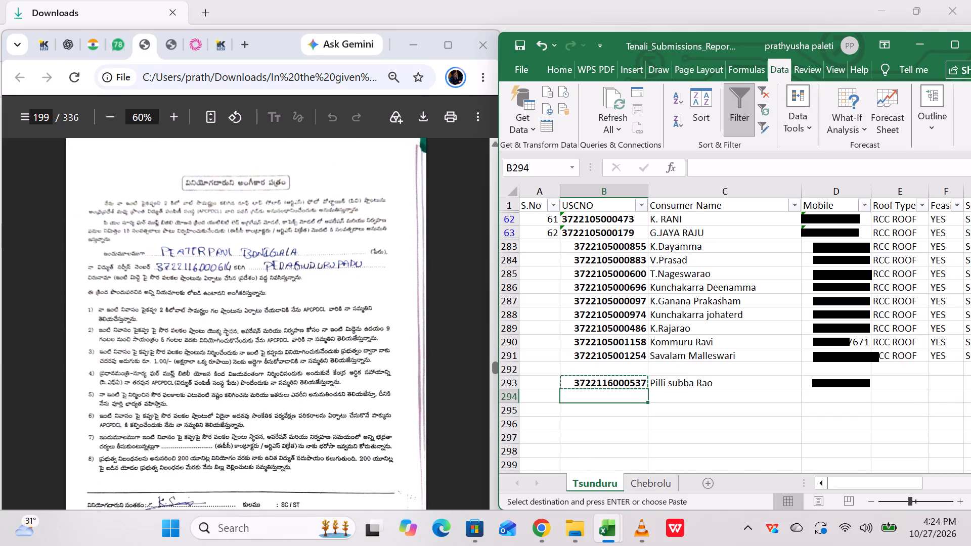
key("ctrl+v")
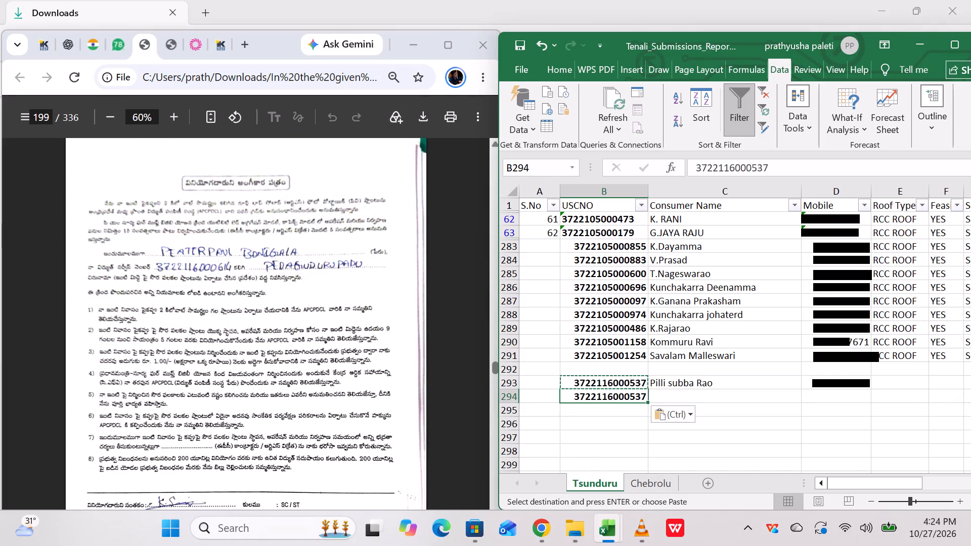
double_click(646, 395)
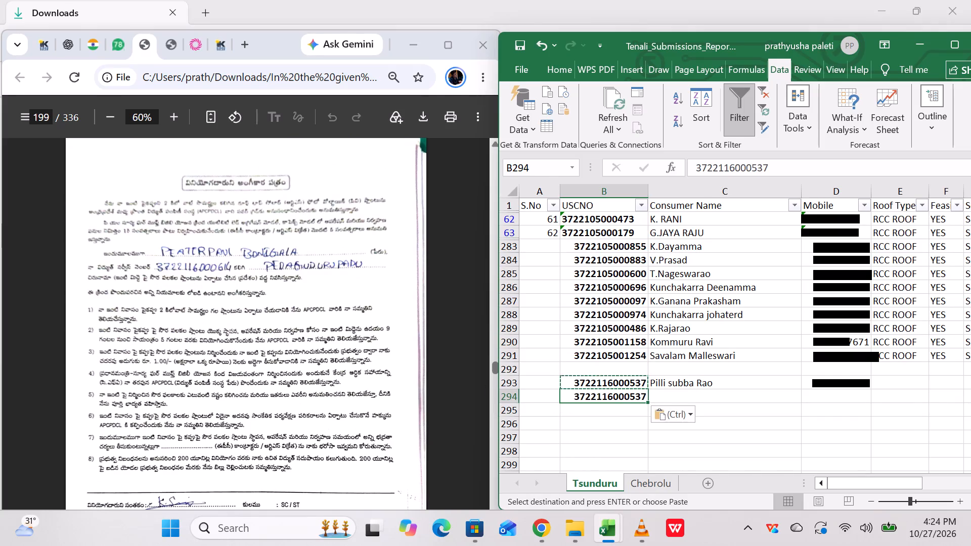
double_click(644, 396)
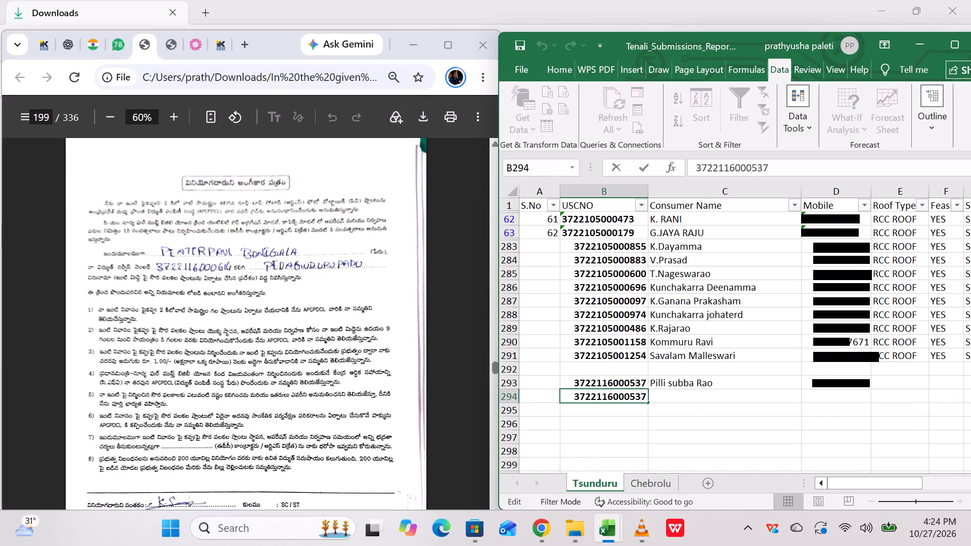
key("Right")
key("BackSpace")
key("BackSpace")
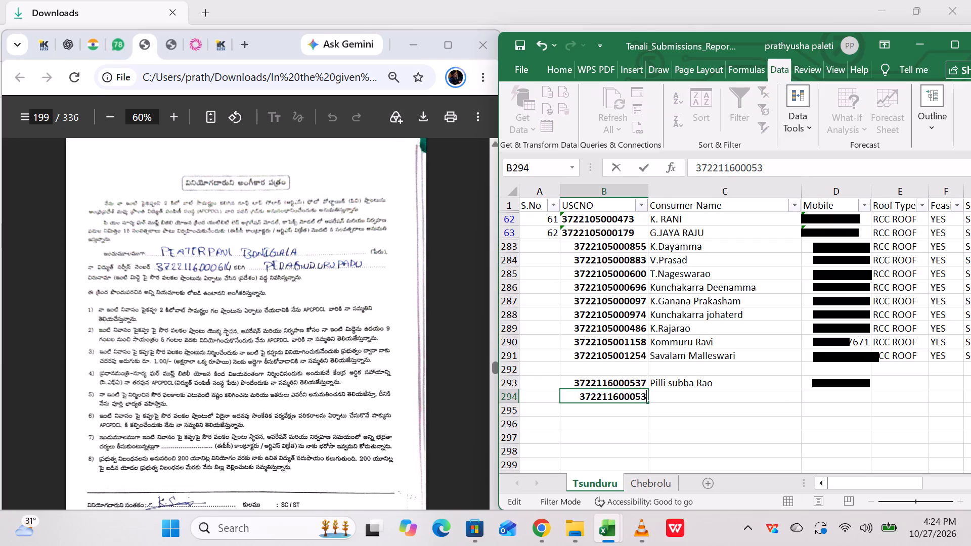
key("BackSpace")
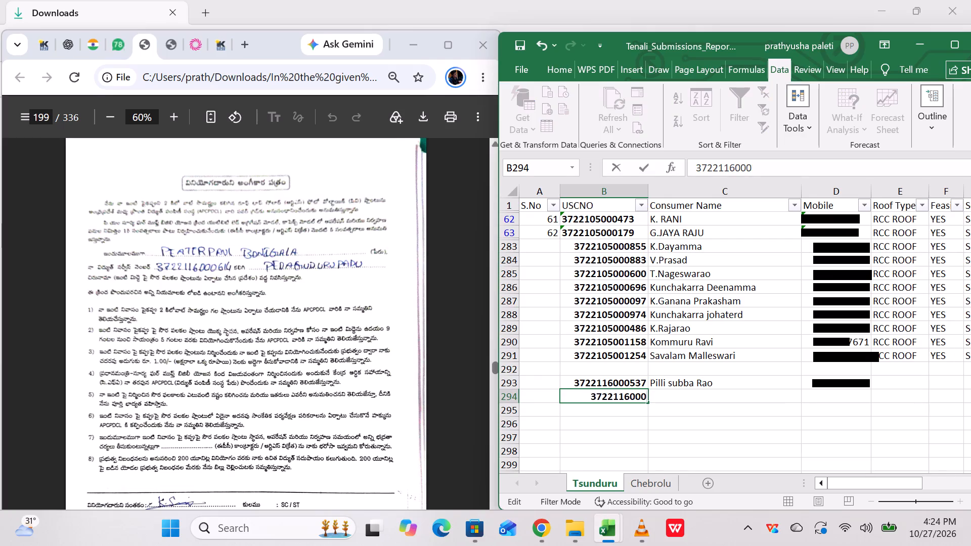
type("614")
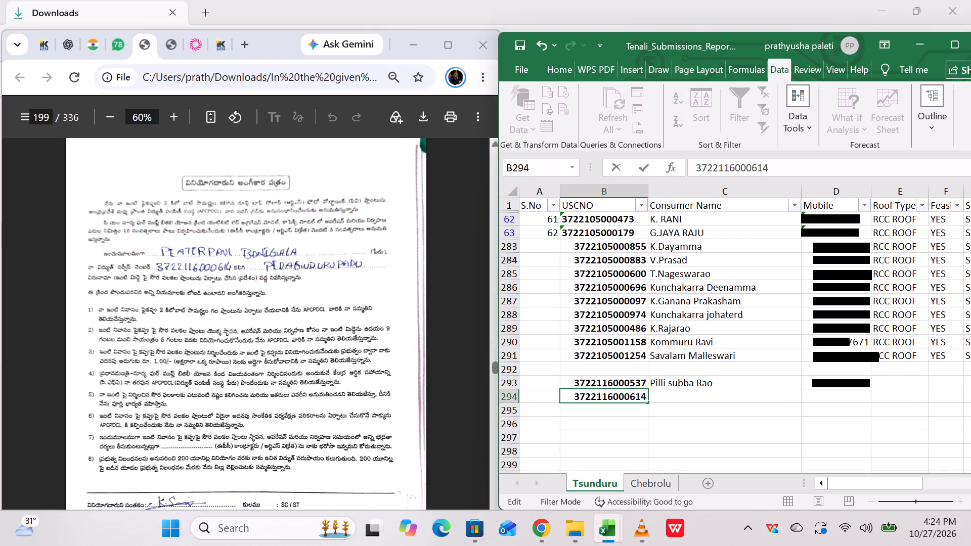
Enter the consumer's name from the page 199 consent form as the Consumer Name in row 294.
left_click(727, 398)
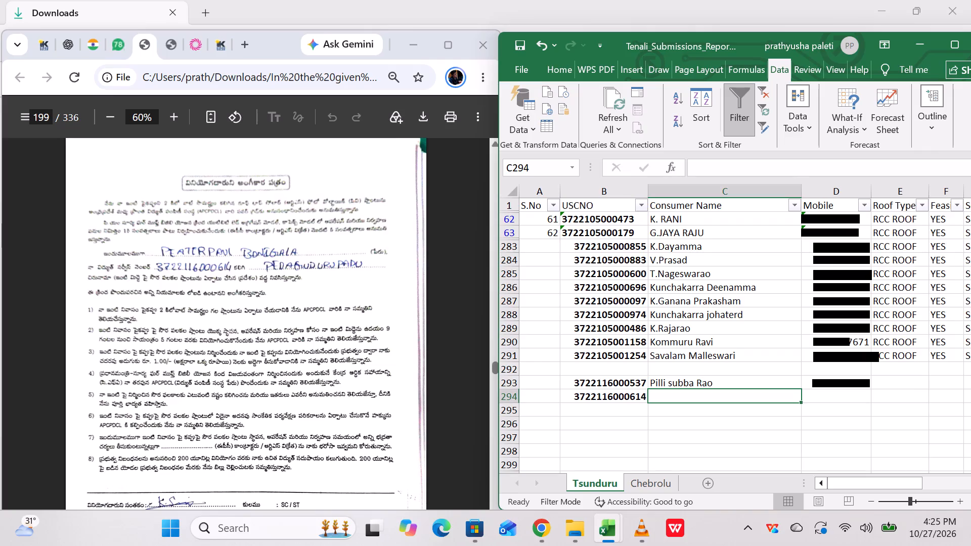
scroll(373, 403, "down", 2)
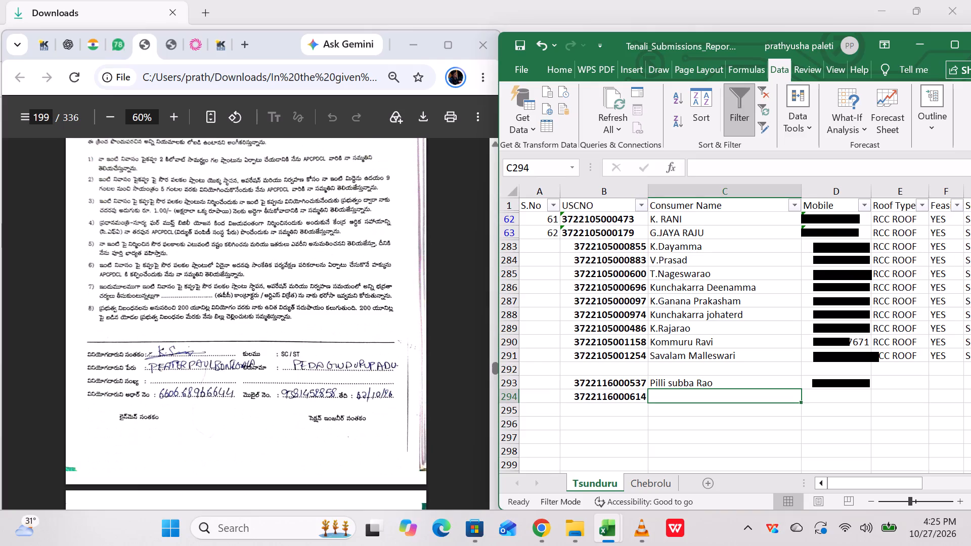
scroll(283, 384, "up", 3)
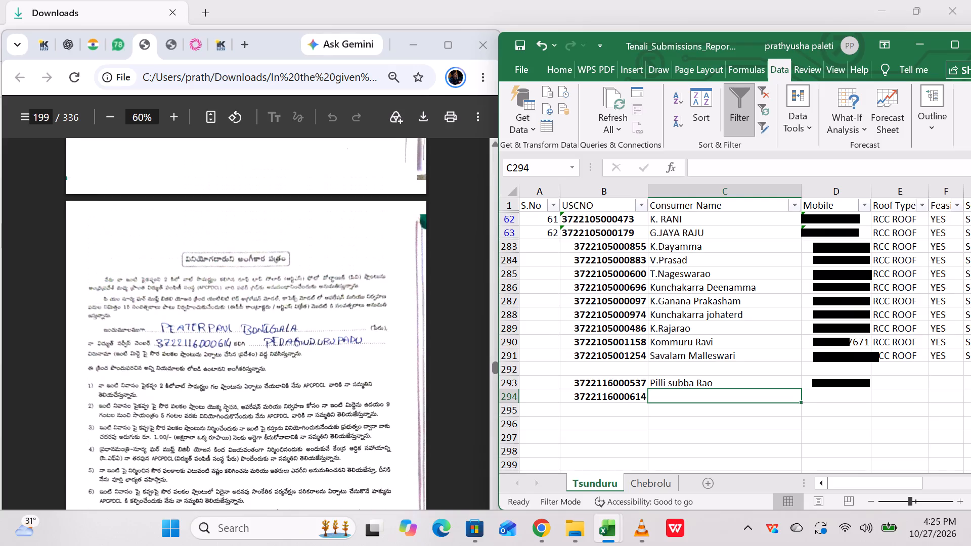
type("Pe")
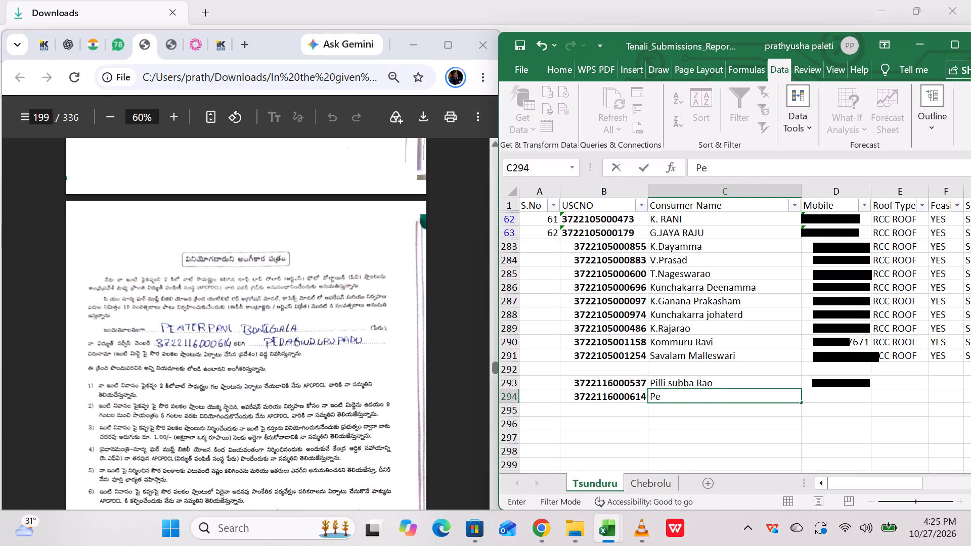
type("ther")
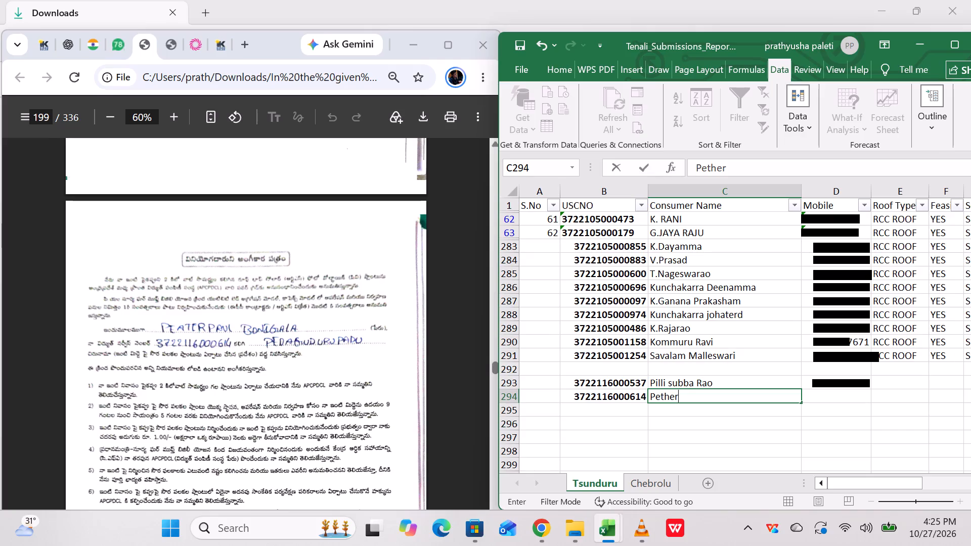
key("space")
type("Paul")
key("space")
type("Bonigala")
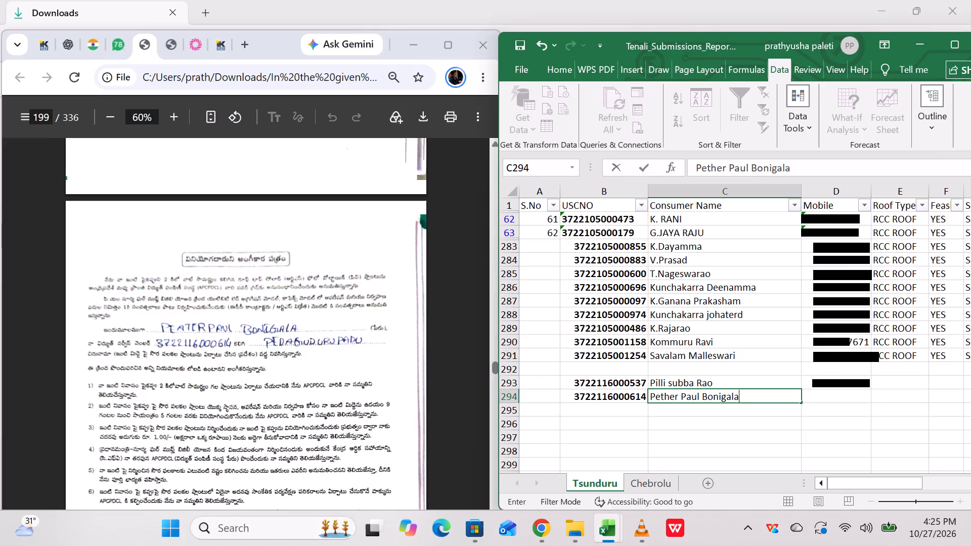
Enter the consumer's mobile number from the page 199 consent form in the Mobile cell of row 294.
left_click(828, 393)
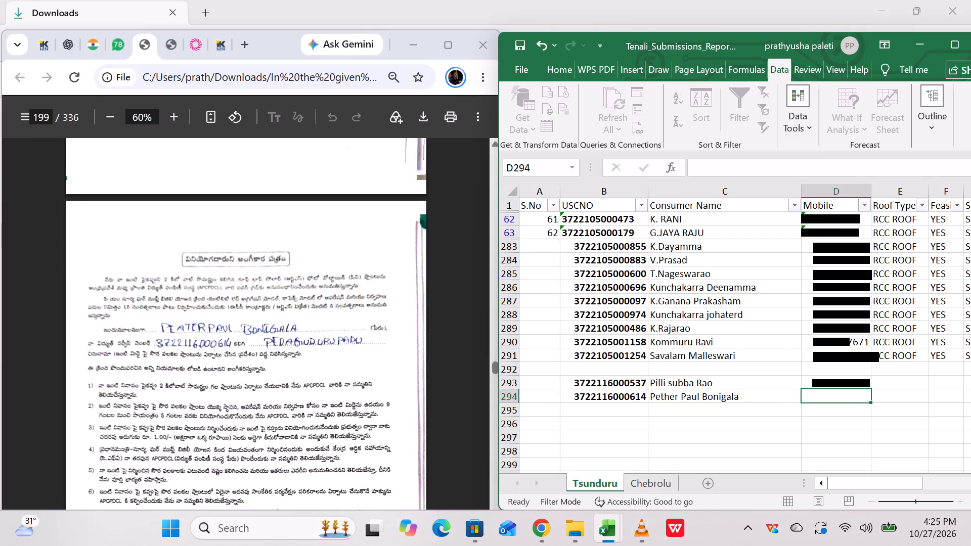
scroll(234, 400, "down", 3)
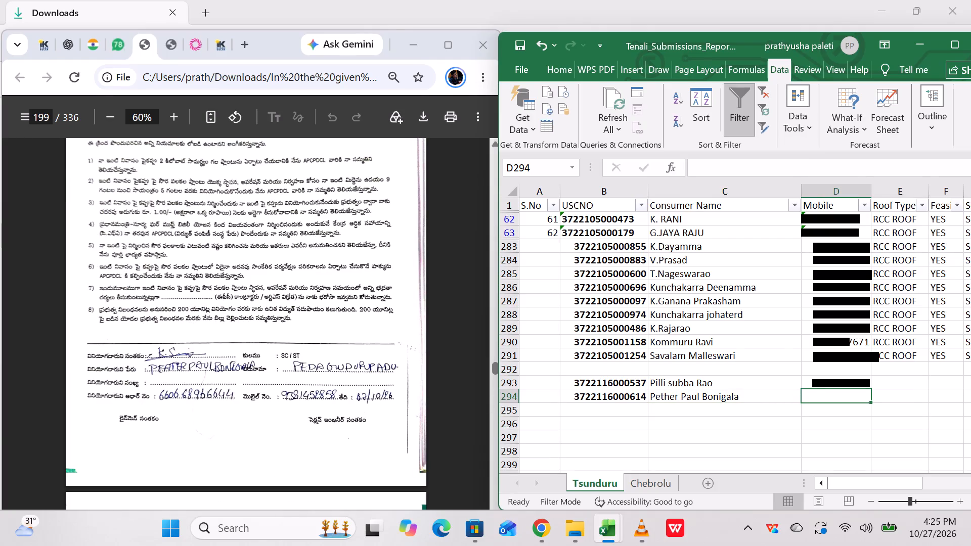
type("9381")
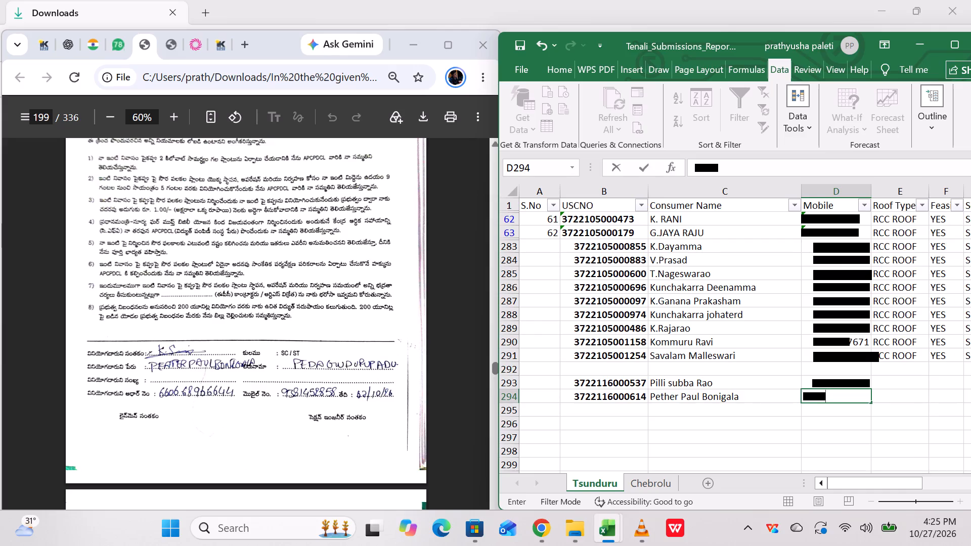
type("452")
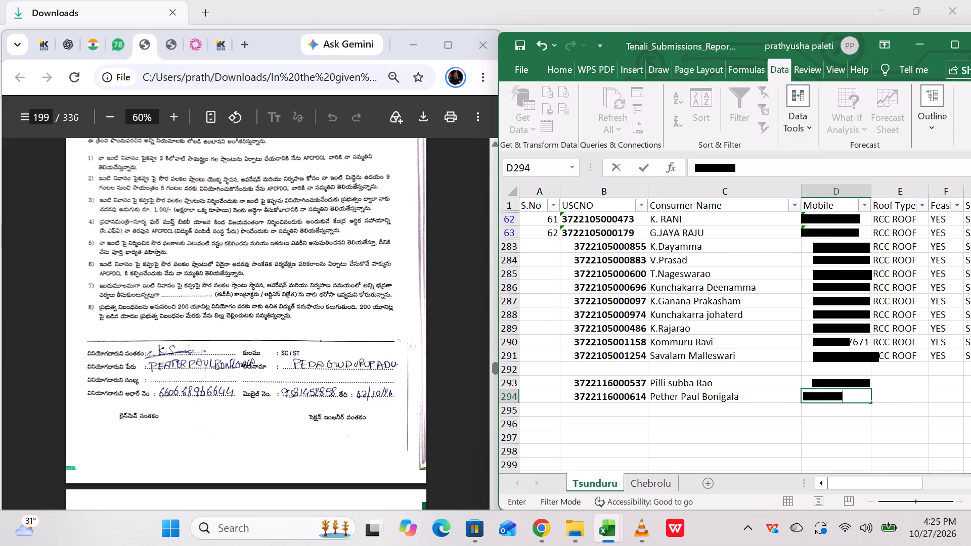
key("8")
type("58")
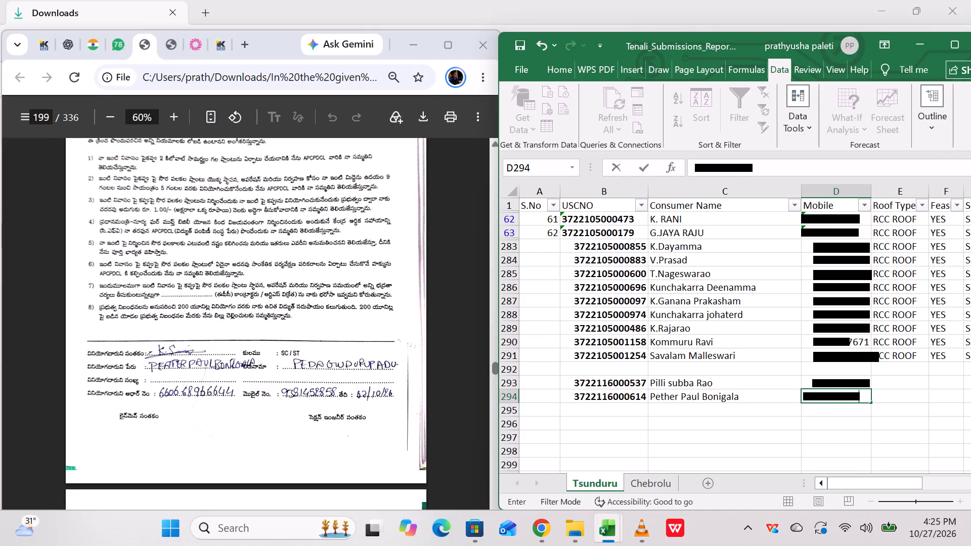
left_click(909, 399)
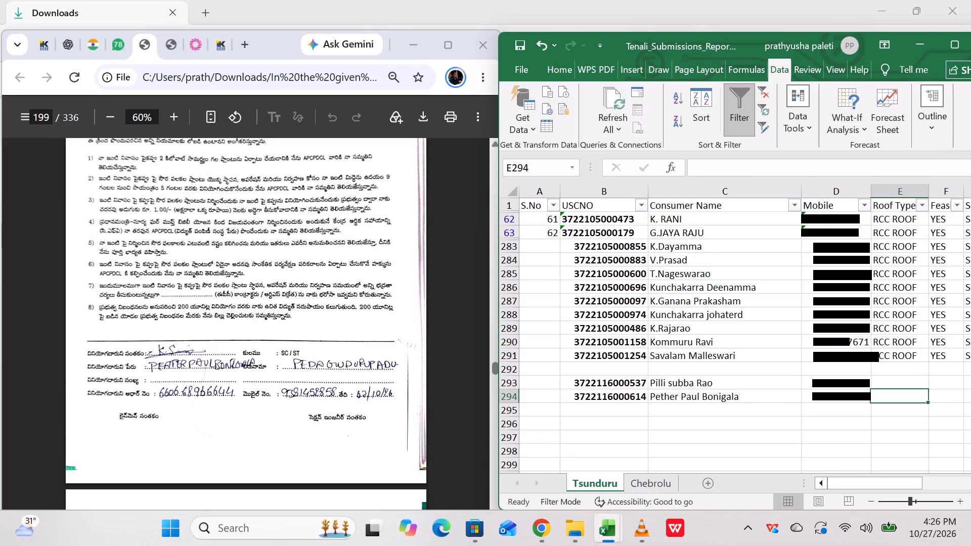
Compare the village names and service numbers on the consent forms on pages 199 and 200.
left_click(605, 403)
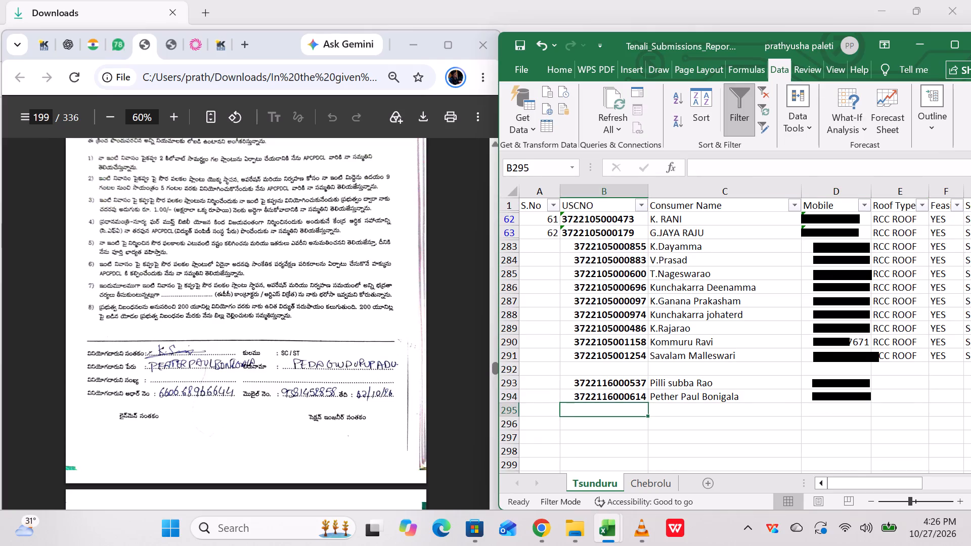
left_click(617, 399)
scroll(352, 358, "down", 4)
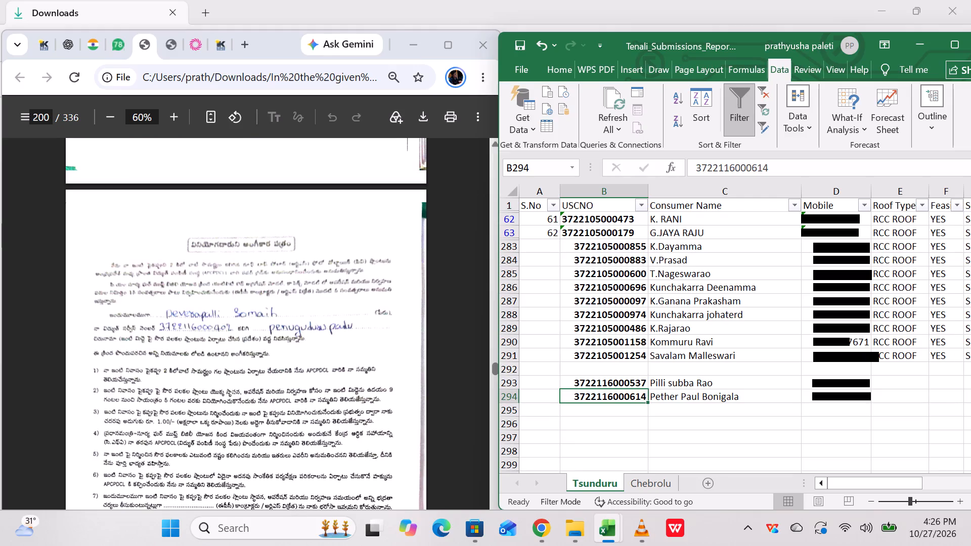
scroll(342, 351, "down", 2)
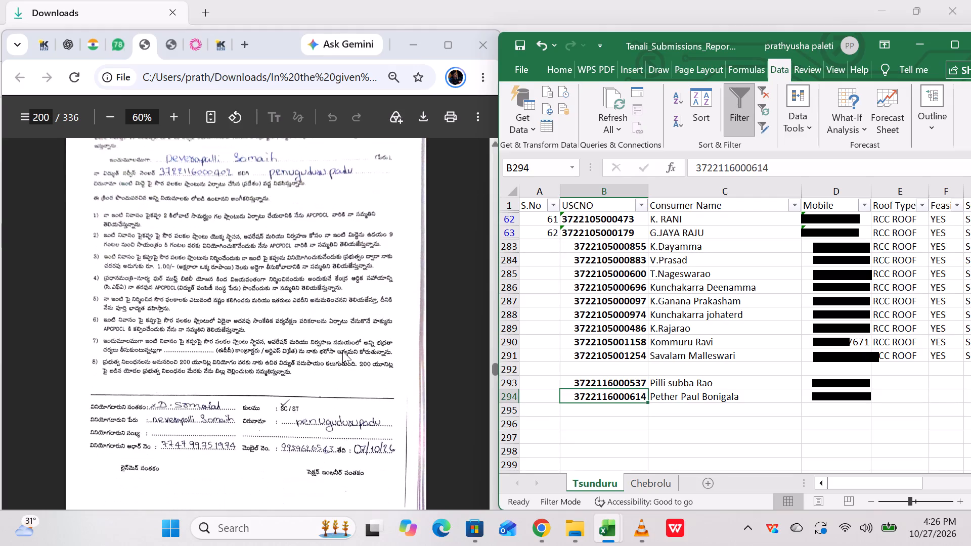
scroll(342, 350, "up", 7)
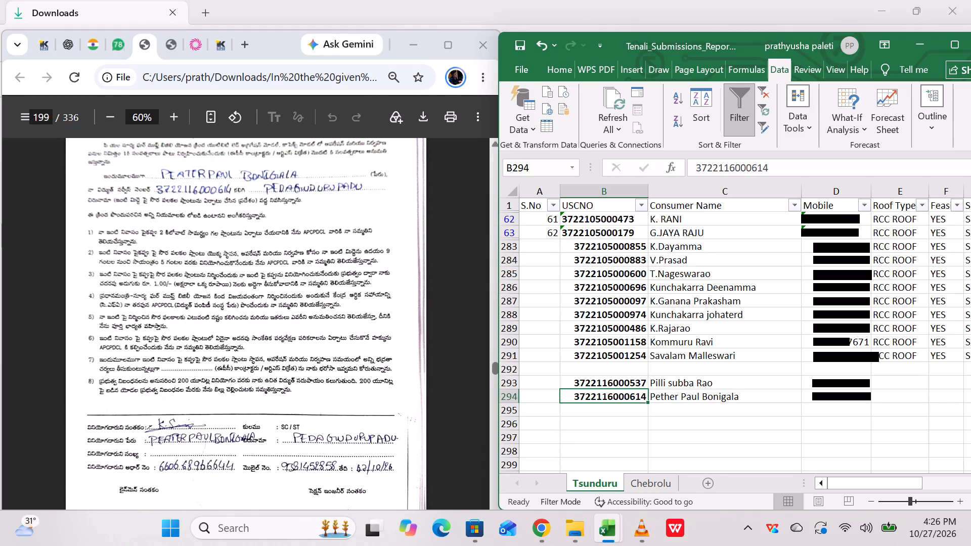
scroll(338, 361, "down", 2)
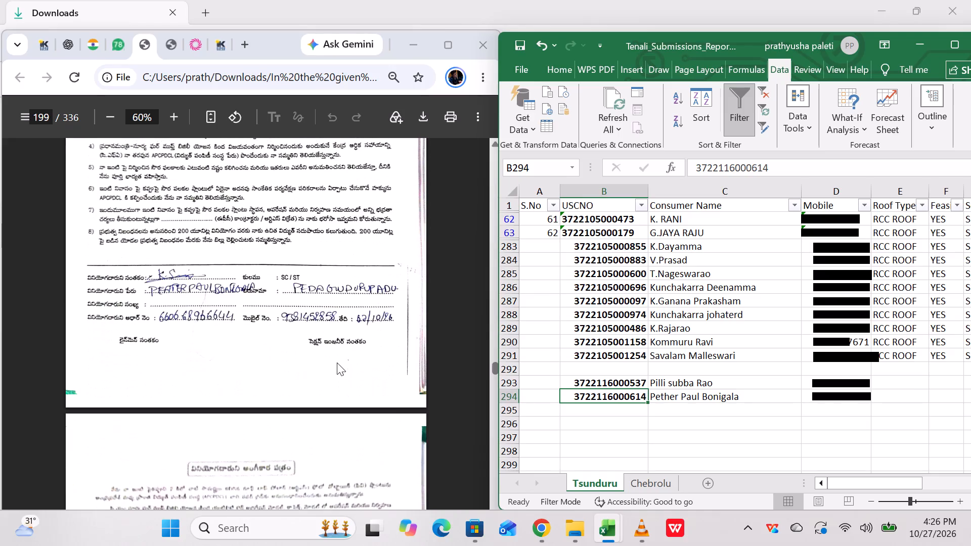
scroll(336, 363, "up", 3)
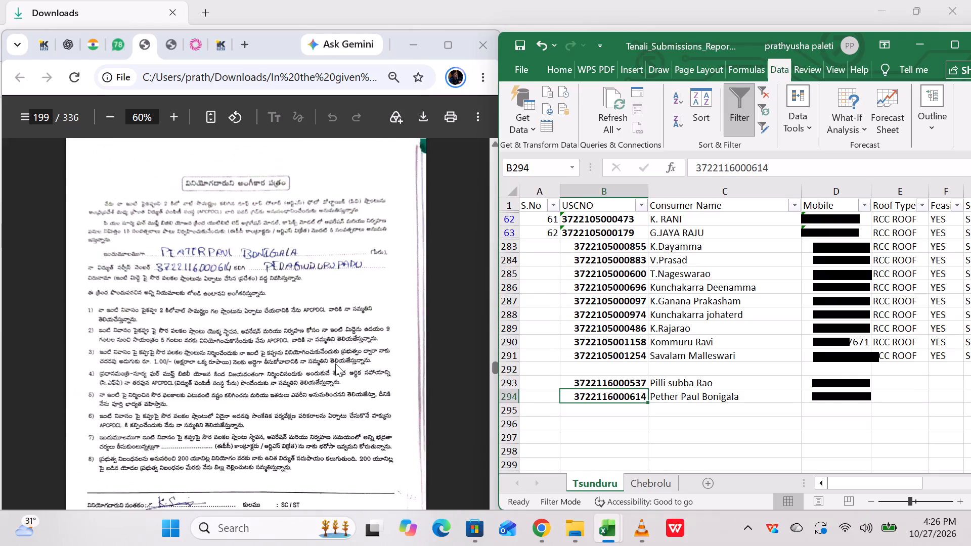
scroll(334, 365, "up", 1)
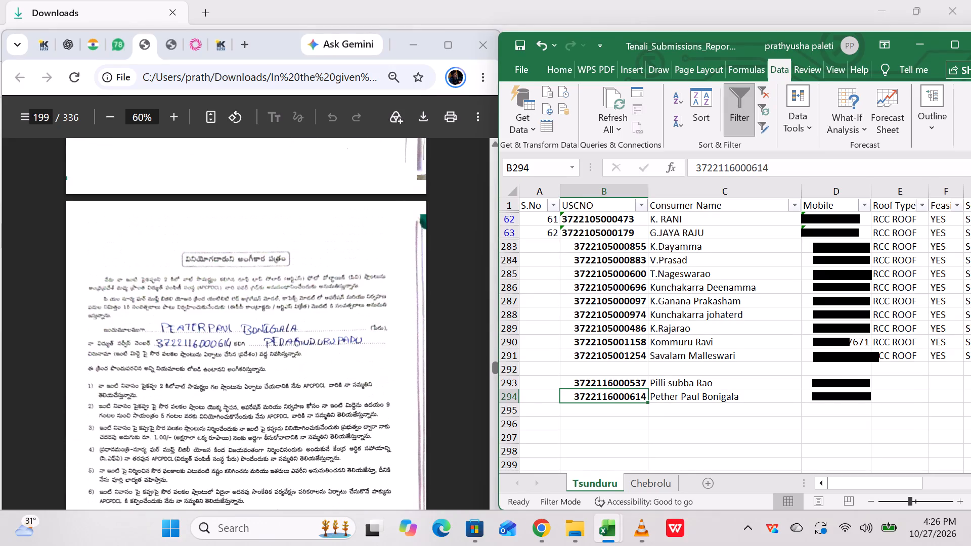
scroll(333, 365, "down", 10)
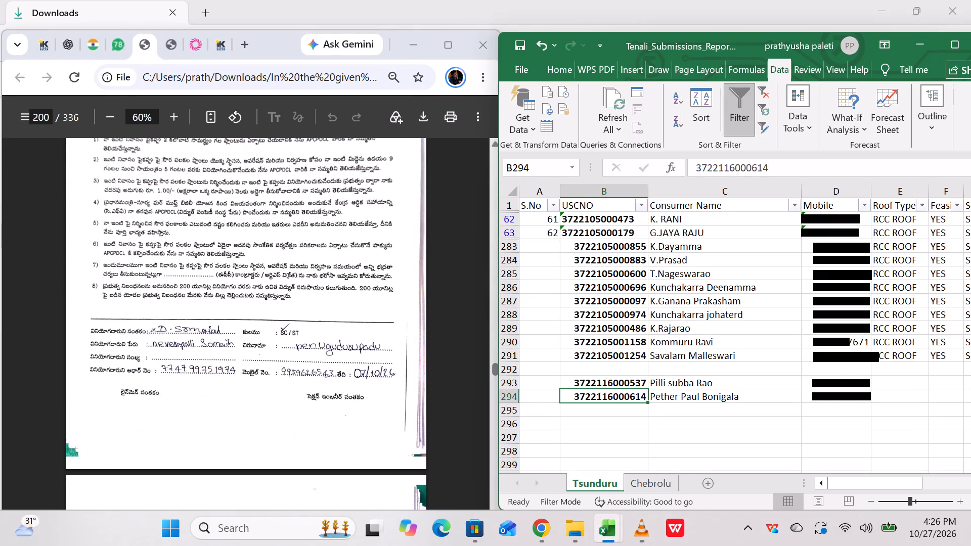
scroll(807, 345, "up", 2)
Look through the District column's filter values for the forms' village, leaving the 05-DUNDIPALEM filter in place.
left_click_drag(872, 483, 951, 486)
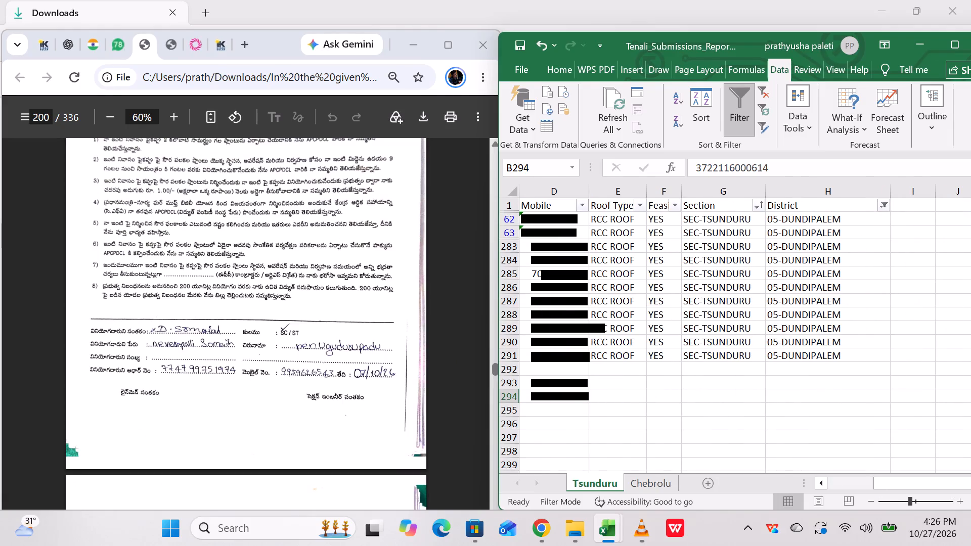
left_click(882, 205)
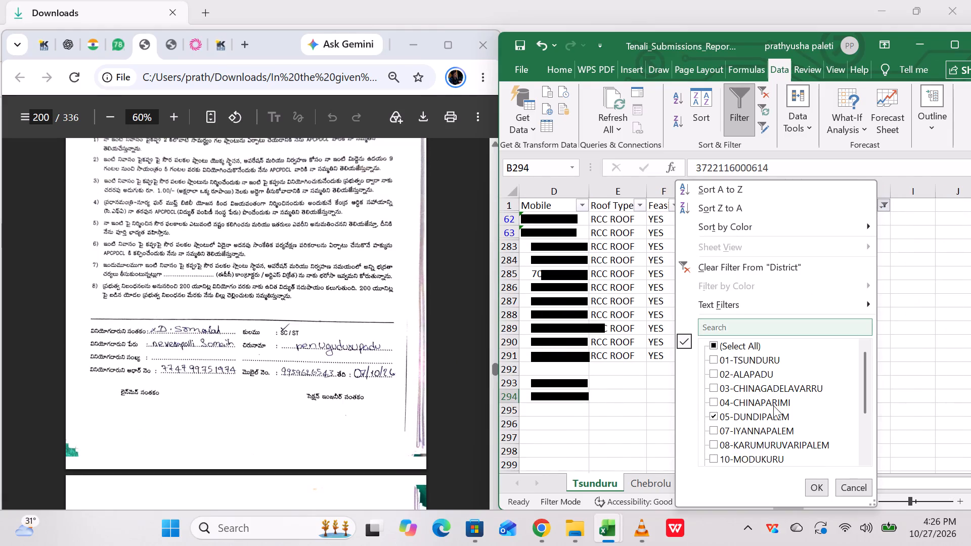
scroll(780, 387, "down", 3)
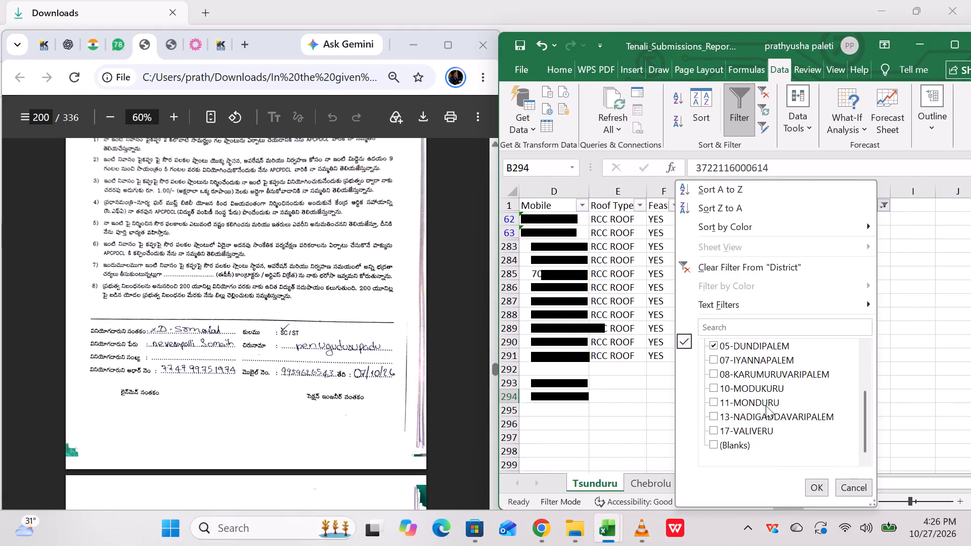
scroll(765, 384, "up", 2)
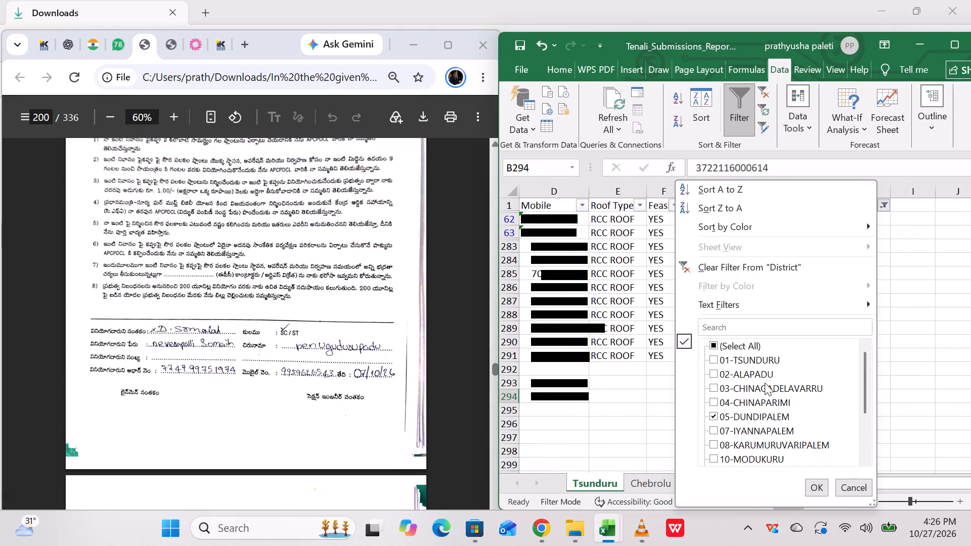
scroll(765, 383, "up", 1)
left_click(863, 480)
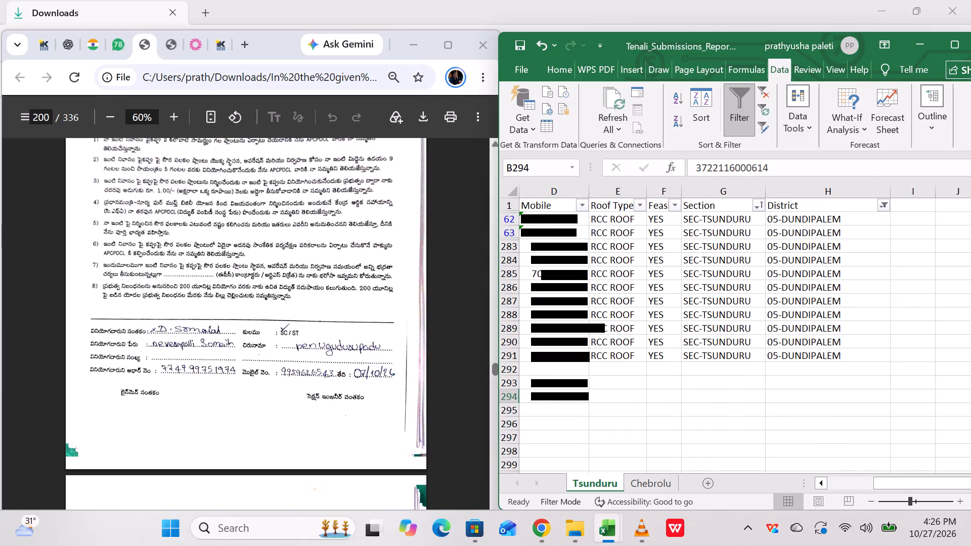
left_click_drag(888, 479, 837, 492)
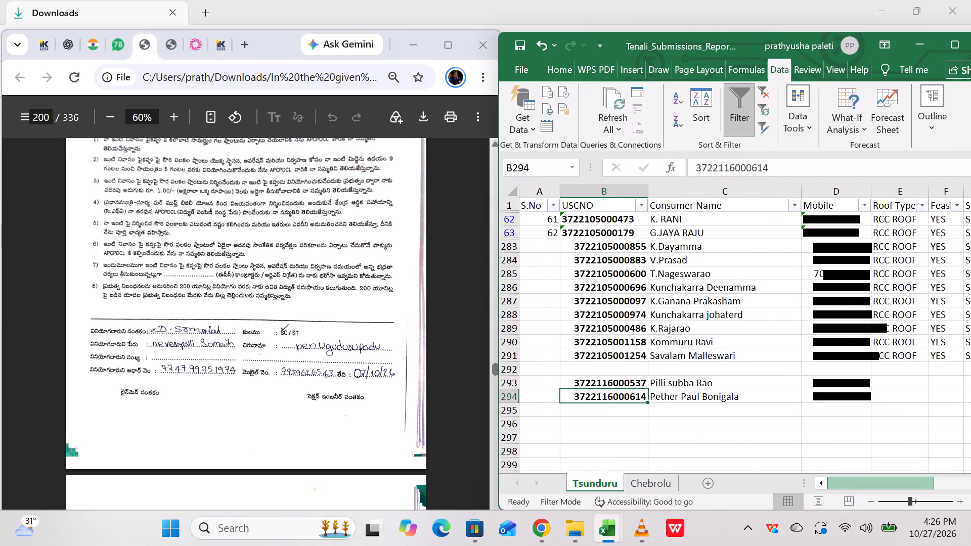
Select the USCNO cell in row 295 and recheck the page 199 and page 200 consent forms.
left_click(611, 411)
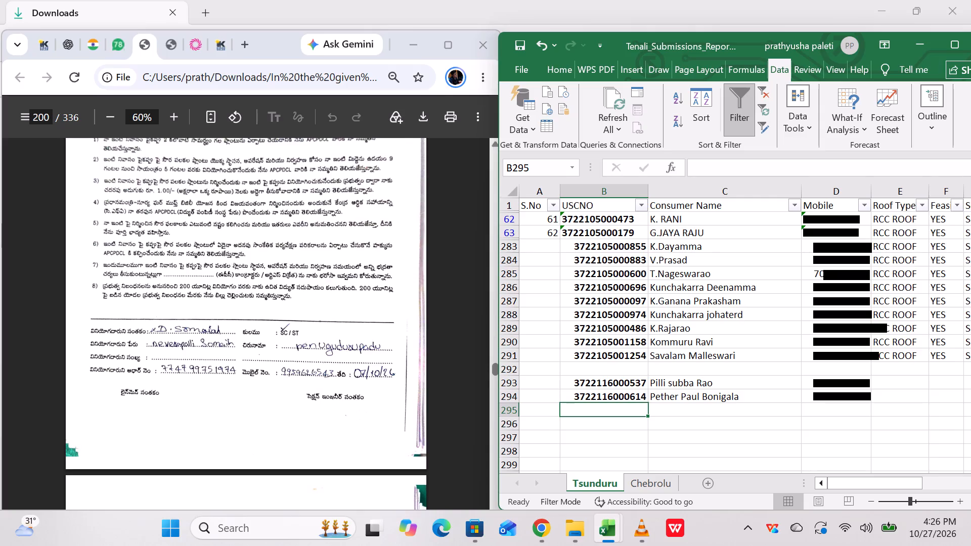
scroll(320, 377, "up", 2)
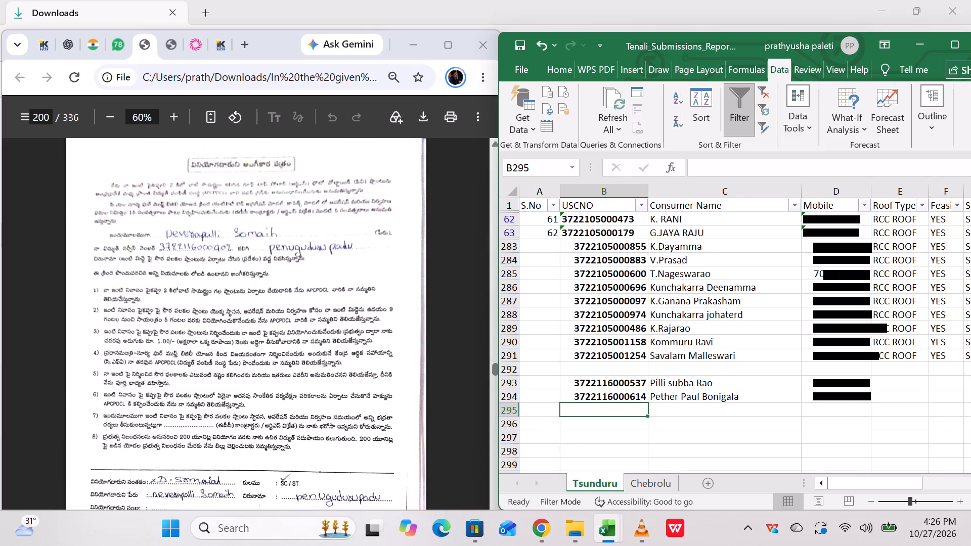
scroll(315, 378, "up", 6)
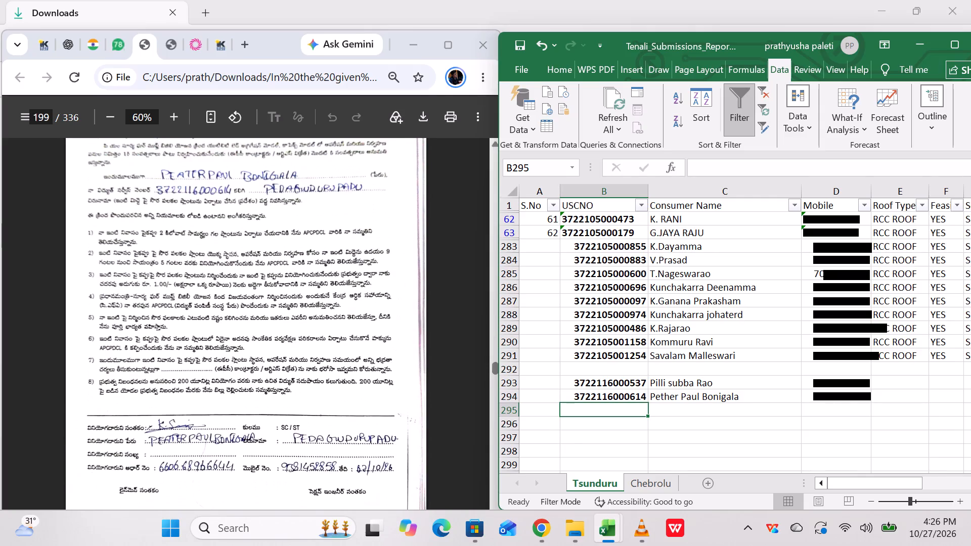
scroll(314, 378, "up", 1)
scroll(314, 378, "down", 5)
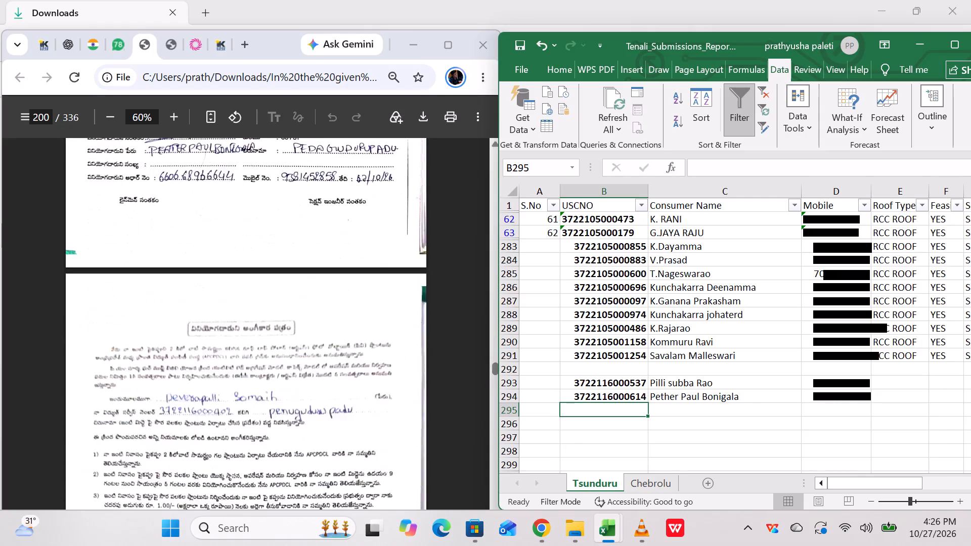
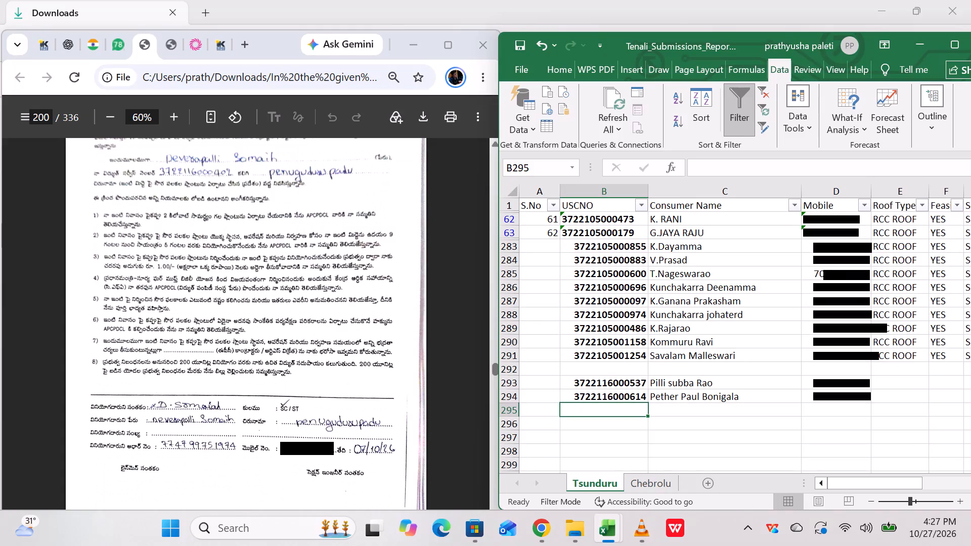
Copy row 294's USCNO into row 295 and change its last three digits to match the page 200 consent form's service number.
key("ctrl+v")
left_click(632, 394)
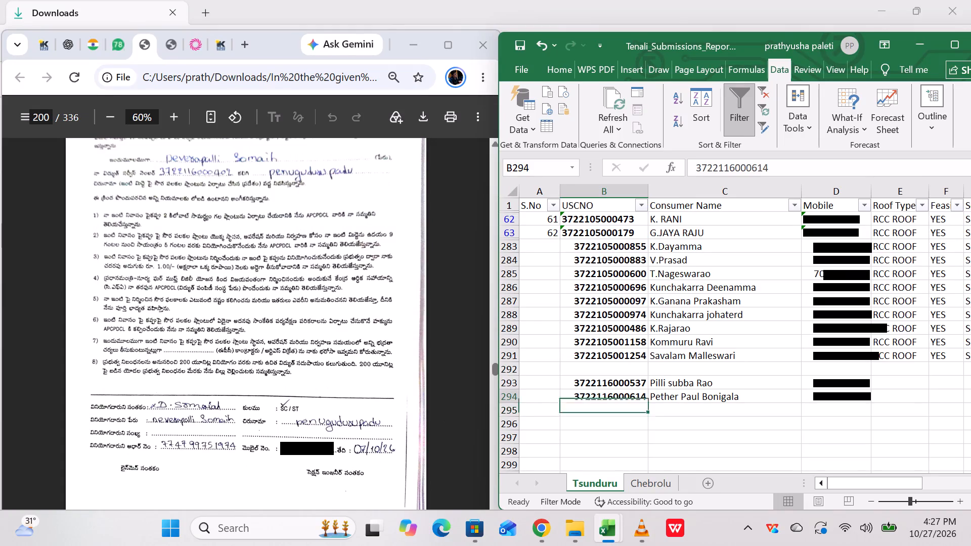
key("ctrl+c")
left_click(618, 415)
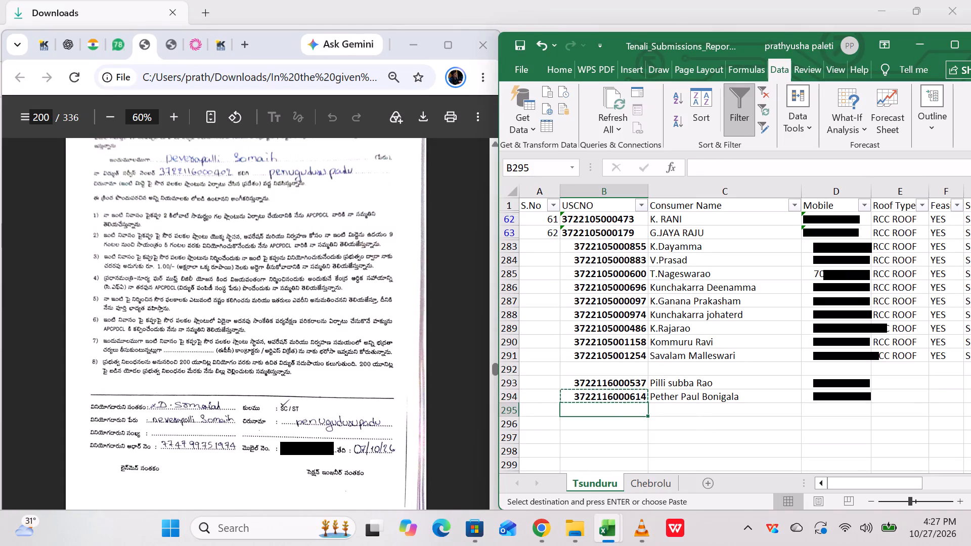
key("ctrl+v")
double_click(645, 411)
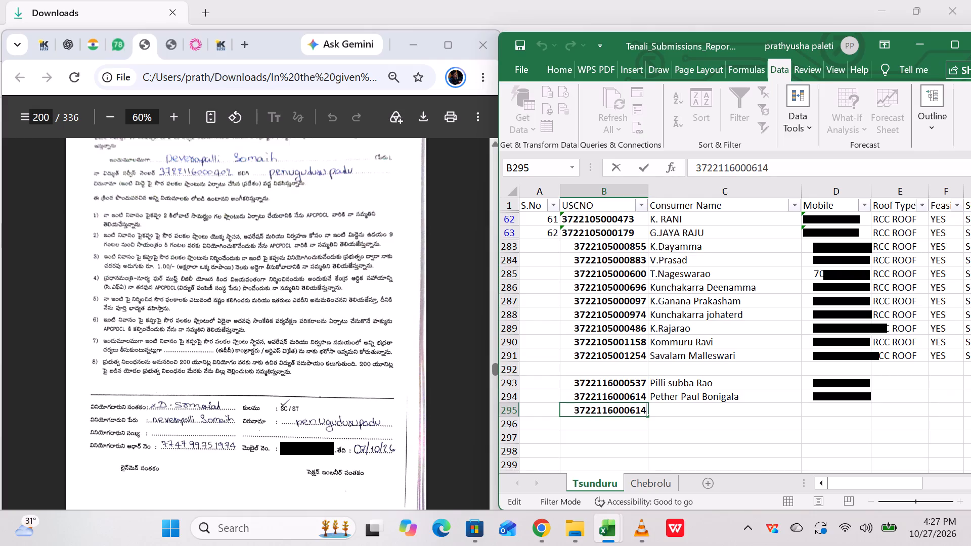
key("BackSpace")
key("BackSpace")
key("BackSpace")
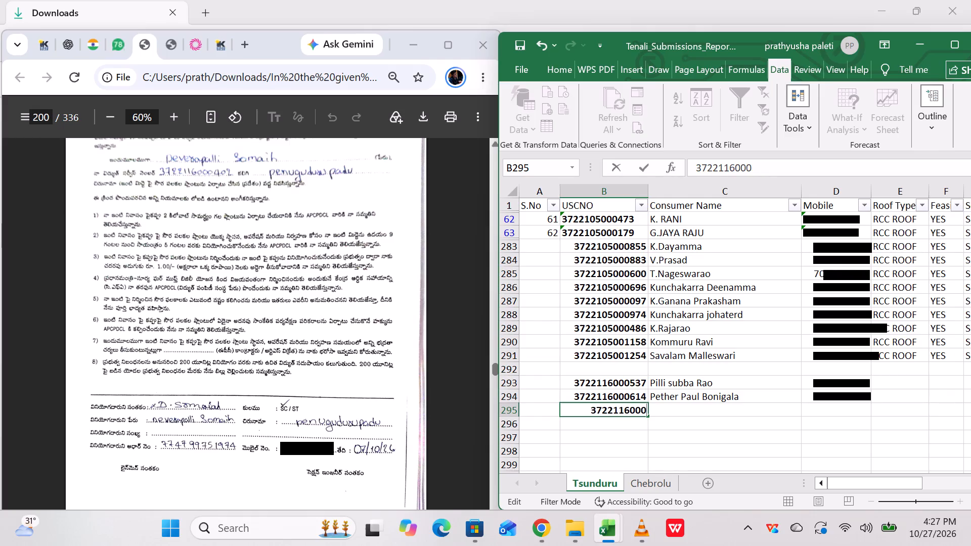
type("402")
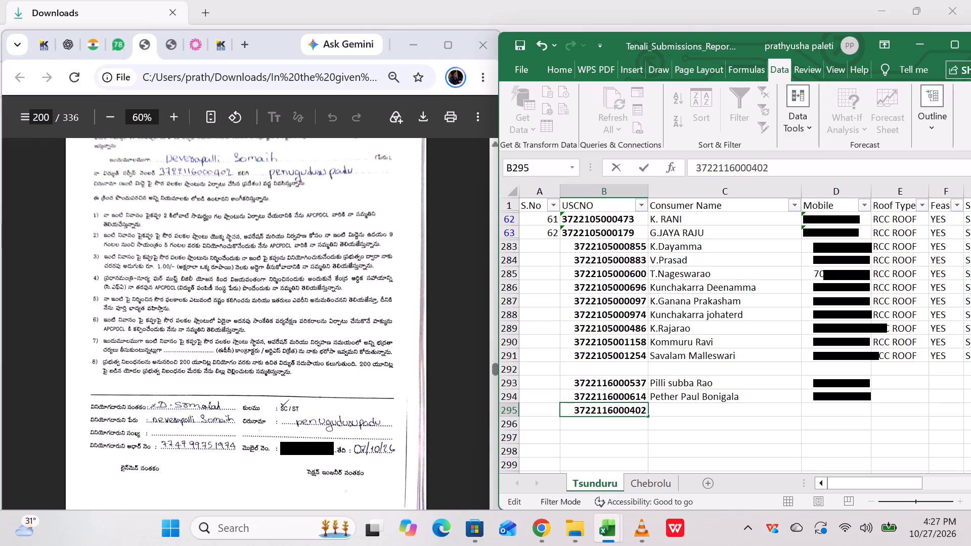
Enter the consumer's full name from the page 200 consent form in the Consumer Name cell of row 295.
left_click(655, 409)
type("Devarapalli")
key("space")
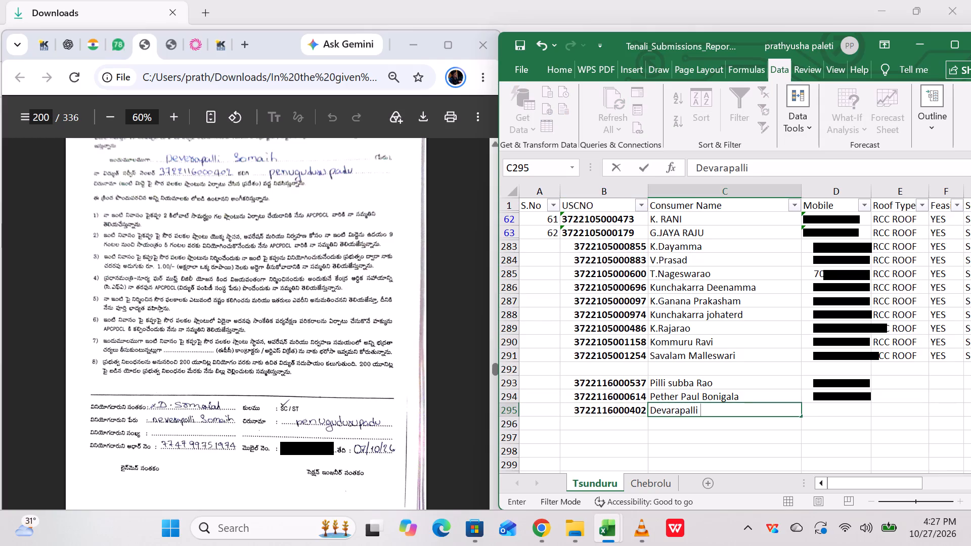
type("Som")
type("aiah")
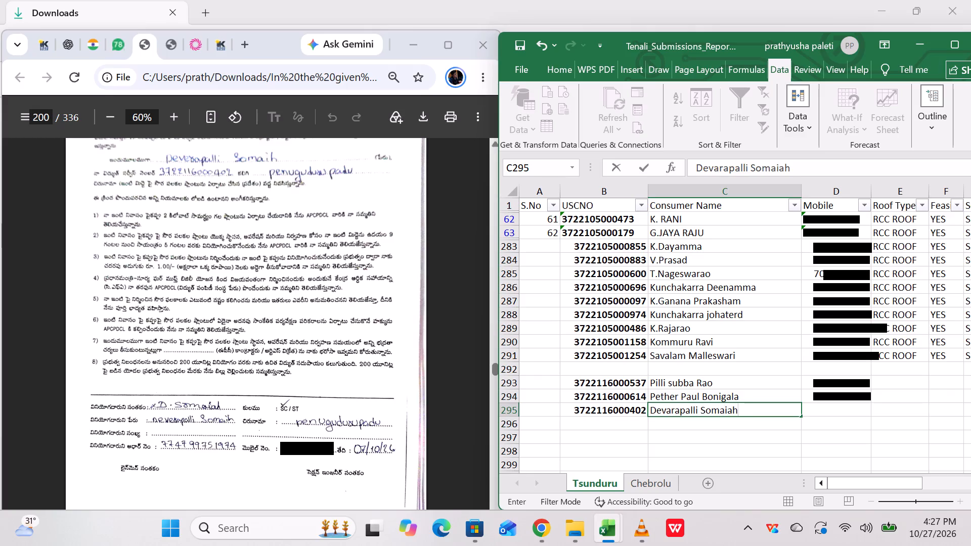
Enter the consumer's mobile number from the page 200 consent form in the Mobile cell of row 295.
left_click(835, 411)
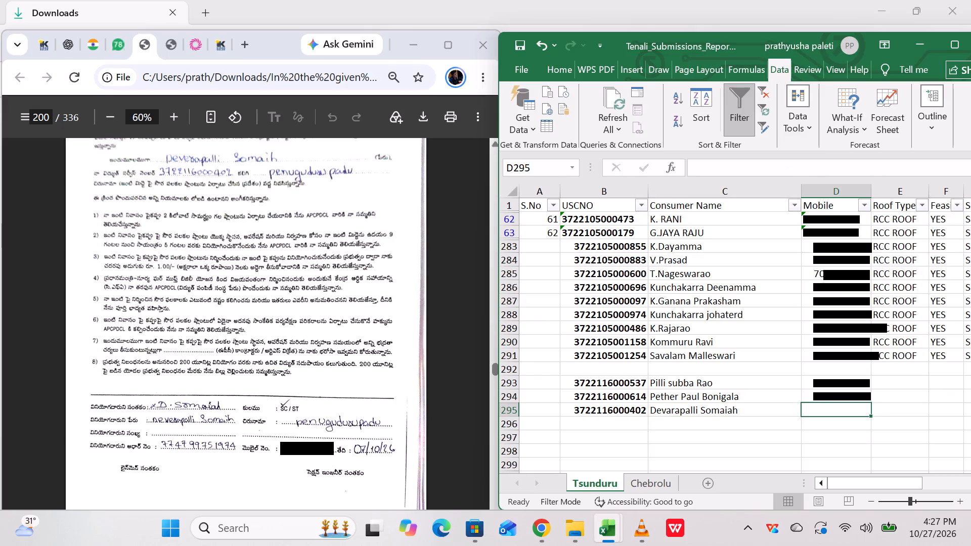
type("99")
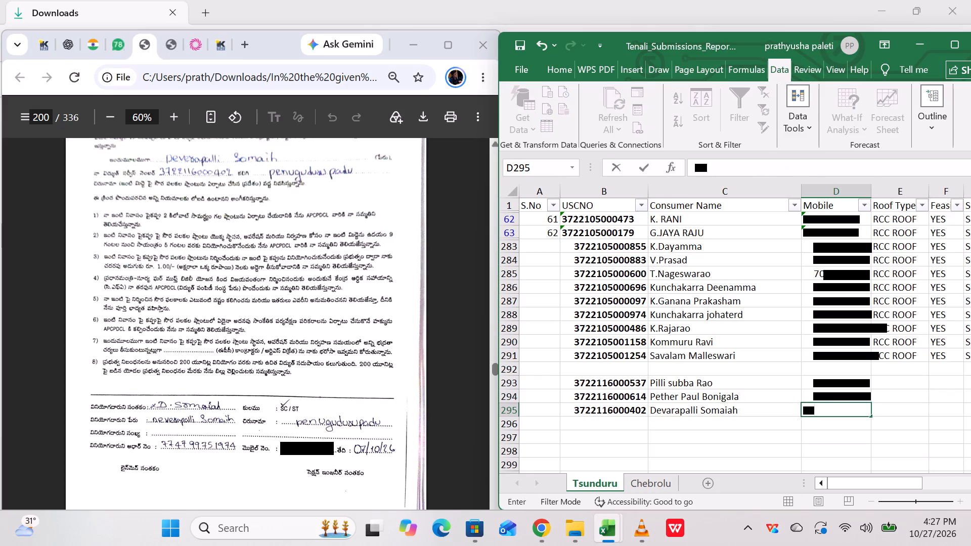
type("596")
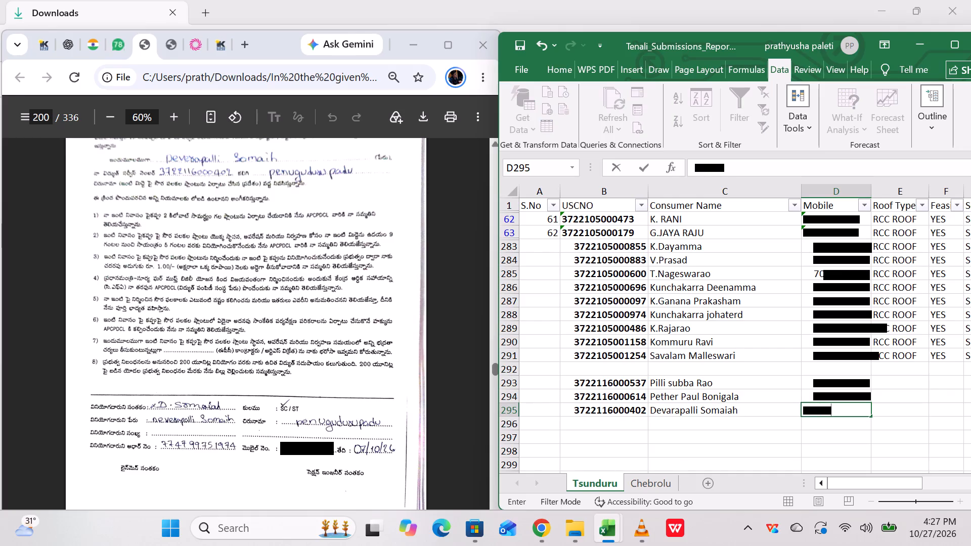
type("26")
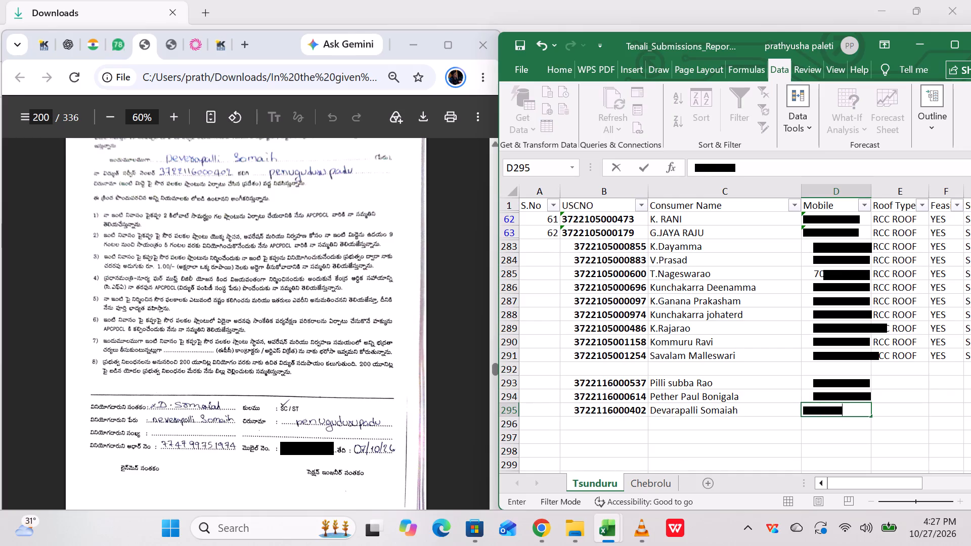
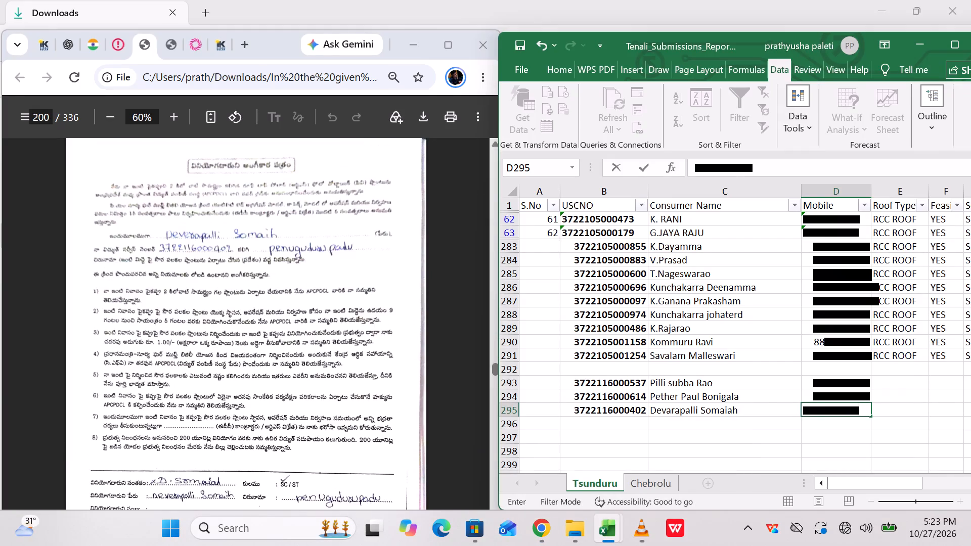
Check the mobile number on the page 200 consent form and examine the consumer details on the page 201 form.
scroll(311, 330, "down", 4)
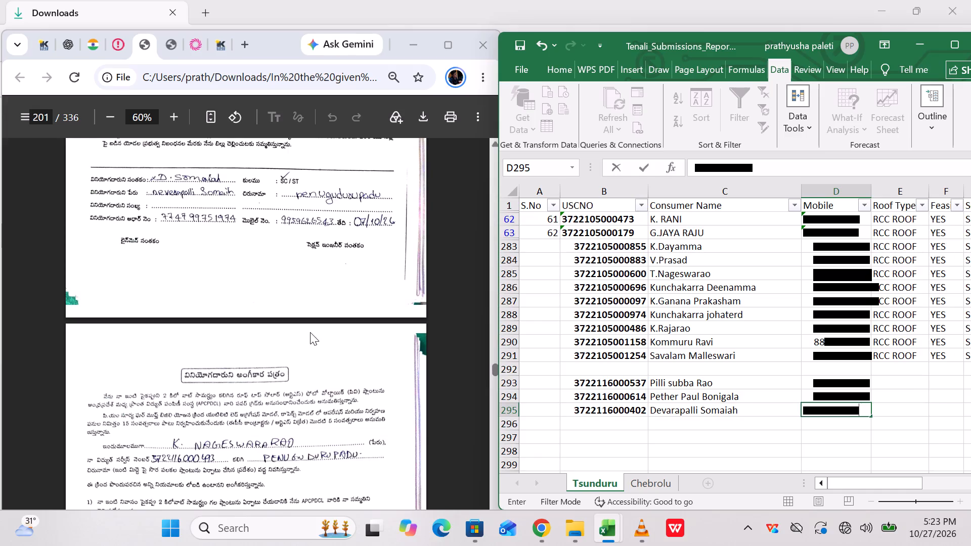
scroll(310, 332, "down", 3)
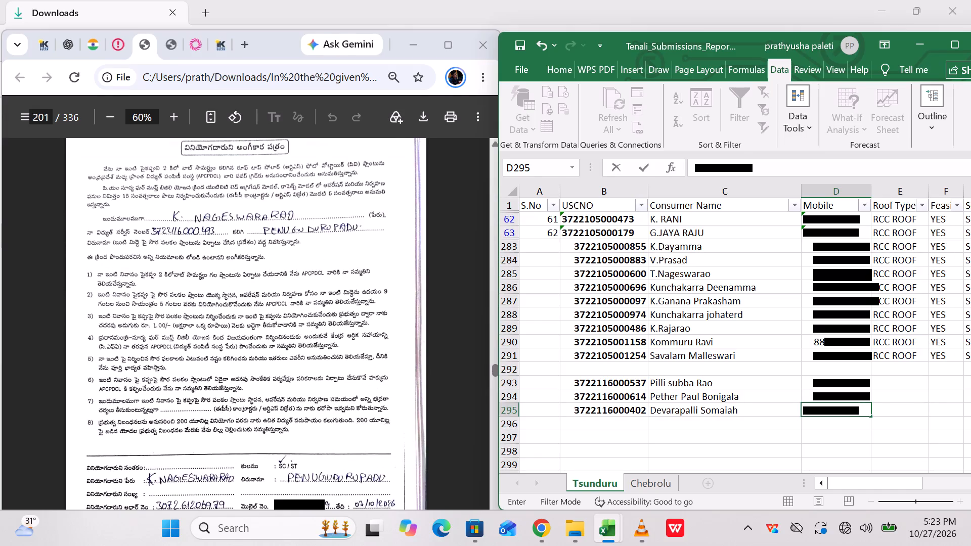
Copy row 295's USCNO into row 296 and change its last three digits to match the page 201 consent form's service number.
left_click(629, 413)
key("ctrl+c")
left_click(599, 428)
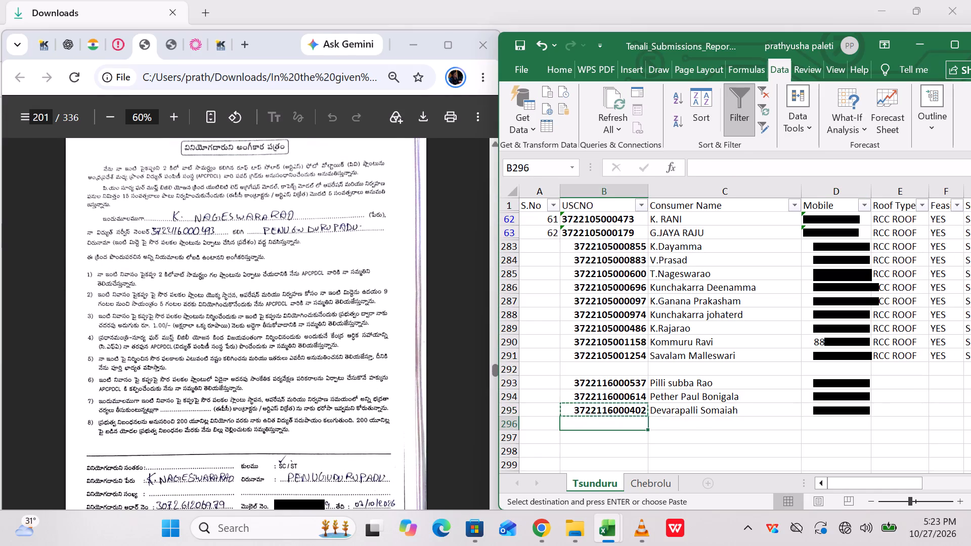
key("ctrl+v")
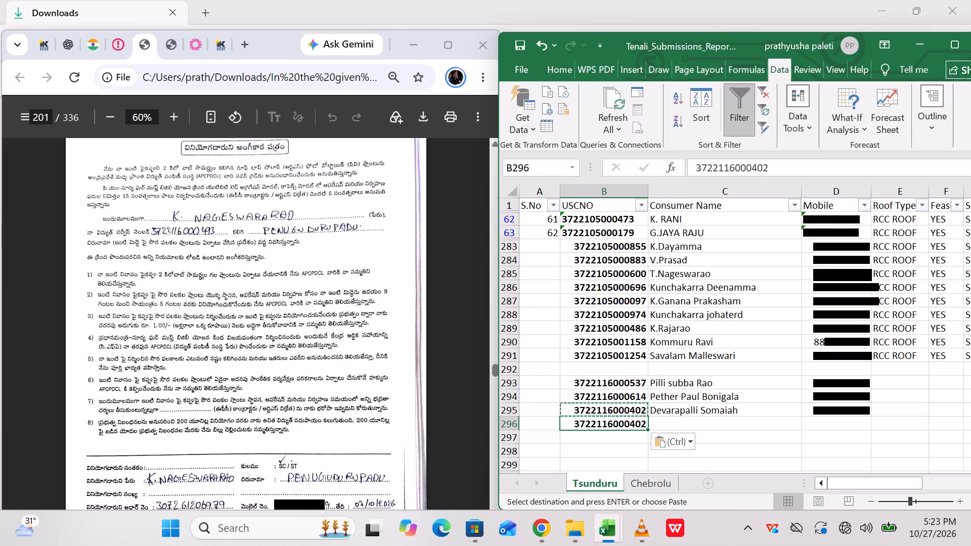
double_click(645, 421)
key("BackSpace")
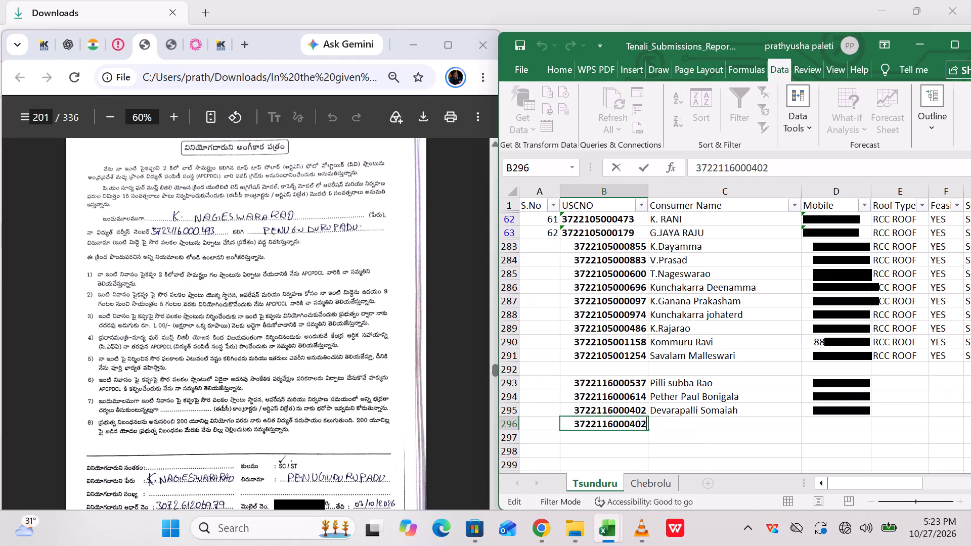
key("BackSpace")
key("BackSpace")
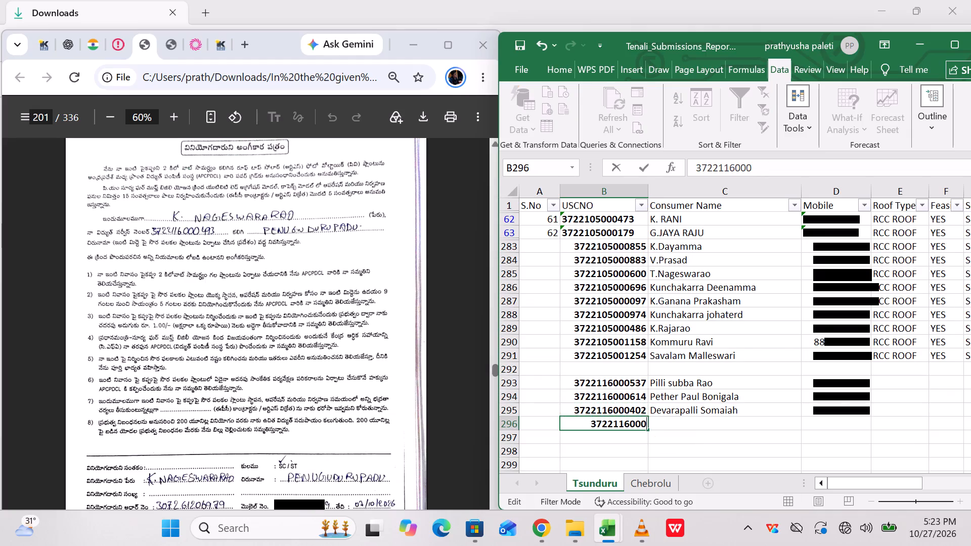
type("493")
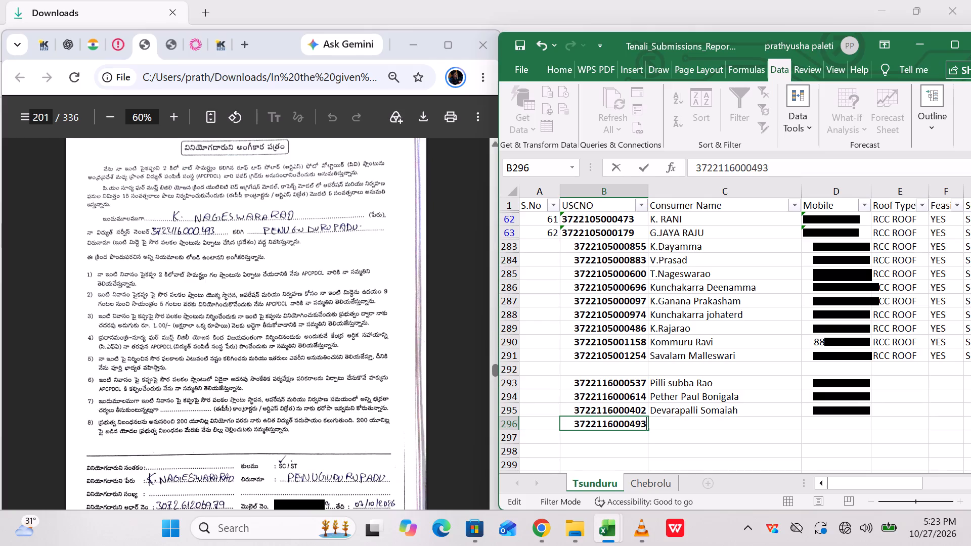
Enter the consumer's name from the page 201 consent form in the Consumer Name cell of row 296.
left_click(689, 425)
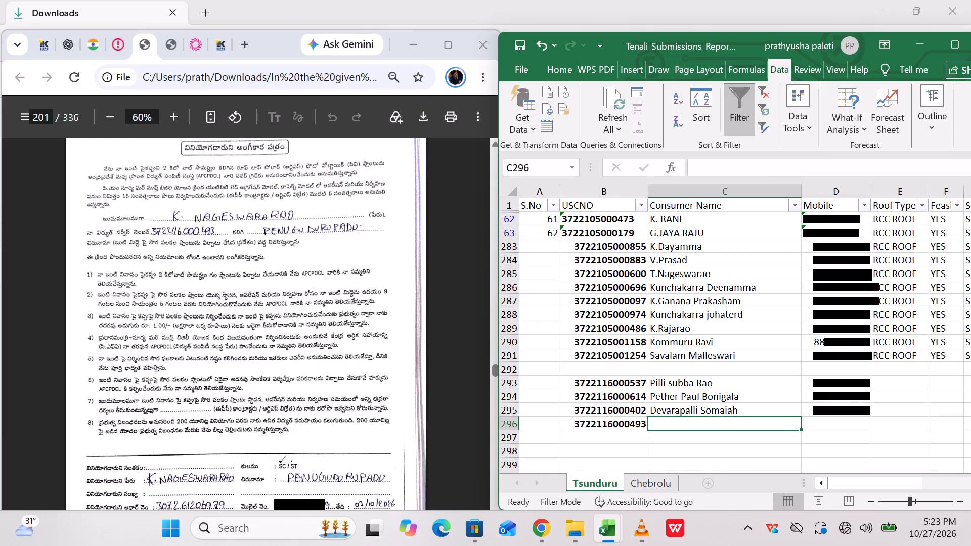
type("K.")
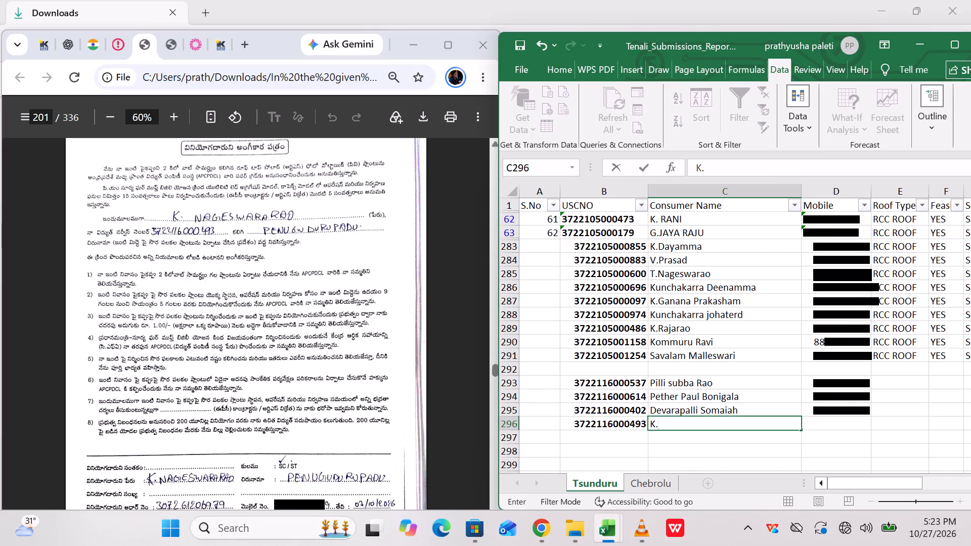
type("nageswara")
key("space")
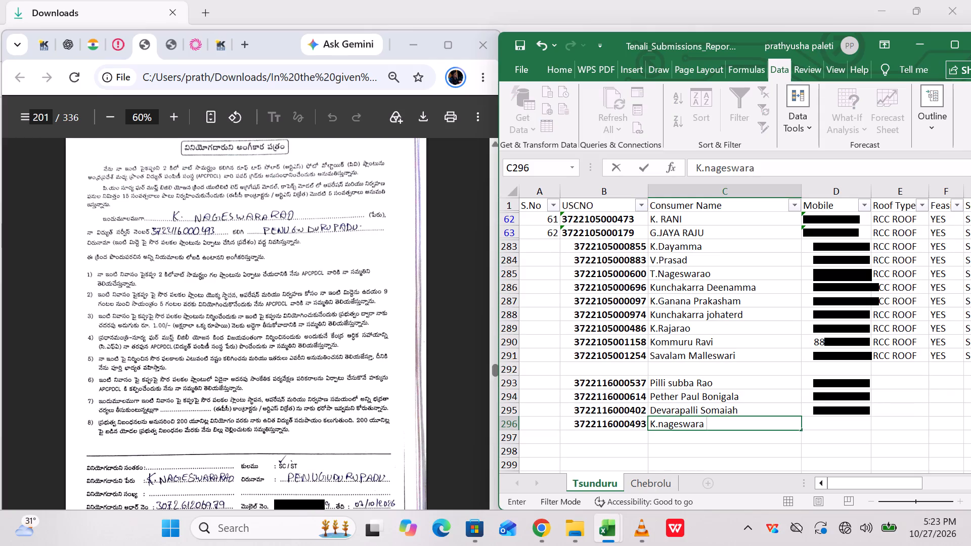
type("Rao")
Enter the consumer's mobile number from the page 201 consent form in the Mobile cell of row 296.
left_click(811, 423)
scroll(252, 402, "down", 1)
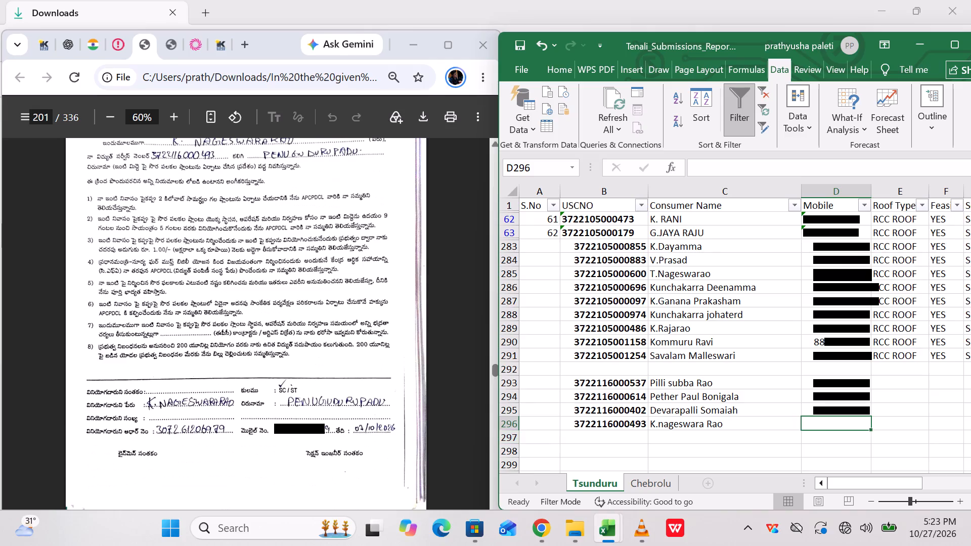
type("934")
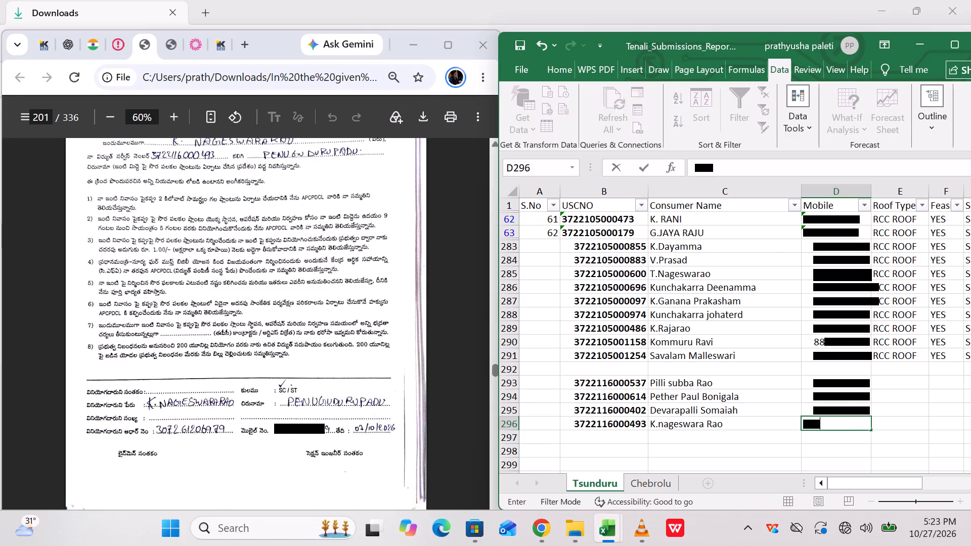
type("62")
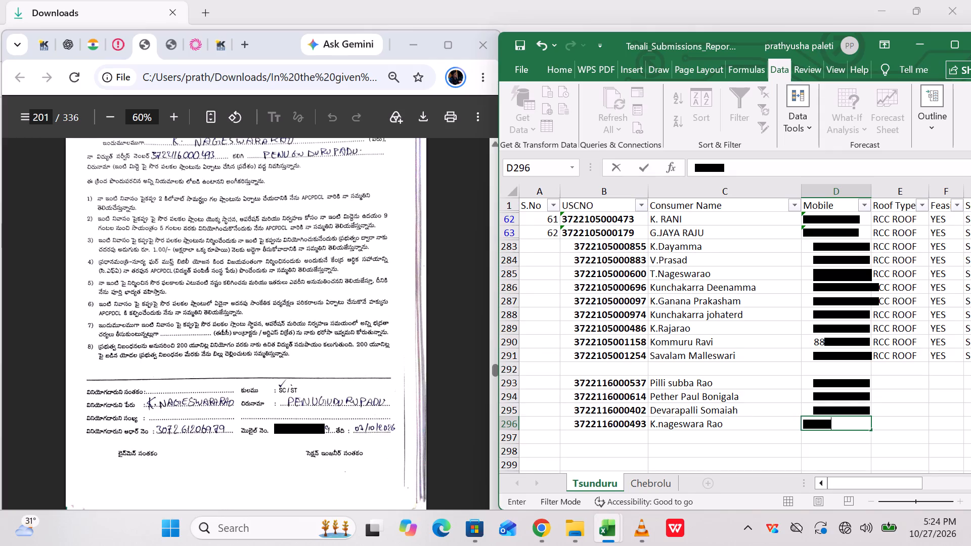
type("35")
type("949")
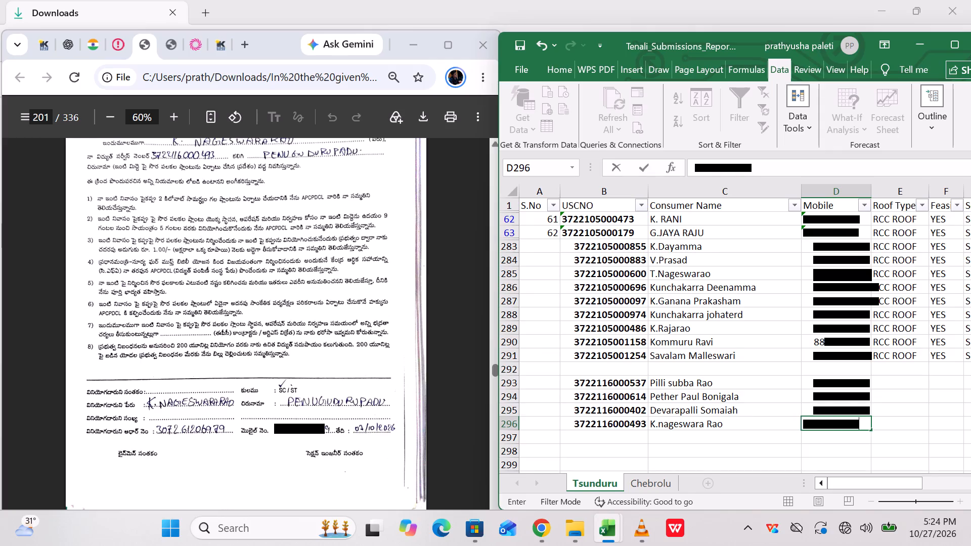
Copy row 296's USCNO into row 297 and change its last two digits to match the page 202 consent form's service number.
scroll(319, 434, "down", 2)
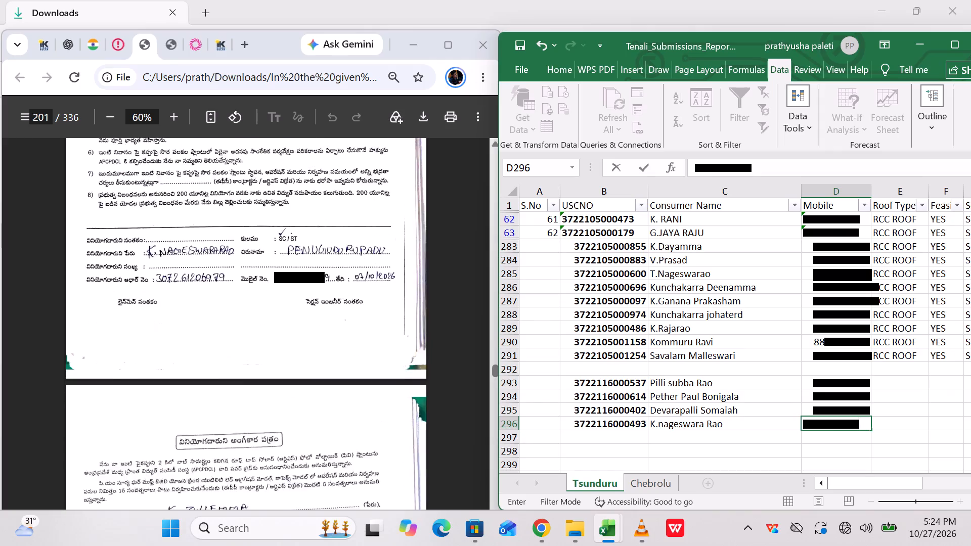
scroll(320, 434, "down", 4)
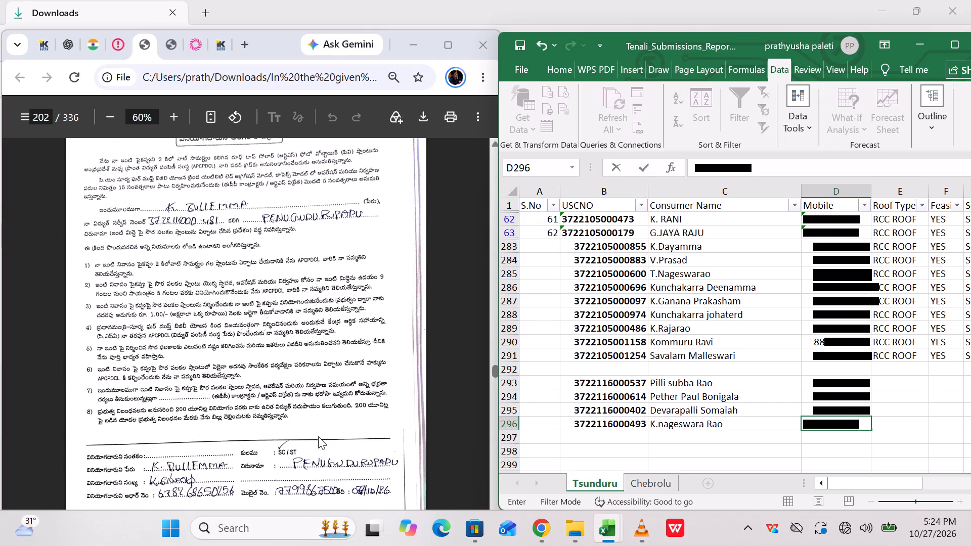
left_click(623, 439)
left_click(620, 425)
key("ctrl+c")
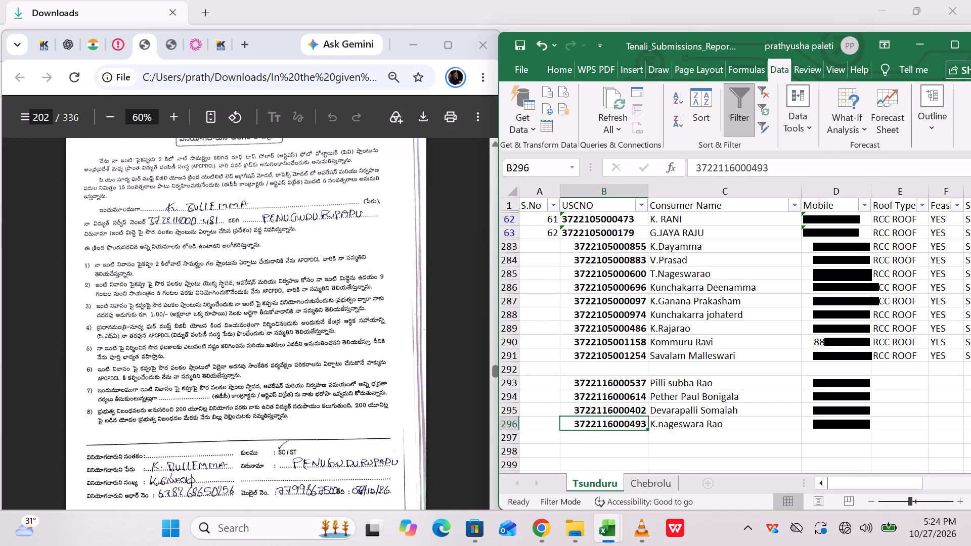
left_click(606, 437)
key("ctrl+v")
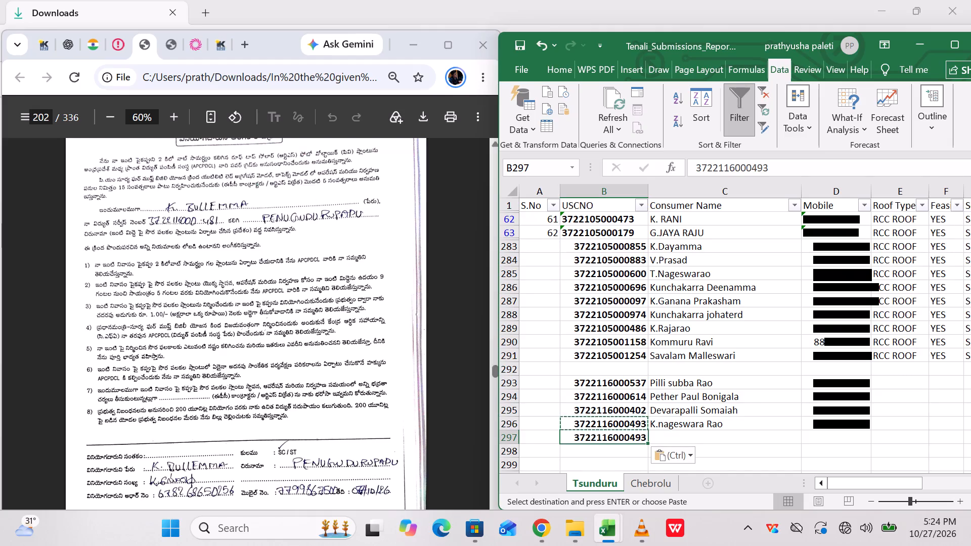
double_click(644, 436)
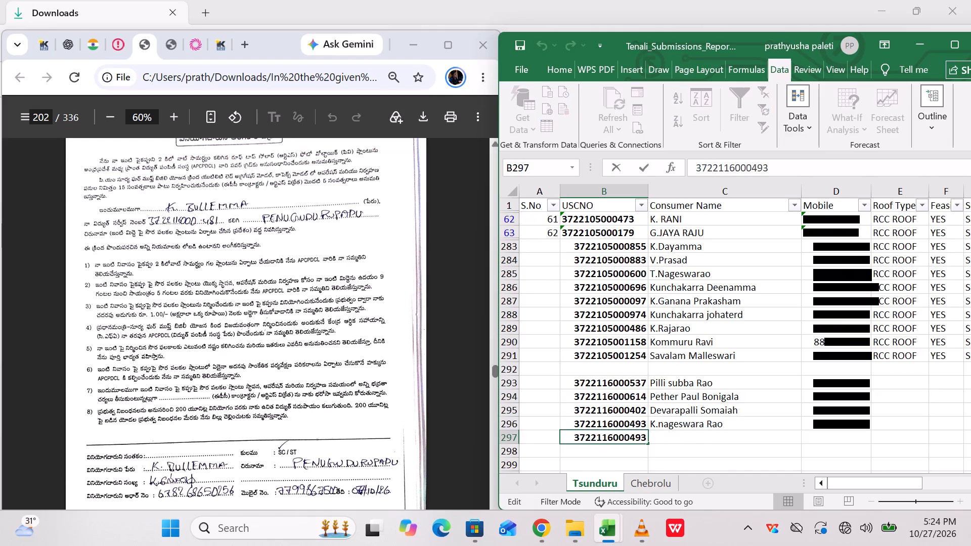
key("BackSpace")
key("BackSpace")
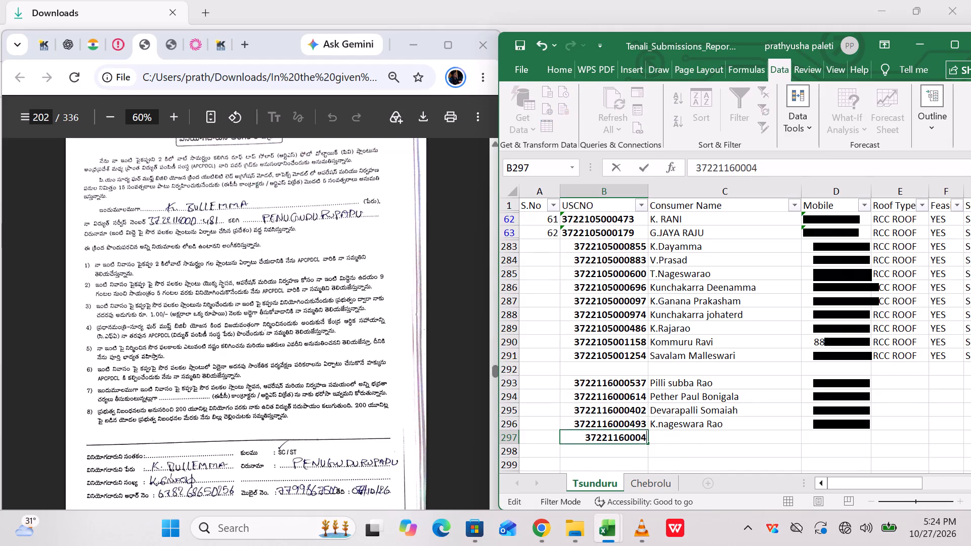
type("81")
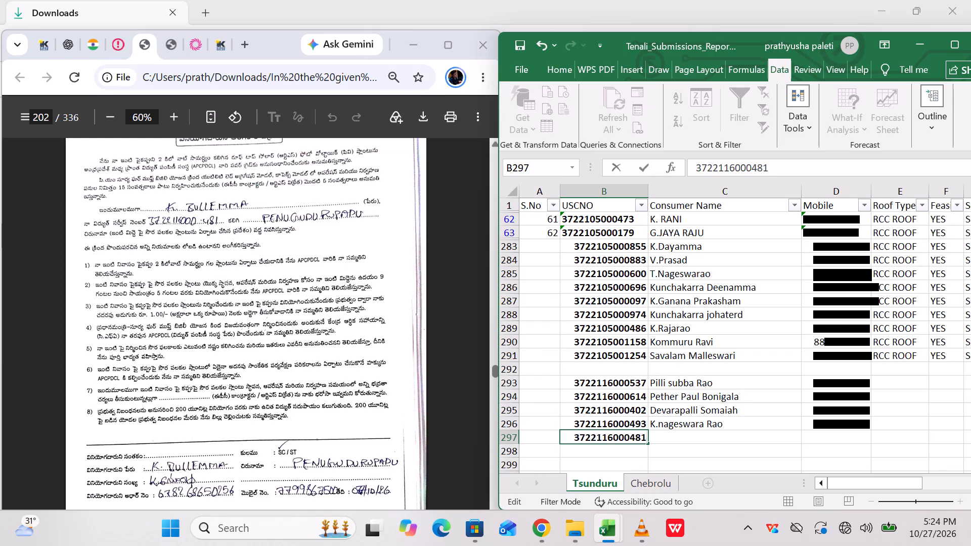
Enter the consumer's name from the page 202 consent form in the Consumer Name cell of row 297.
left_click(710, 438)
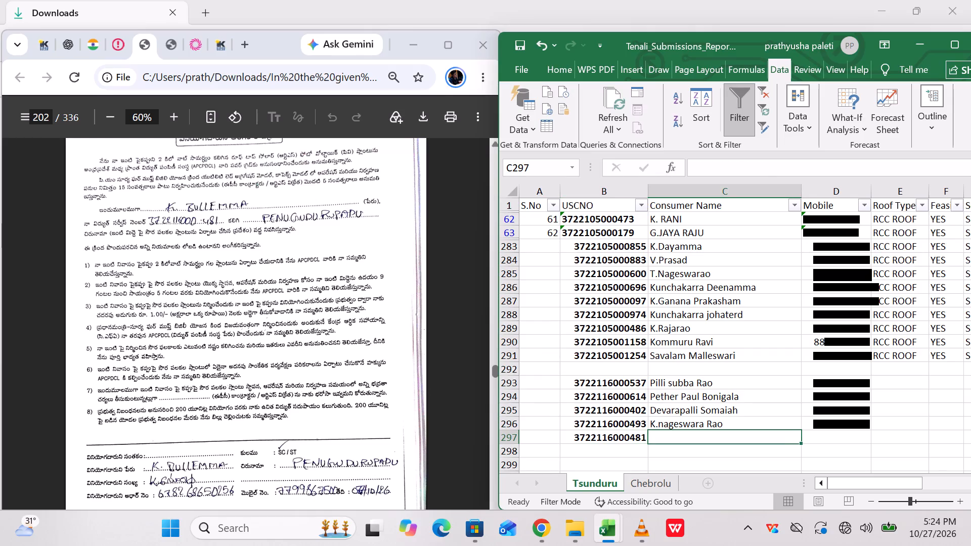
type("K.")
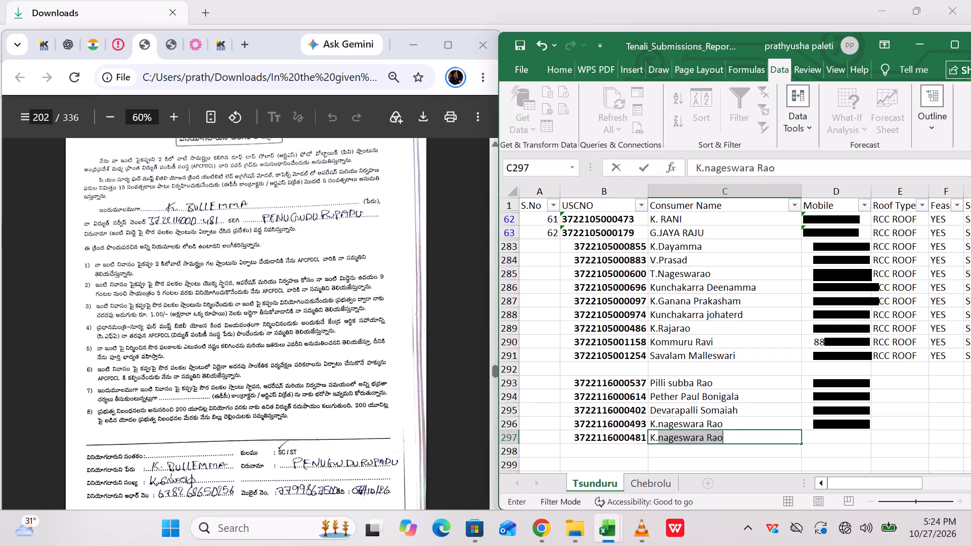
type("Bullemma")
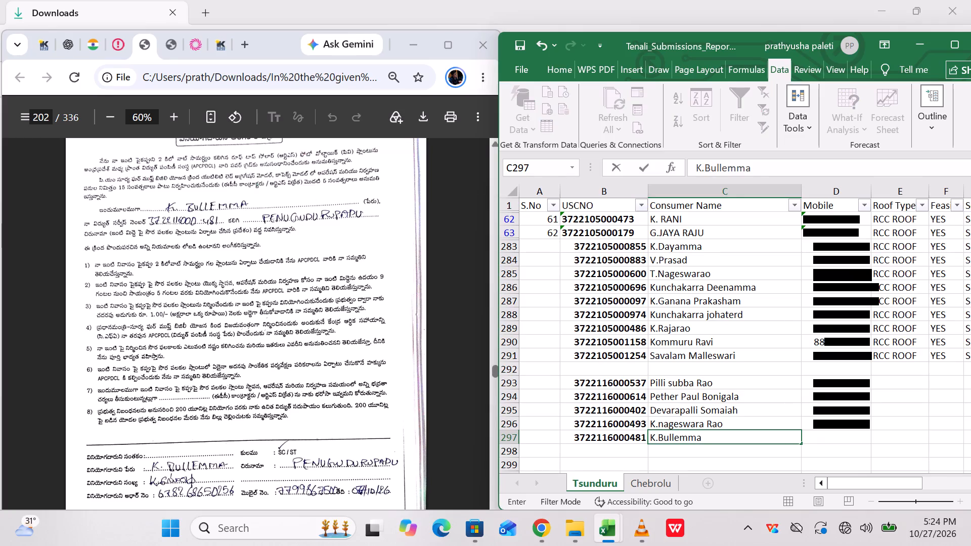
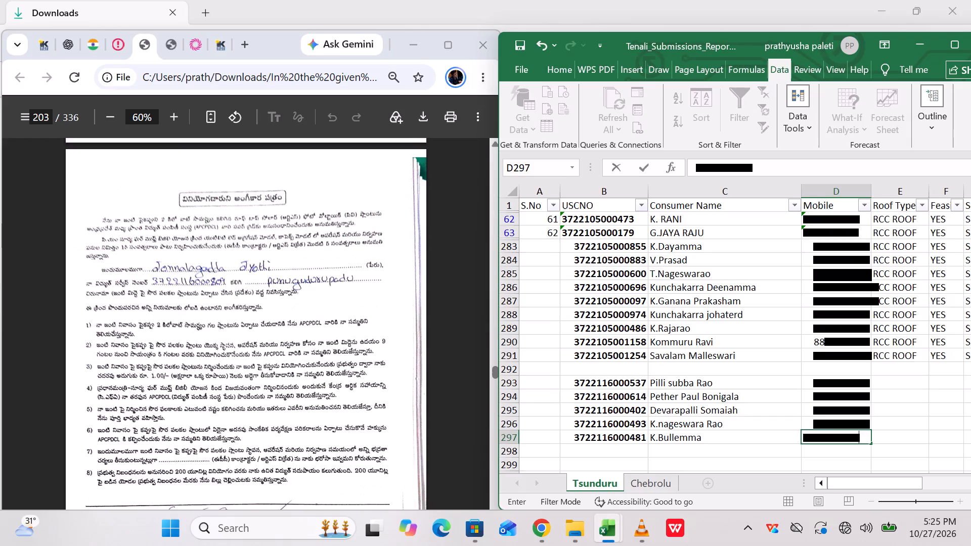
Copy row 297's USCNO into row 298 and change its last three digits to match the page 203 consent form's service number.
left_click(615, 453)
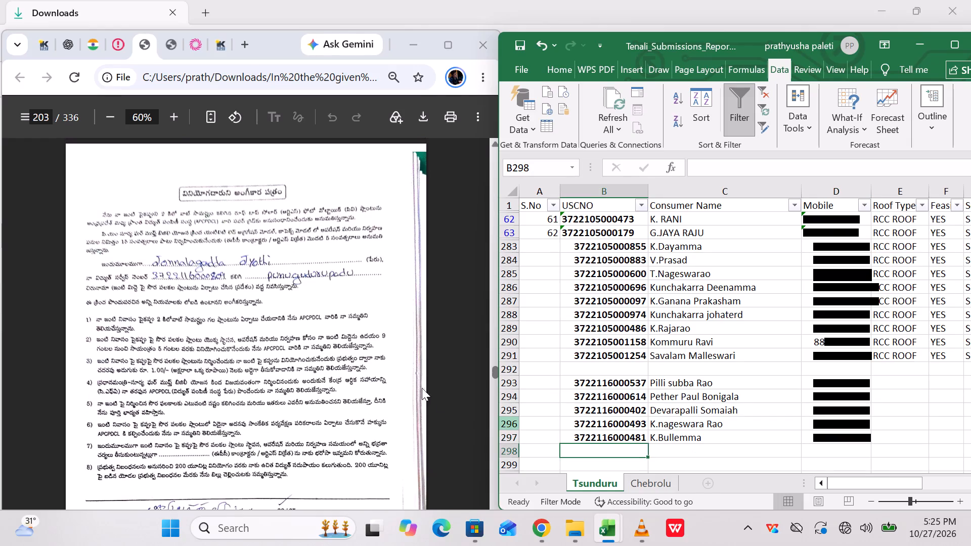
left_click(634, 436)
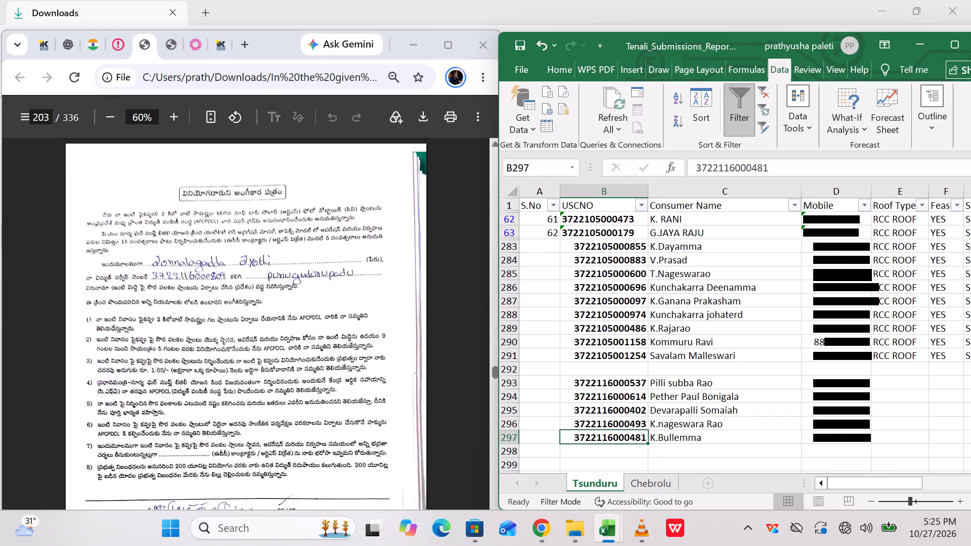
key("ctrl+c")
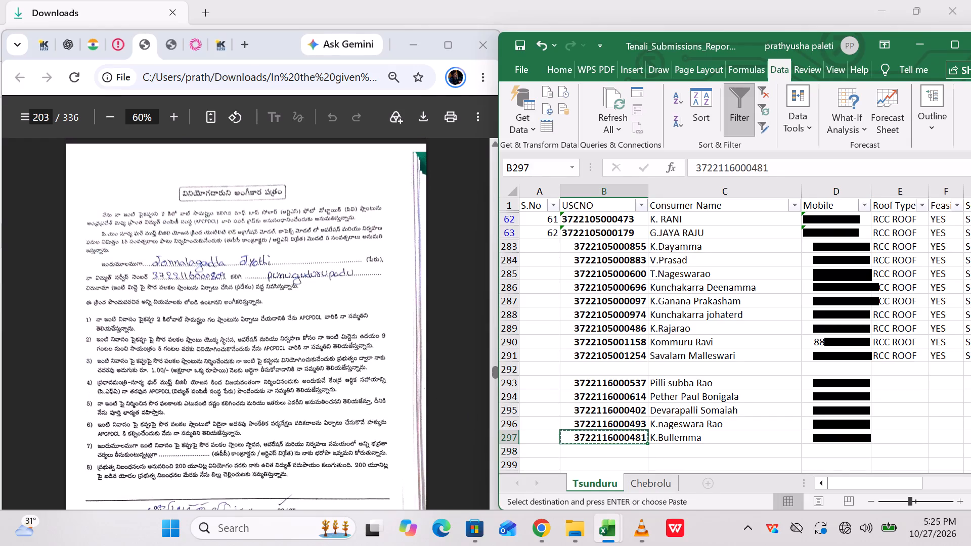
left_click(621, 452)
key("ctrl+v")
double_click(642, 450)
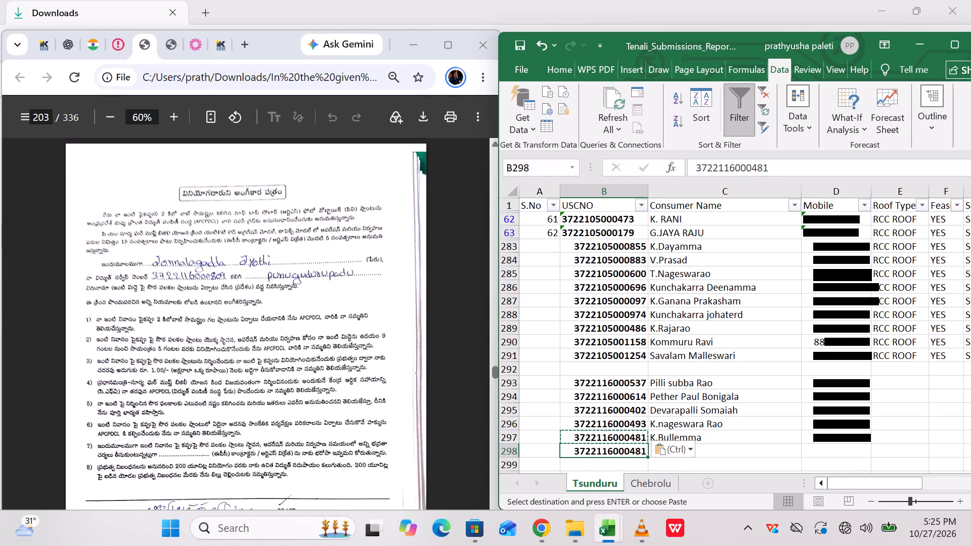
key("Right")
key("BackSpace")
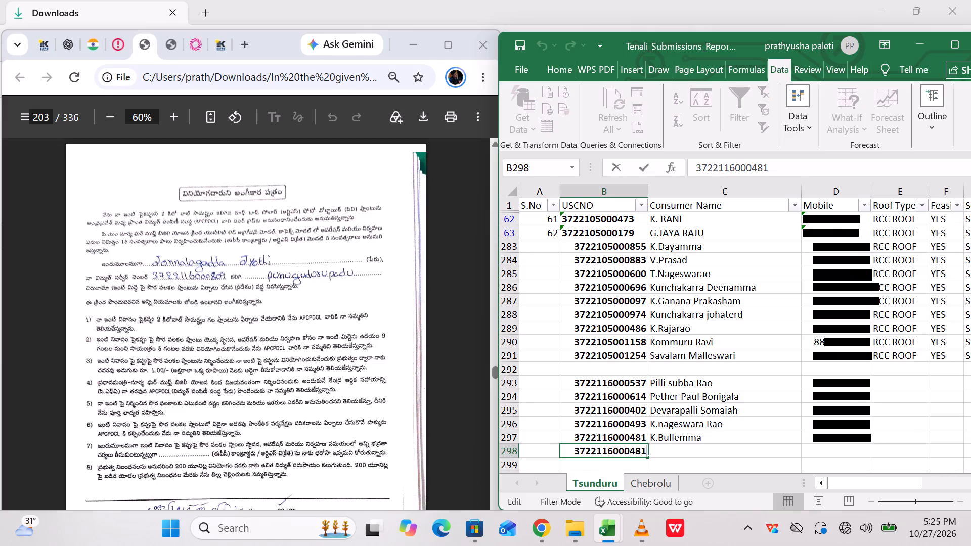
key("BackSpace")
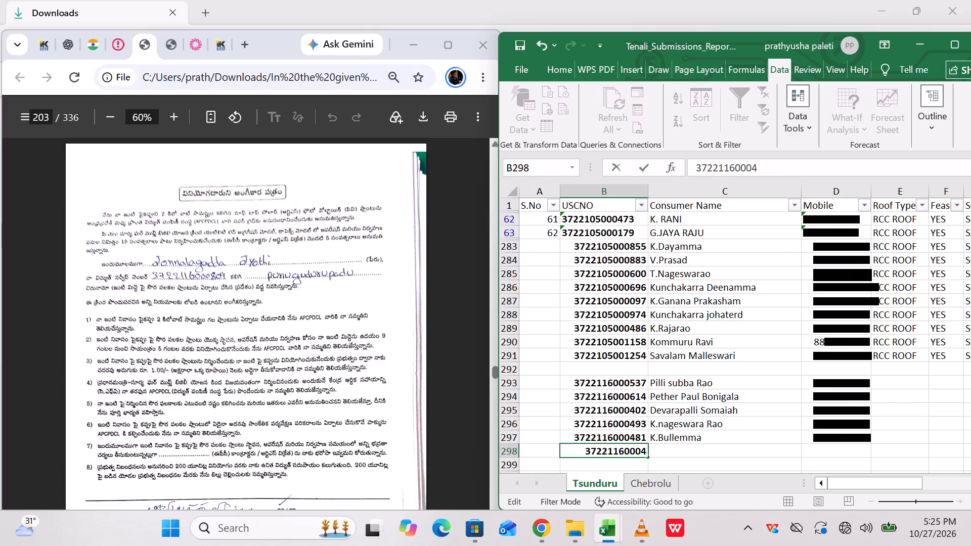
key("BackSpace")
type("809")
Enter the consumer's name from the page 203 consent form in the Consumer Name cell of row 298.
left_click(673, 454)
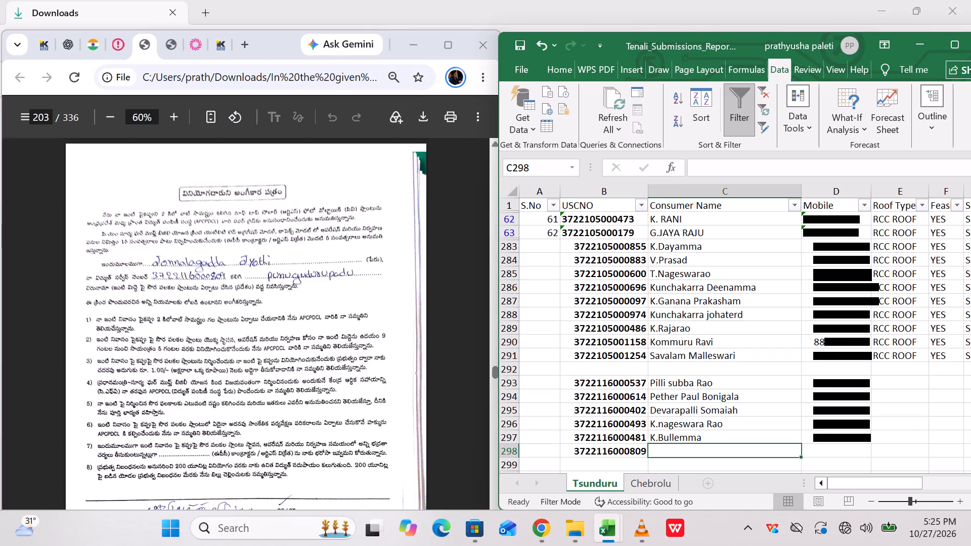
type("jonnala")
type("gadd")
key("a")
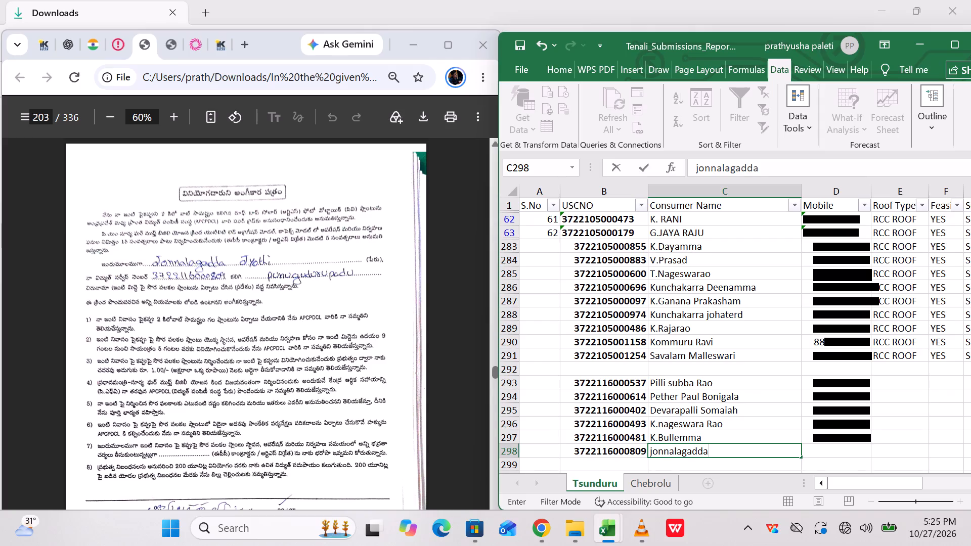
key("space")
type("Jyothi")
left_click(858, 449)
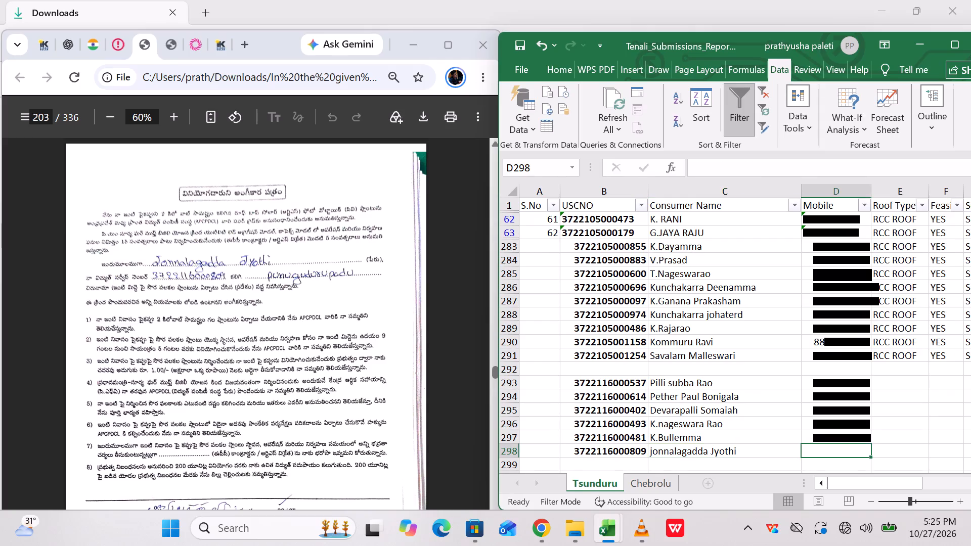
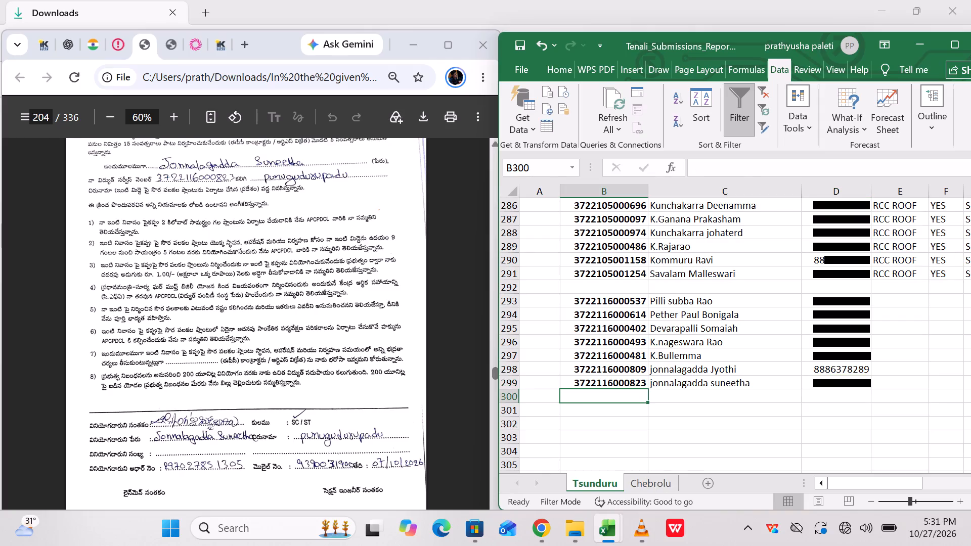
Copy row 299's USCNO into row 300 and change its last three digits to match the page 205 consent form's service number.
scroll(292, 379, "down", 5)
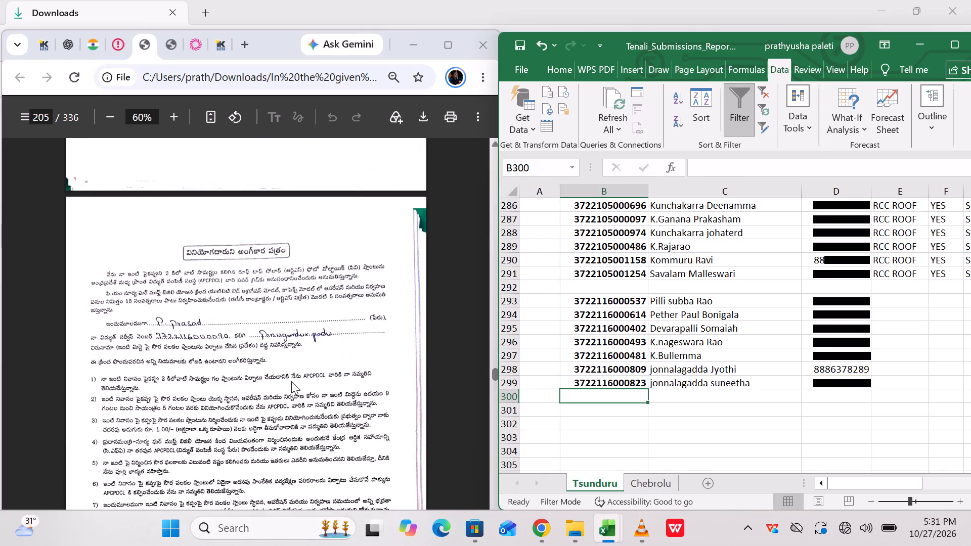
scroll(291, 382, "down", 1)
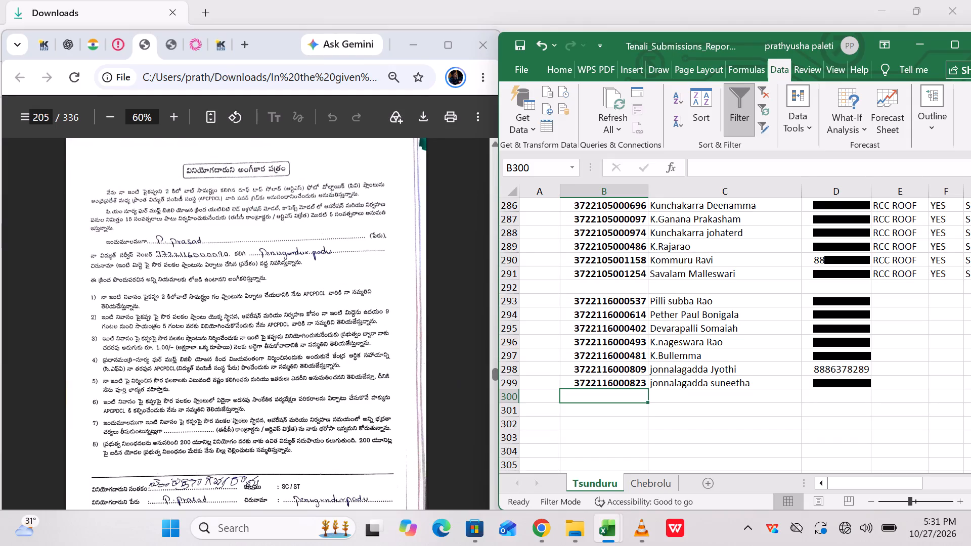
left_click(629, 385)
key("ctrl+c")
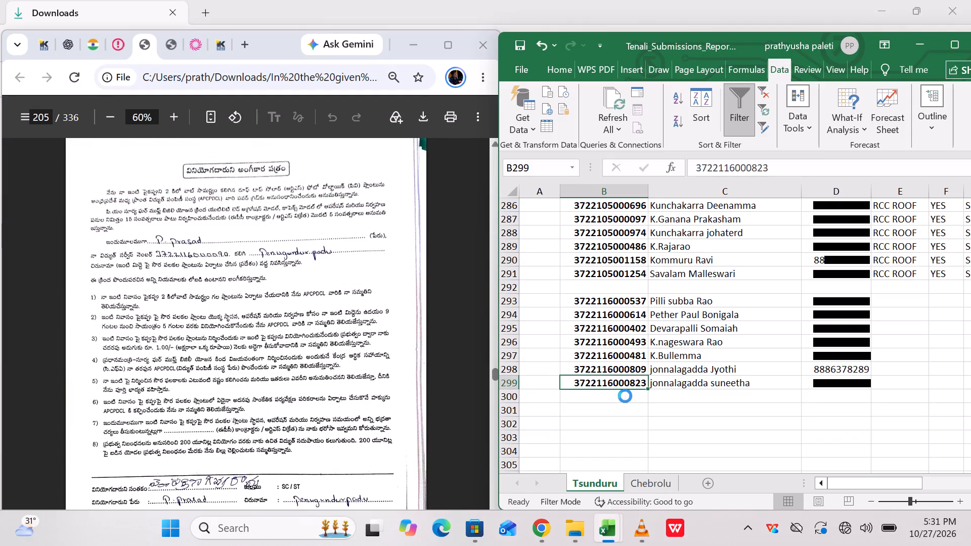
left_click(622, 397)
key("ctrl+v")
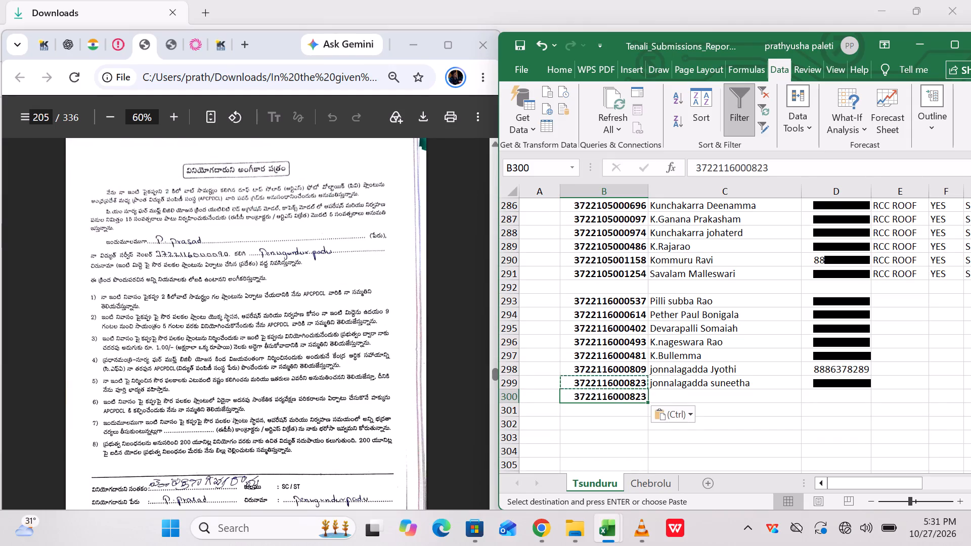
double_click(645, 398)
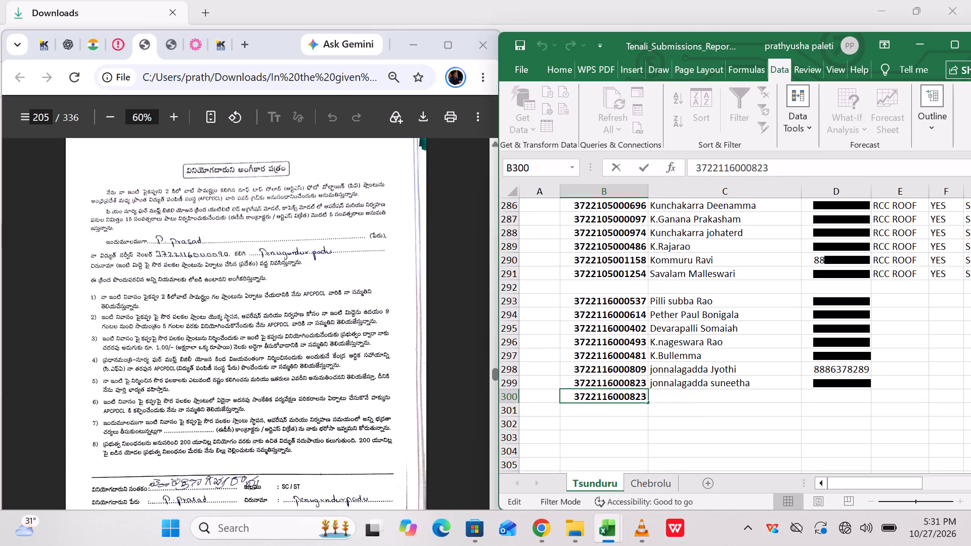
key("BackSpace")
key("BackSpace")
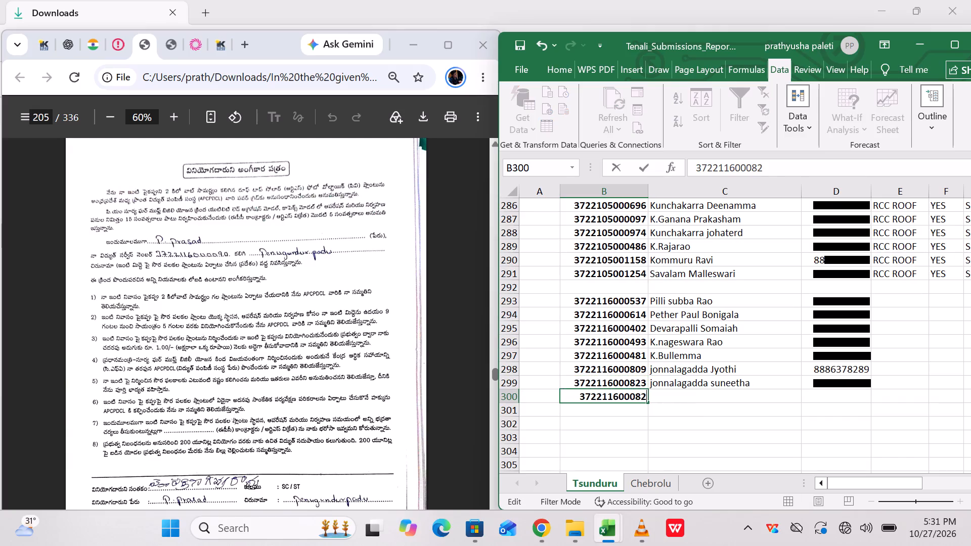
key("BackSpace")
key("0")
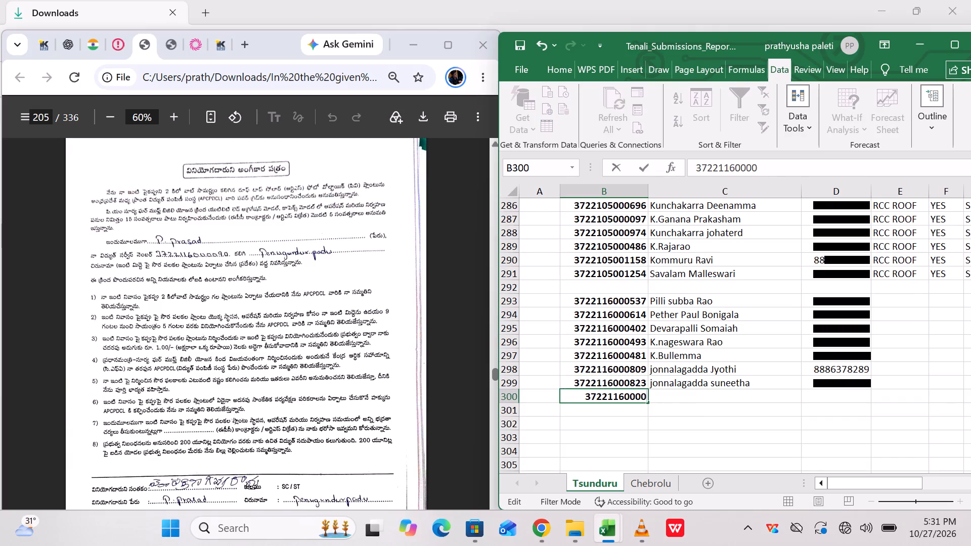
type("90")
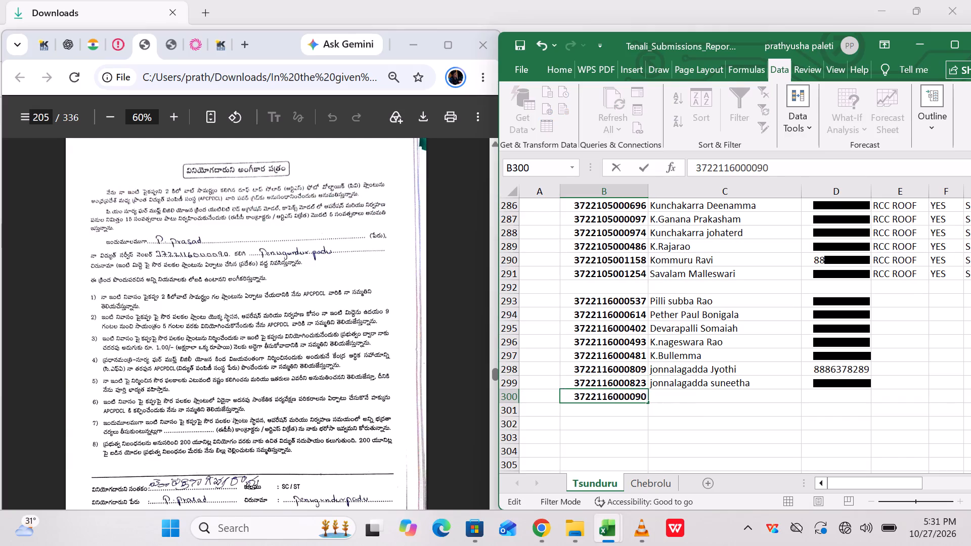
Enter the consumer's name from the page 205 consent form in the Consumer Name cell of row 300.
left_click(700, 393)
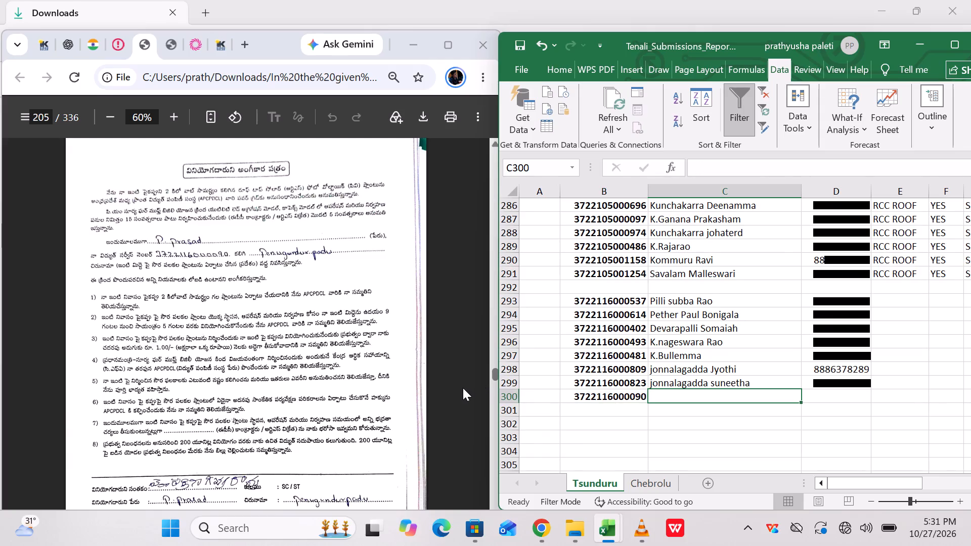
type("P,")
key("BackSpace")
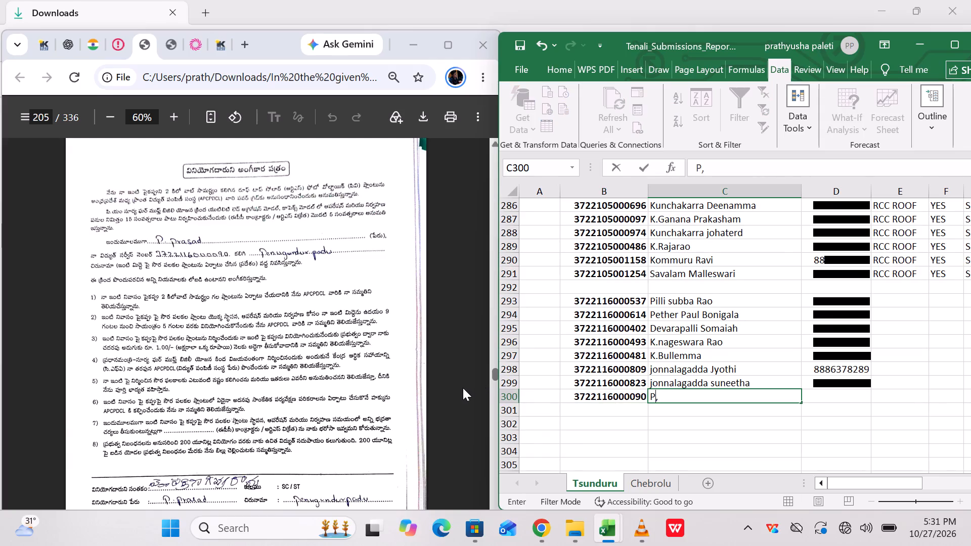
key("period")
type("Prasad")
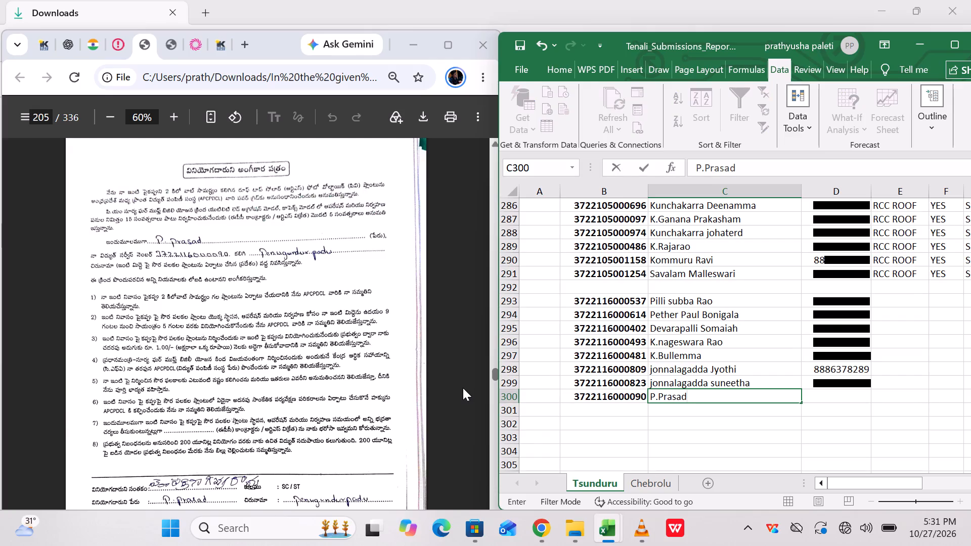
Enter the mobile number from the page 205 consent form in the Mobile cell of row 300.
left_click(847, 396)
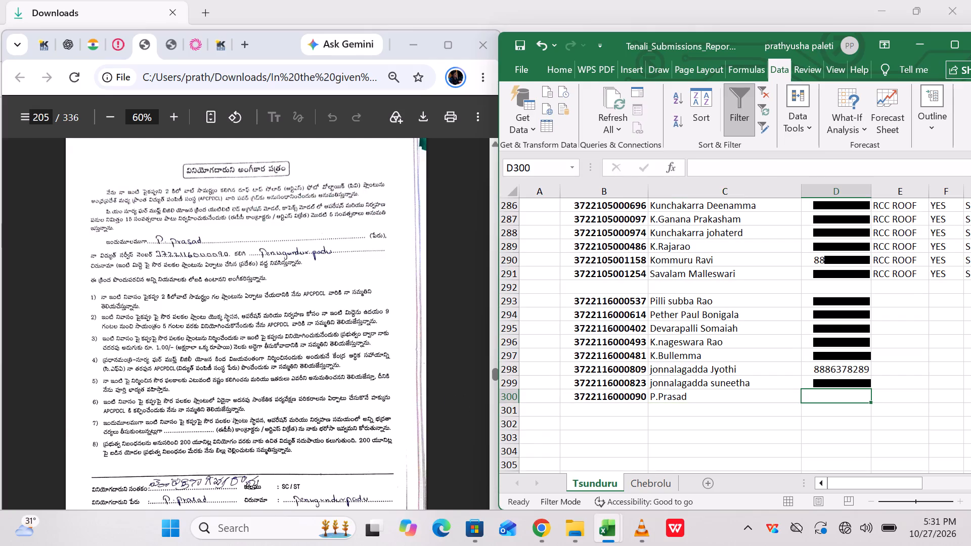
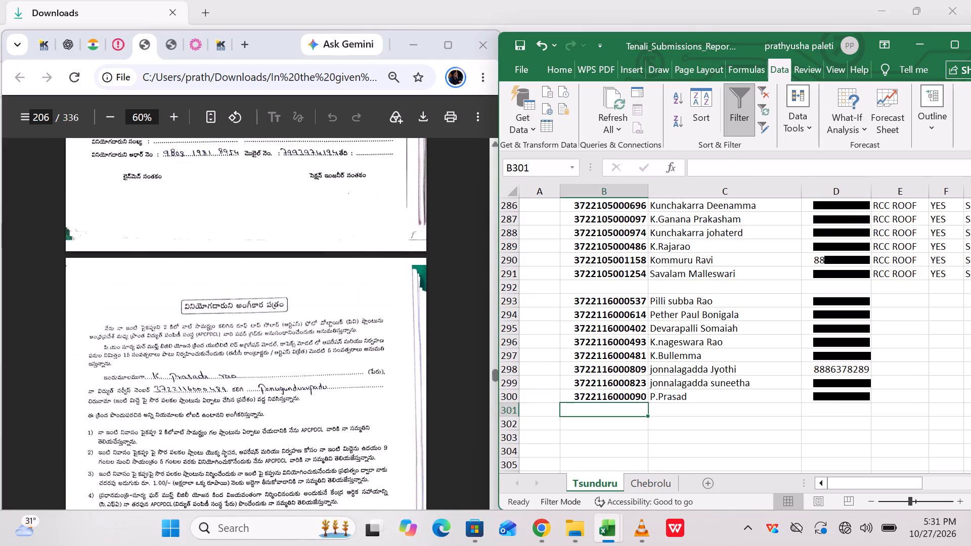
Copy row 300's USCNO into row 301 and change its last three digits to match the page 206 consent form's service number.
scroll(273, 347, "down", 1)
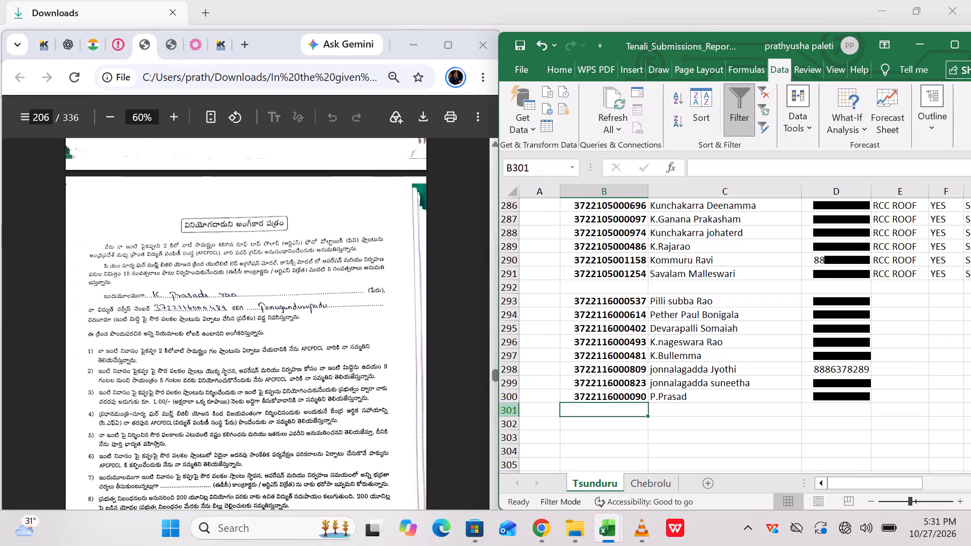
left_click(576, 399)
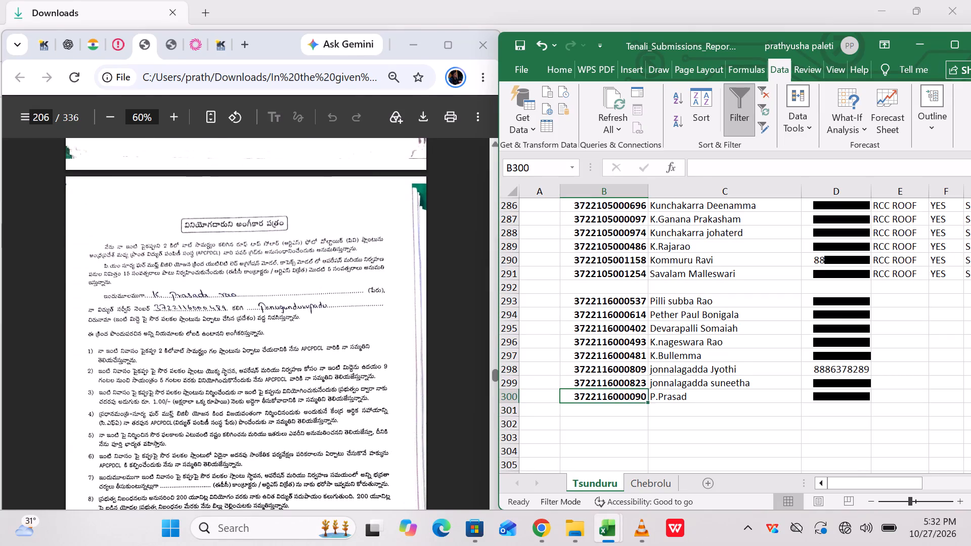
key("ctrl+c")
left_click(582, 408)
key("ctrl+v")
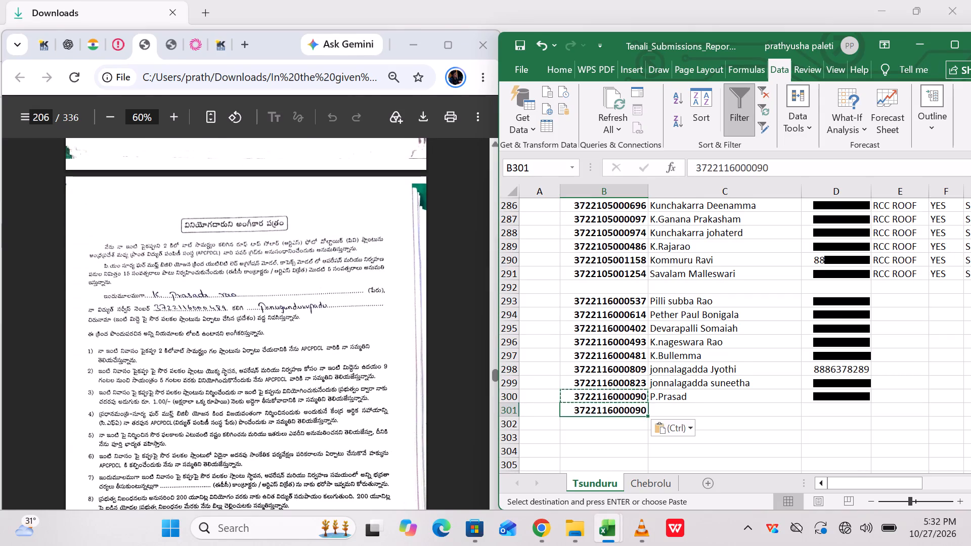
double_click(644, 409)
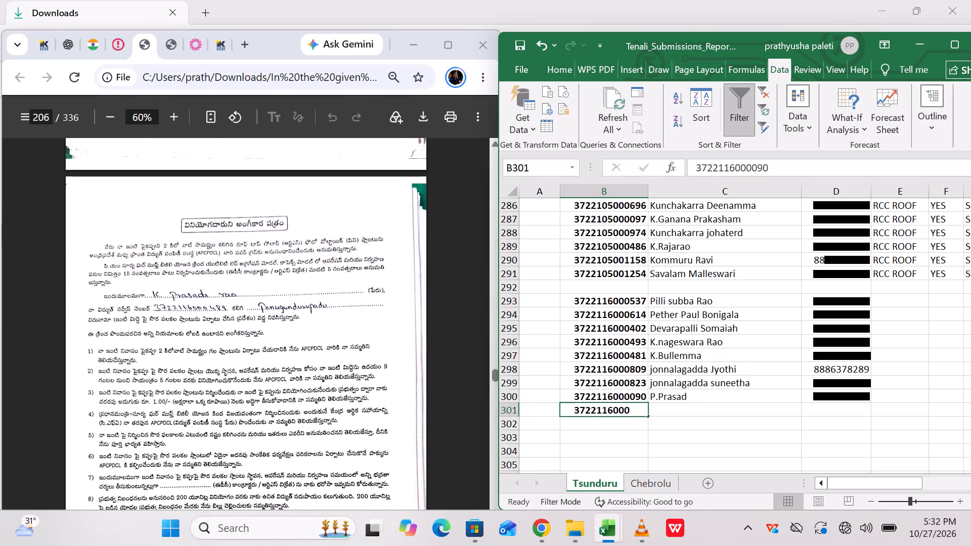
key("BackSpace")
key("BackSpace")
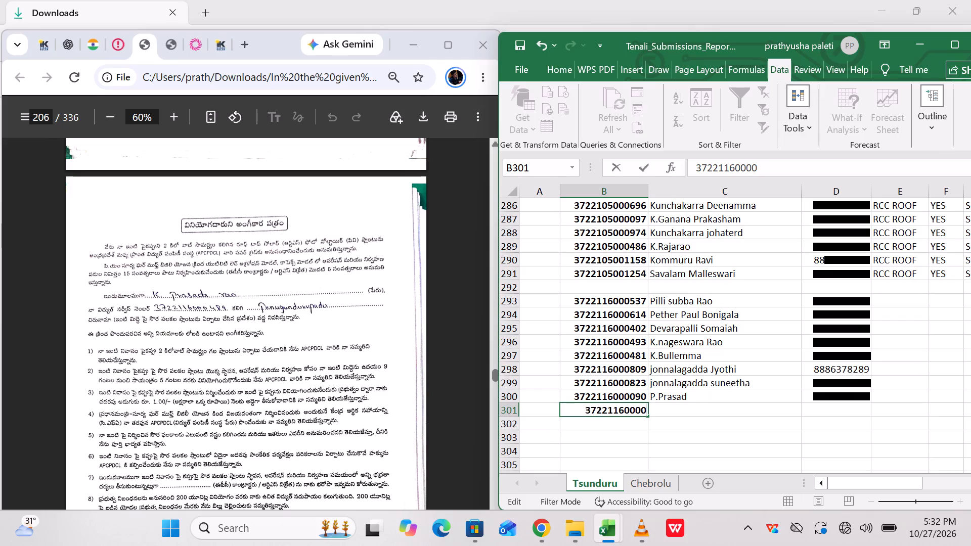
key("BackSpace")
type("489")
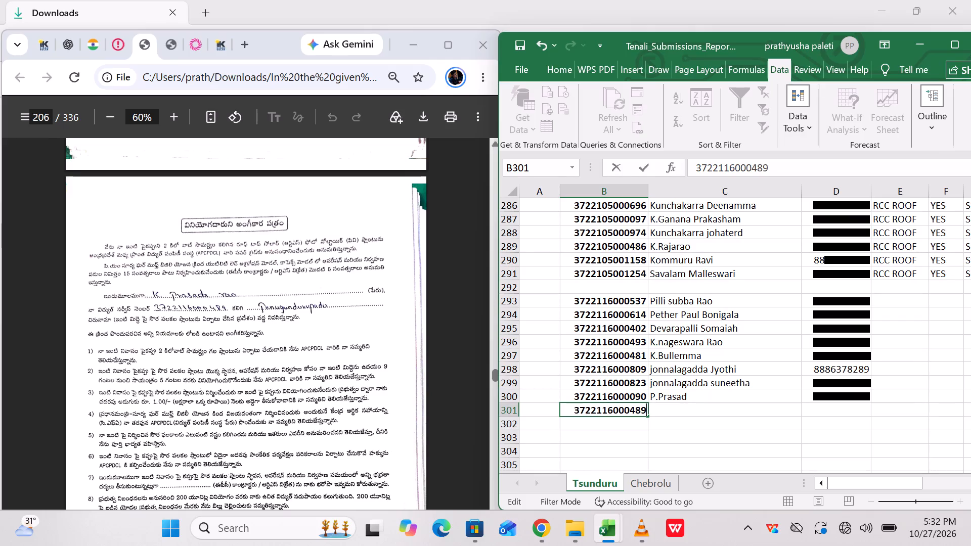
Enter the consumer's name from the page 206 consent form in the Consumer Name cell of row 301.
left_click(658, 411)
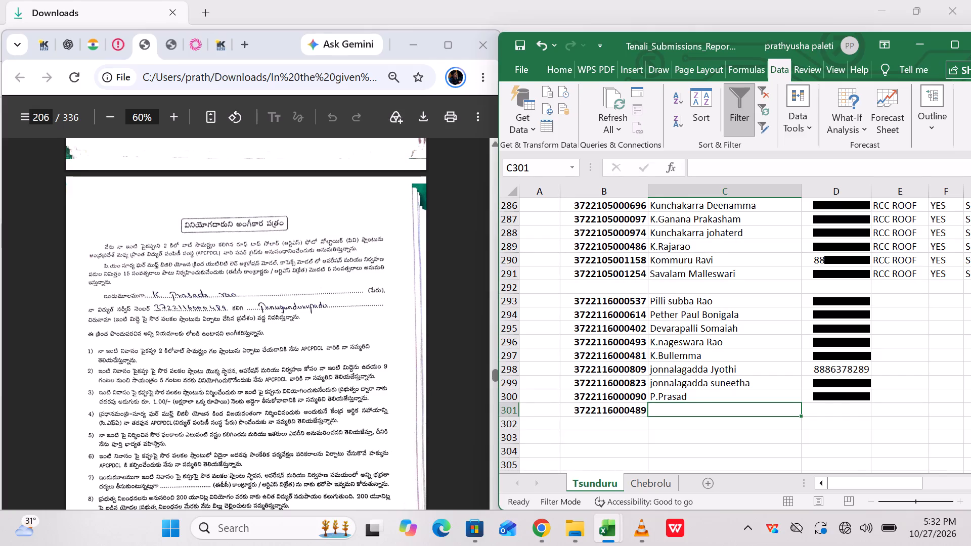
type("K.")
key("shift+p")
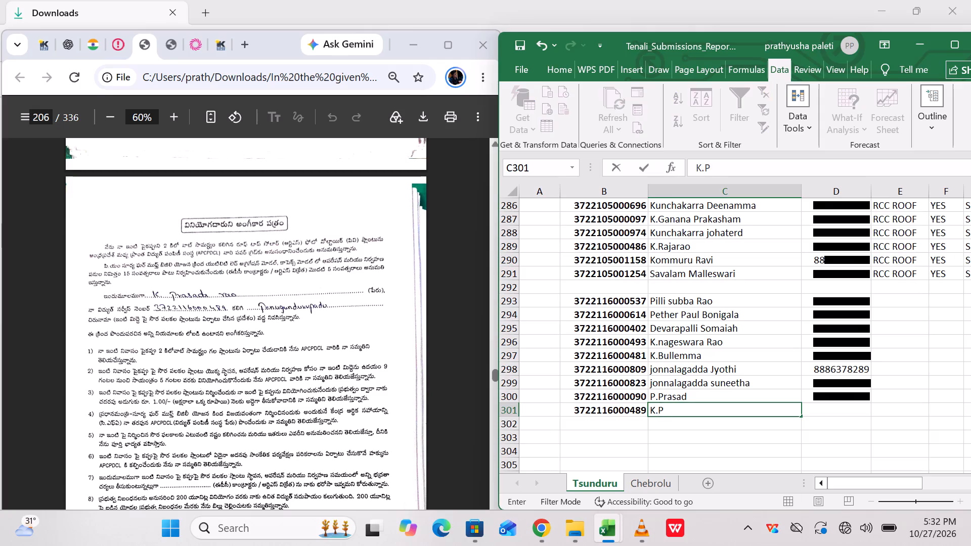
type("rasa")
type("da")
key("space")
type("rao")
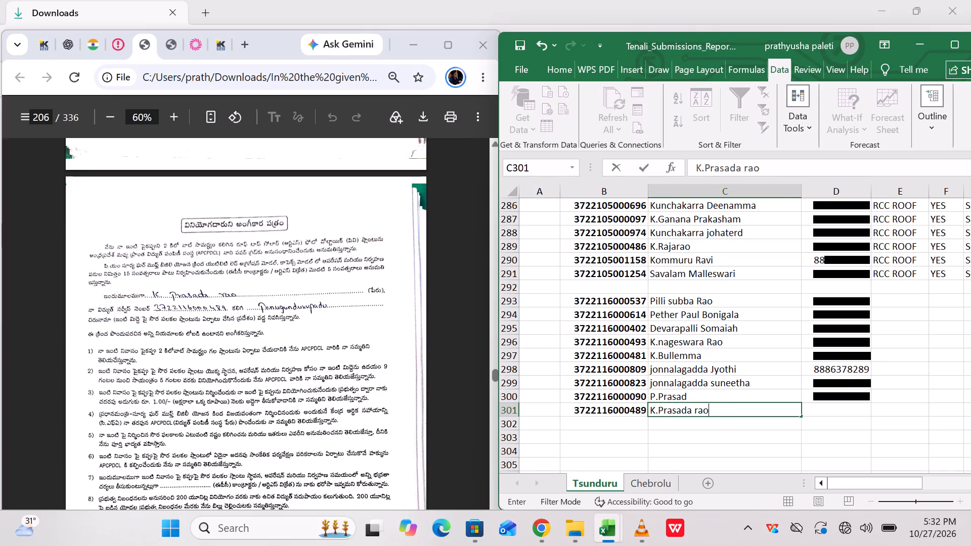
Enter the full ten-digit mobile number from the page 206 consent form in the Mobile cell of row 301.
left_click(815, 409)
scroll(297, 441, "down", 1)
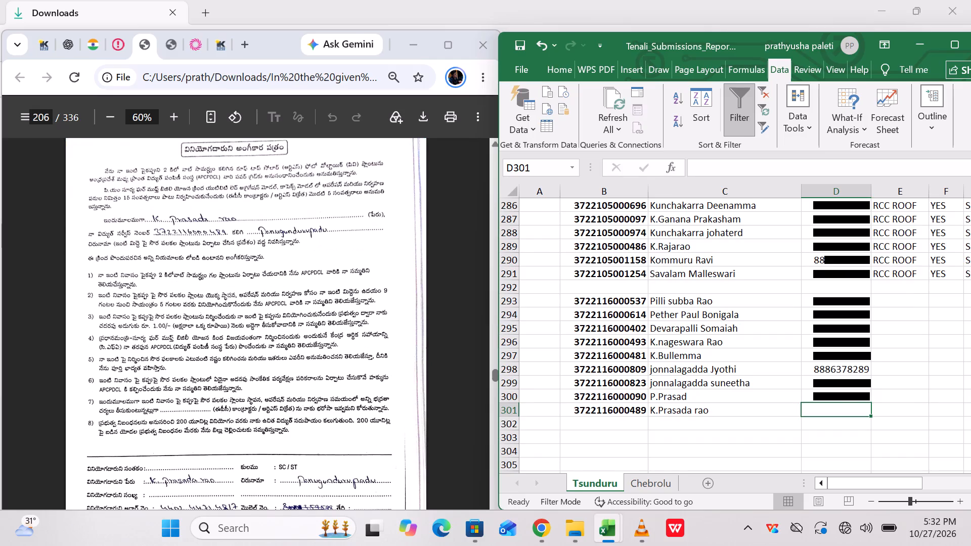
scroll(296, 441, "down", 2)
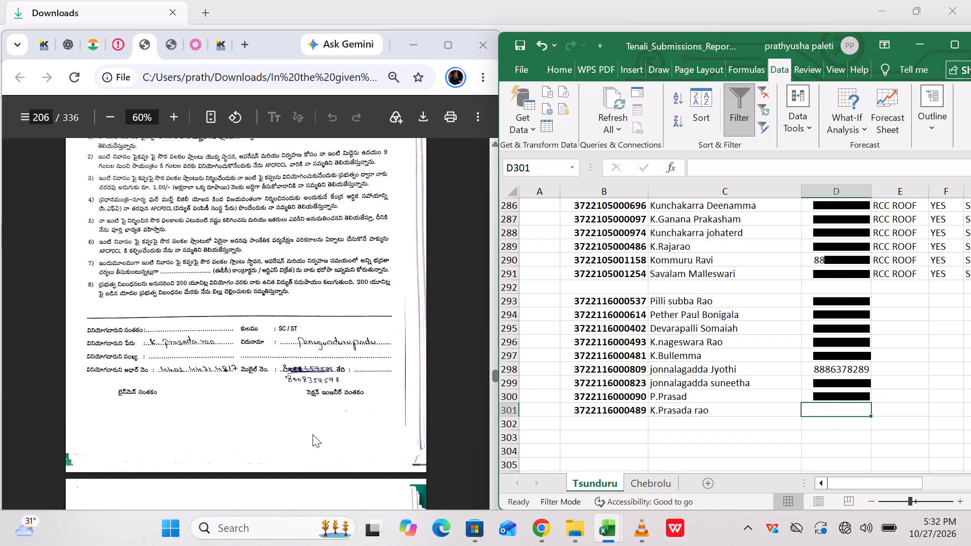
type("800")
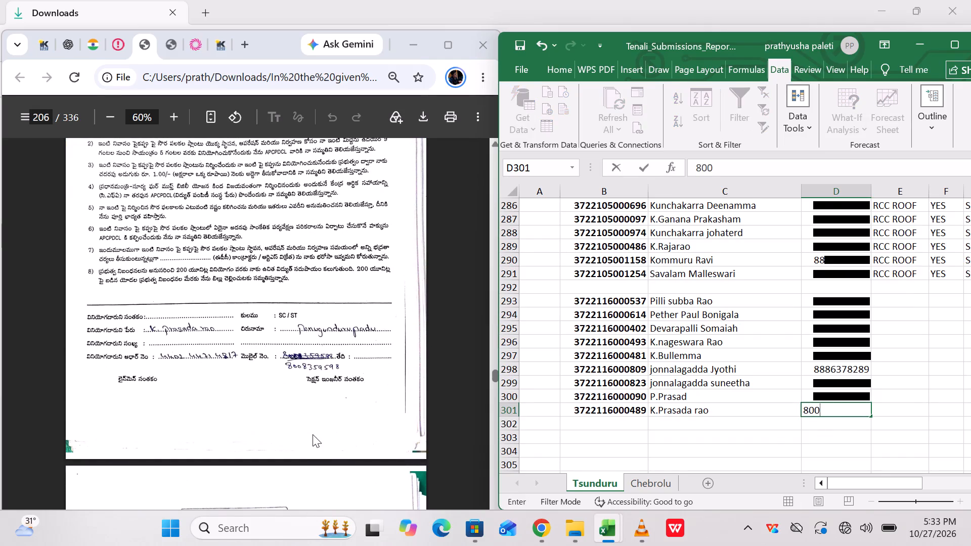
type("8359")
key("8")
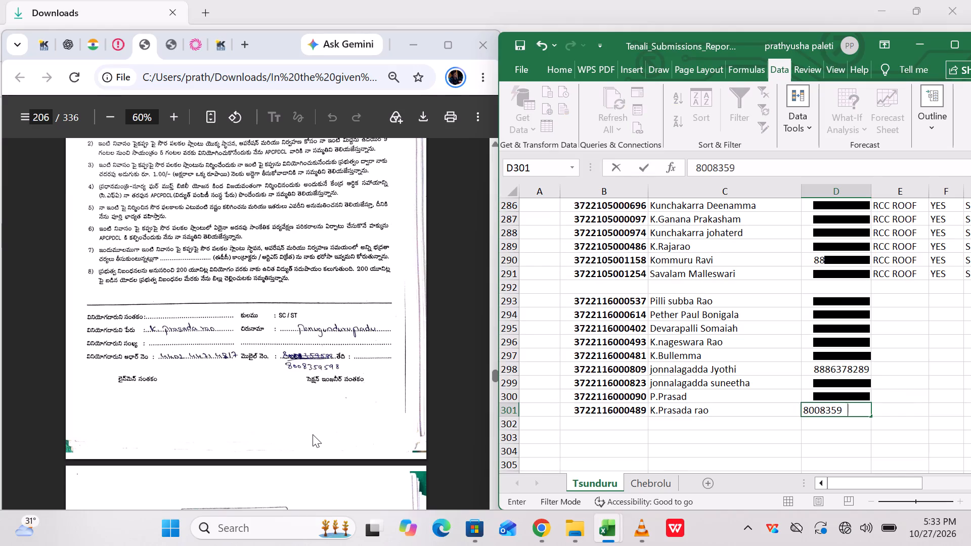
scroll(254, 390, "down", 3)
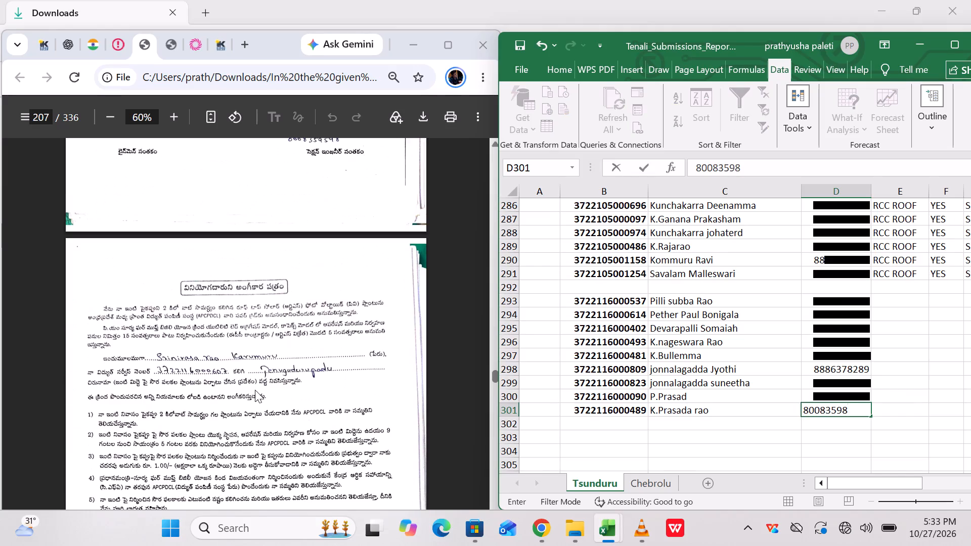
left_click(602, 424)
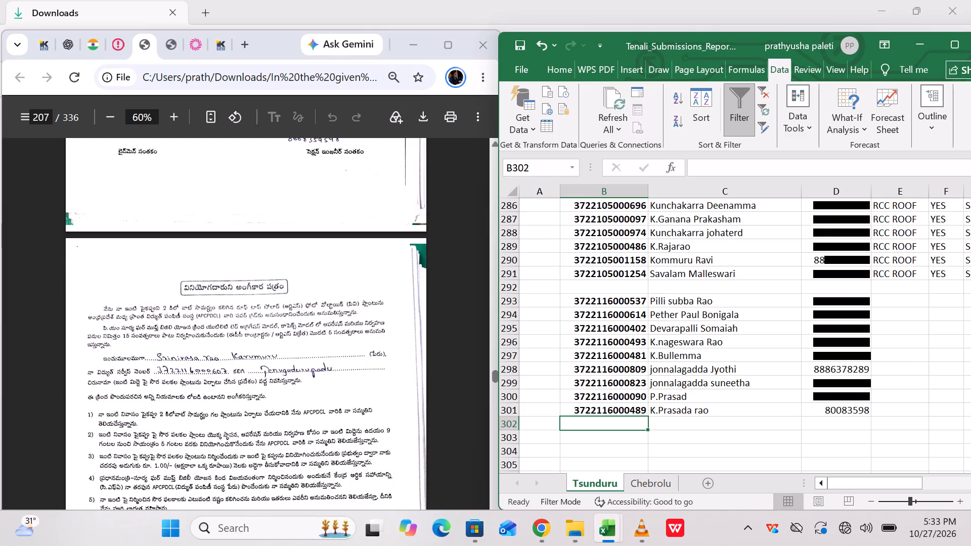
scroll(316, 423, "up", 3)
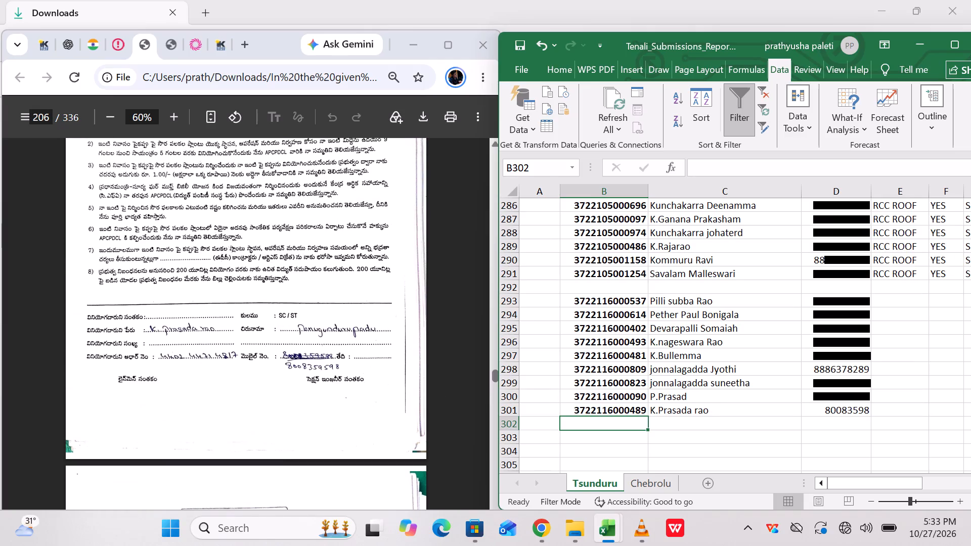
left_click(862, 410)
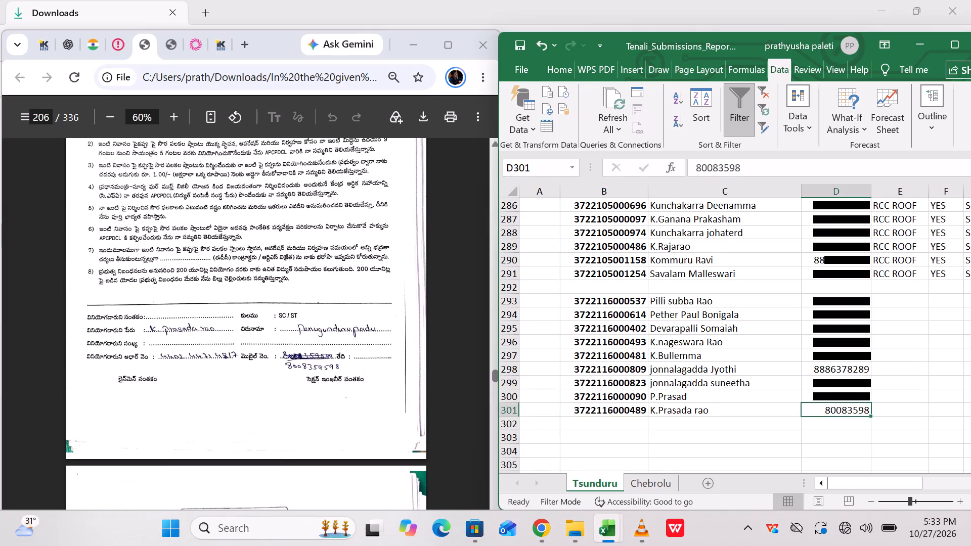
double_click(864, 410)
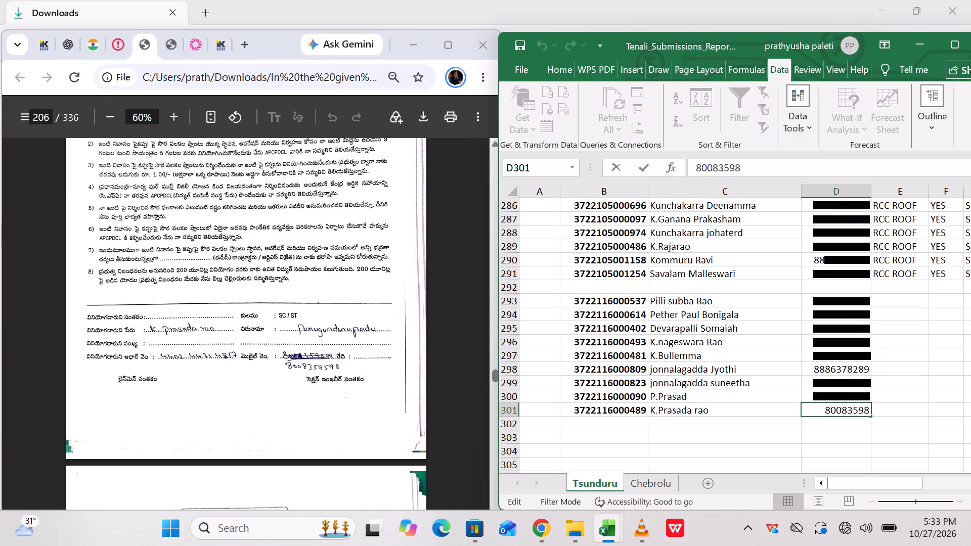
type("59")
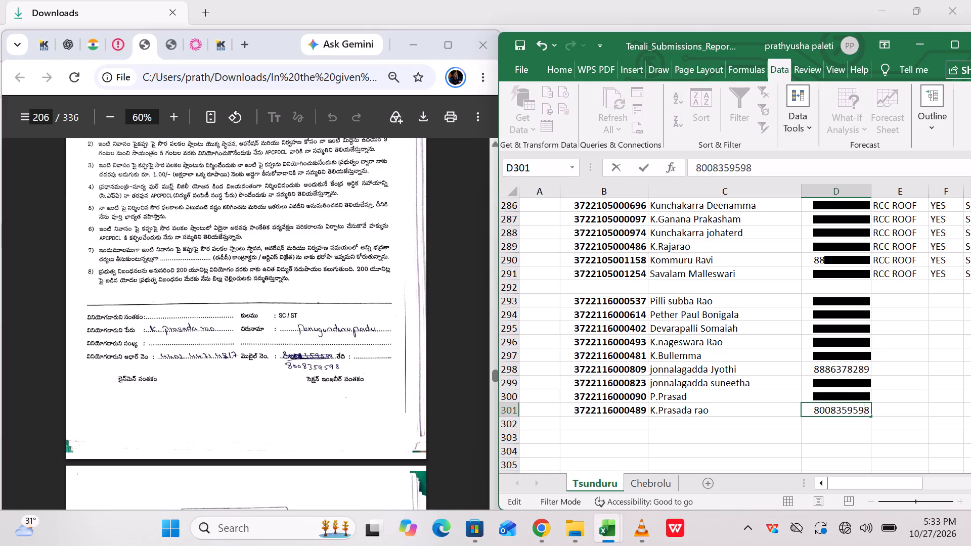
left_click(583, 420)
Copy row 301's USCNO into row 302 and change its last three digits to match the page 207 consent form's service number.
scroll(231, 399, "down", 3)
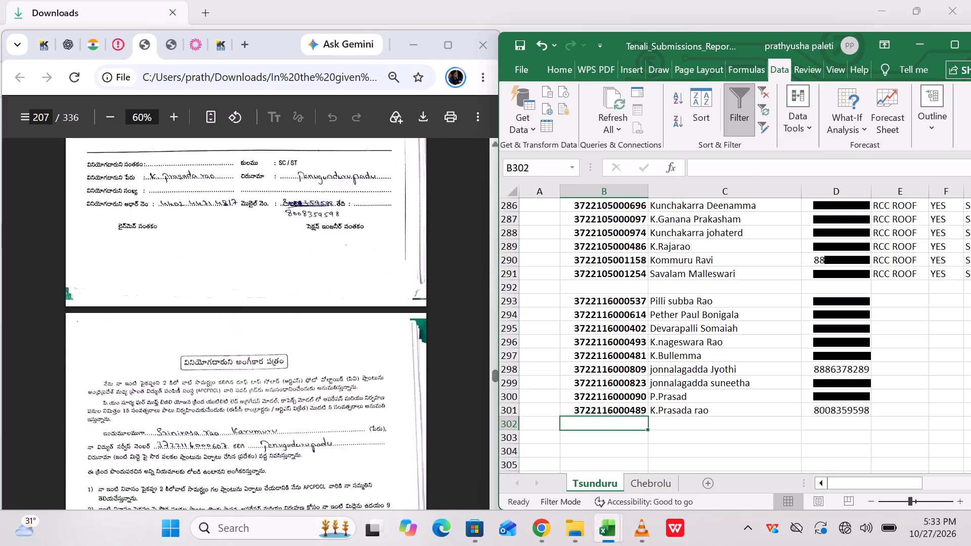
scroll(230, 399, "down", 1)
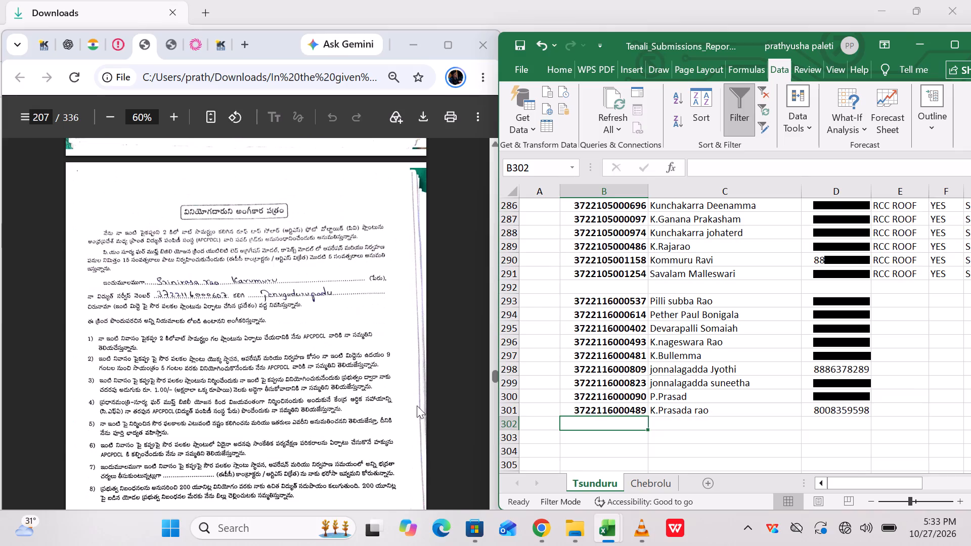
left_click(597, 411)
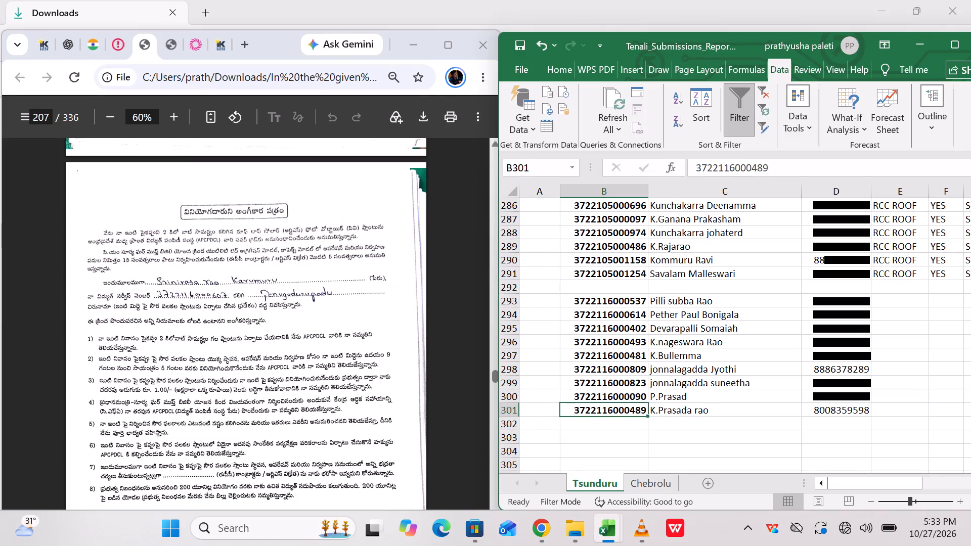
key("ctrl+c")
left_click(590, 430)
left_click(590, 426)
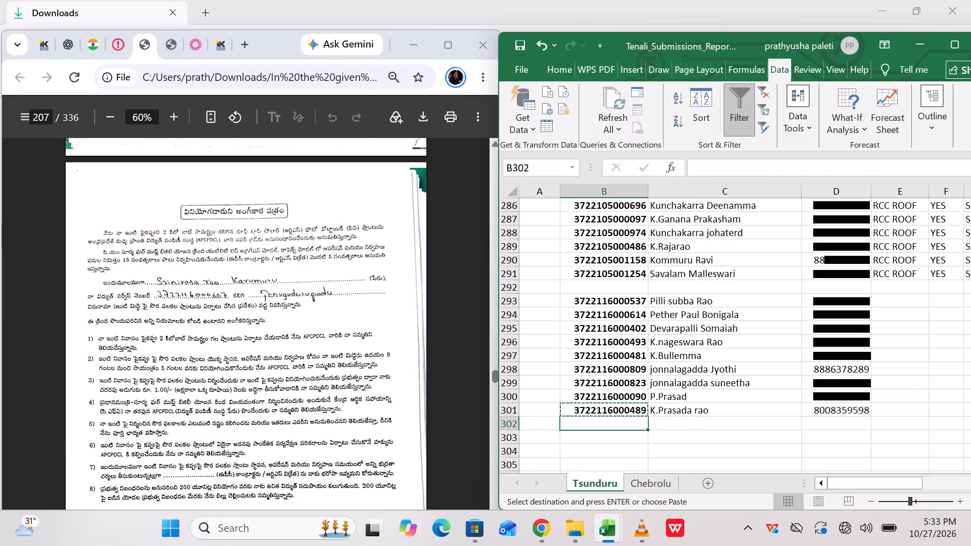
key("ctrl+v")
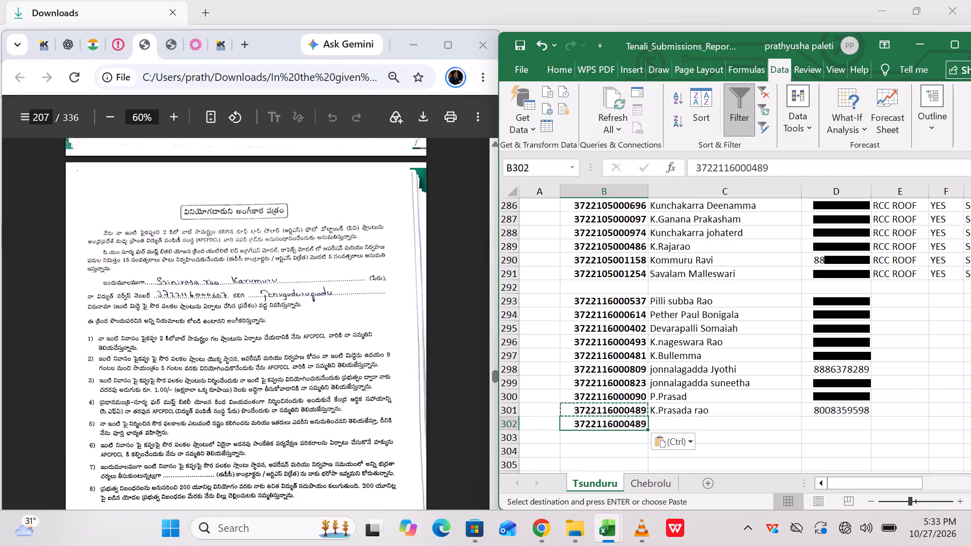
double_click(645, 422)
key("BackSpace")
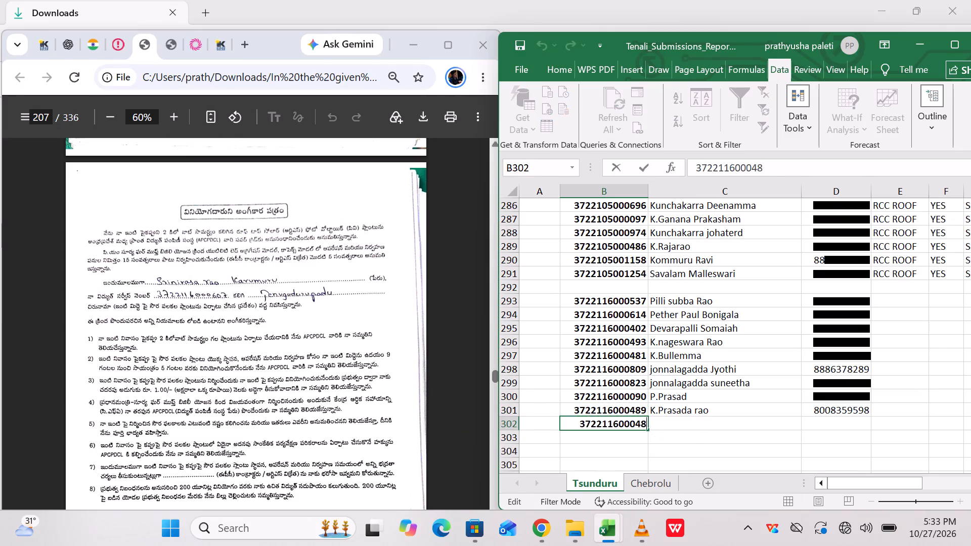
key("BackSpace")
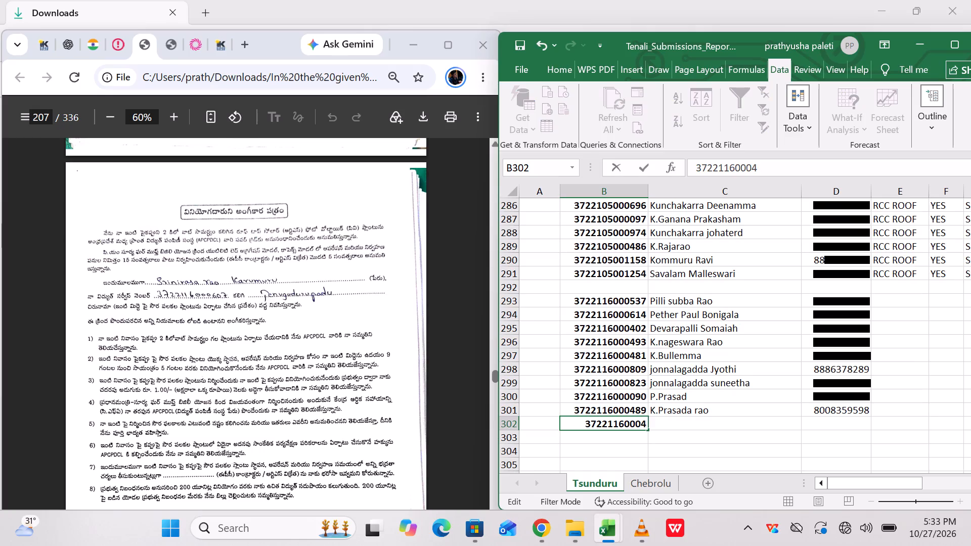
key("BackSpace")
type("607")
Enter the consumer's name from the page 207 consent form in the Consumer Name cell of row 302.
left_click(673, 421)
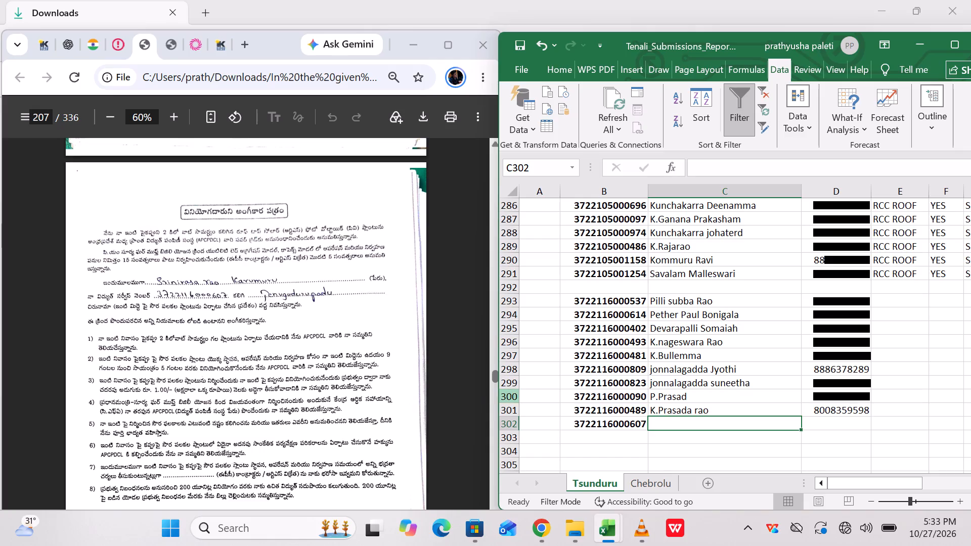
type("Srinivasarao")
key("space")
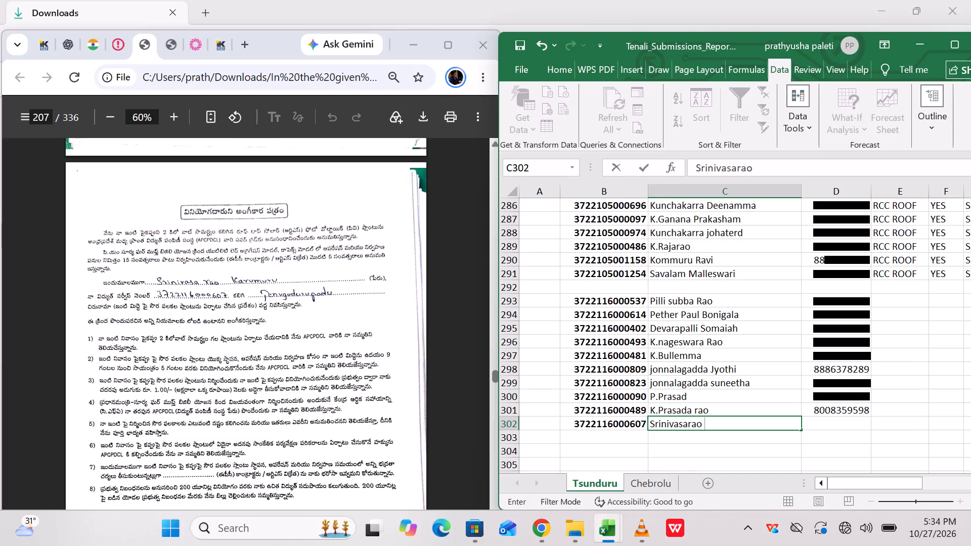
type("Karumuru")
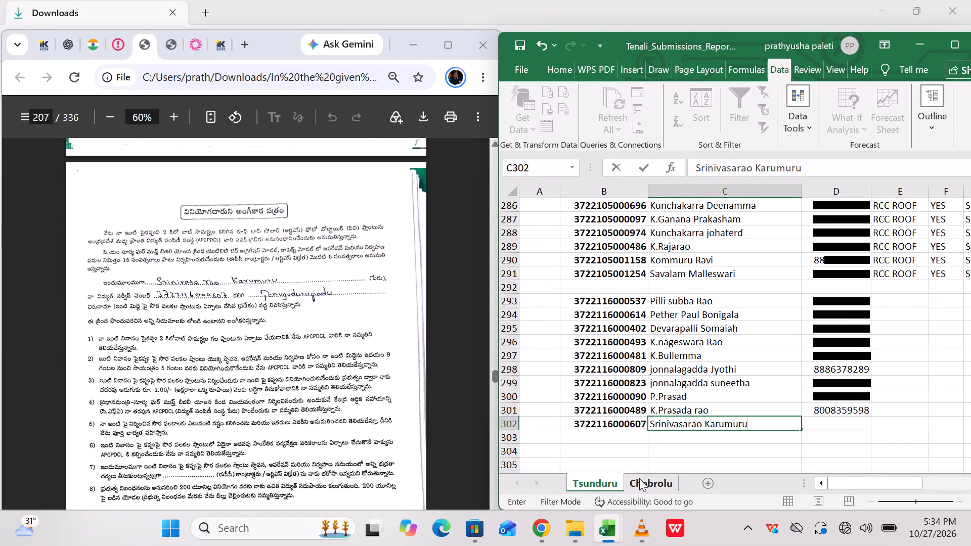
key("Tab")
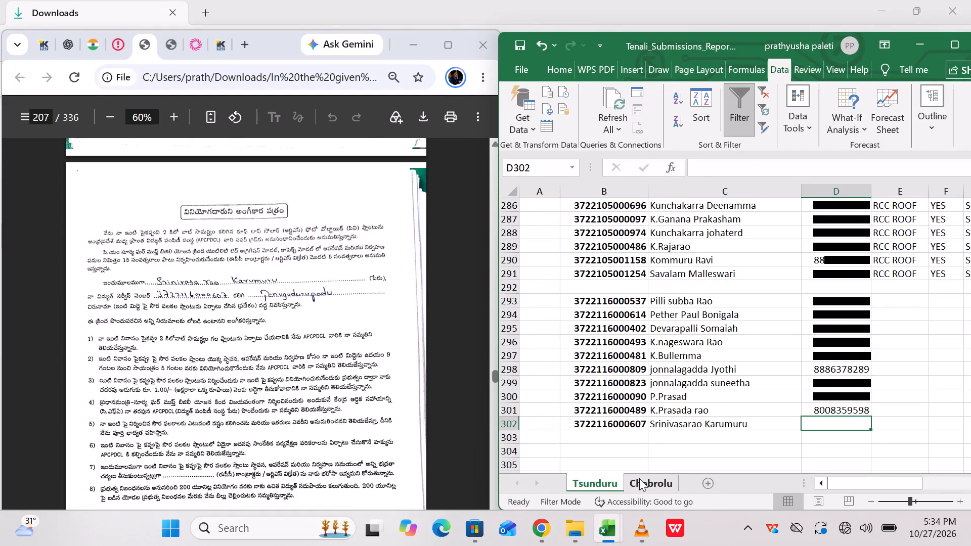
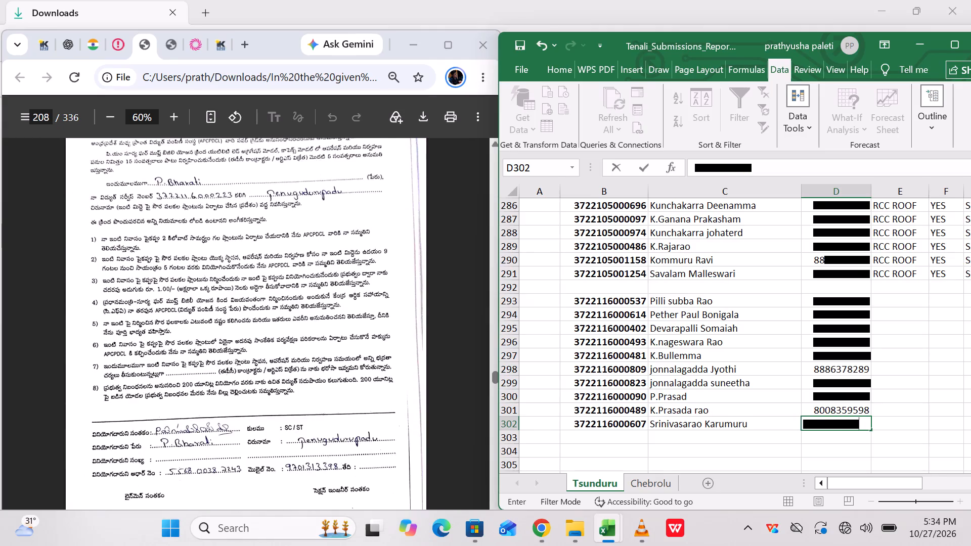
Copy row 302's USCNO into row 303 and change its last three digits to match the page 208 consent form's service number.
scroll(305, 428, "up", 1)
left_click(601, 436)
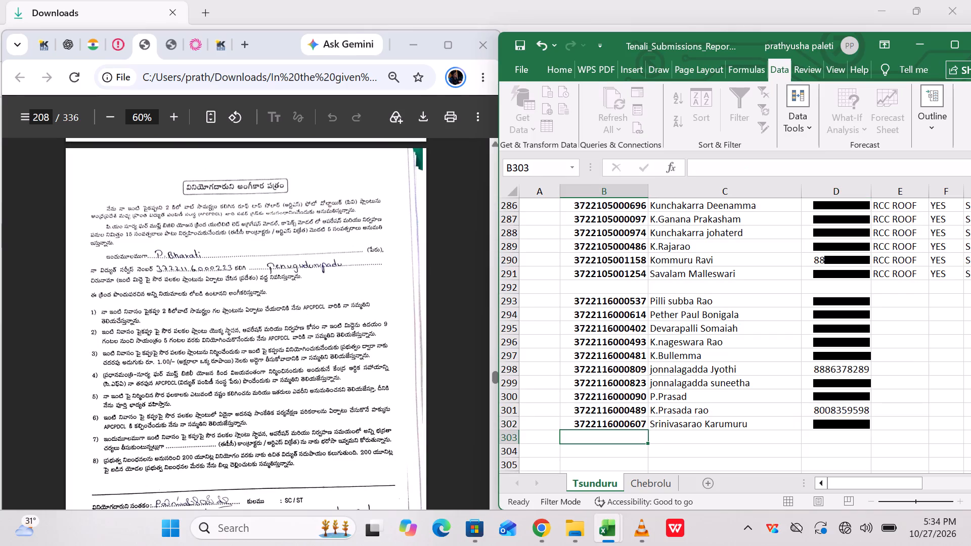
left_click(604, 424)
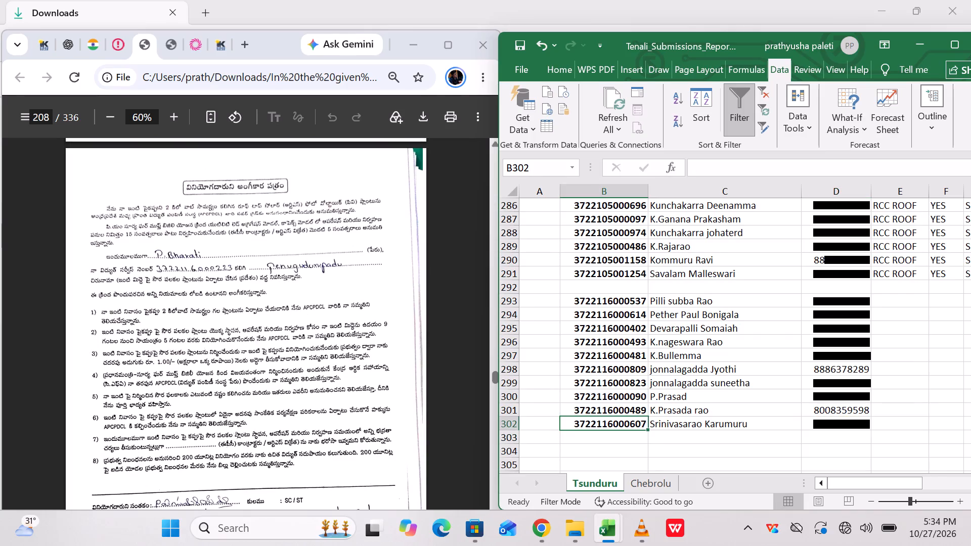
key("ctrl+c")
left_click(601, 440)
key("ctrl+v")
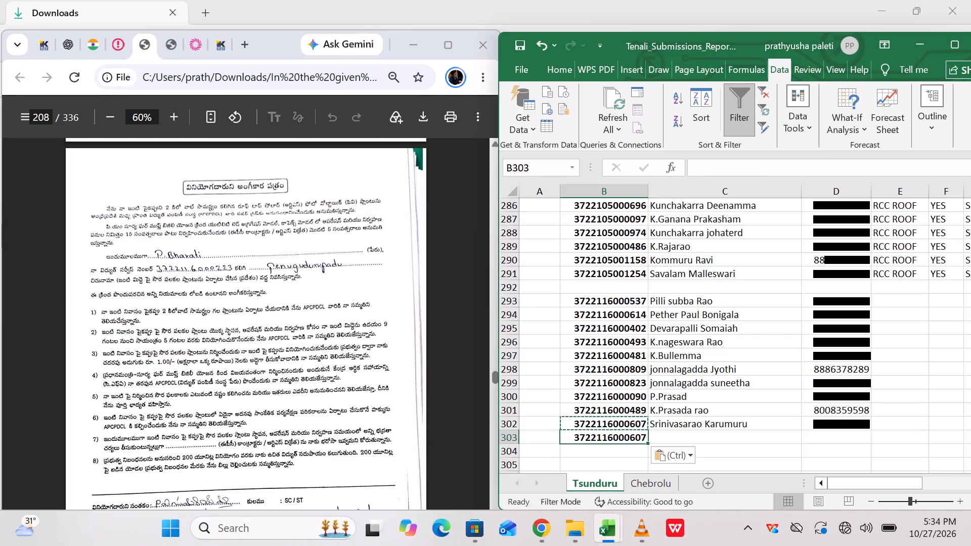
double_click(643, 437)
key("Right")
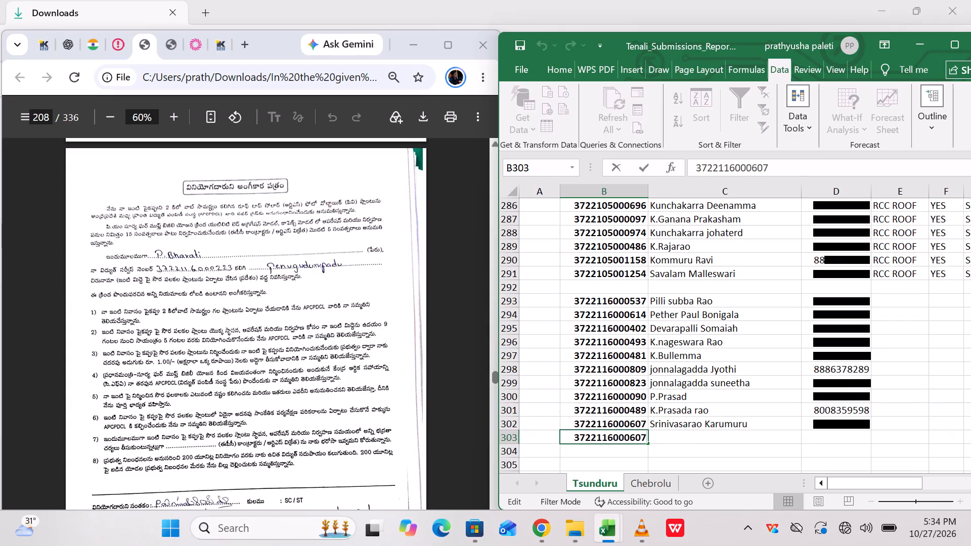
key("BackSpace")
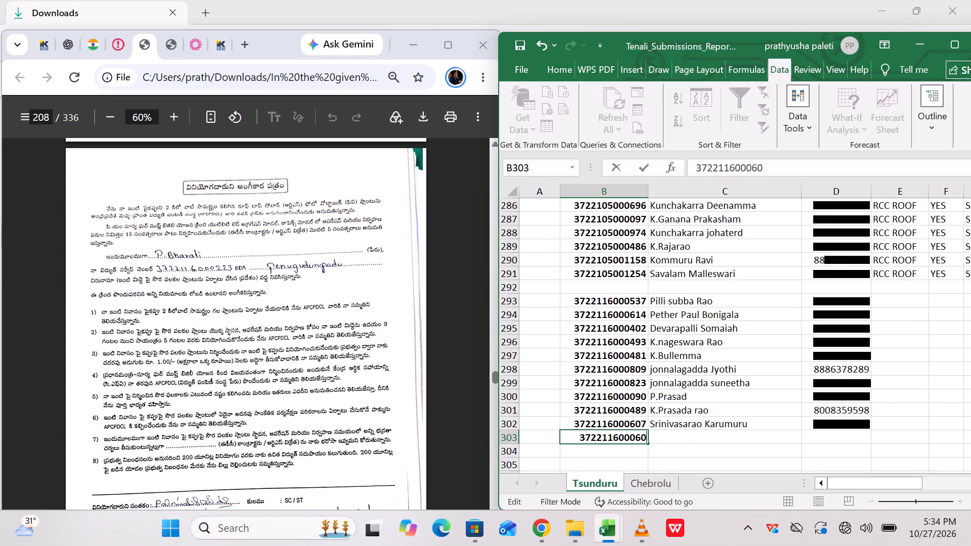
key("BackSpace")
key("BackSpace")
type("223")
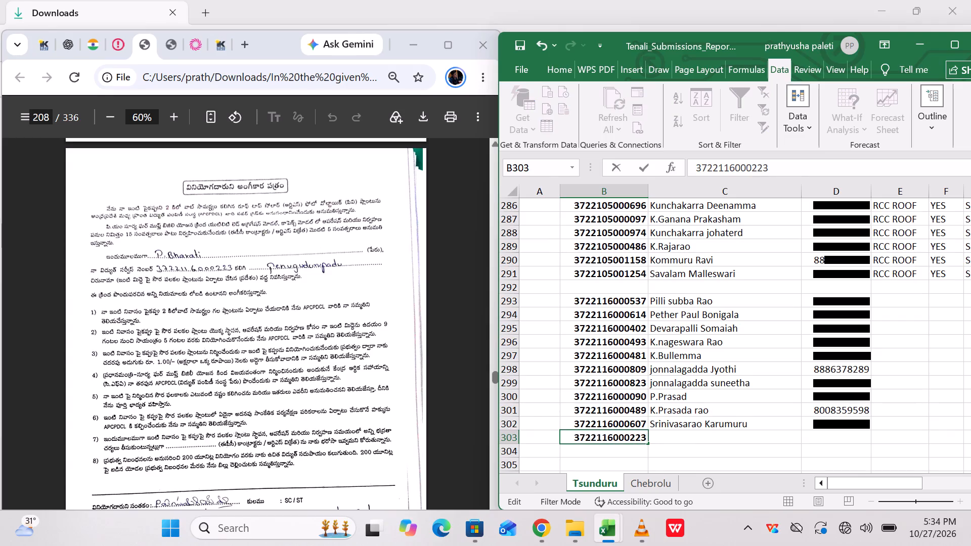
Enter the consumer's name from the page 208 consent form in the Consumer Name cell of row 303.
left_click(698, 440)
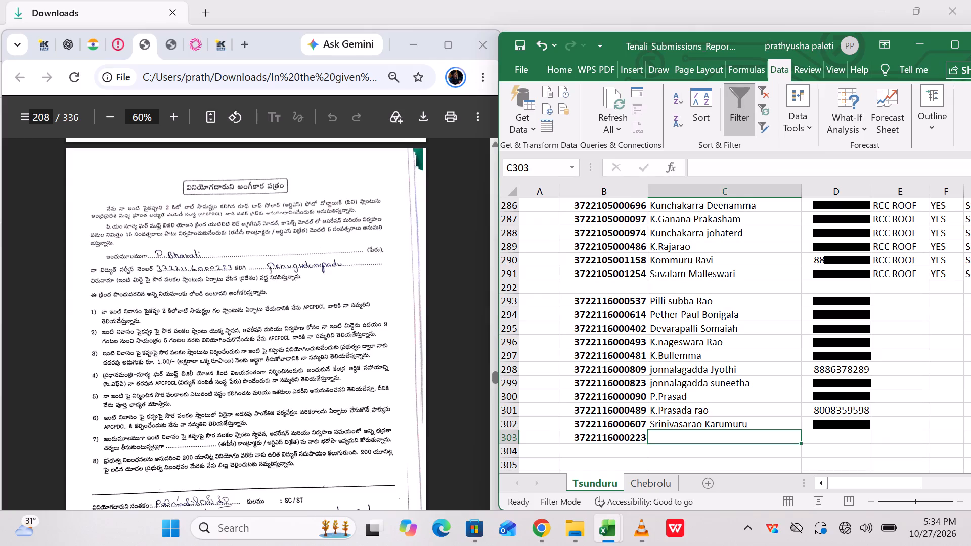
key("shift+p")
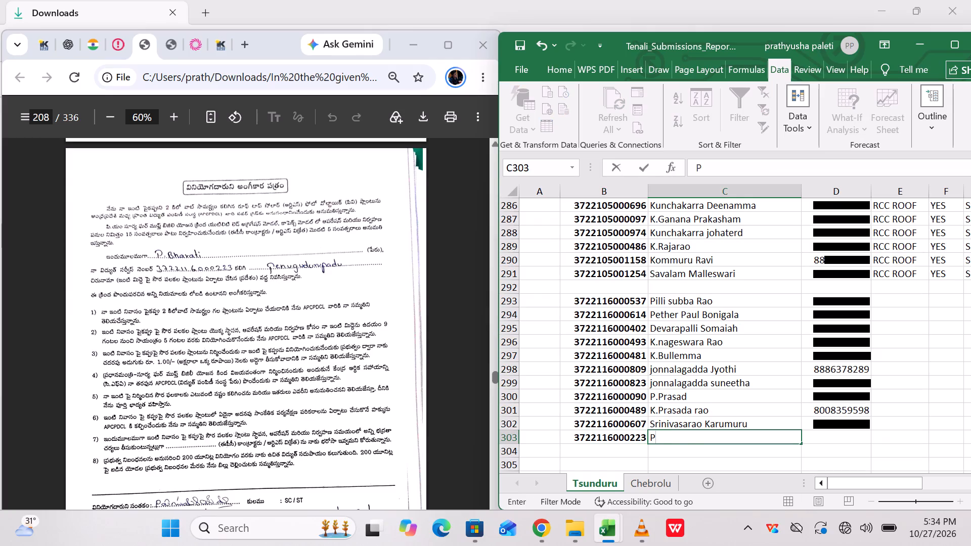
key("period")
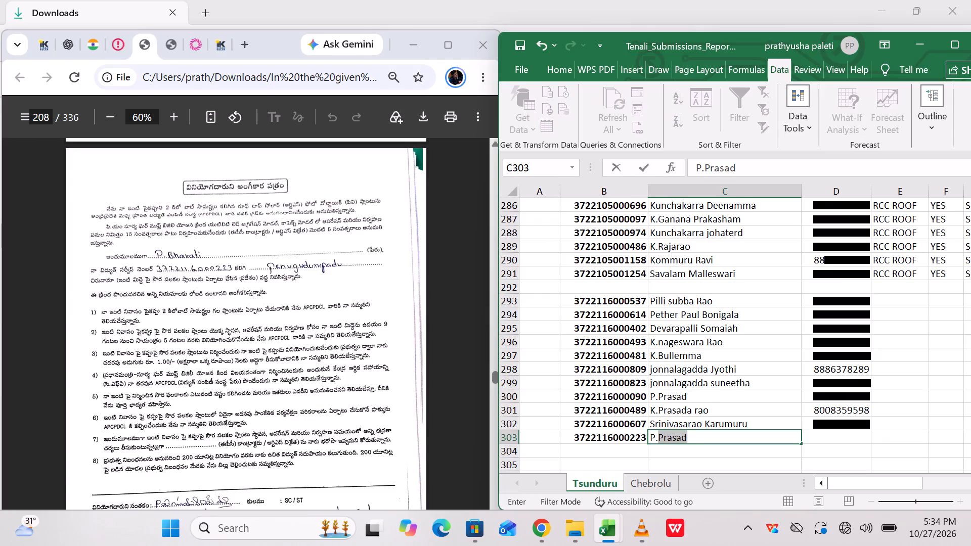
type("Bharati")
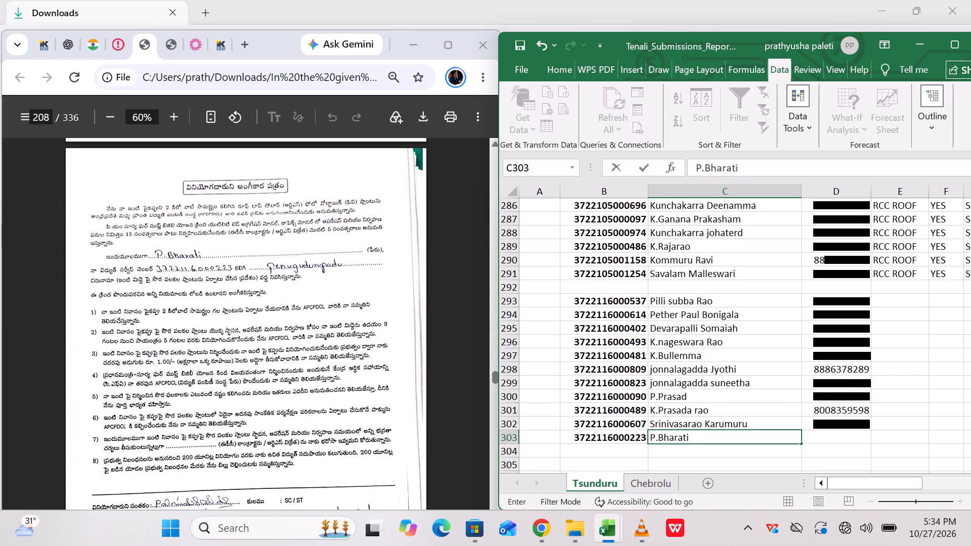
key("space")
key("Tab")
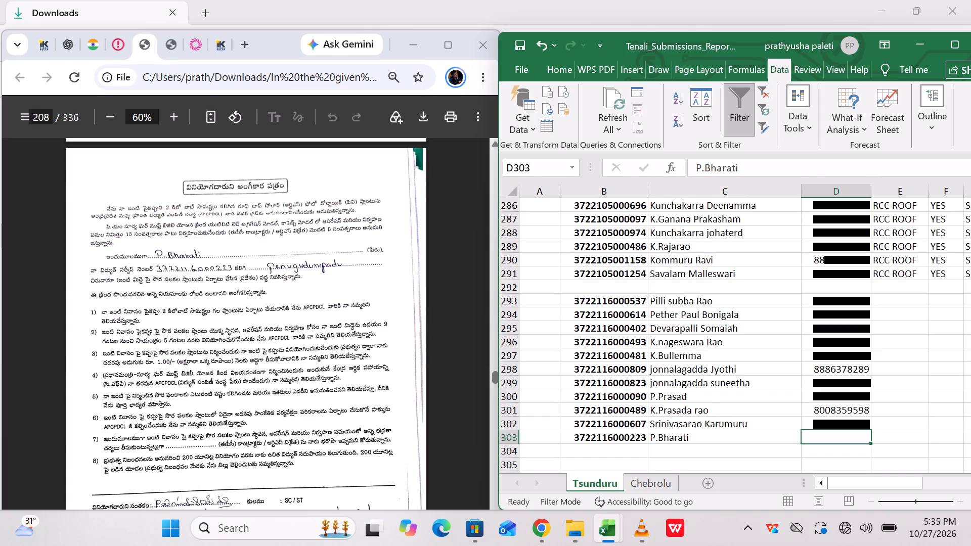
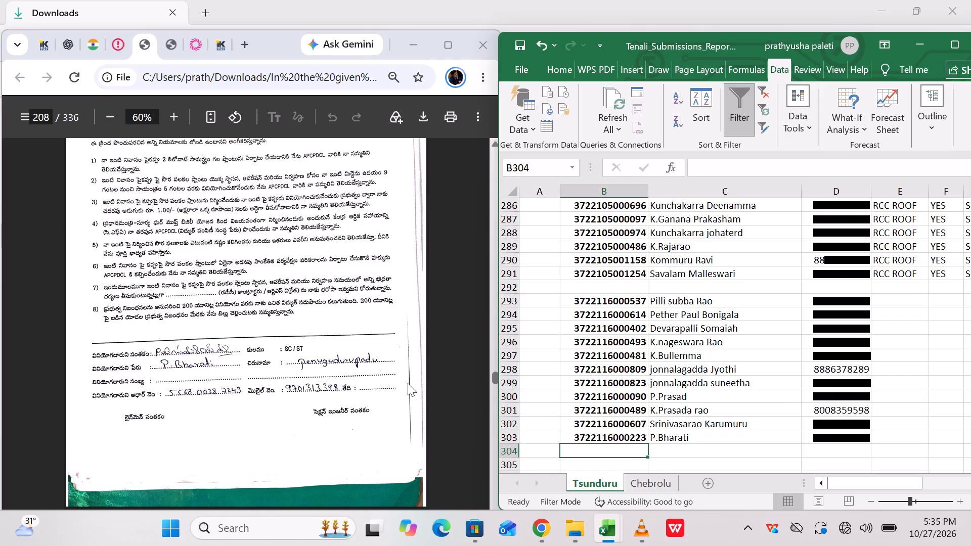
Copy row 303's USCNO into row 304 and change its last three digits to match the page 209 consent form's service number.
scroll(335, 353, "down", 5)
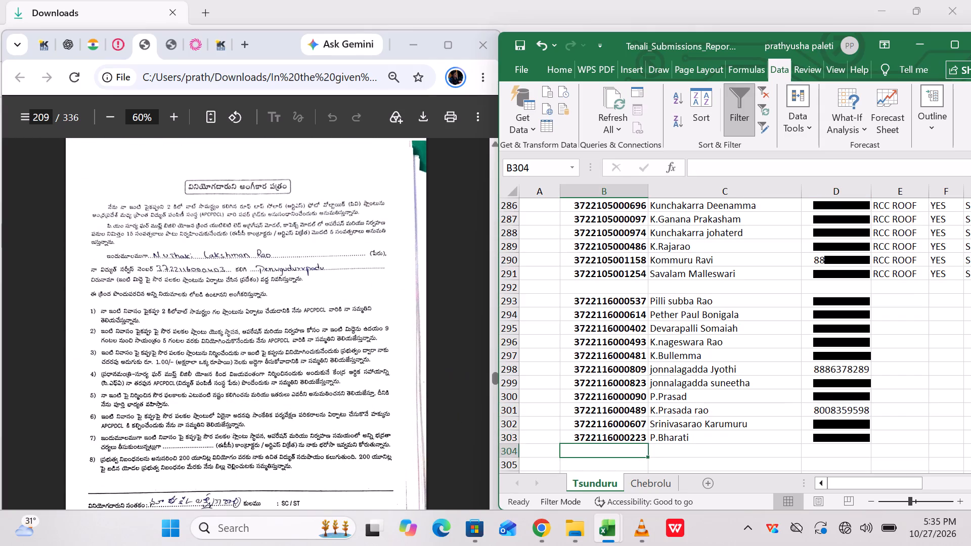
left_click(608, 438)
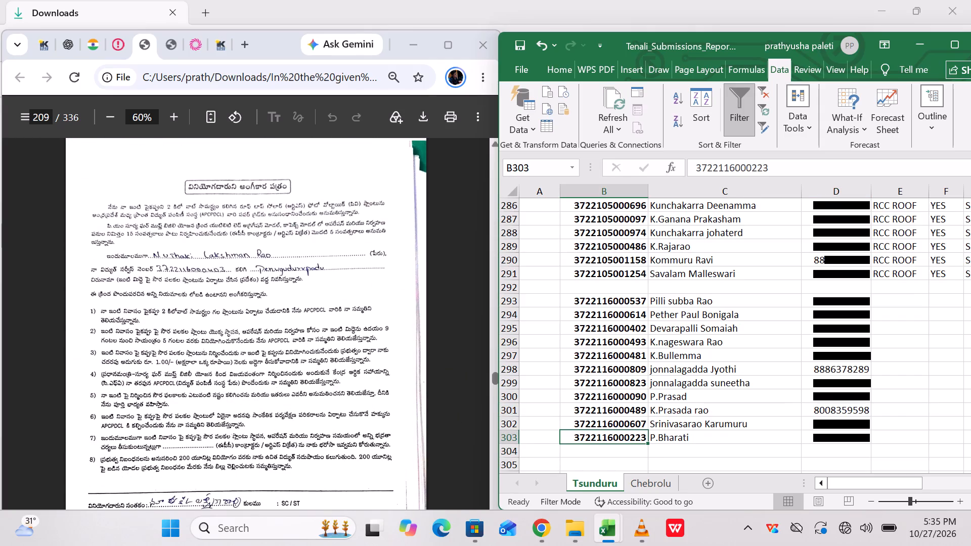
key("ctrl+c")
left_click(604, 451)
key("ctrl+v")
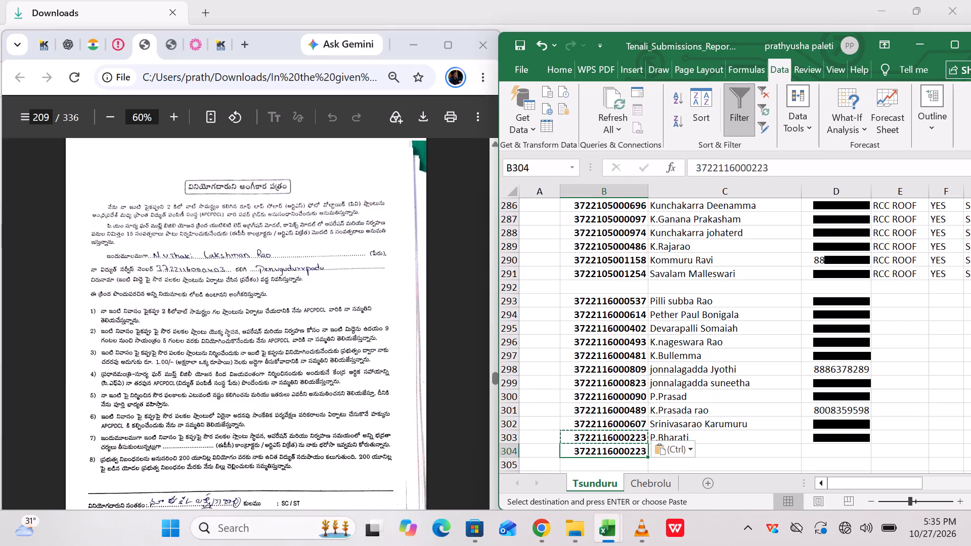
double_click(645, 451)
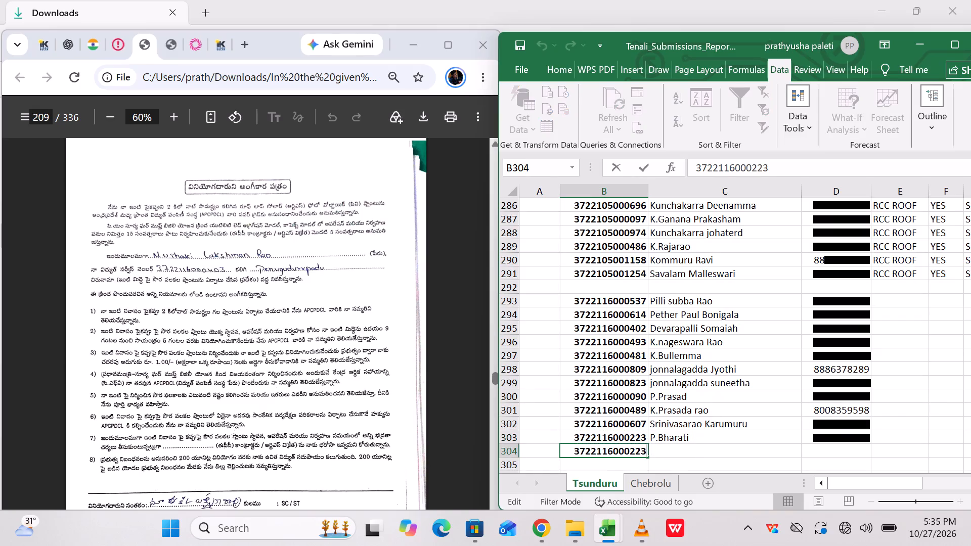
key("BackSpace")
key("BackSpace")
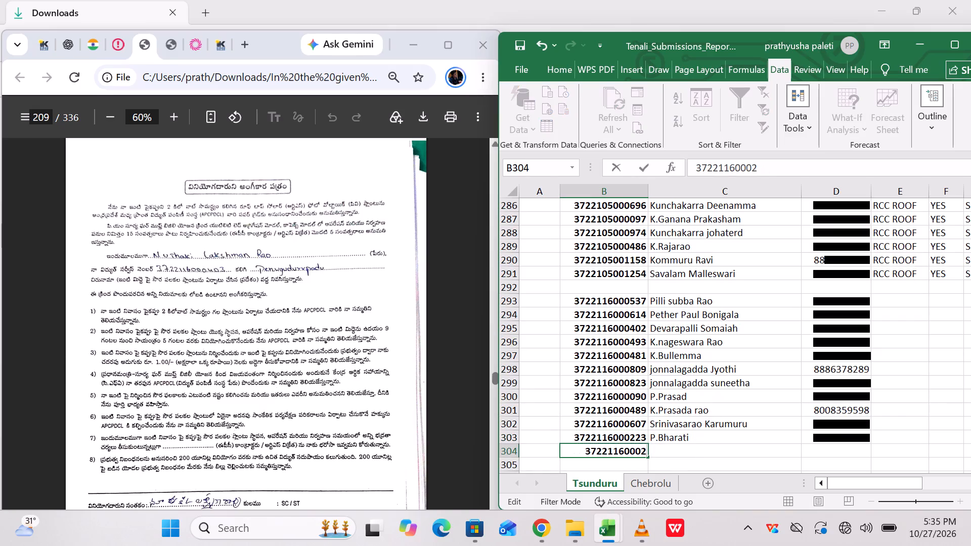
key("BackSpace")
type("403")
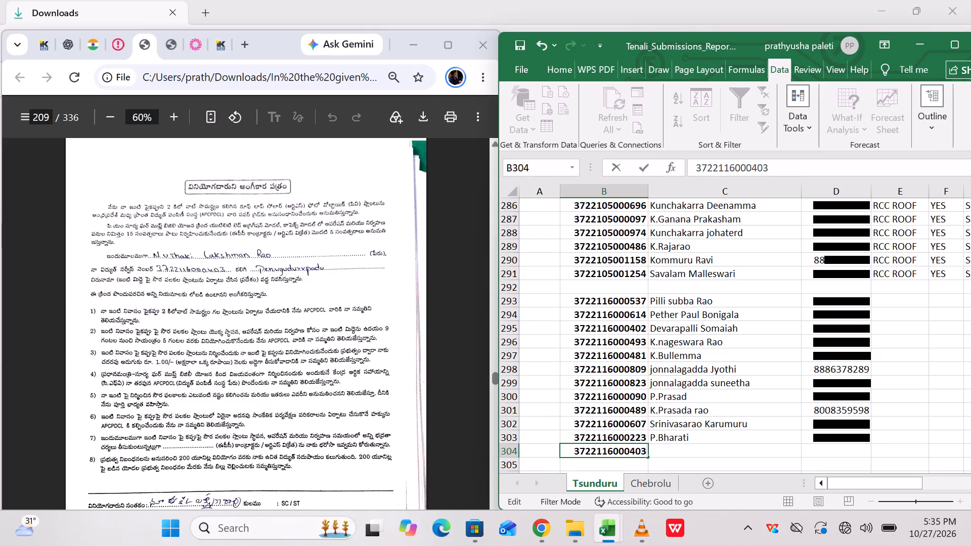
Enter the consumer's name from the page 209 consent form in the Consumer Name cell of row 304.
left_click(685, 450)
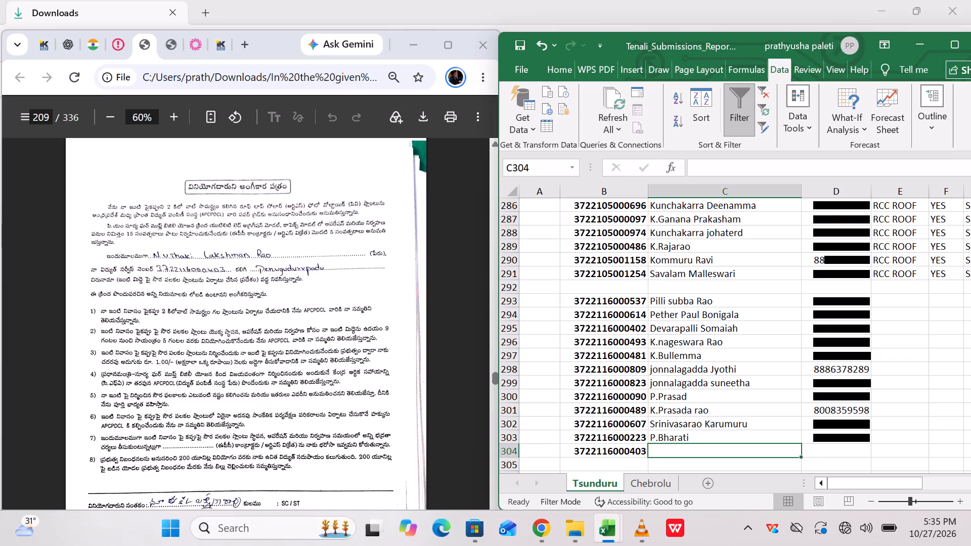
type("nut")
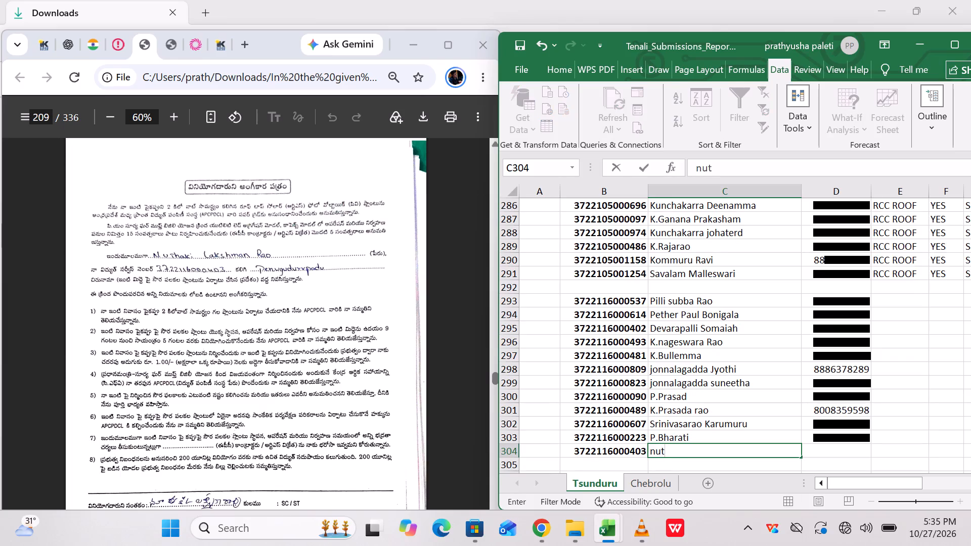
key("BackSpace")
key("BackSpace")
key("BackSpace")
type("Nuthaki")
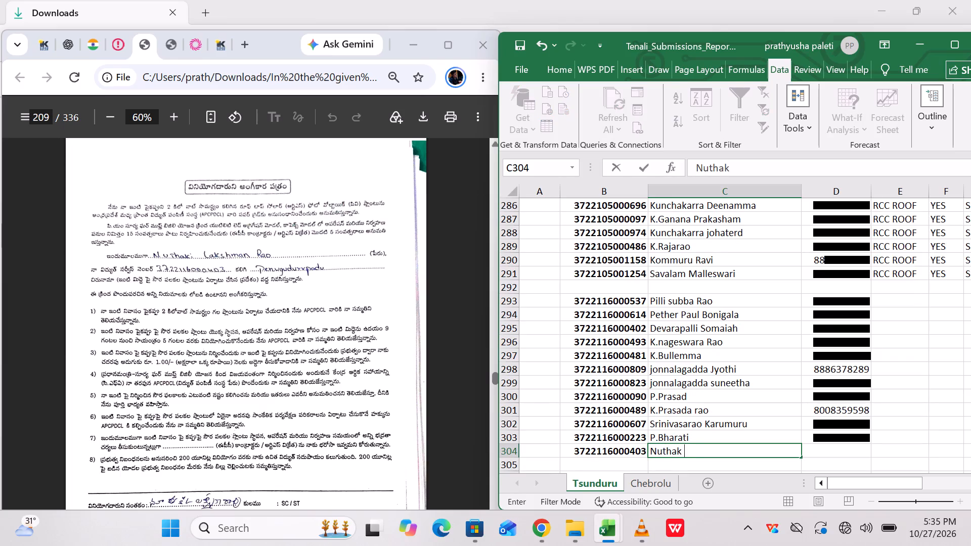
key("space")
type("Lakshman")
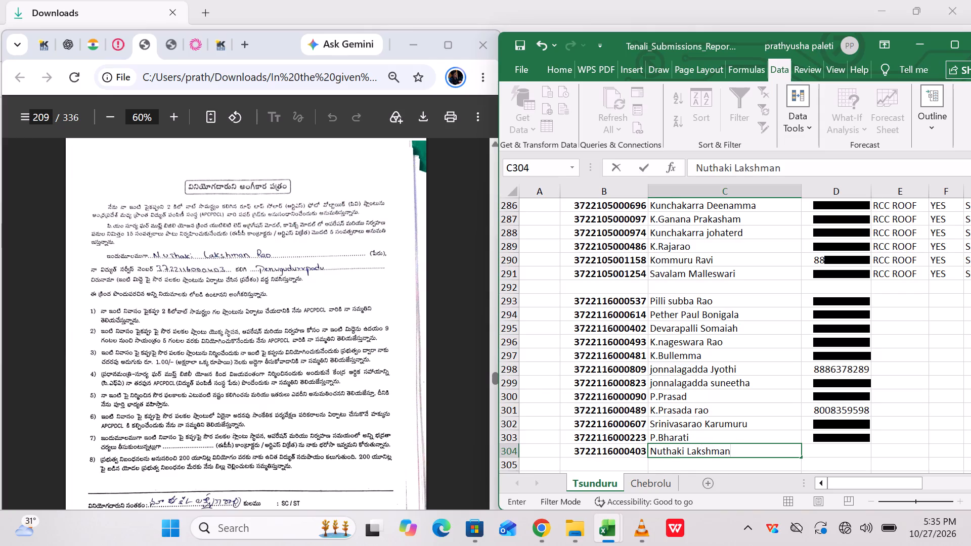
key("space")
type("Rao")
left_click(828, 453)
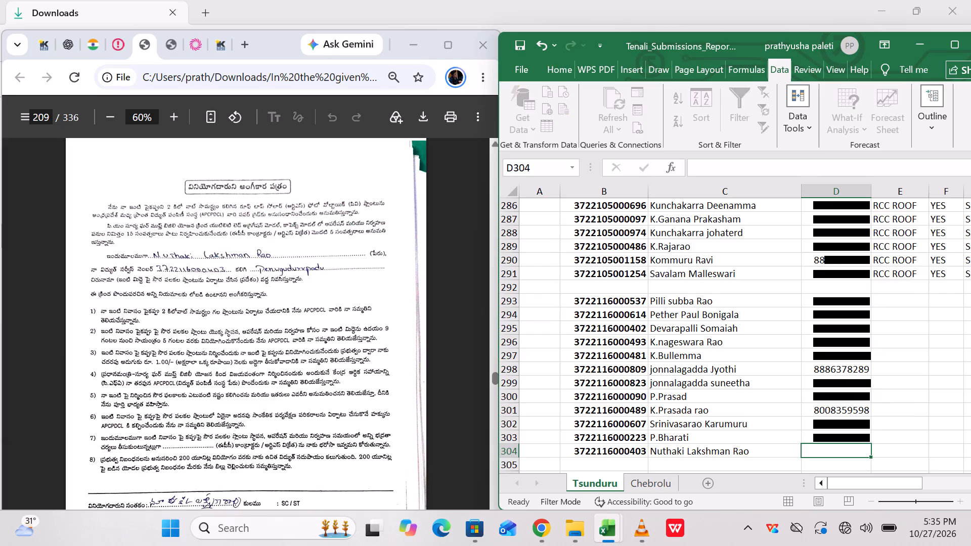
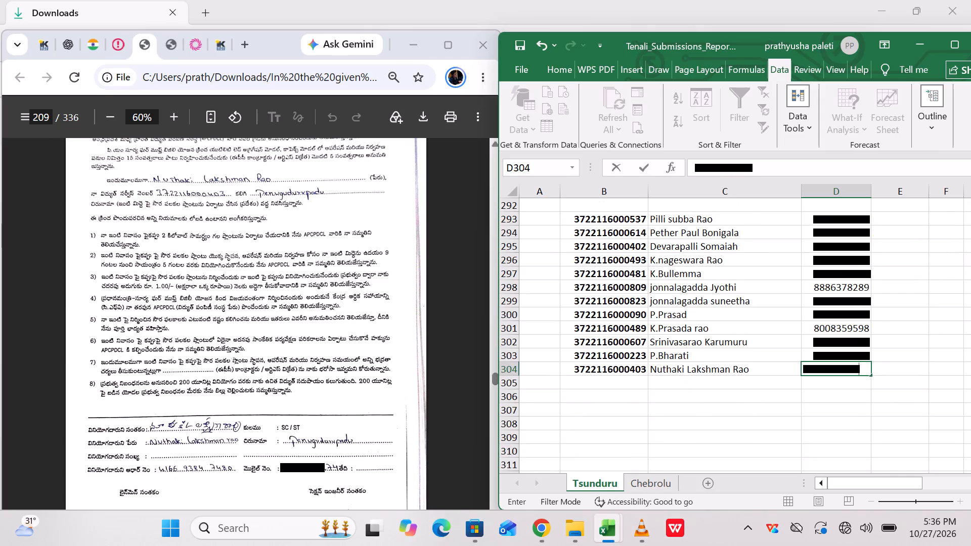
Complete the mobile number entry for the page 209 consumer in row 304.
left_click(625, 382)
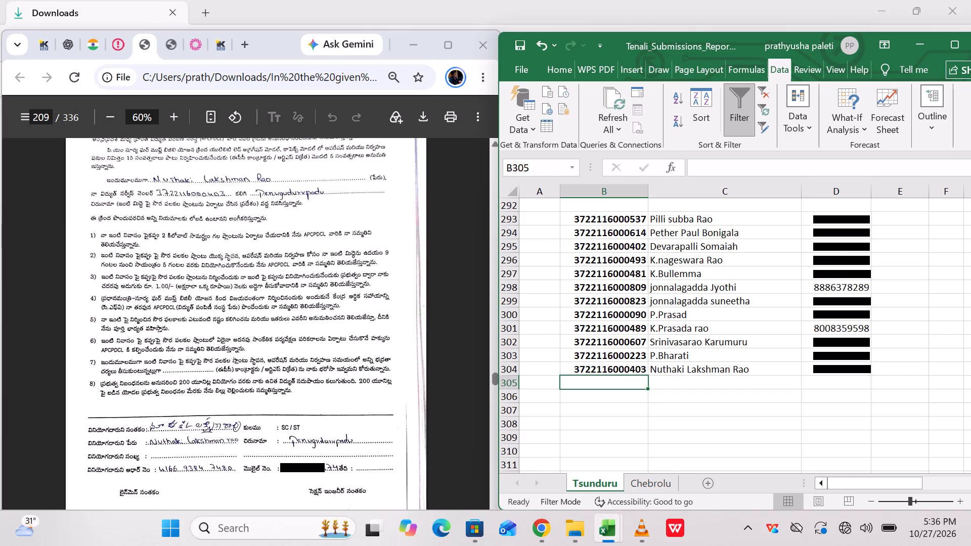
Copy row 304's USCNO into row 305 and change its last three digits to match the page 210 consent form's service number.
scroll(321, 391, "down", 5)
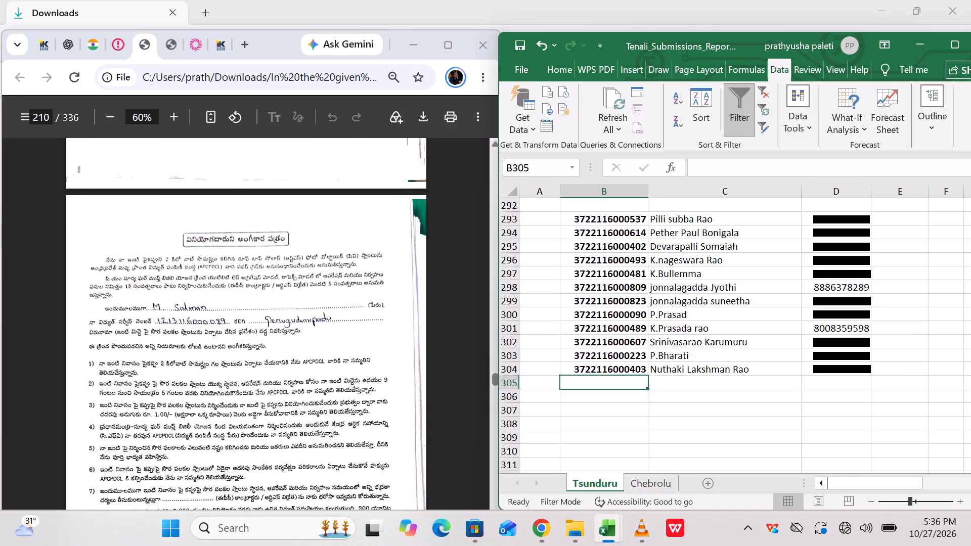
scroll(321, 390, "down", 1)
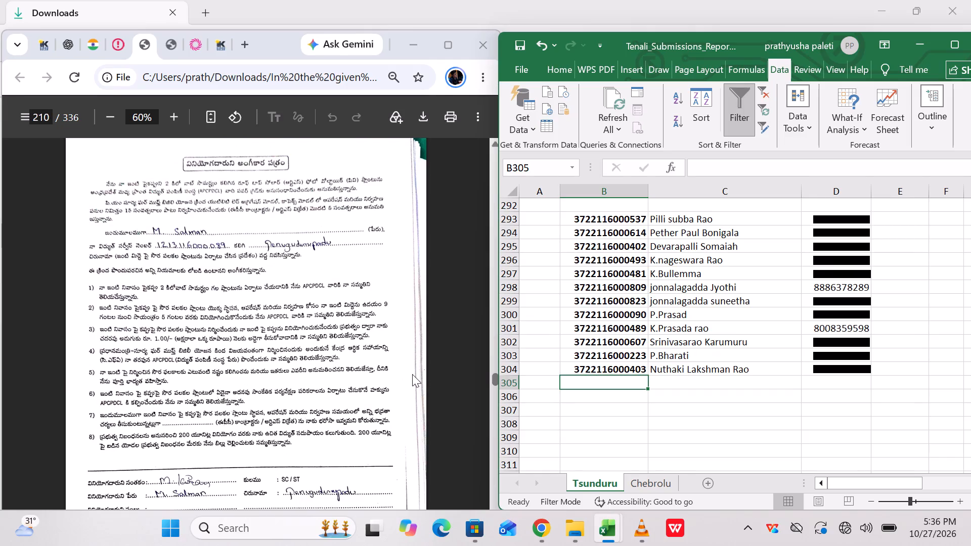
left_click(605, 372)
key("ctrl+c")
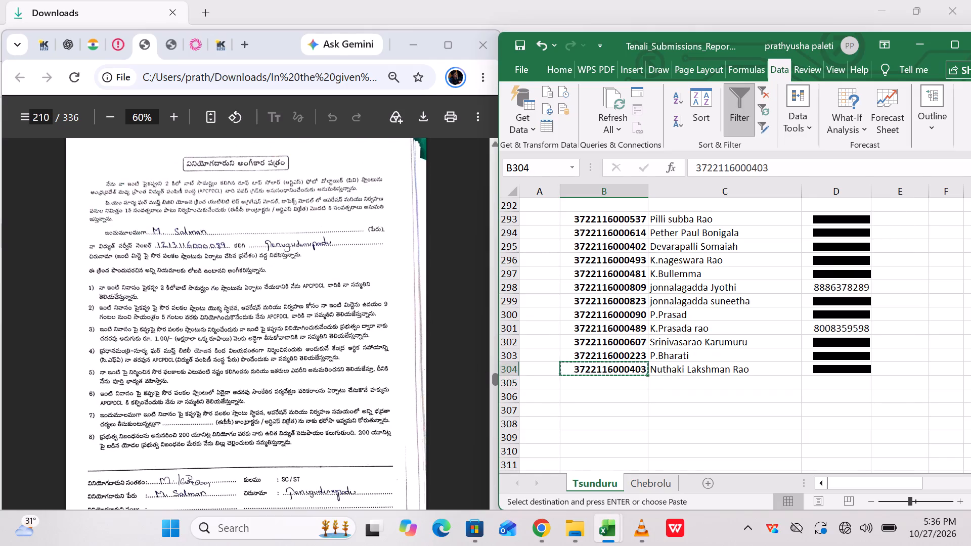
left_click(585, 384)
key("ctrl+v")
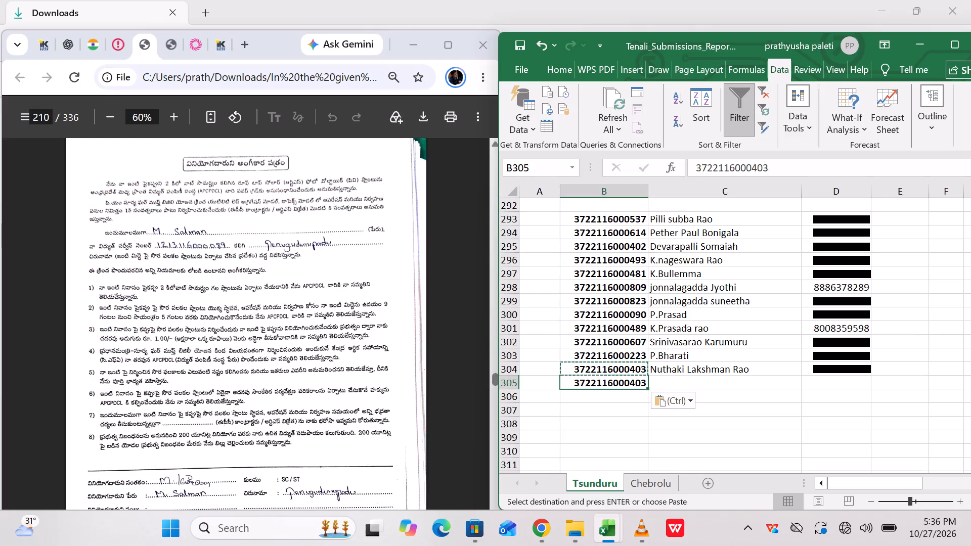
left_click(646, 381)
double_click(644, 381)
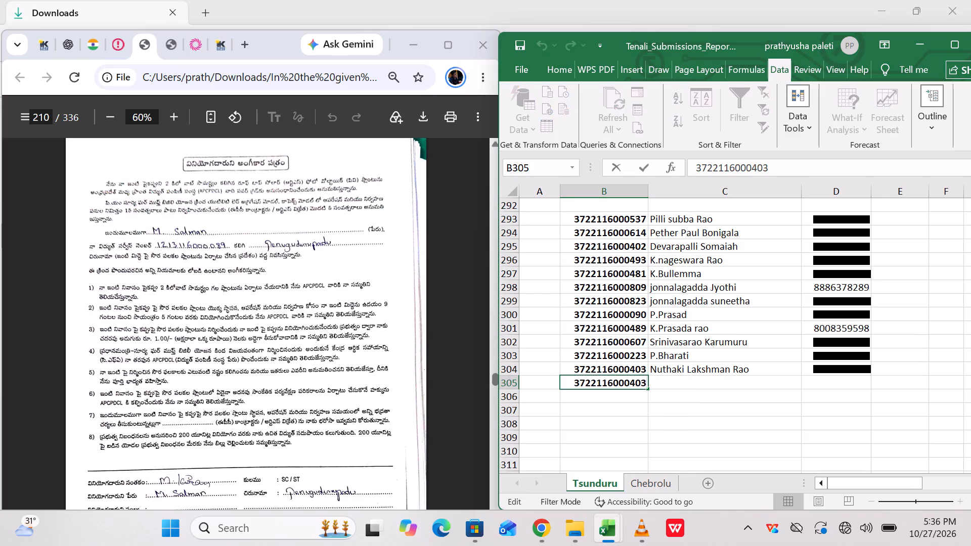
key("BackSpace")
key("BackSpace")
key("BackSpace")
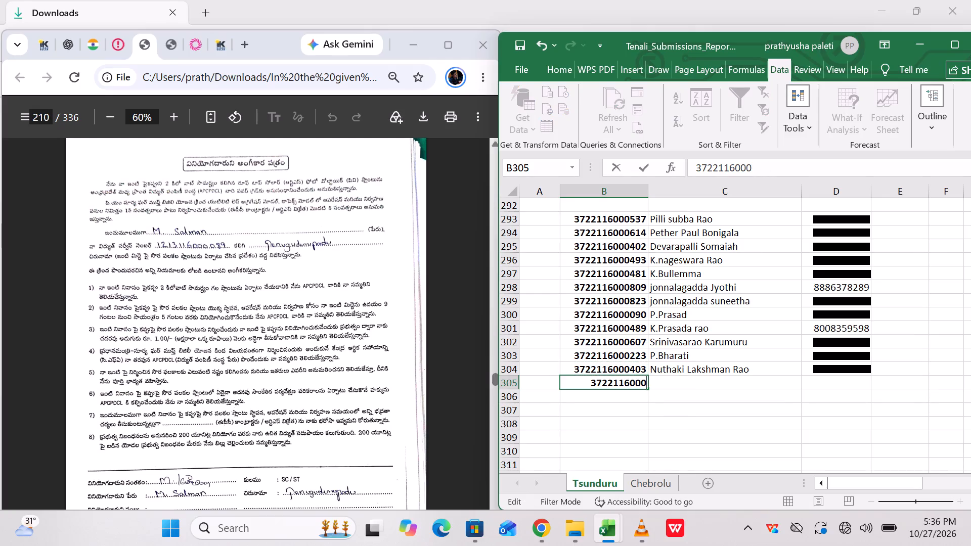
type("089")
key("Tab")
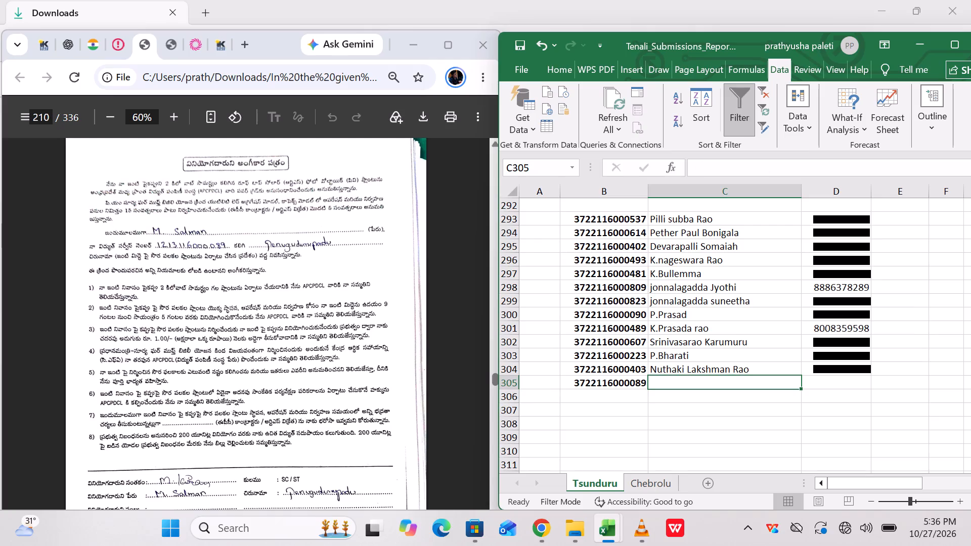
Enter the consumer's name from the page 210 consent form in the Consumer Name cell of row 305.
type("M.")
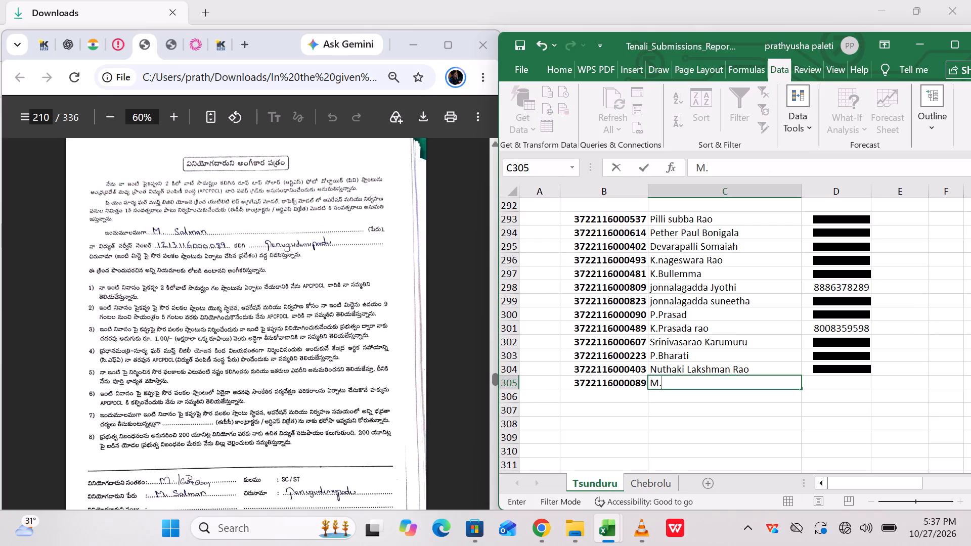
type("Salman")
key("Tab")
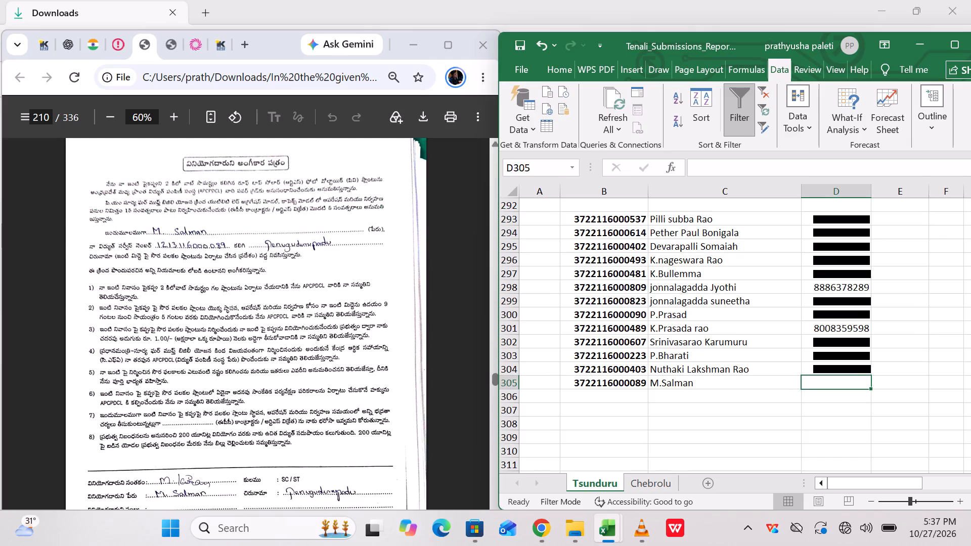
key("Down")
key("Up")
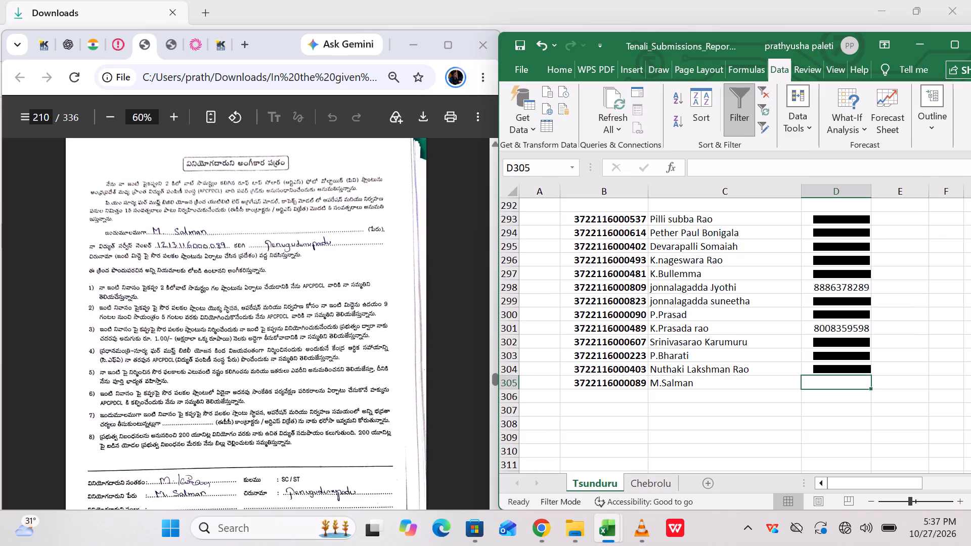
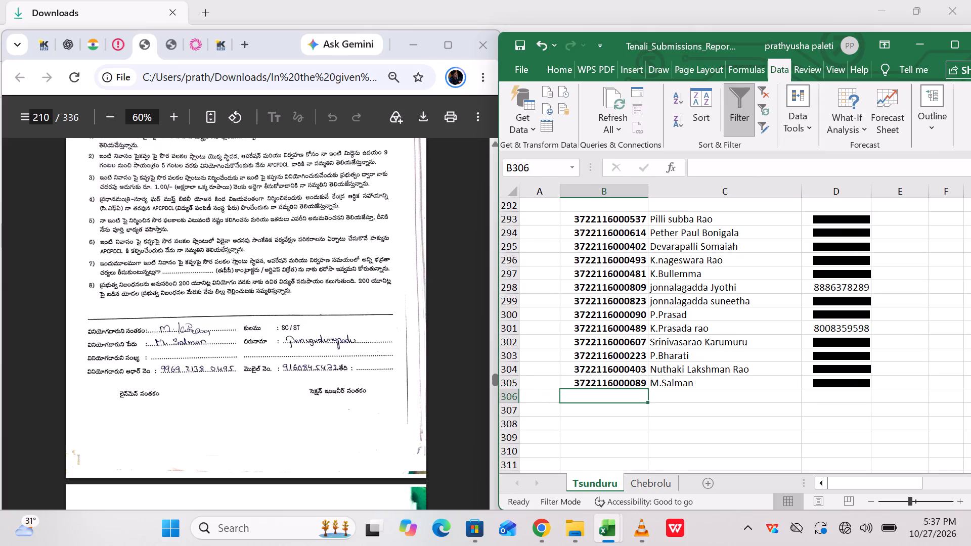
Copy row 305's USCNO into row 306 and change its last three digits to match the page 211 consent form's service number.
left_click(611, 383)
key("ctrl+c")
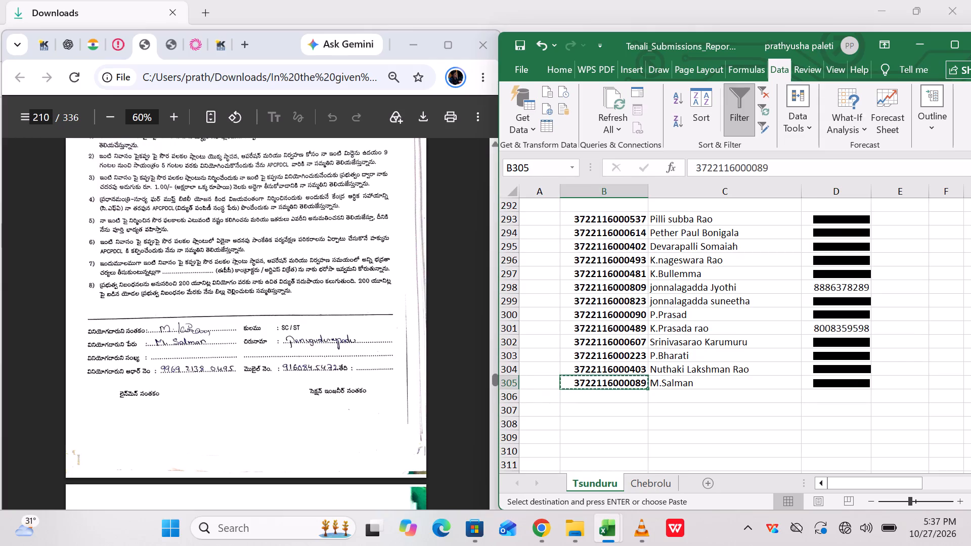
scroll(298, 395, "down", 3)
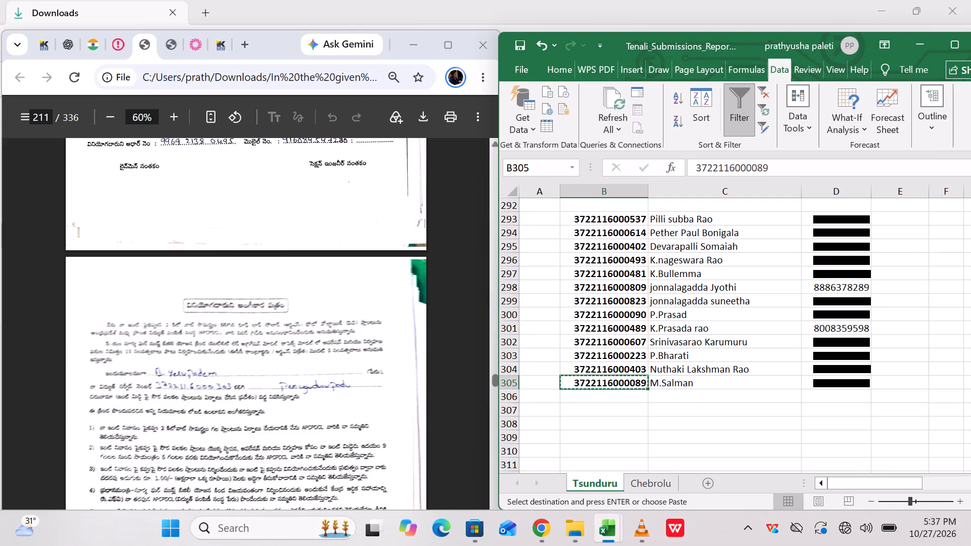
scroll(293, 397, "down", 1)
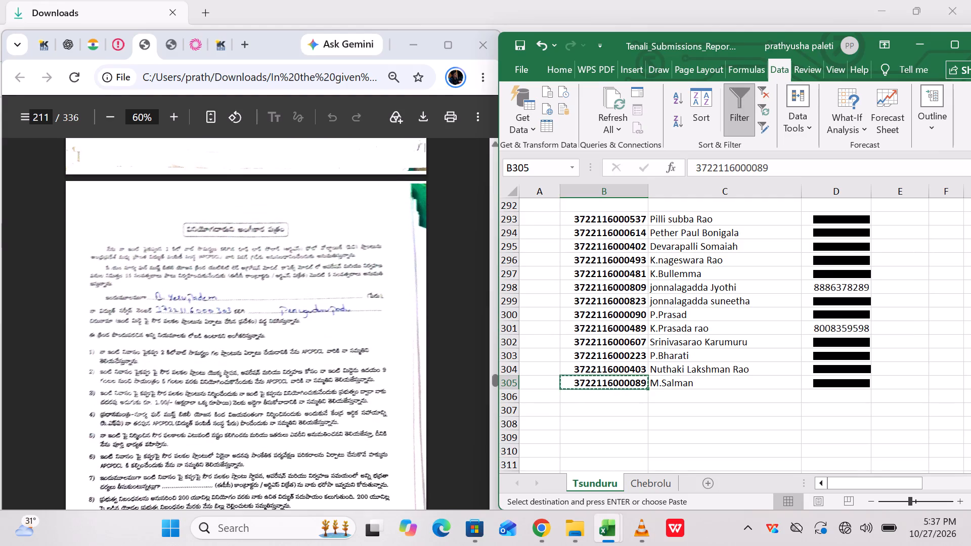
left_click(584, 399)
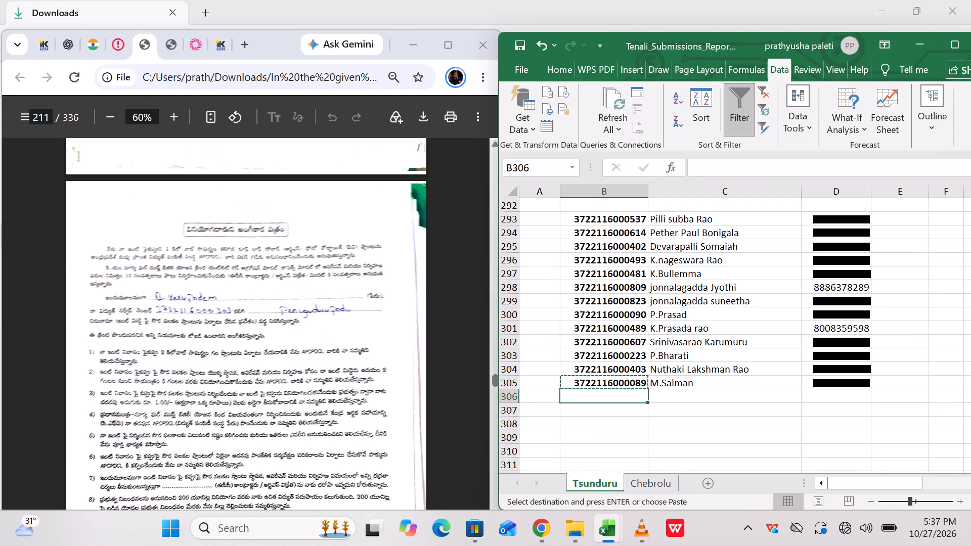
key("ctrl+v")
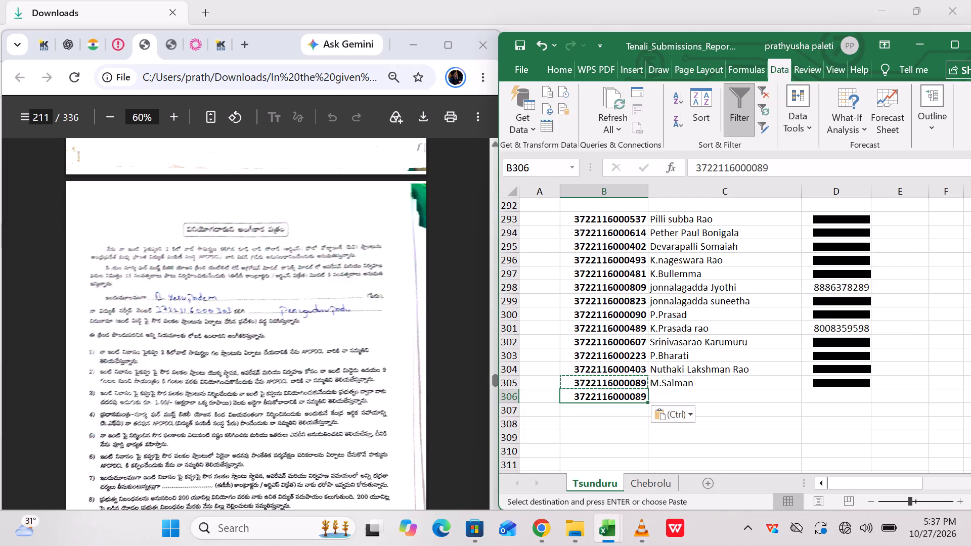
double_click(644, 395)
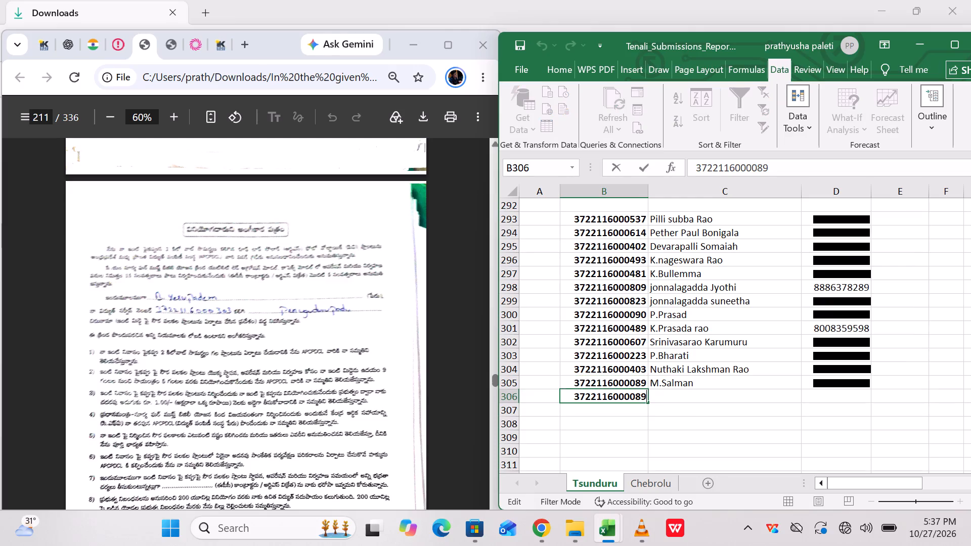
key("BackSpace")
key("BackSpace")
key("BackSpace")
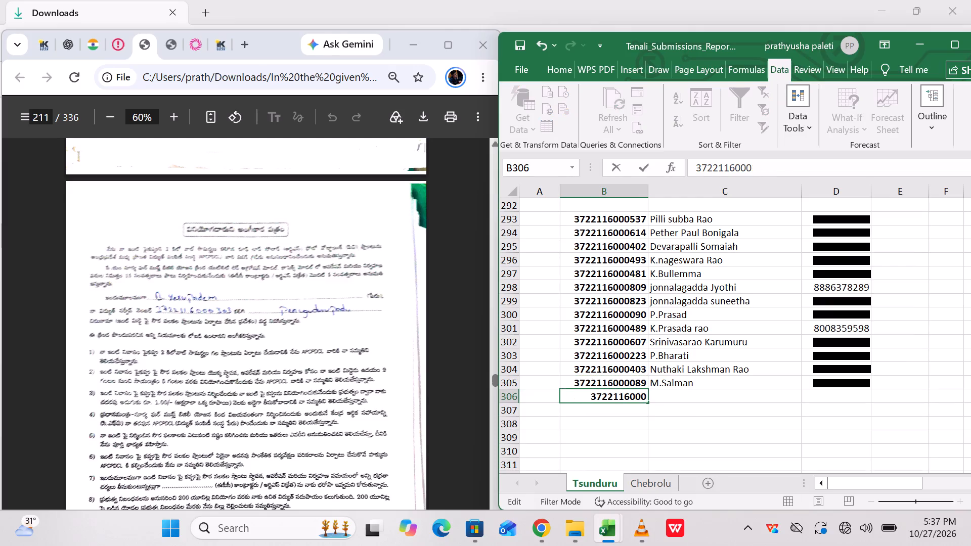
type("33")
key("BackSpace")
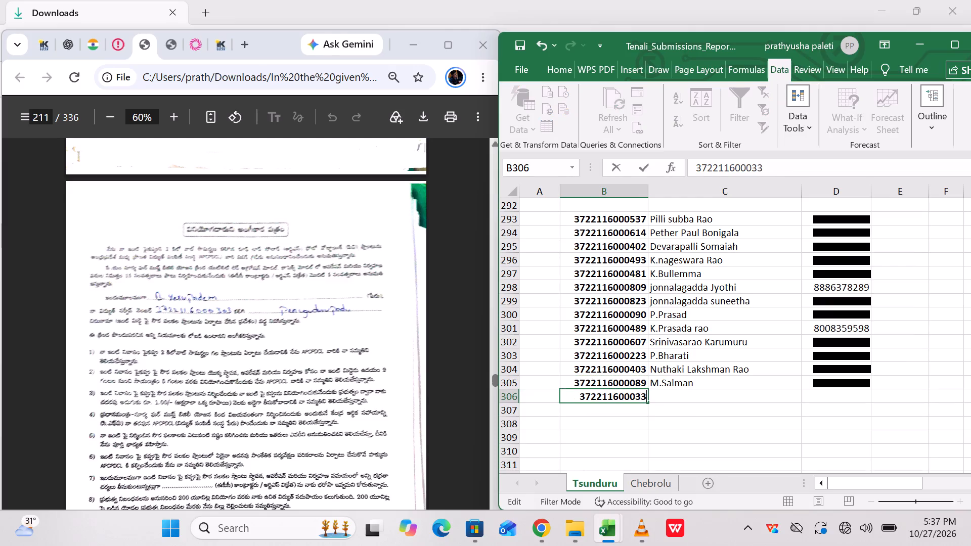
type("03")
Enter the consumer's name from the page 211 consent form in the Consumer Name cell of row 306.
left_click(668, 400)
scroll(258, 419, "down", 2)
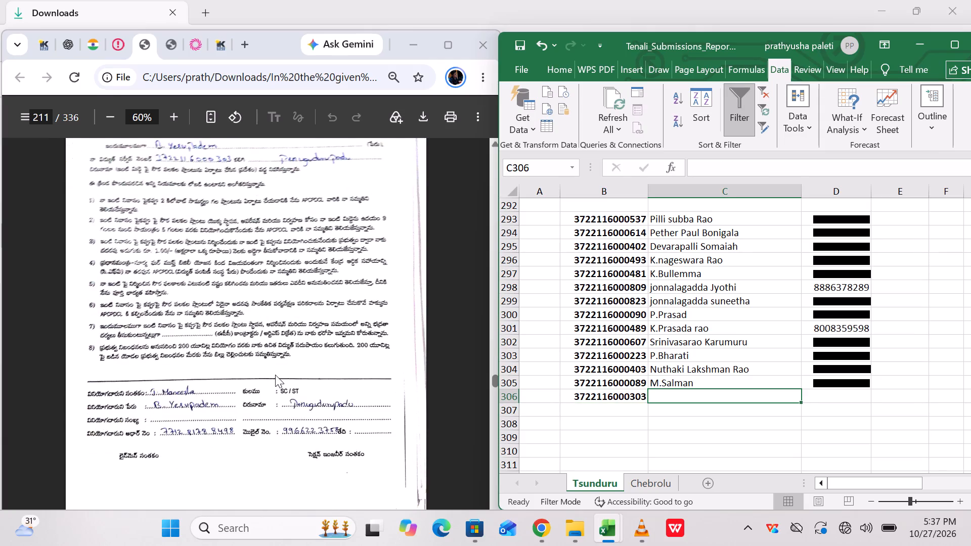
key("j")
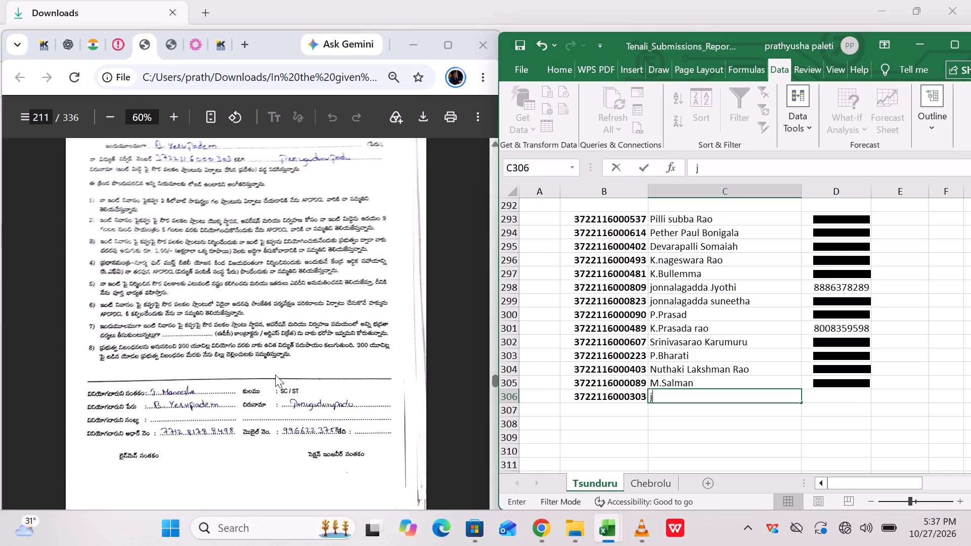
key("BackSpace")
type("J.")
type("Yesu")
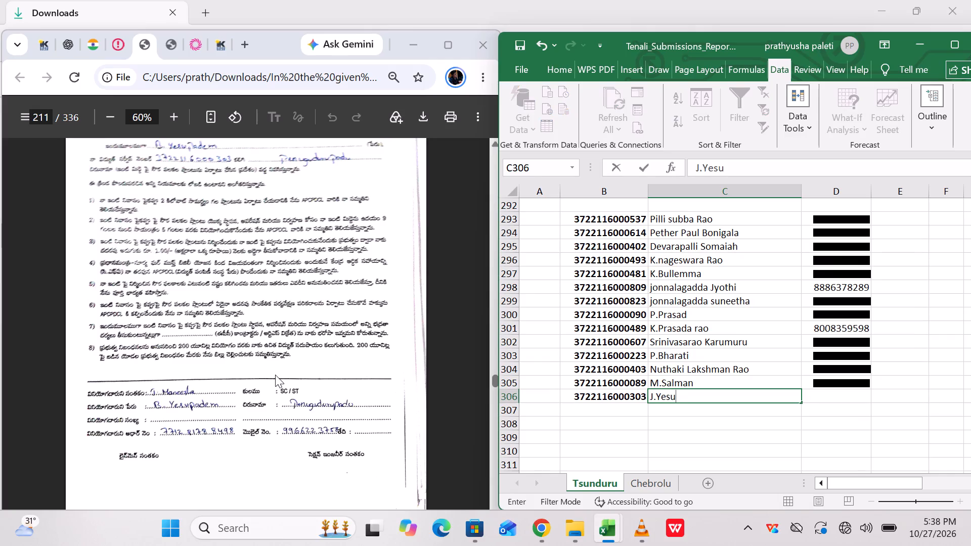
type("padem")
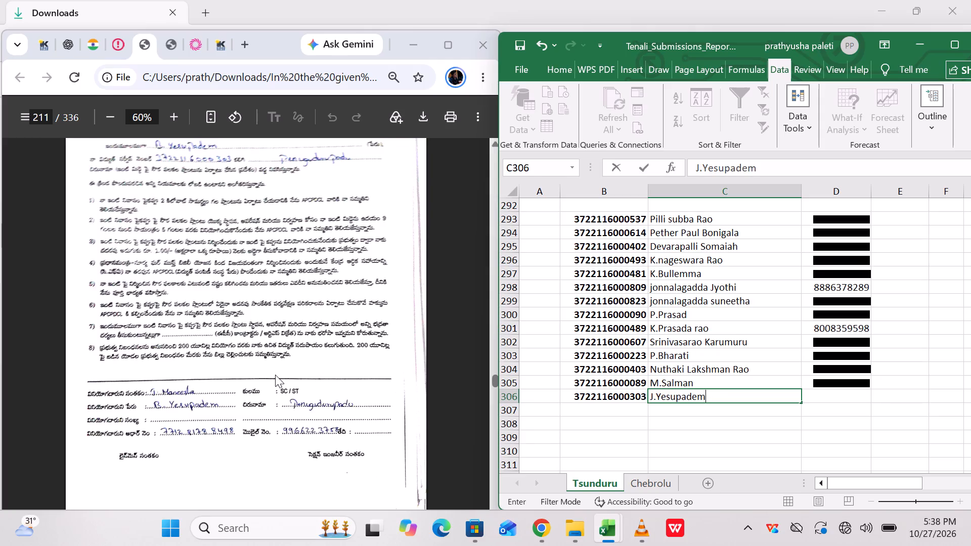
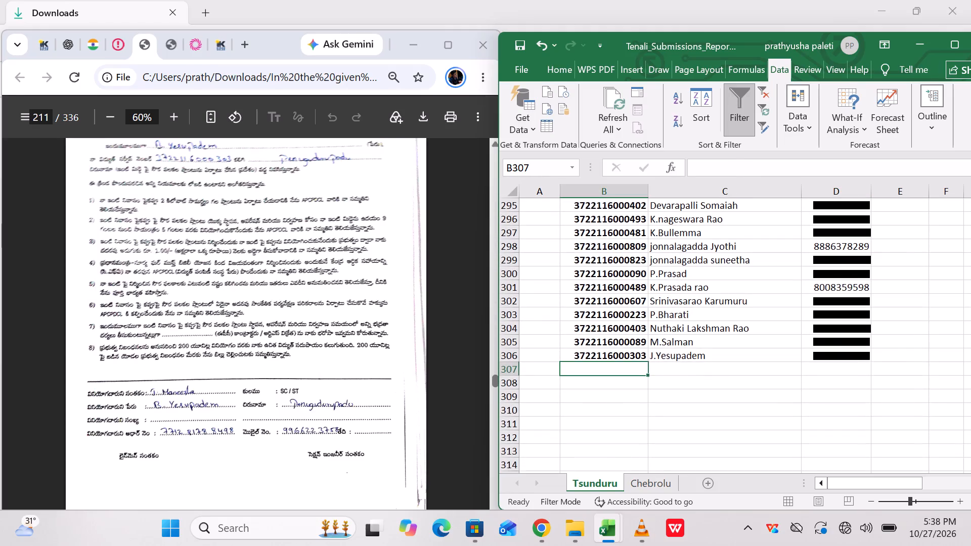
Copy row 306's USCNO into row 307 and change its last three digits to match the page 212 consent form's service number.
left_click(624, 353)
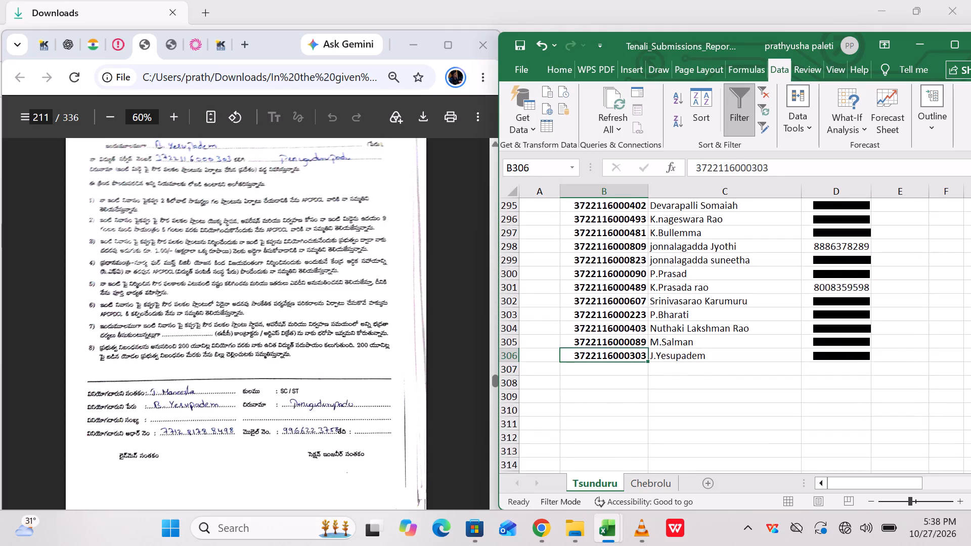
key("ctrl+c")
left_click(611, 375)
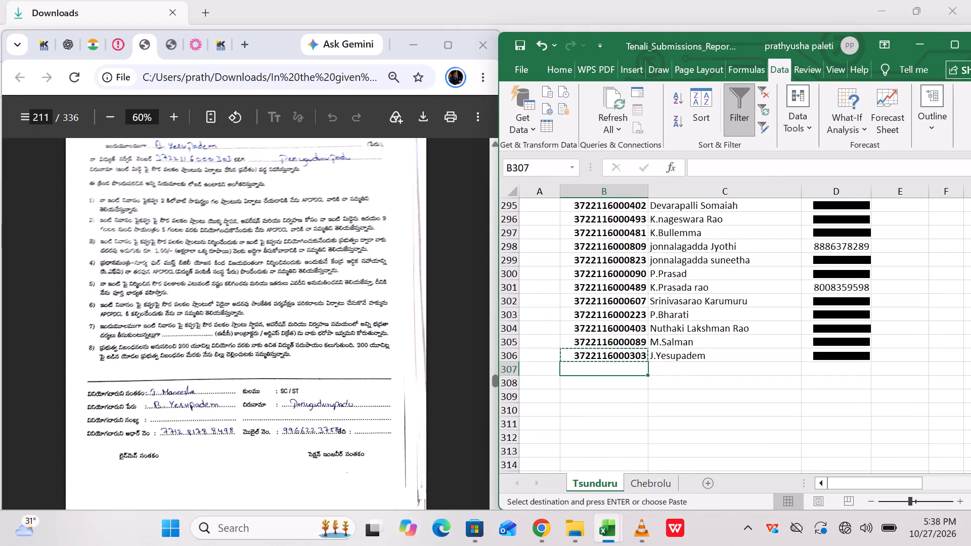
scroll(306, 371, "down", 4)
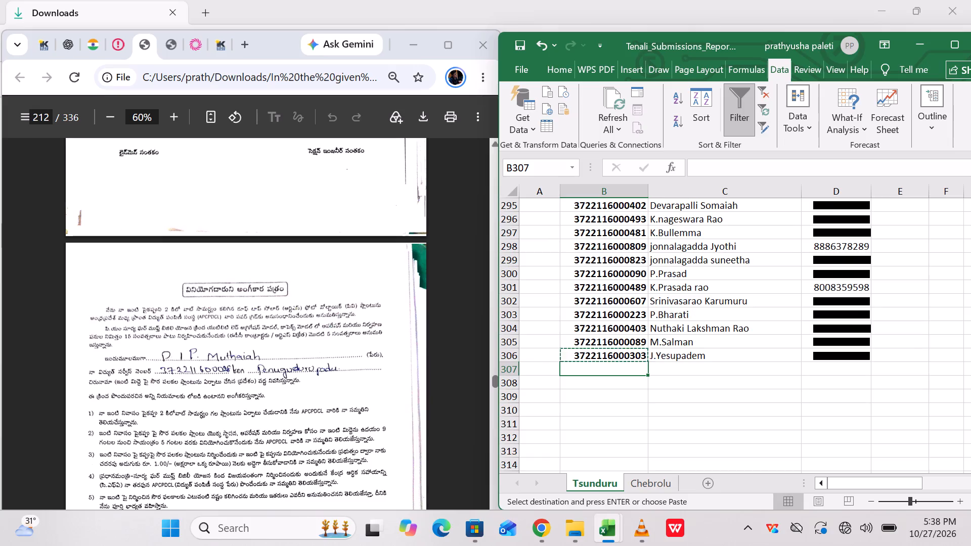
scroll(302, 370, "down", 1)
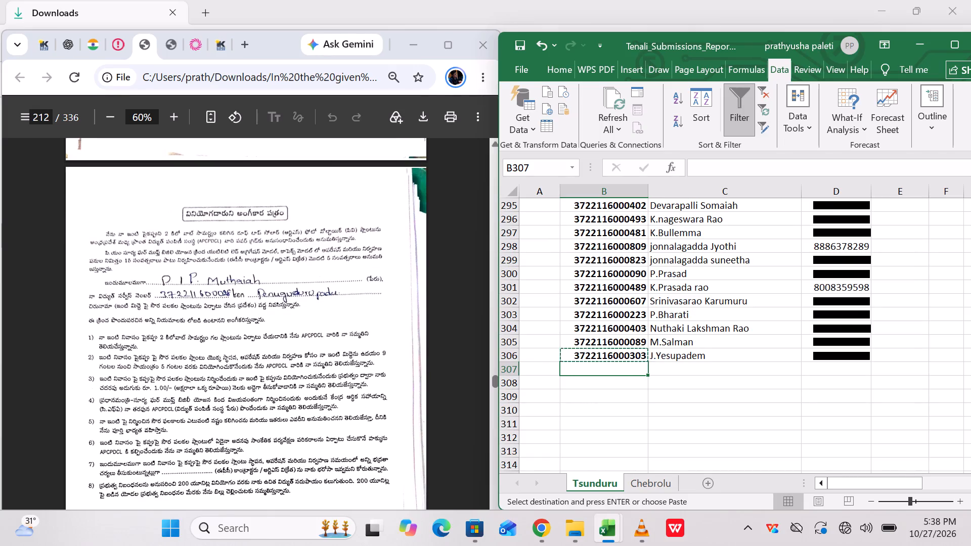
key("ctrl+v")
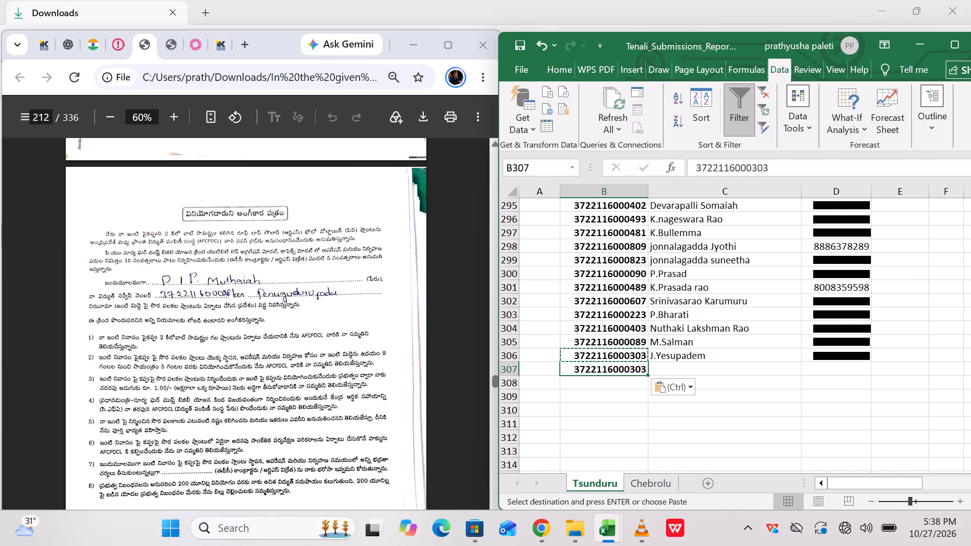
double_click(642, 366)
key("Right")
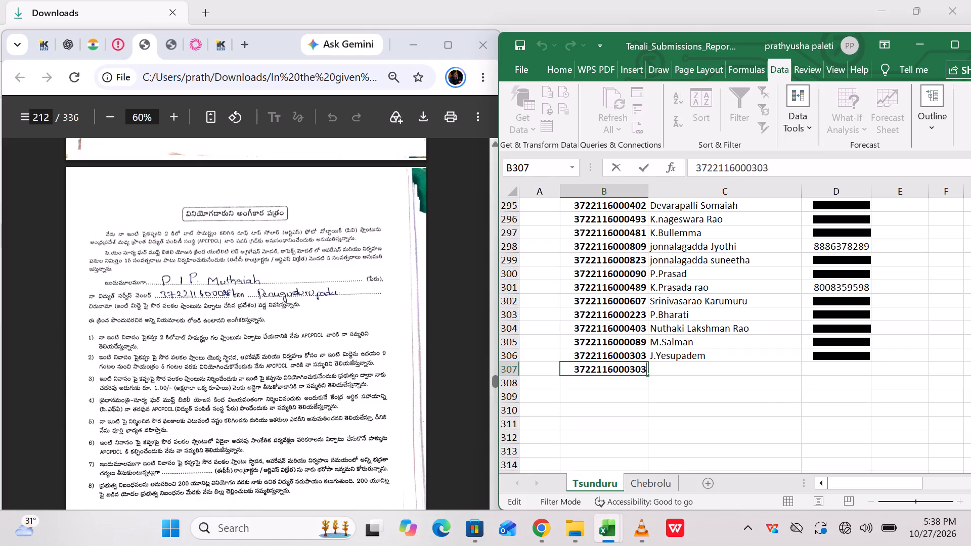
key("BackSpace")
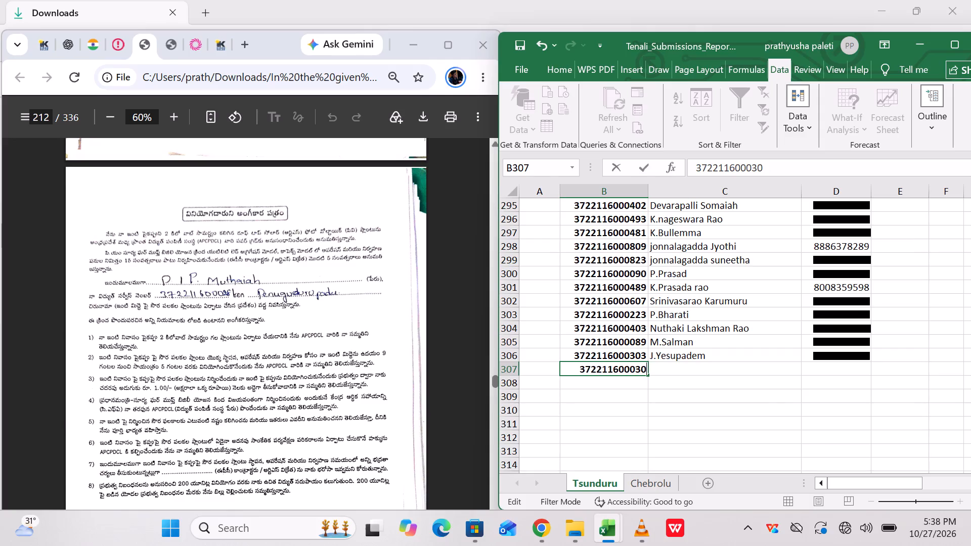
key("BackSpace")
key("BackSpace")
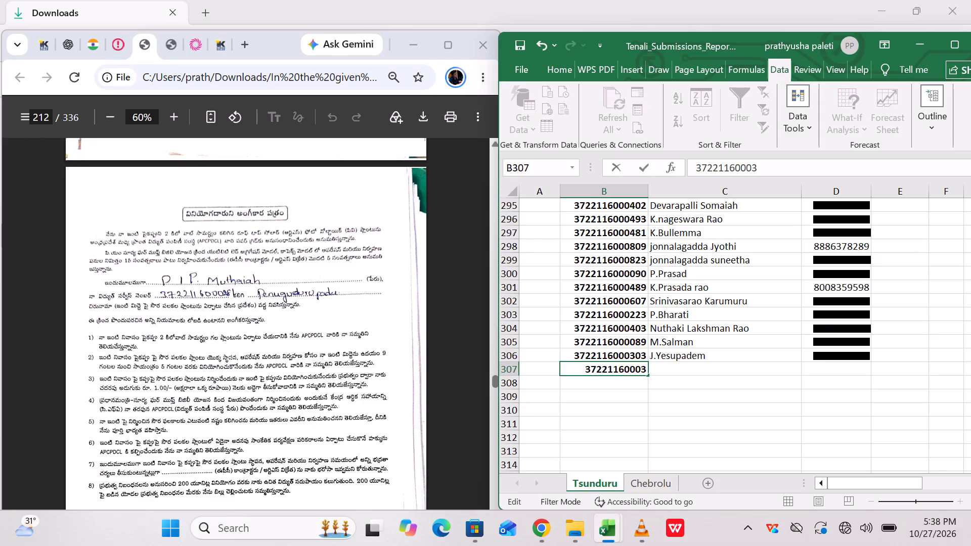
type("028")
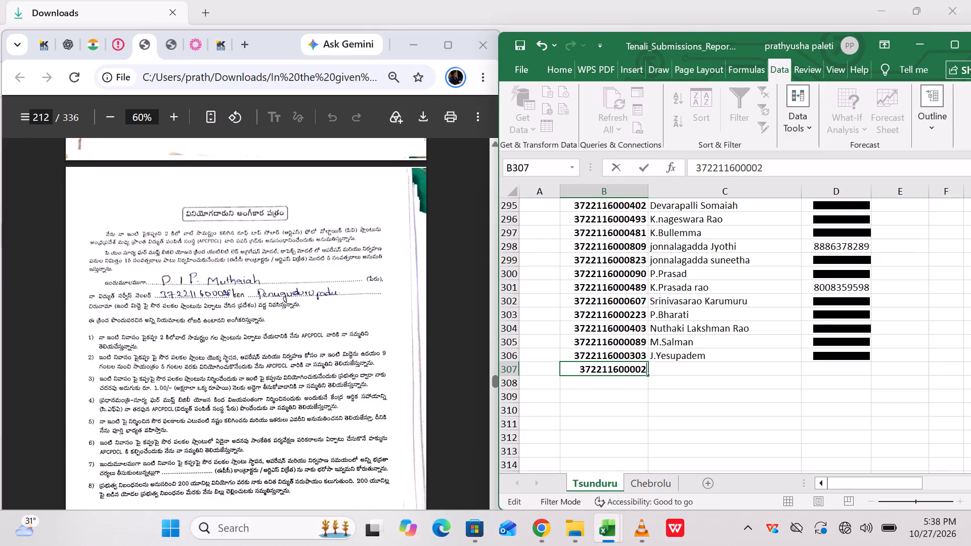
left_click(671, 362)
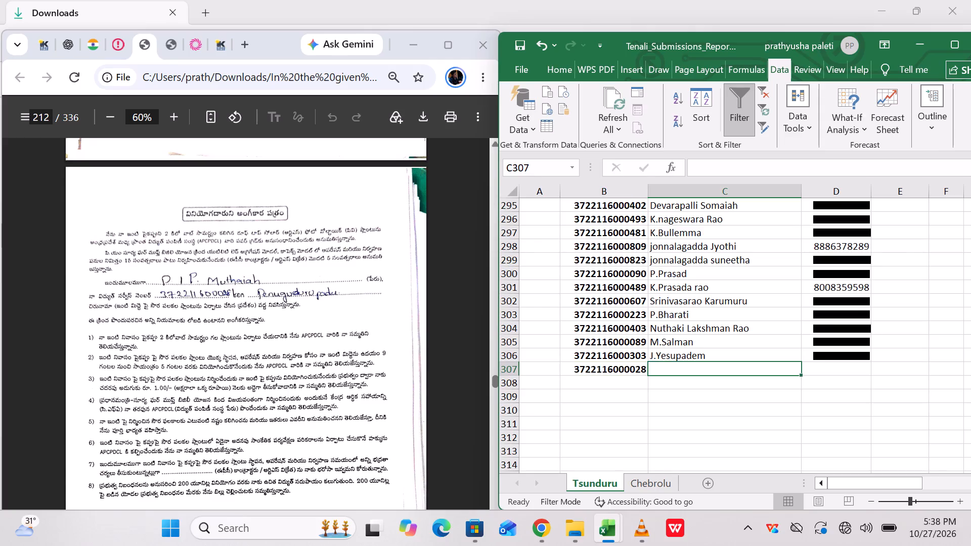
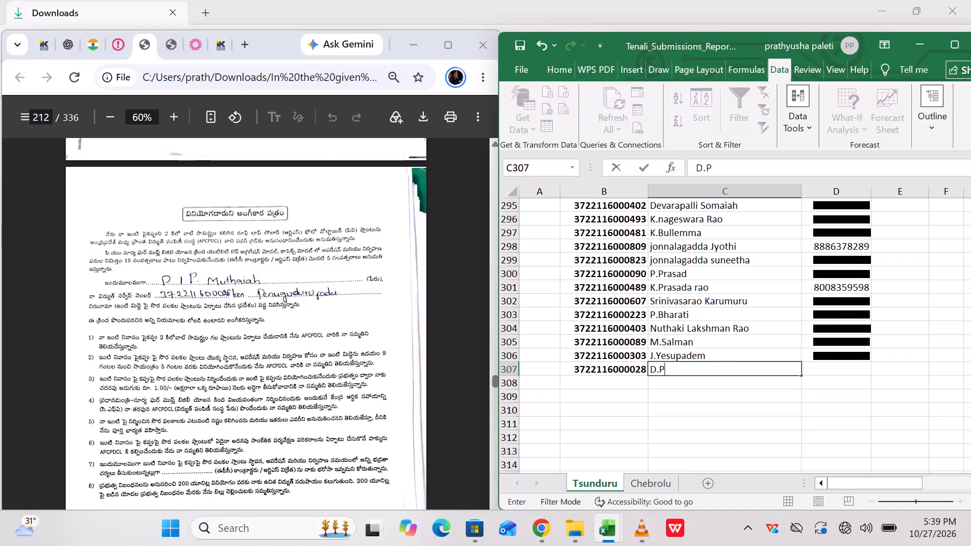
Complete the consumer name in row 307 as written on the page 212 consent form.
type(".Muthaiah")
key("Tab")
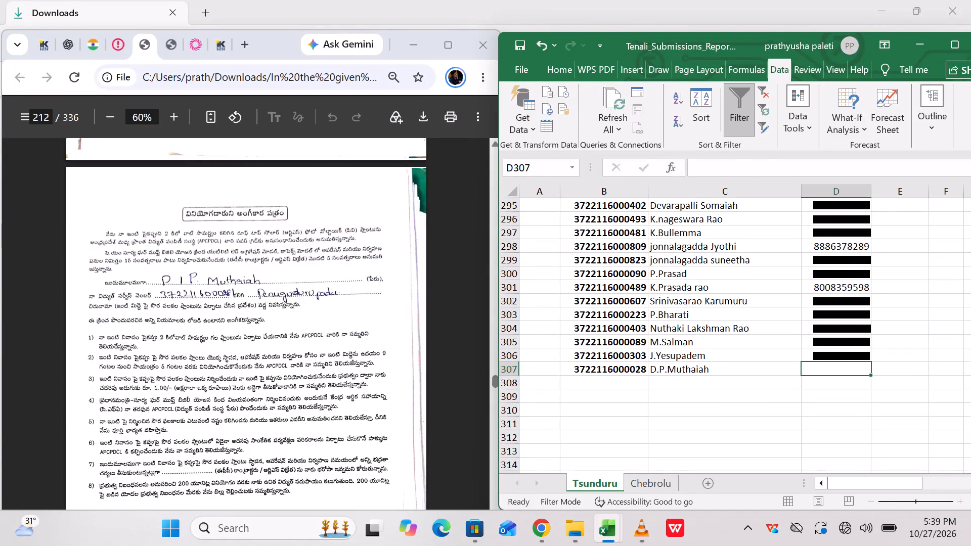
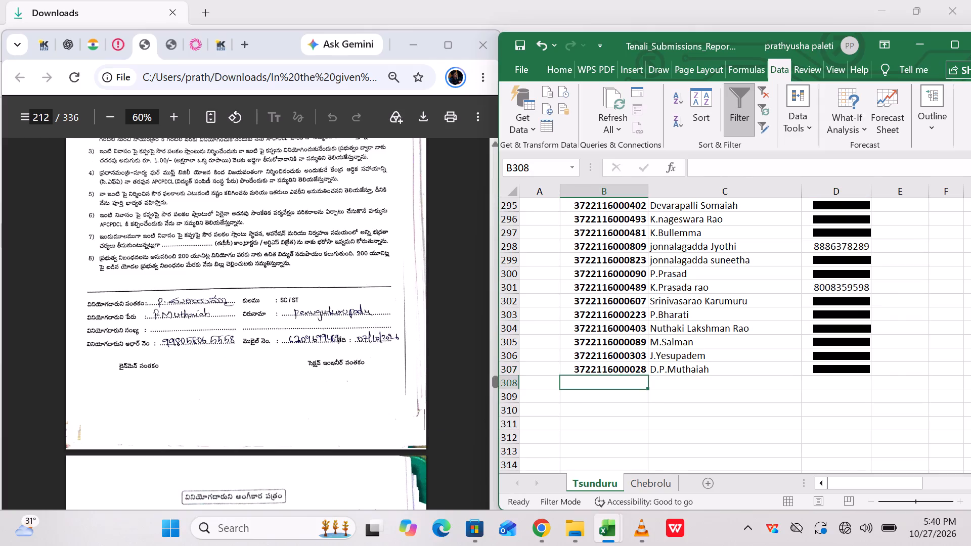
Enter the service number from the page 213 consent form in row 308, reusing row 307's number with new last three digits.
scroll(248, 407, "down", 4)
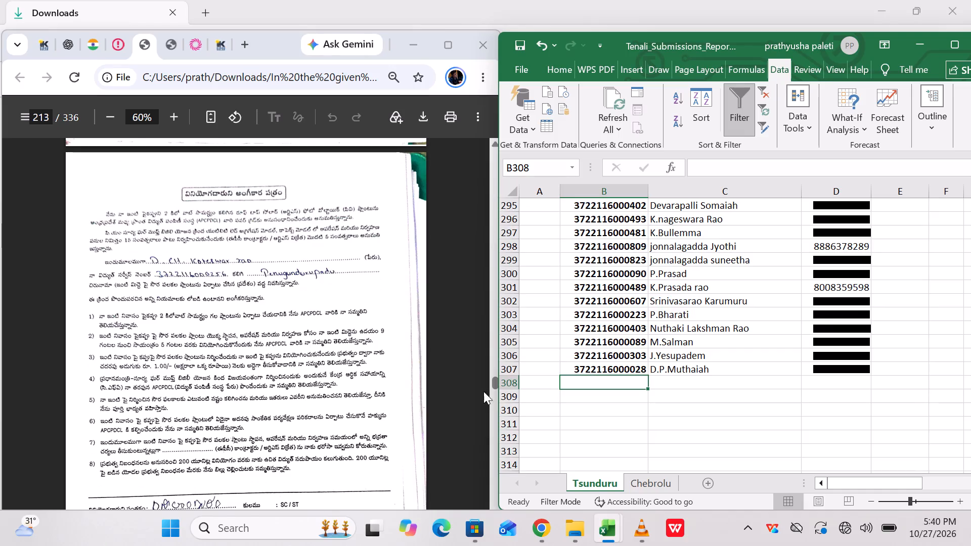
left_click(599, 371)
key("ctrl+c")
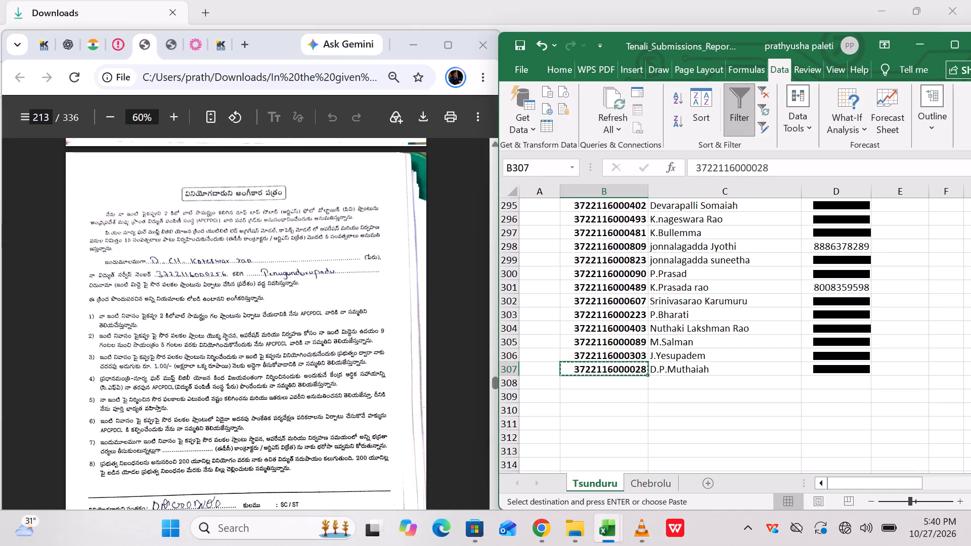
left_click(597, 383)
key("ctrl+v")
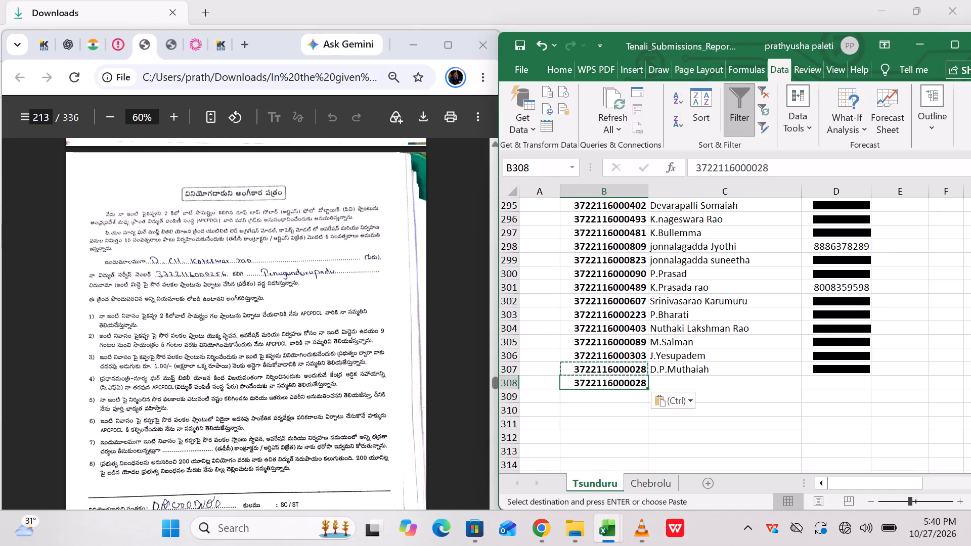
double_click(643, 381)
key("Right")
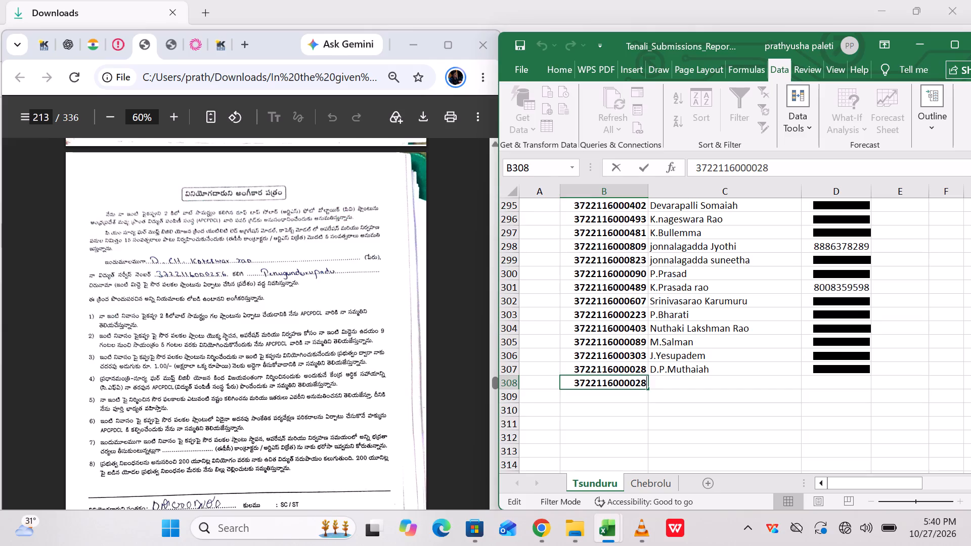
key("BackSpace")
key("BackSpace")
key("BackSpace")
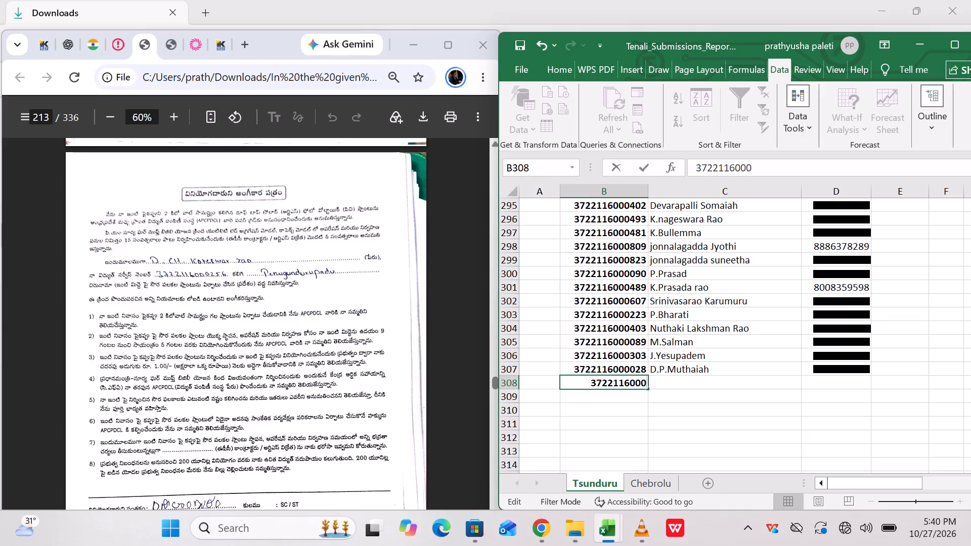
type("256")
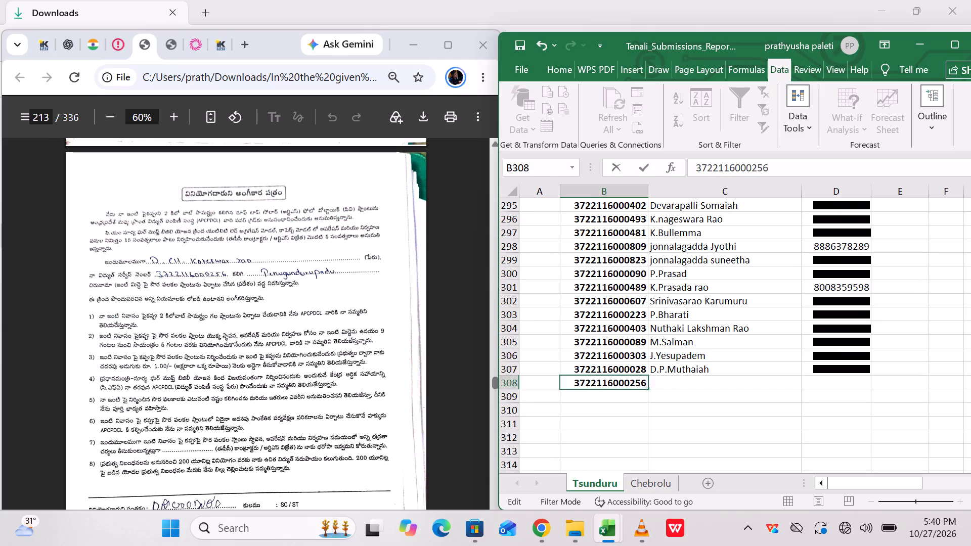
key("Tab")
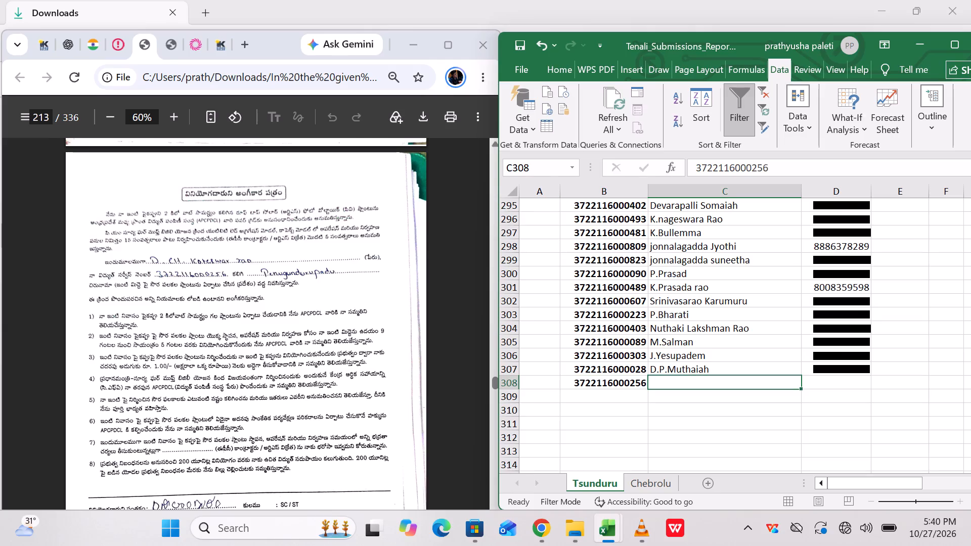
Begin the consumer name in row 308 with the initials D.Ch. from the page 213 form.
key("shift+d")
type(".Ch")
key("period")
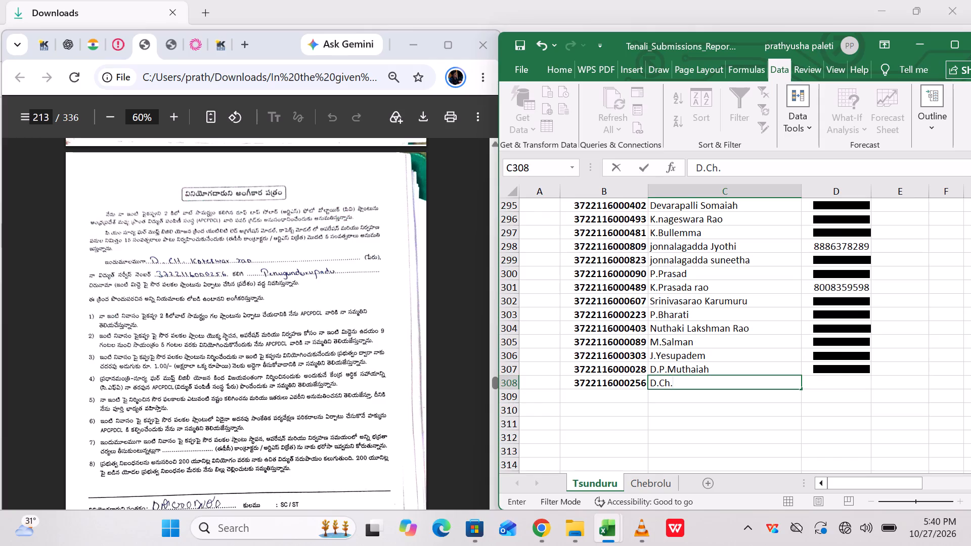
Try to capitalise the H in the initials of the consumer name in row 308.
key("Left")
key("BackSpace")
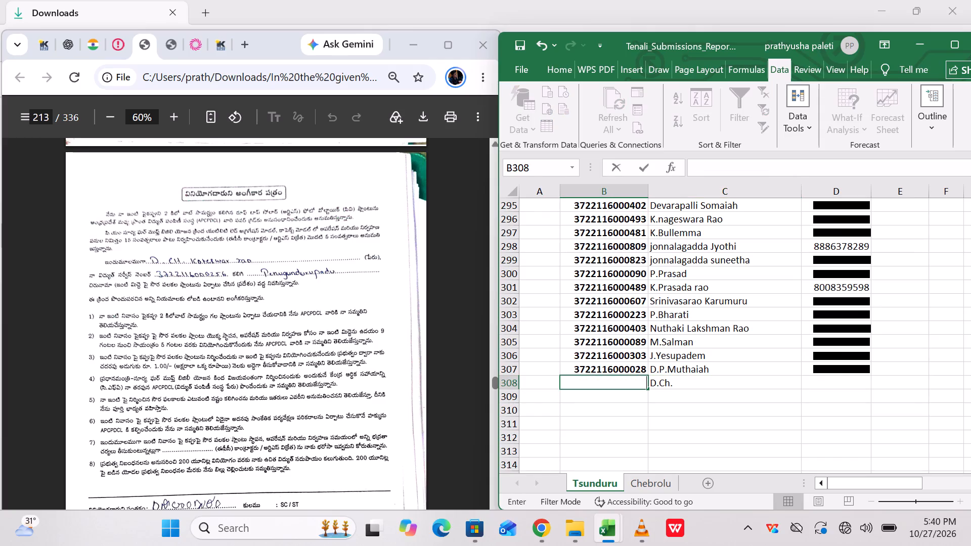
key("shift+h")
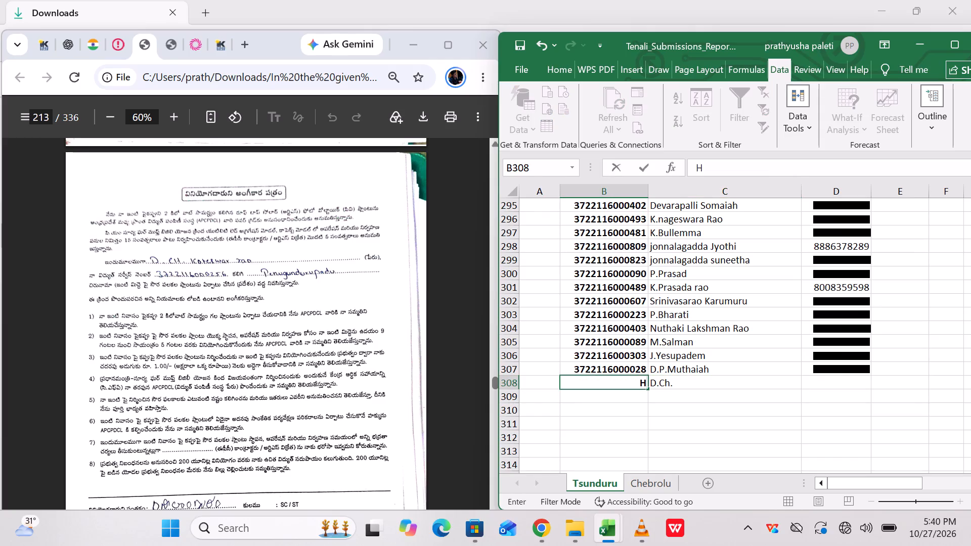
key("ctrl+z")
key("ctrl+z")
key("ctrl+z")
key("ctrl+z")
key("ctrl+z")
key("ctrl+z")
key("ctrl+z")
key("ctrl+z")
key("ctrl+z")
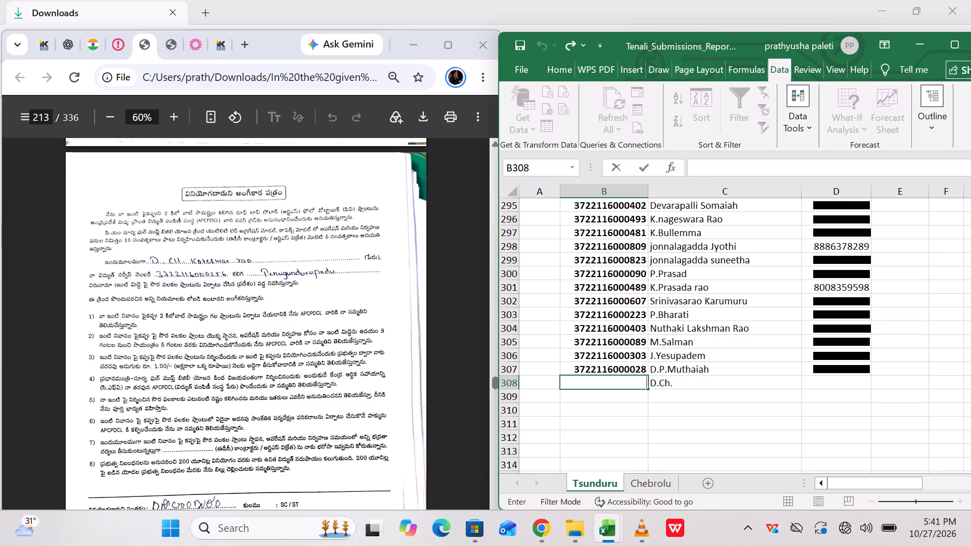
Re-enter the service number in row 308, reusing row 307's number with the last three digits from the page 213 form.
left_click(633, 371)
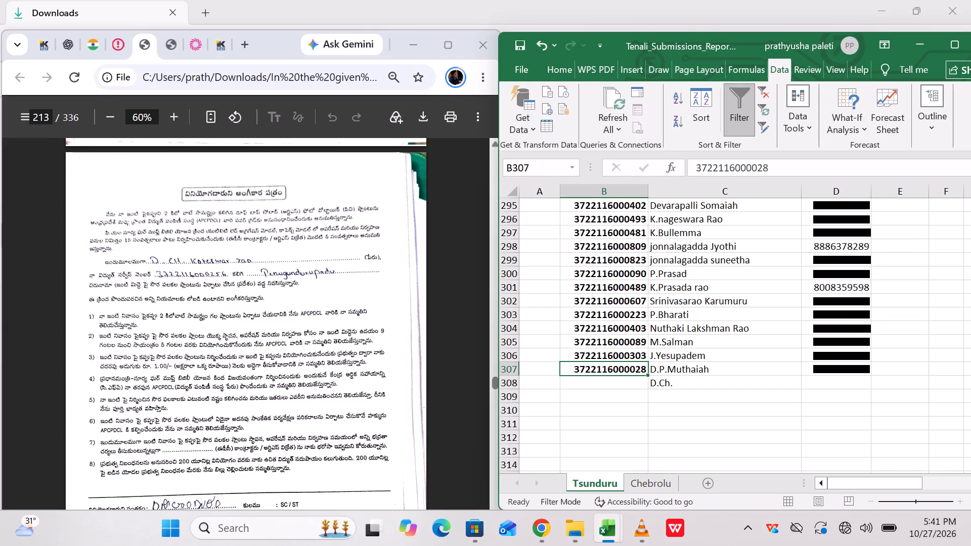
key("ctrl+c")
left_click(606, 386)
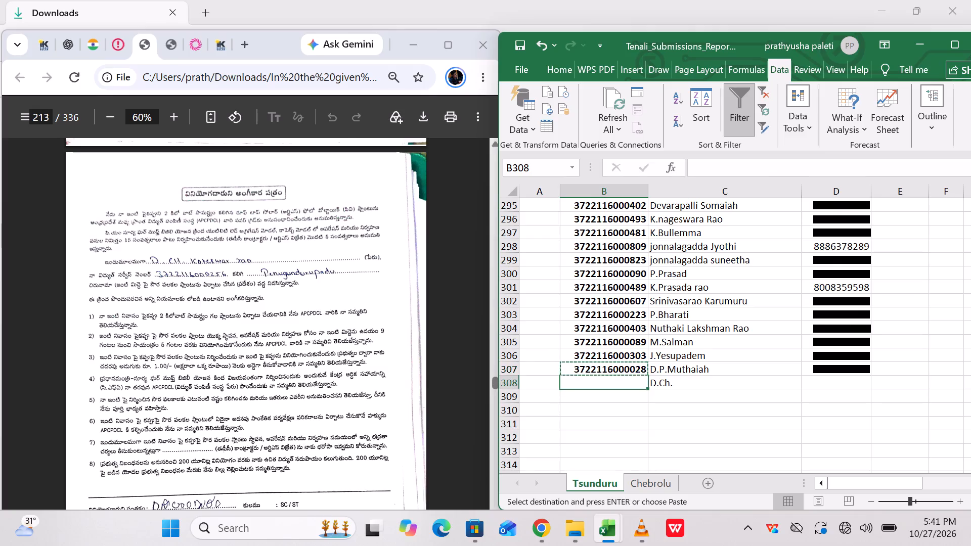
key("ctrl+v")
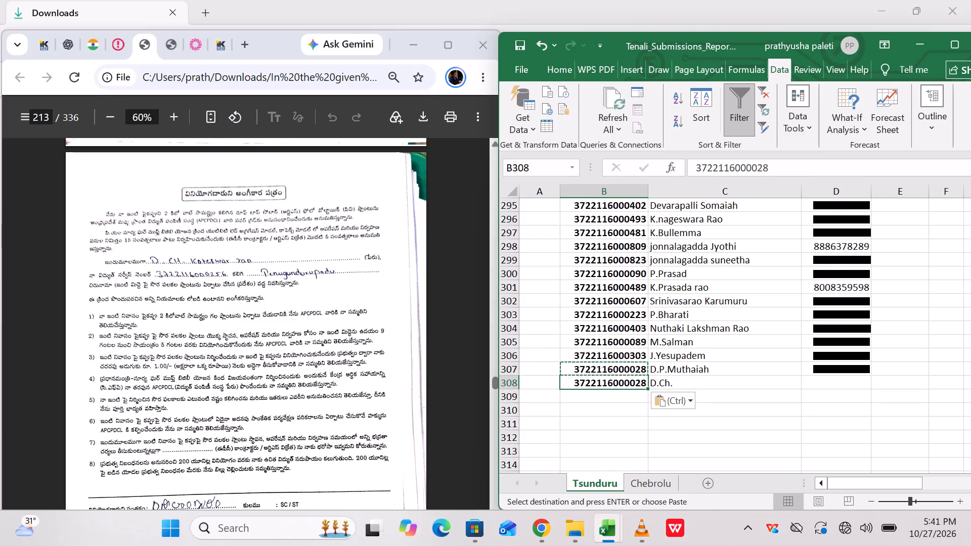
double_click(643, 382)
key("Right")
key("BackSpace")
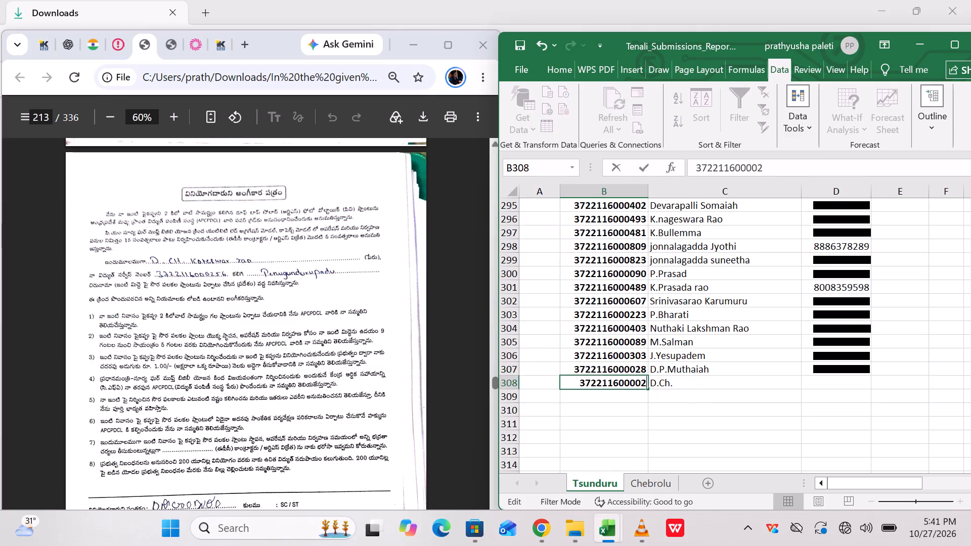
key("BackSpace")
key("BackSpace")
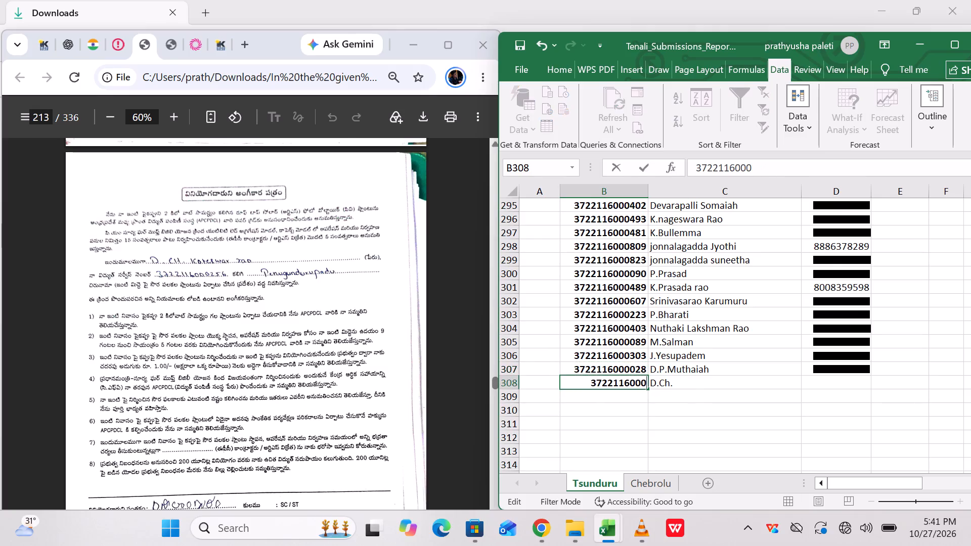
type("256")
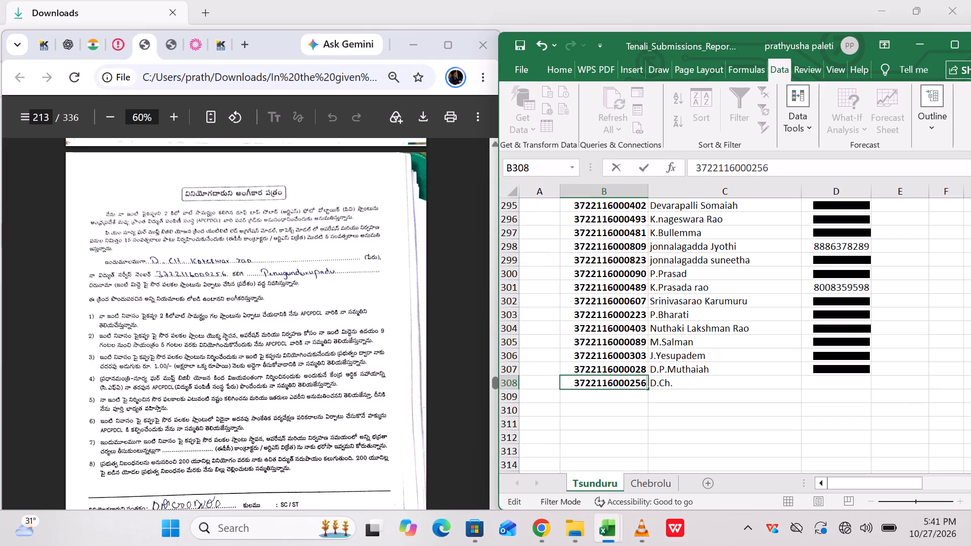
Change the initials in row 308 to D.CH. and complete the consumer name as written on the page 213 form.
double_click(671, 382)
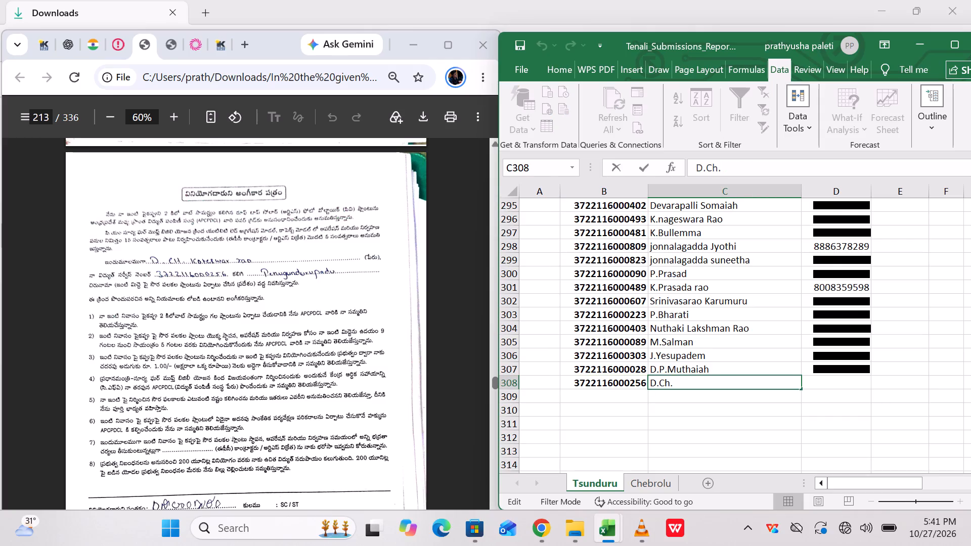
key("BackSpace")
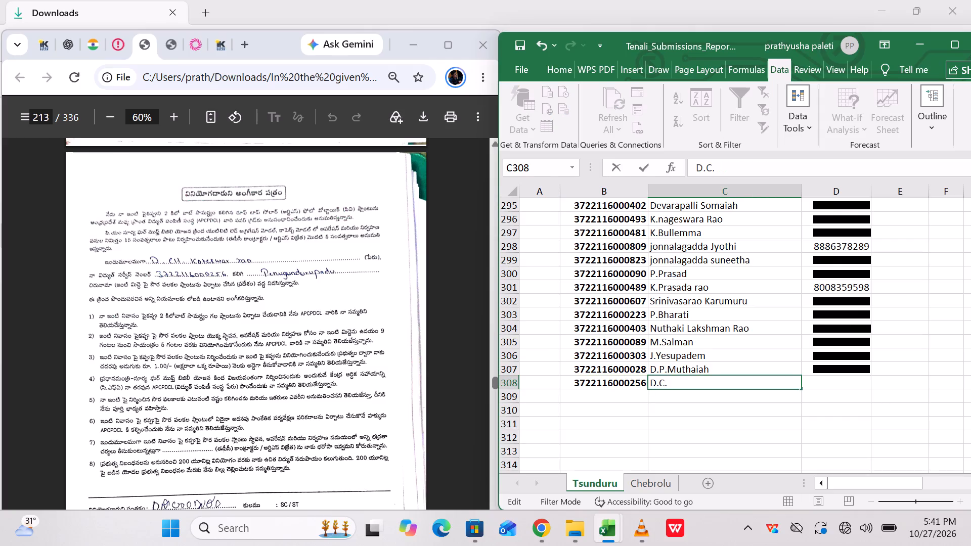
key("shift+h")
key("Right")
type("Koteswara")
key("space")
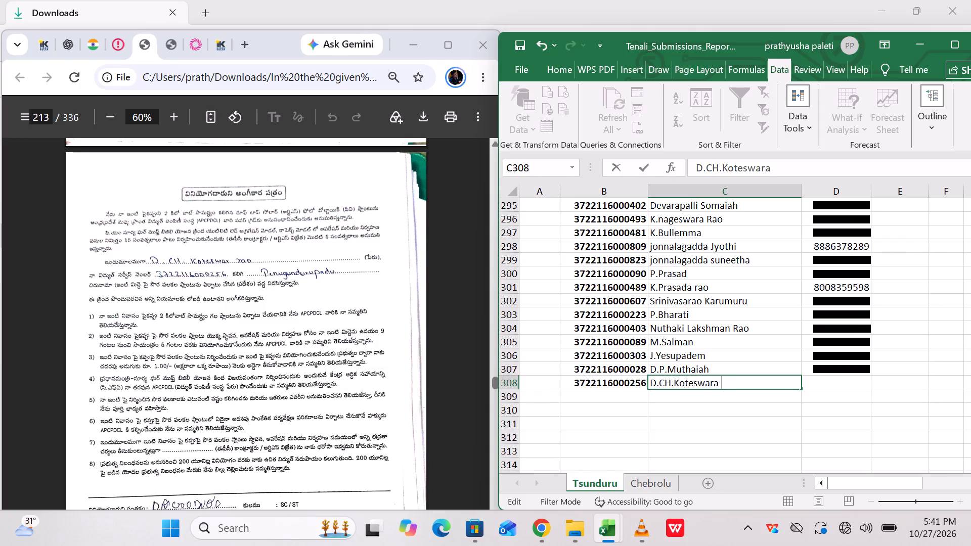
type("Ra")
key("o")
Enter the consumer's mobile number from the page 213 form in row 308.
left_click(856, 385)
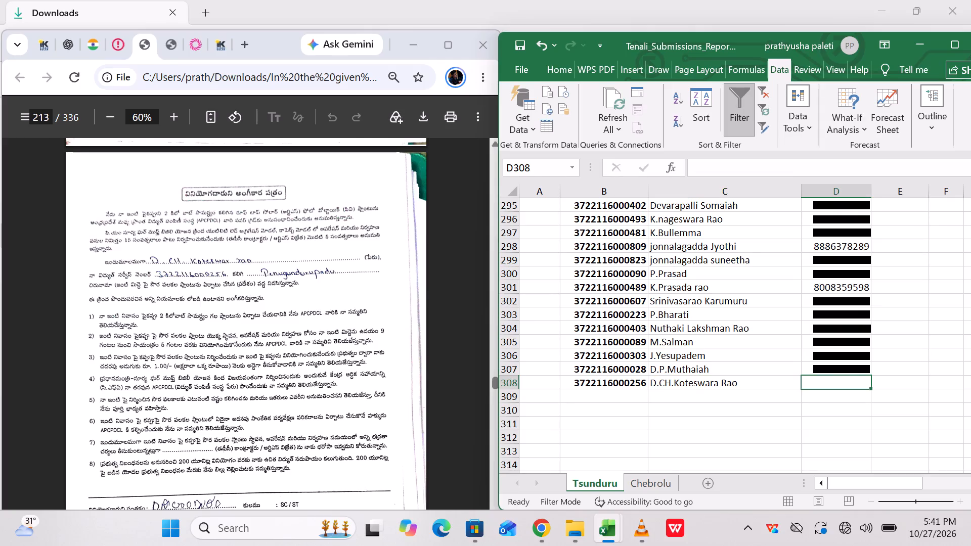
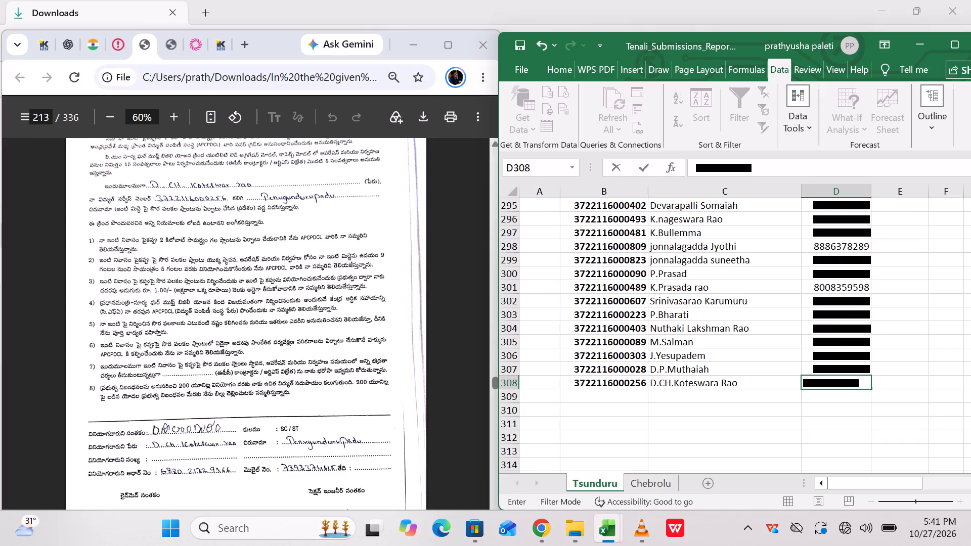
Enter the service number in row 309, reusing row 308's number with the last three digits from the page 214 form.
scroll(320, 356, "down", 5)
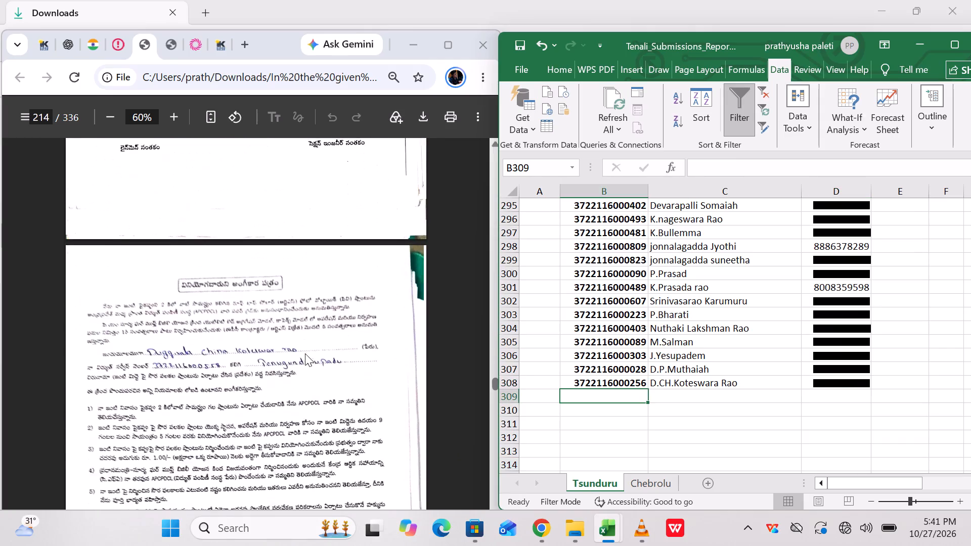
scroll(303, 351, "down", 1)
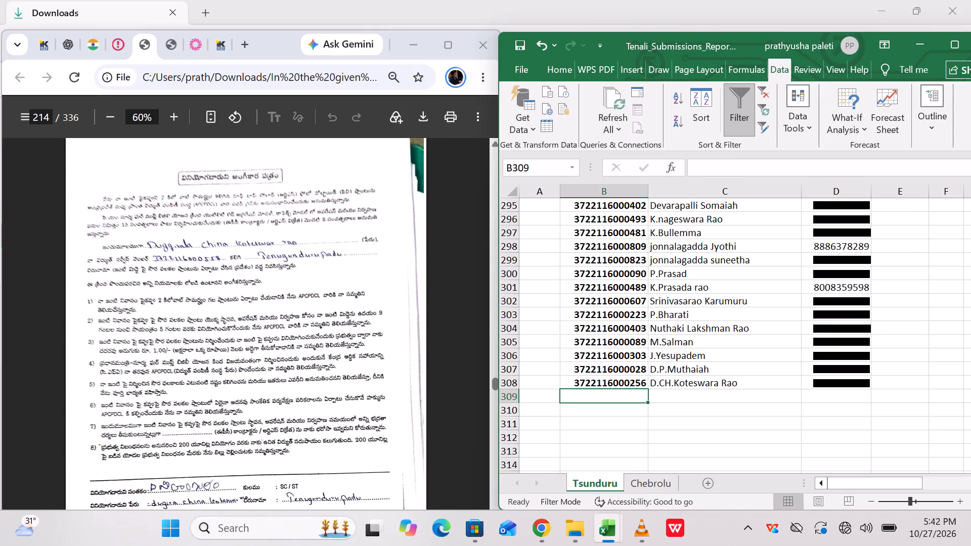
left_click(614, 384)
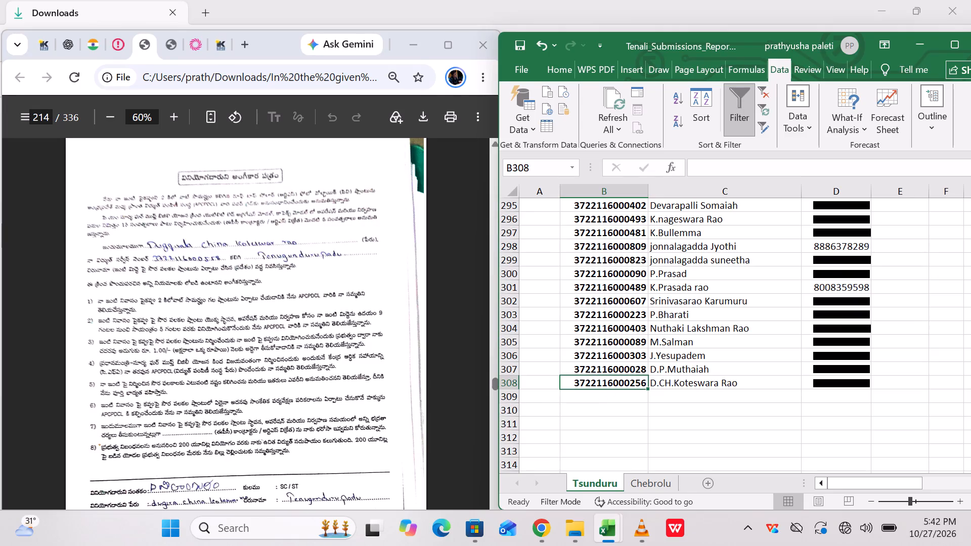
key("ctrl+c")
left_click(603, 399)
key("ctrl+v")
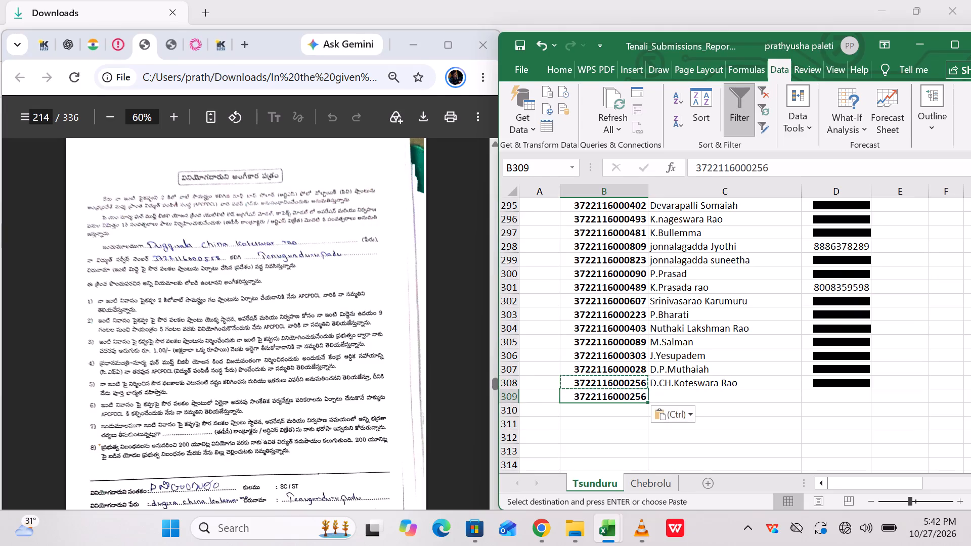
double_click(644, 397)
key("BackSpace")
key("BackSpace")
key("BackSpace")
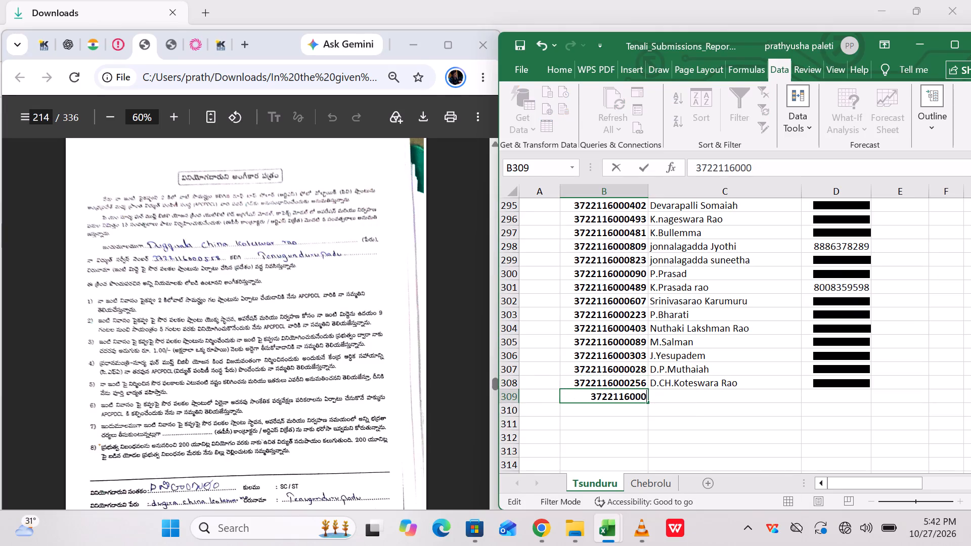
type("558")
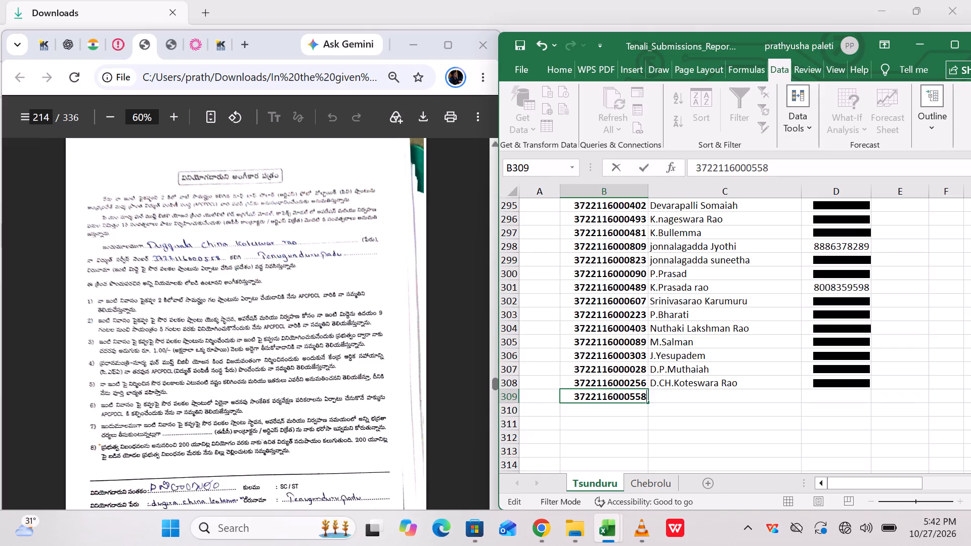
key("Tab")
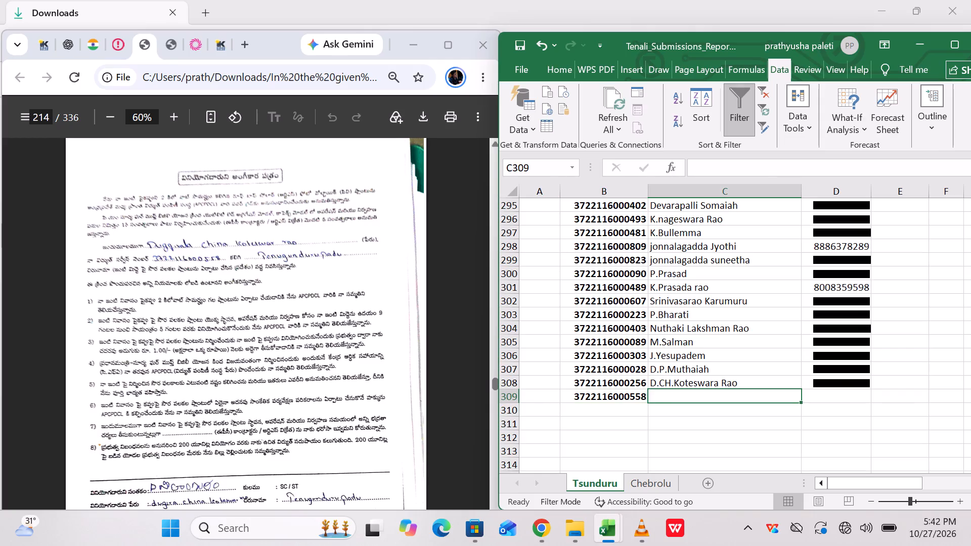
Enter the consumer's full name from the page 214 form in row 309, spelling out the surname.
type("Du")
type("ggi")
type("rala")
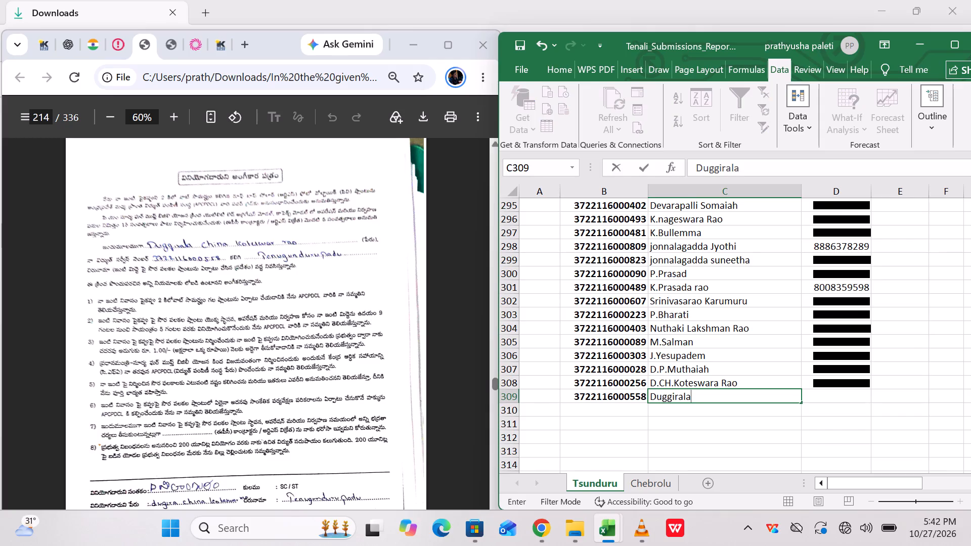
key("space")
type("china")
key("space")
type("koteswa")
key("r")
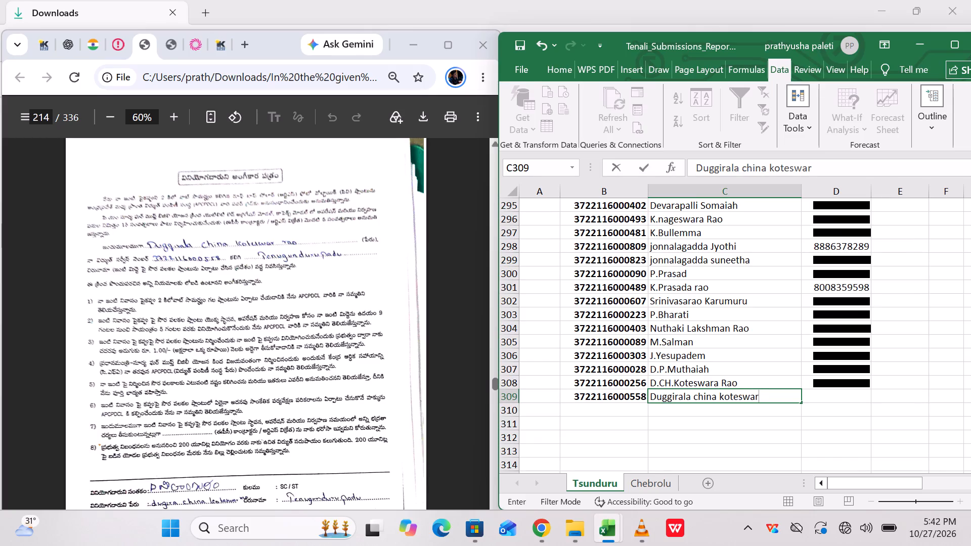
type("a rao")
left_click(832, 400)
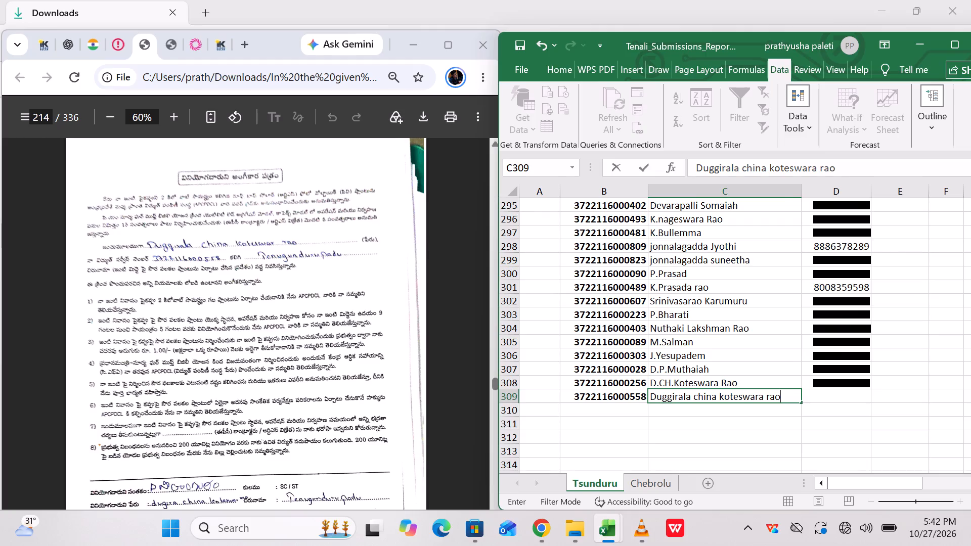
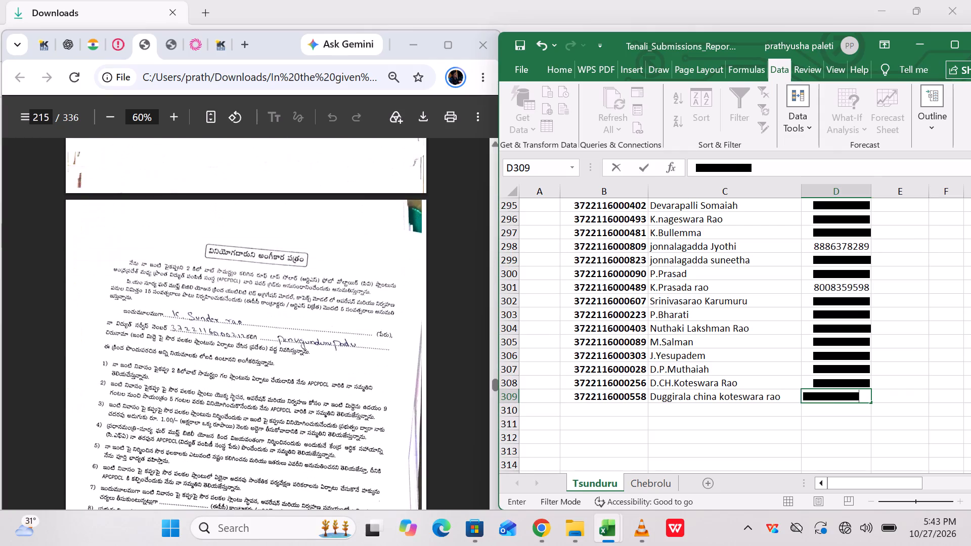
Enter the service number in row 310, reusing row 309's number with the last three digits from the page 215 form.
scroll(208, 425, "down", 1)
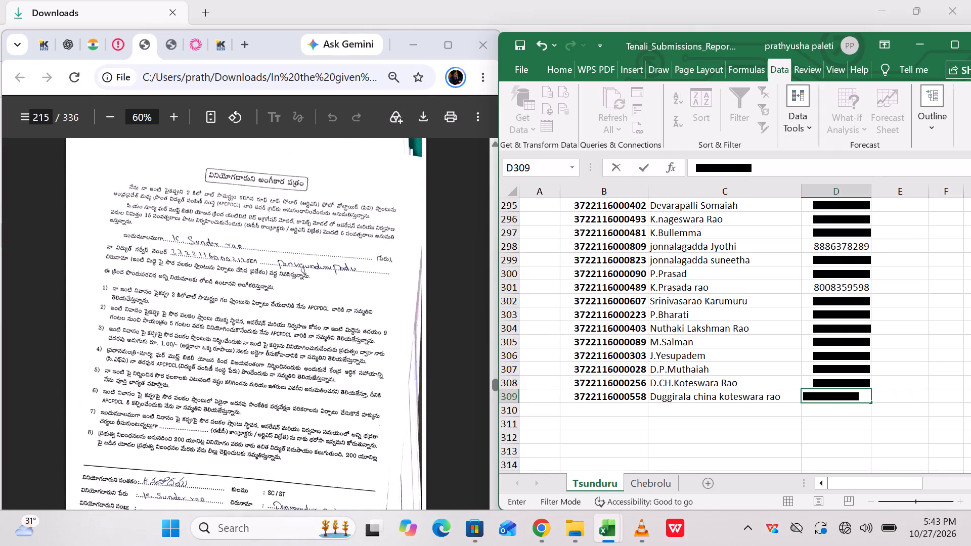
left_click(607, 409)
left_click(610, 397)
key("ctrl+c")
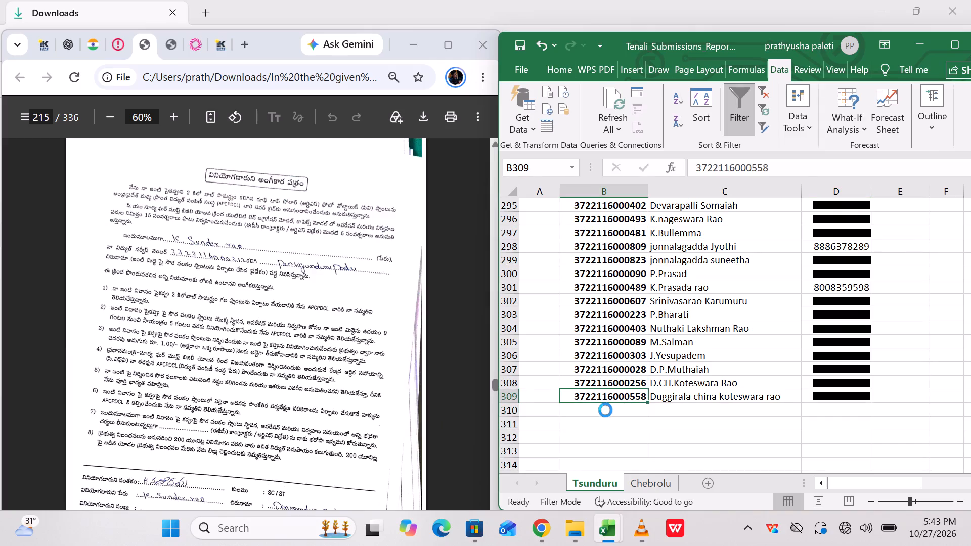
left_click(605, 410)
key("ctrl+v")
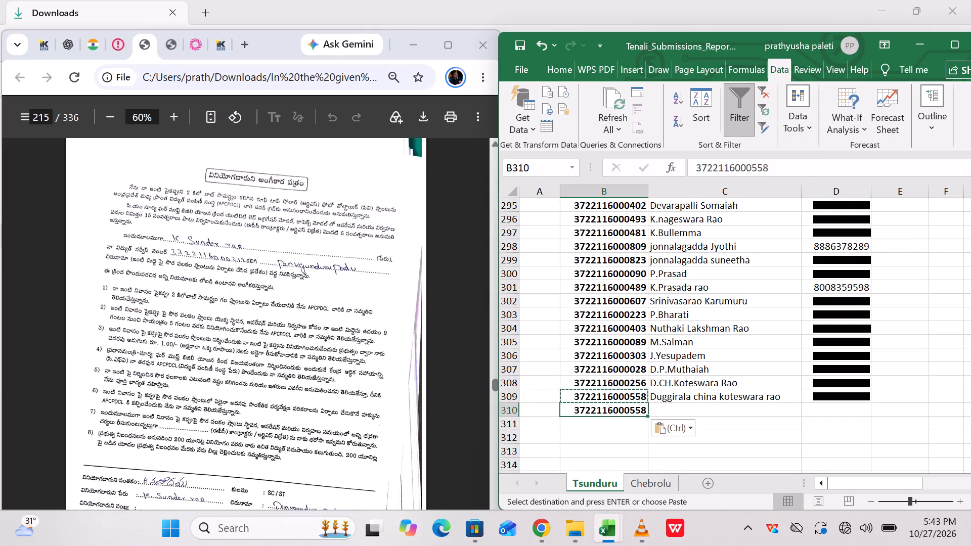
double_click(644, 408)
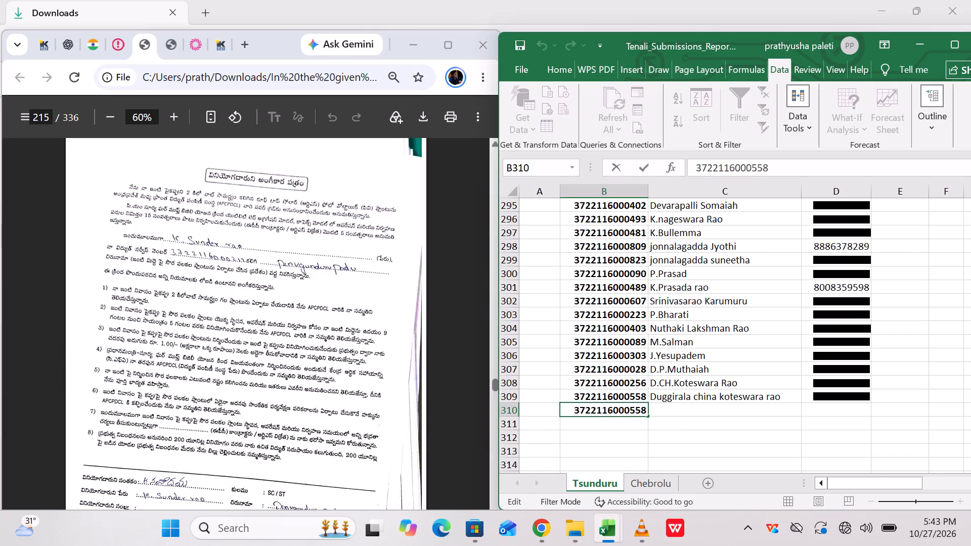
key("BackSpace")
key("BackSpace")
key("BackSpace")
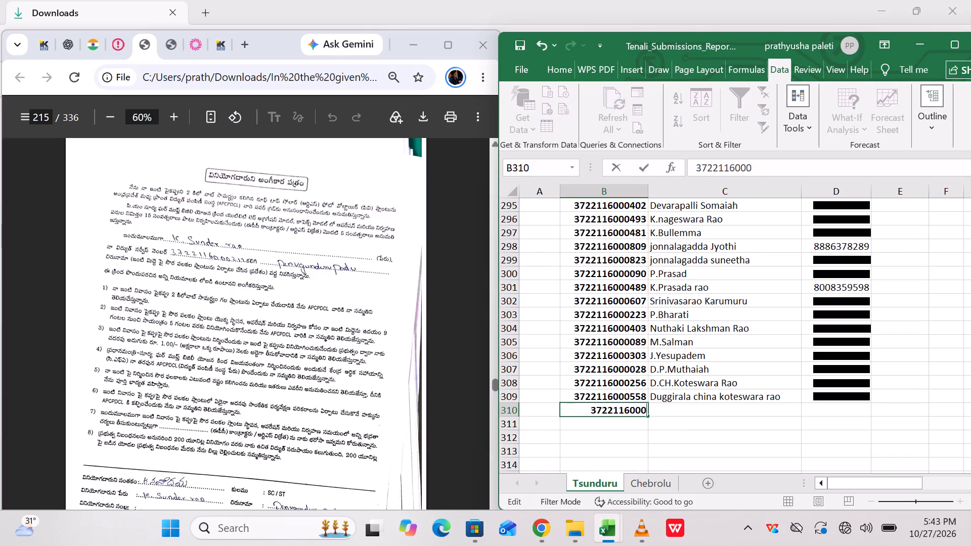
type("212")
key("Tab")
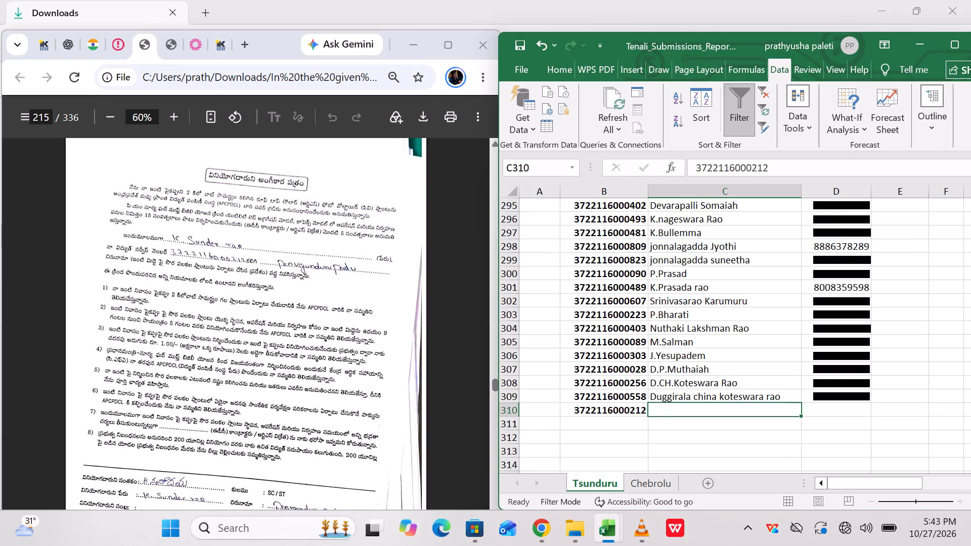
Enter the consumer's name from the page 215 form in row 310, with the surname as an initial.
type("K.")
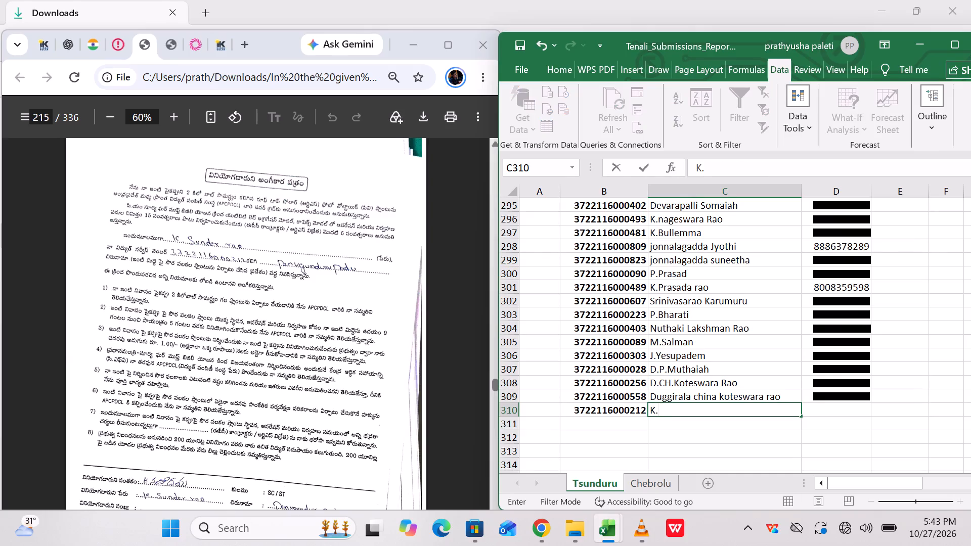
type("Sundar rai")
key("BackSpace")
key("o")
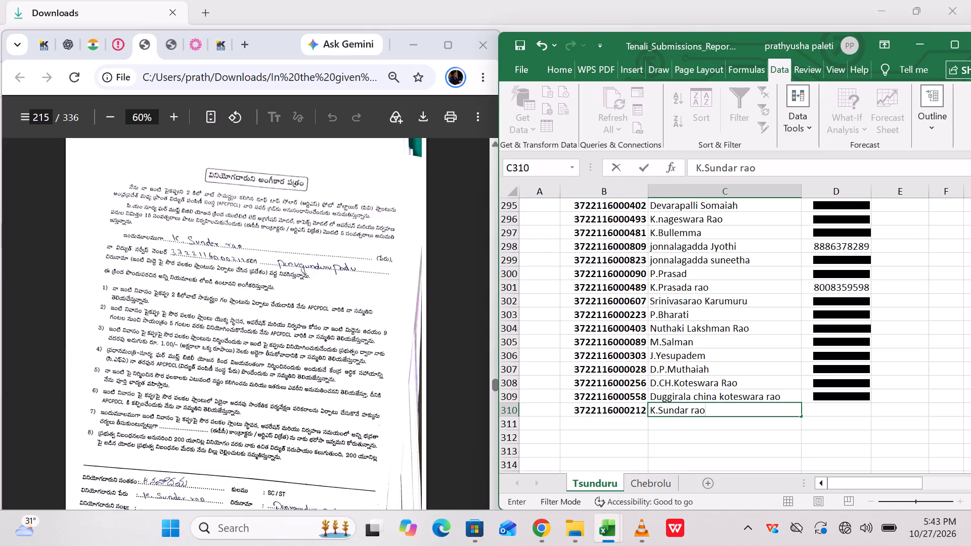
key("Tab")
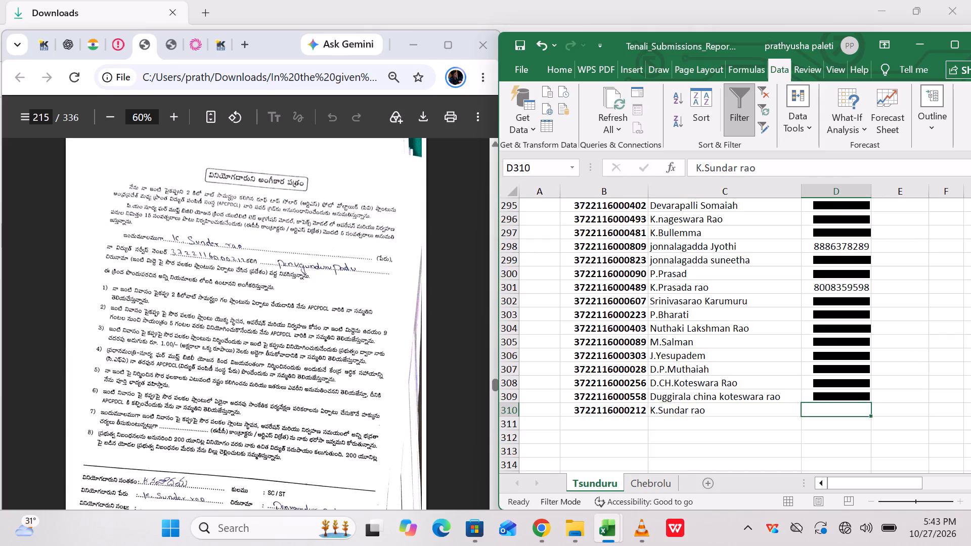
Enter the consumer's phone number from the page 215 form in row 310.
scroll(381, 399, "down", 1)
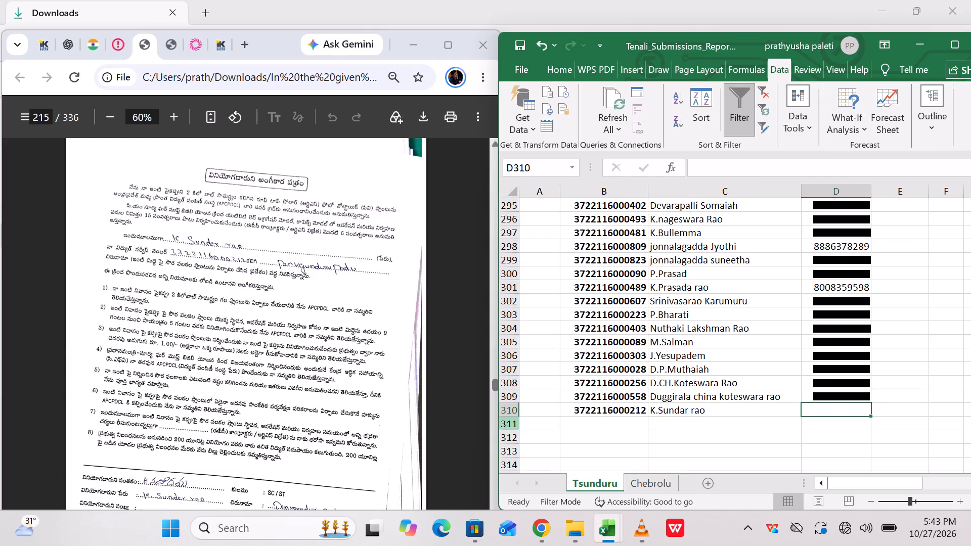
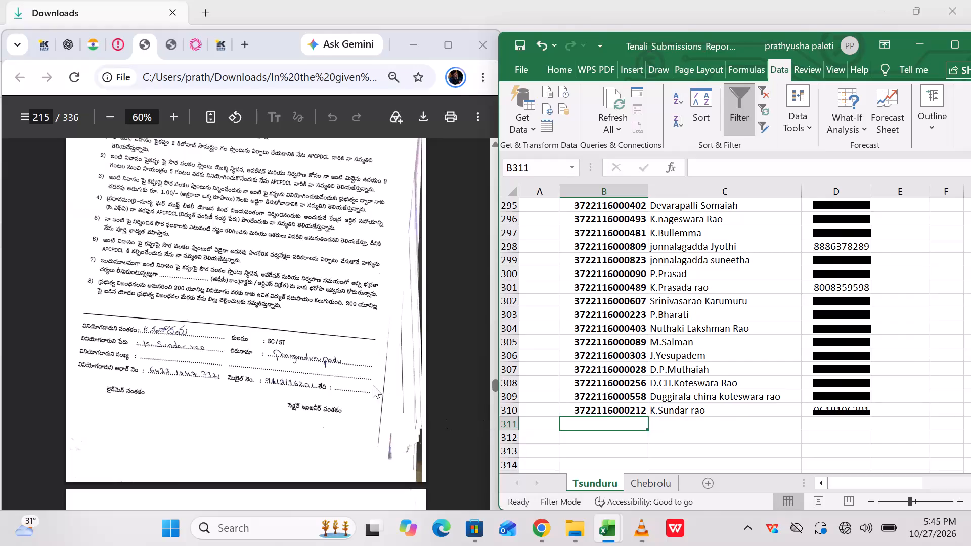
Enter the service number in row 311, reusing row 310's number with the last two digits from the page 216 form.
scroll(361, 383, "down", 2)
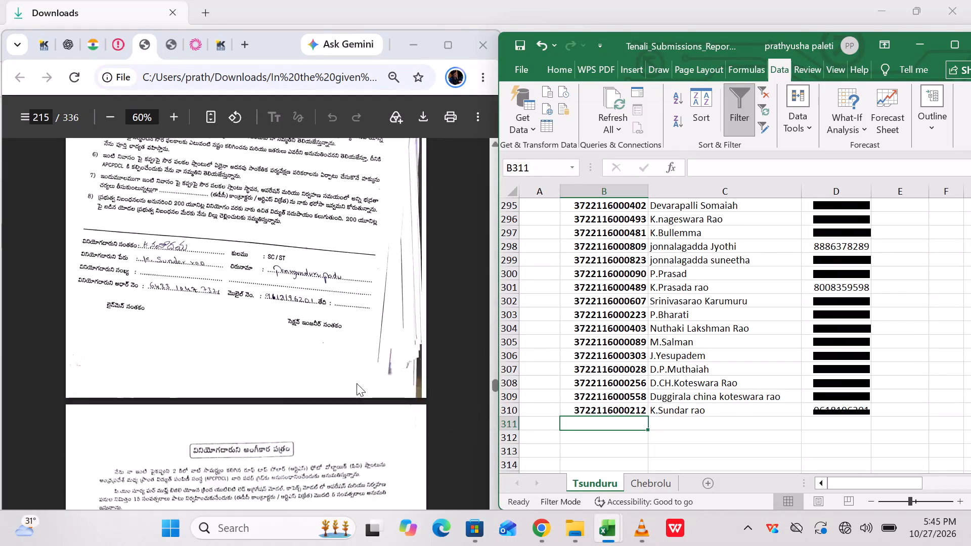
scroll(355, 382, "down", 1)
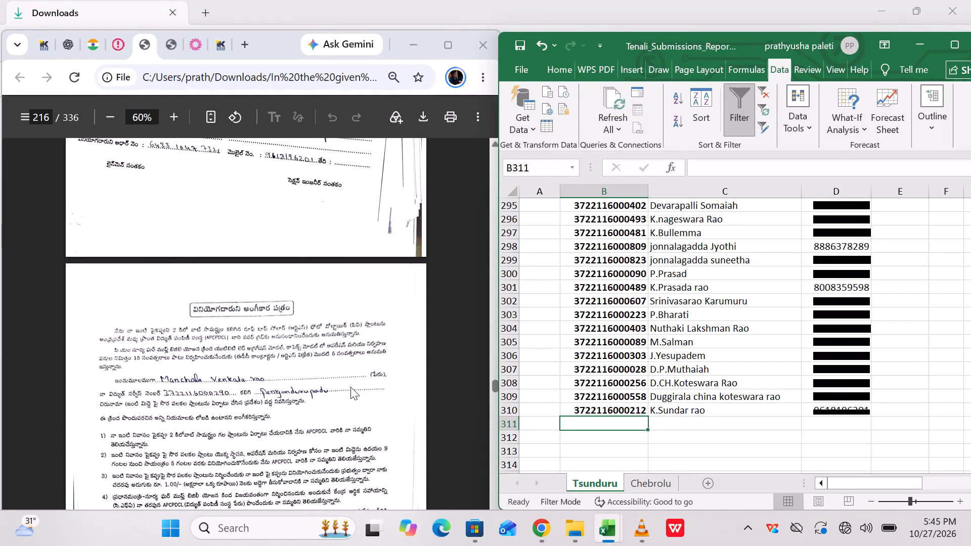
scroll(330, 384, "down", 2)
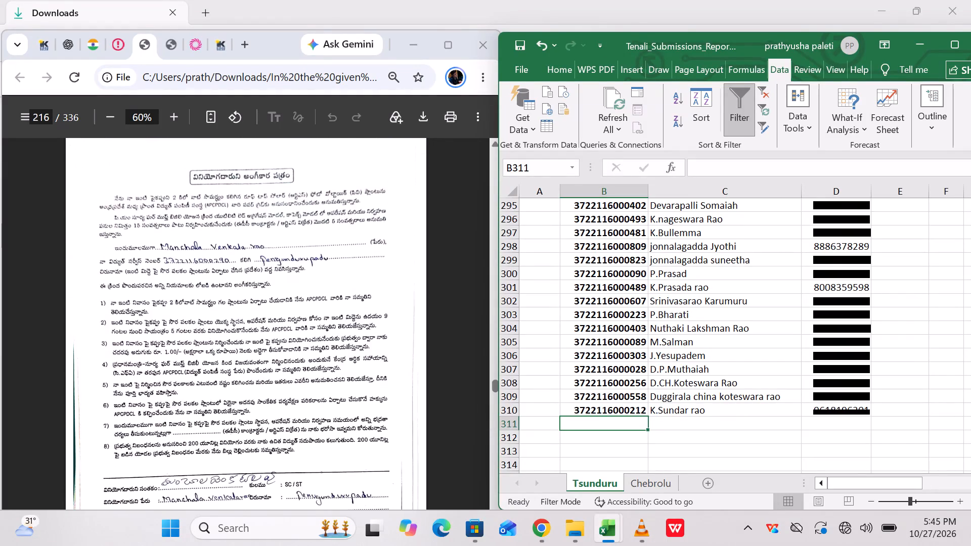
left_click(607, 409)
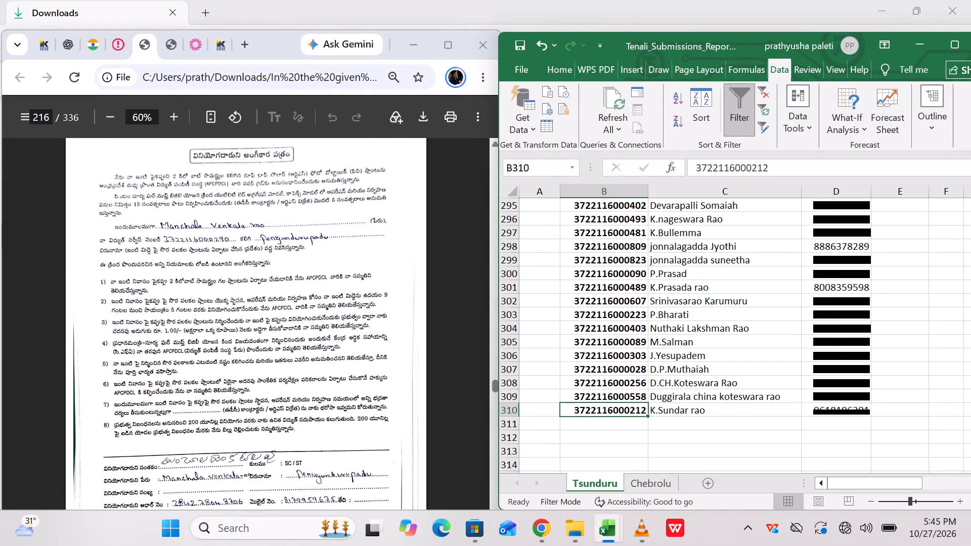
key("ctrl+c")
left_click(584, 427)
key("ctrl+v")
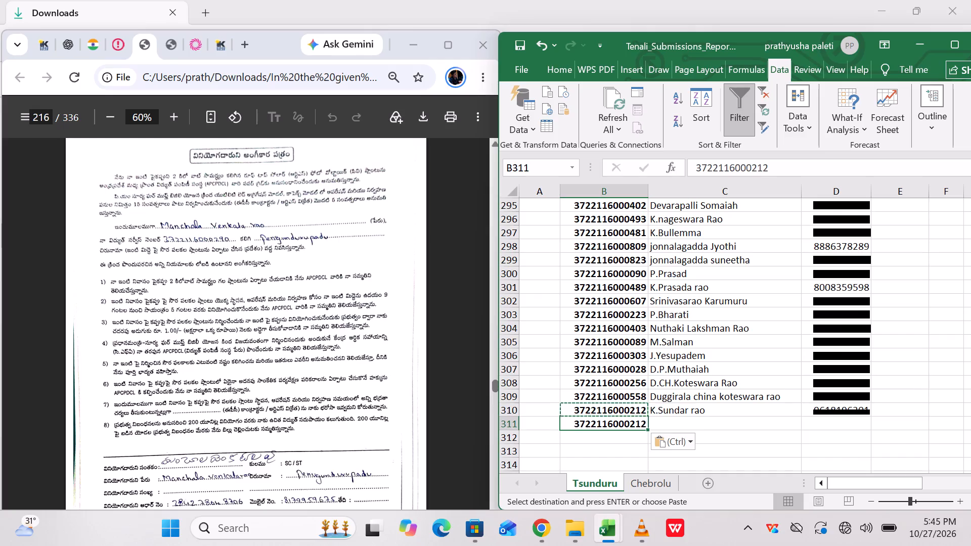
double_click(645, 424)
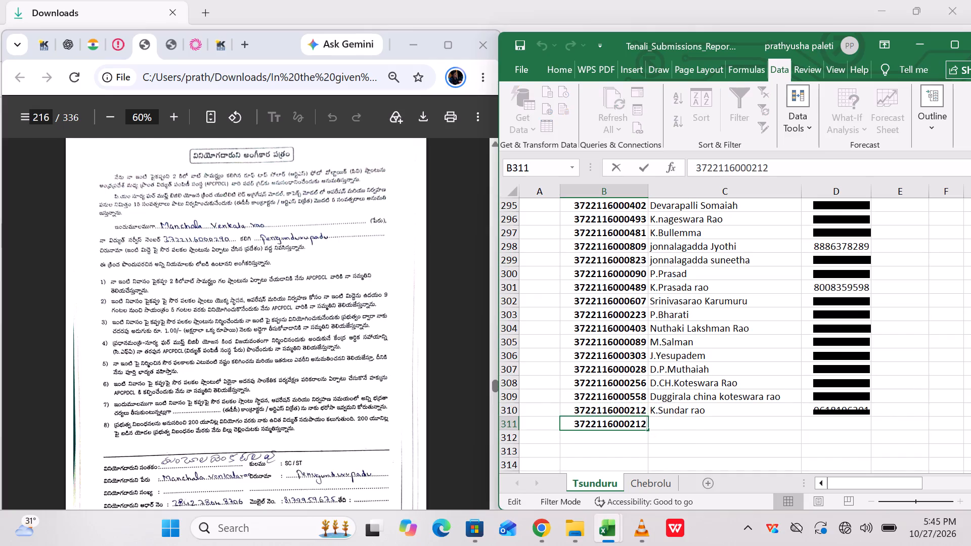
key("BackSpace")
key("BackSpace")
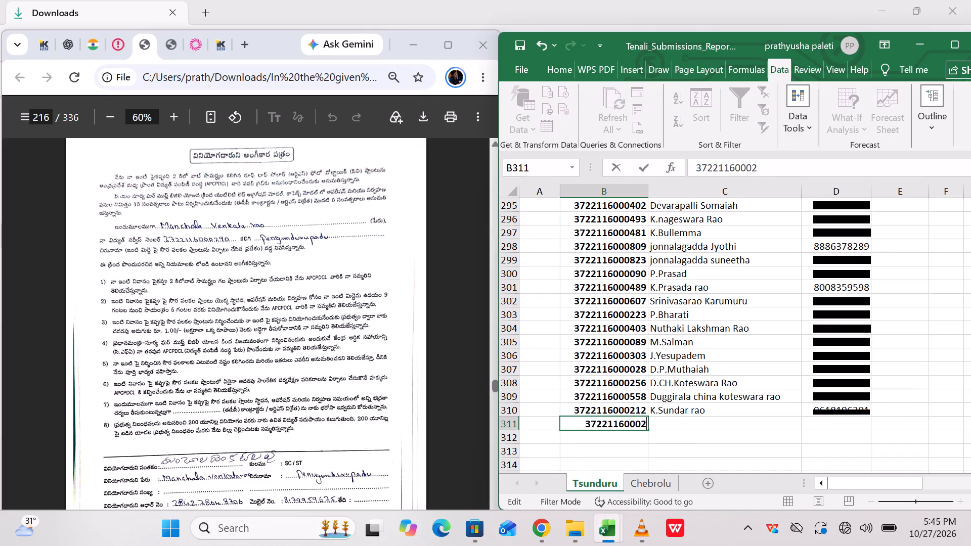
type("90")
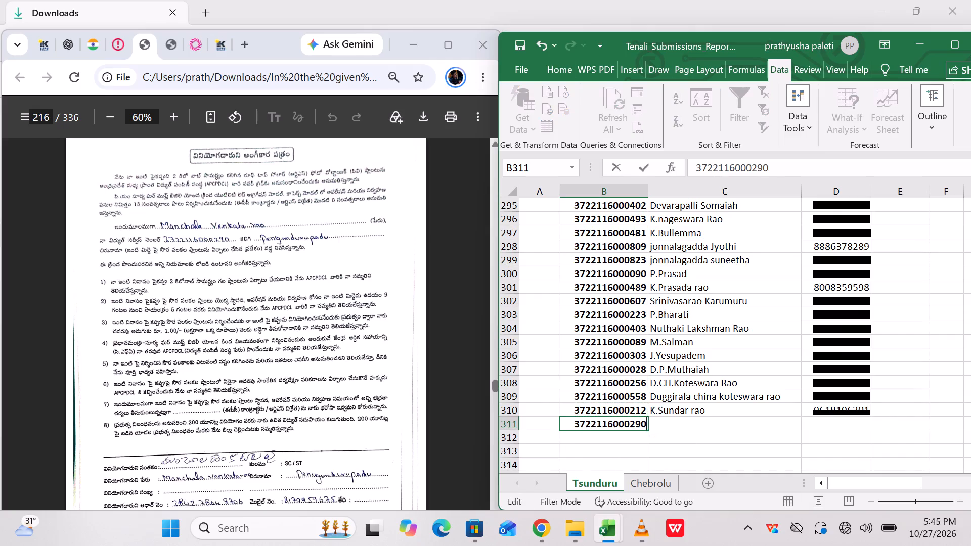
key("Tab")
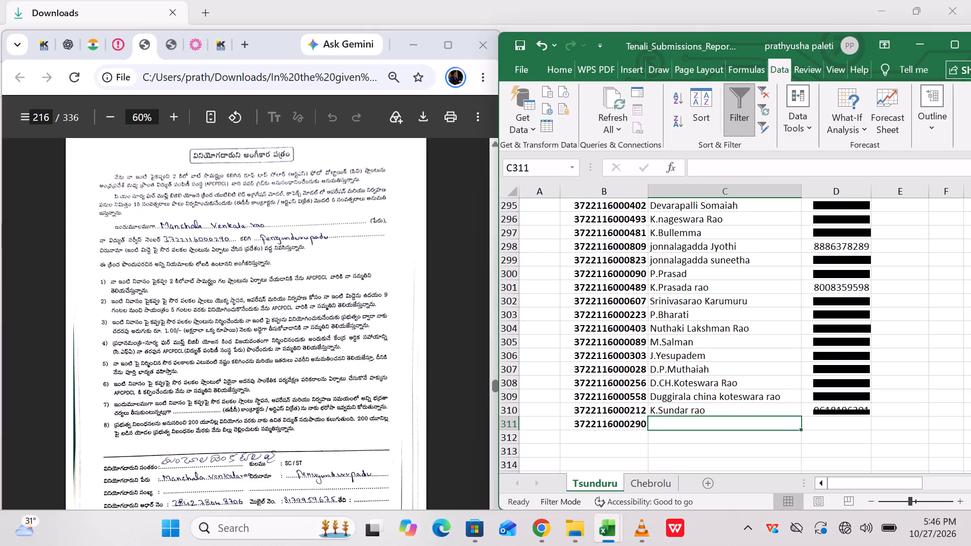
Enter the consumer's full name from the page 216 form in row 311, with the surname first.
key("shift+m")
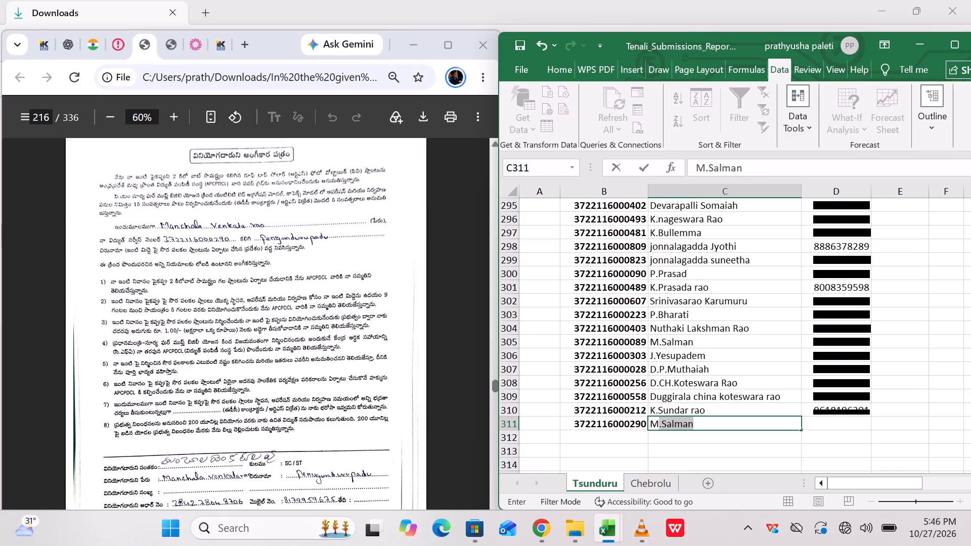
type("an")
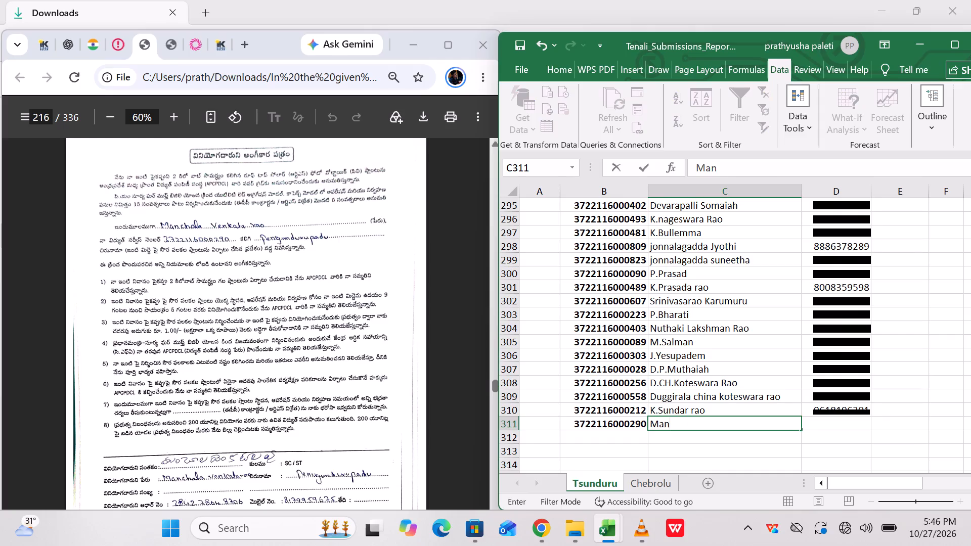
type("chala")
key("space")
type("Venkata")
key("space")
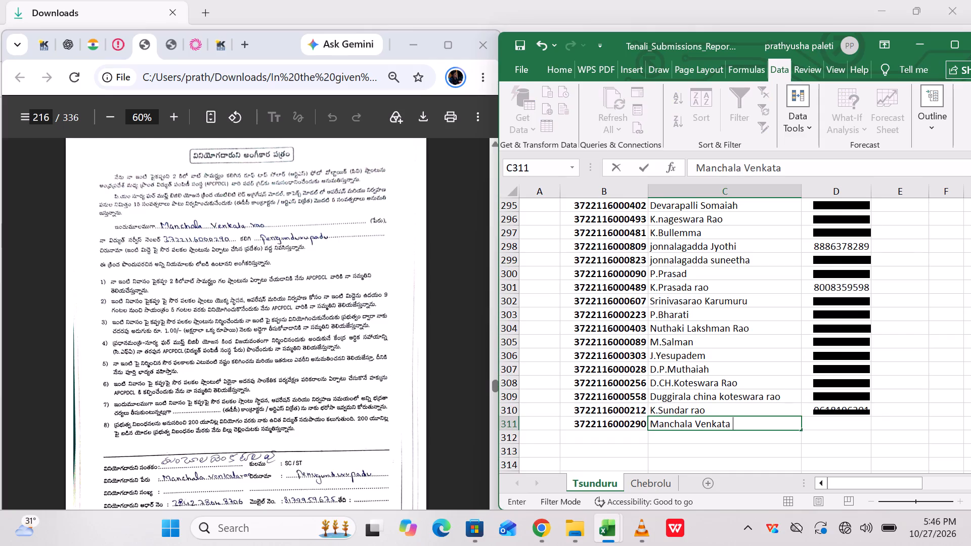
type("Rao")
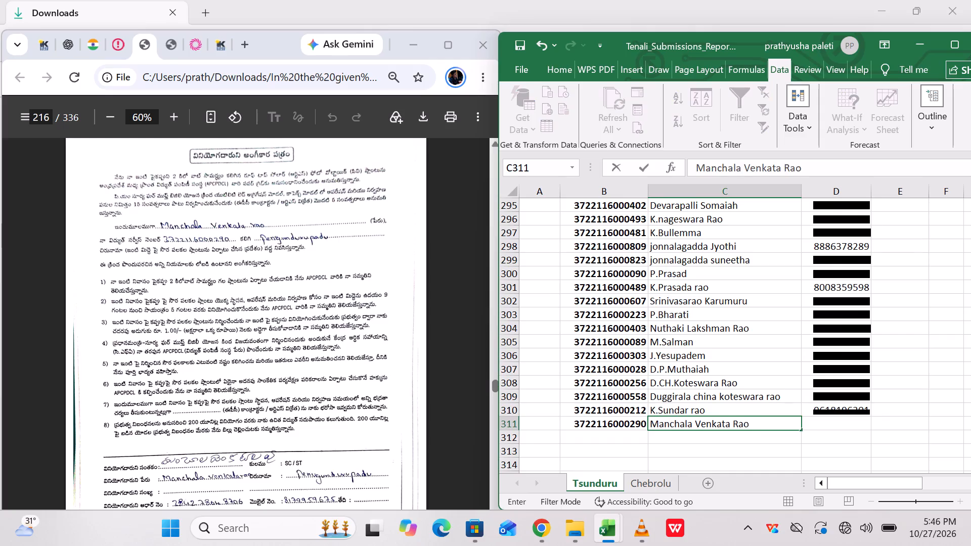
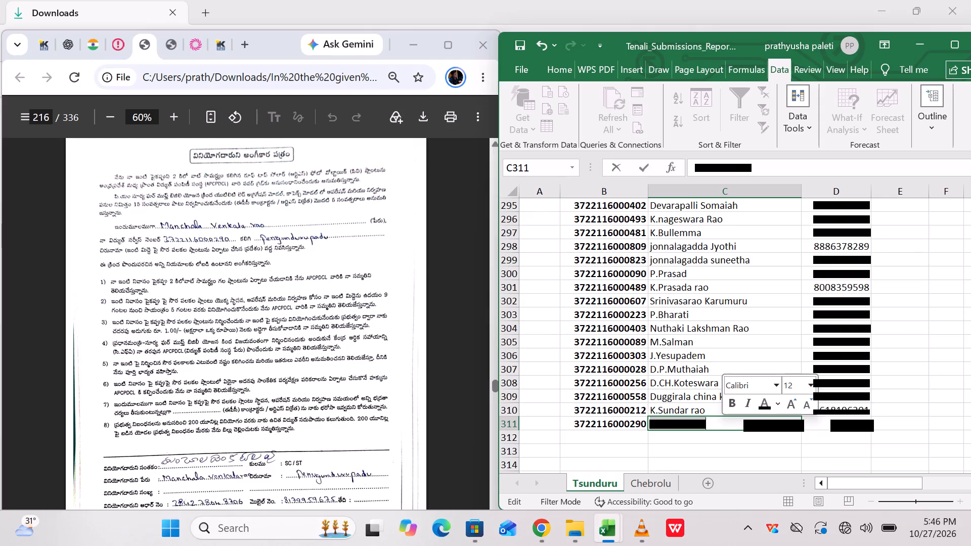
Copy the consumer's mobile number from name cell C311 into the mobile number cell D311.
key("ctrl+c")
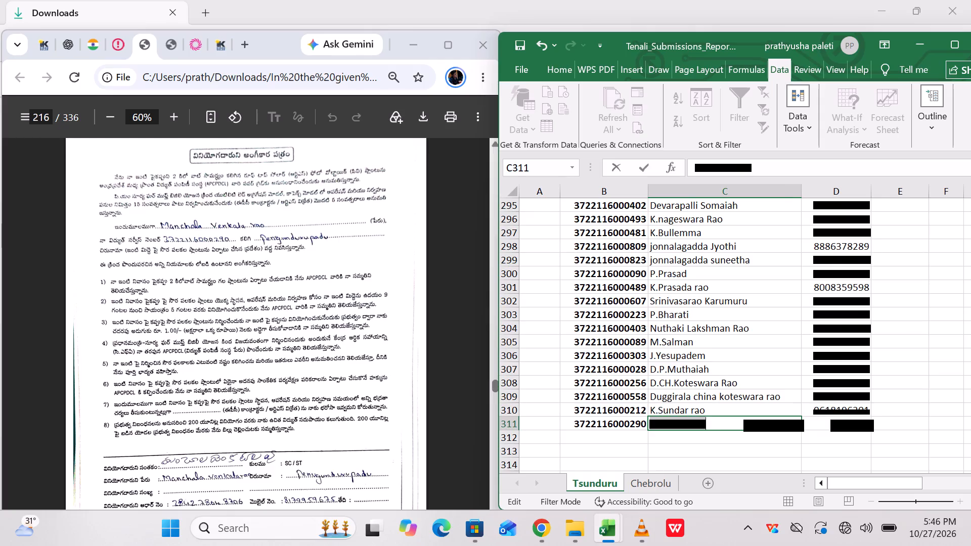
double_click(829, 422)
double_click(830, 422)
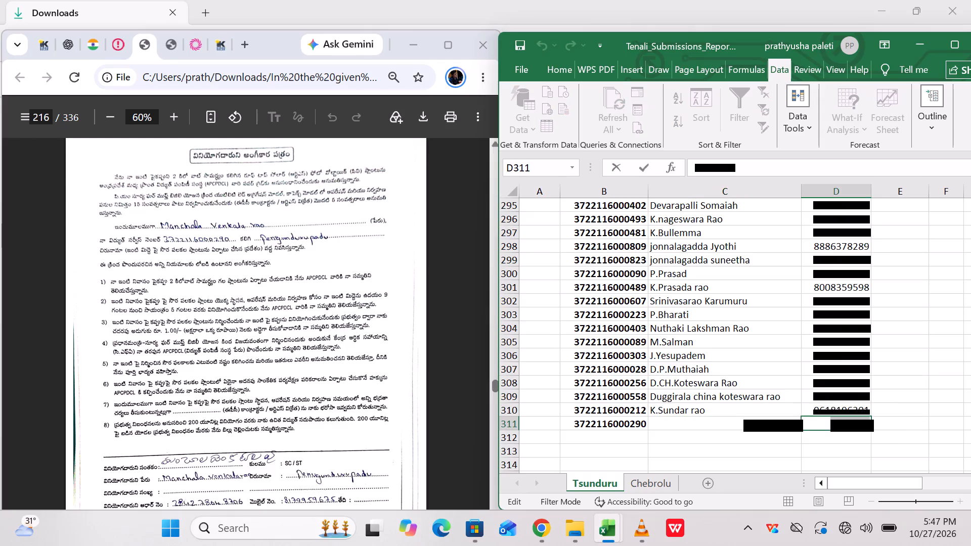
key("ctrl+v")
Replace the mobile number in C311 with the consumer's full name, surname first.
double_click(783, 423)
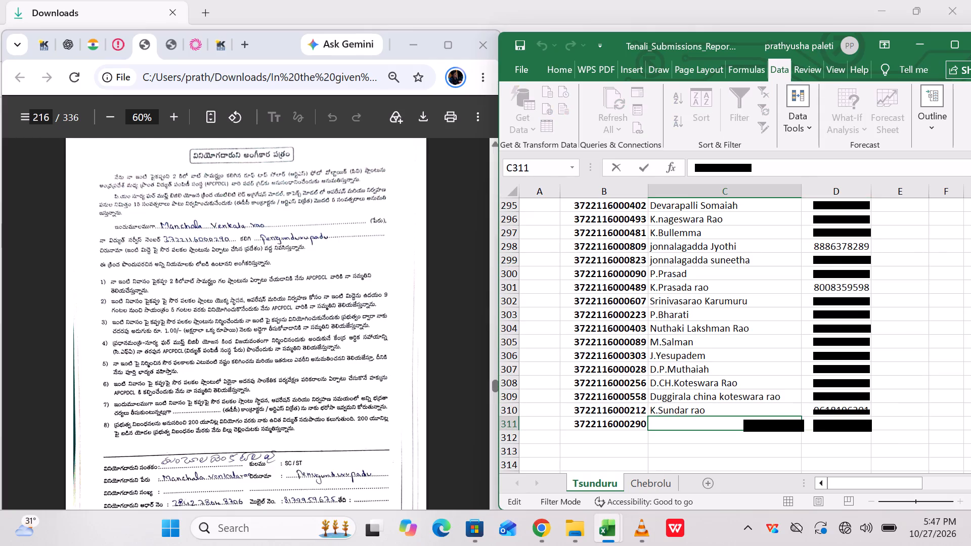
double_click(784, 422)
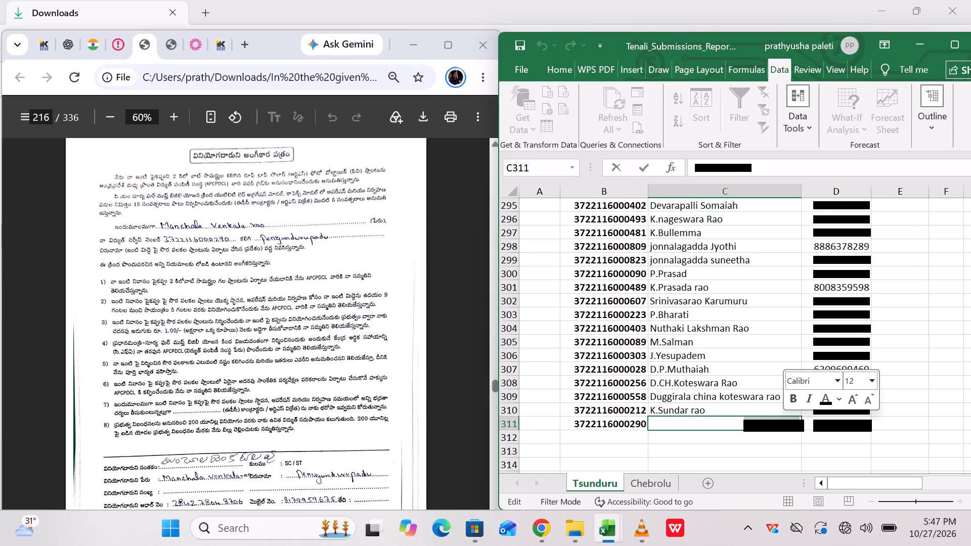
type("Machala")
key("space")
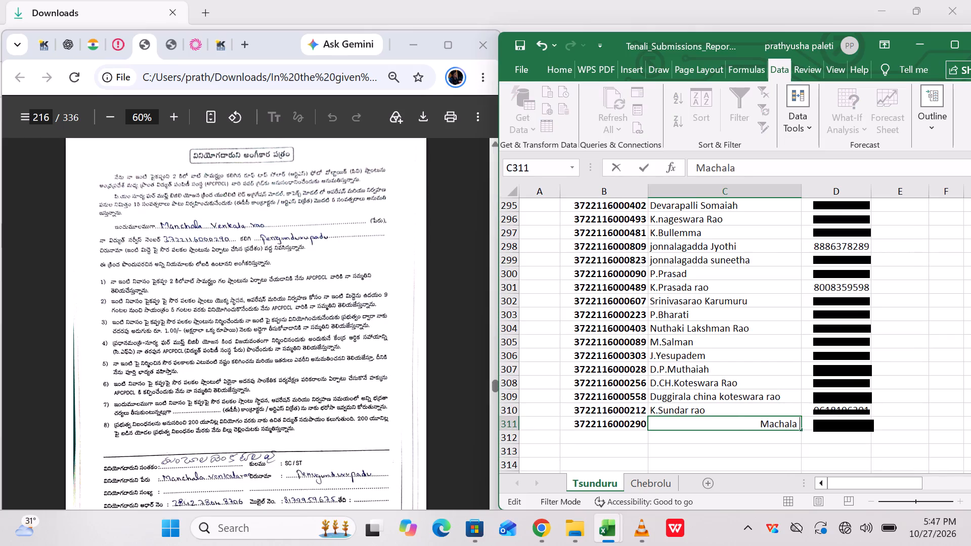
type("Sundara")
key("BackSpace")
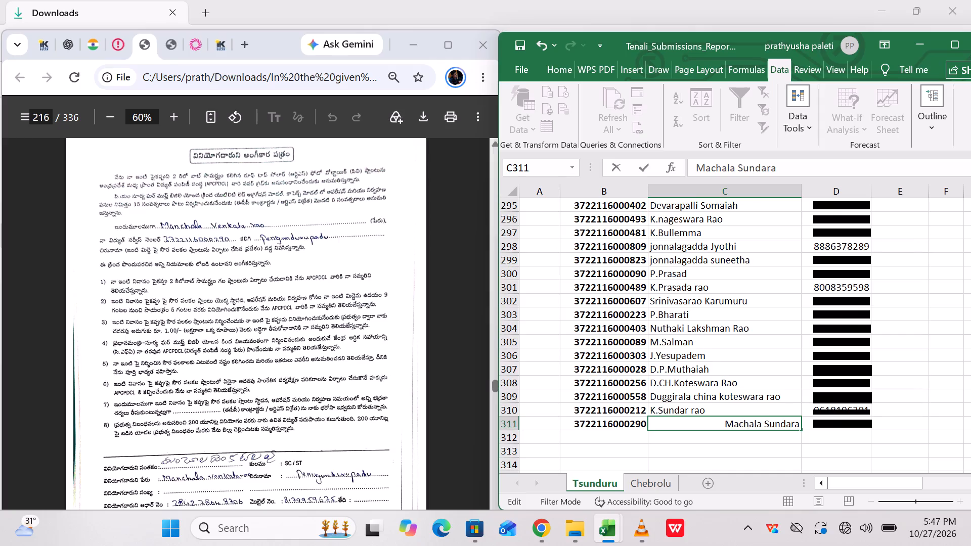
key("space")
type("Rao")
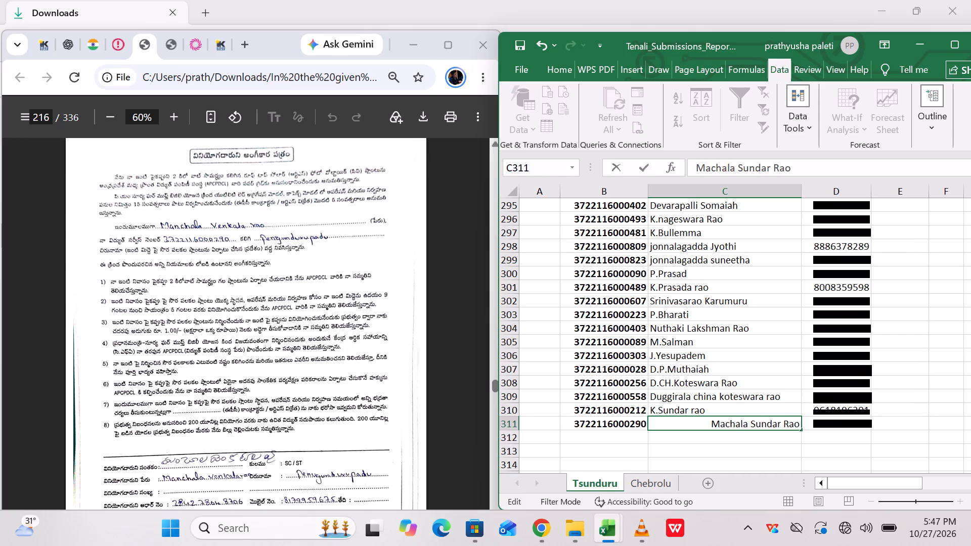
left_click(598, 443)
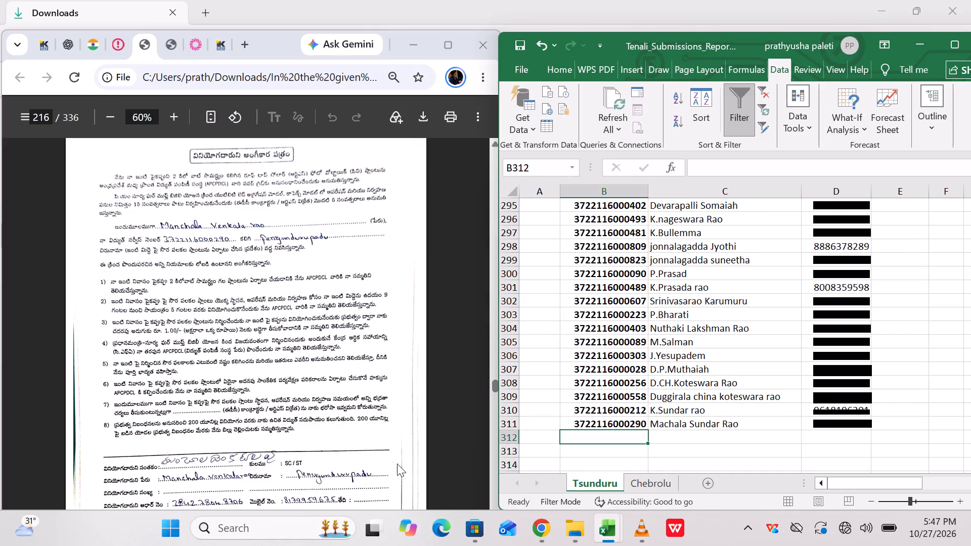
Enter the page 217 form's service number in row 312, reusing row 311's number with the last three digits replaced from the form.
scroll(304, 424, "down", 7)
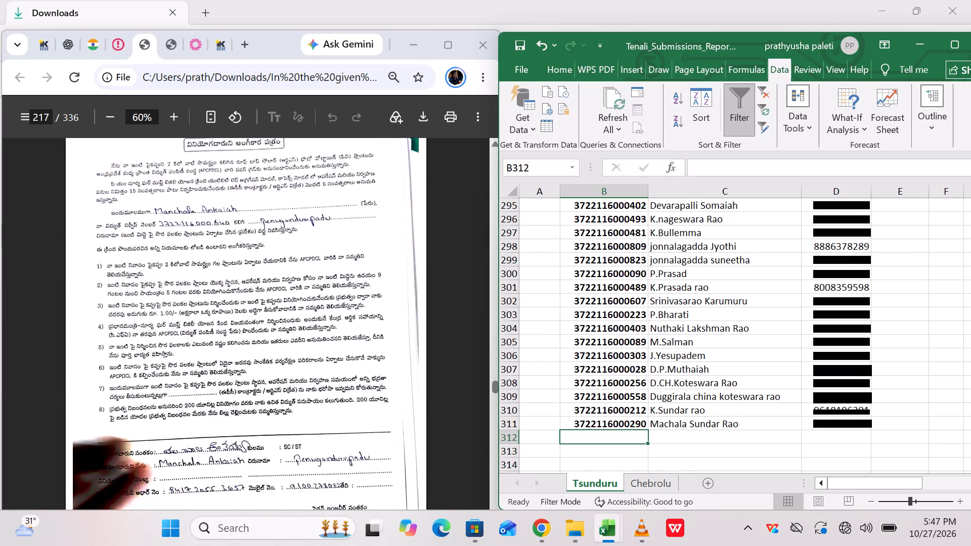
left_click(623, 426)
key("ctrl+c")
left_click(594, 437)
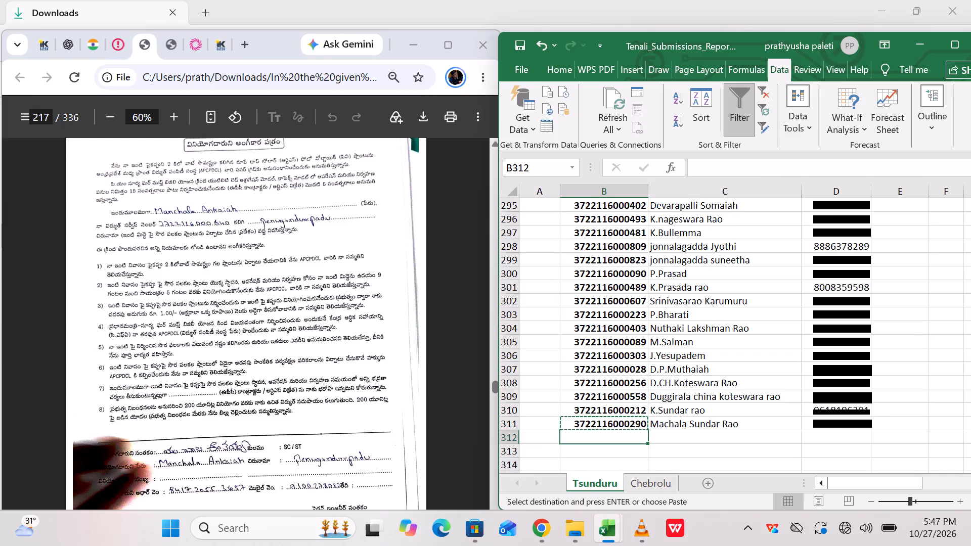
key("ctrl+v")
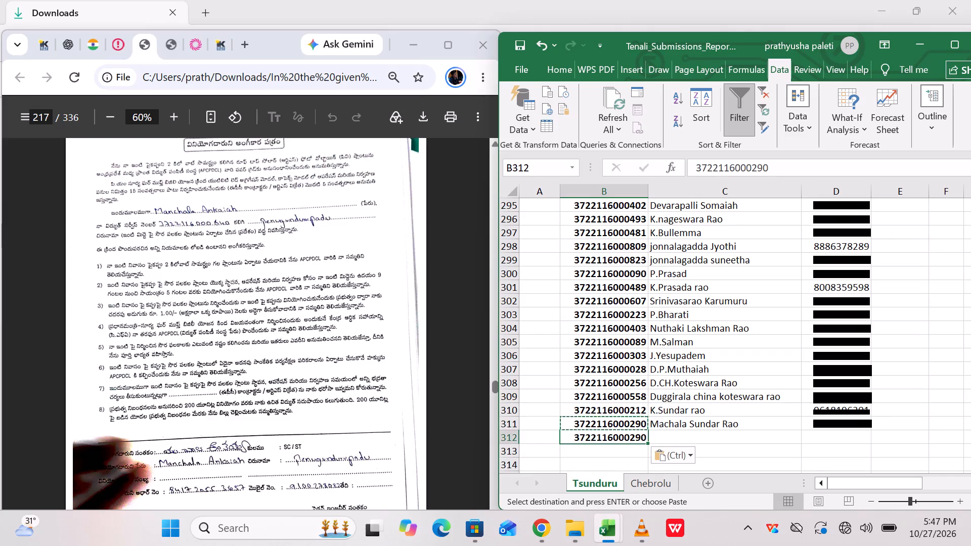
double_click(645, 435)
key("BackSpace")
key("BackSpace")
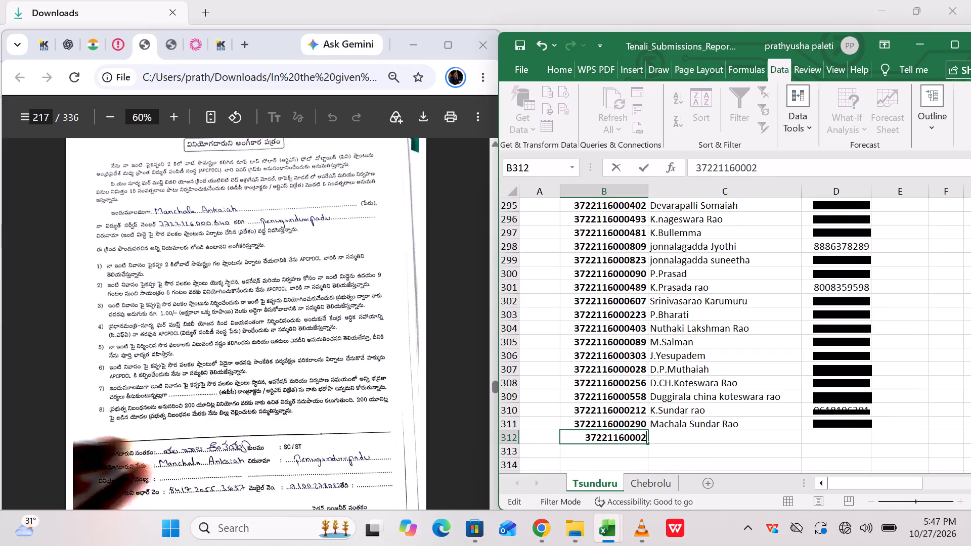
key("BackSpace")
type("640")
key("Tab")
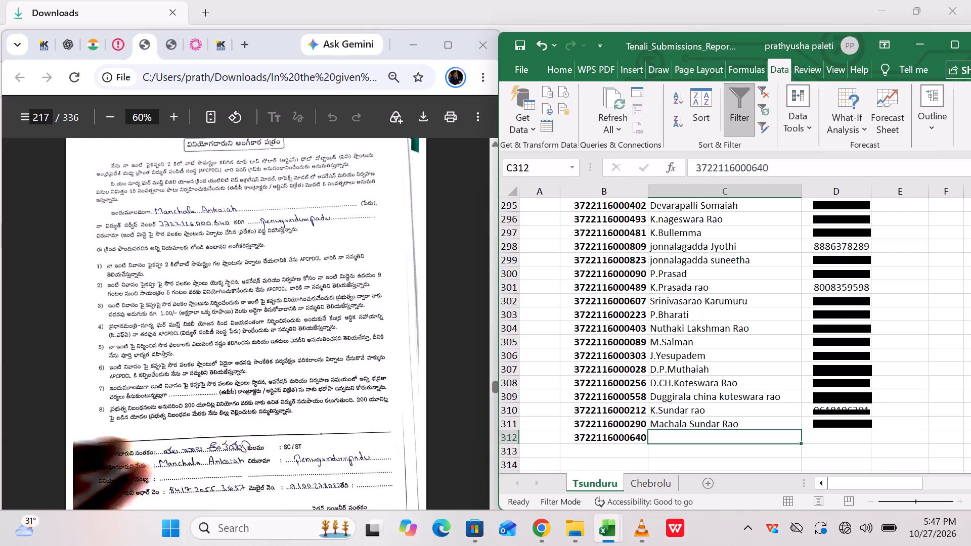
Enter the consumer's full name from the page 217 form in C312, keeping row 311's surname and replacing the given name.
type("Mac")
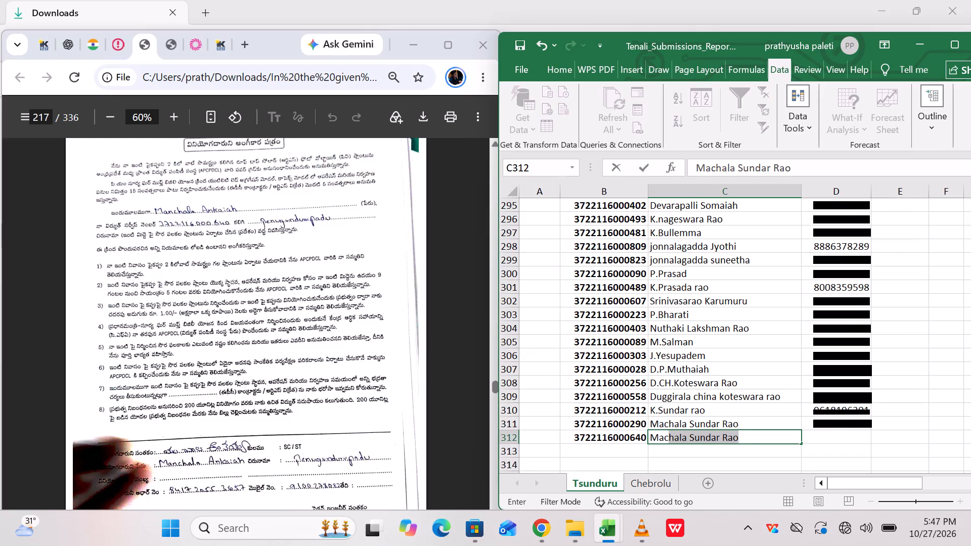
double_click(742, 437)
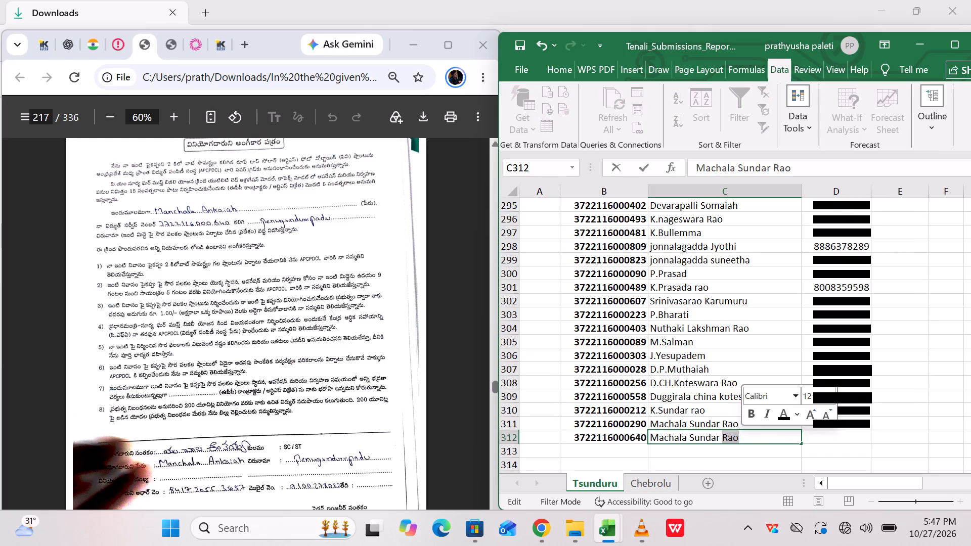
key("BackSpace")
key("BackSpace")
key("BackSpace")
key("BackSpace")
key("BackSpace")
key("BackSpace")
key("BackSpace")
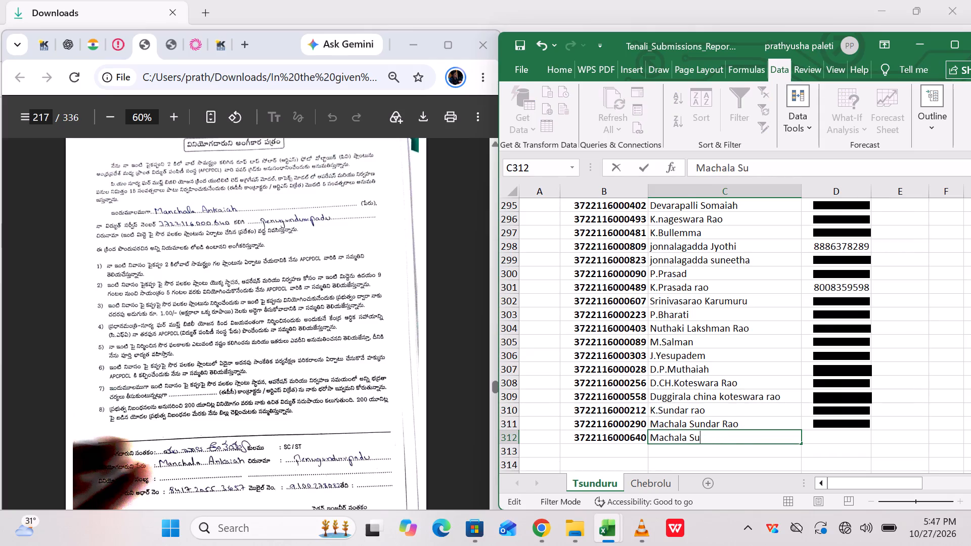
key("BackSpace")
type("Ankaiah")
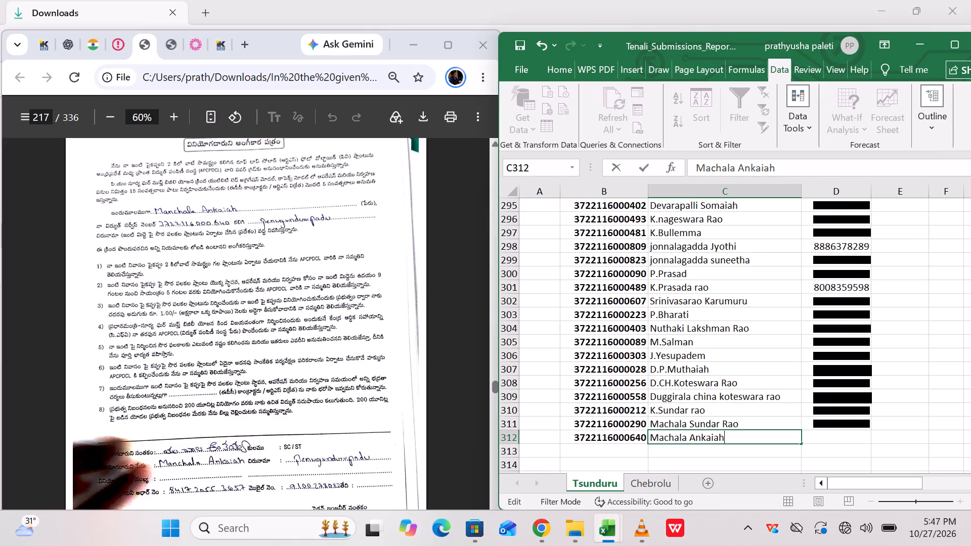
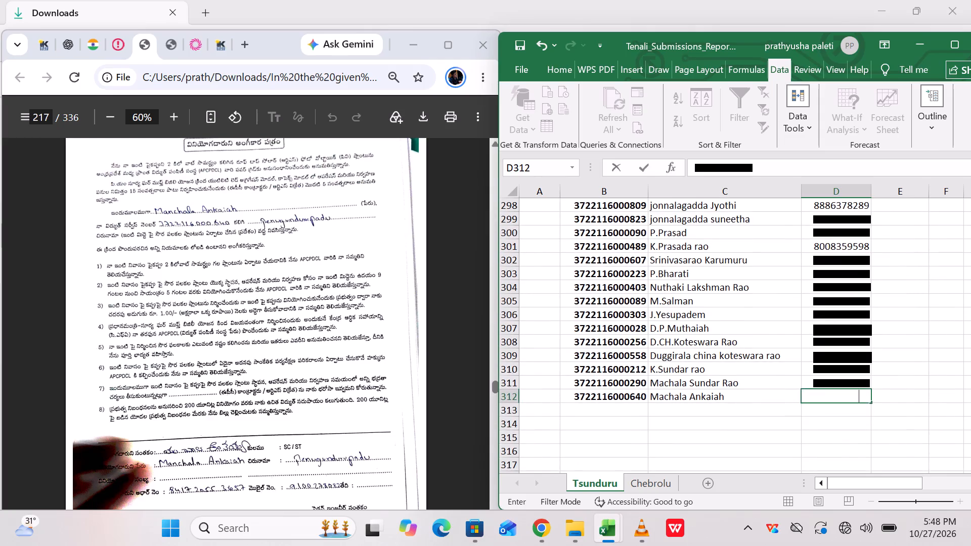
Enter the page 218 form's service number in B313, reusing row 312's number with the last three digits replaced from the form.
left_click(624, 415)
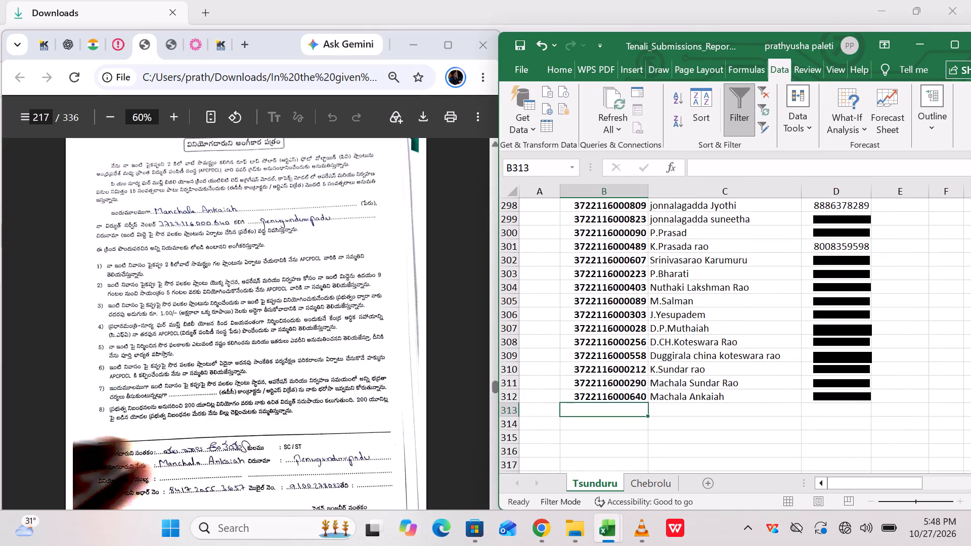
scroll(295, 407, "down", 5)
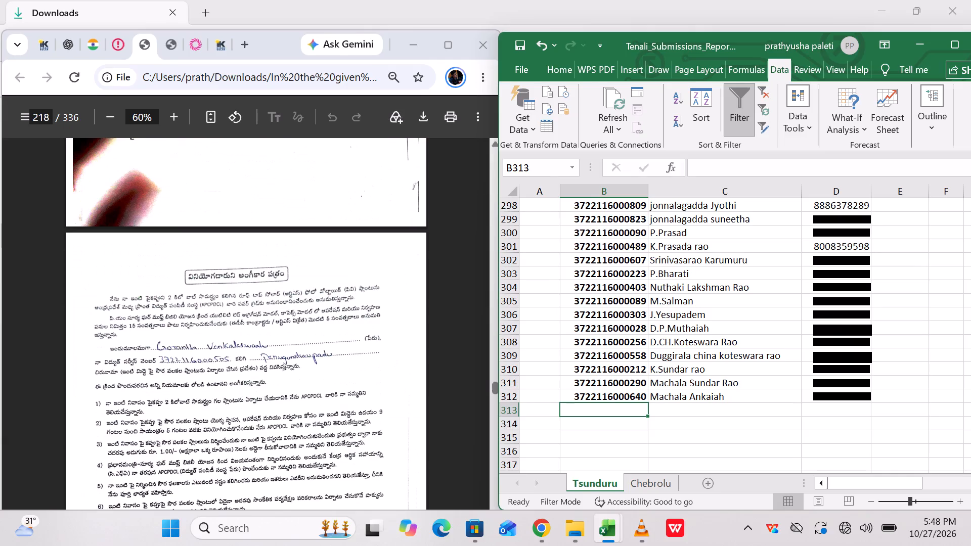
scroll(282, 377, "down", 1)
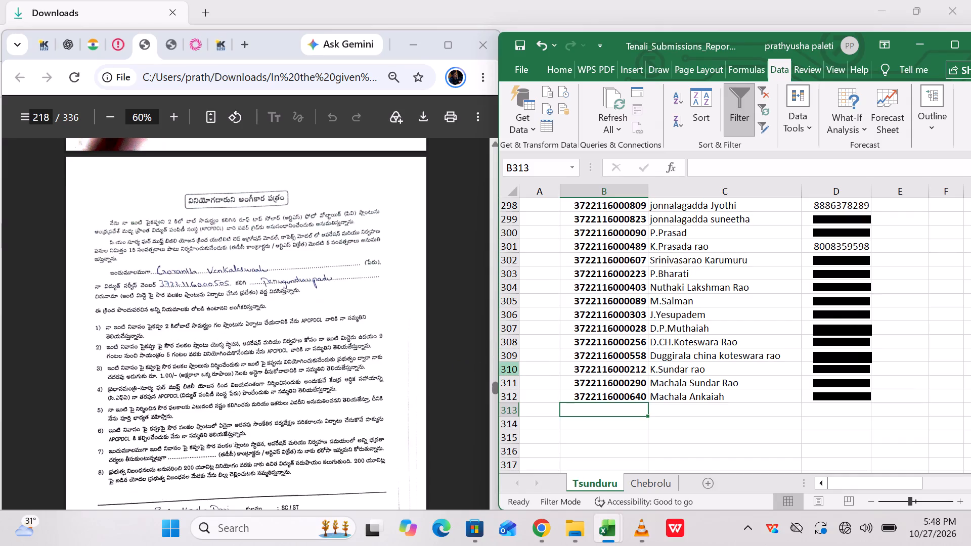
left_click(586, 395)
key("ctrl+c")
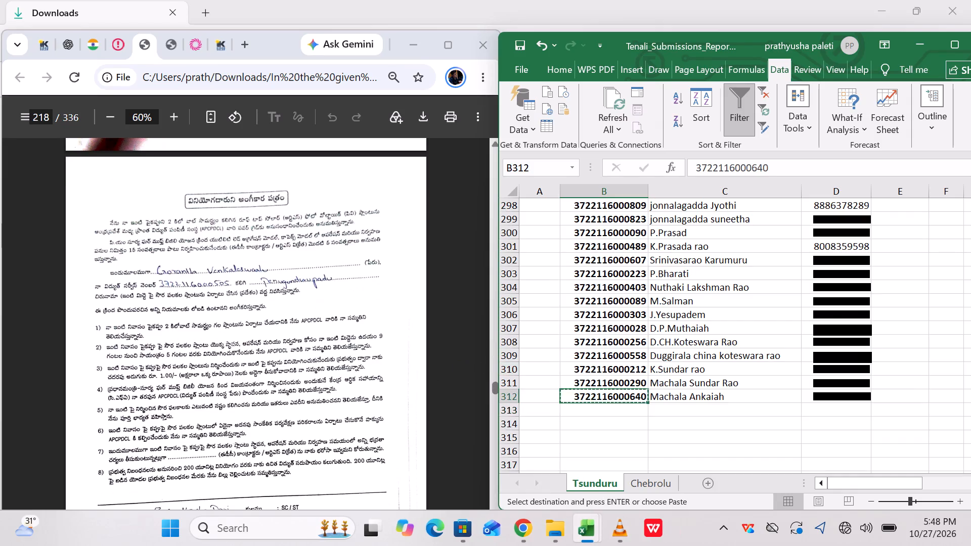
left_click(591, 412)
key("ctrl+v")
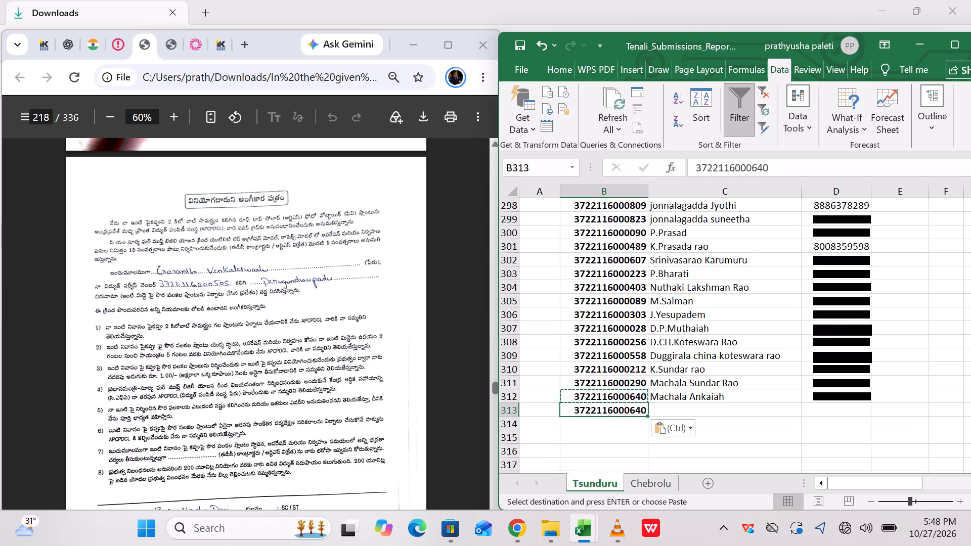
double_click(644, 409)
key("BackSpace")
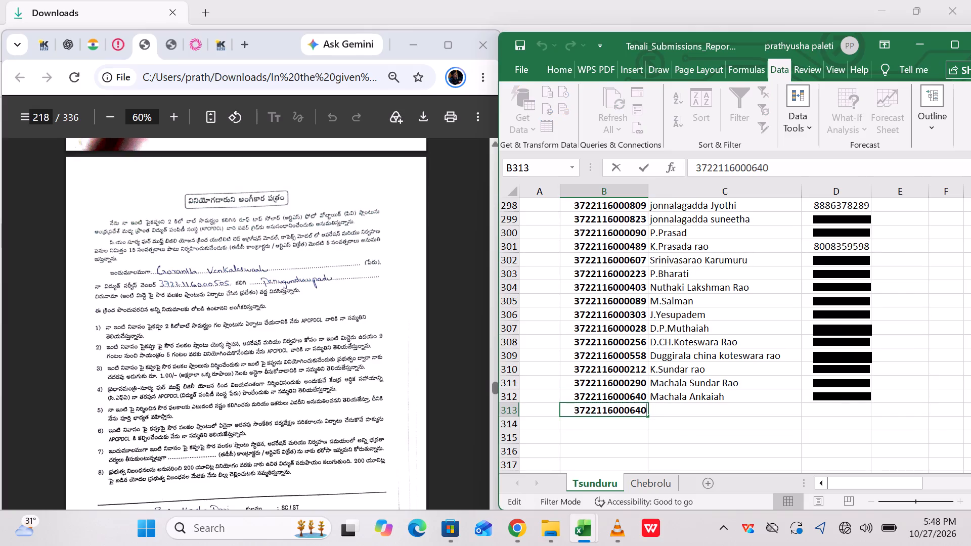
key("BackSpace")
key("BackSpace")
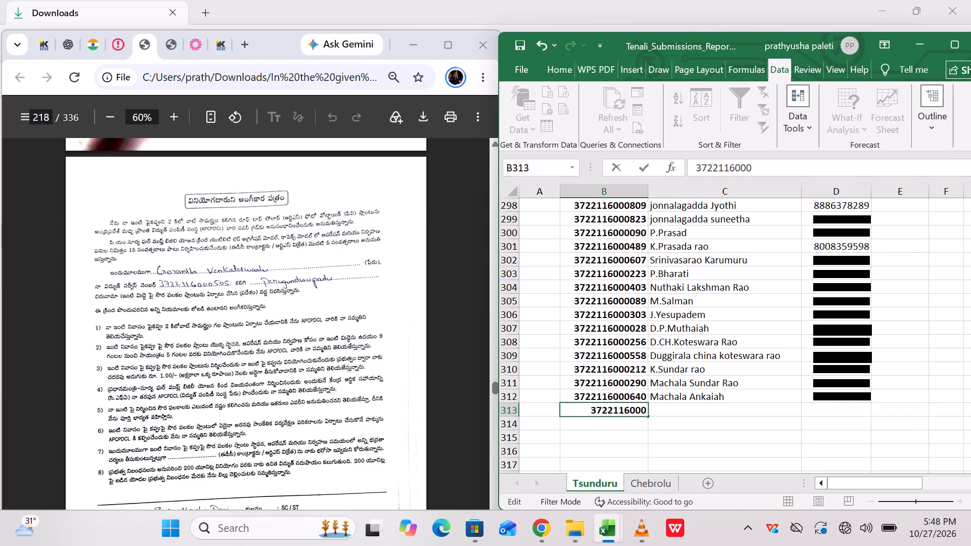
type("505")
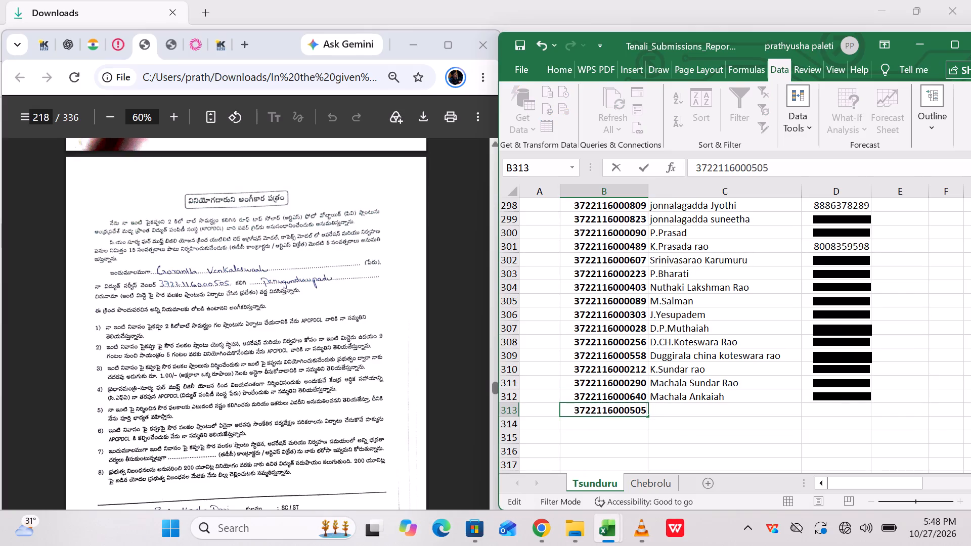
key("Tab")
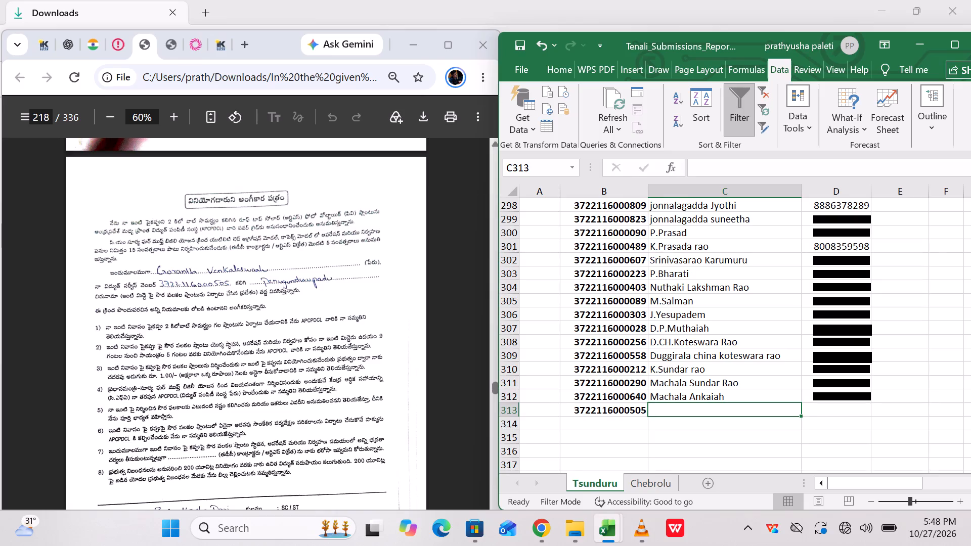
Enter the consumer's full name from the page 218 form in C313, surname first.
scroll(356, 353, "down", 1)
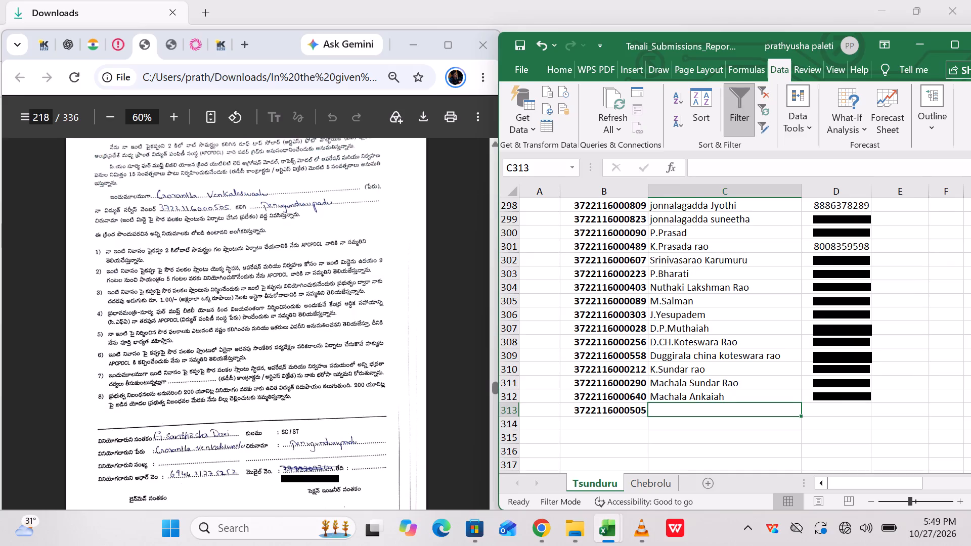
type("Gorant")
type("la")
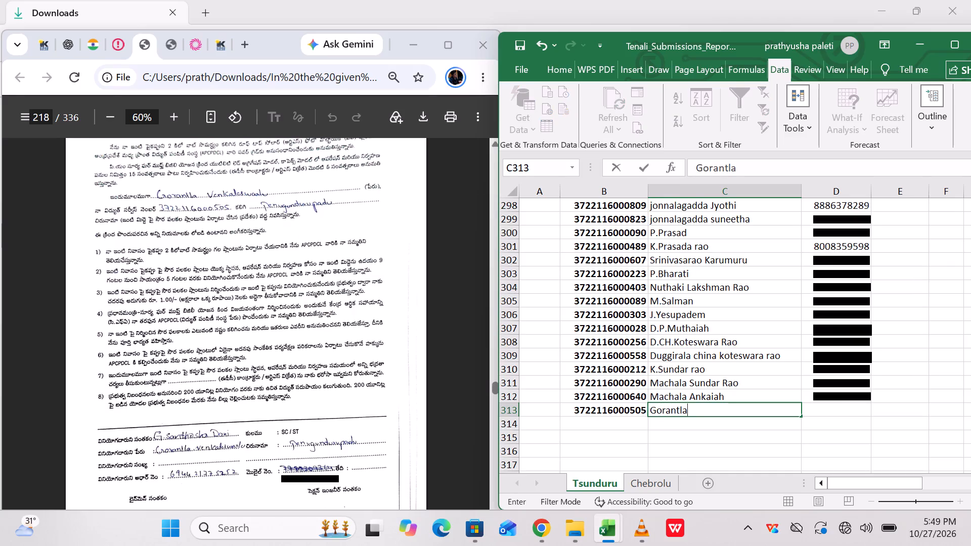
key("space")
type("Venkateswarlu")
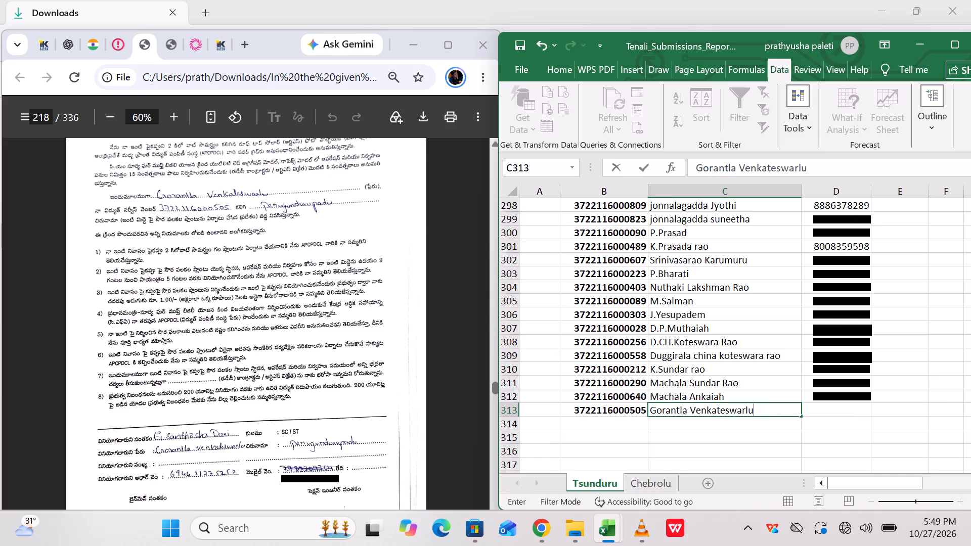
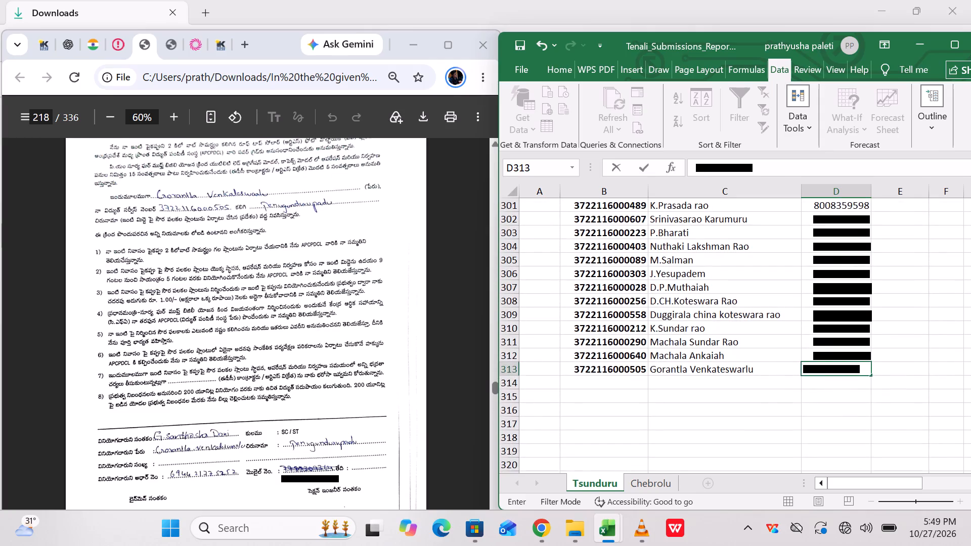
Enter the page 219 form's service number in B314, reusing row 313's number with the last three digits replaced from the form.
scroll(334, 370, "down", 5)
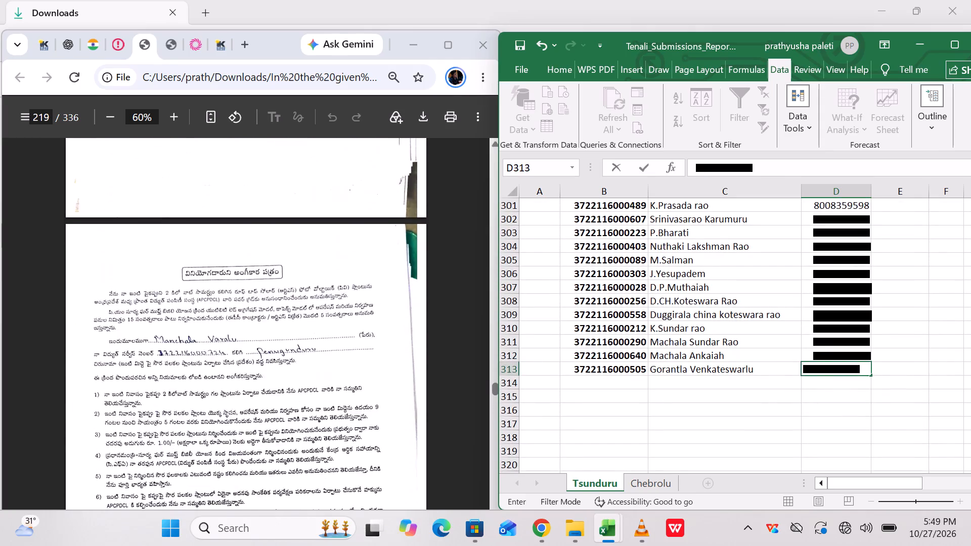
scroll(334, 370, "down", 1)
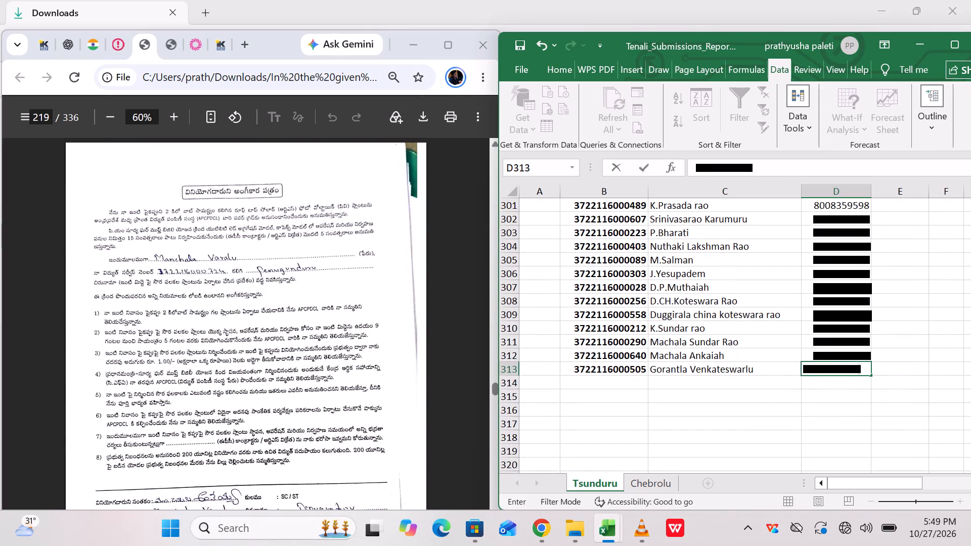
left_click(617, 382)
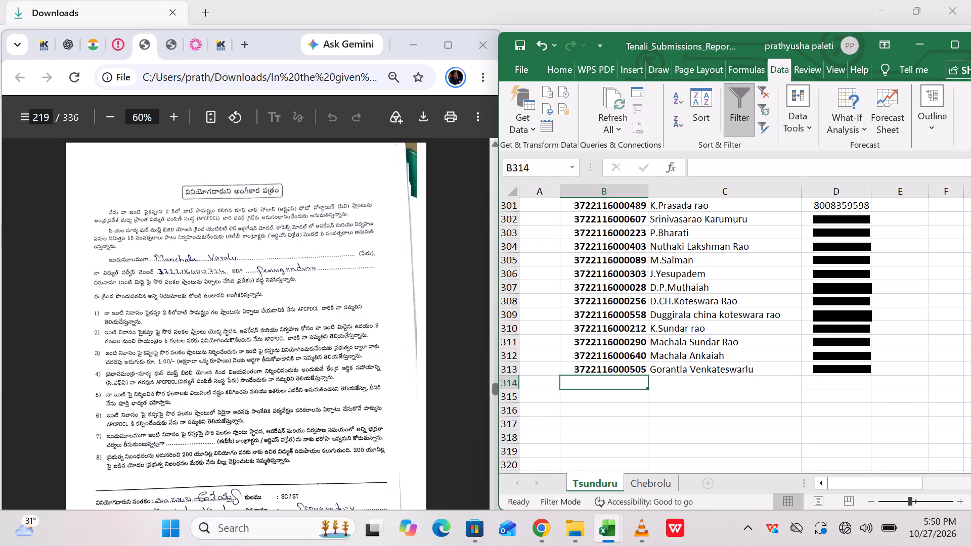
left_click(615, 370)
key("ctrl+c")
left_click(601, 387)
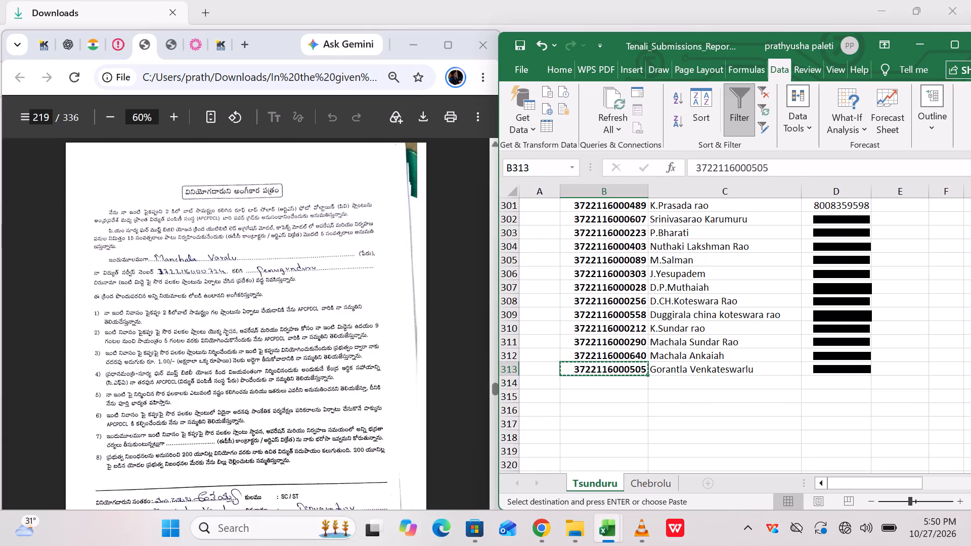
key("ctrl+v")
double_click(644, 384)
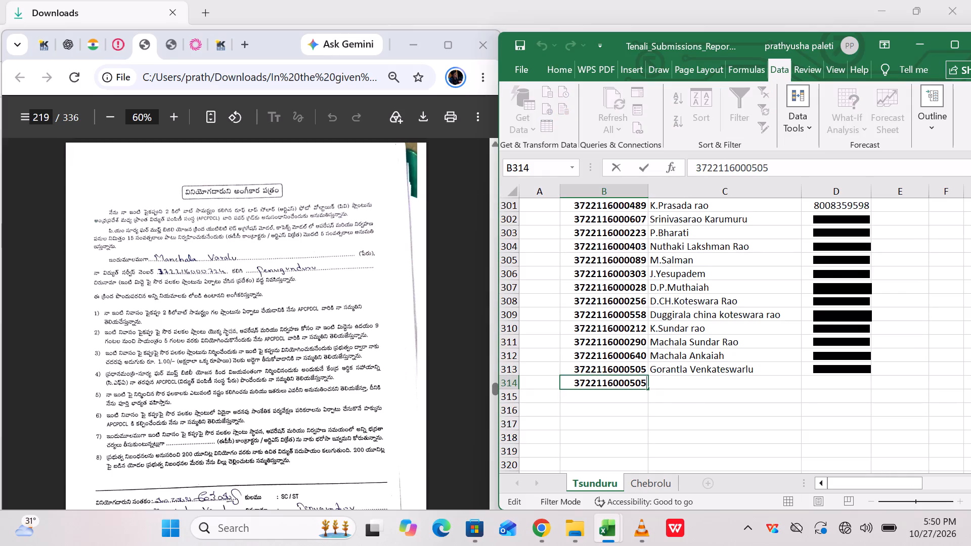
key("BackSpace")
key("BackSpace")
key("BackSpace")
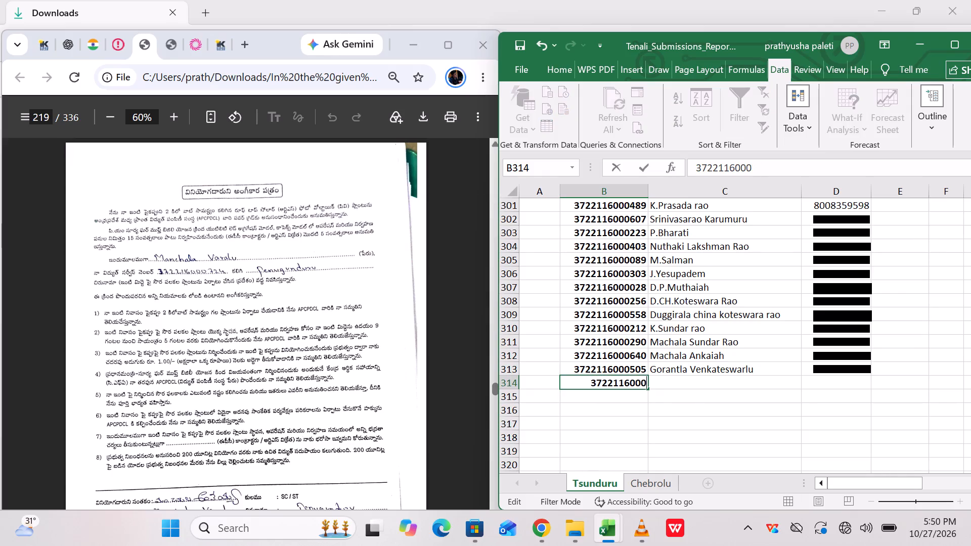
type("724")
Enter the consumer's full name from the page 219 form in C314, surname first.
left_click(666, 383)
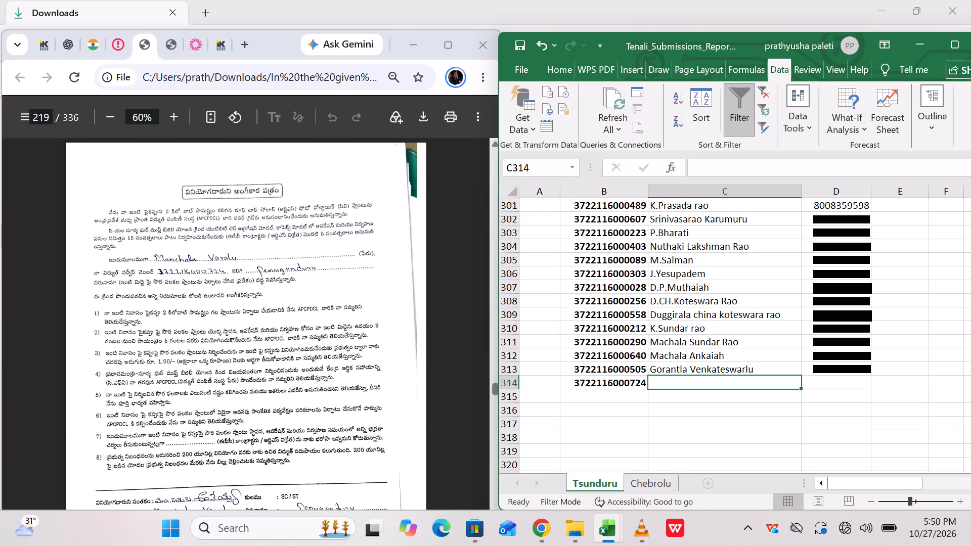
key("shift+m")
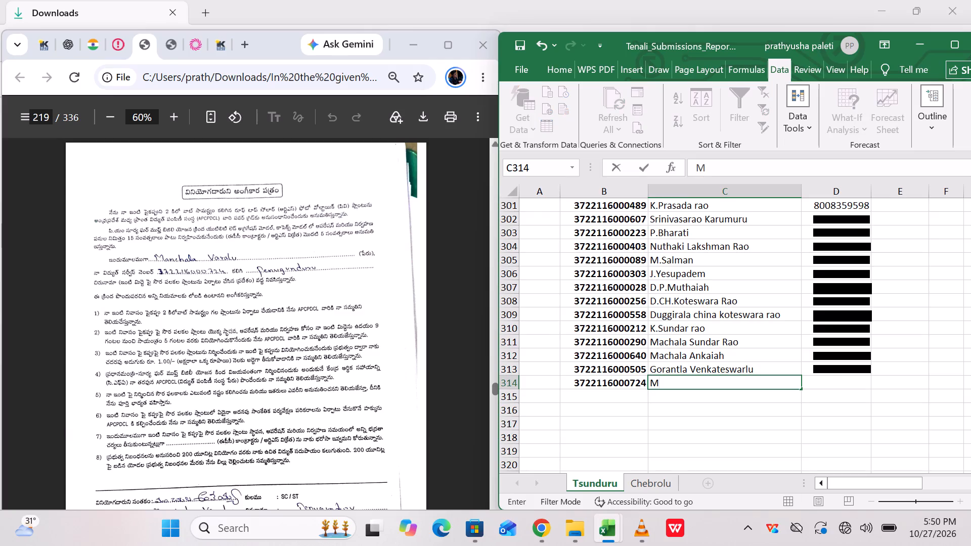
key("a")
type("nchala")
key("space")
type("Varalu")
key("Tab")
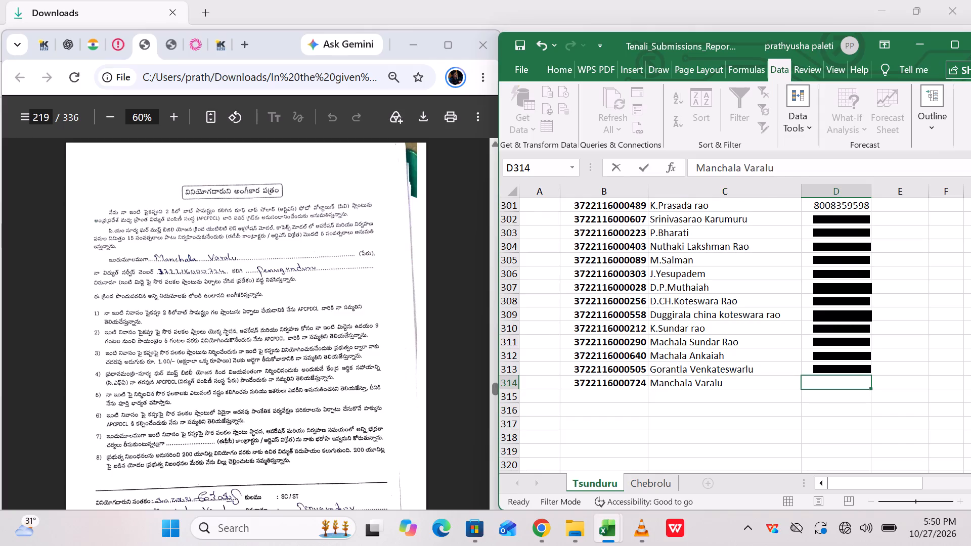
Enter the consumer's mobile number from the bottom of the page 219 form in D314.
scroll(334, 375, "down", 1)
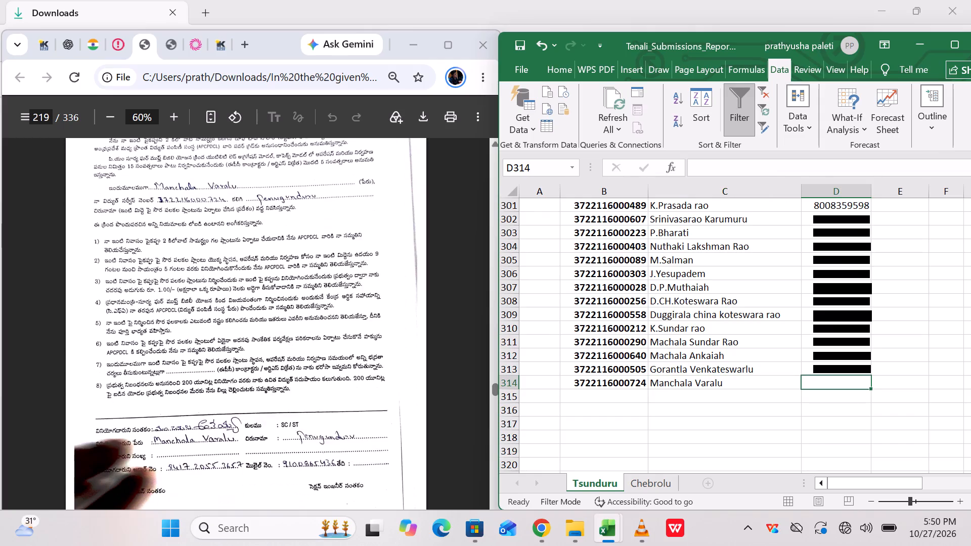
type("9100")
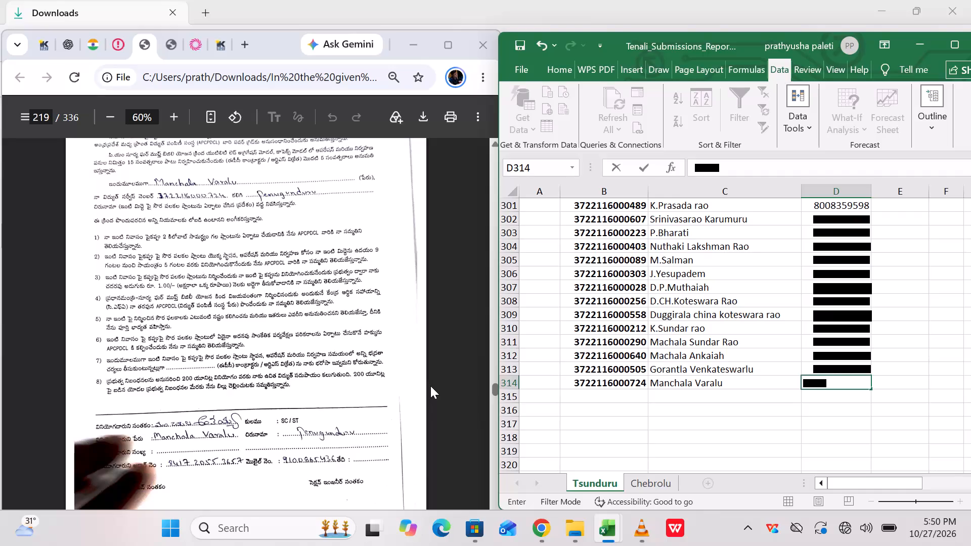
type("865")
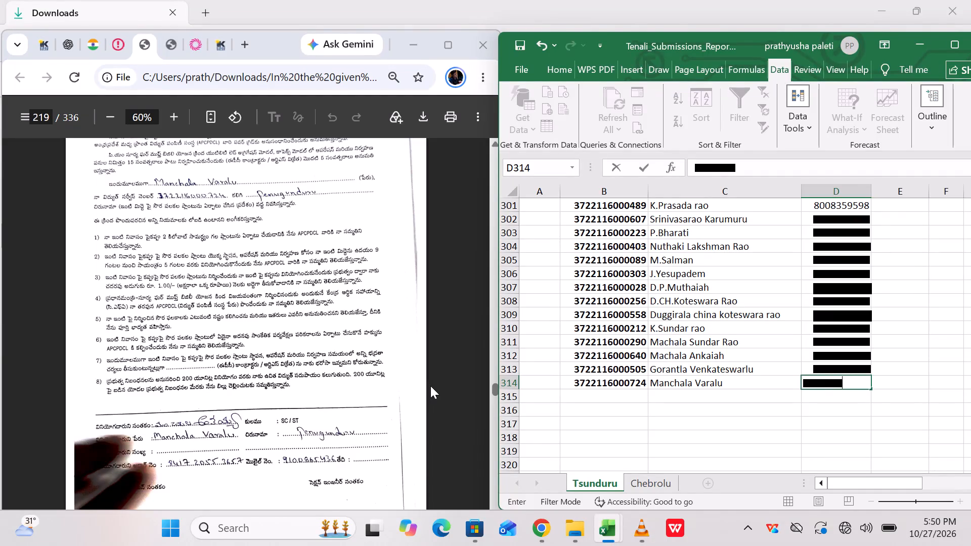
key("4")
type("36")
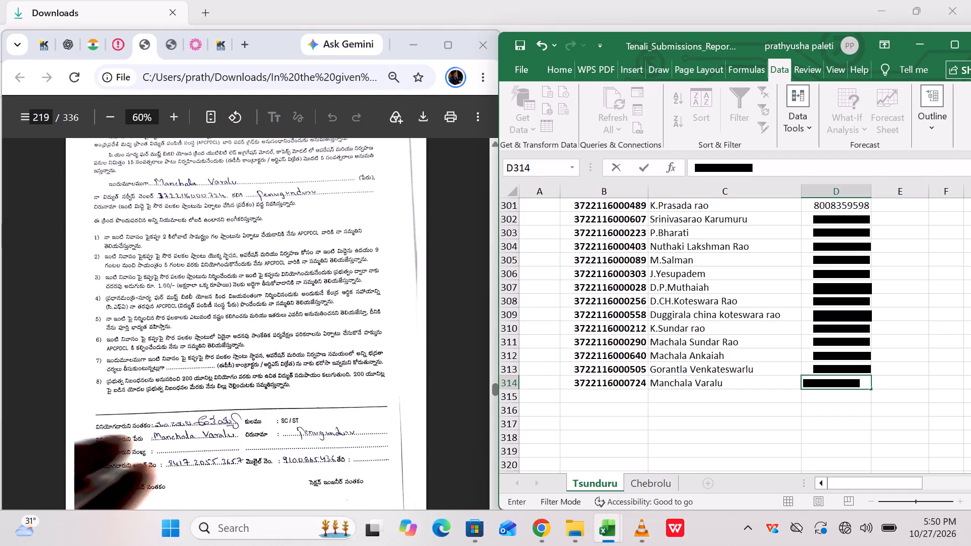
Enter the page 220 form's service number in B315, reusing row 314's number with the last three digits replaced from the form.
left_click(590, 400)
scroll(266, 371, "down", 4)
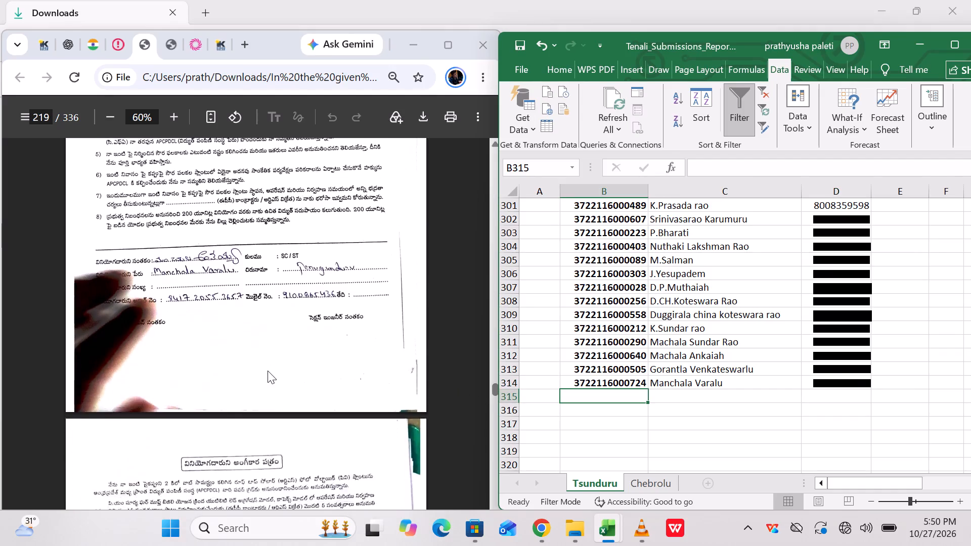
scroll(268, 371, "down", 1)
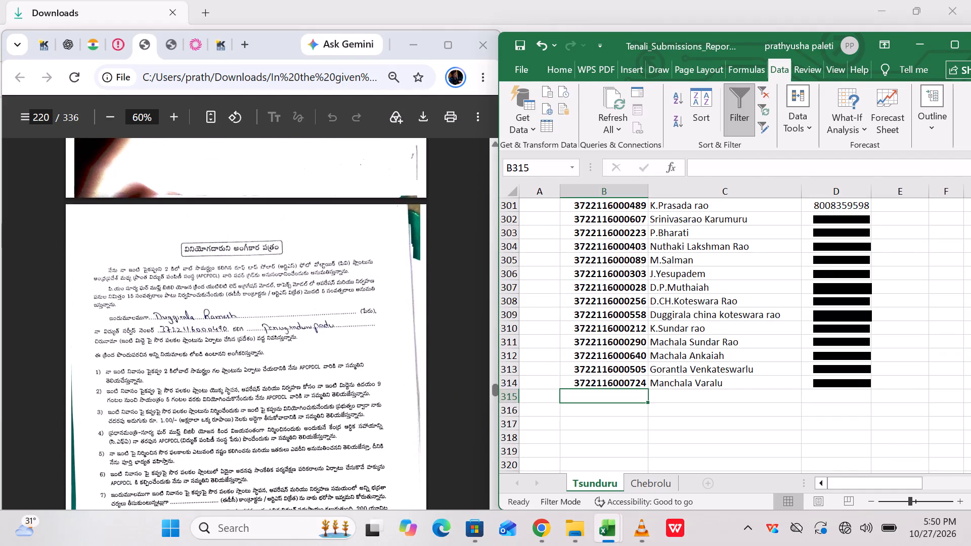
left_click(604, 383)
key("ctrl+c")
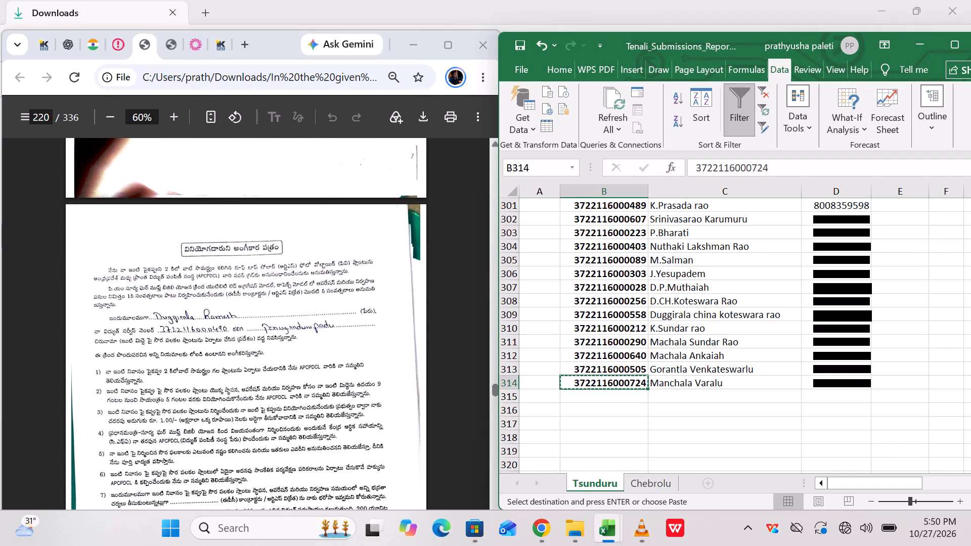
left_click(586, 398)
key("ctrl+v")
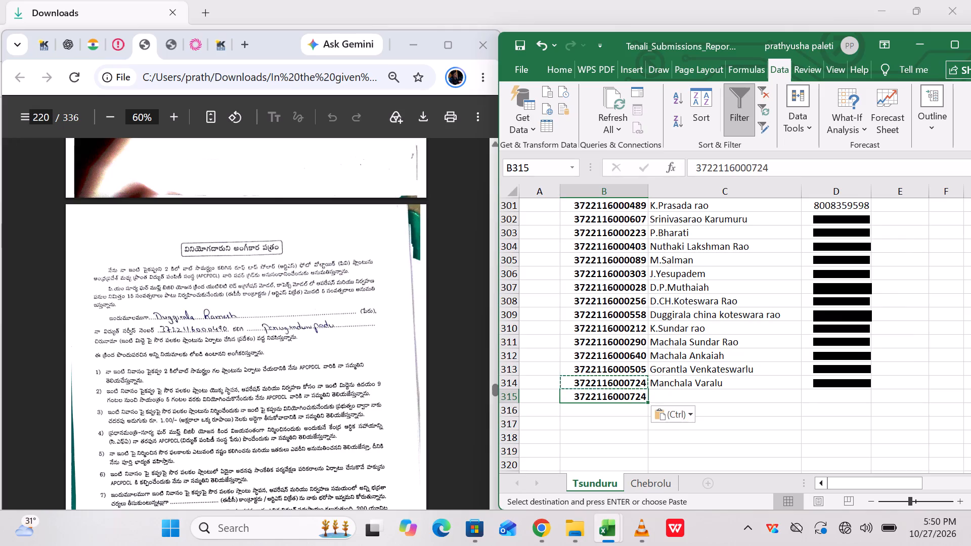
double_click(645, 393)
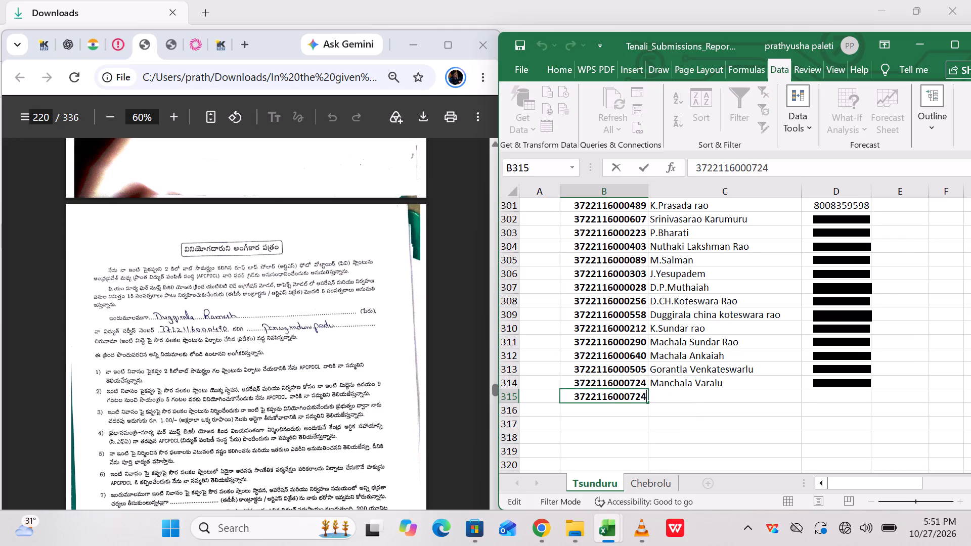
key("BackSpace")
key("BackSpace")
key("BackSpace")
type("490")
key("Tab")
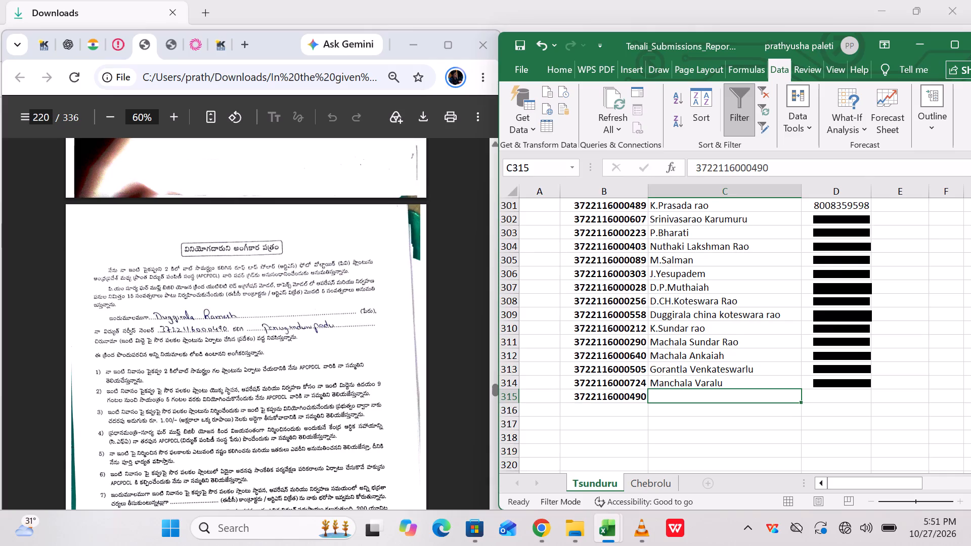
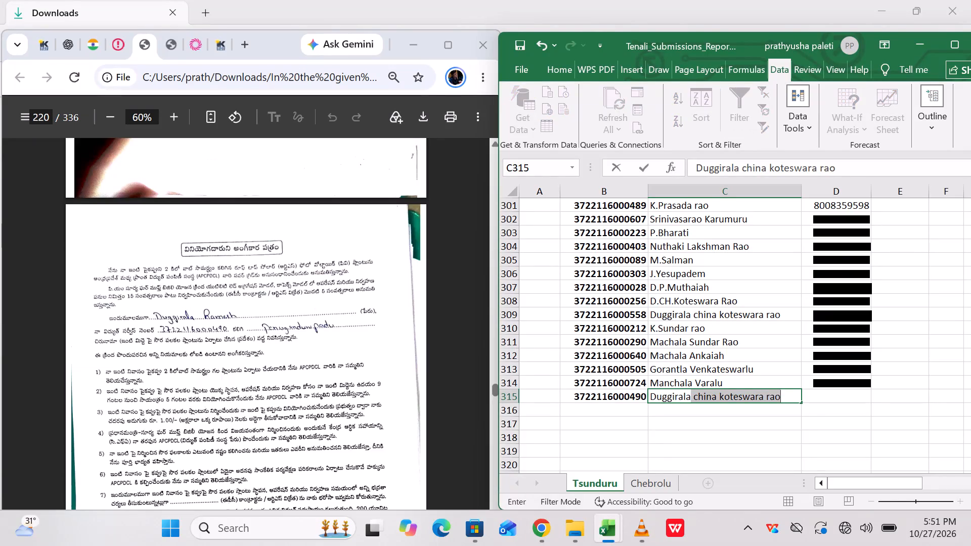
Complete the consumer's full name from the page 220 form in C315, surname first.
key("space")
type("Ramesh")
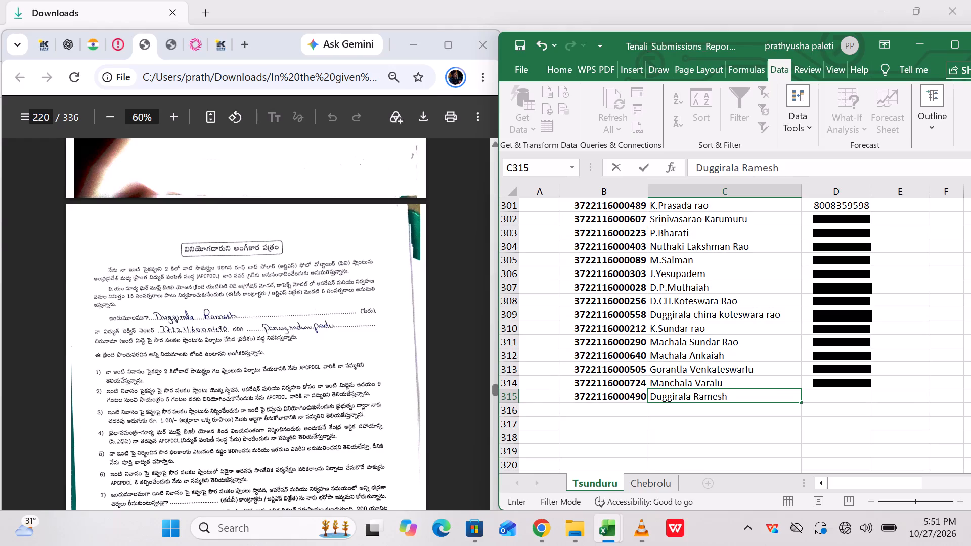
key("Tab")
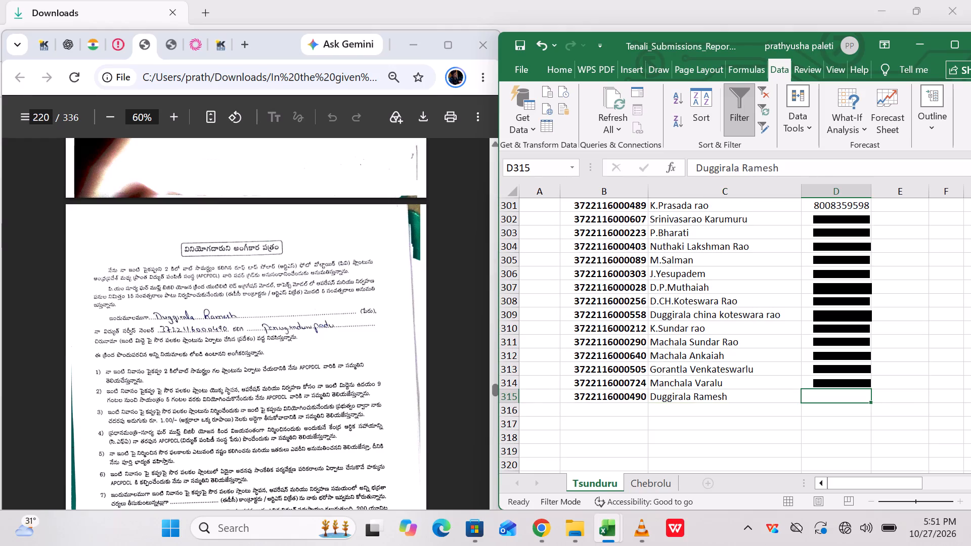
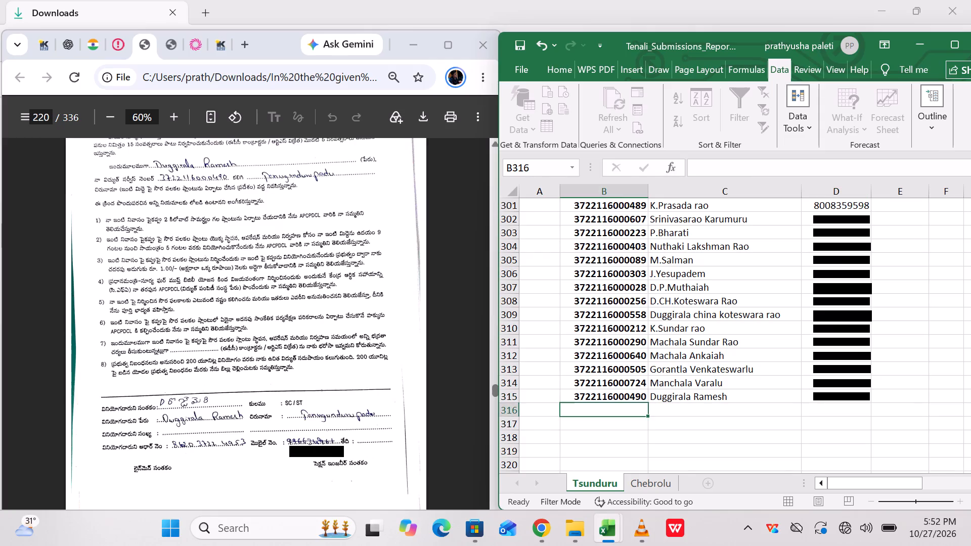
Bring up the consent form on page 221 to read the consumer's service number and name for row 316.
scroll(218, 388, "down", 4)
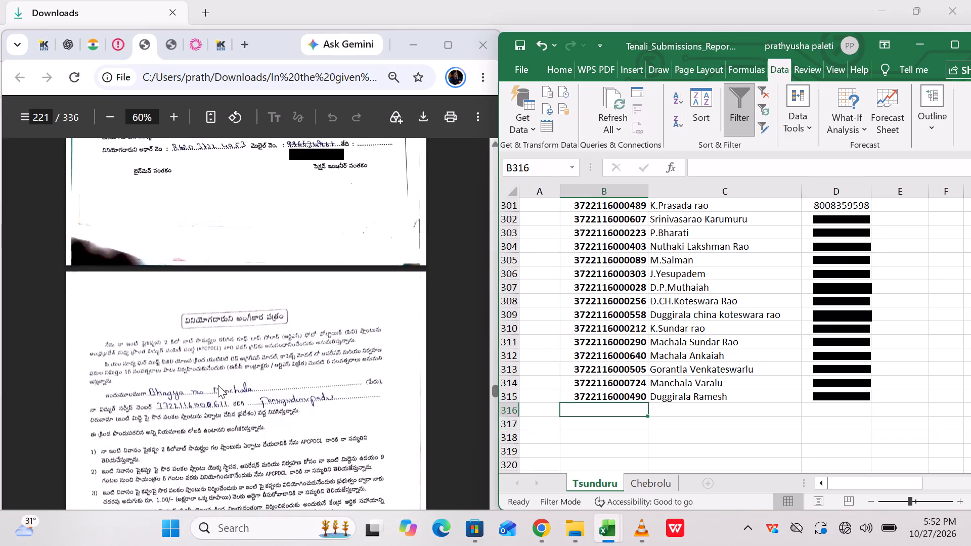
scroll(218, 385, "down", 1)
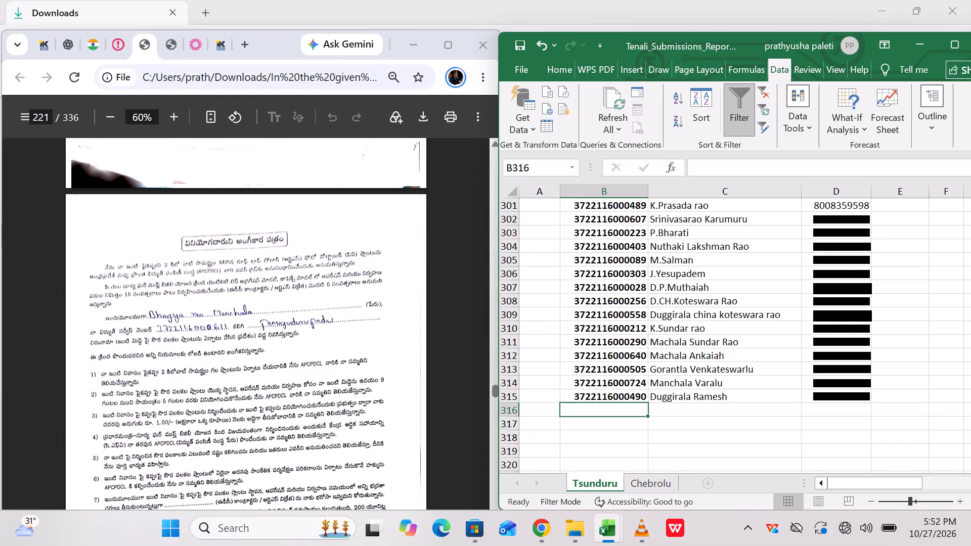
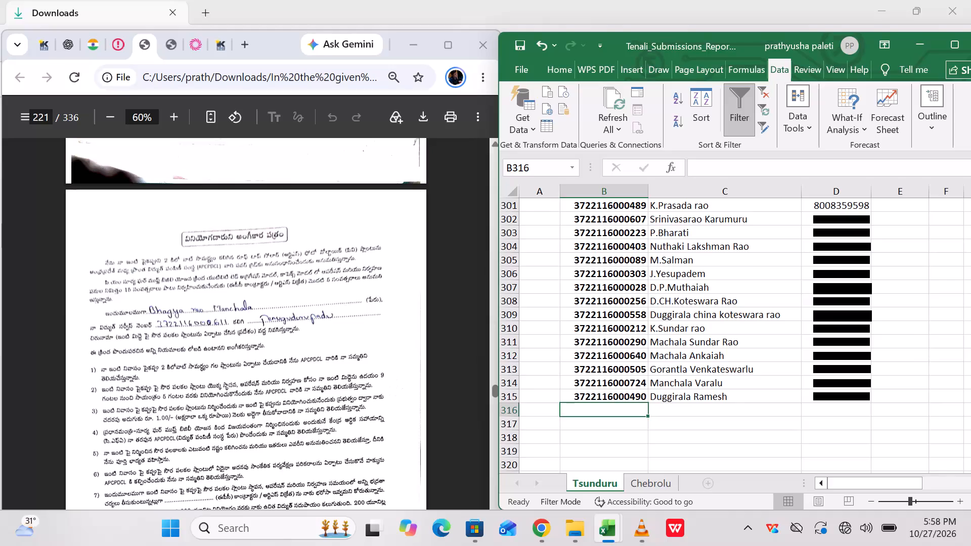
Fill B316 with the service number from the page 221 form, copying the number in B315 and replacing its last three digits.
scroll(229, 381, "up", 4)
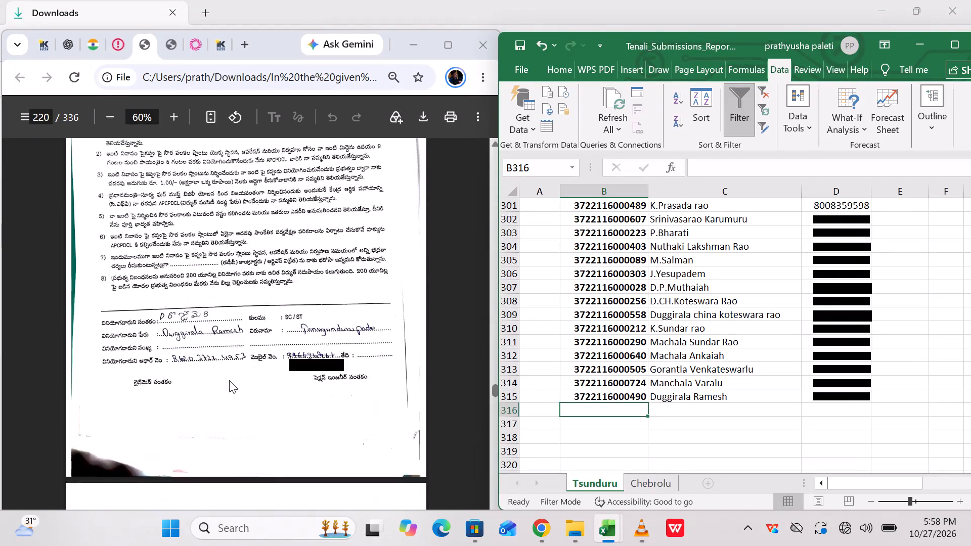
scroll(229, 380, "up", 2)
scroll(229, 380, "down", 6)
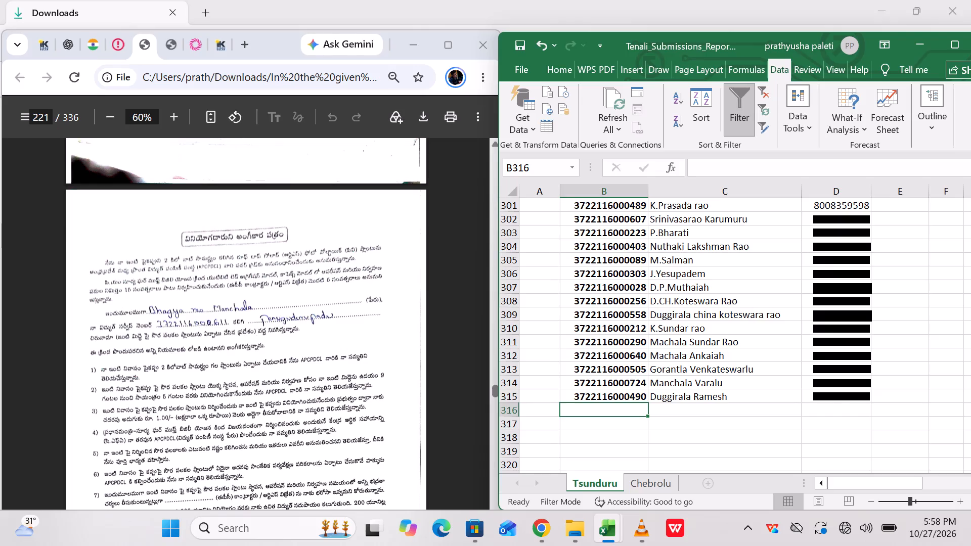
left_click(593, 396)
key("ctrl+c")
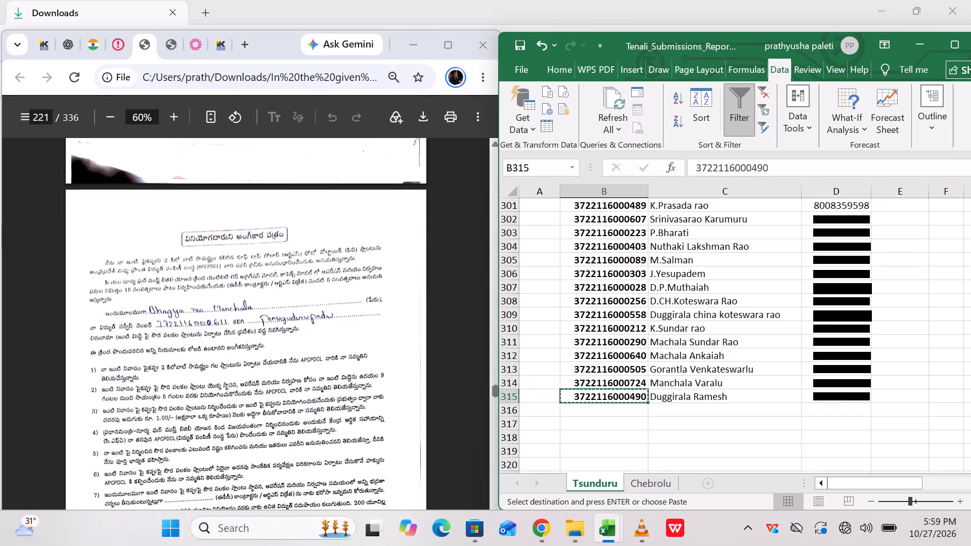
left_click(603, 412)
key("ctrl+v")
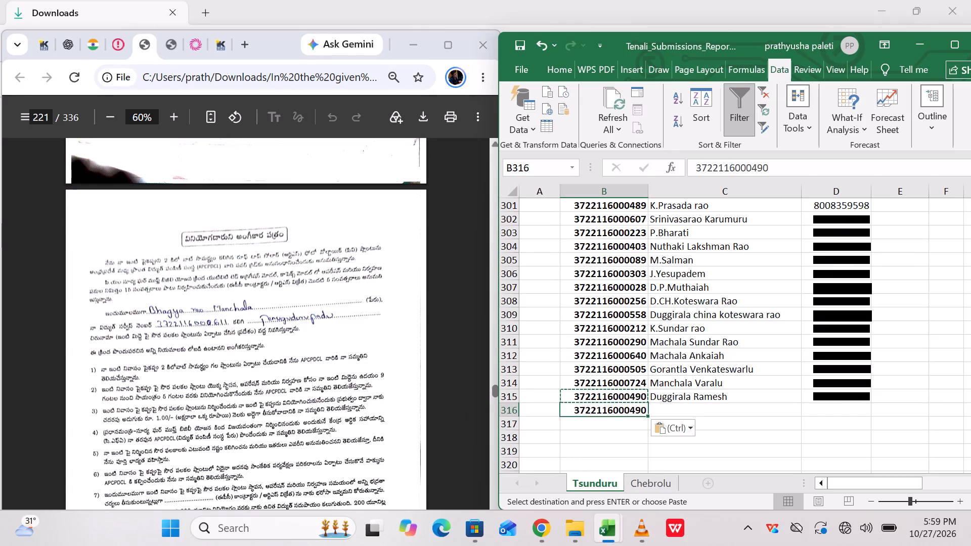
double_click(645, 410)
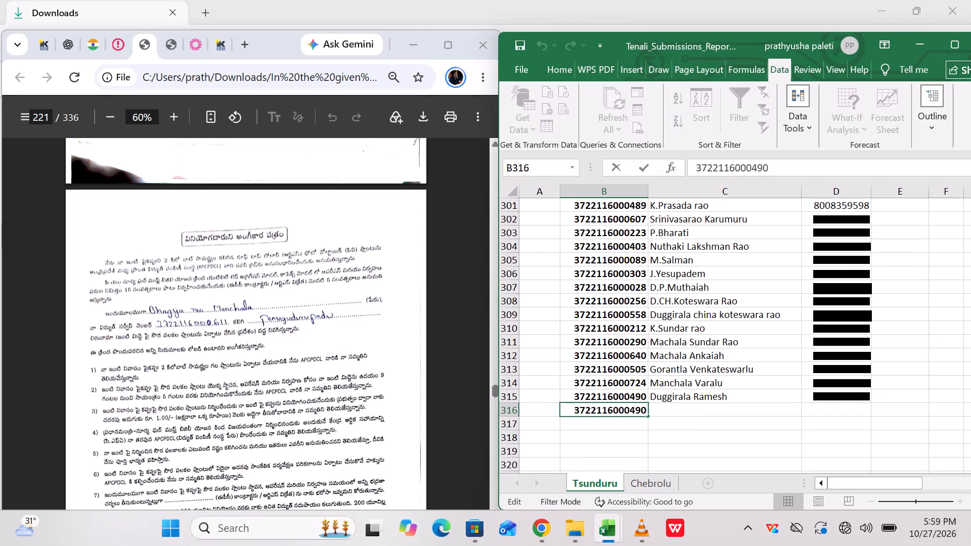
key("BackSpace")
key("BackSpace")
key("BackSpace")
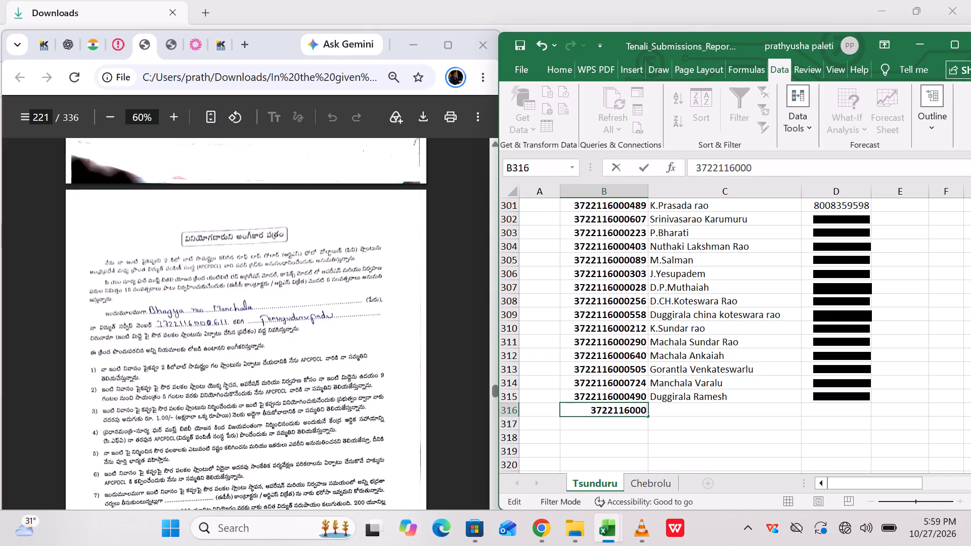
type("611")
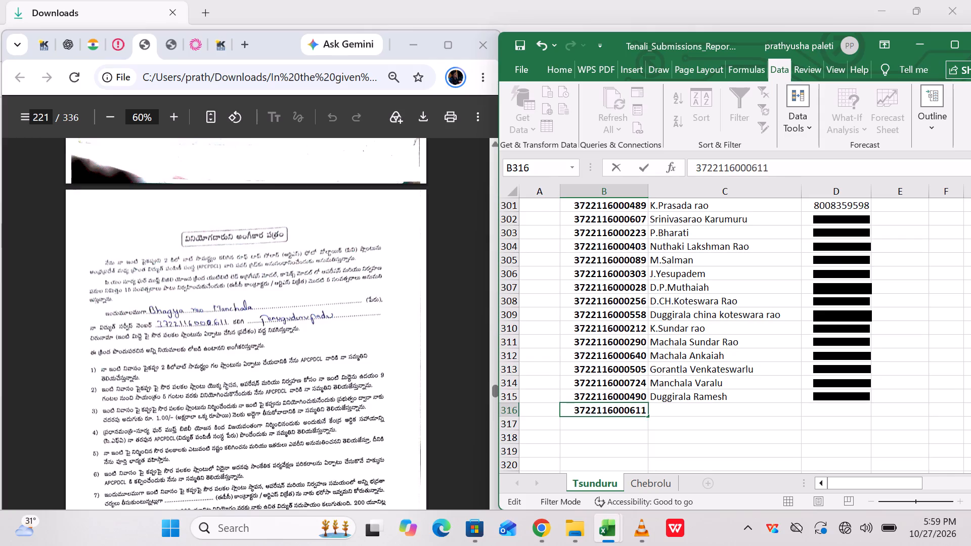
Enter the consumer's full name from the page 221 form in C316.
left_click(667, 409)
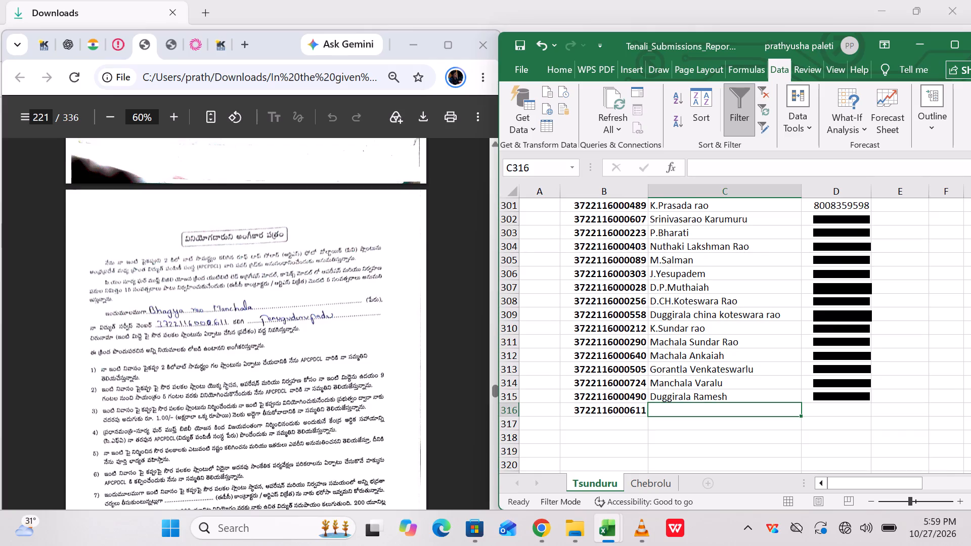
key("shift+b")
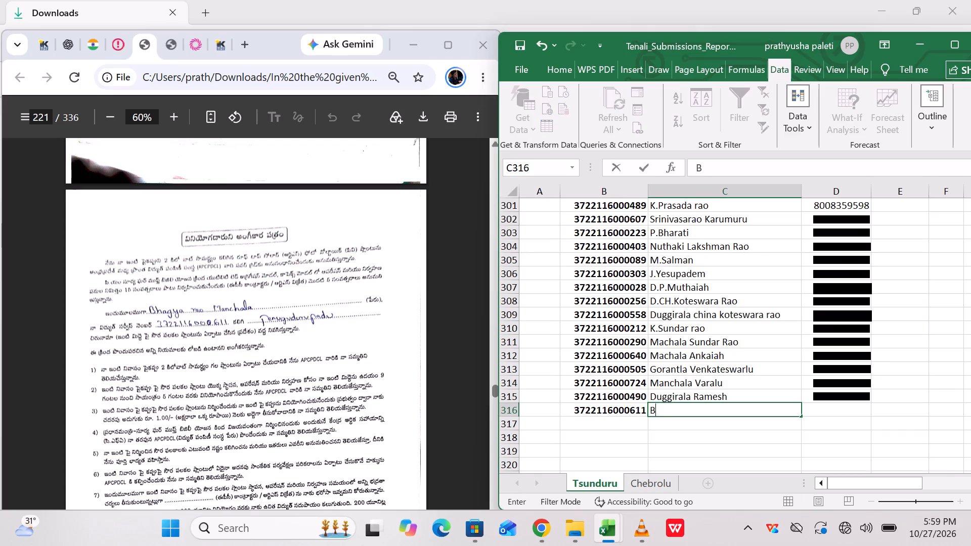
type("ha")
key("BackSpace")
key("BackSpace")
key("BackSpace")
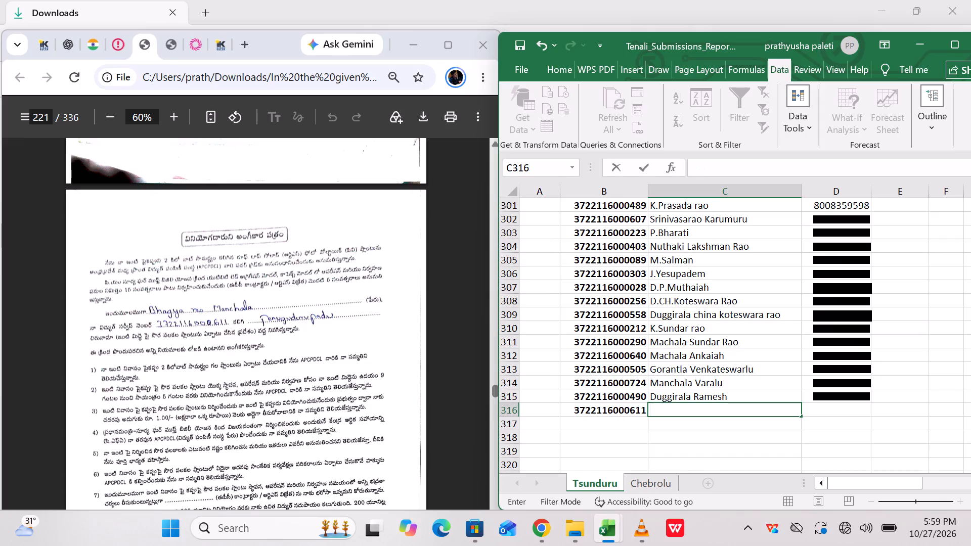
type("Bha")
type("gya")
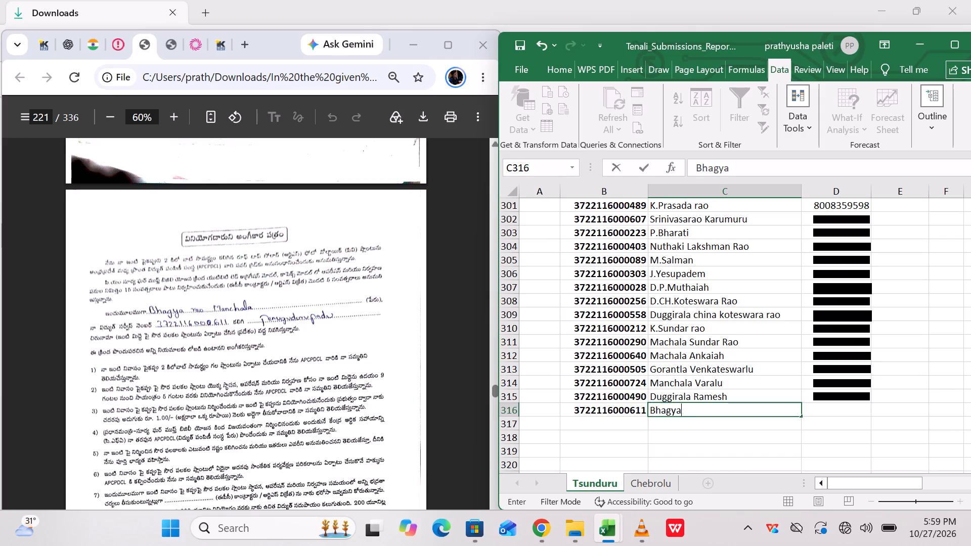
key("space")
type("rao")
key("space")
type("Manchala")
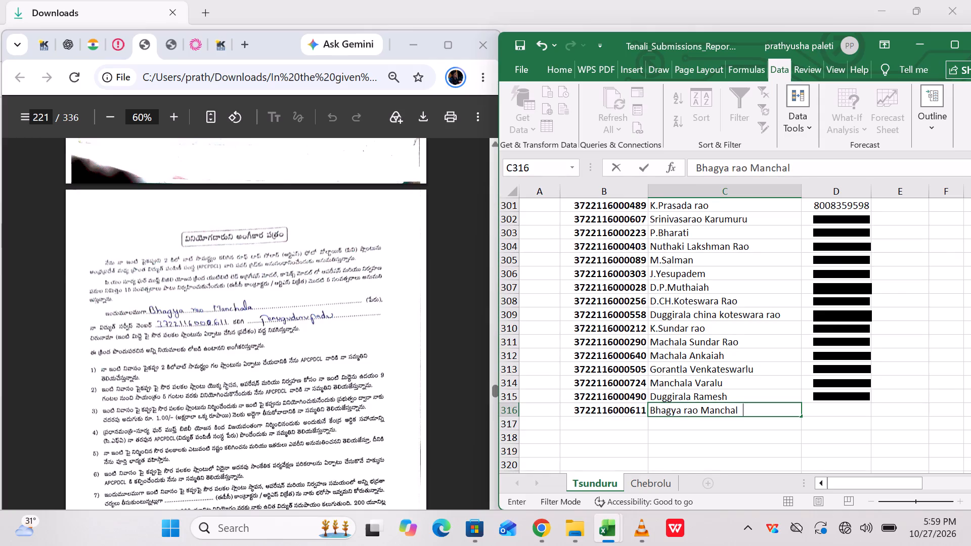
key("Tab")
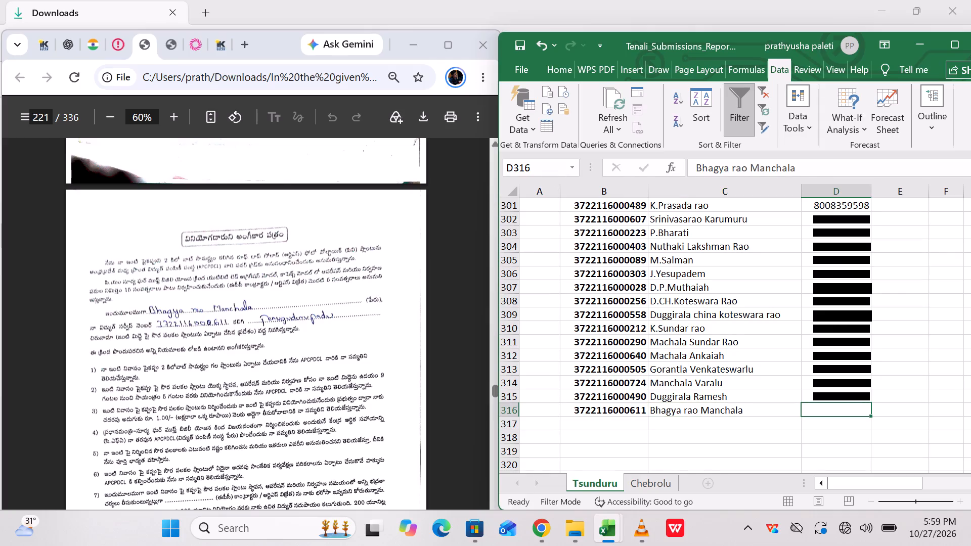
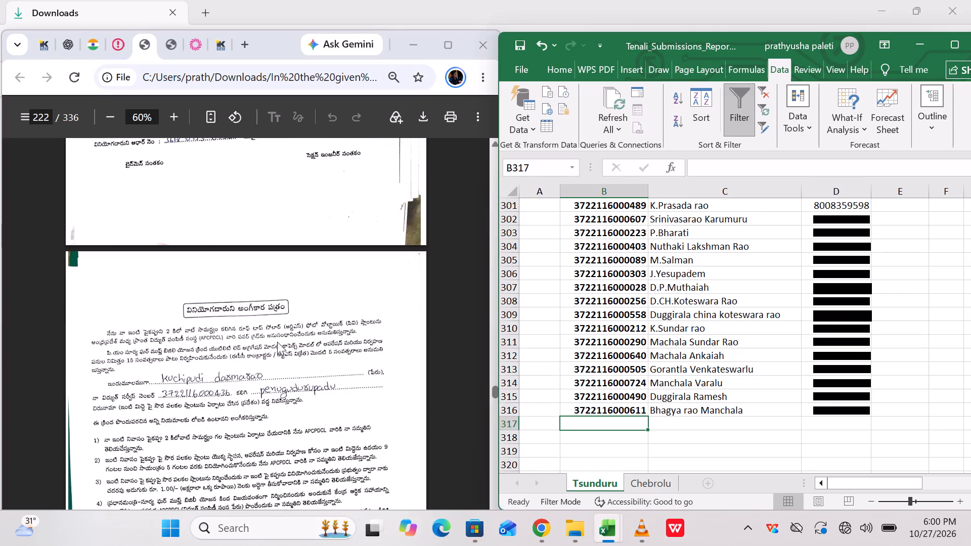
Fill B317 with the service number from the page 222 form, copying the number in B316 and replacing its last three digits.
scroll(277, 342, "down", 1)
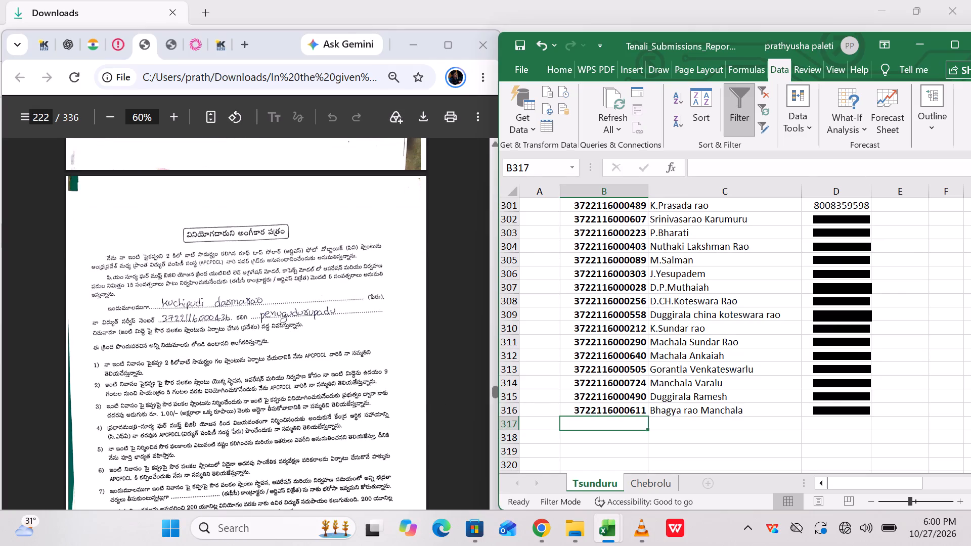
left_click(597, 408)
key("ctrl+c")
left_click(590, 425)
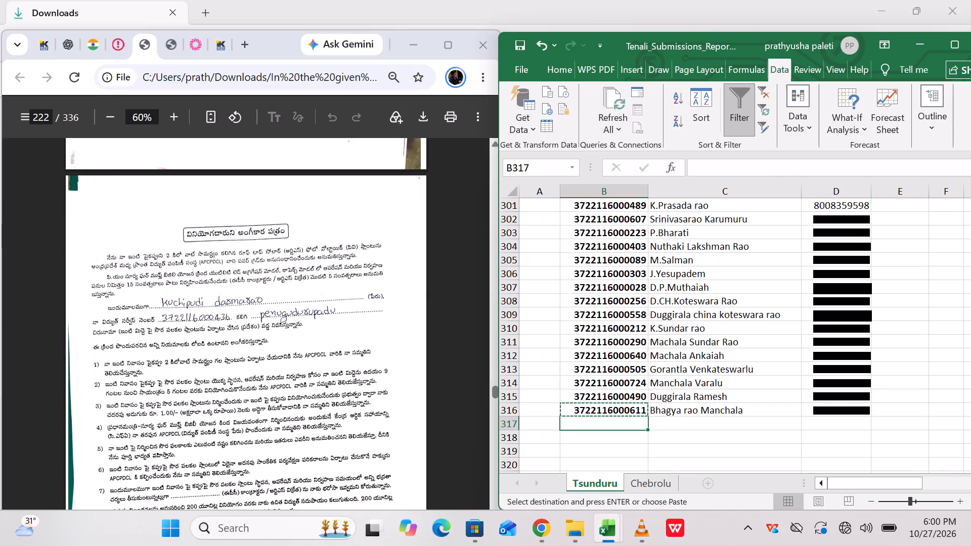
key("ctrl+v")
double_click(643, 422)
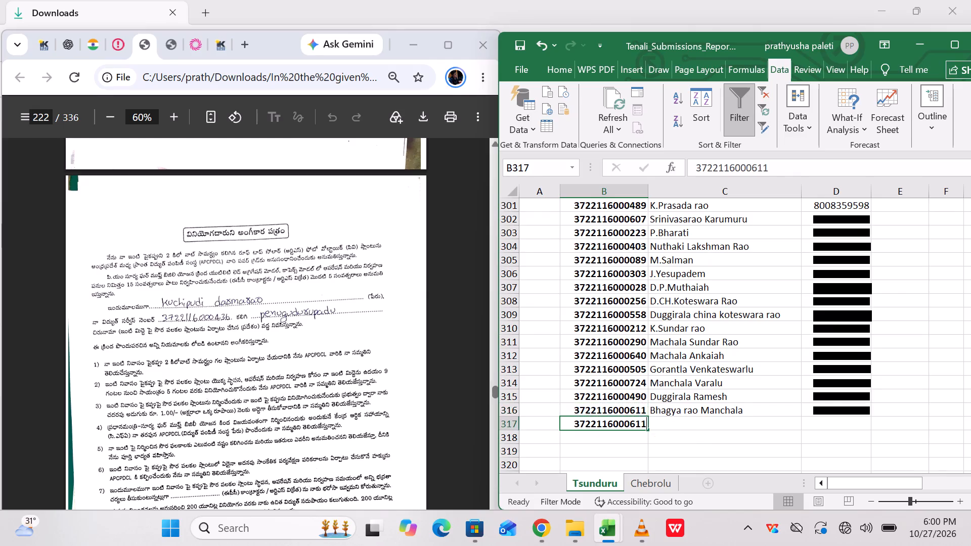
key("BackSpace")
key("BackSpace")
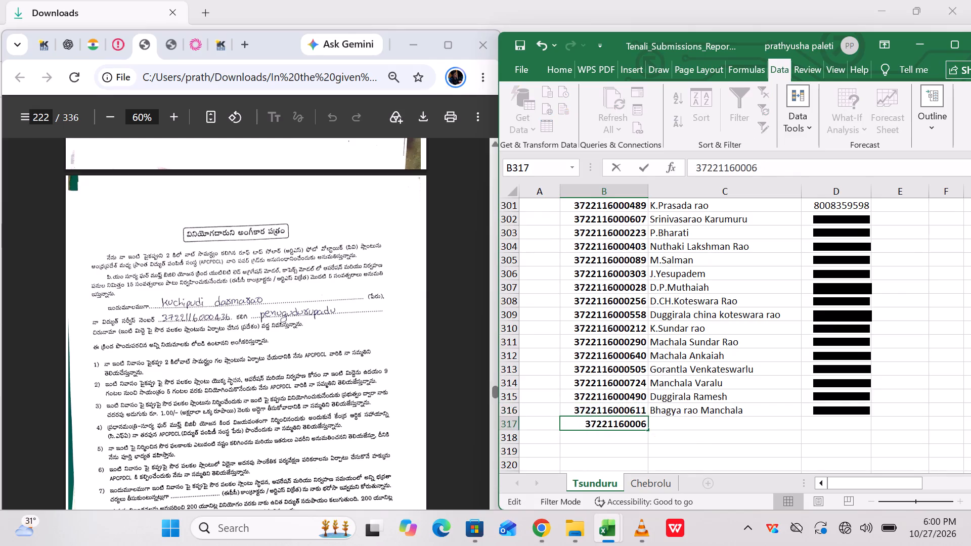
key("BackSpace")
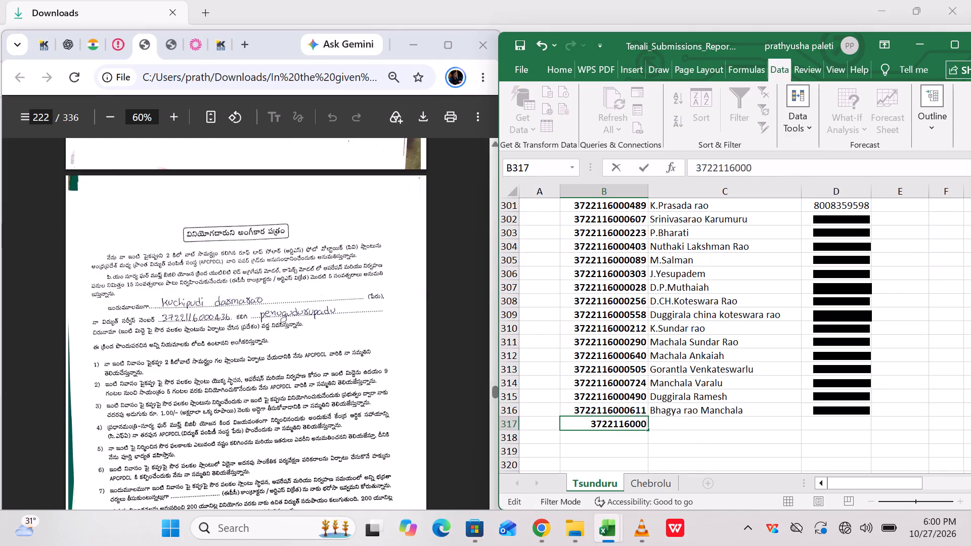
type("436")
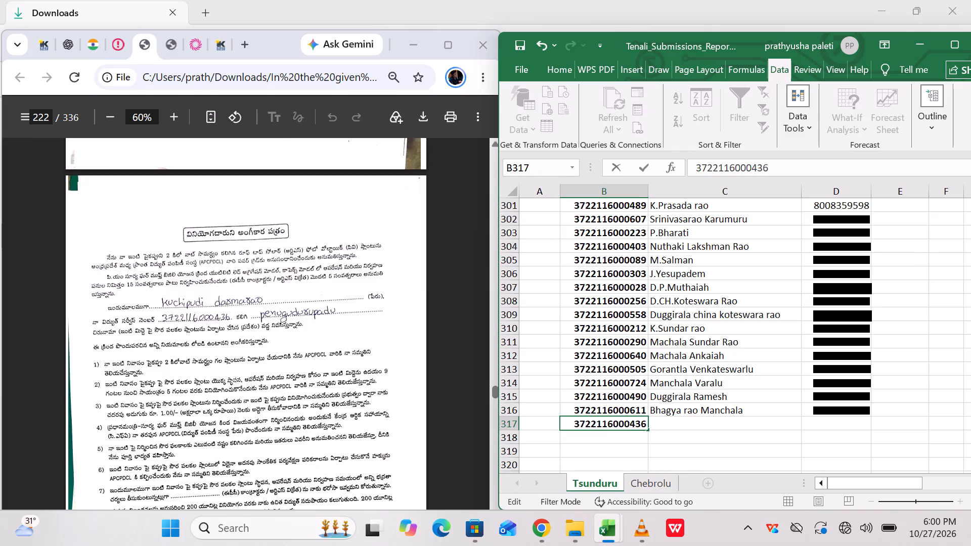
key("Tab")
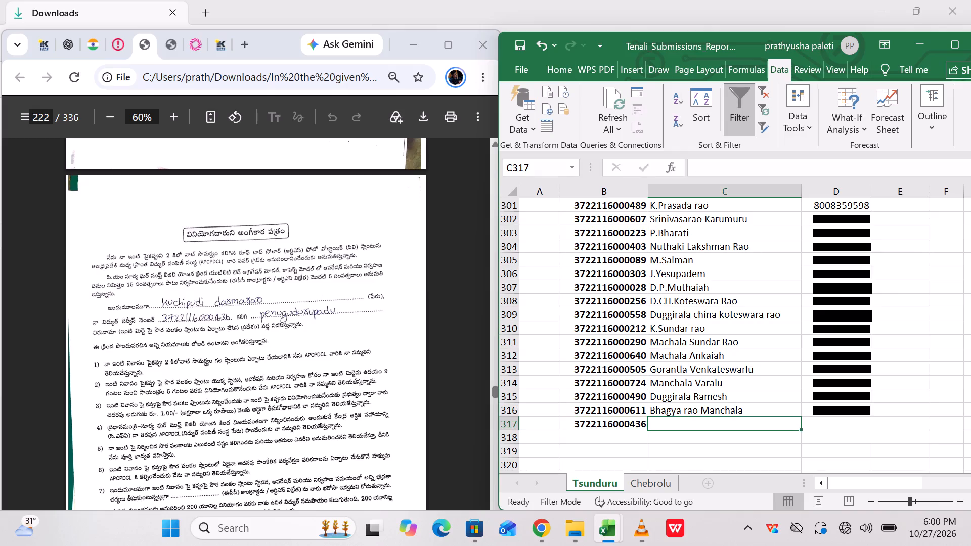
Enter the consumer's full name from the page 222 form in C317.
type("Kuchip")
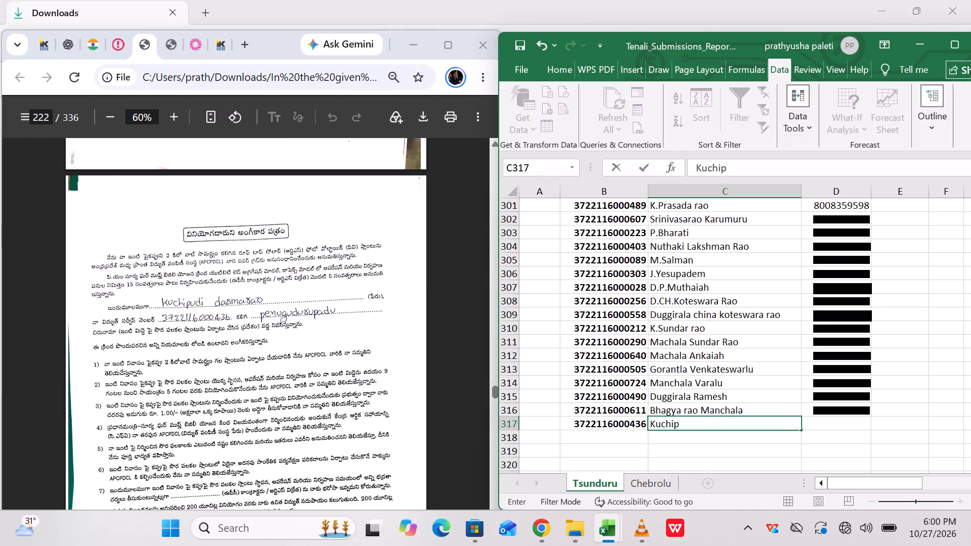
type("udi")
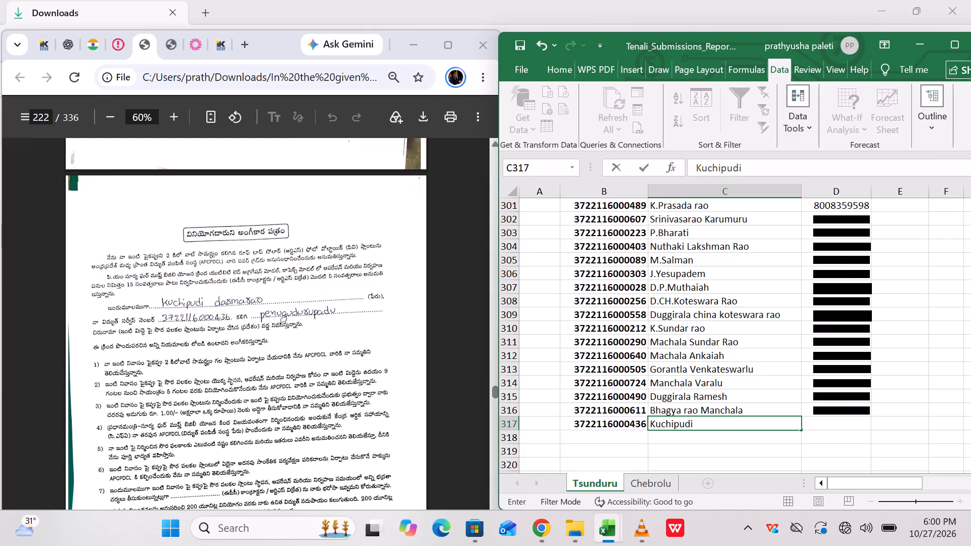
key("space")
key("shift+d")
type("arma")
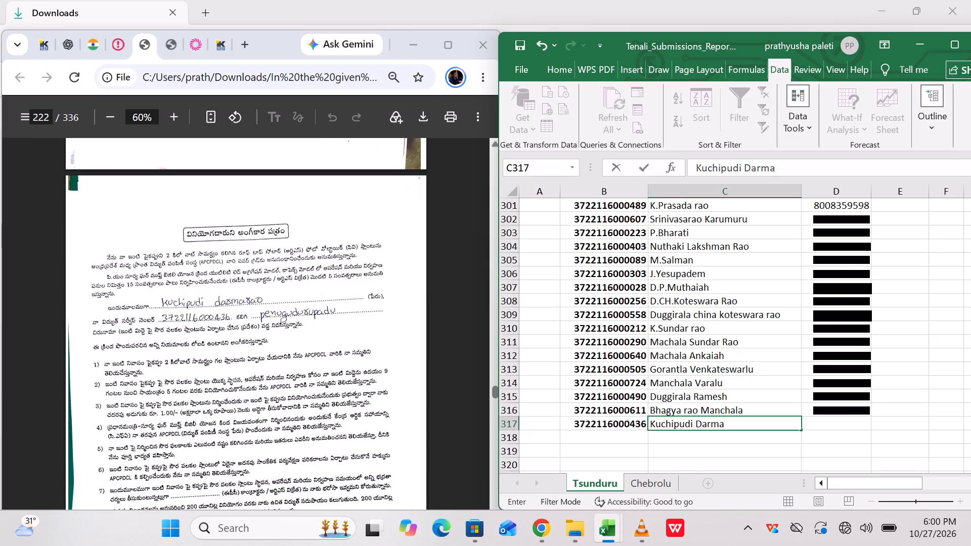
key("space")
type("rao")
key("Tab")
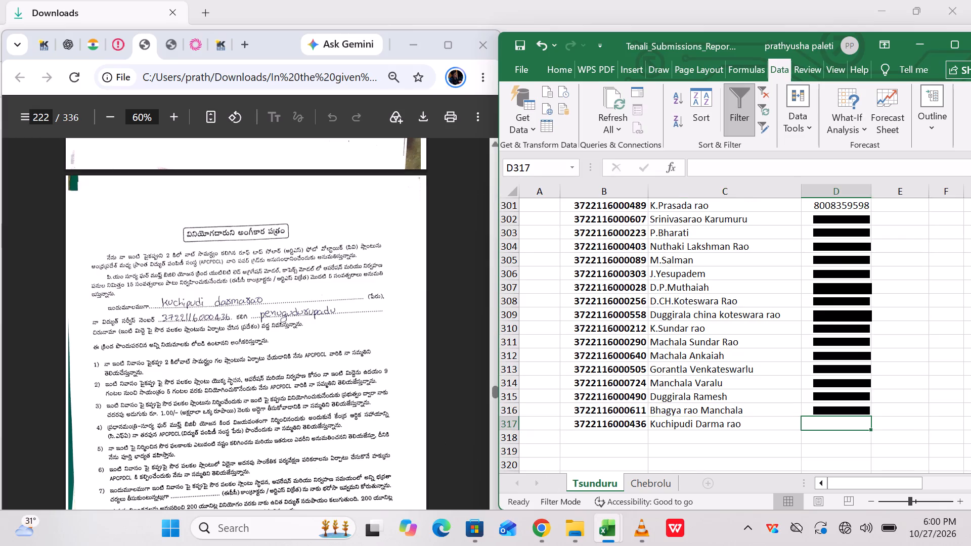
Enter the consumer's mobile number from the bottom of the page 222 form in D317.
scroll(295, 398, "down", 2)
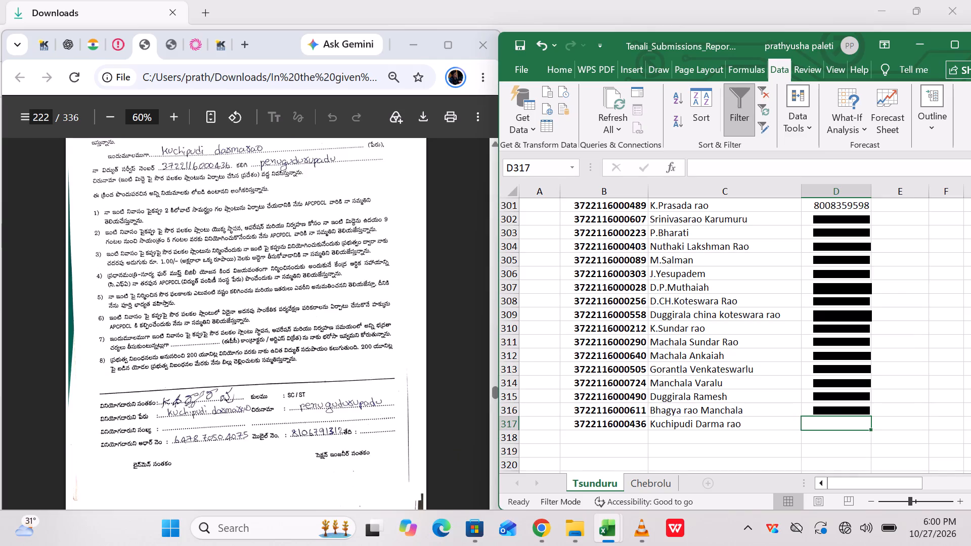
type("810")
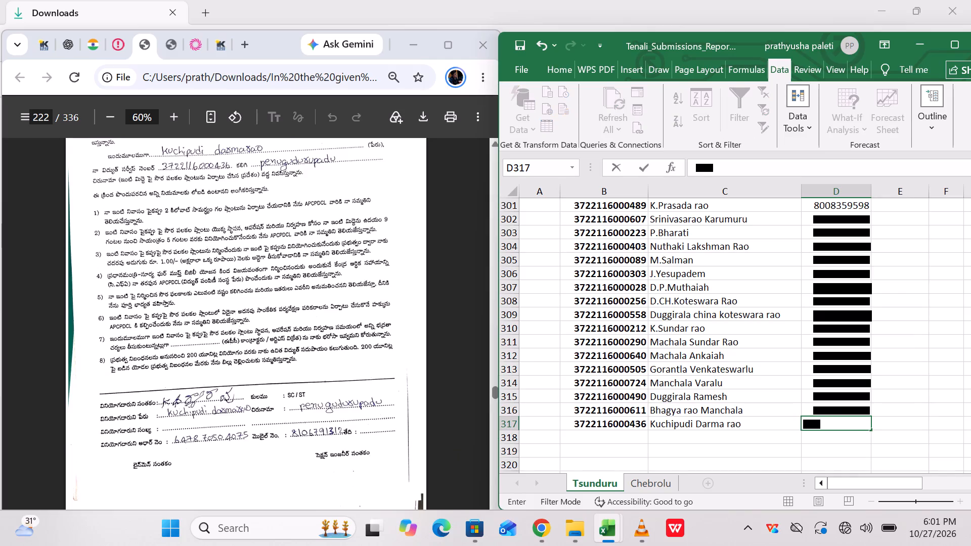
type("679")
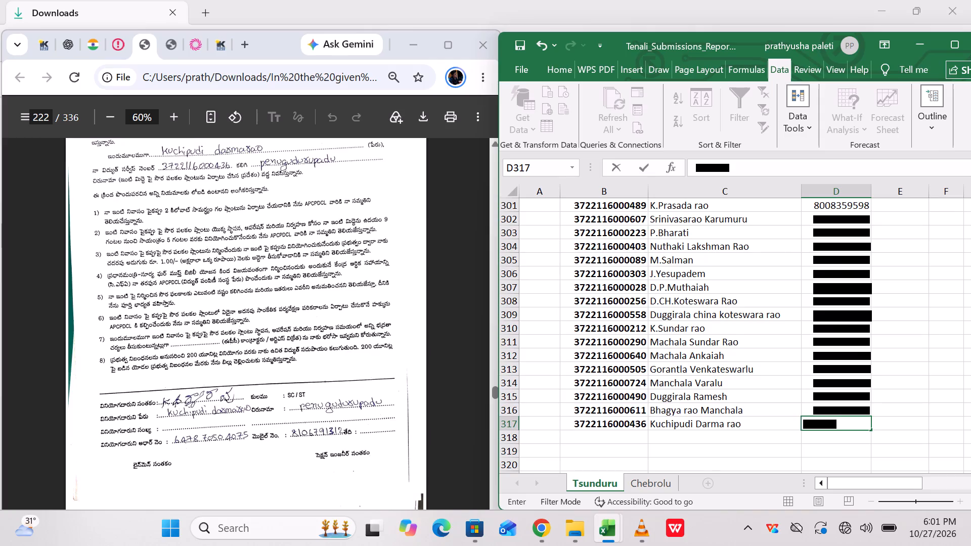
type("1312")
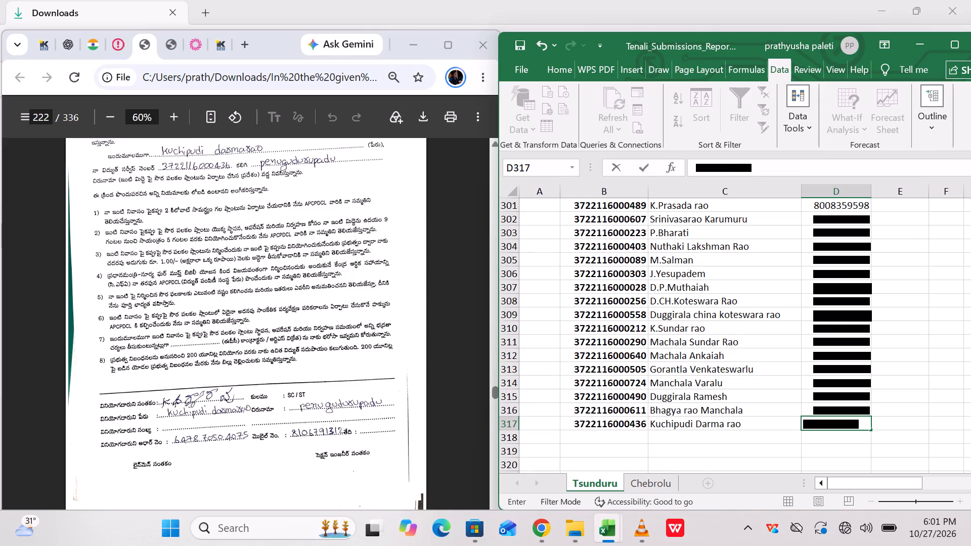
left_click(576, 441)
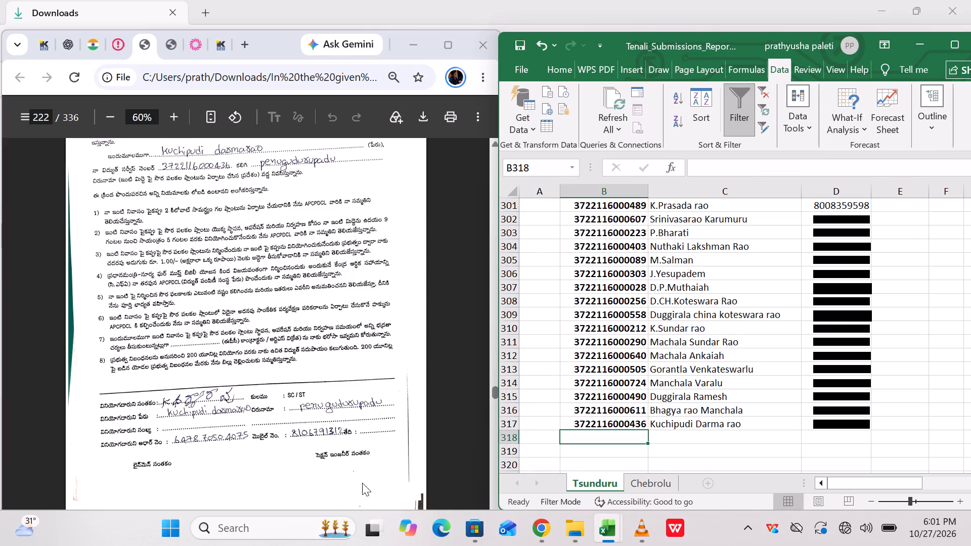
Fill B318 with the service number from the page 223 form, copying the number in B317 and replacing its last three digits.
scroll(297, 415, "down", 6)
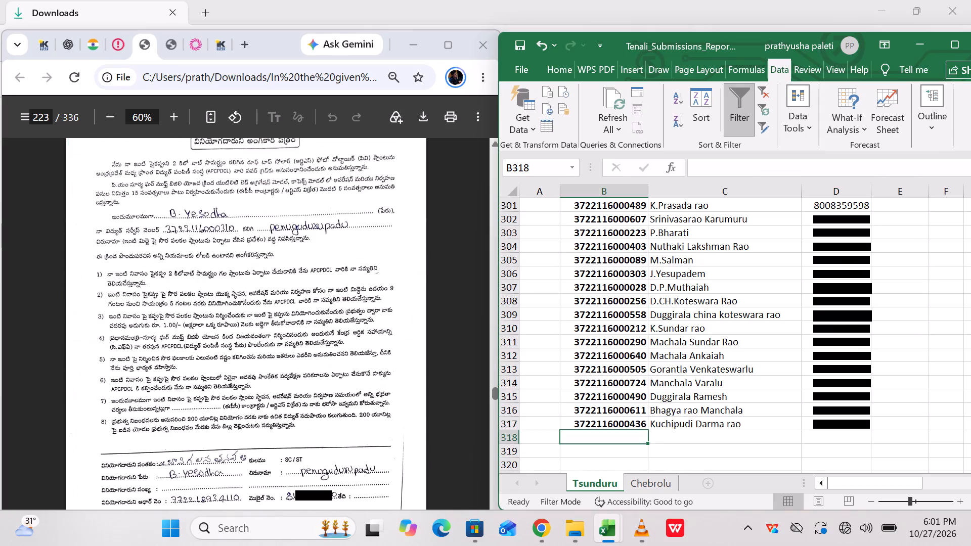
scroll(293, 412, "up", 1)
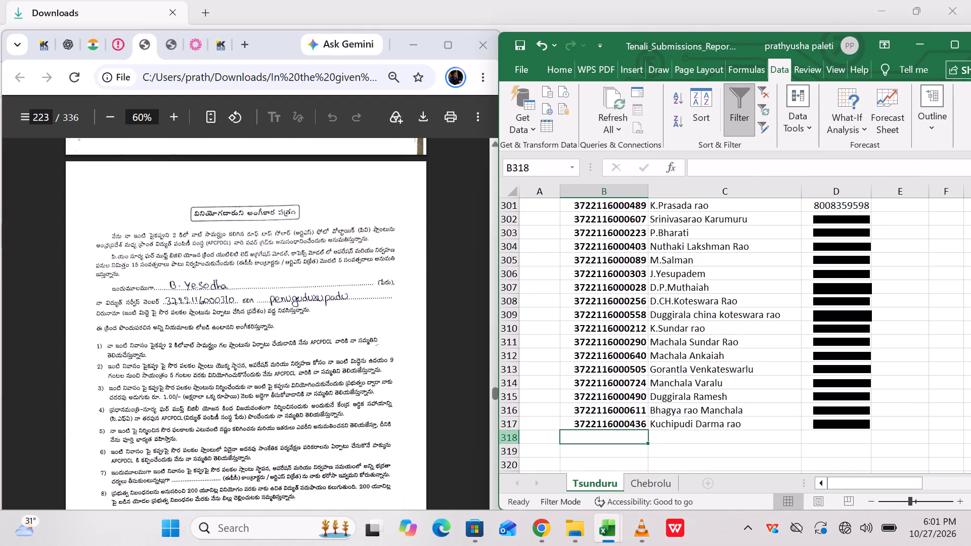
left_click(591, 427)
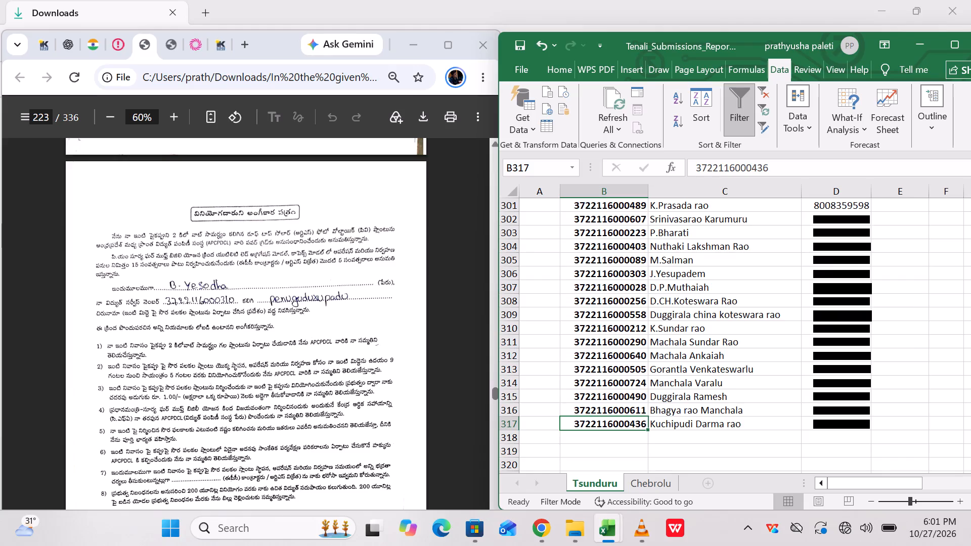
key("ctrl+c")
left_click(594, 437)
key("ctrl+v")
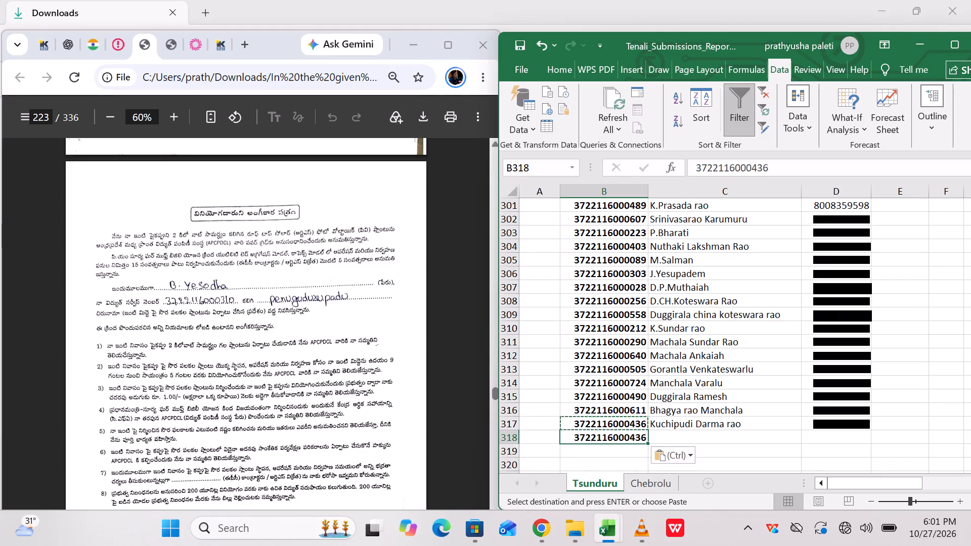
double_click(644, 437)
key("BackSpace")
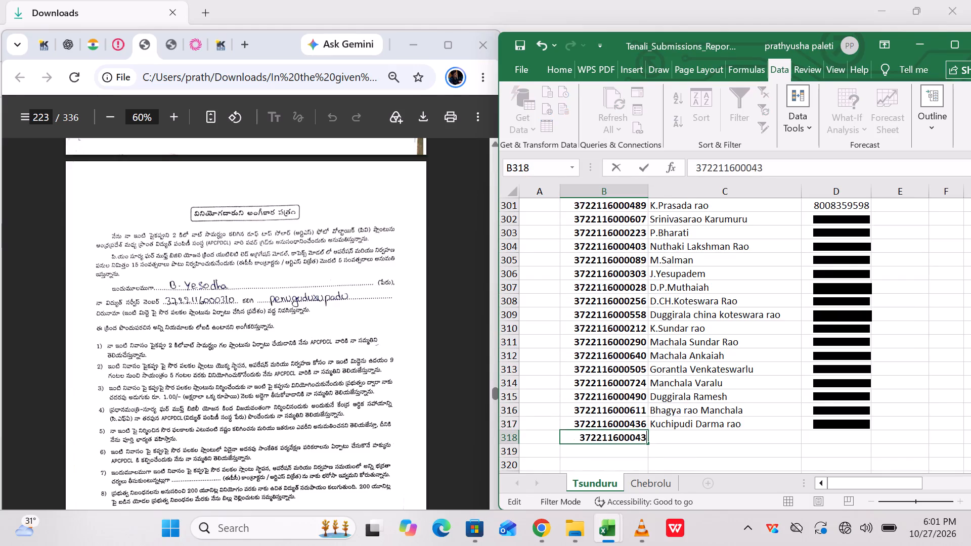
key("BackSpace")
key("BackSpace")
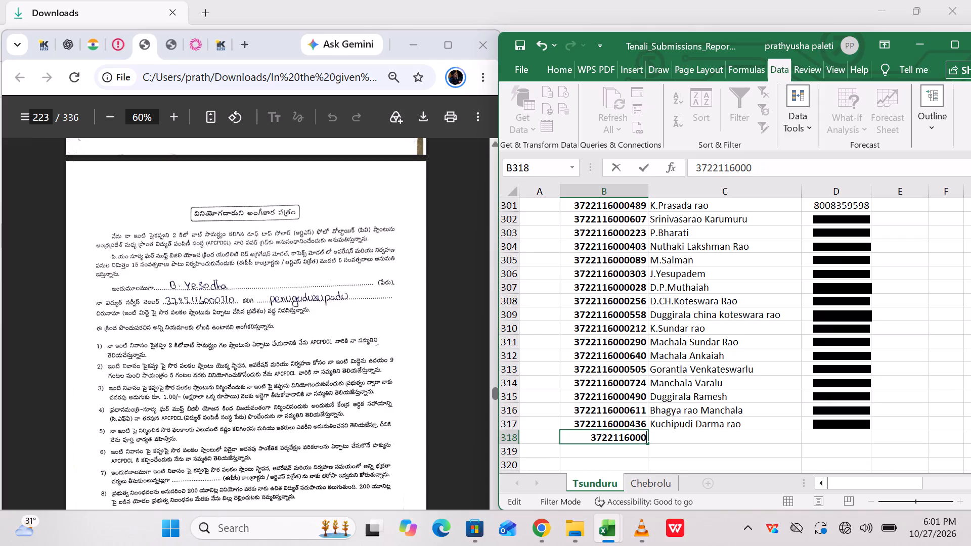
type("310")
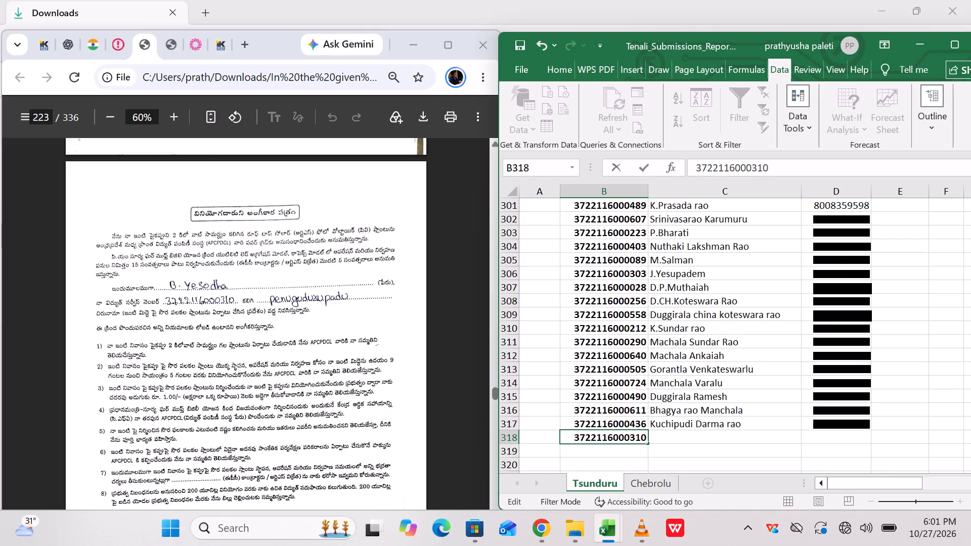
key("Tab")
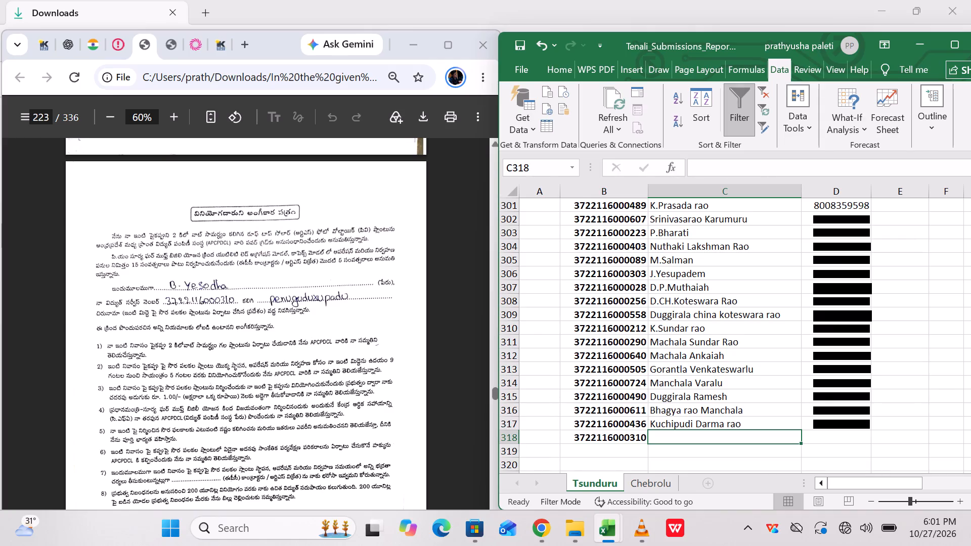
Enter the consumer's name, with its initial, from the page 223 form in C318.
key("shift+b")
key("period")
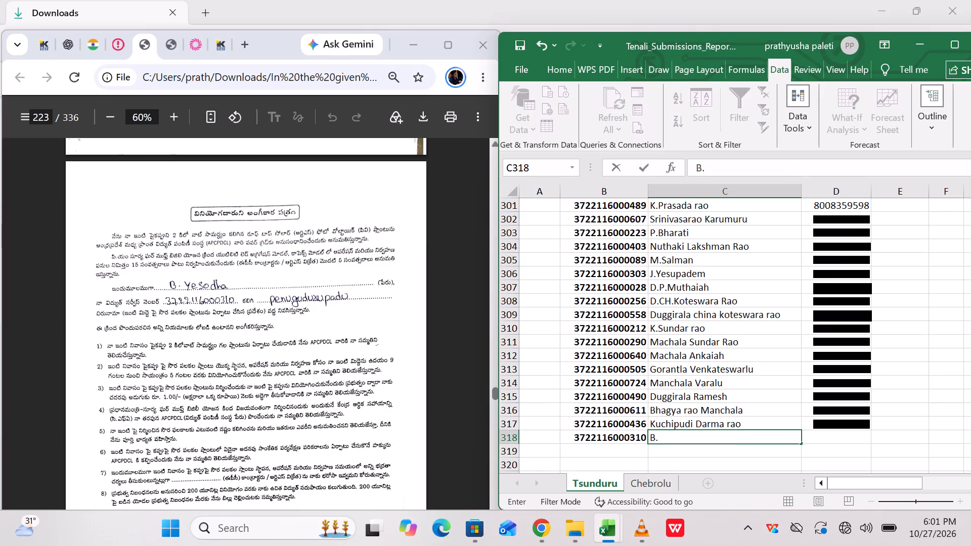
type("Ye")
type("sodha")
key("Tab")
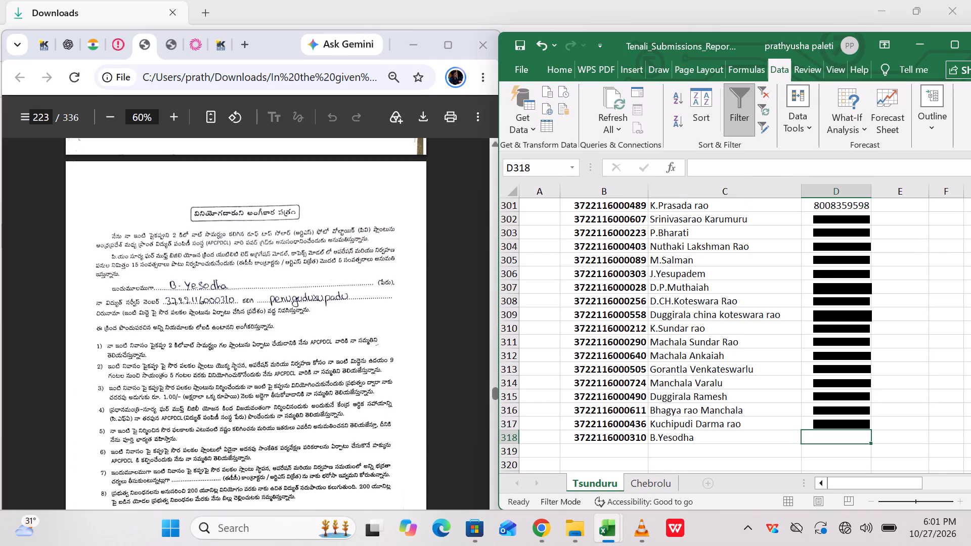
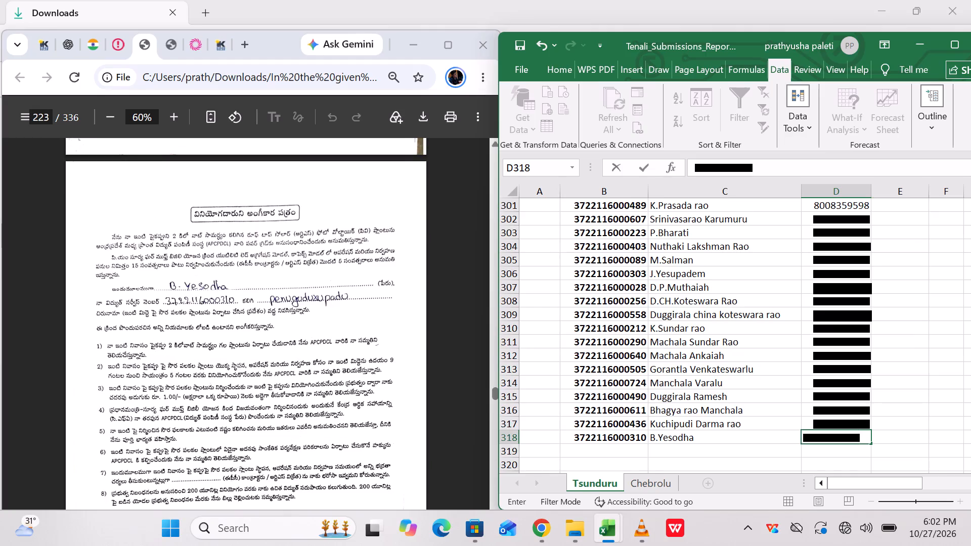
Commit the mobile number from the page 223 form in D318.
left_click(605, 452)
Fill B319 with the service number from the page 224 form, copying the number in B318 and replacing its last three digits.
scroll(253, 394, "down", 5)
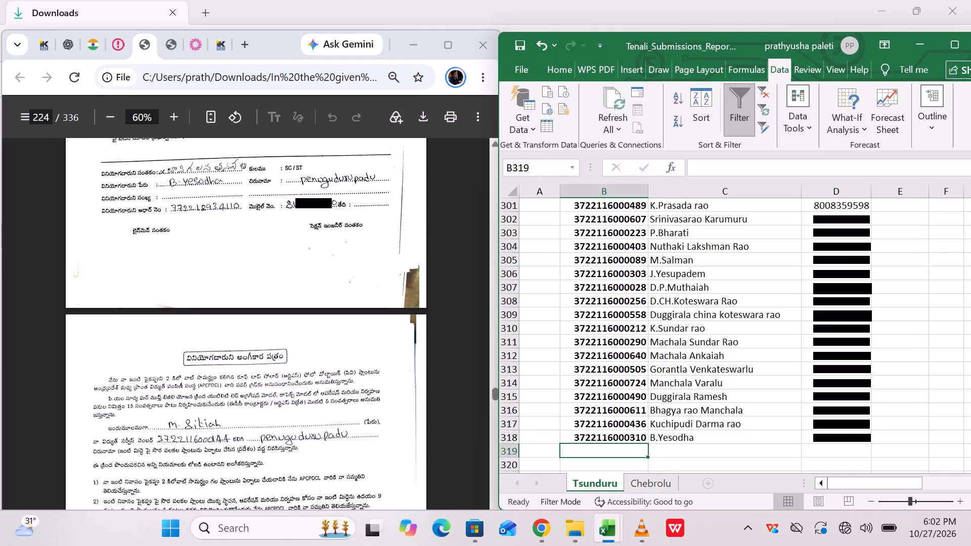
scroll(247, 384, "down", 3)
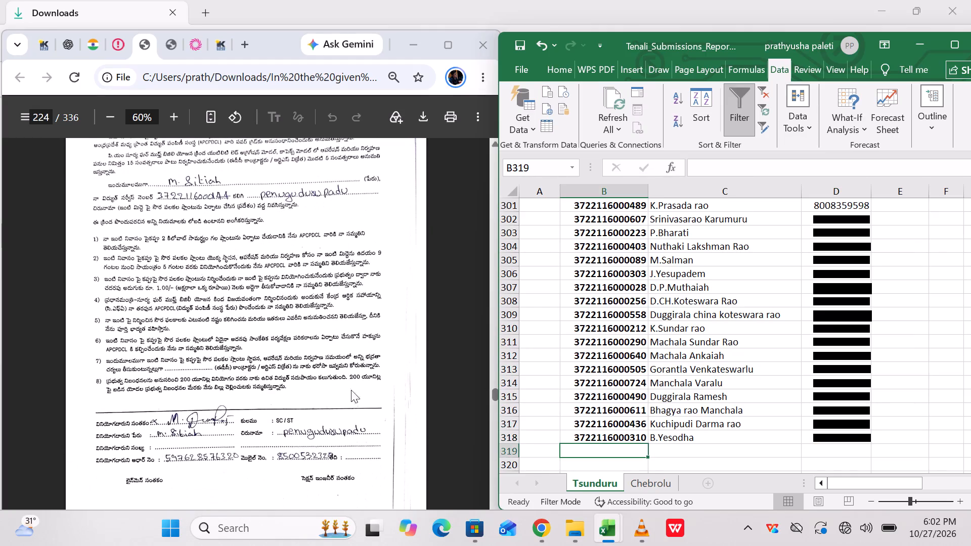
left_click(596, 438)
key("ctrl+c")
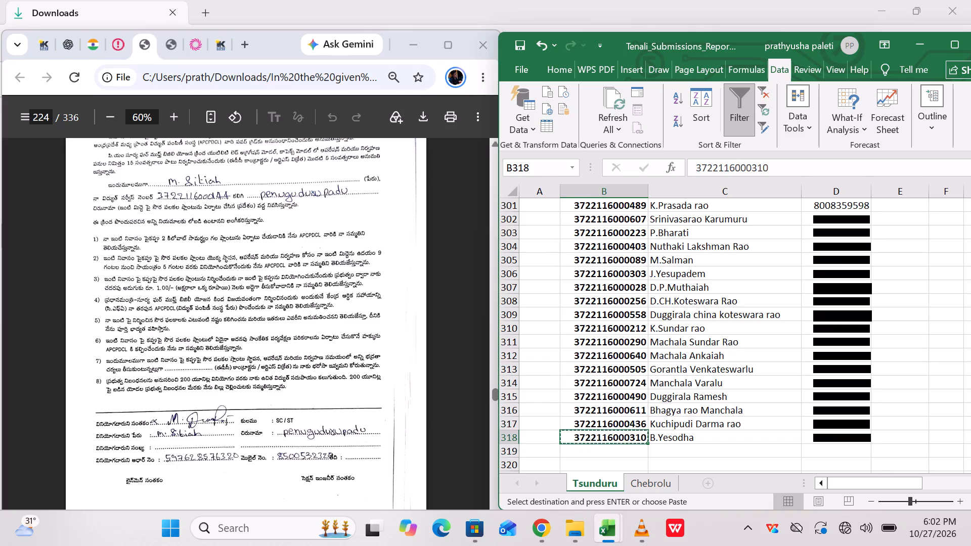
left_click(585, 450)
left_click(586, 454, "ctrl")
key("ctrl+v")
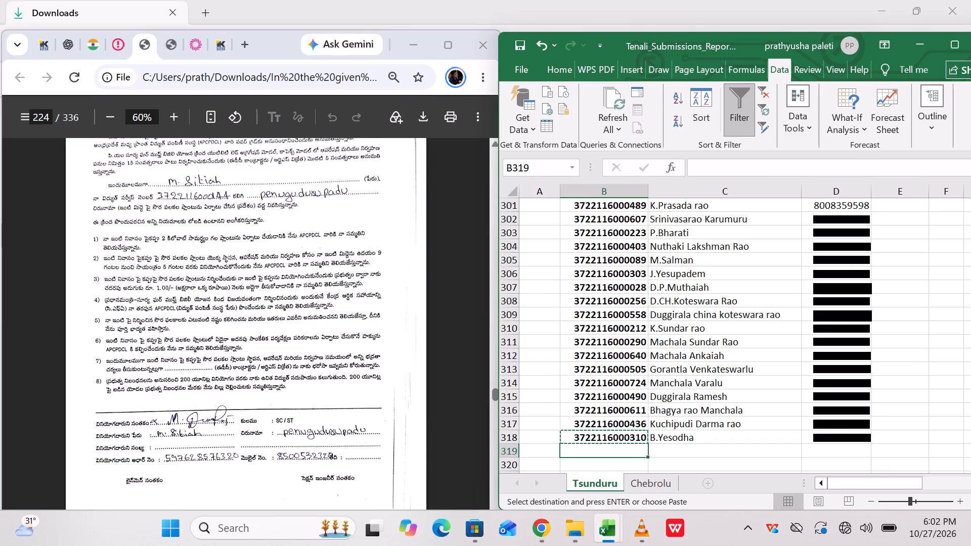
key("ctrl+v")
double_click(643, 448)
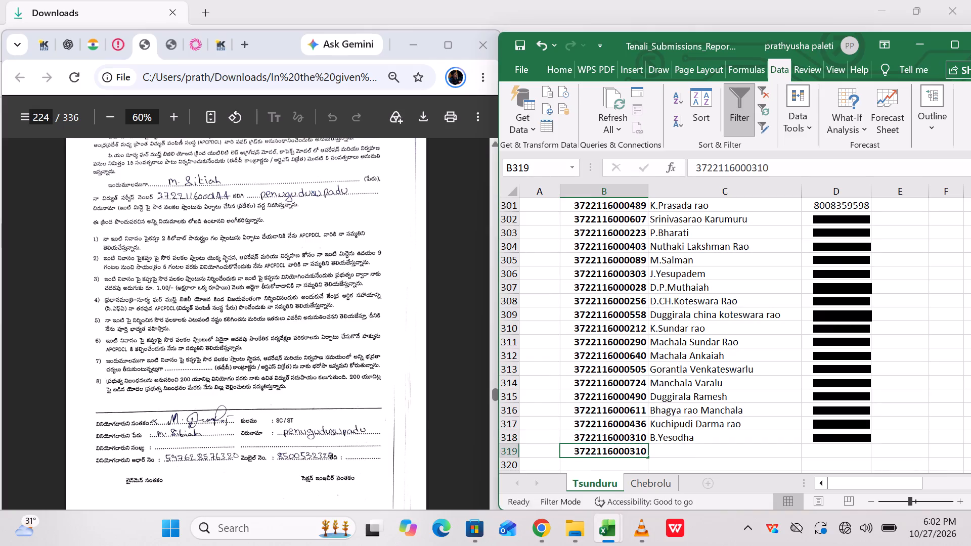
key("Right")
key("BackSpace")
key("BackSpace")
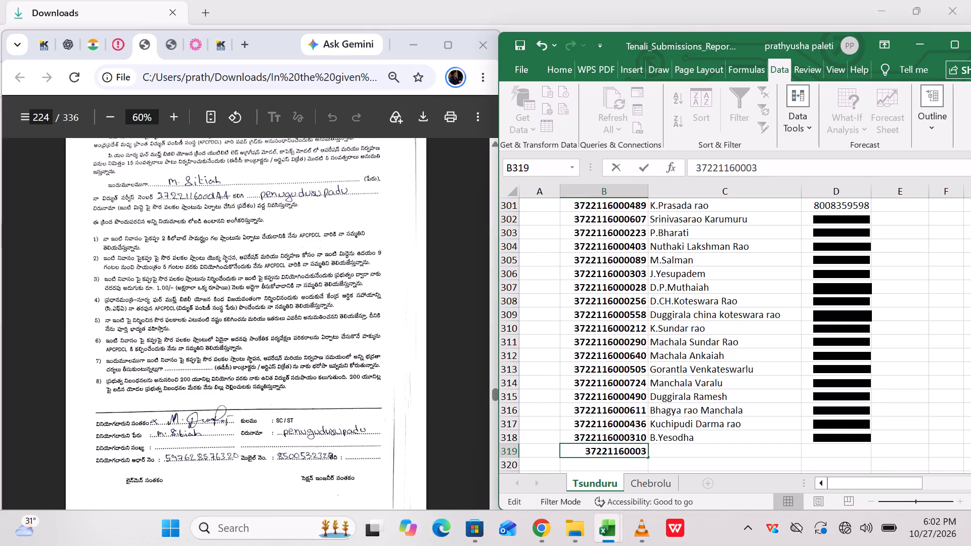
key("BackSpace")
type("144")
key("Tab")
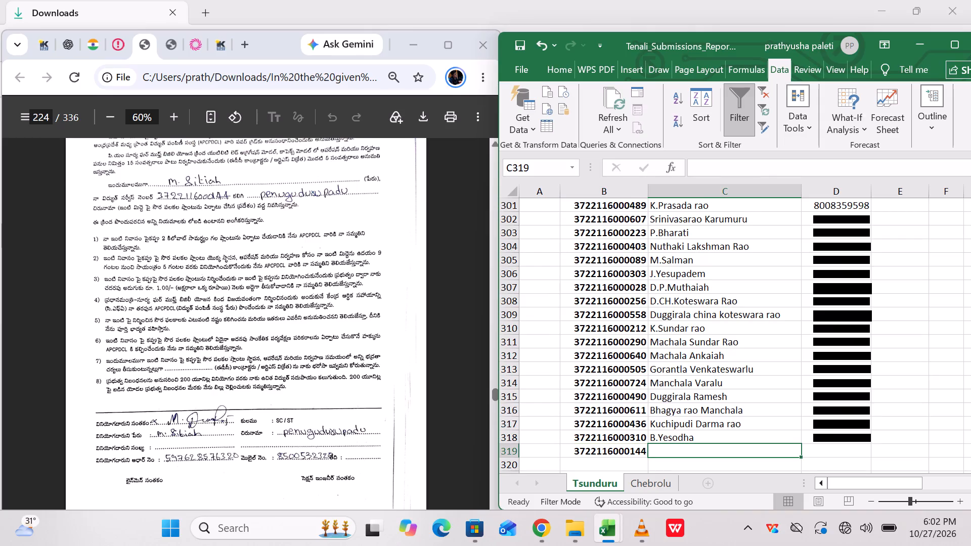
Enter the consumer's name, with its initial, from the page 224 form in C319.
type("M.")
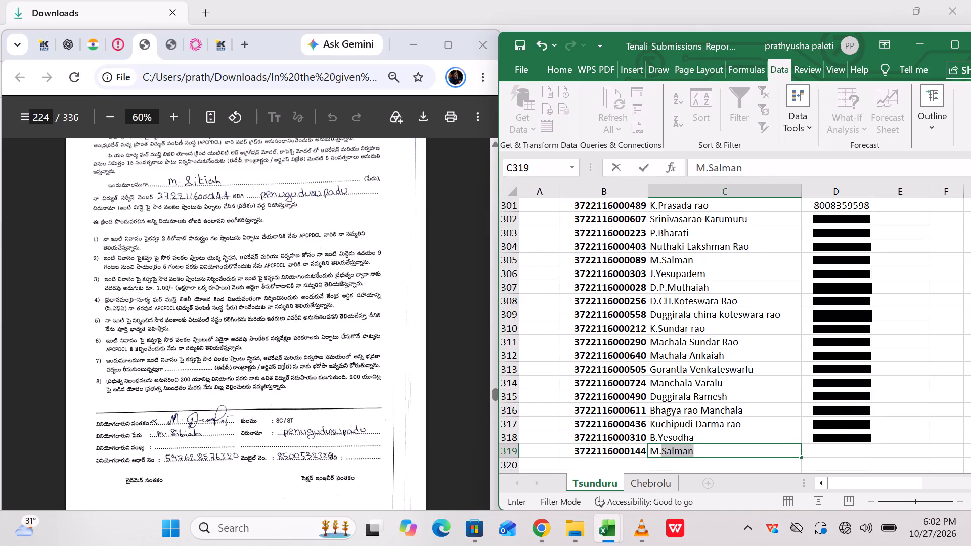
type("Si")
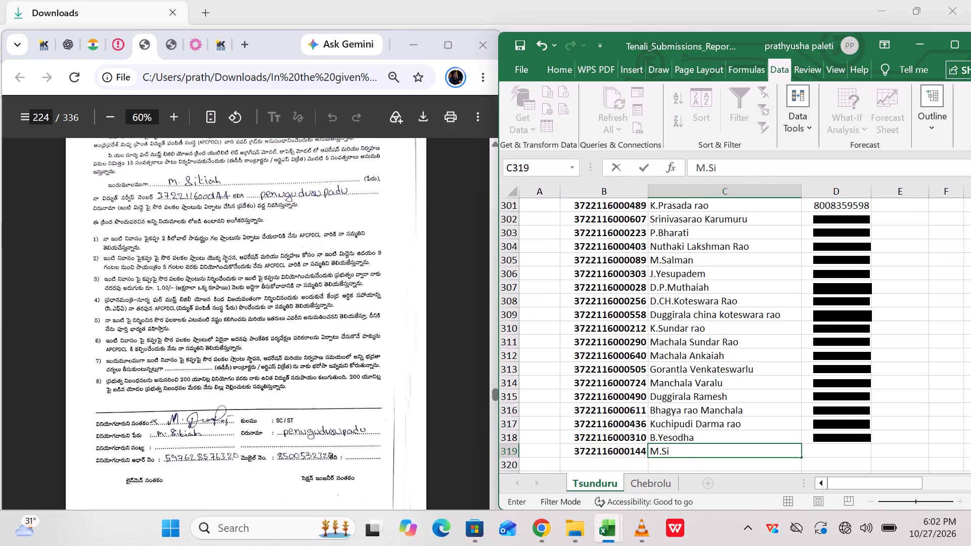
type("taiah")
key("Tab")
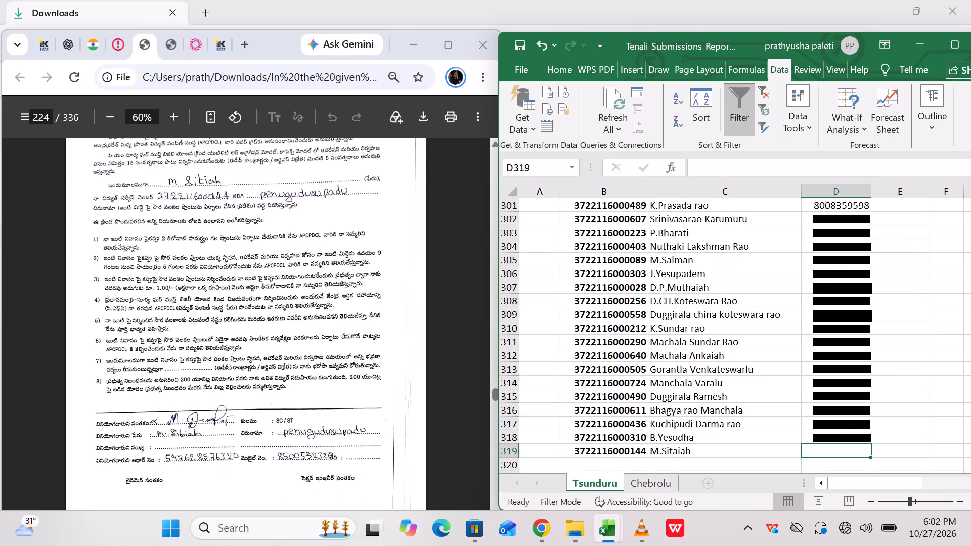
Enter the consumer's mobile number from the bottom of the page 224 form in D319.
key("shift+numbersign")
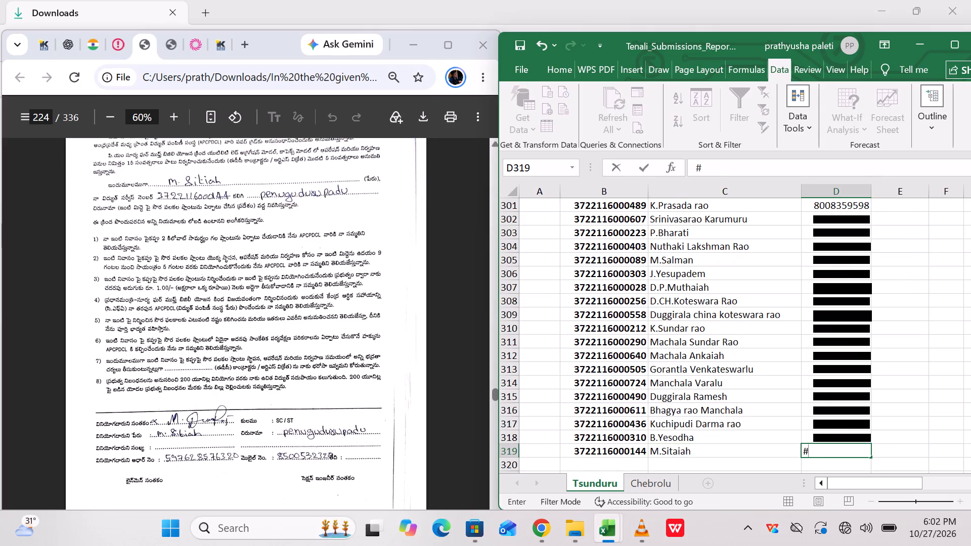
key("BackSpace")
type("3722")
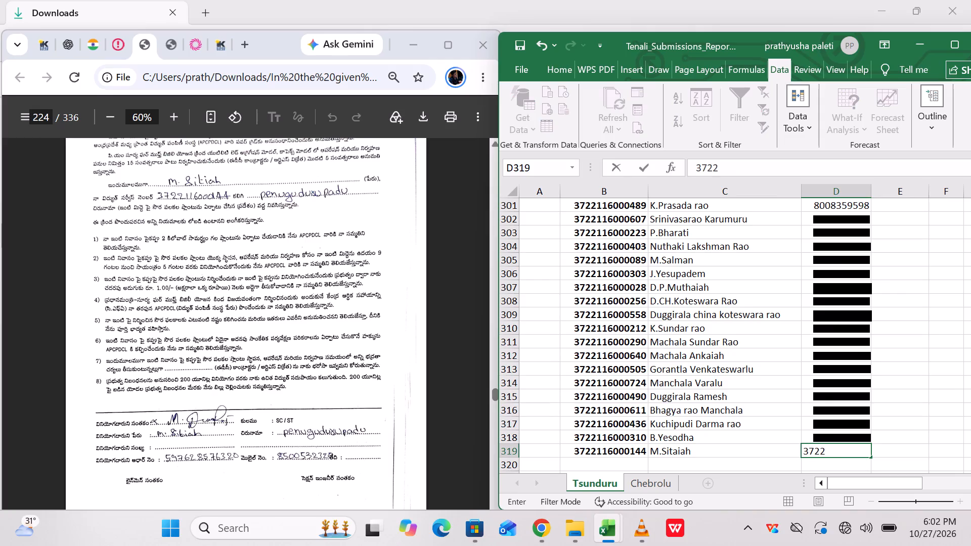
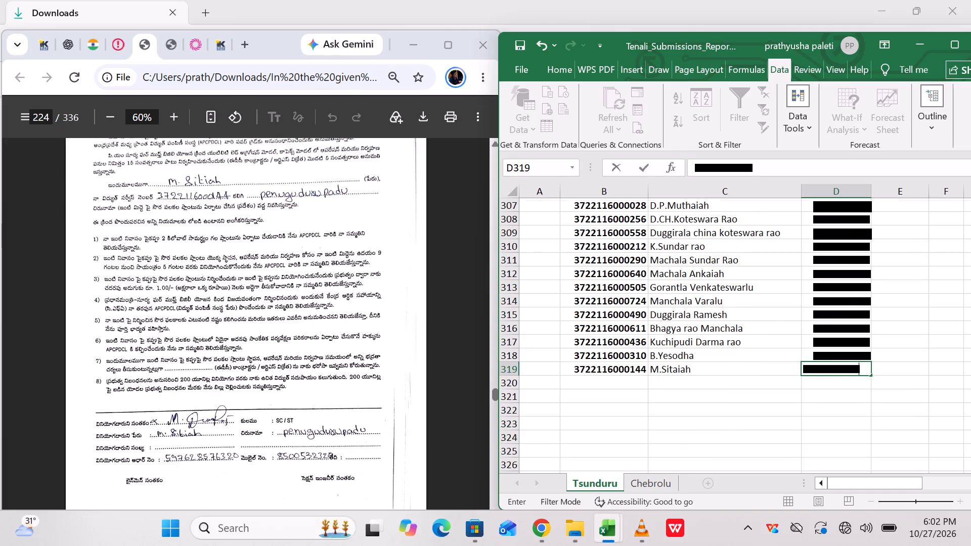
Commit the mobile number from the page 224 form in D319.
left_click(617, 387)
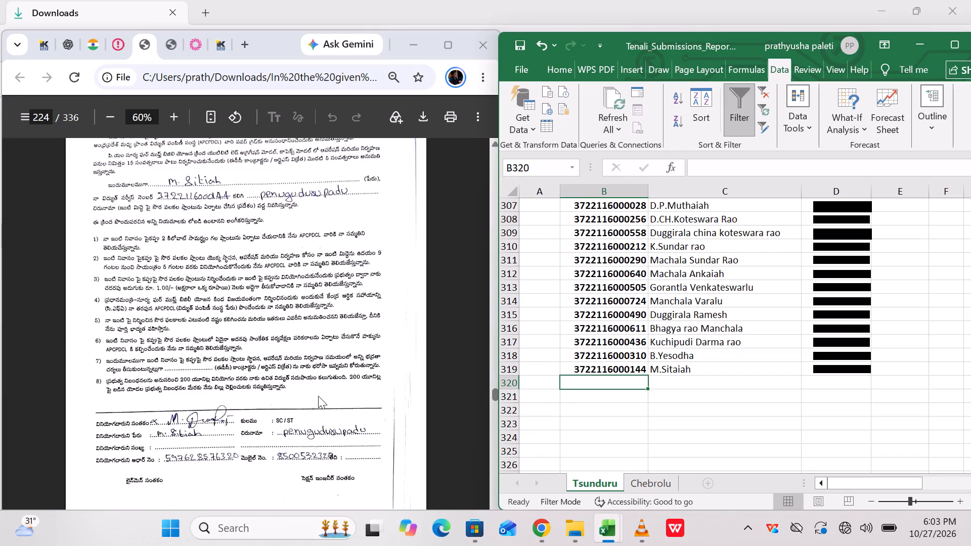
Fill B320 with the service number from the page 225 form, copying the number in B319 and replacing its last three digits.
scroll(318, 396, "down", 6)
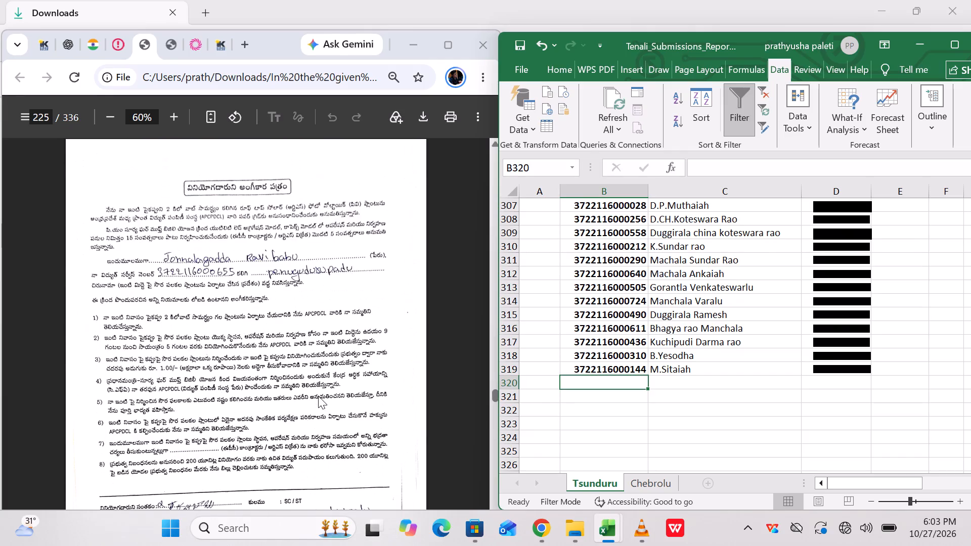
scroll(318, 396, "down", 1)
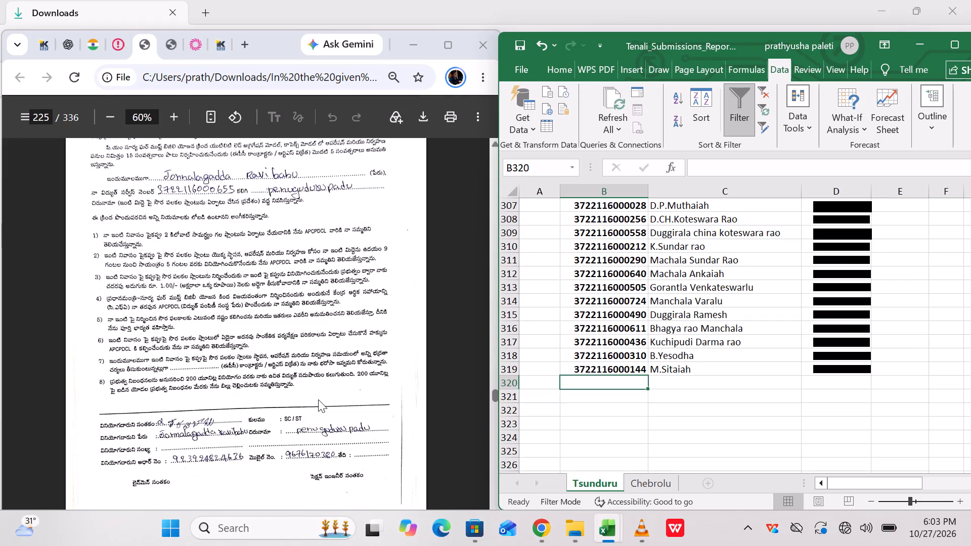
left_click(608, 372)
key("ctrl+c")
left_click(607, 388)
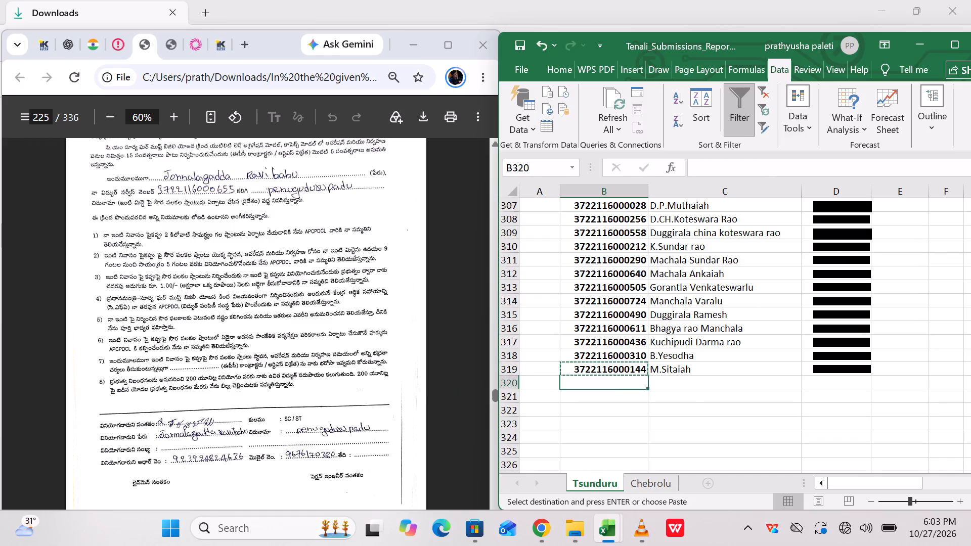
key("ctrl+v")
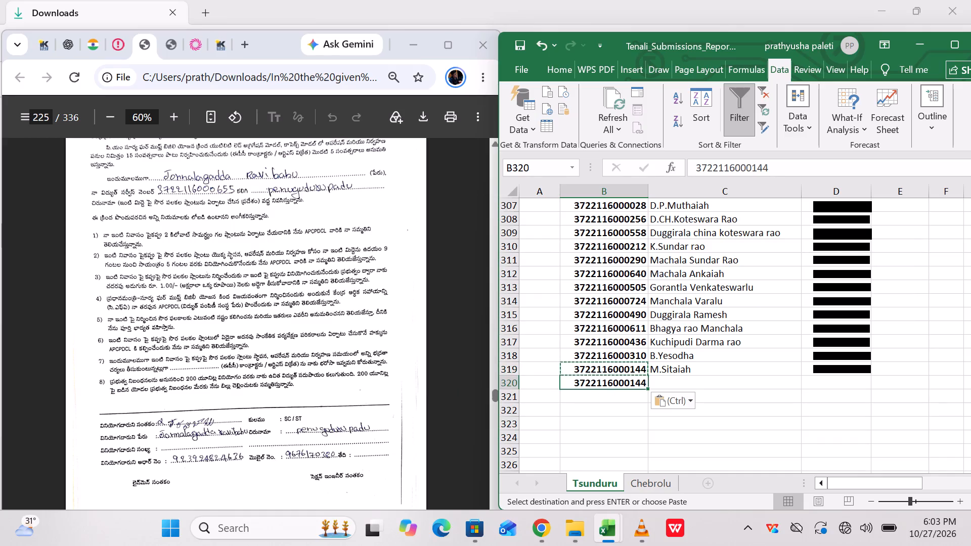
double_click(646, 379)
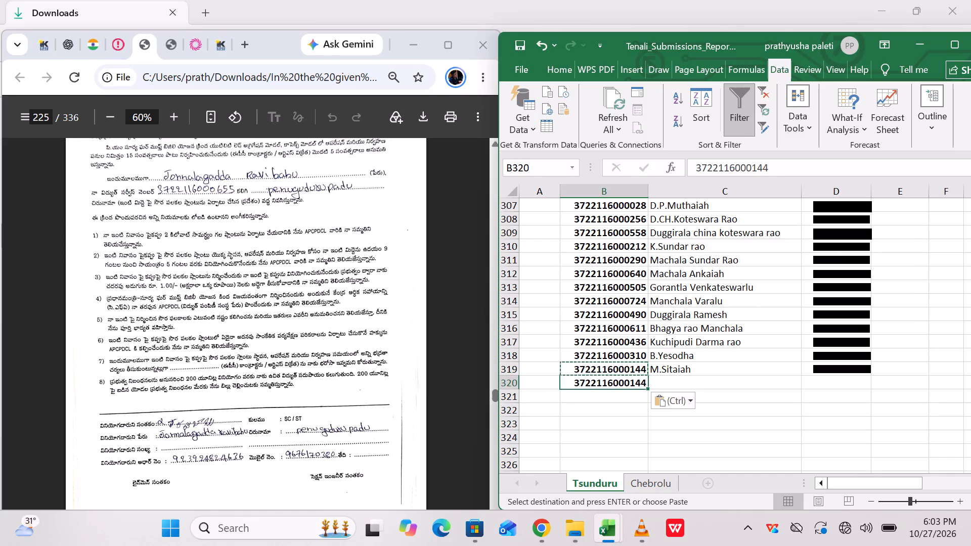
double_click(645, 382)
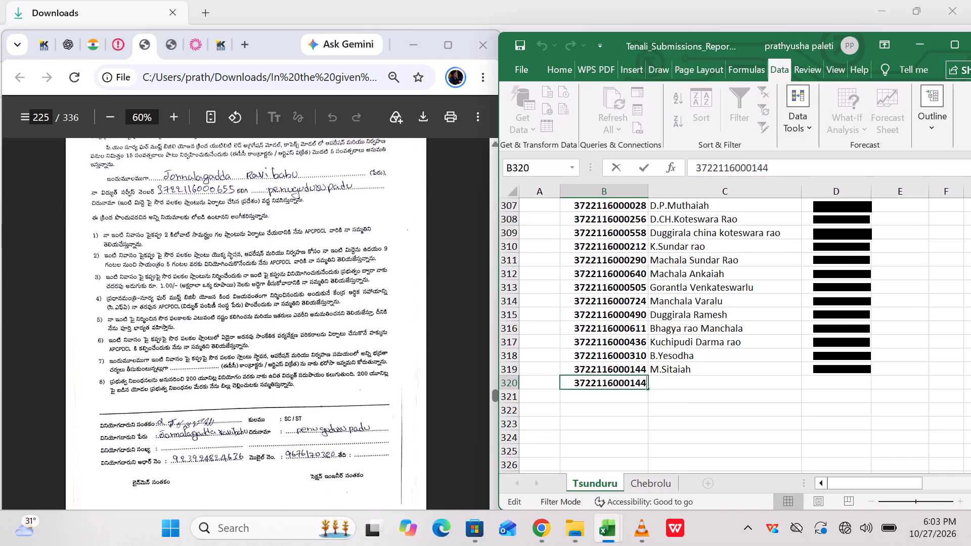
key("BackSpace")
key("BackSpace")
key("BackSpace")
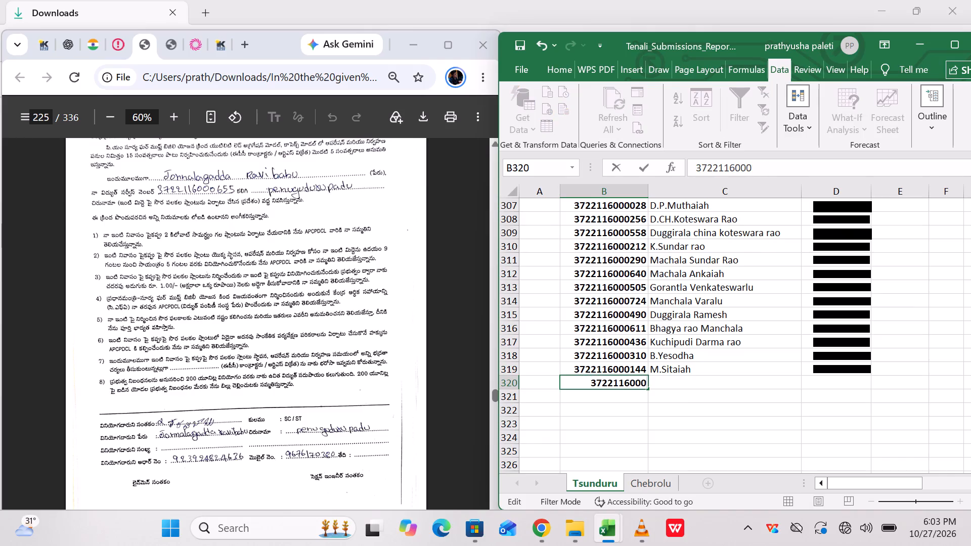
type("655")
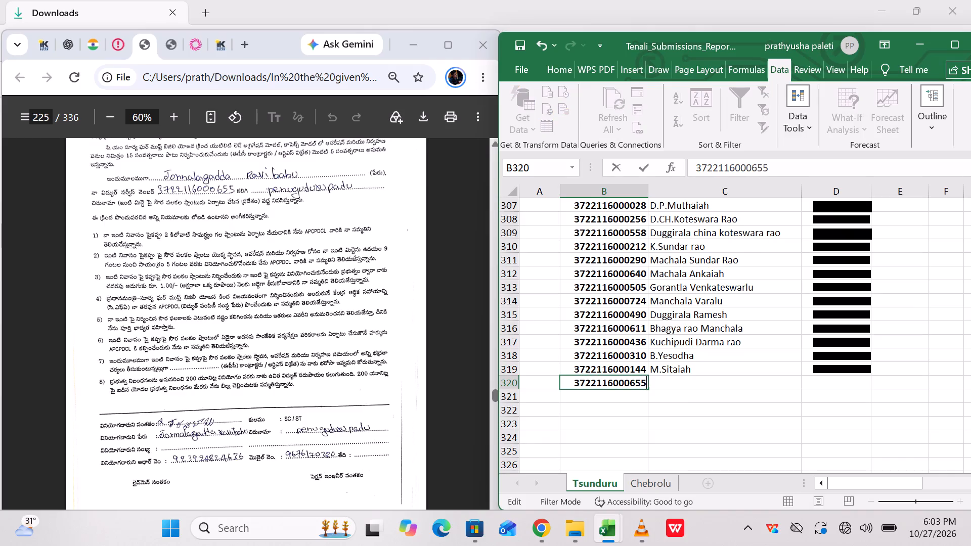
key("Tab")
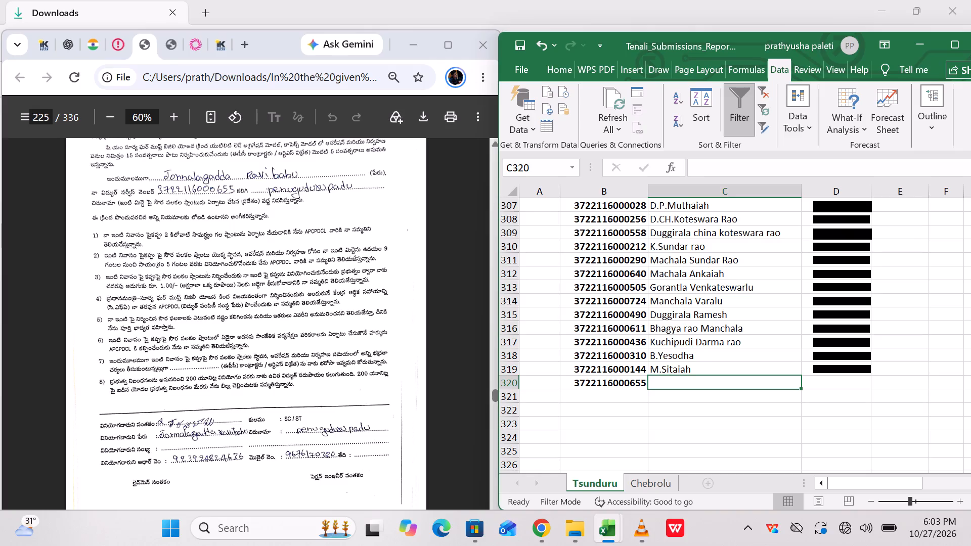
Enter the consumer's full name from the page 225 form in C320.
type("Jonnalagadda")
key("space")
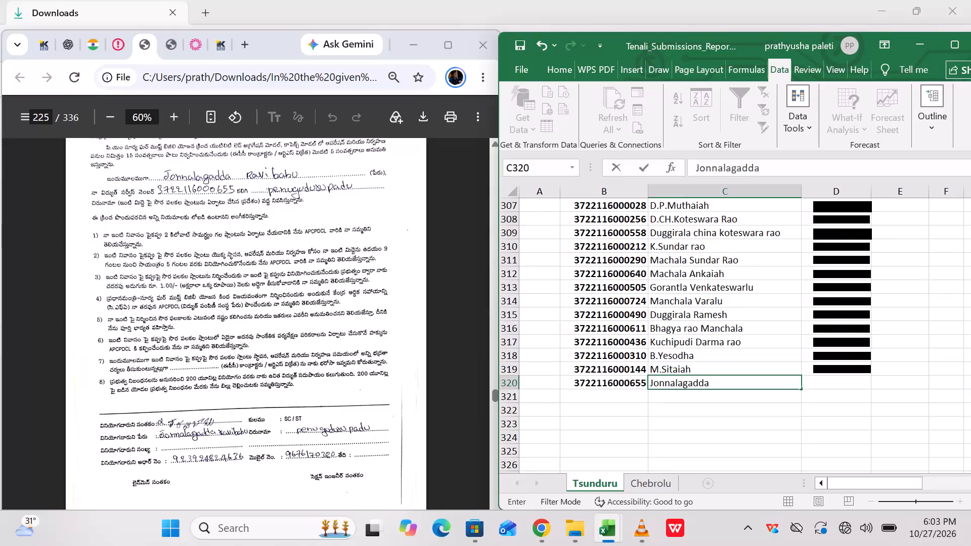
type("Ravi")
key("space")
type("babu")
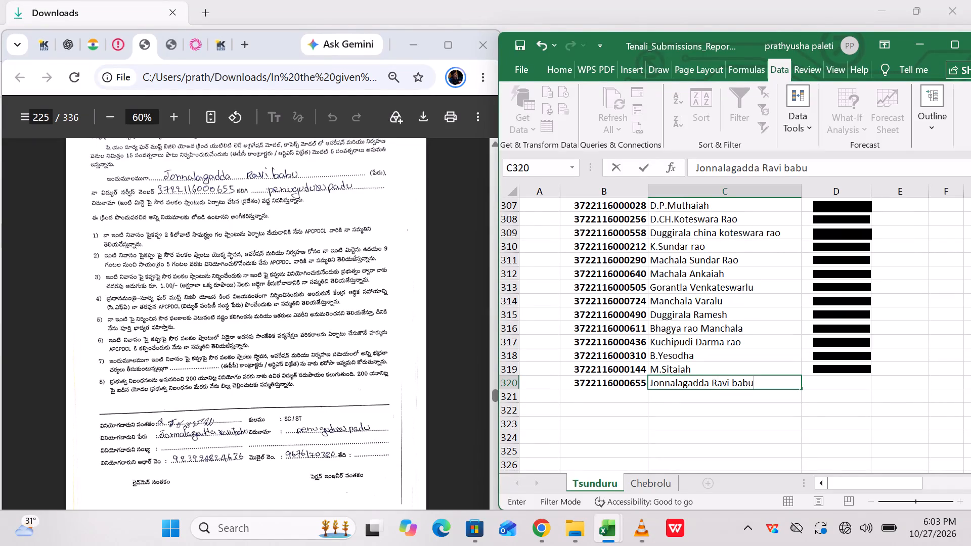
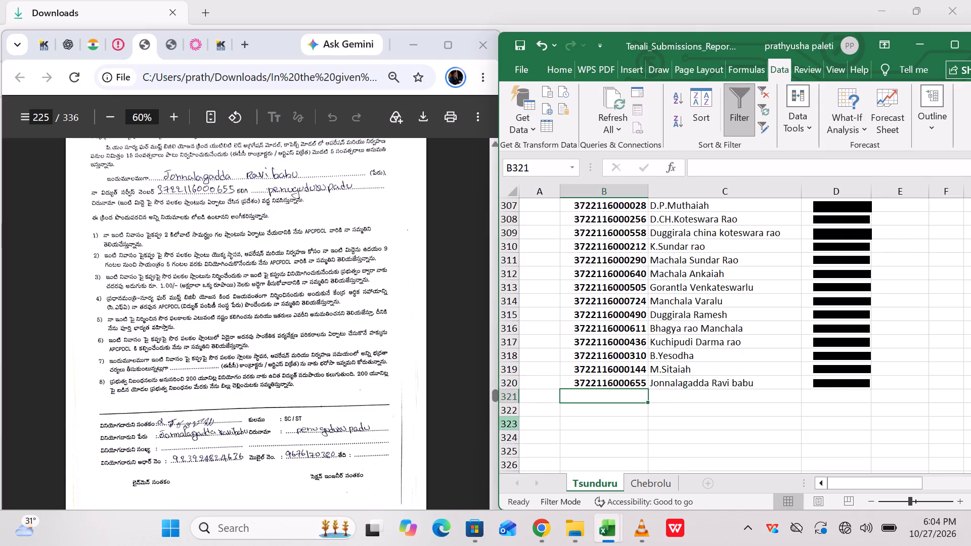
Fill B321 with the service number from the page 226 form, copying the number in B320 and replacing its last three digits.
scroll(318, 374, "down", 6)
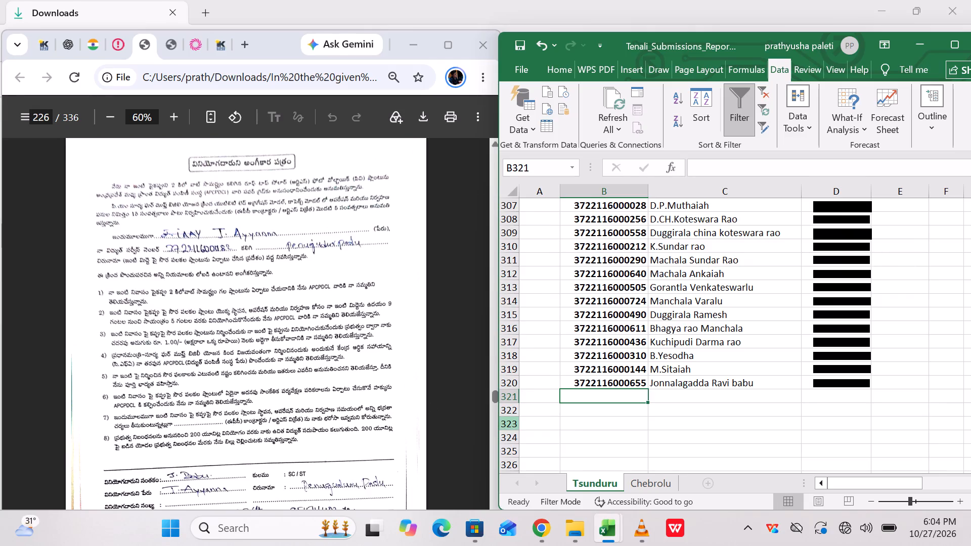
left_click(628, 387)
left_click(623, 385)
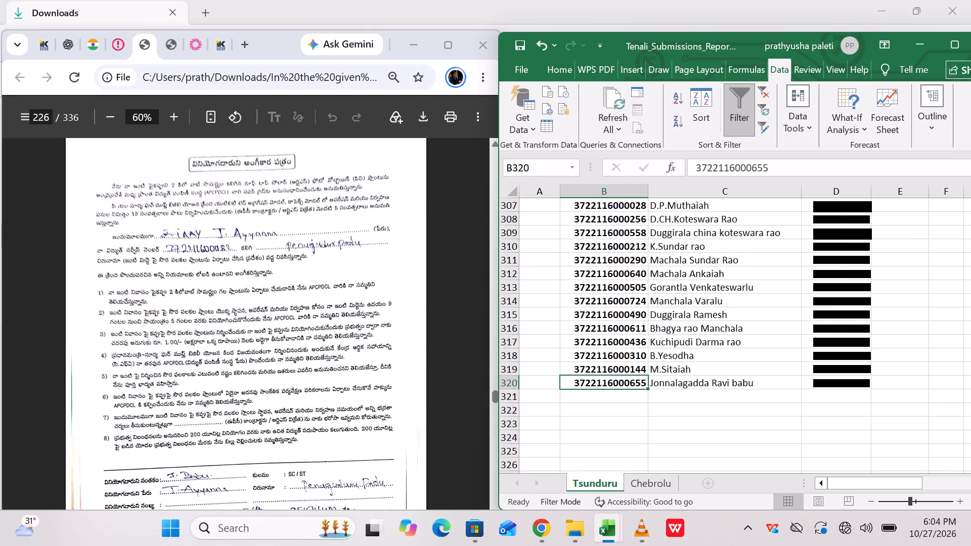
key("ctrl+c")
left_click(617, 400)
key("ctrl+v")
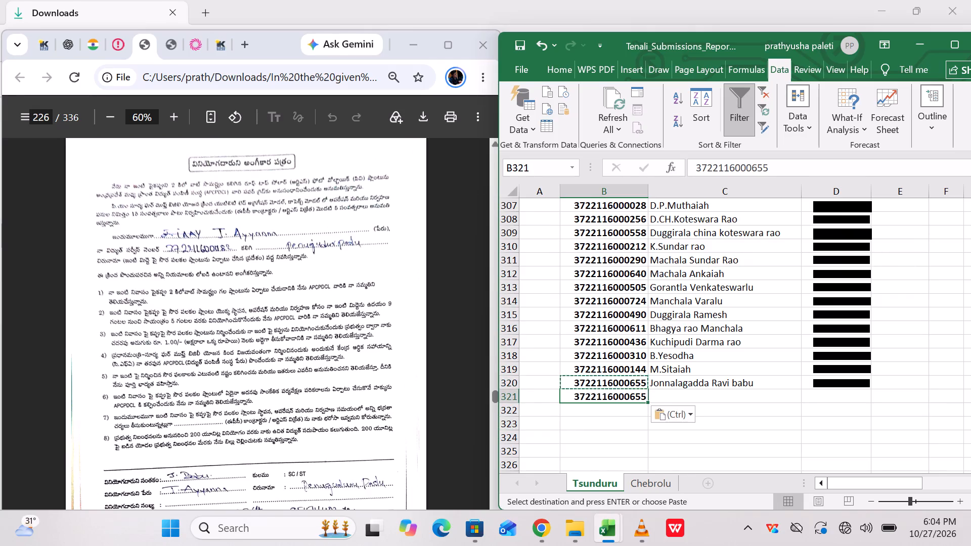
double_click(644, 398)
key("BackSpace")
key("BackSpace")
key("BackSpace")
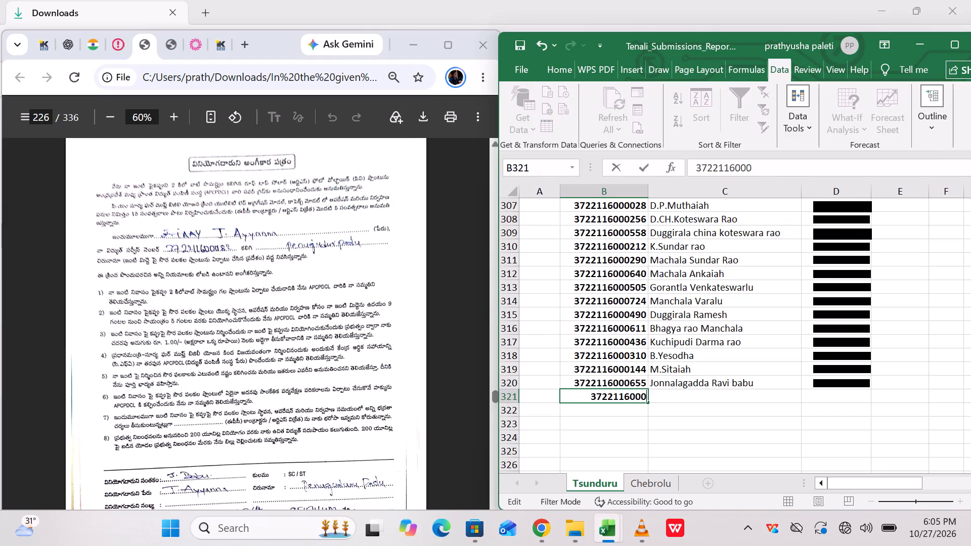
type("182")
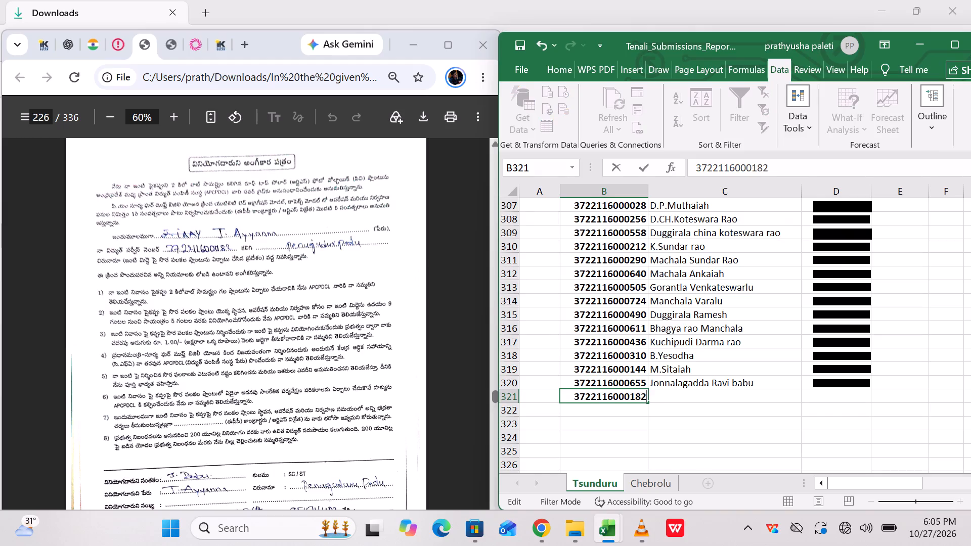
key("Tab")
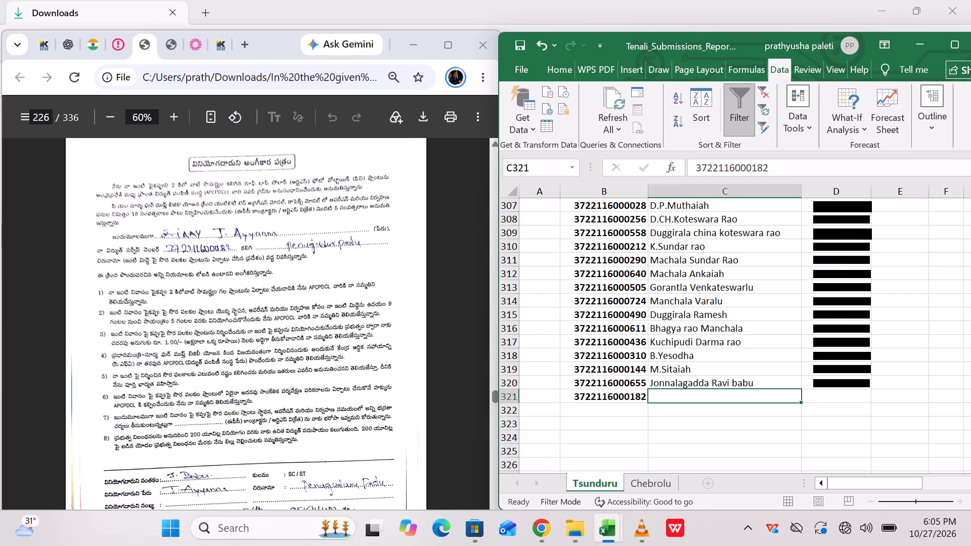
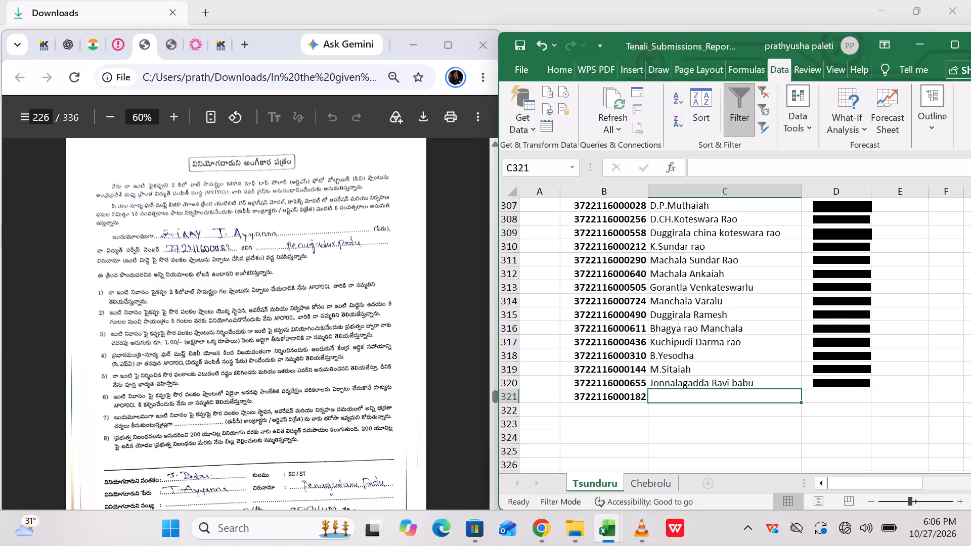
Enter the consumer's name from the page 226 form in C321, with the surname as an initial.
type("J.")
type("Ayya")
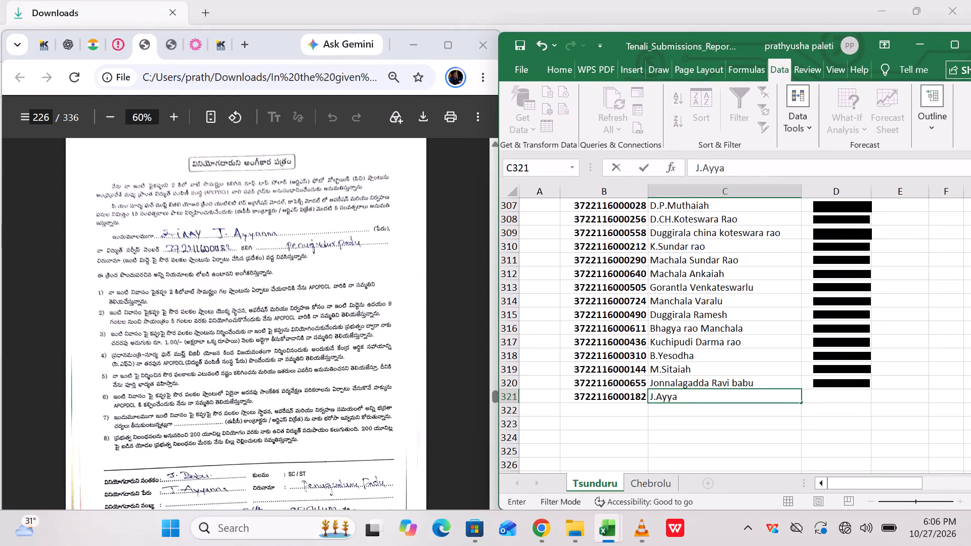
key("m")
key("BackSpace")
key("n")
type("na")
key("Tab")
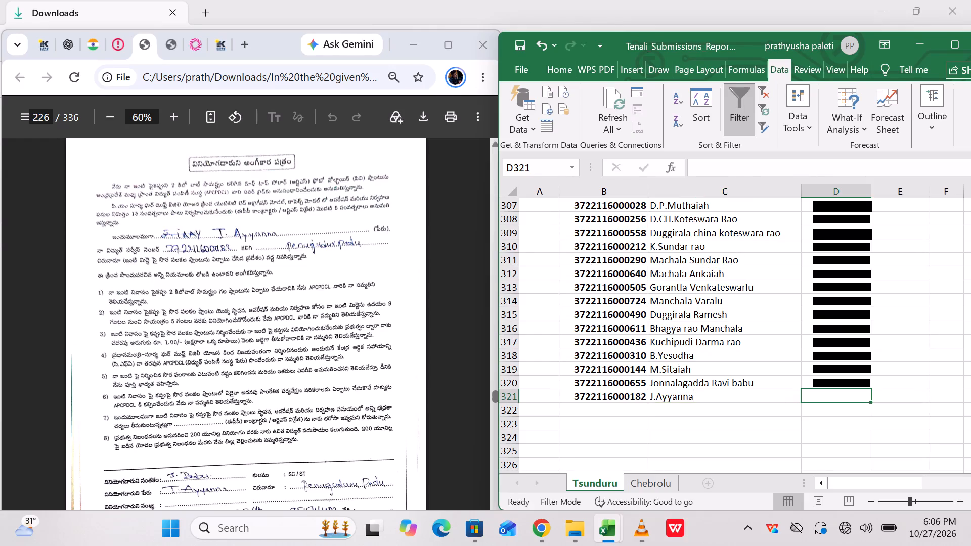
Enter the consumer's mobile number from the bottom of the page 226 form in D321.
scroll(326, 323, "down", 1)
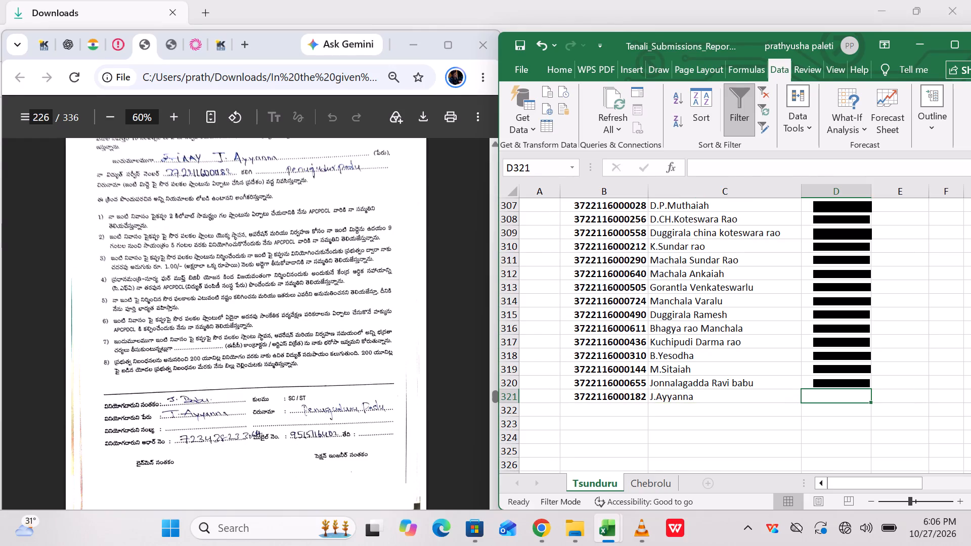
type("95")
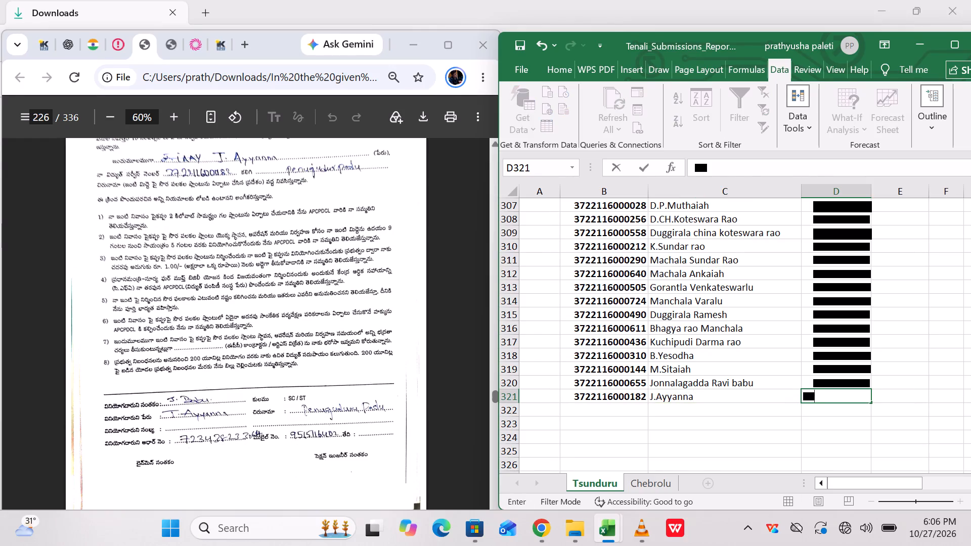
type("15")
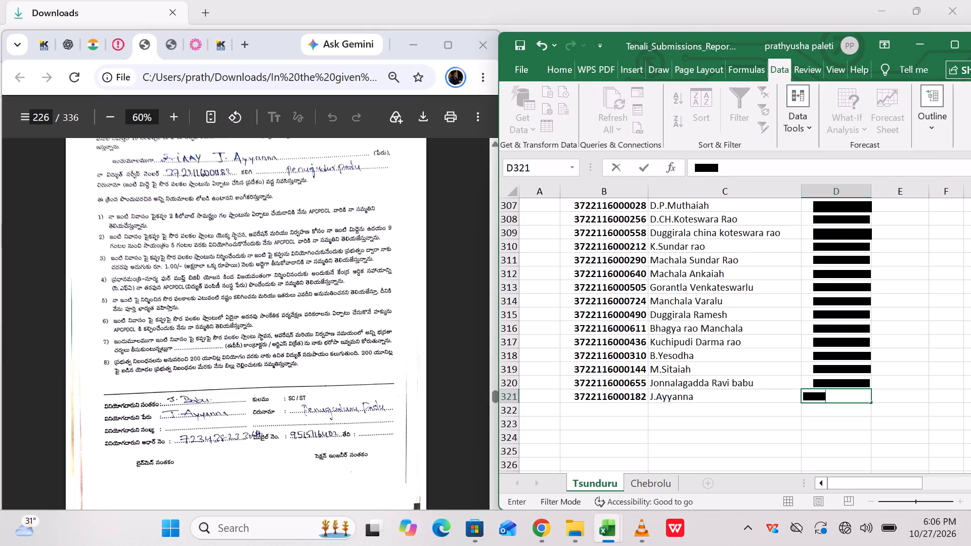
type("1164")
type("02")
Fill B322 with the service number from the page 227 form, copying the number in B321 and replacing its last three digits.
scroll(189, 374, "down", 1)
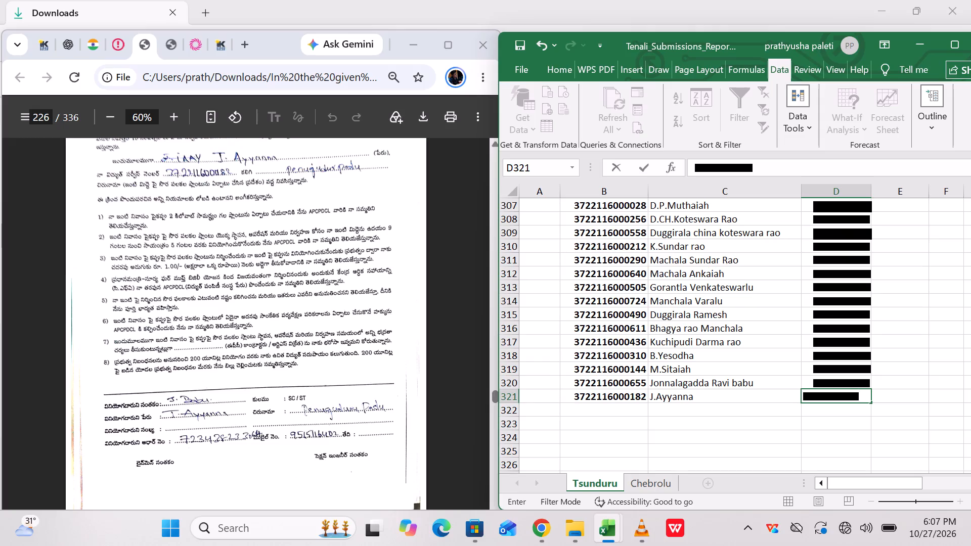
scroll(189, 374, "down", 5)
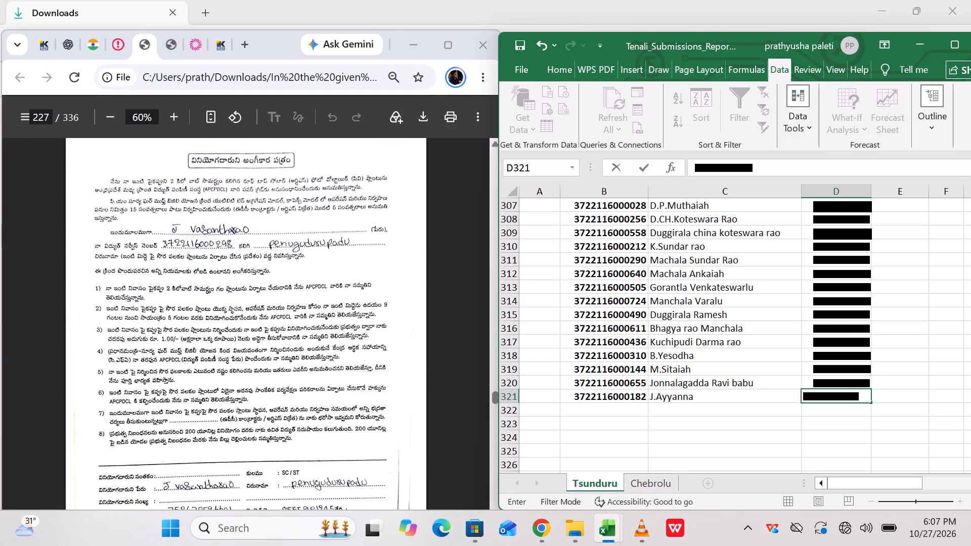
scroll(190, 366, "down", 1)
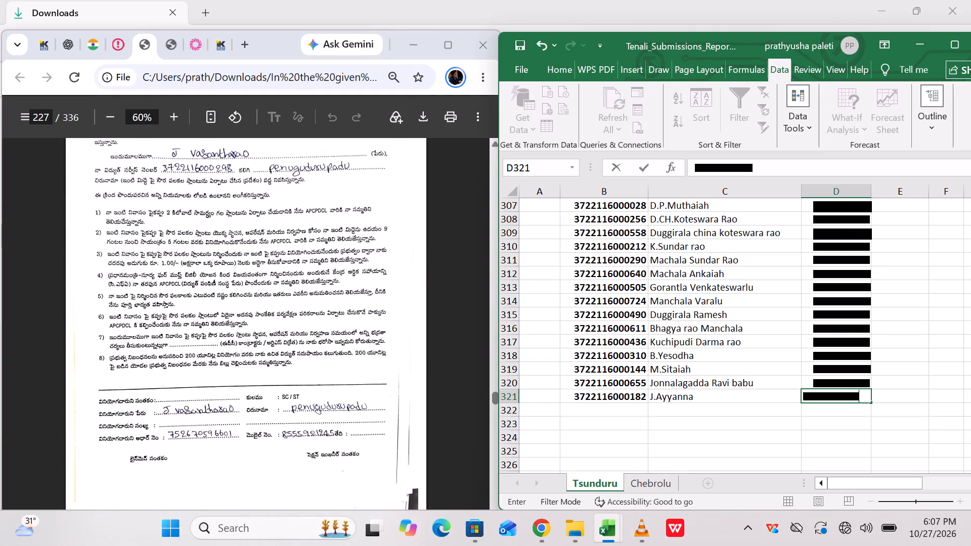
left_click(595, 401)
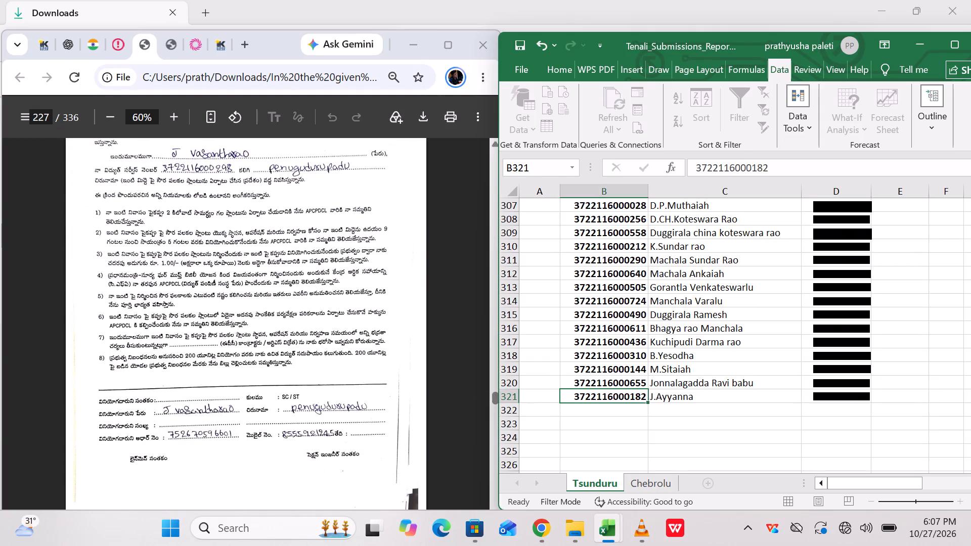
key("ctrl+c")
left_click(587, 409)
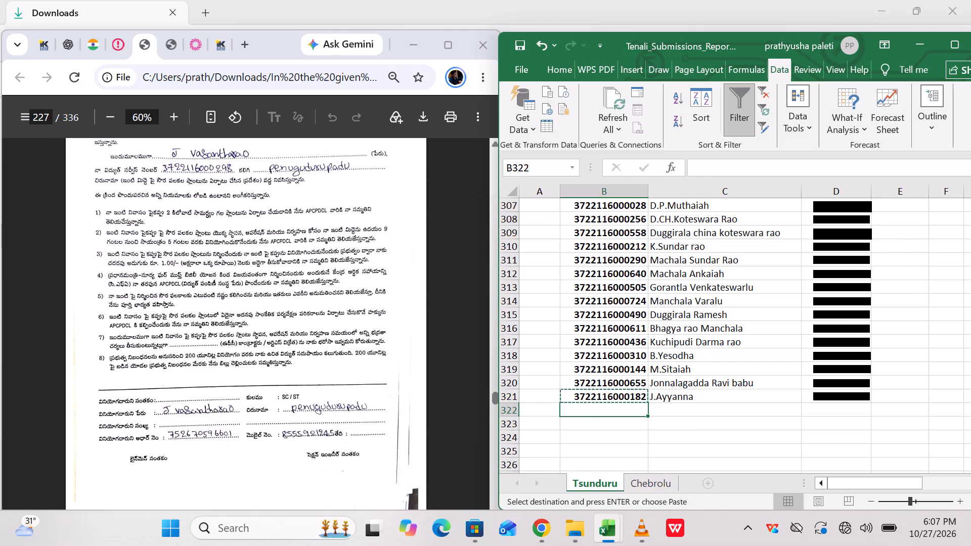
key("ctrl+v")
double_click(645, 412)
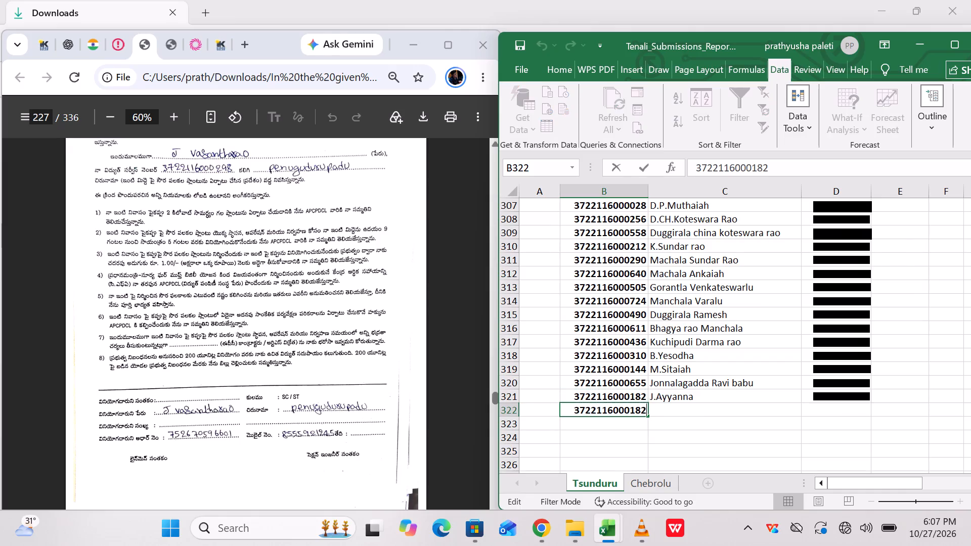
key("BackSpace")
key("BackSpace")
key("BackSpace")
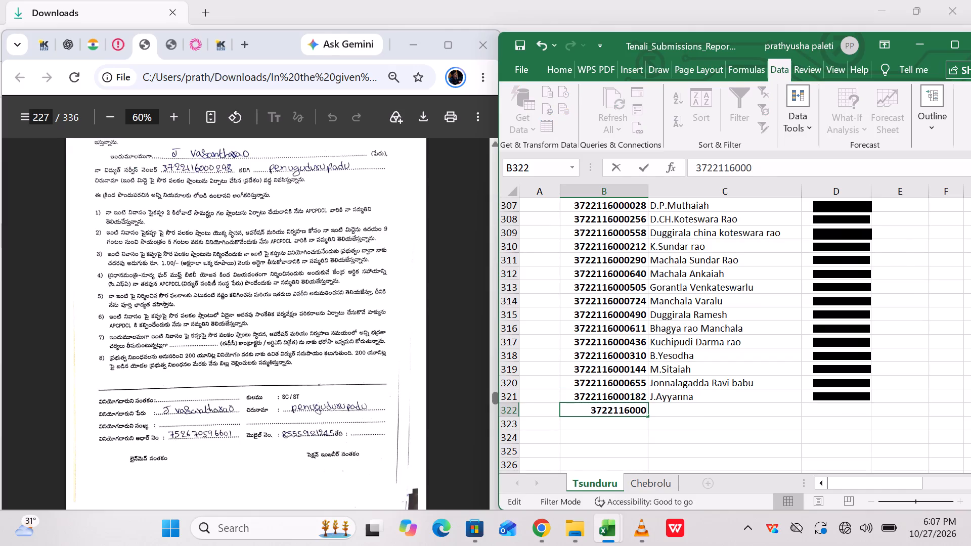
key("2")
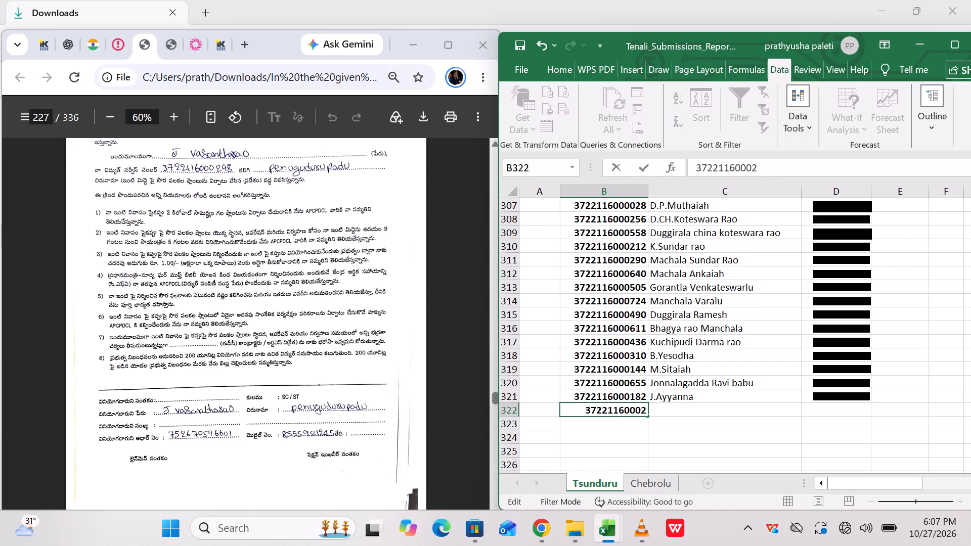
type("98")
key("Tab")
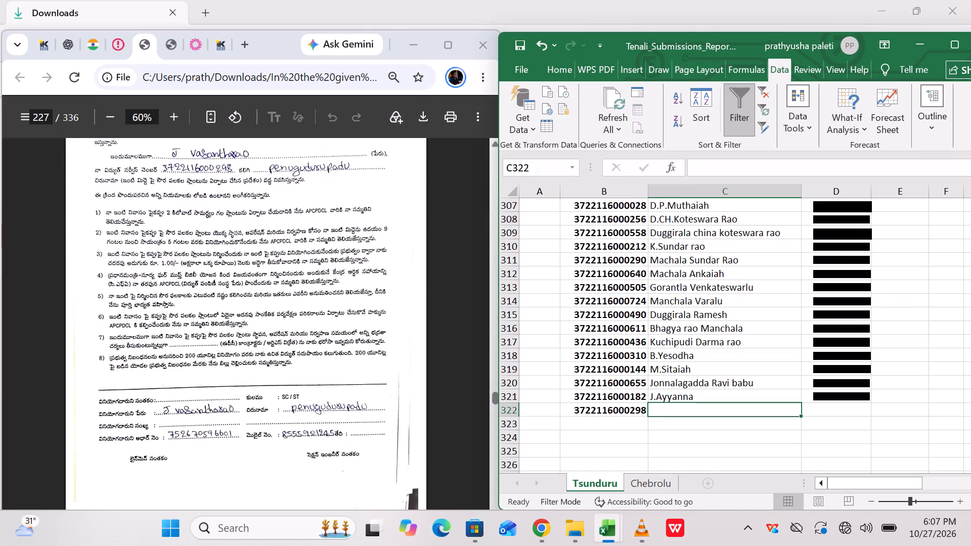
Enter the consumer's name from the page 227 form in C322, with the surname as an initial.
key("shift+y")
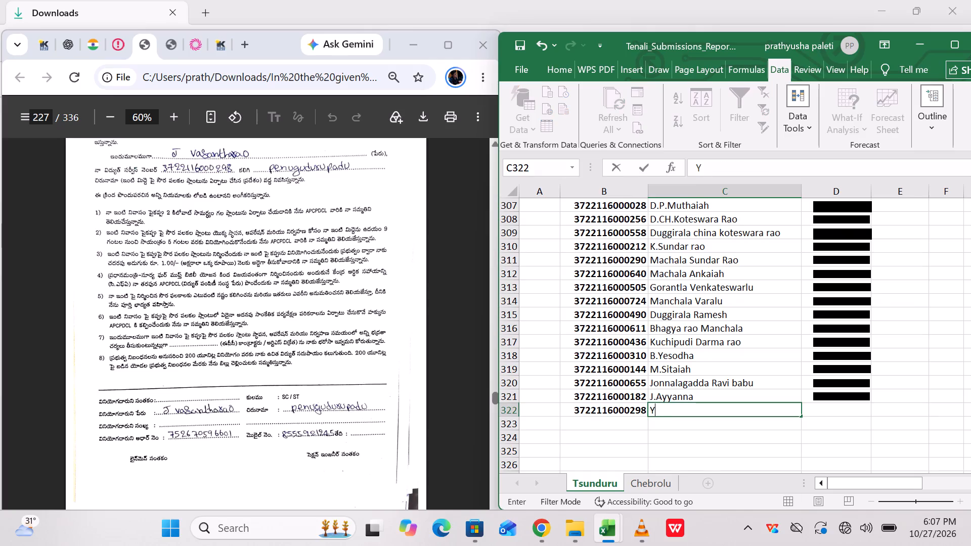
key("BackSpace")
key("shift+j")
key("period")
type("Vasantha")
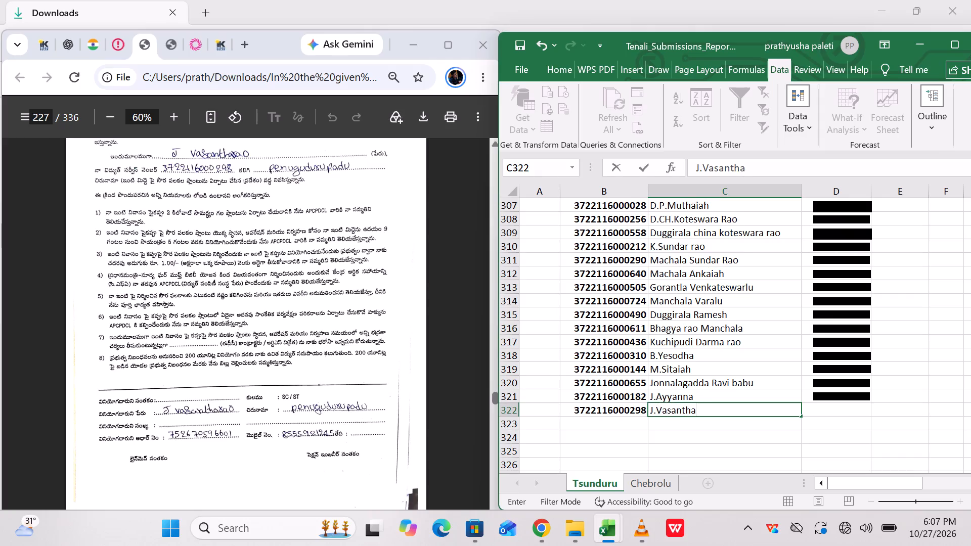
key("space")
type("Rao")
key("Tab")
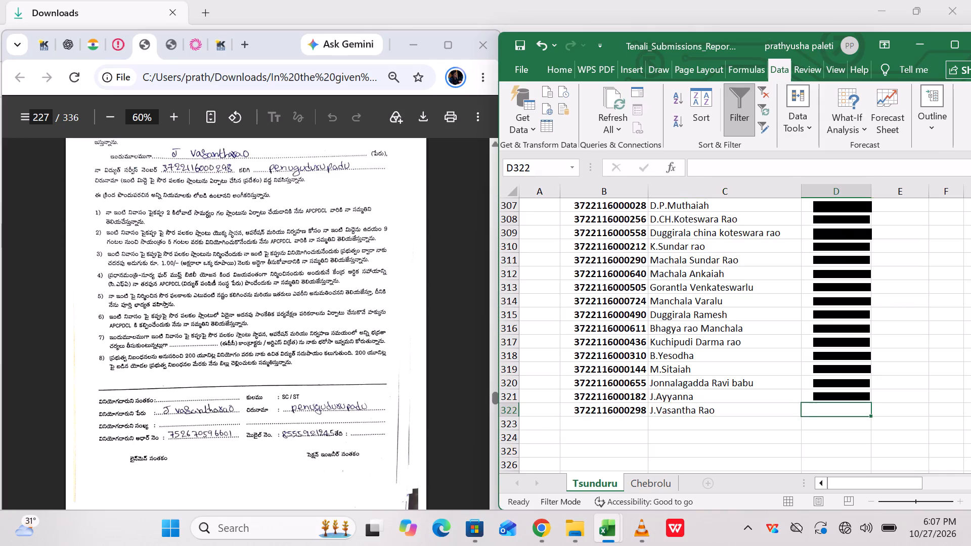
Enter the consumer's mobile number from the page 227 form in D322.
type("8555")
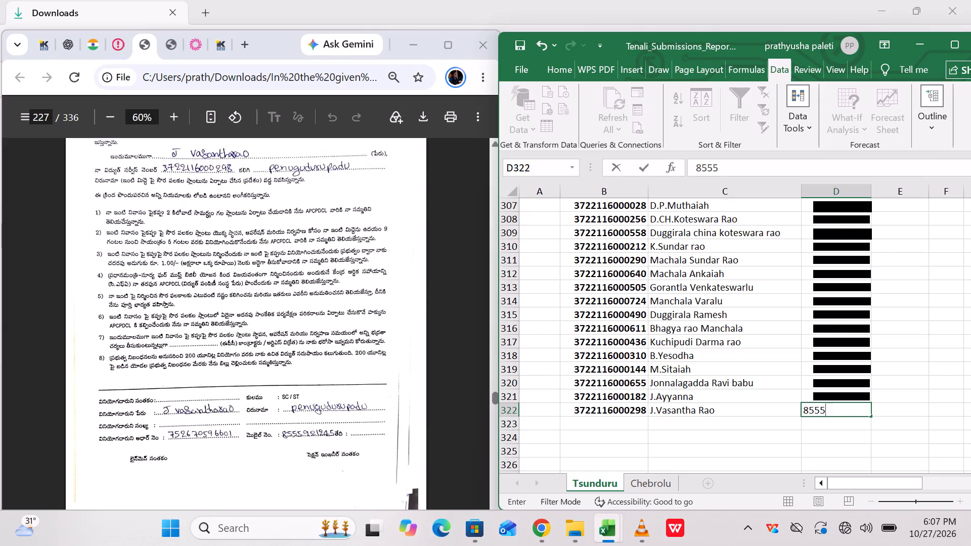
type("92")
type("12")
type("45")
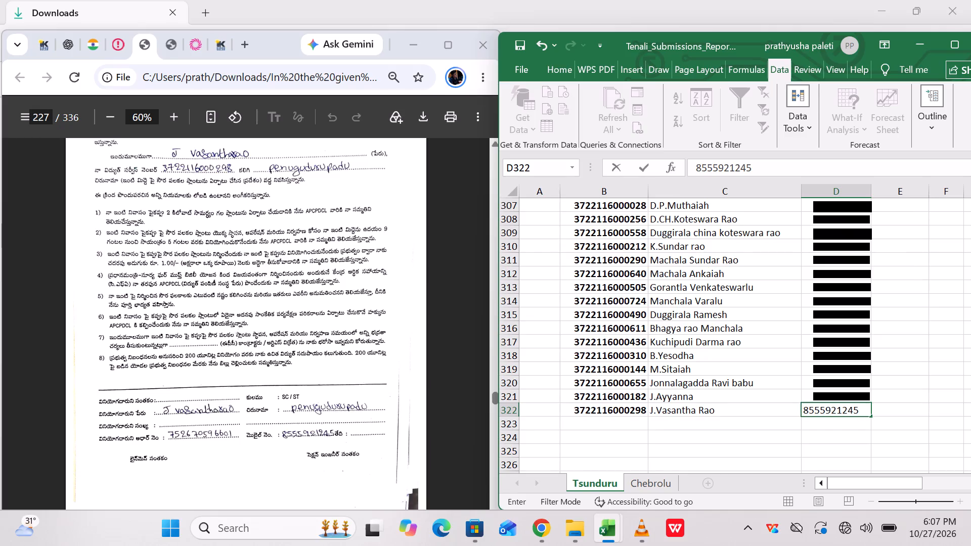
left_click(588, 424)
Fill B323 with the service number from the page 228 form, copying the number in B322 and replacing its last three digits.
scroll(296, 418, "down", 1)
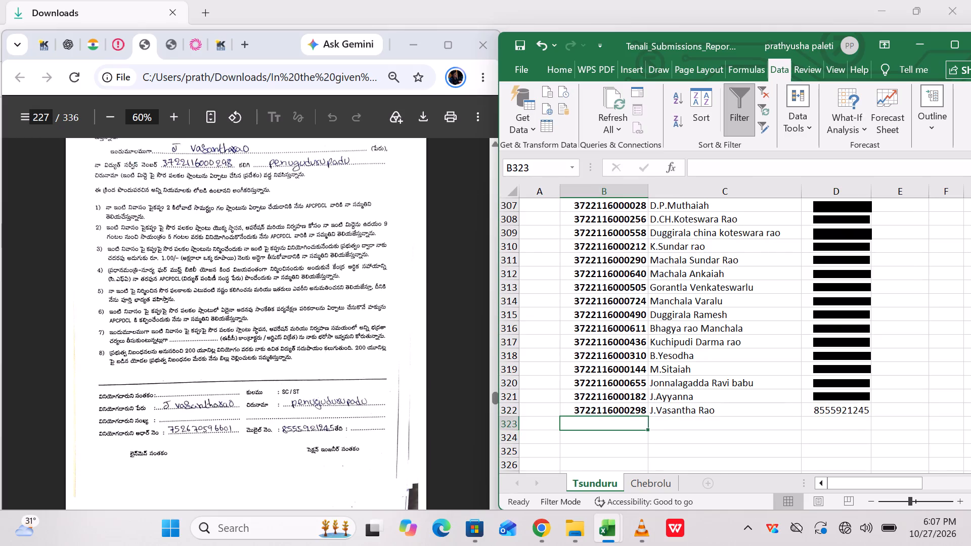
scroll(296, 418, "down", 4)
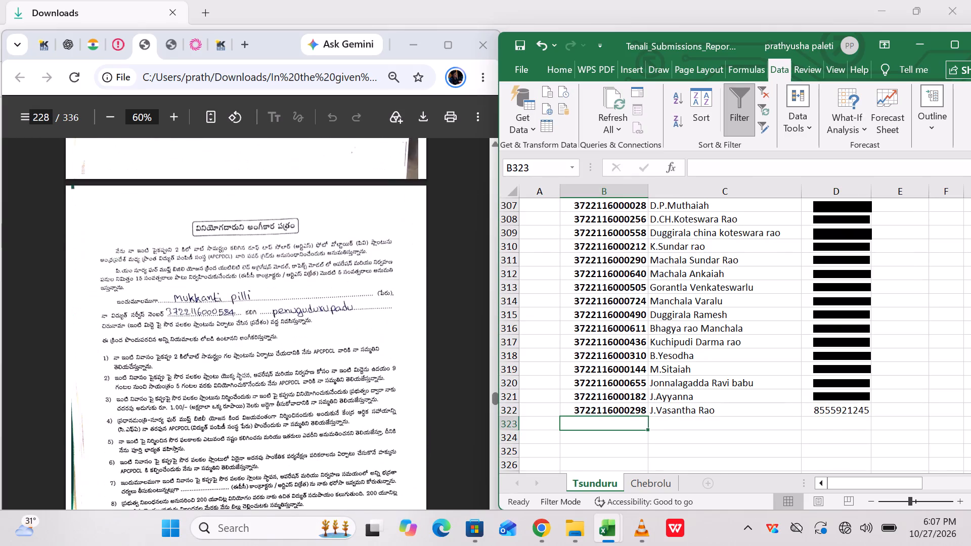
left_click(610, 414)
left_click(610, 410)
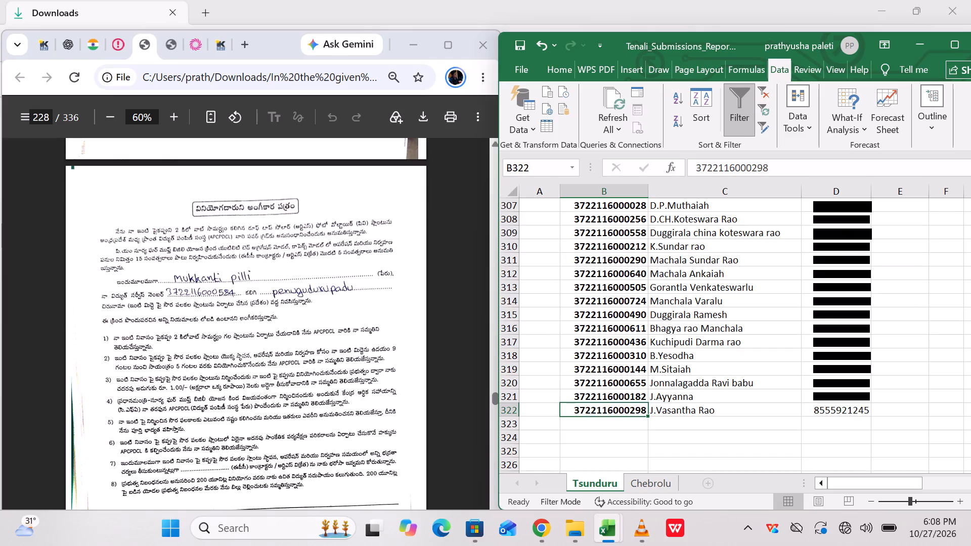
key("ctrl+c")
left_click(611, 424)
key("ctrl+v")
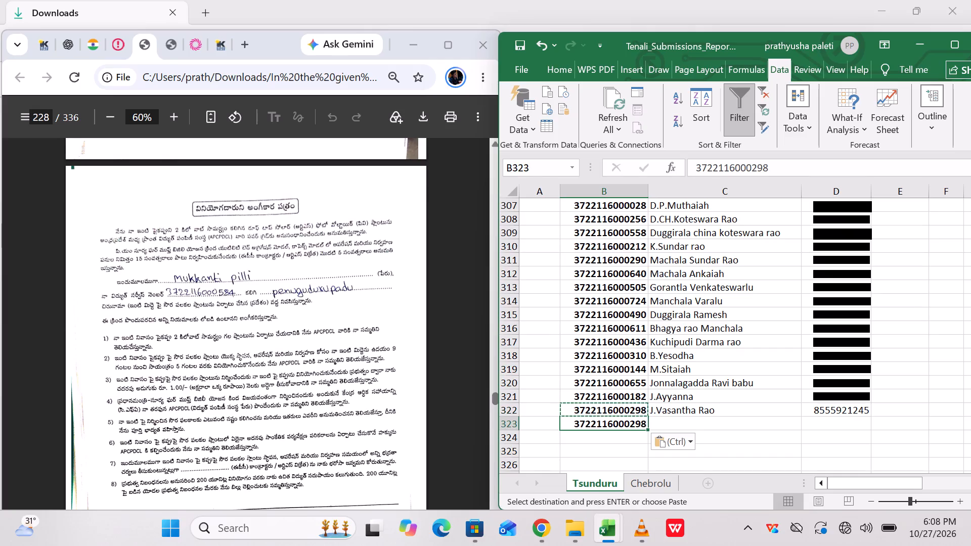
double_click(645, 423)
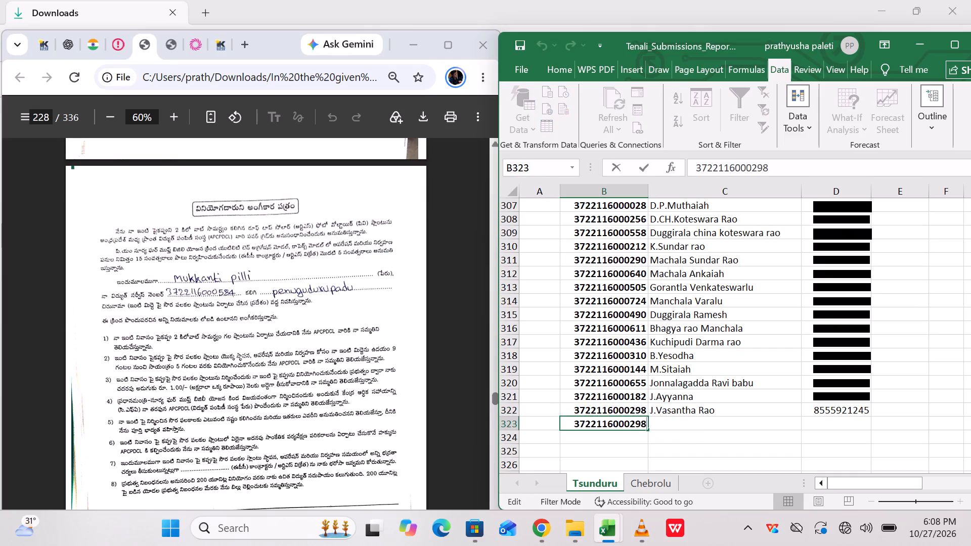
key("BackSpace")
key("BackSpace")
key("BackSpace")
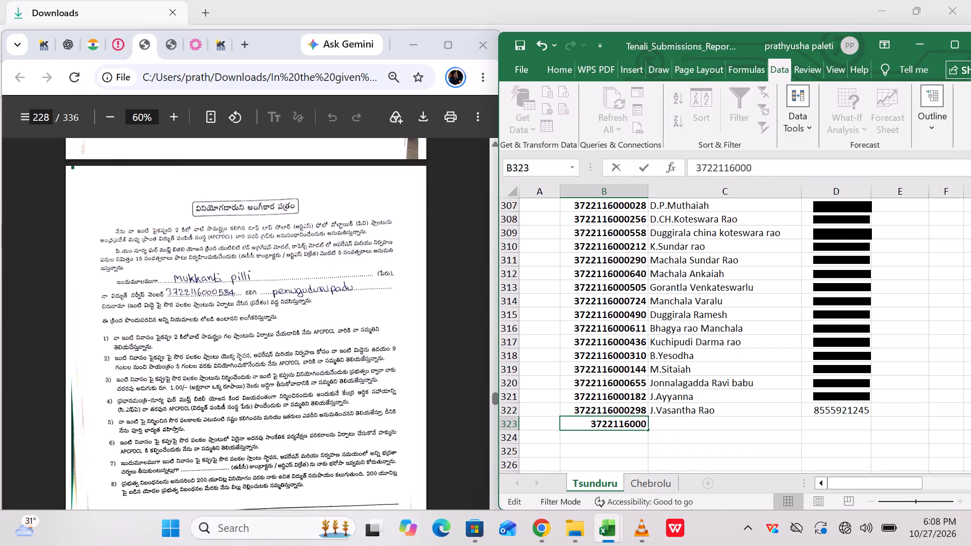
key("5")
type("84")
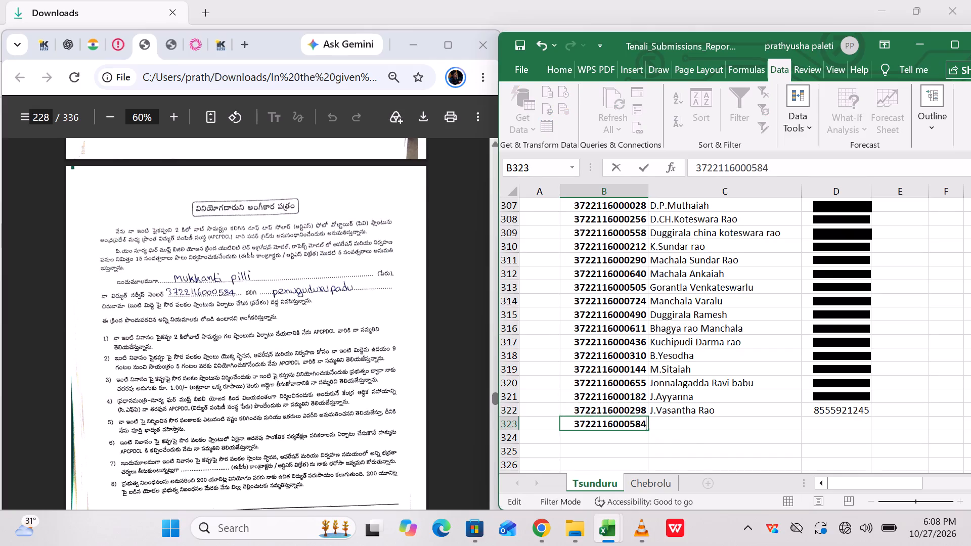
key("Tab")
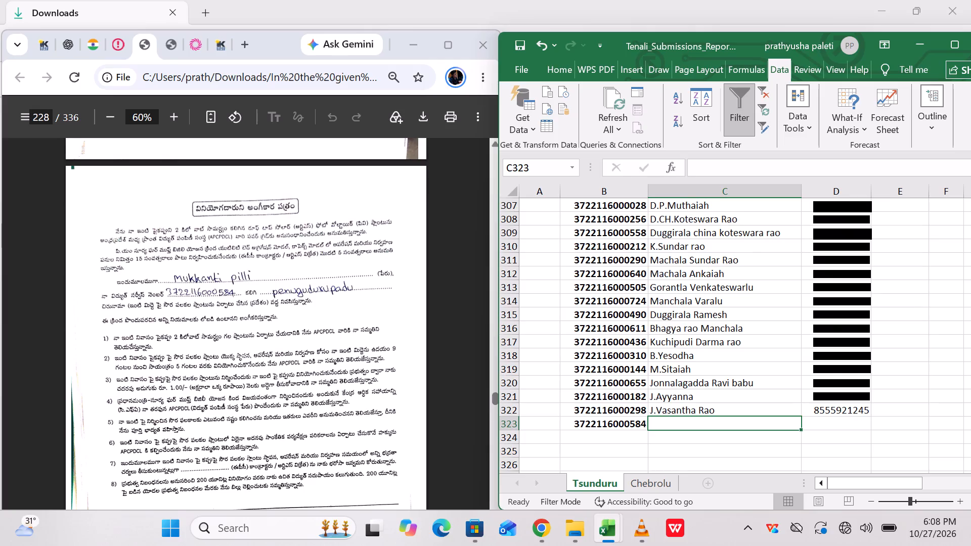
Enter the consumer's full name from the page 228 form in C323.
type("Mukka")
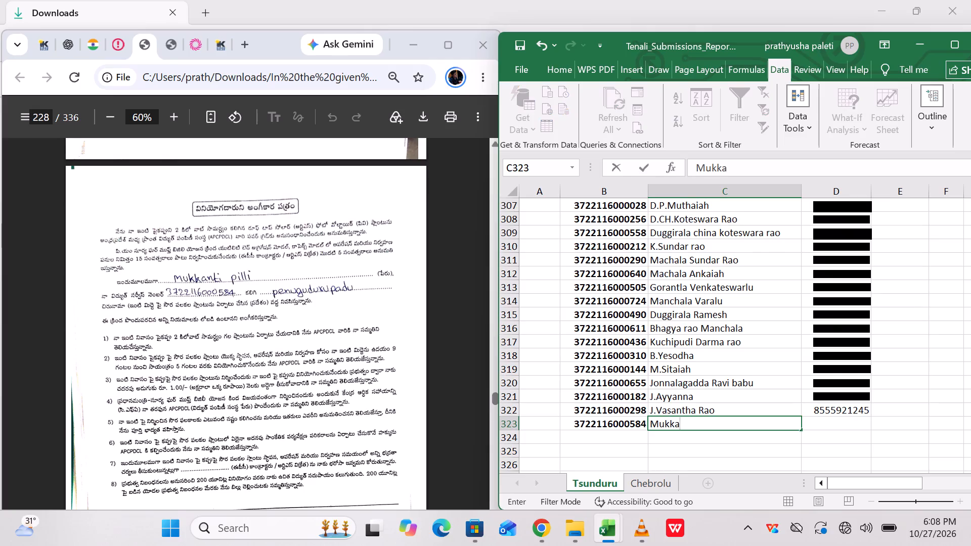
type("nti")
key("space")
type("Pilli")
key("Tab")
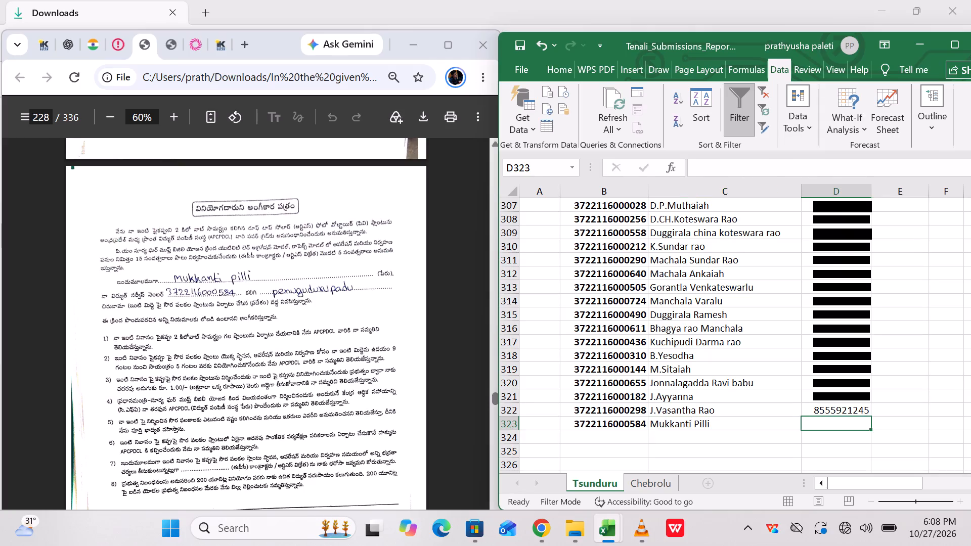
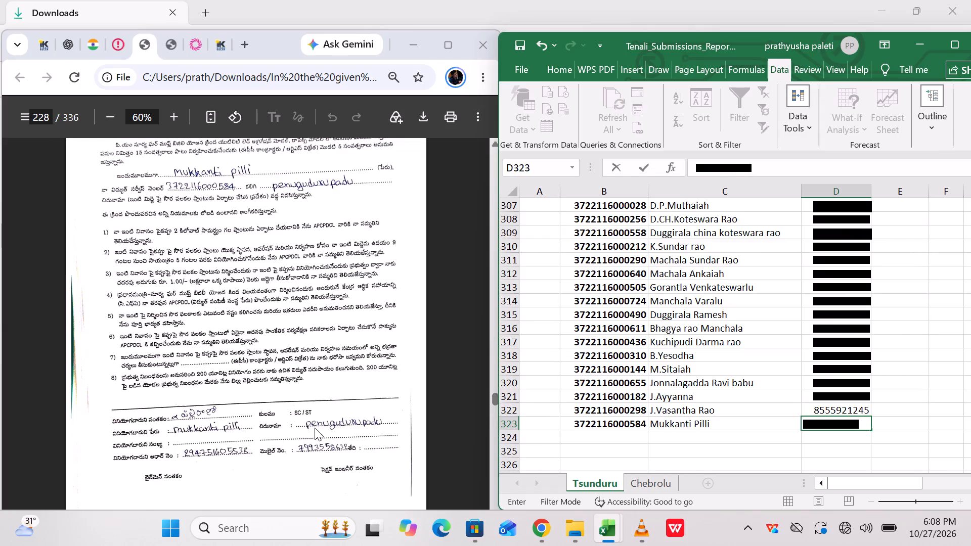
Fill B324 with the service number from the page 229 form, copying the number in B323 and replacing its last three digits.
scroll(315, 428, "down", 4)
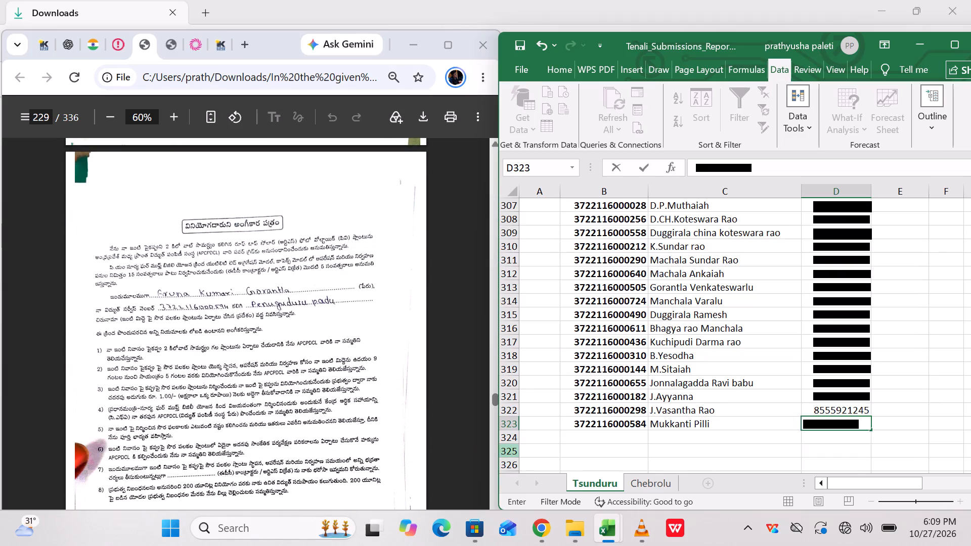
left_click(620, 438)
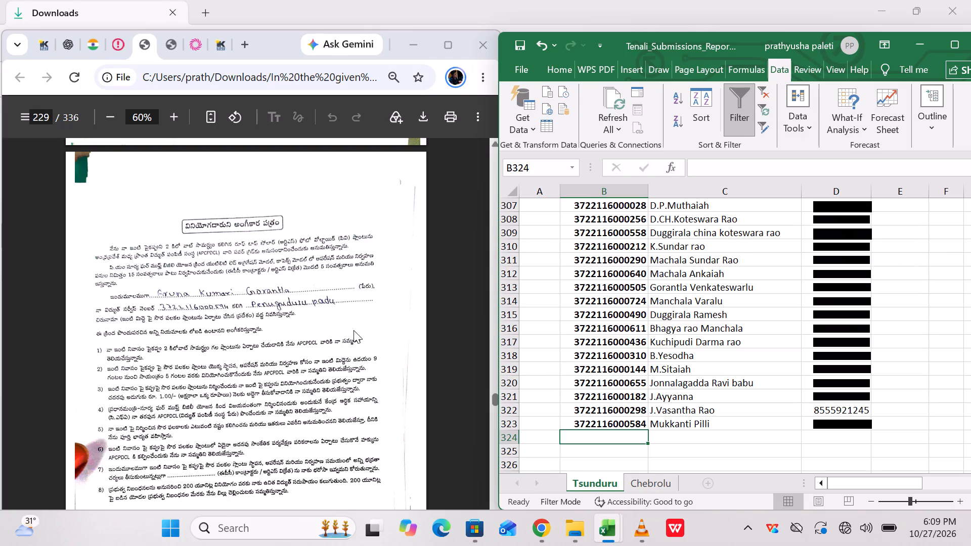
left_click(596, 424)
scroll(368, 411, "down", 1)
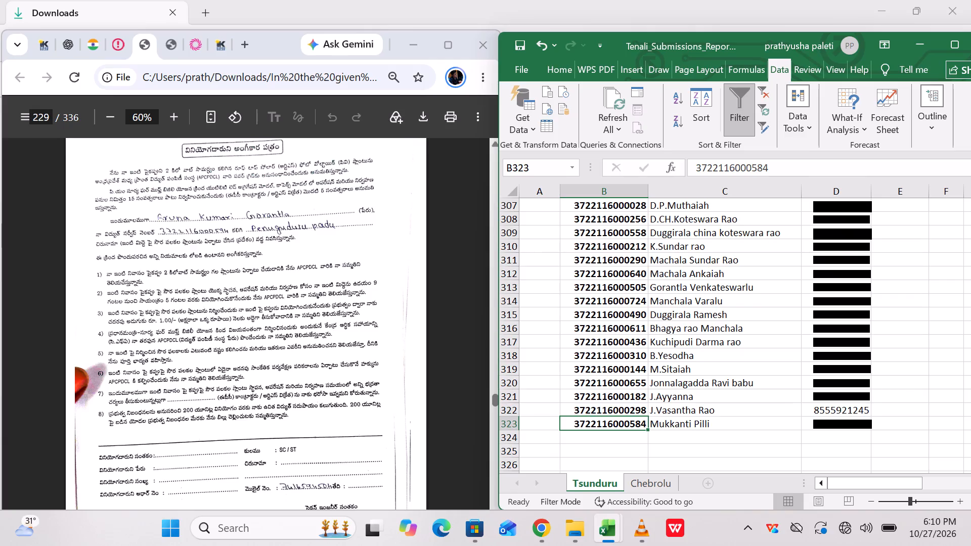
key("ctrl+c")
left_click(608, 438)
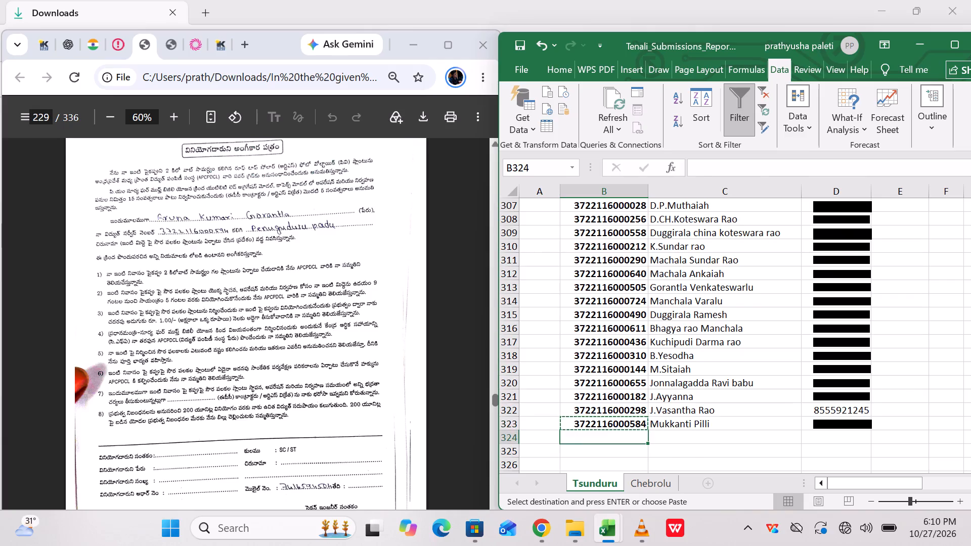
key("ctrl+v")
double_click(645, 435)
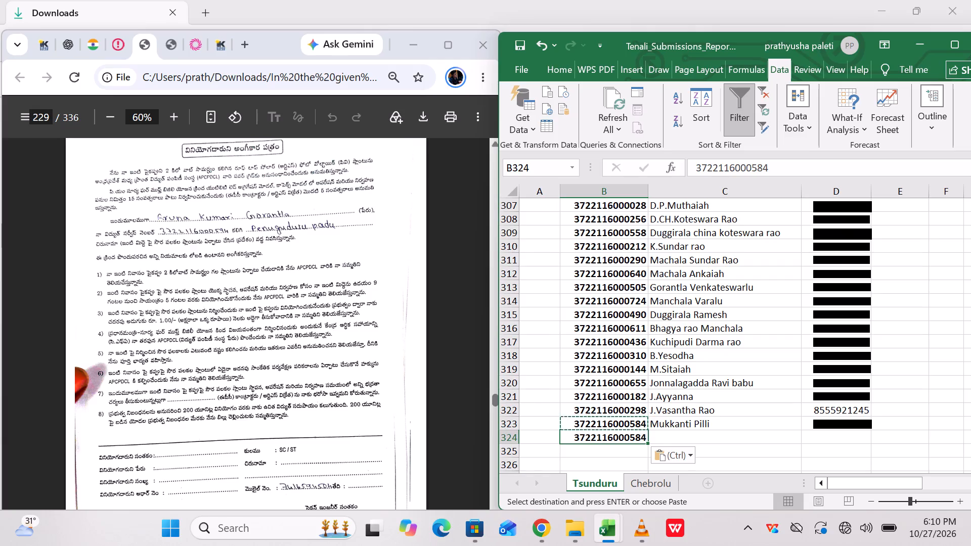
key("BackSpace")
key("BackSpace")
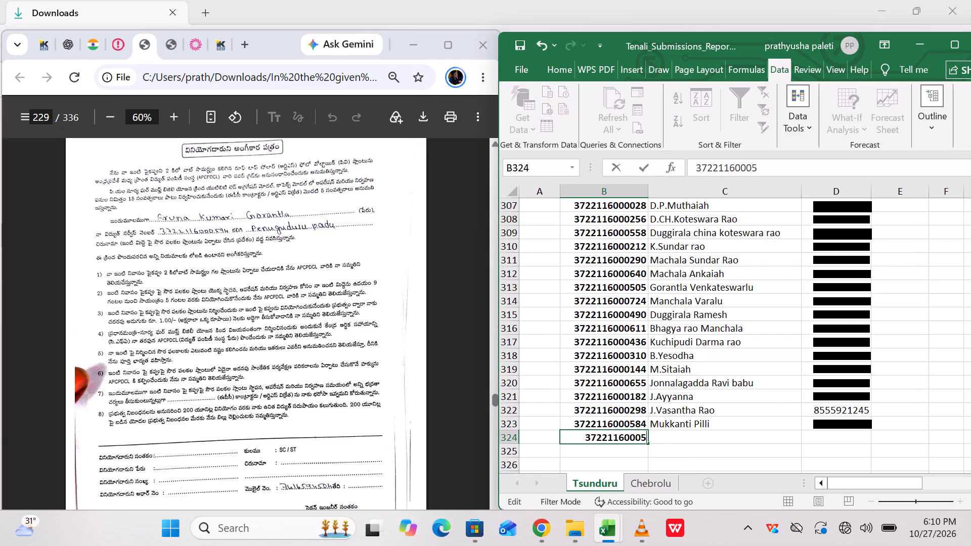
key("BackSpace")
type("594")
key("Tab")
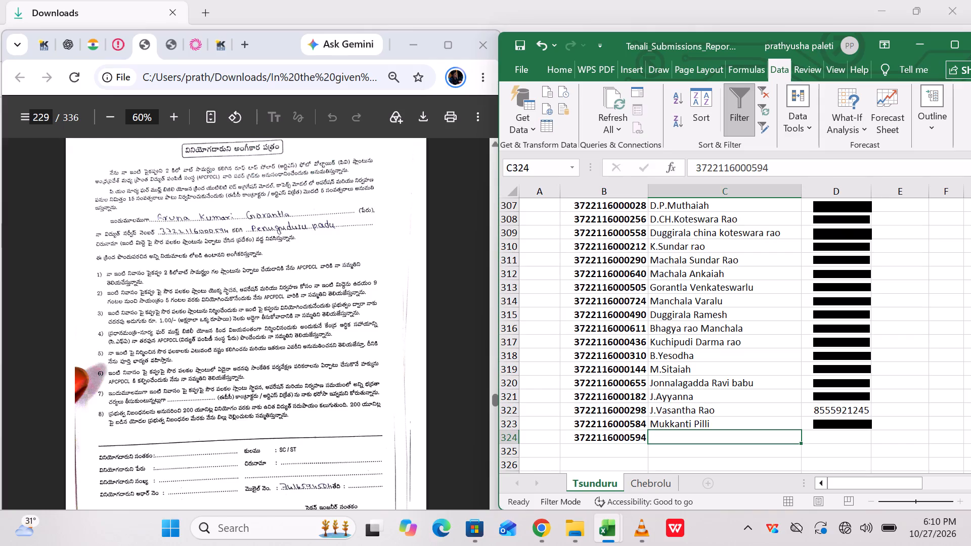
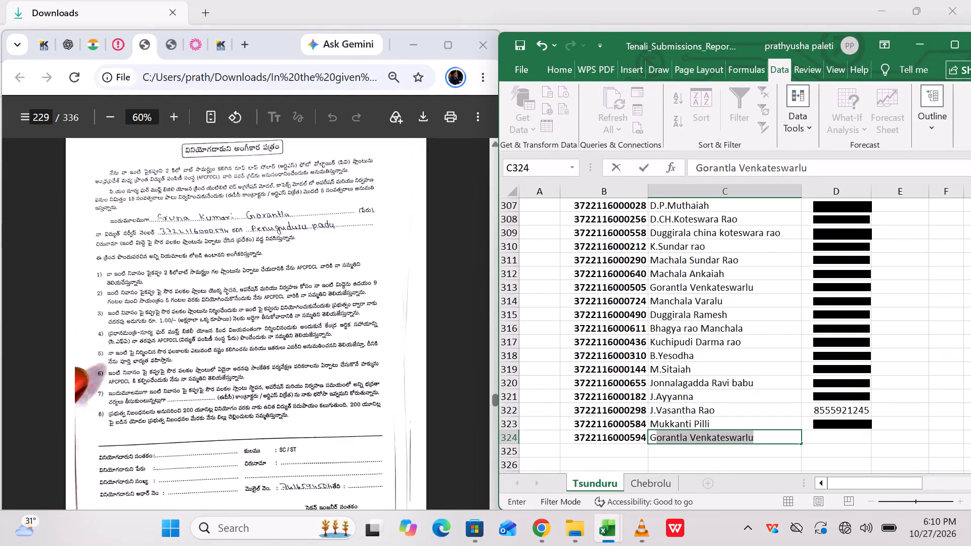
Complete C324 with the consumer's name from the page 229 form, keeping the autocompleted surname and replacing the suggested given name.
left_click(772, 438)
key("BackSpace")
key("BackSpace")
key("BackSpace")
key("BackSpace")
key("BackSpace")
key("BackSpace")
key("BackSpace")
key("BackSpace")
key("BackSpace")
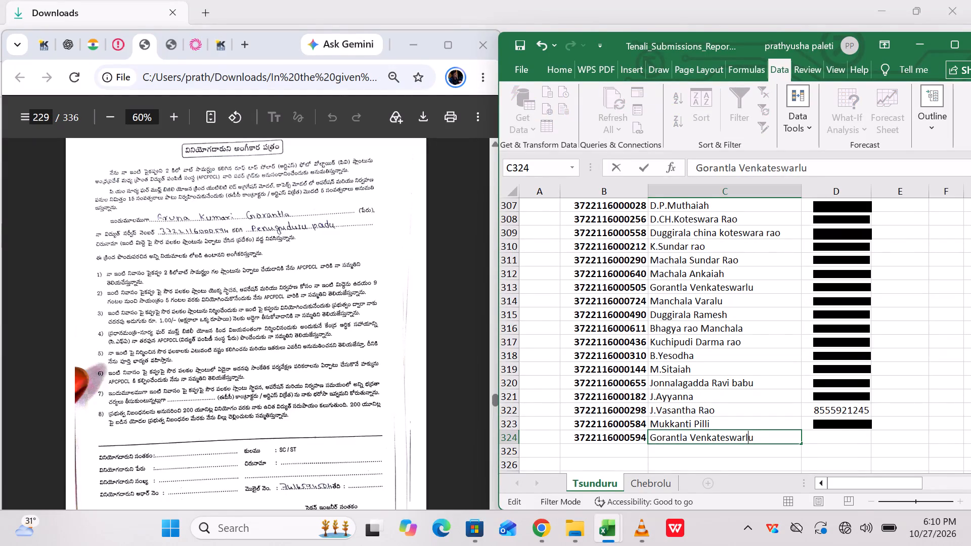
key("BackSpace")
key("BackSpace")
key("BackSpace")
key("BackSpace")
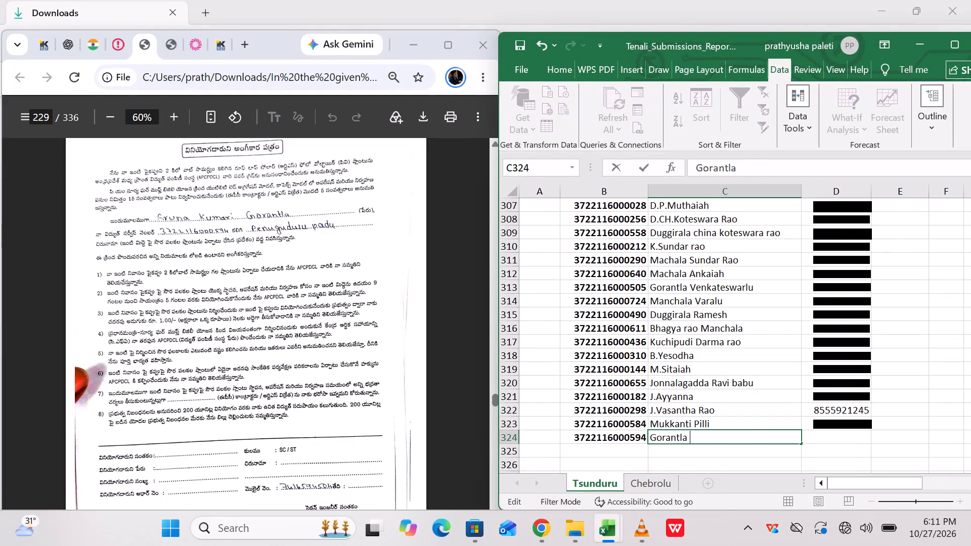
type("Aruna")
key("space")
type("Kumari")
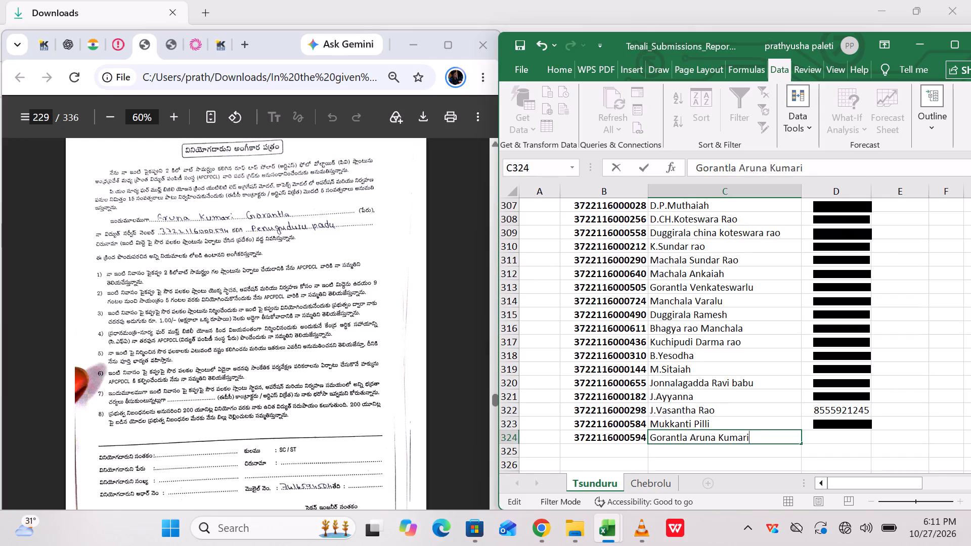
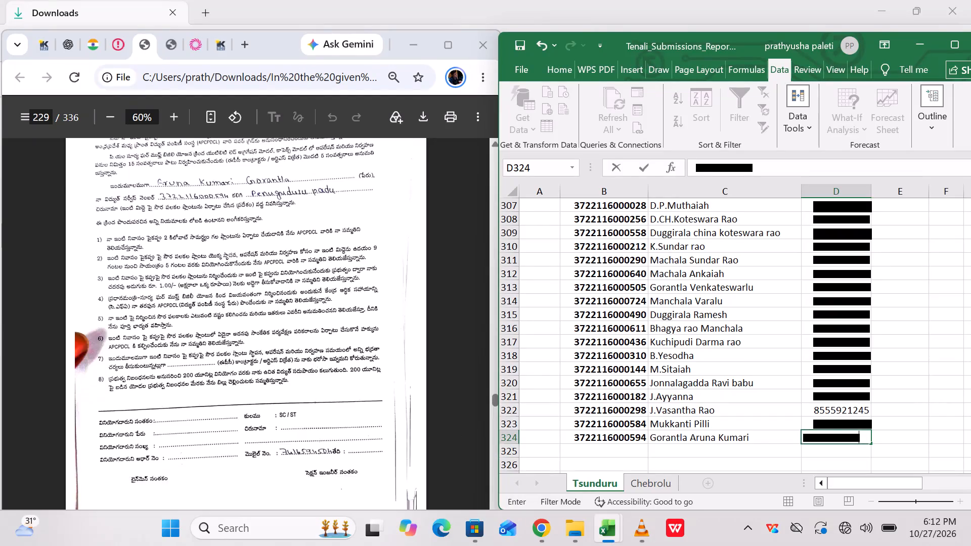
Fill B325 with the service number from the form on page 230, copying B324 and replacing its last three digits.
scroll(315, 396, "down", 5)
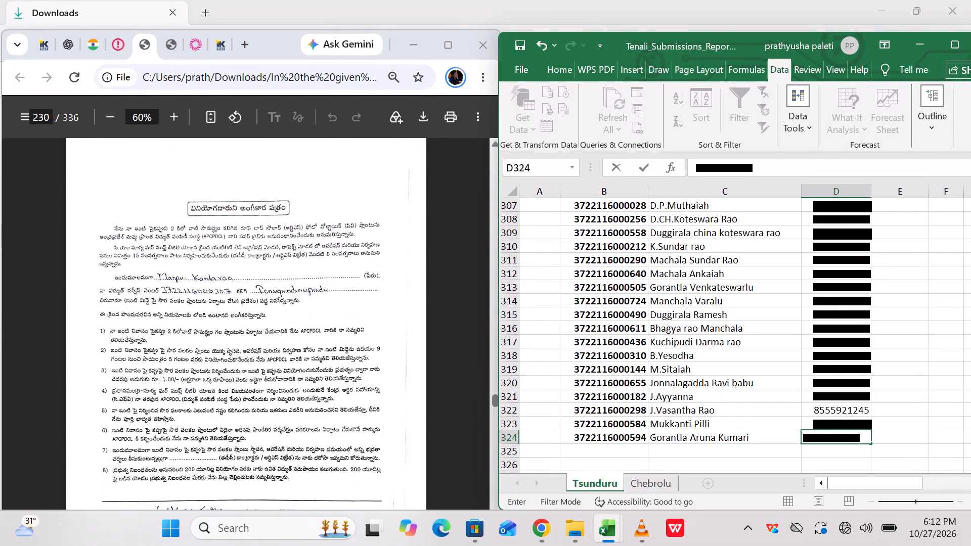
scroll(315, 392, "down", 1)
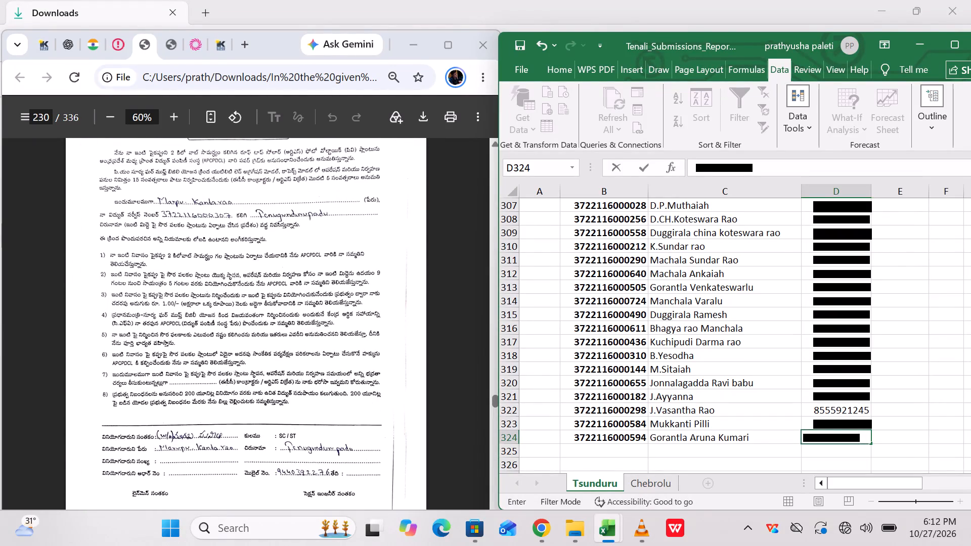
left_click(617, 455)
left_click(617, 434)
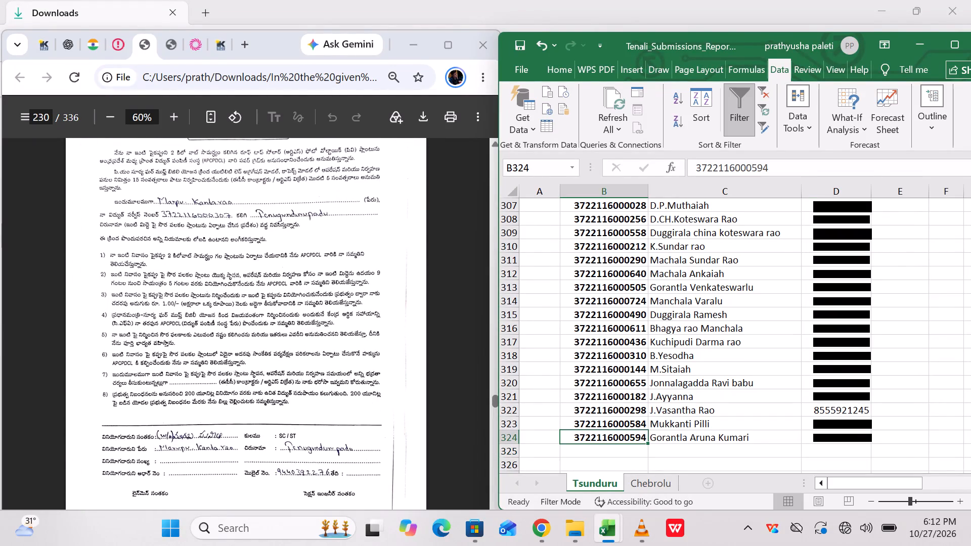
key("ctrl+c")
left_click(608, 449)
key("ctrl+v")
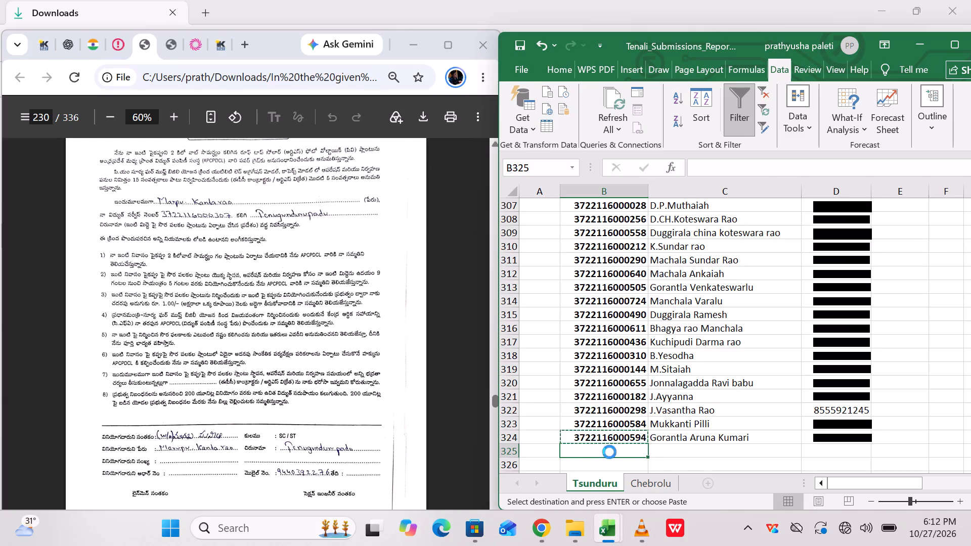
double_click(644, 451)
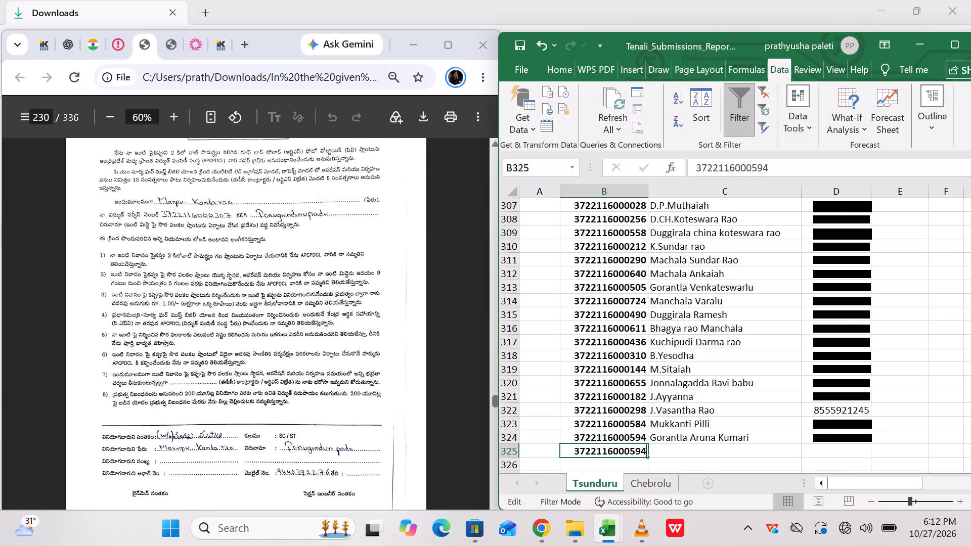
key("BackSpace")
key("BackSpace")
key("BackSpace")
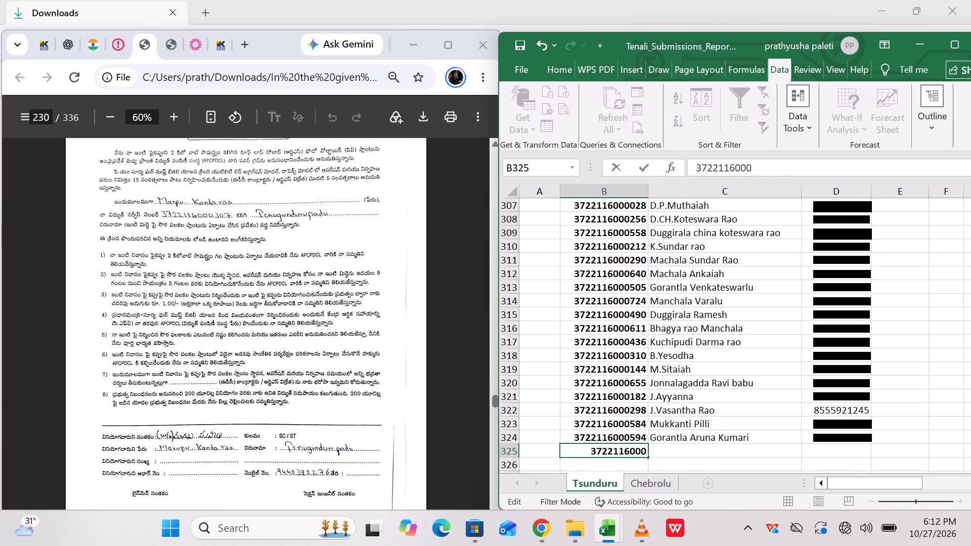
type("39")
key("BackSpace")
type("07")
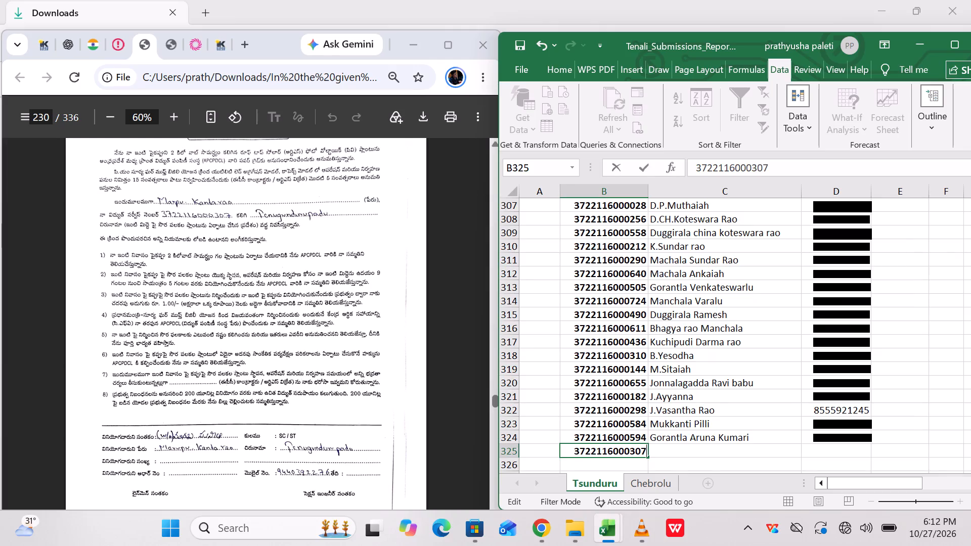
Enter the consumer's name from the page 230 form in cell C325.
left_click(673, 448)
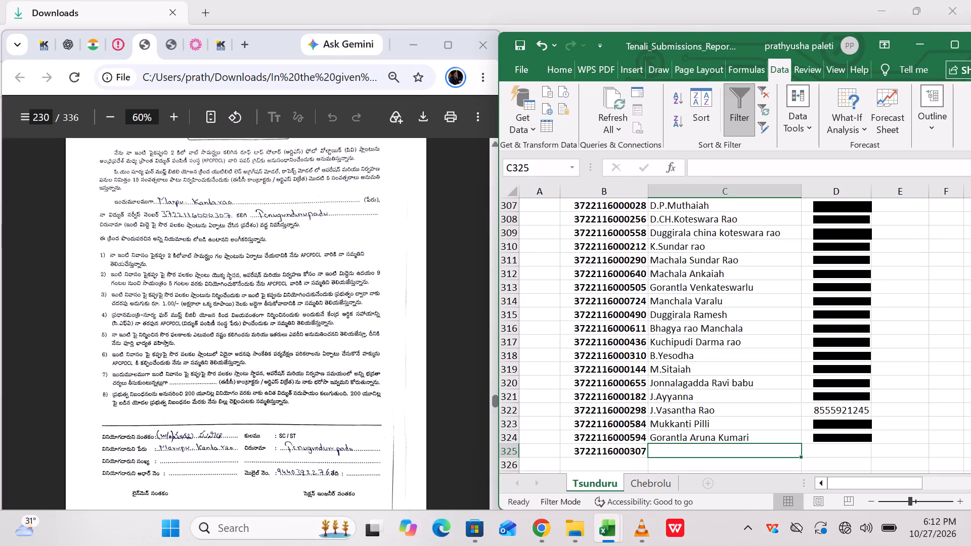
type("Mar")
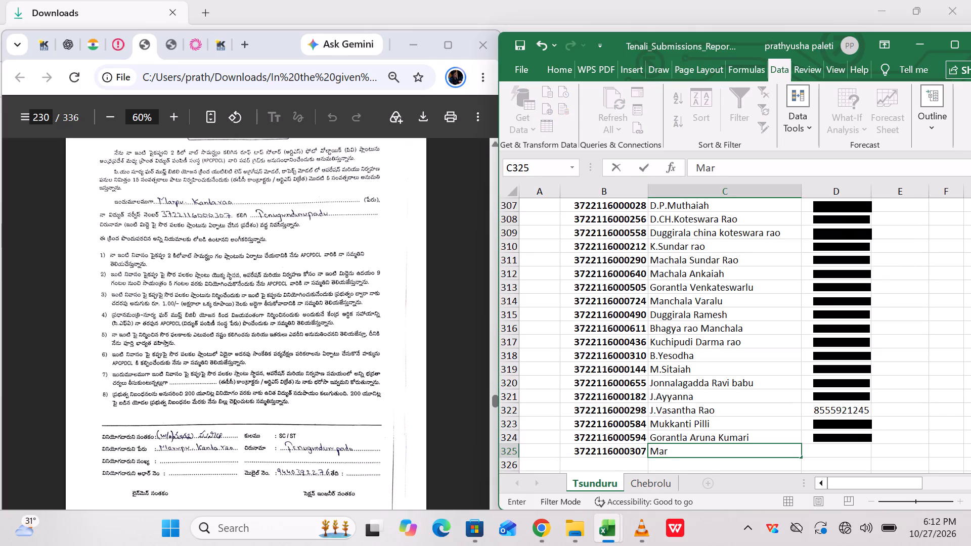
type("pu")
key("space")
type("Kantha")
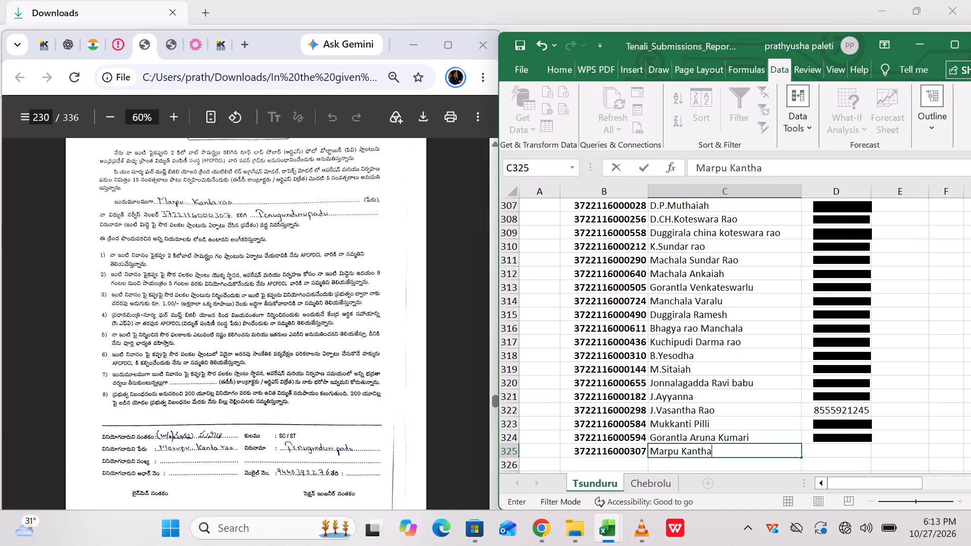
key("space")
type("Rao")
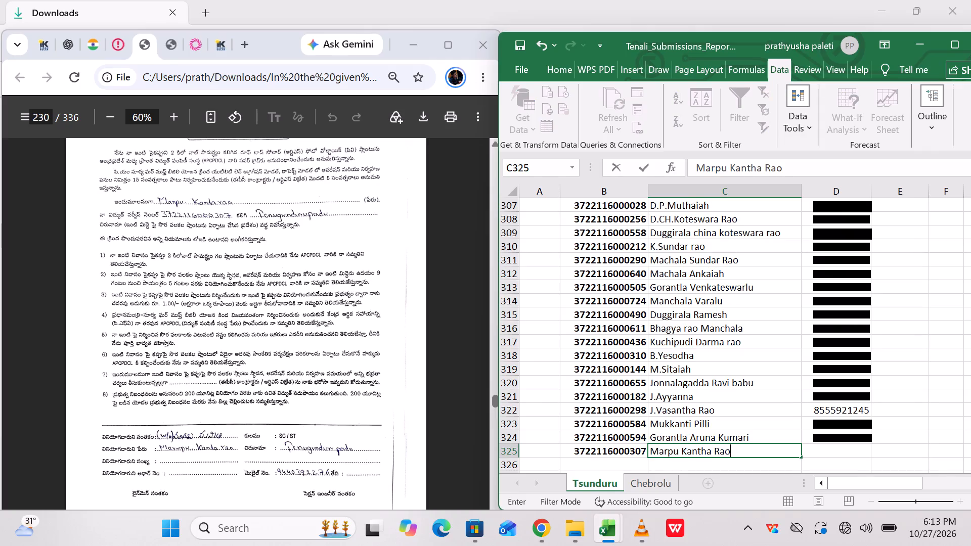
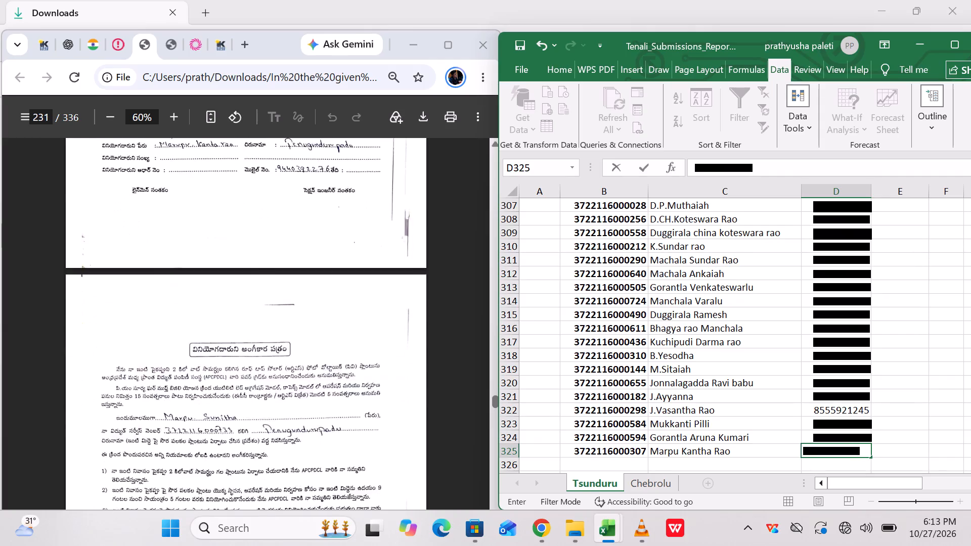
Fill B326 with the service number from the form on page 231, copying B325 and replacing its last three digits.
scroll(275, 403, "down", 2)
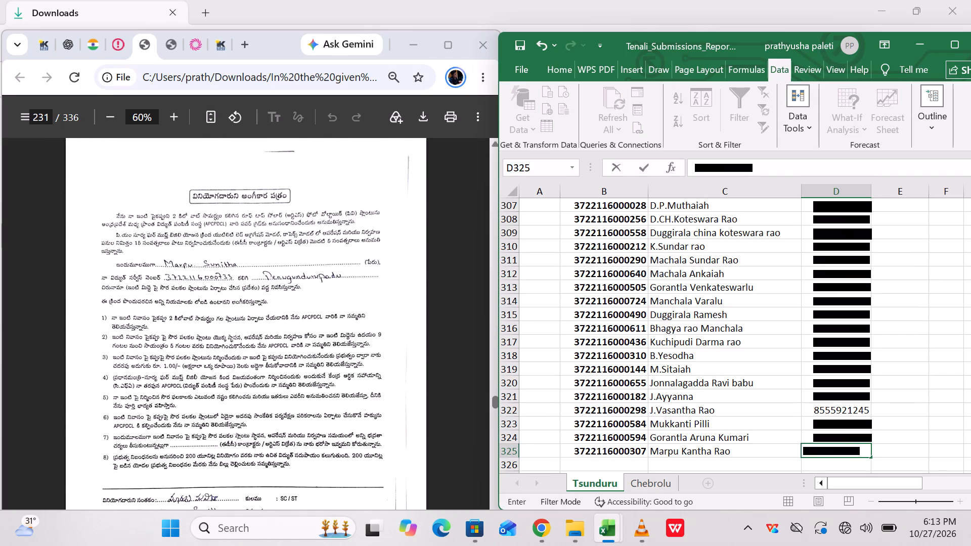
scroll(275, 402, "down", 1)
scroll(275, 402, "up", 1)
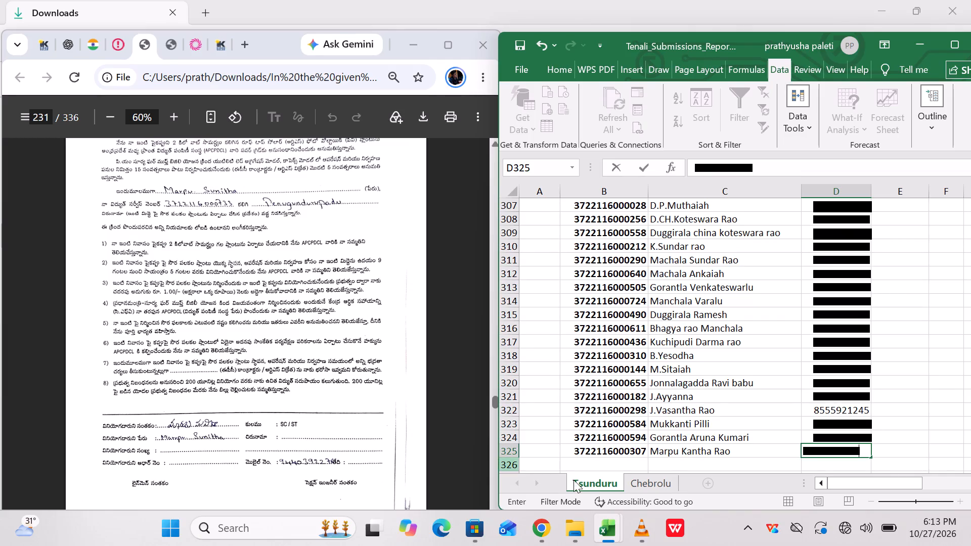
left_click(601, 462)
left_click(604, 455)
left_click(605, 453)
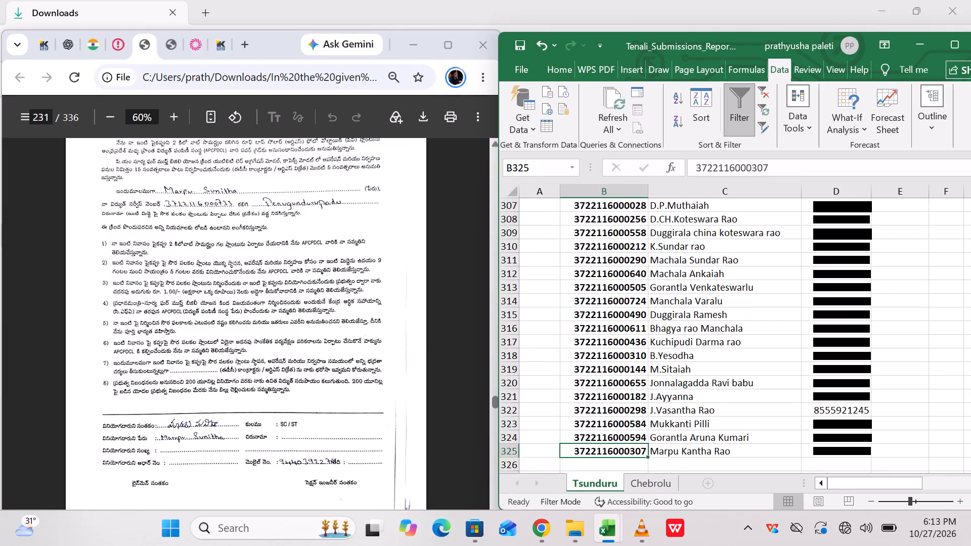
key("ctrl+c")
left_click(598, 467)
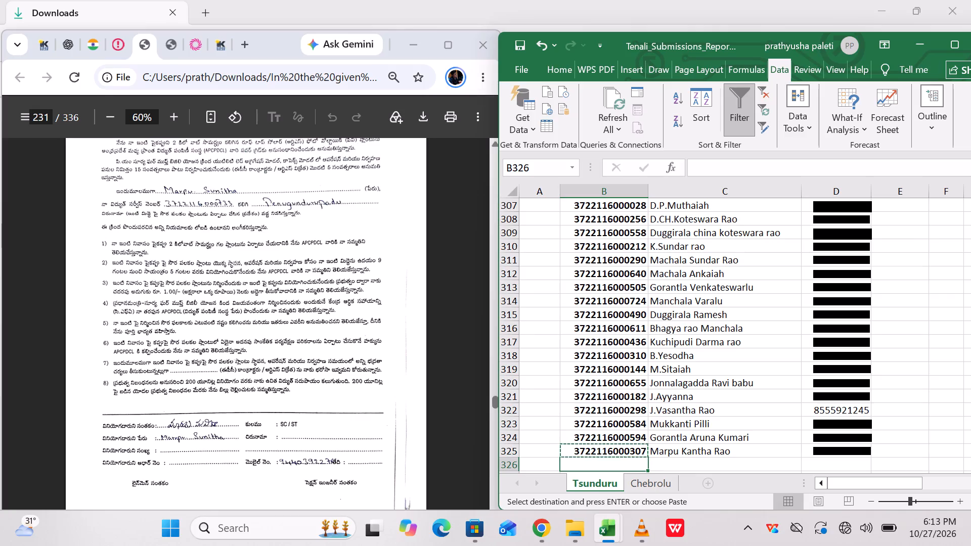
key("ctrl+v")
double_click(644, 465)
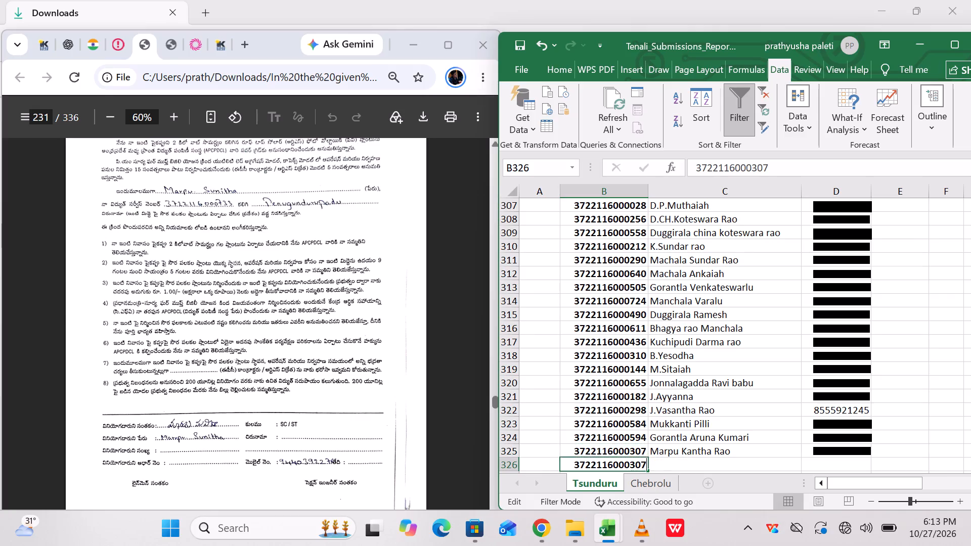
key("BackSpace")
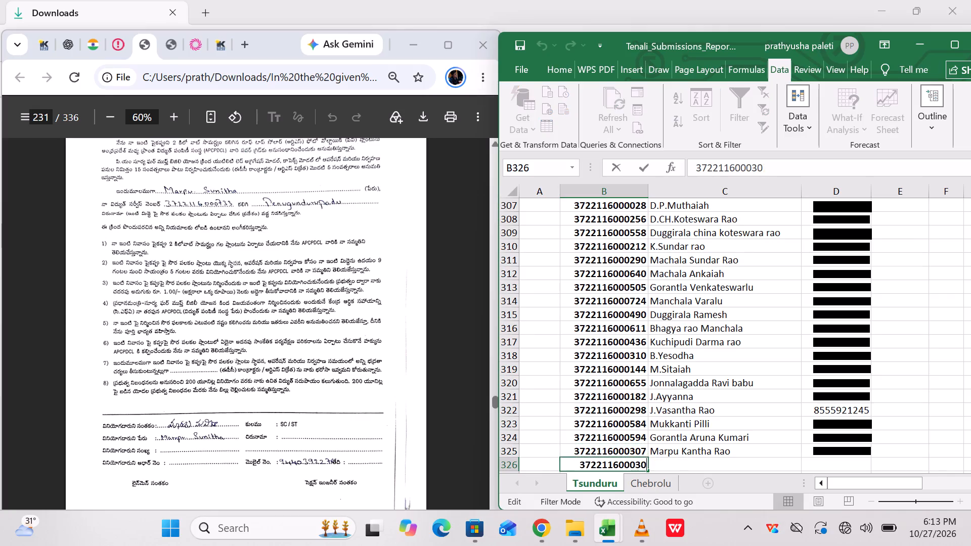
key("BackSpace")
key("BackSpace")
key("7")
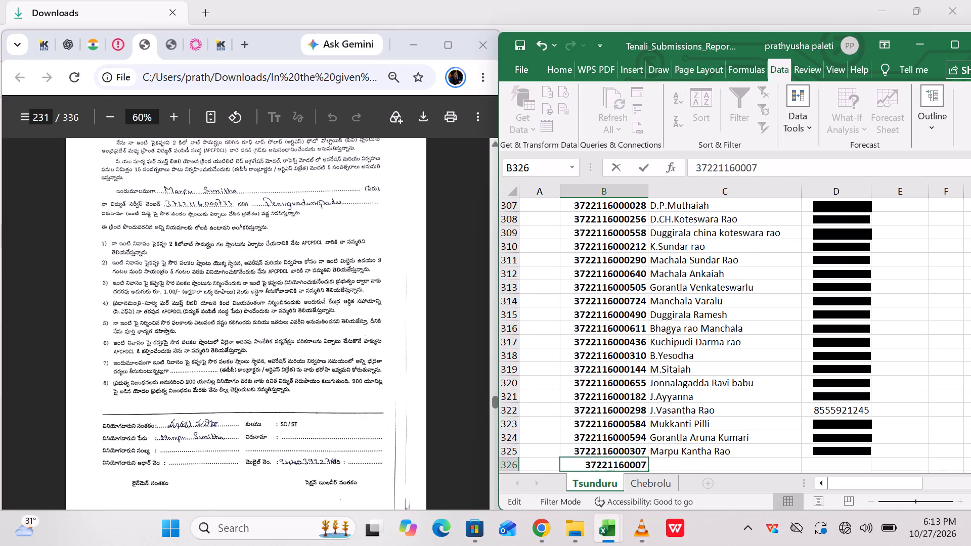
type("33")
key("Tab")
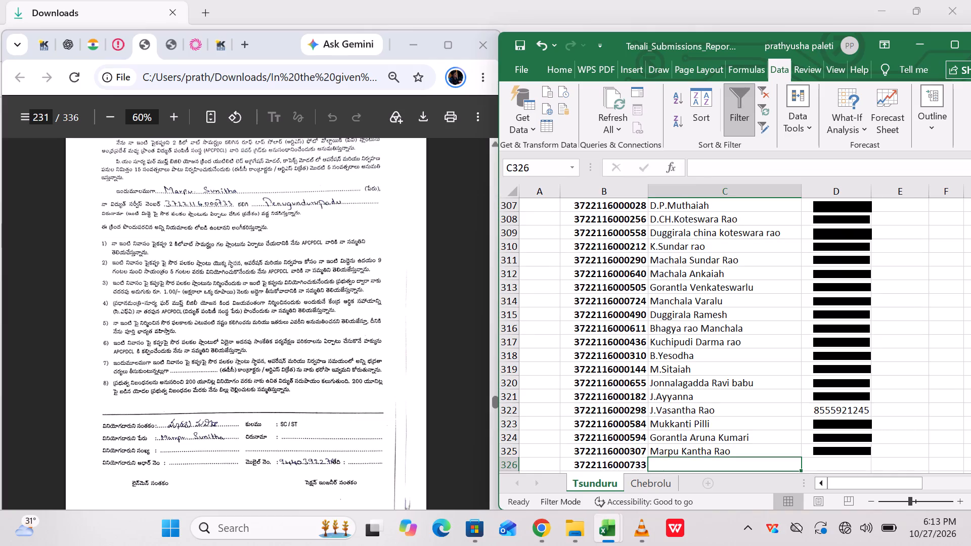
Enter the consumer's name from the page 231 form in cell C326.
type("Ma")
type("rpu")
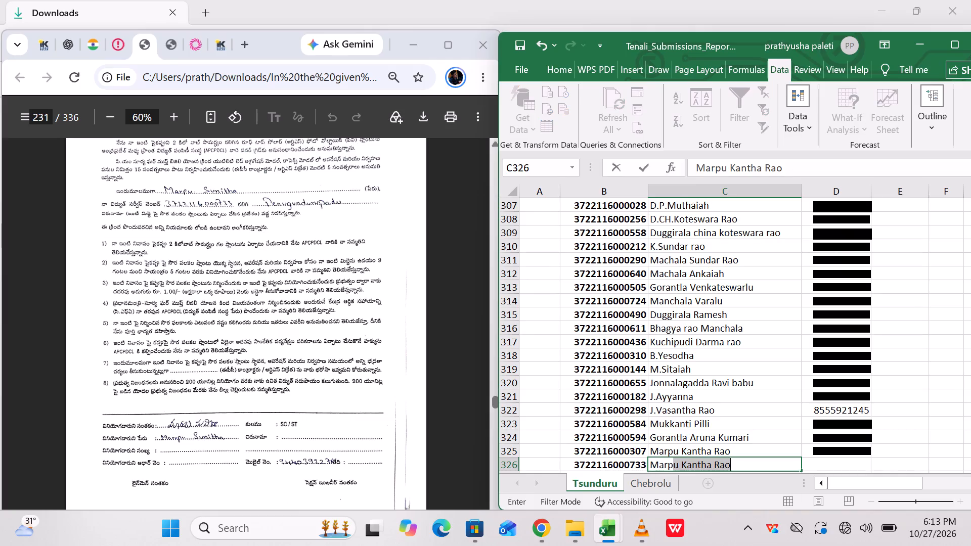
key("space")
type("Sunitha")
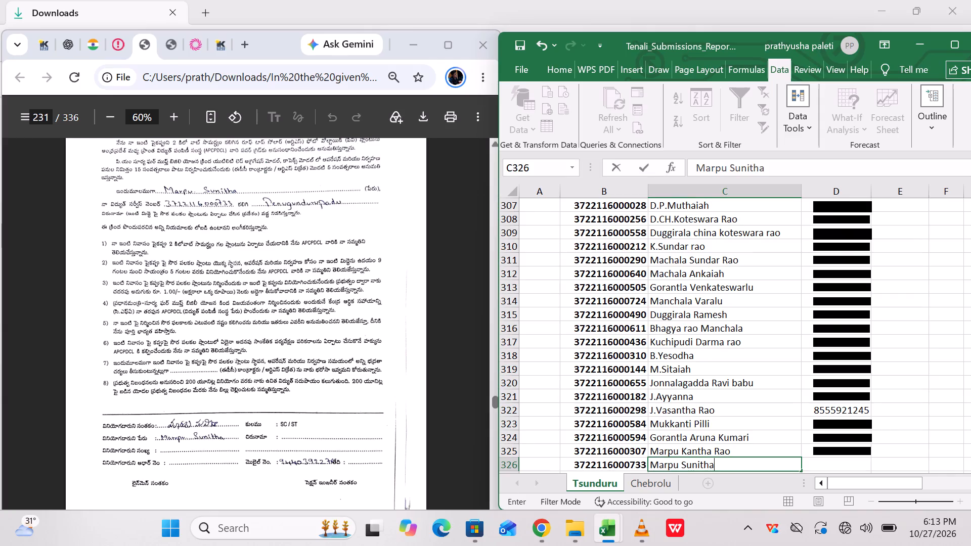
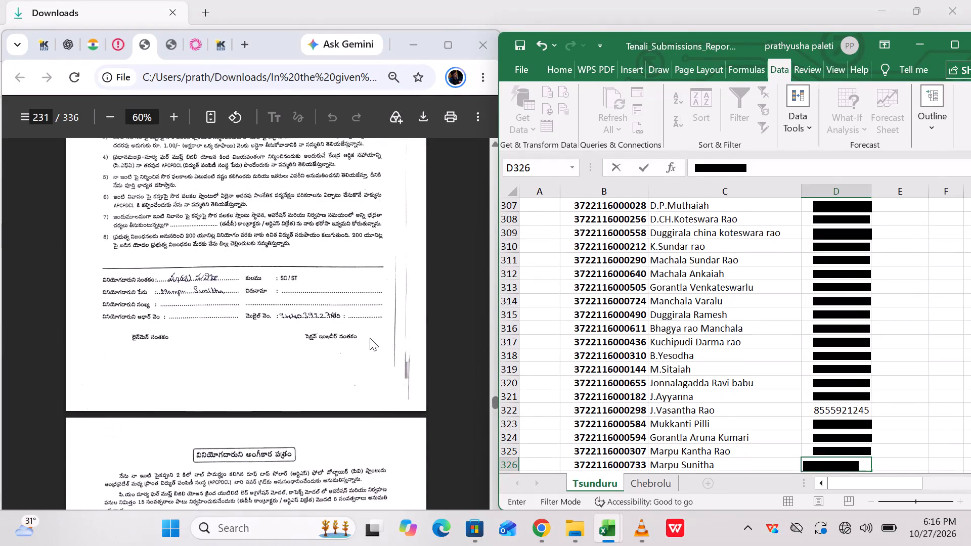
Check the page 231 form against row 326, commit its mobile number in cell D326 and save the workbook.
scroll(370, 338, "down", 3)
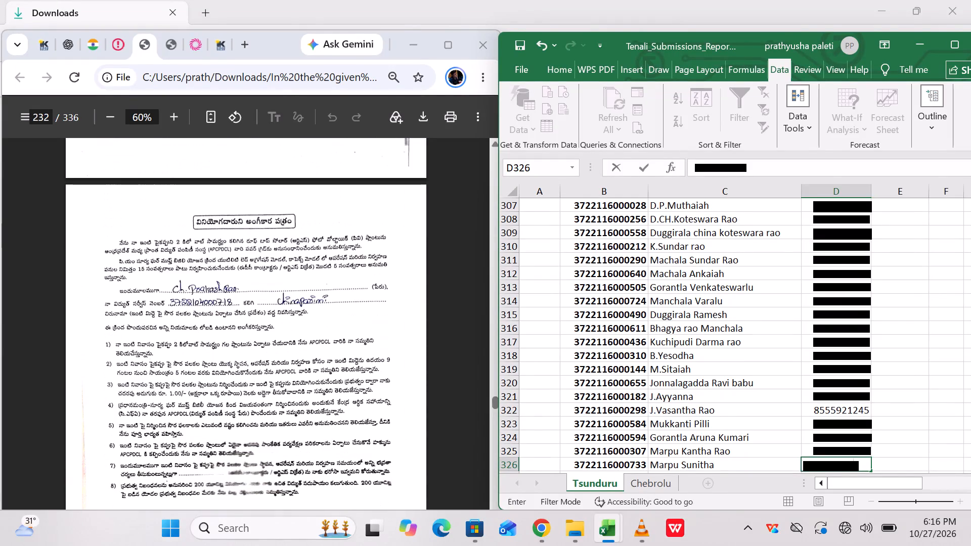
scroll(370, 342, "up", 6)
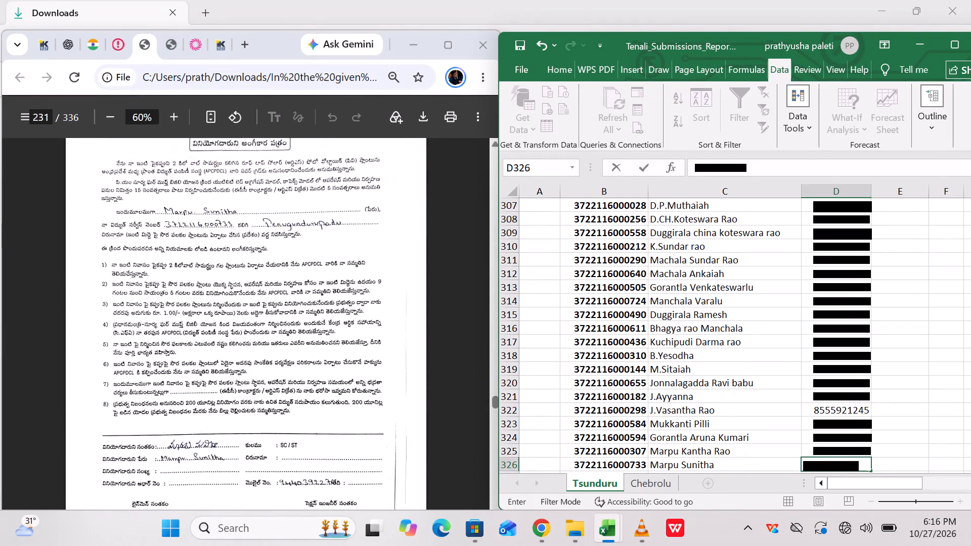
scroll(371, 343, "up", 1)
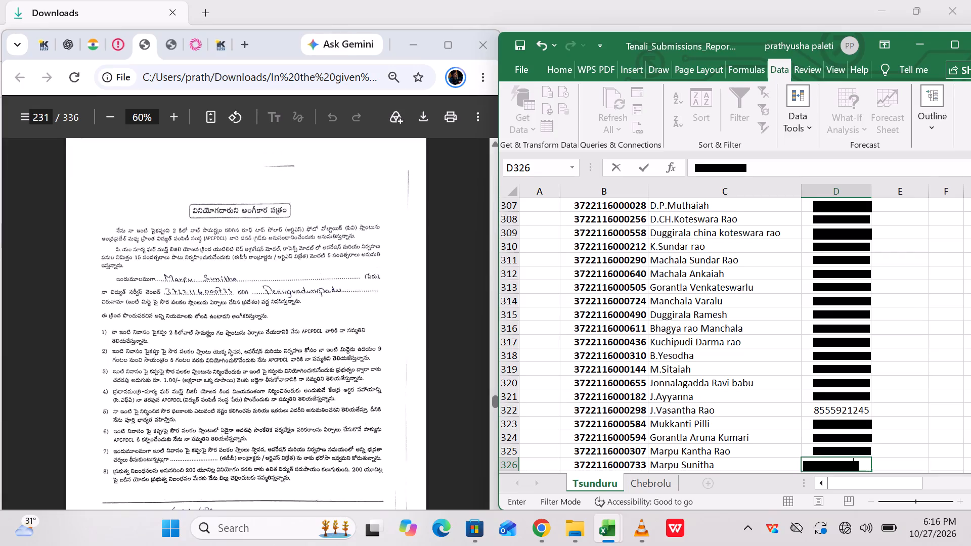
scroll(372, 344, "down", 1)
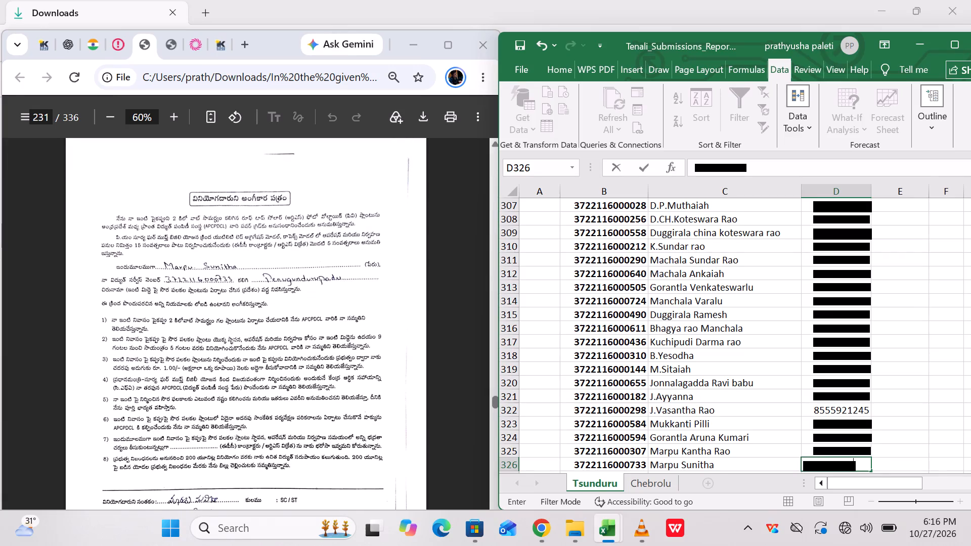
key("ctrl+s")
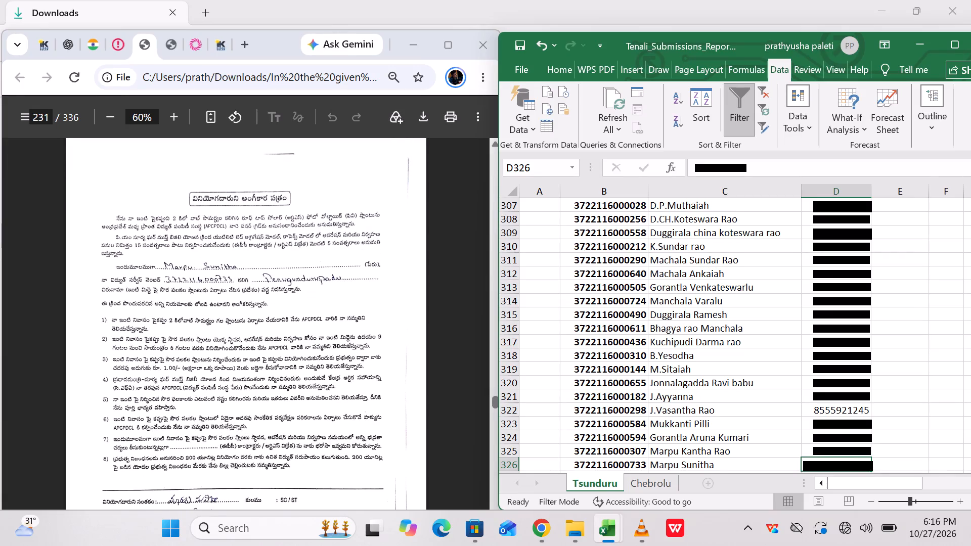
Copy the roof type, feasibility and section values RCC ROOF, YES and SEC-TSUNDURU from E291:G291 into row 293 starting at E293.
left_click(643, 350)
scroll(670, 356, "down", 2)
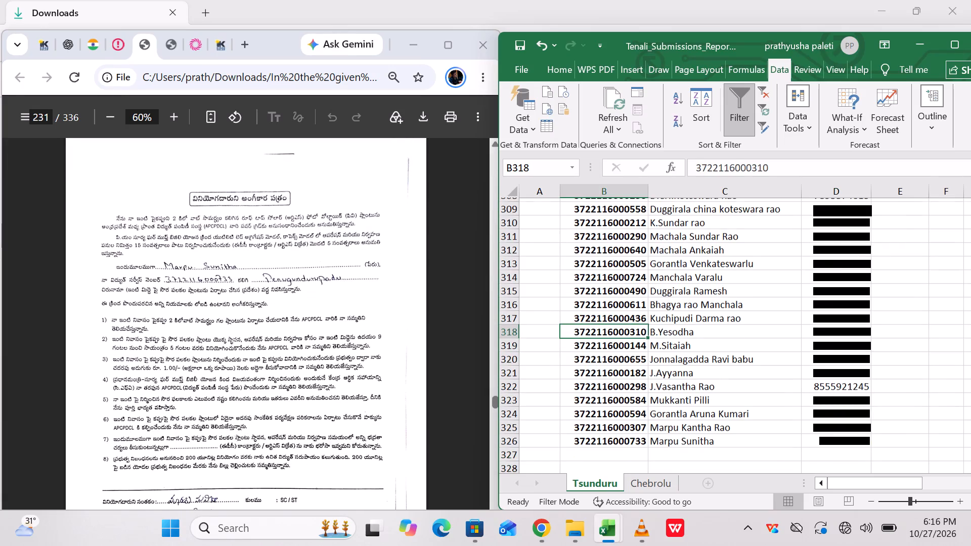
left_click(809, 406)
scroll(808, 400, "up", 3)
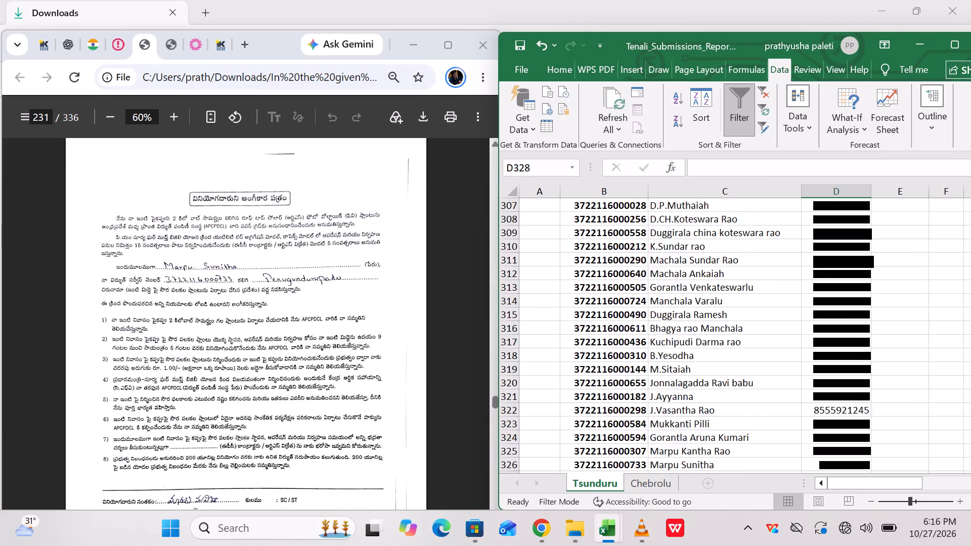
scroll(808, 400, "up", 6)
left_click_drag(863, 486, 863, 485)
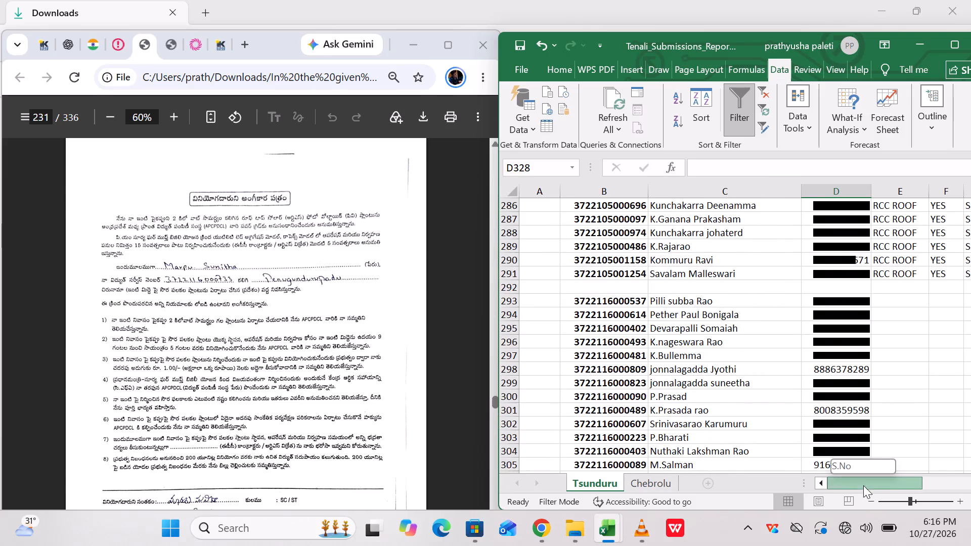
left_click_drag(863, 485, 913, 477)
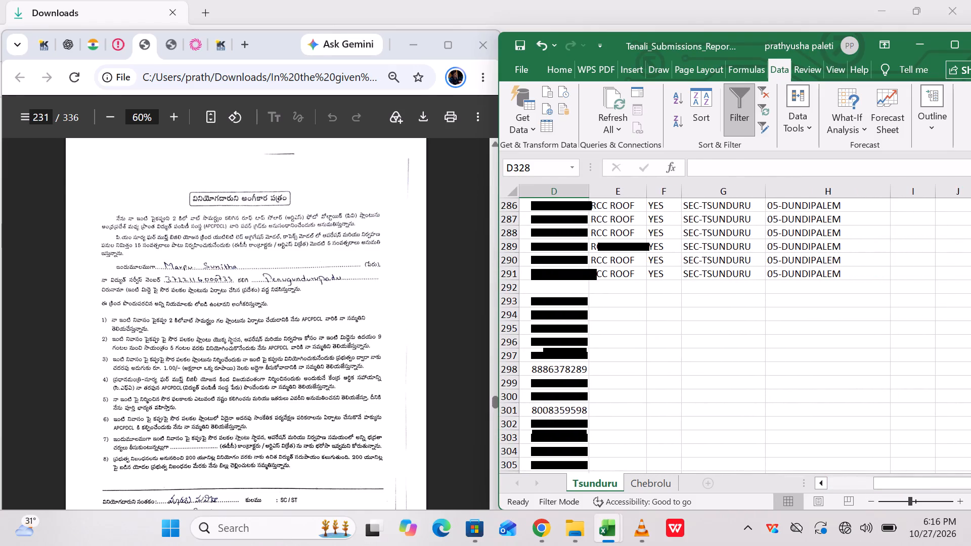
left_click_drag(614, 275, 702, 277)
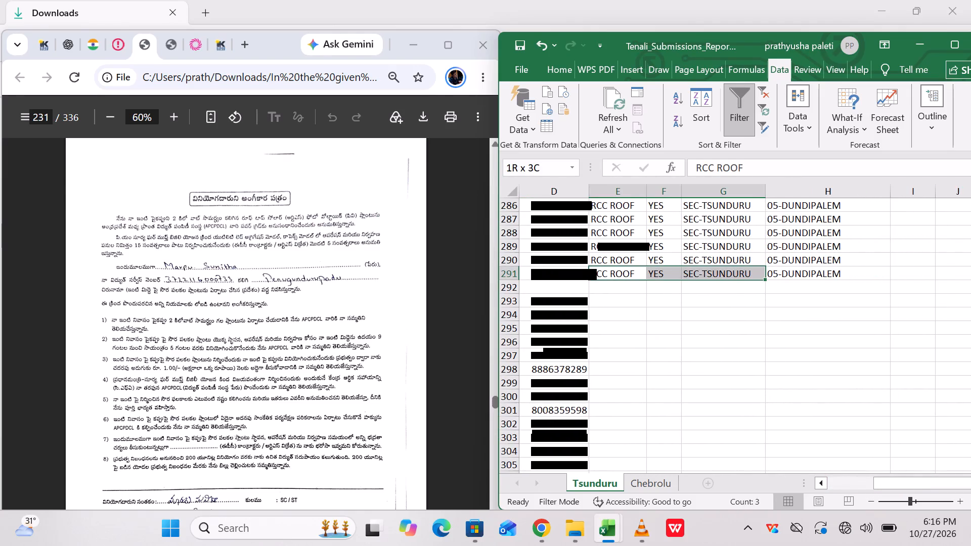
left_click_drag(702, 277, 709, 277)
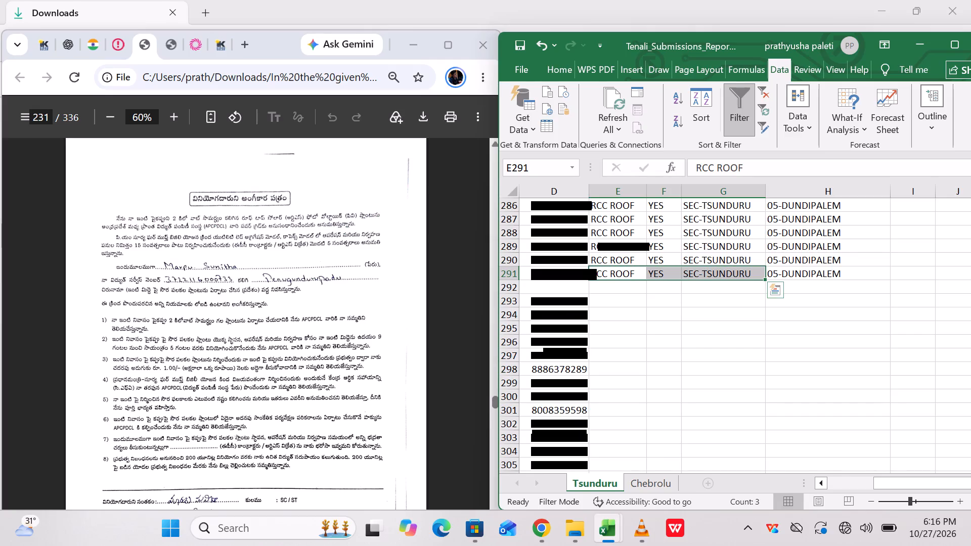
key("ctrl+c")
left_click(627, 302)
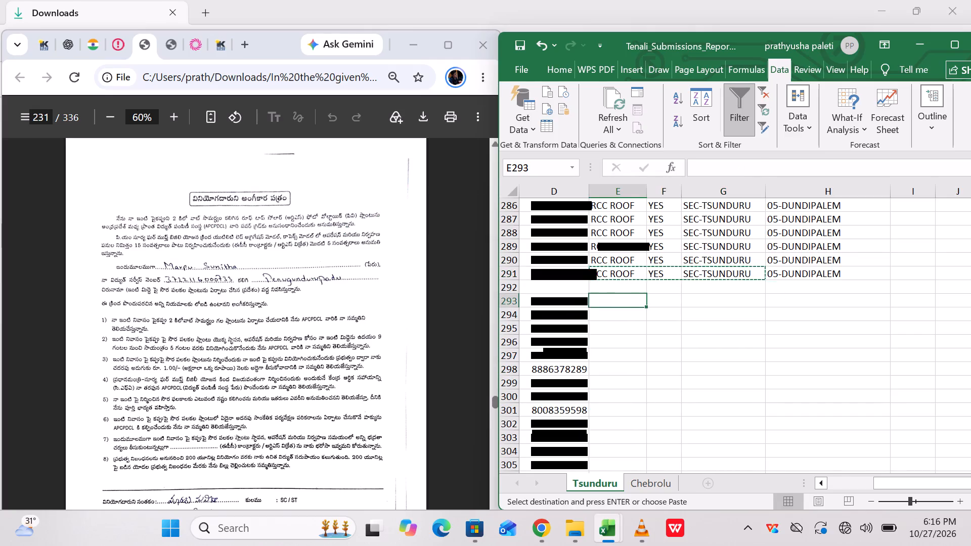
key("ctrl+v")
Enter the village name Penugudurupadu as one word in District cell H293.
left_click(780, 297)
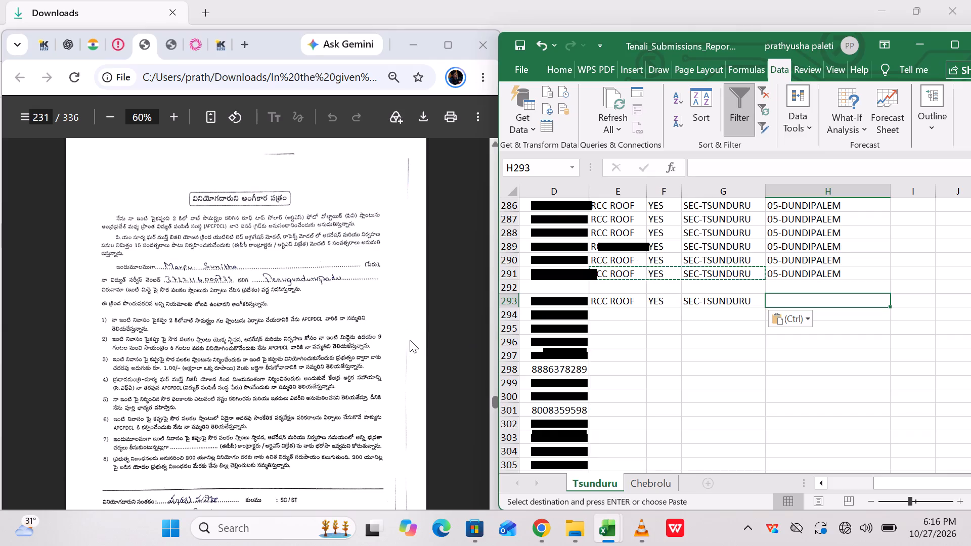
type("Pe")
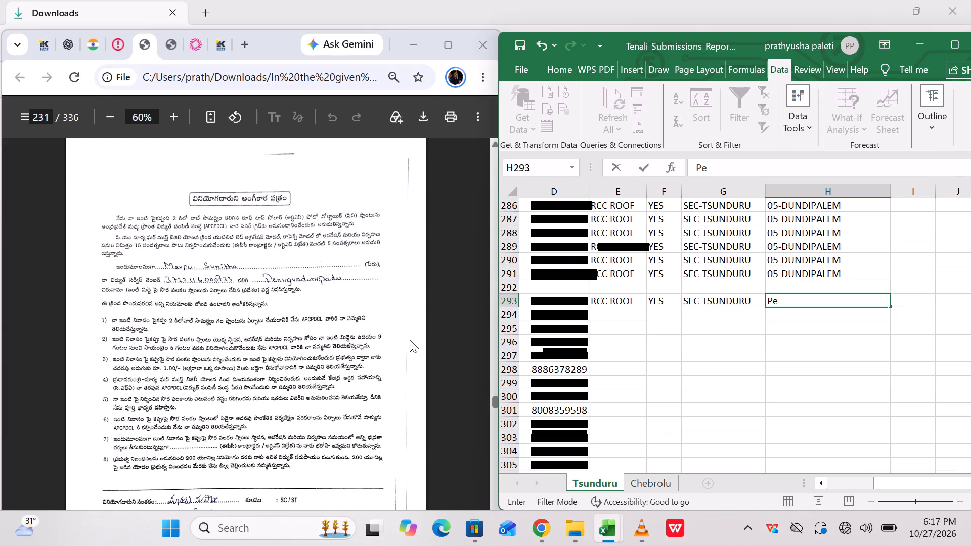
key("n")
key("u")
type("guduru")
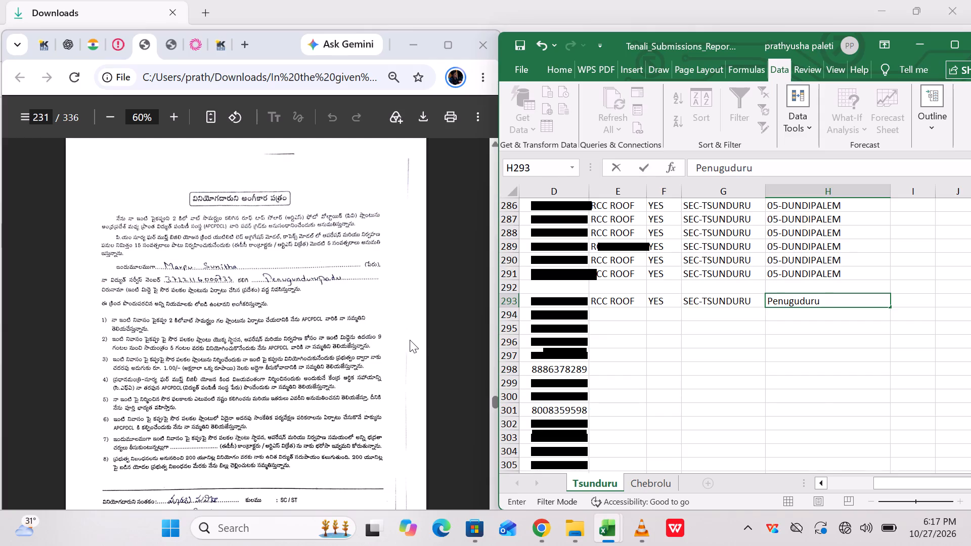
key("space")
type("padu")
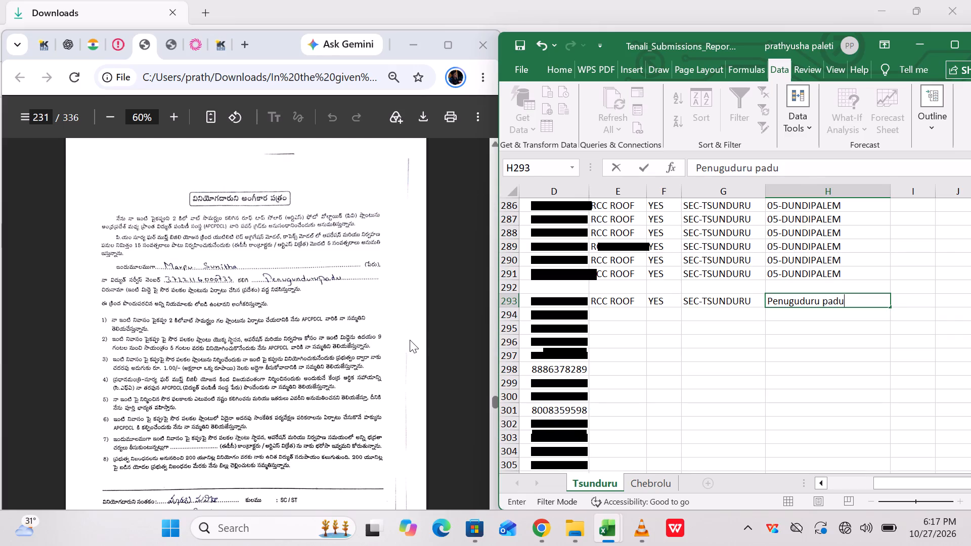
key("Left")
key("Left")
key("Right")
key("Right")
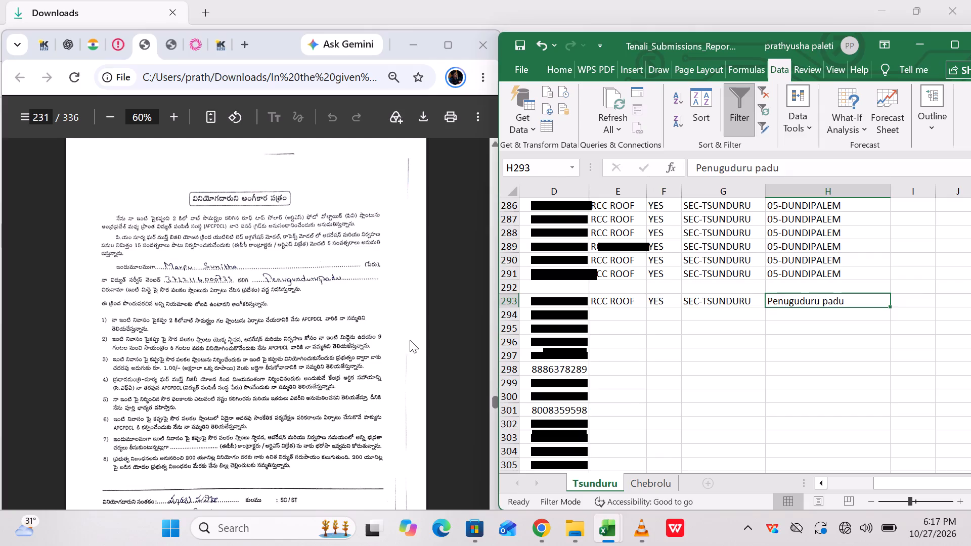
left_click(824, 302)
left_click(824, 302)
double_click(823, 301)
key("BackSpace")
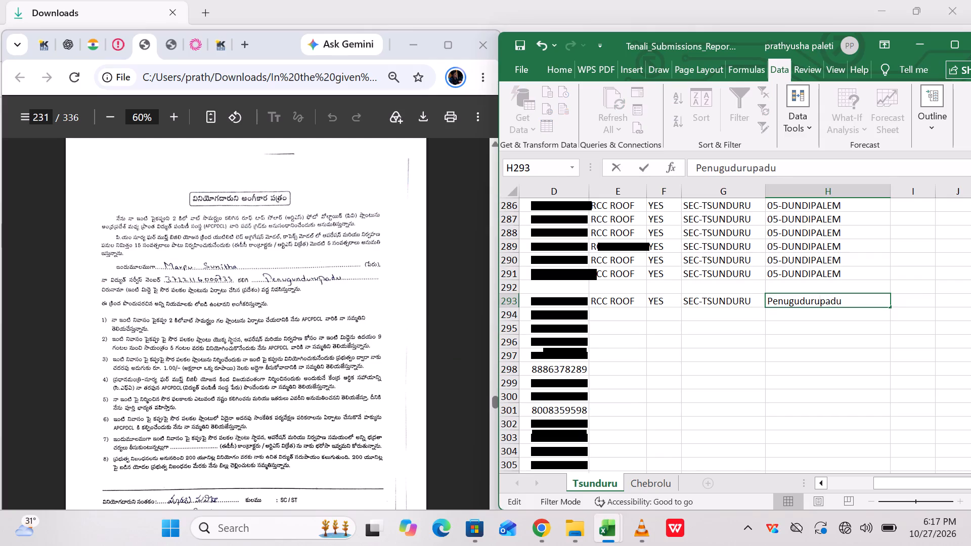
left_click(805, 321)
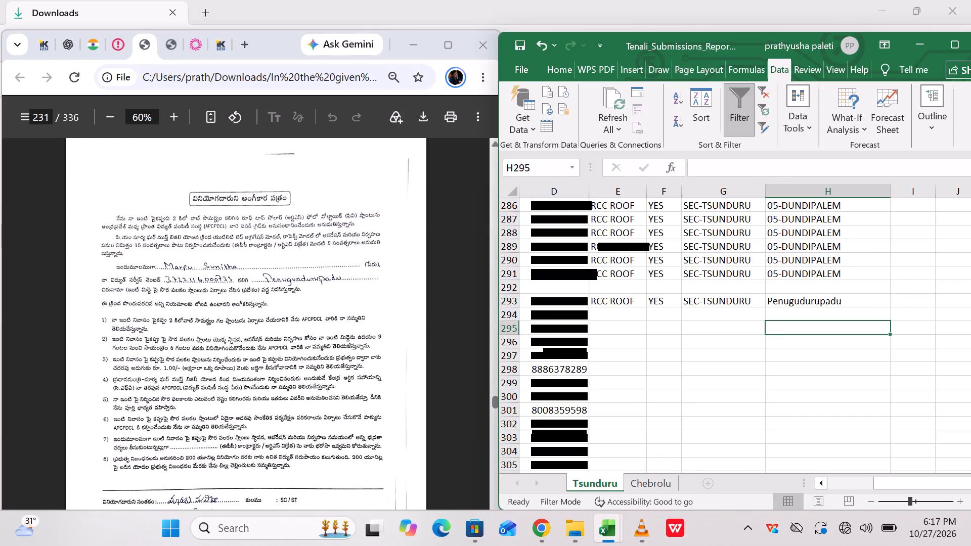
Fill the E293:H293 values down through row 326 and save the workbook.
left_click_drag(610, 301, 802, 297)
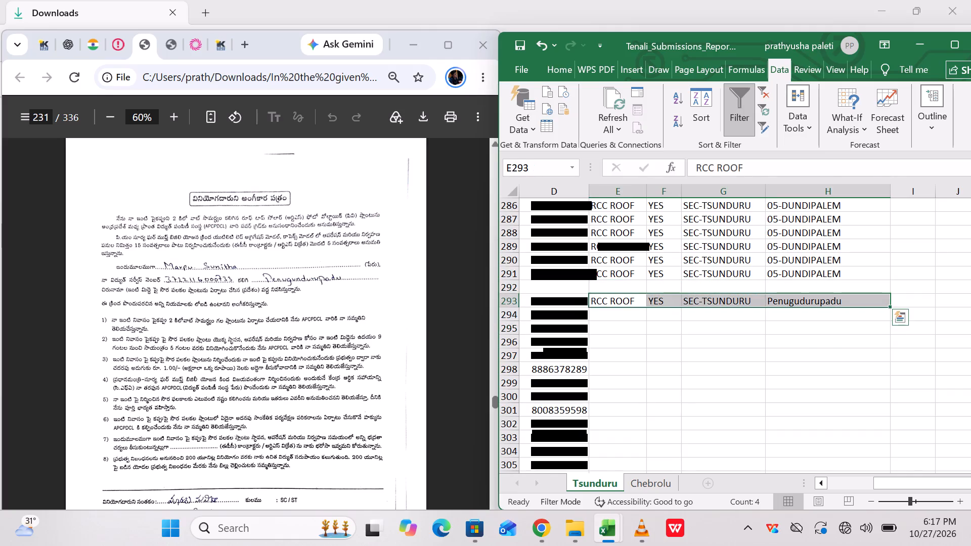
double_click(888, 304)
scroll(831, 321, "down", 2)
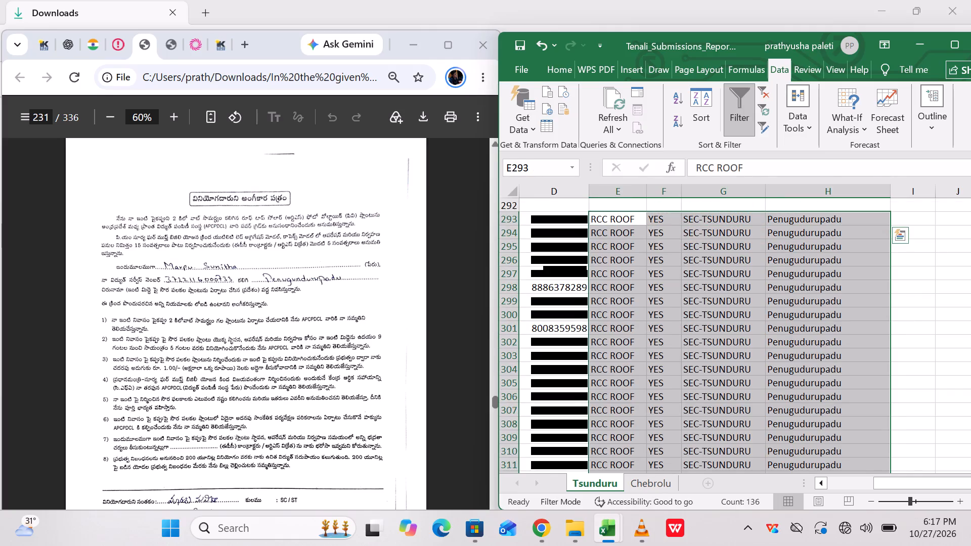
scroll(829, 323, "down", 8)
left_click(809, 375)
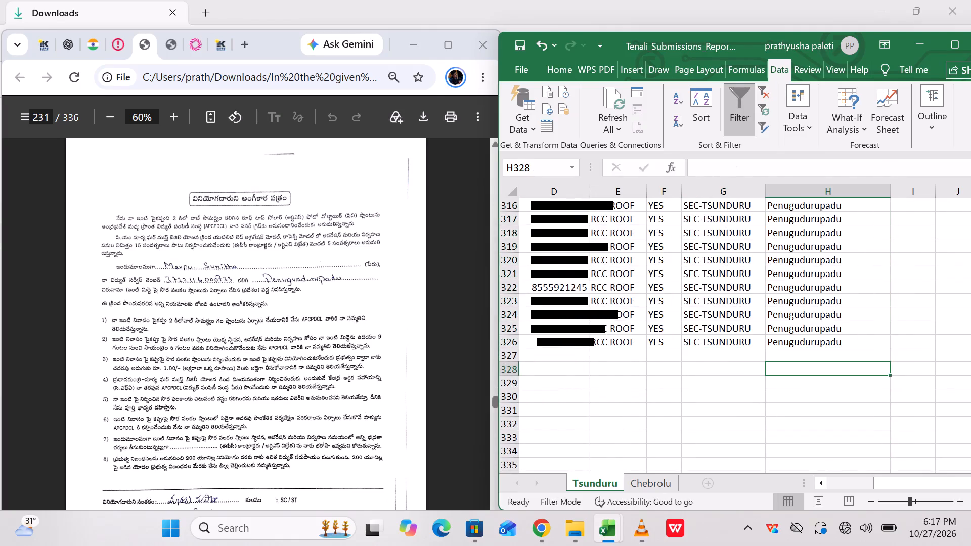
key("ctrl+s")
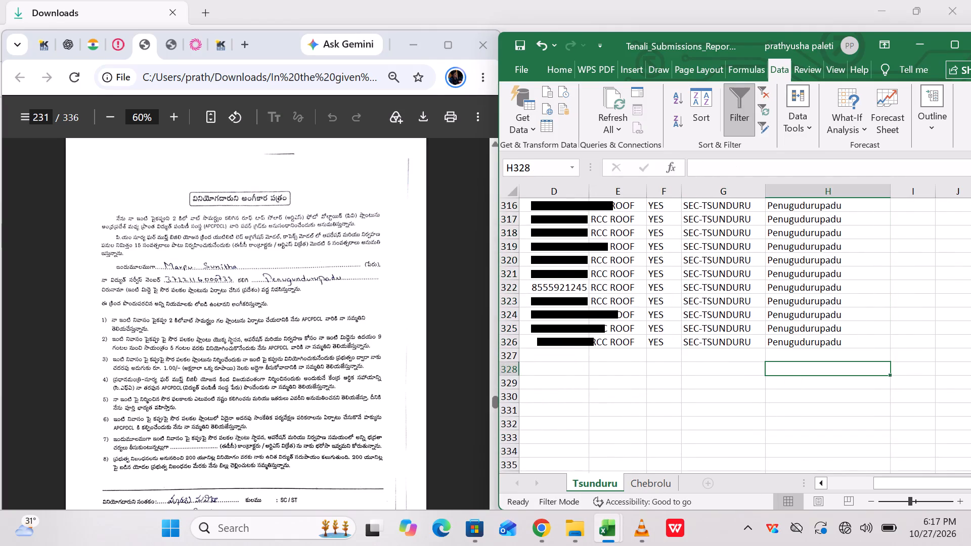
key("ctrl+s")
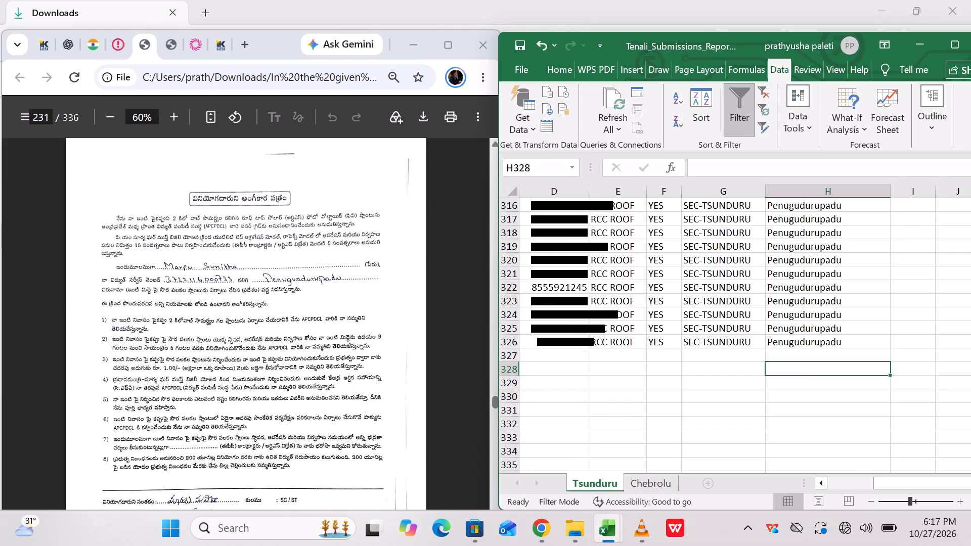
Review the rows from 293 to 326, including service numbers, names and mobile numbers, and save the workbook again.
scroll(722, 393, "up", 3)
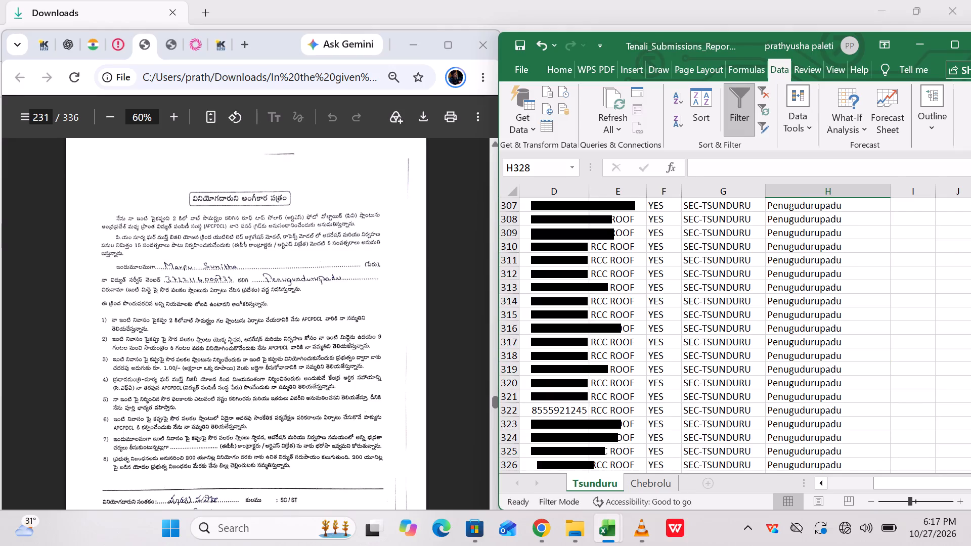
left_click_drag(920, 481, 845, 501)
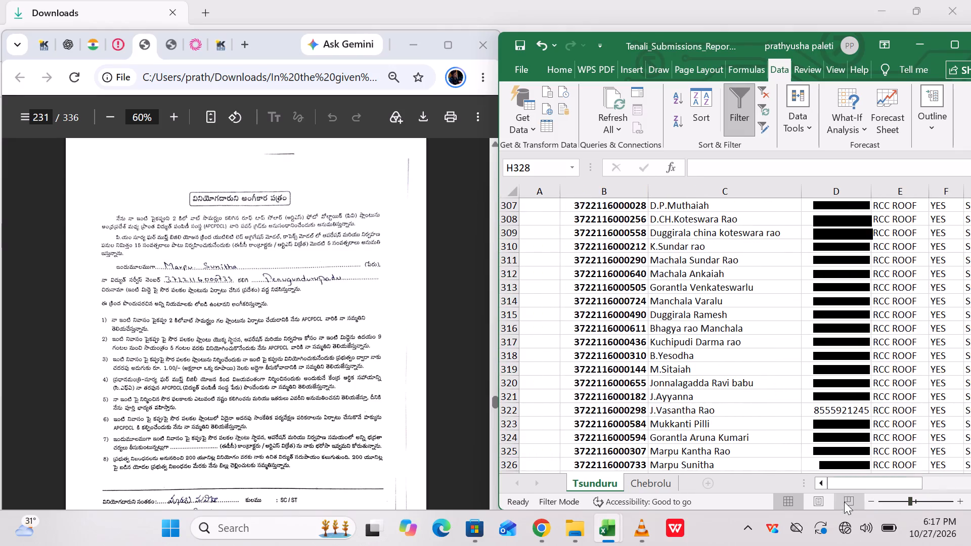
scroll(742, 417, "down", 4)
scroll(742, 417, "up", 10)
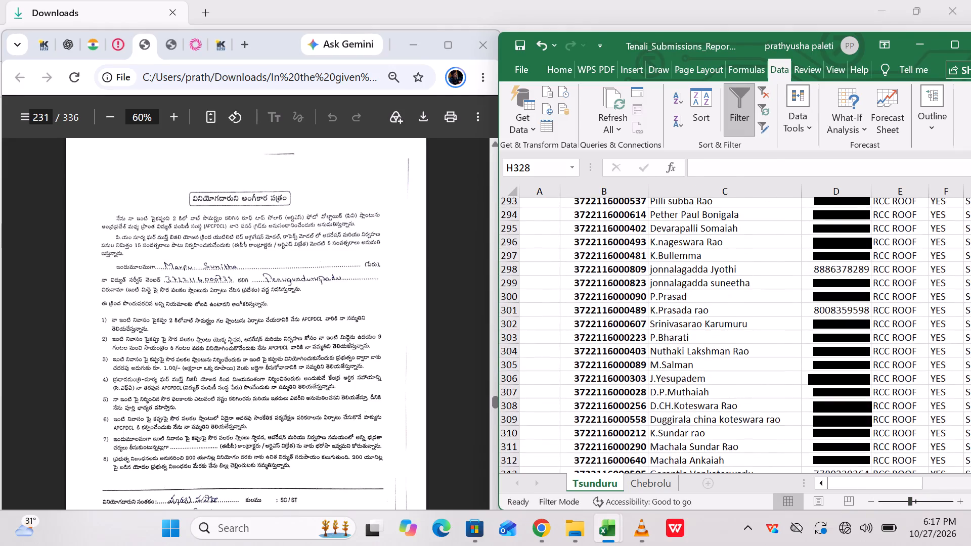
scroll(742, 417, "up", 4)
scroll(742, 417, "down", 3)
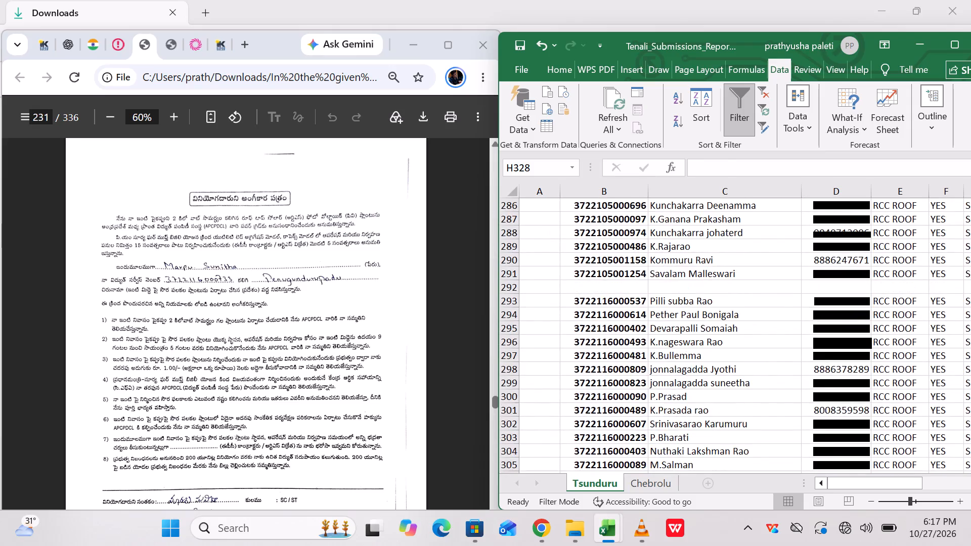
scroll(742, 417, "up", 3)
scroll(742, 417, "down", 14)
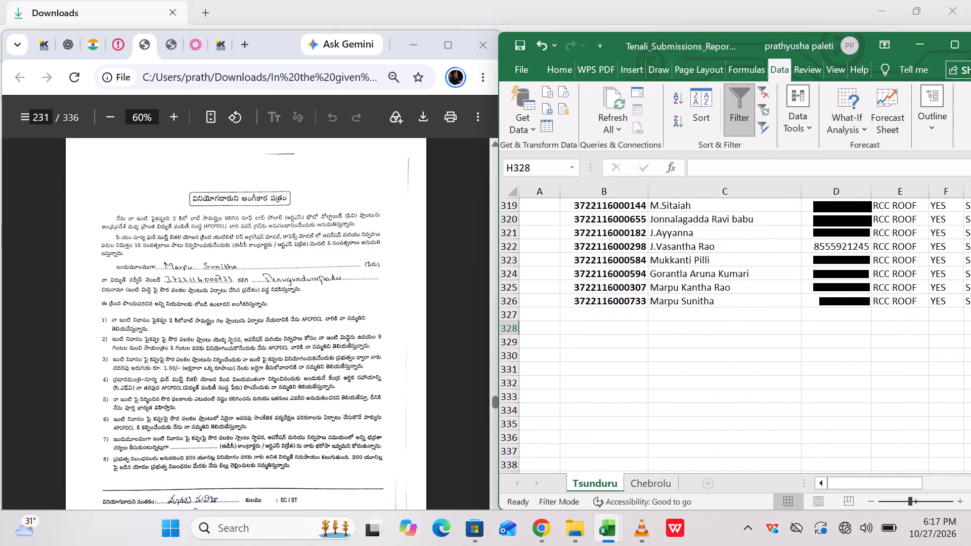
key("ctrl+s")
Show all districts again in the District column filter of the Tsunduru sheet.
scroll(832, 263, "up", 13)
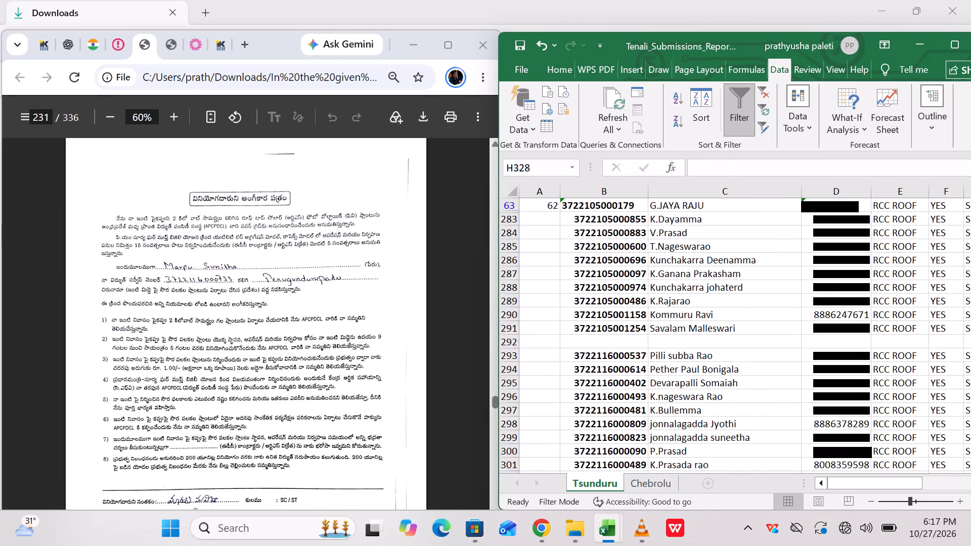
left_click_drag(869, 488, 958, 483)
scroll(810, 415, "up", 14)
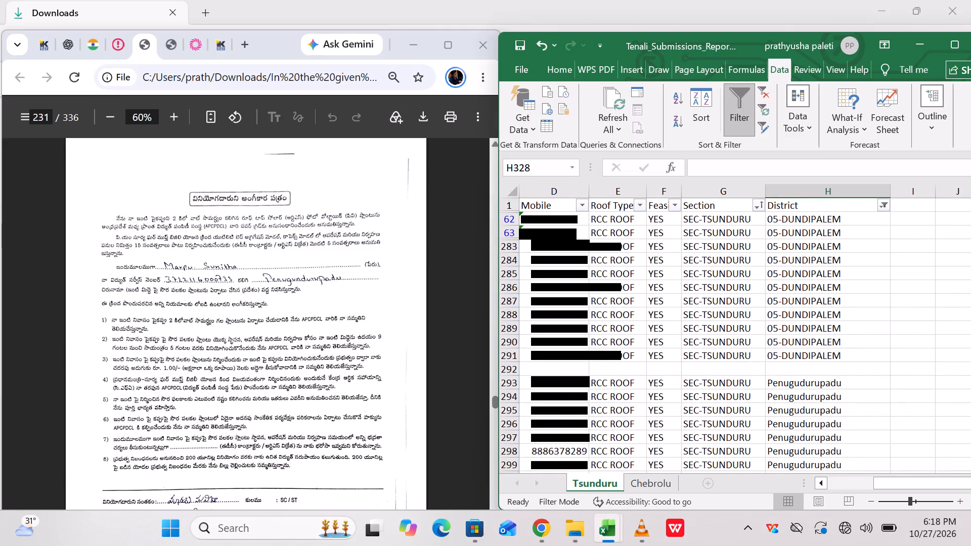
left_click(885, 205)
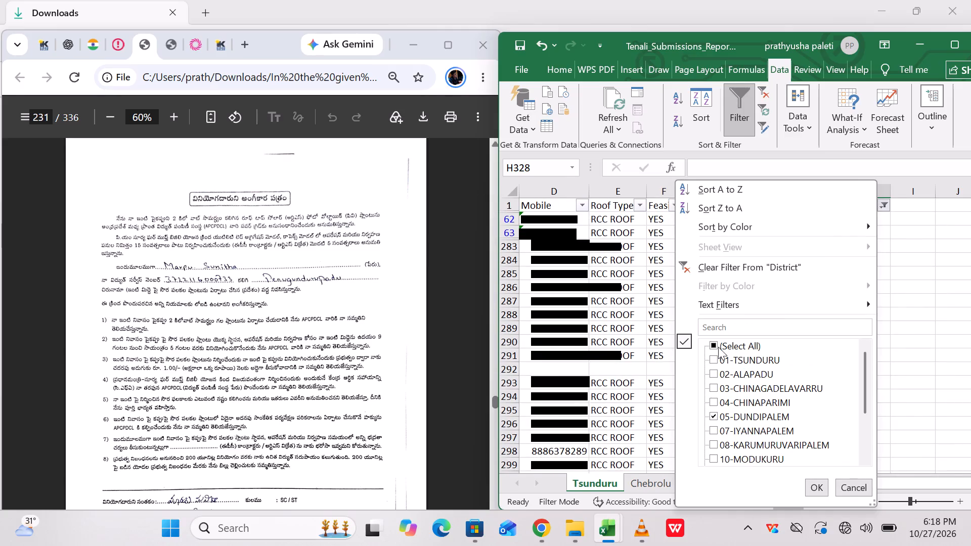
left_click(714, 348)
left_click(814, 488)
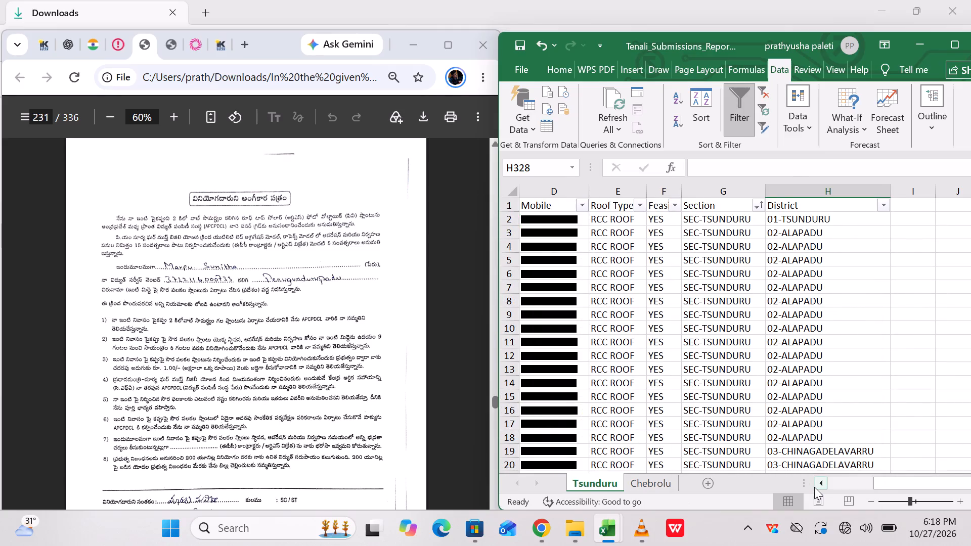
Sort the Tsunduru table by the District column from A to Z.
left_click(884, 205)
left_click(789, 194)
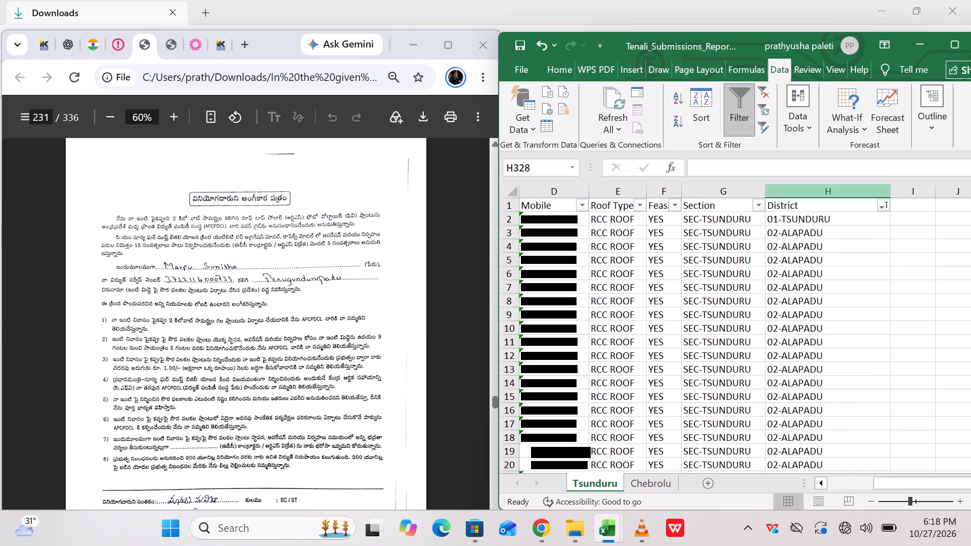
Examine the sorted rows down to the Penugudurupadu entries, checking the roof type, feasibility, section and district columns around rows 289 to 326.
scroll(803, 437, "down", 11)
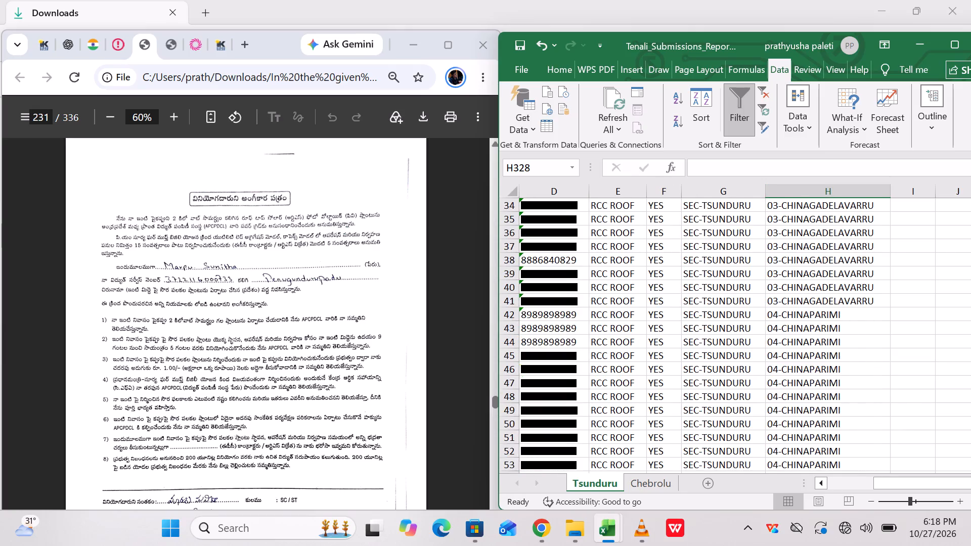
scroll(796, 414, "down", 19)
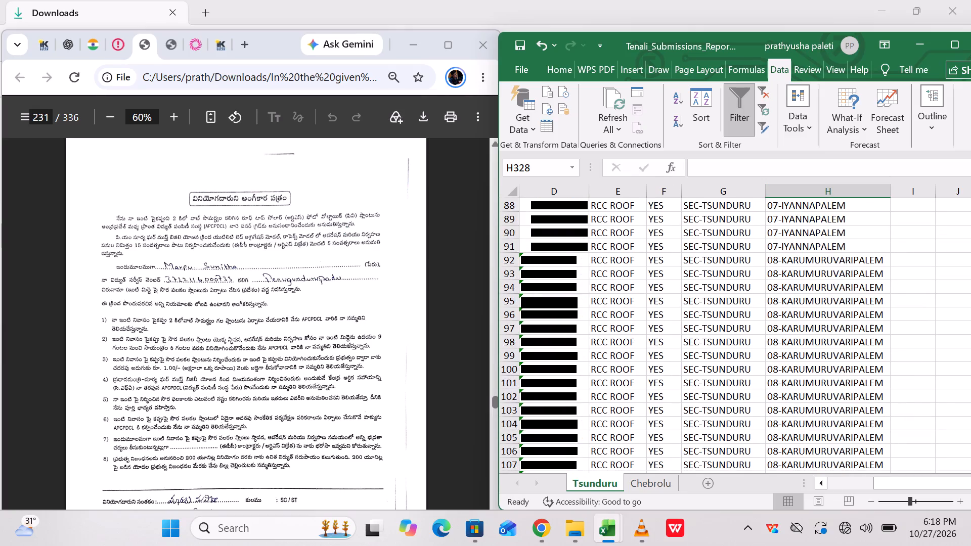
scroll(802, 400, "down", 19)
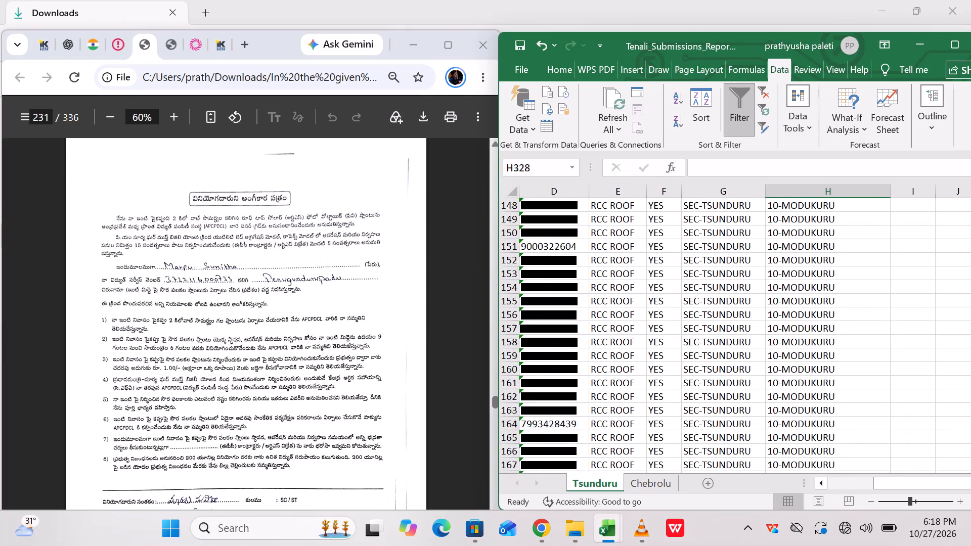
scroll(802, 400, "down", 20)
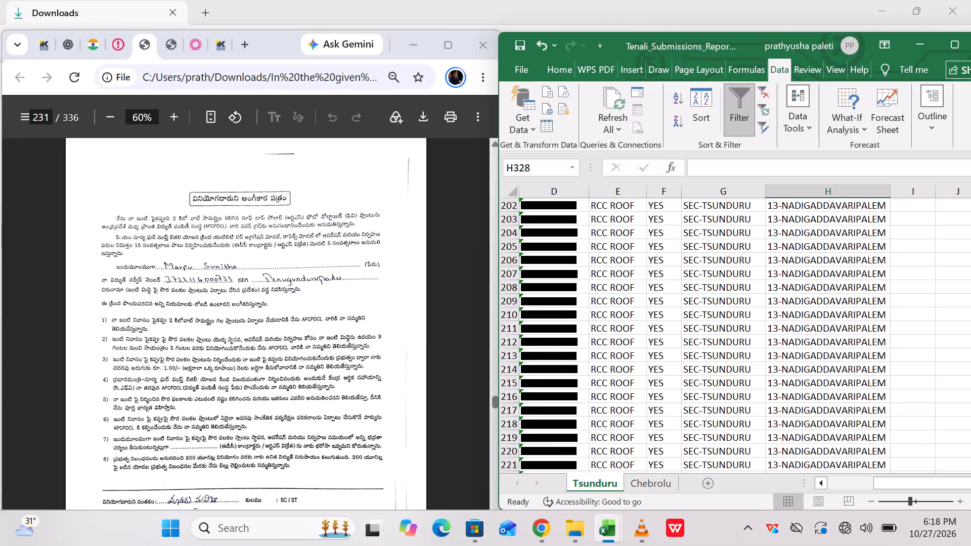
scroll(802, 400, "down", 20)
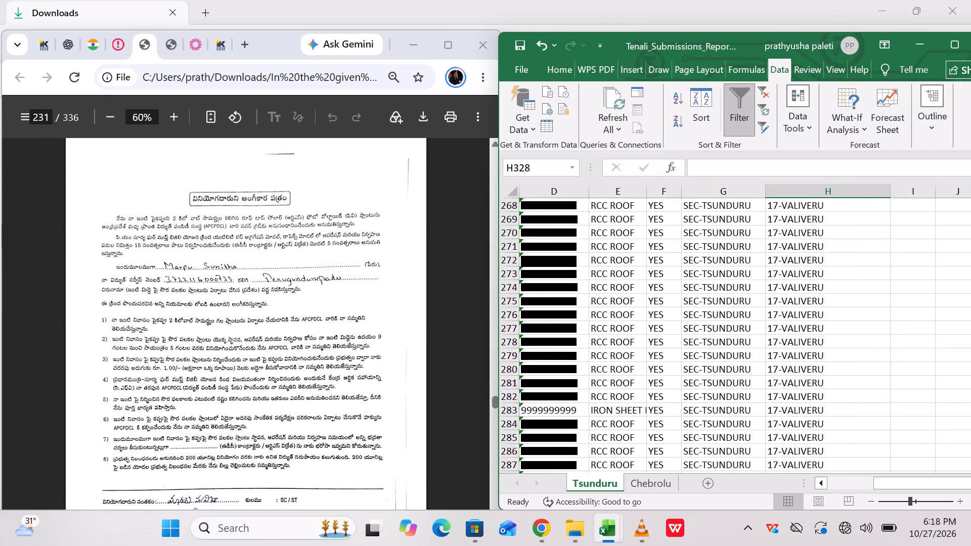
scroll(802, 400, "down", 17)
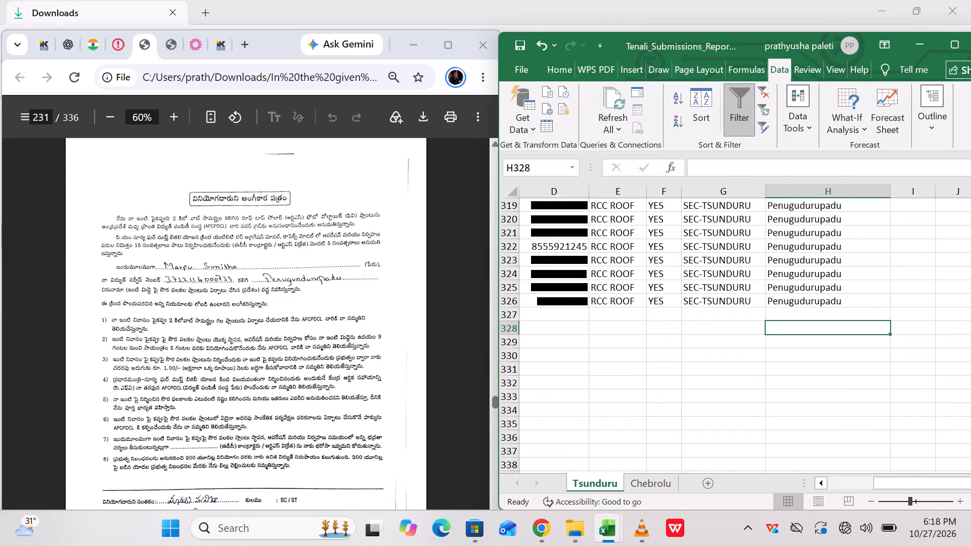
scroll(802, 400, "up", 4)
scroll(802, 400, "down", 2)
scroll(802, 400, "up", 5)
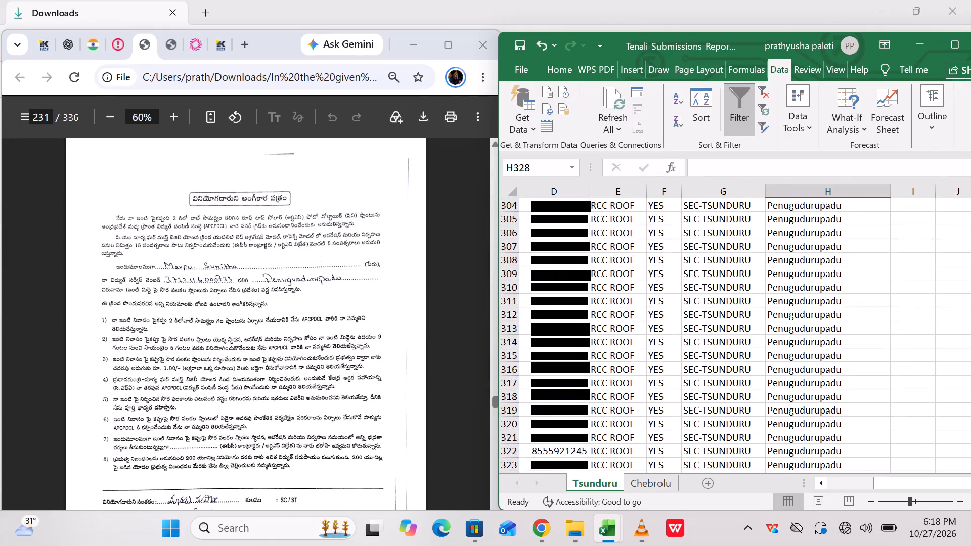
scroll(802, 400, "up", 3)
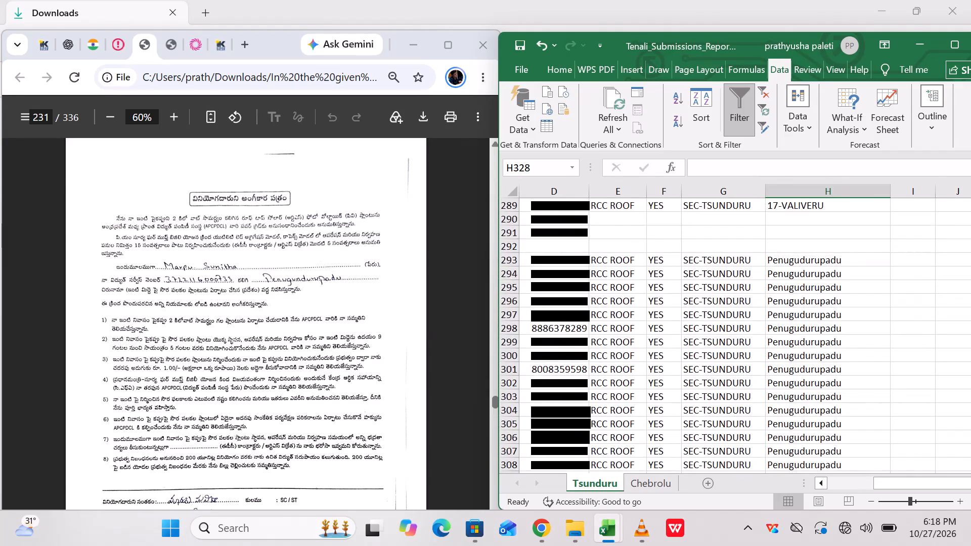
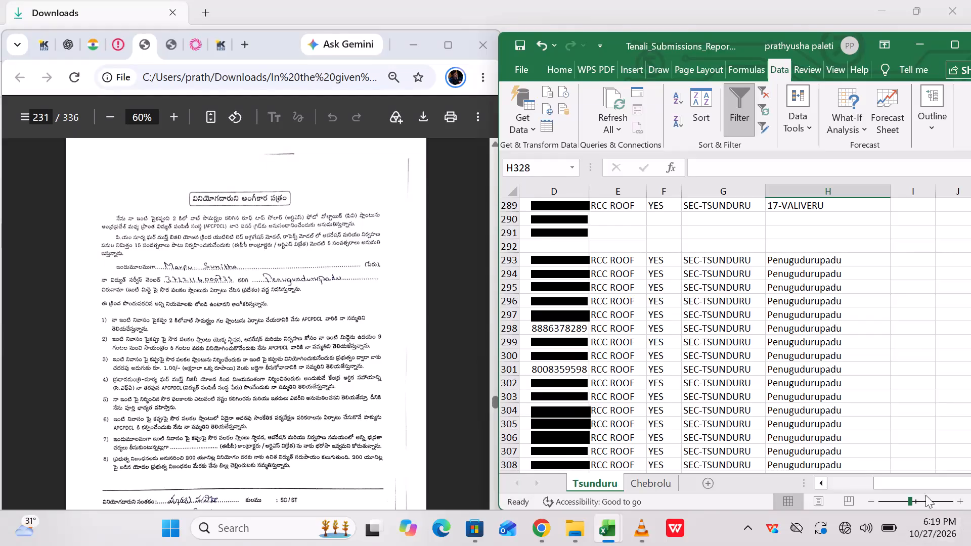
Examine rows 277 to 308 of the Tsunduru sheet, comparing service numbers, names and mobiles with the section and district columns.
left_click_drag(925, 480, 871, 491)
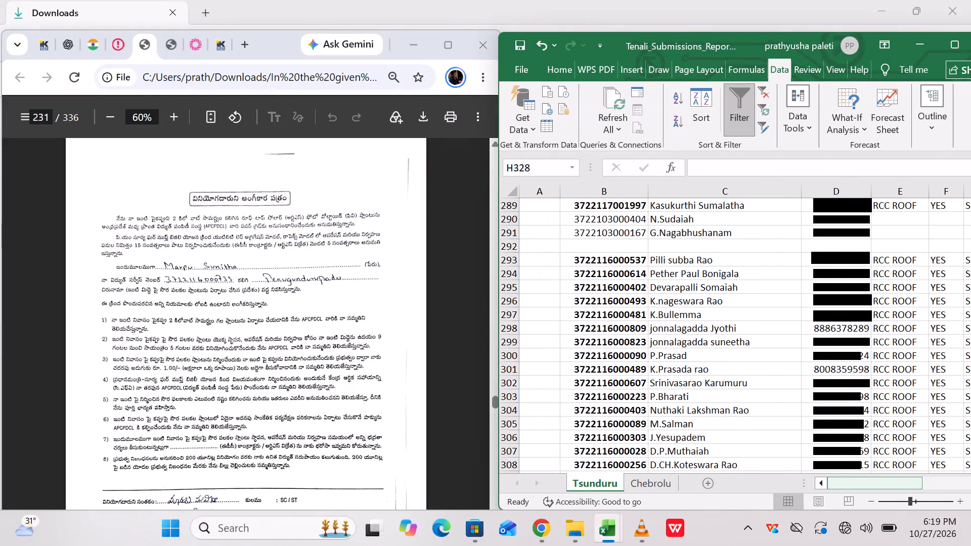
scroll(642, 253, "up", 2)
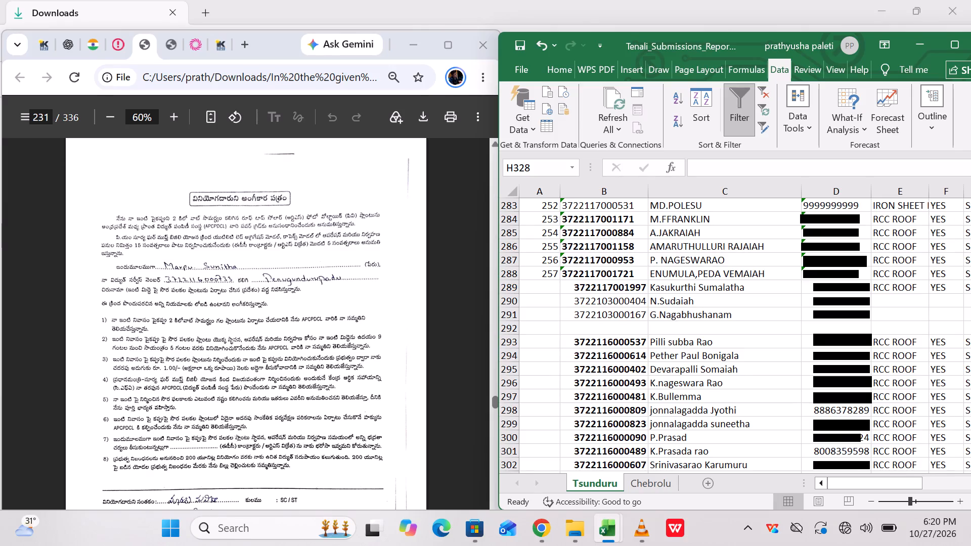
left_click_drag(848, 483, 921, 481)
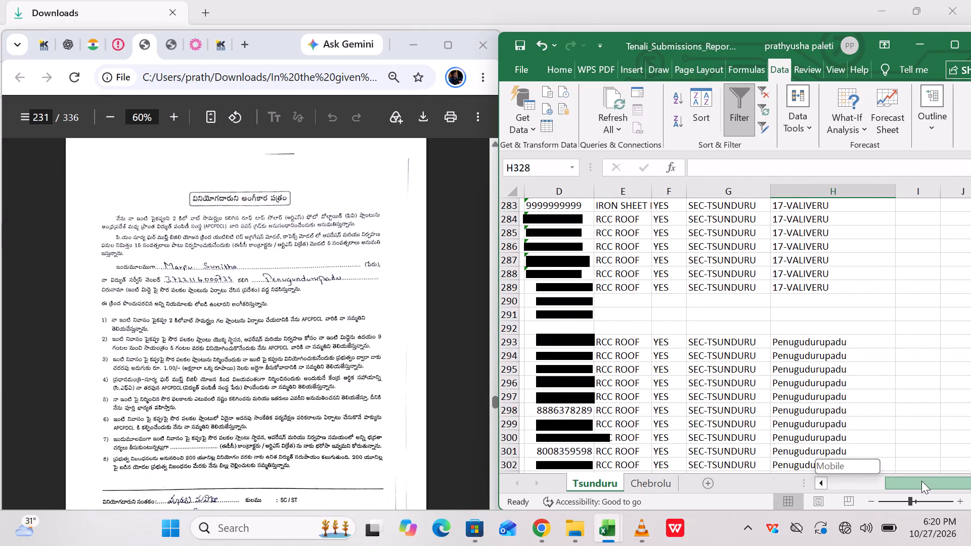
left_click_drag(921, 481, 898, 487)
left_click_drag(884, 484, 884, 484)
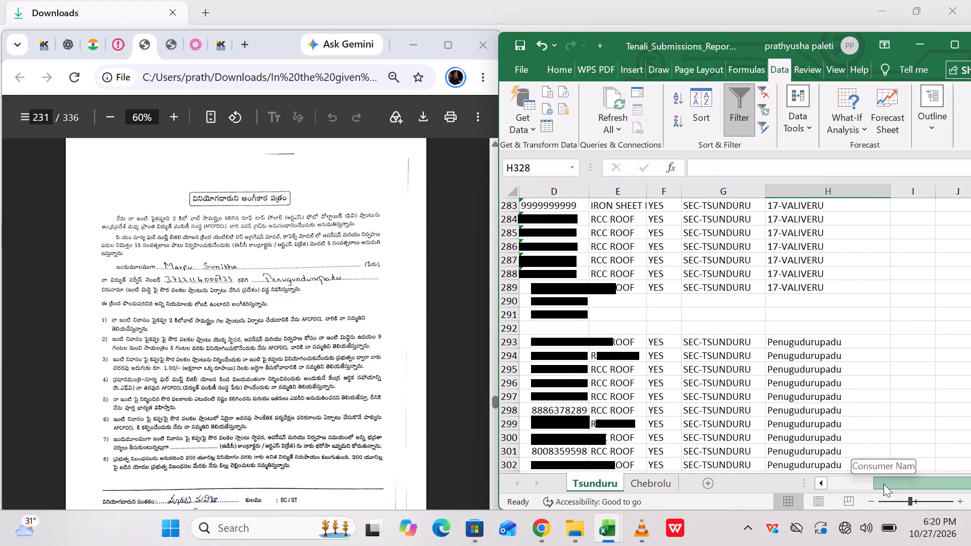
left_click_drag(884, 484, 907, 493)
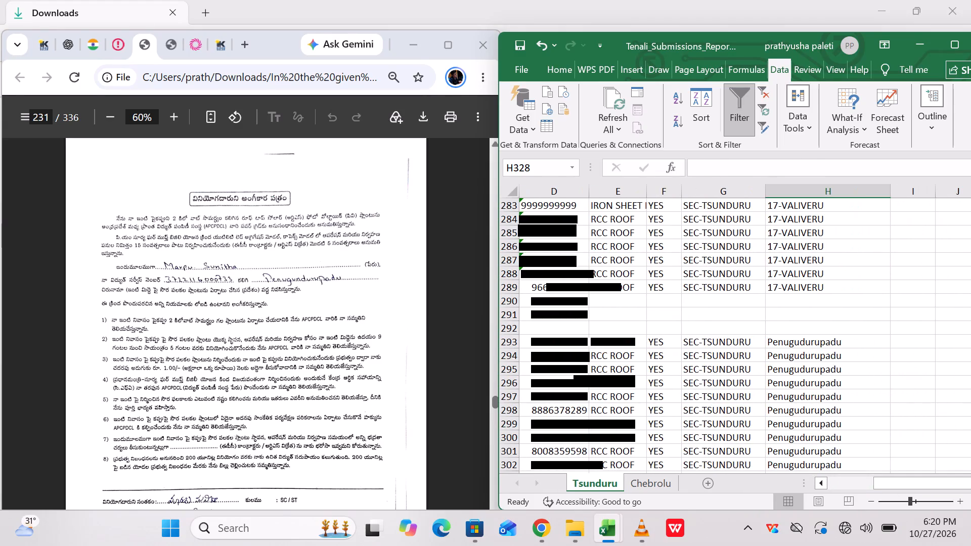
left_click_drag(890, 480, 845, 494)
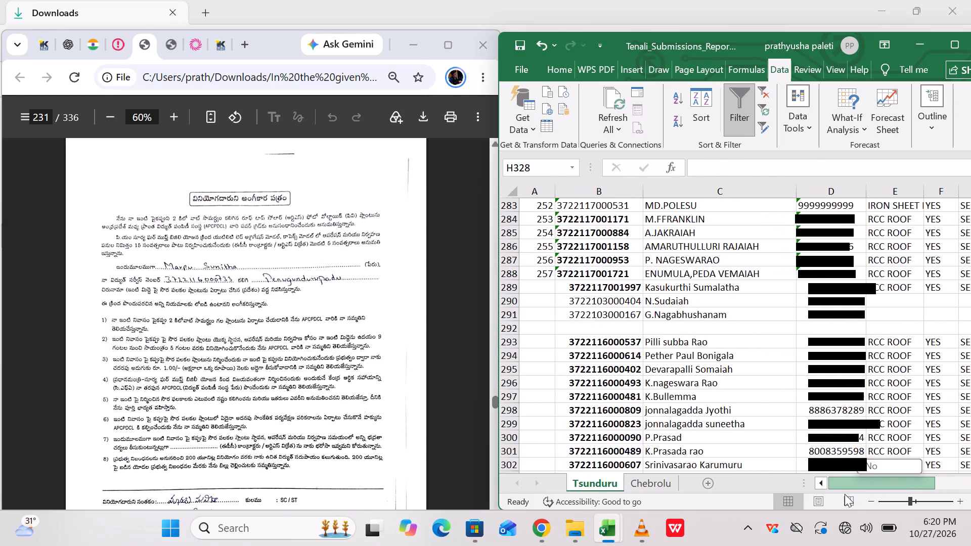
left_click_drag(845, 494, 830, 502)
scroll(745, 389, "up", 2)
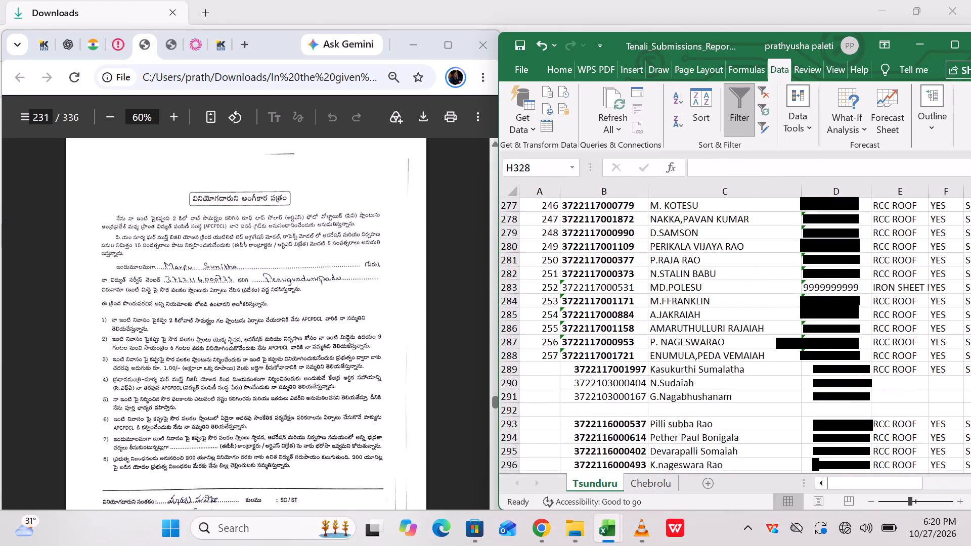
scroll(744, 388, "up", 2)
scroll(743, 388, "down", 2)
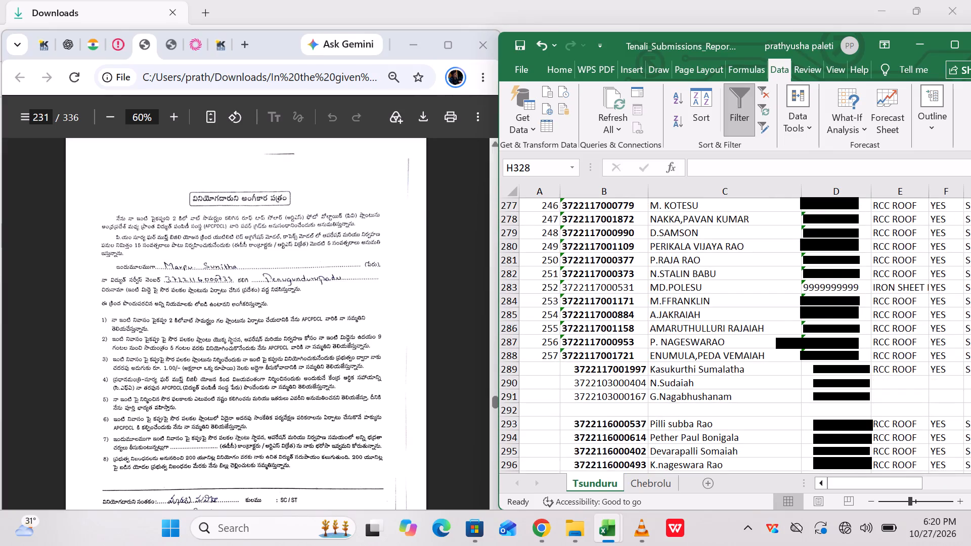
Save and close the Tenali submissions workbook, and minimise the consent forms PDF window.
key("ctrl+s")
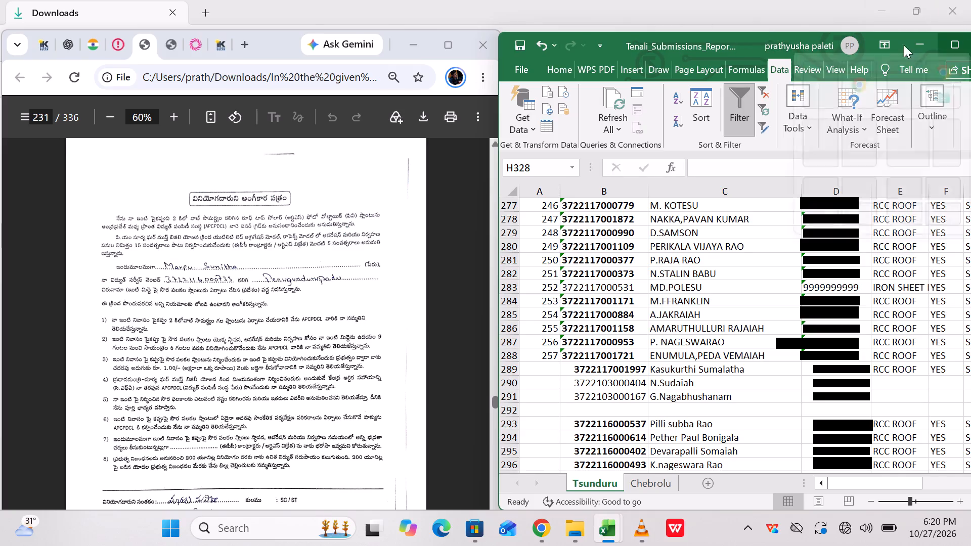
left_click_drag(743, 36, 732, 36)
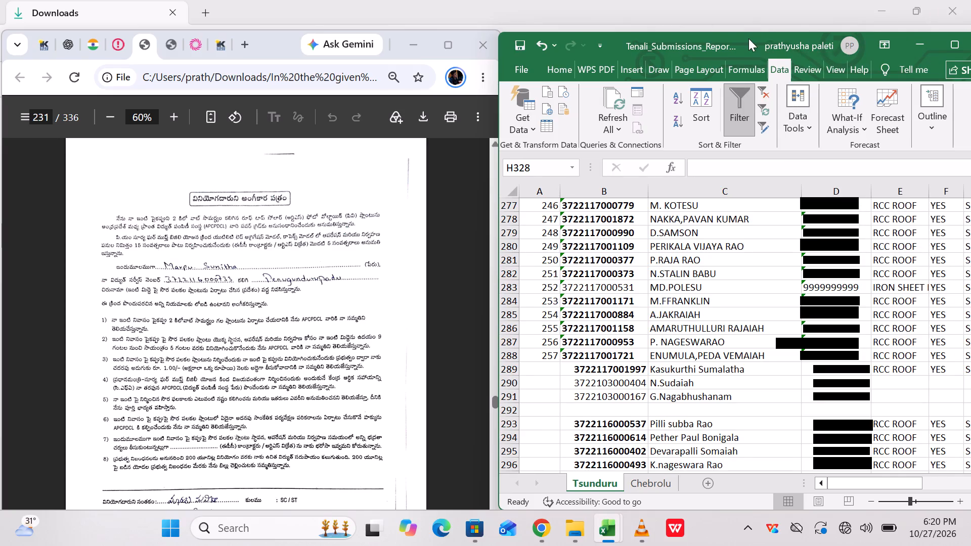
left_click_drag(745, 38, 650, 41)
left_click(885, 42)
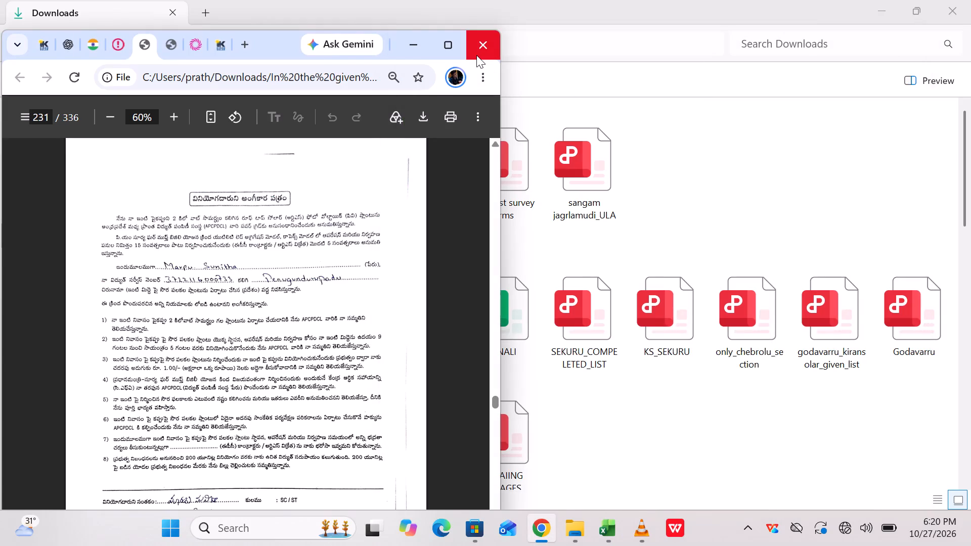
left_click(419, 37)
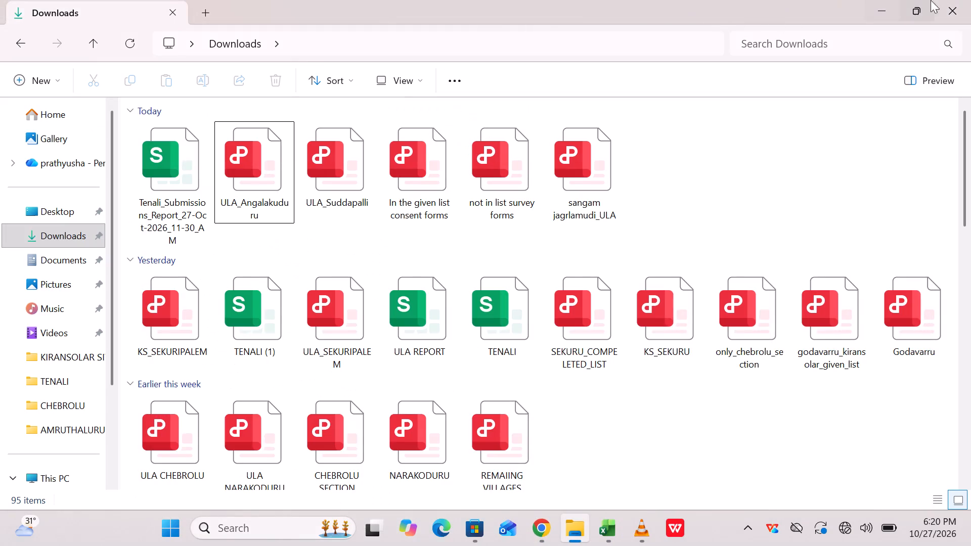
Reopen the Tenali_Submissions_Report_27-Oct-2026_11-30_AM workbook from Downloads and review the Tsunduru rows sorted by district up to the header row.
double_click(146, 186)
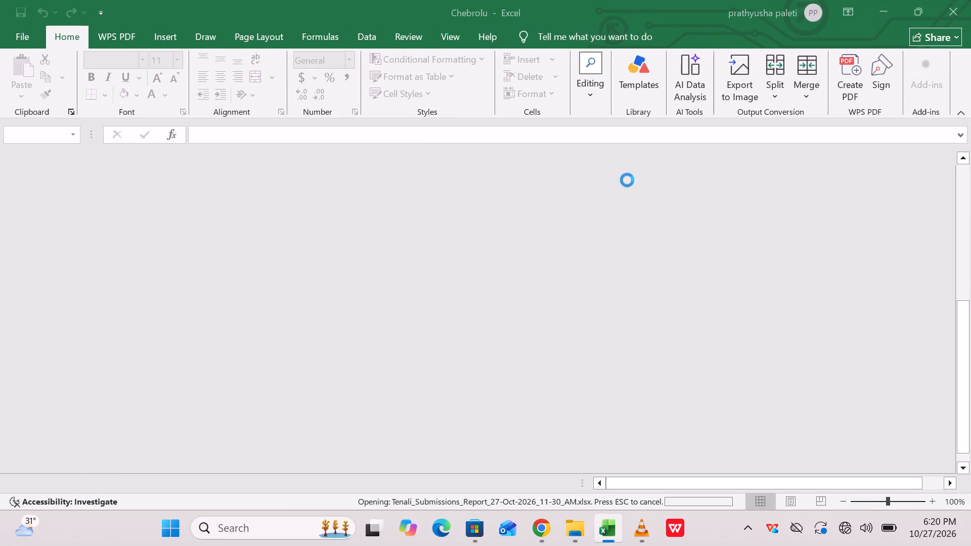
scroll(521, 279, "up", 5)
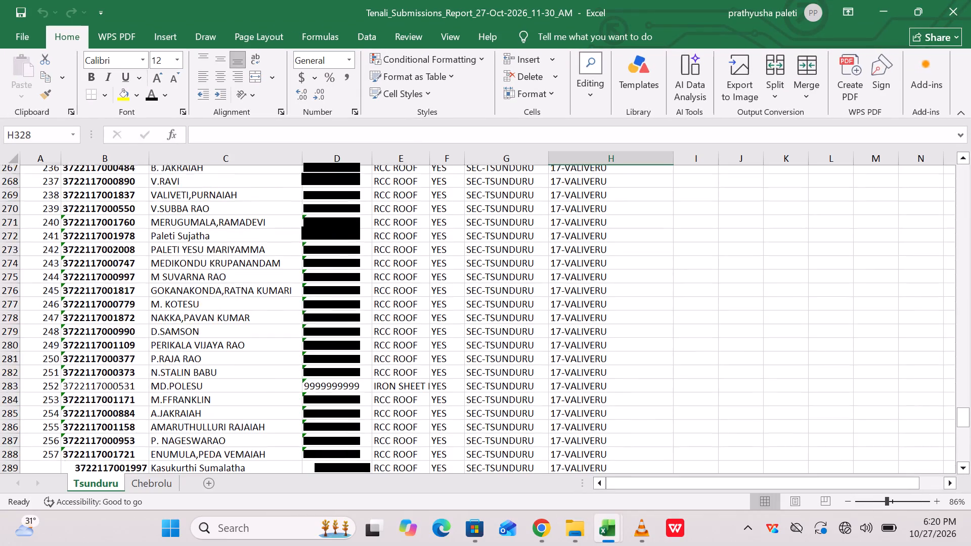
scroll(521, 279, "up", 2)
scroll(521, 279, "up", 20)
scroll(521, 279, "up", 17)
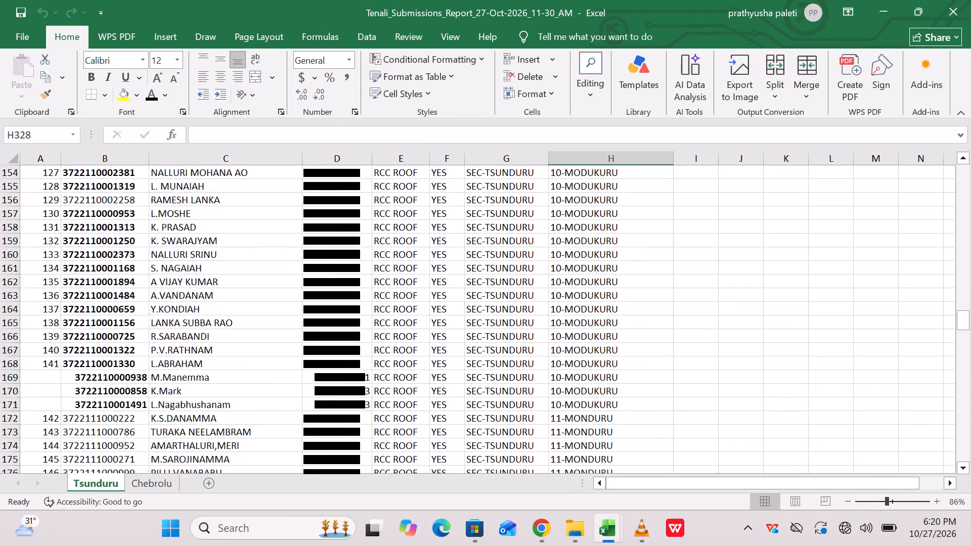
scroll(521, 279, "up", 20)
scroll(521, 279, "up", 20)
scroll(521, 279, "up", 6)
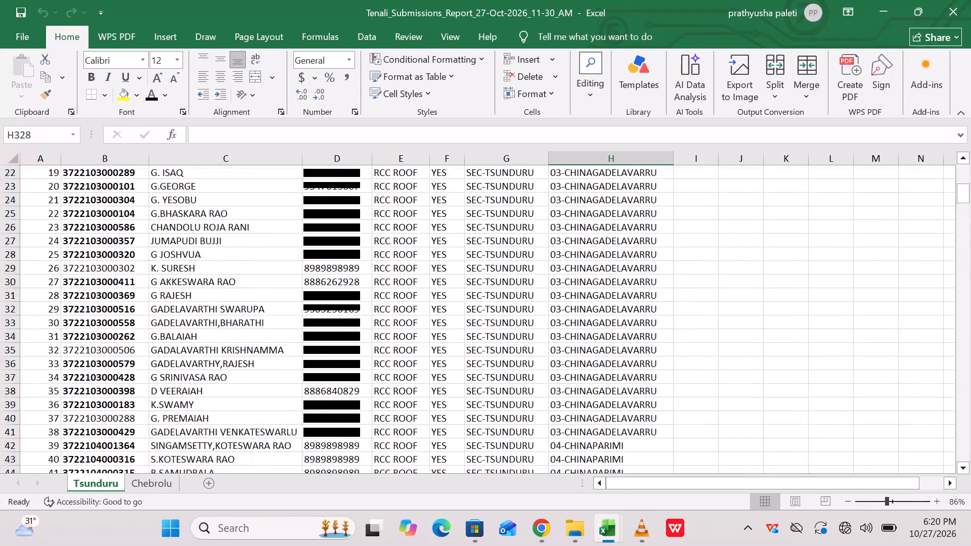
scroll(521, 279, "up", 11)
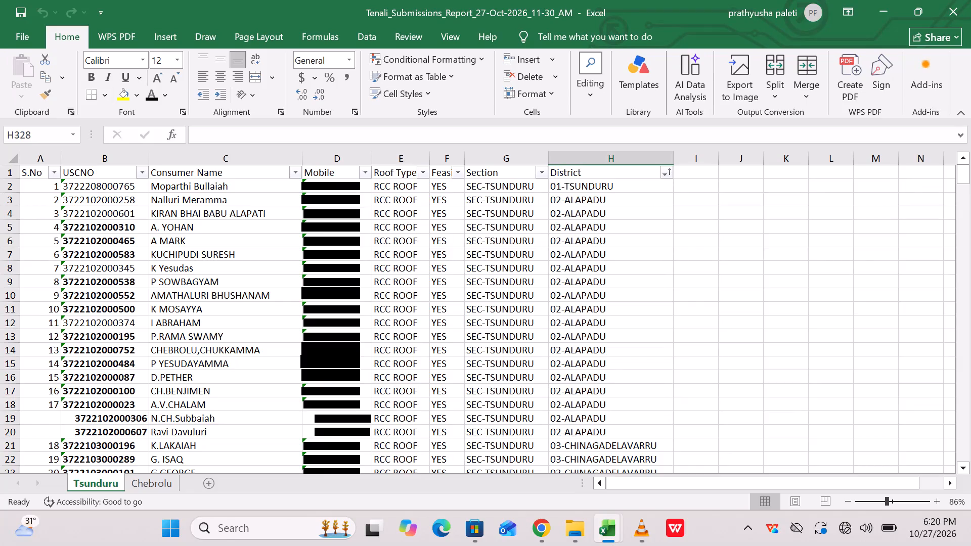
scroll(573, 304, "down", 5)
scroll(574, 304, "up", 18)
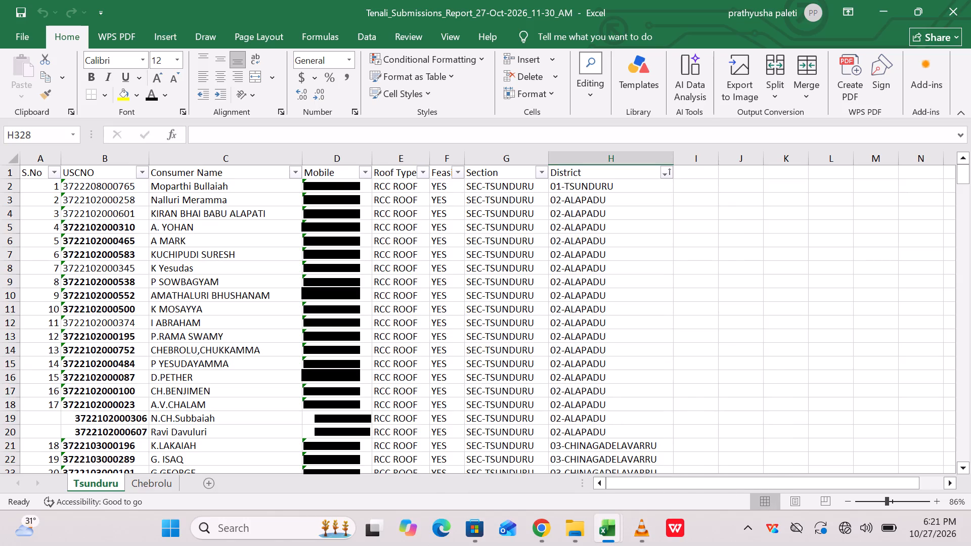
scroll(507, 296, "up", 4)
scroll(507, 296, "down", 2)
scroll(507, 296, "up", 3)
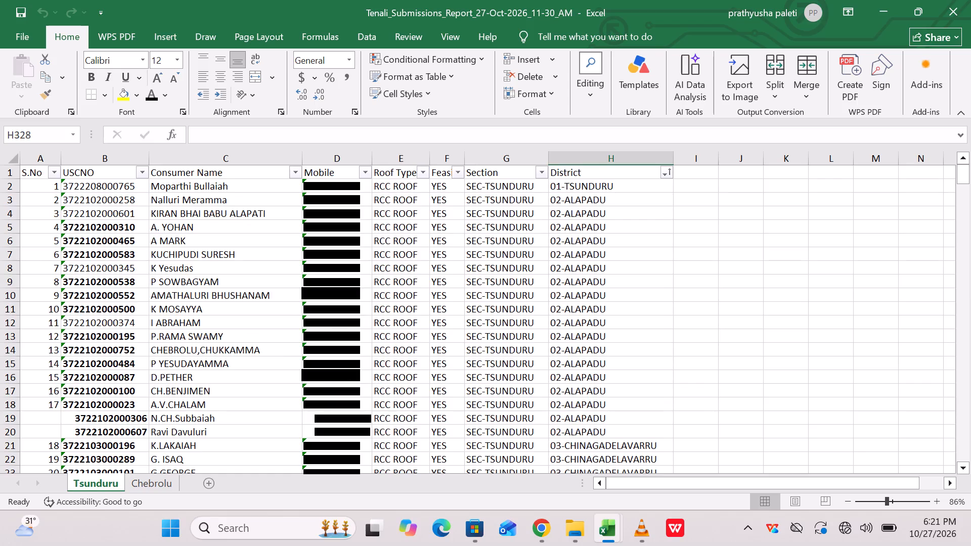
scroll(507, 297, "up", 4)
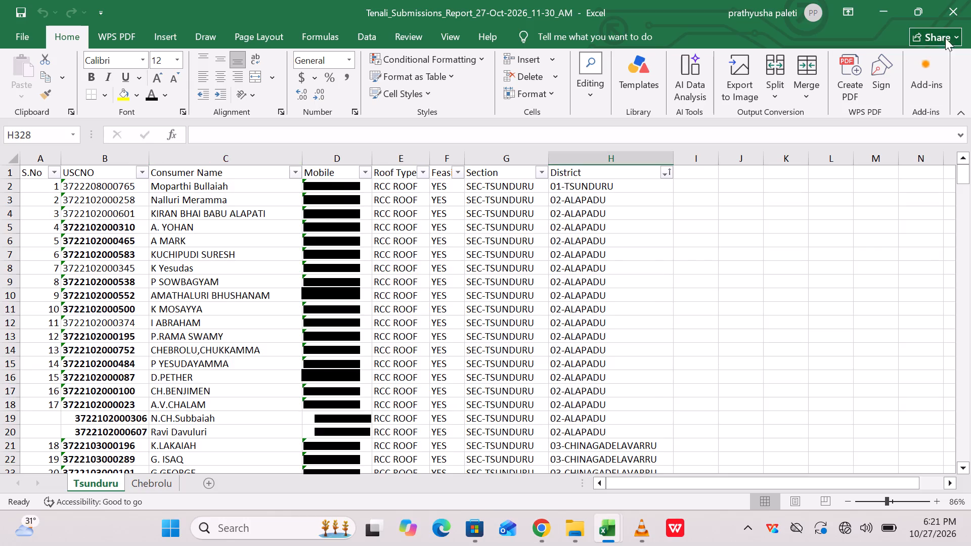
Close the Tenali submissions workbook and minimise the Chebrolu workbook to return to the Downloads folder.
left_click(955, 9)
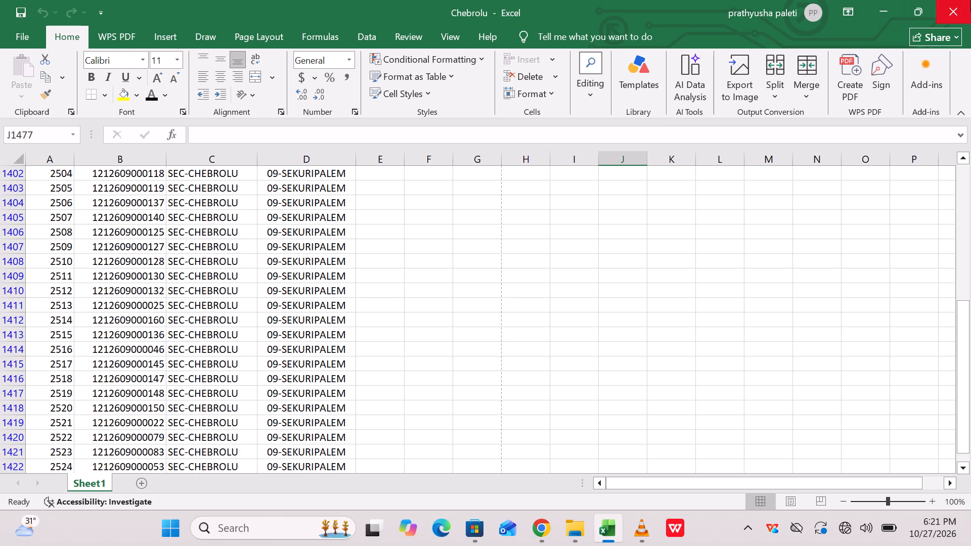
left_click(884, 0)
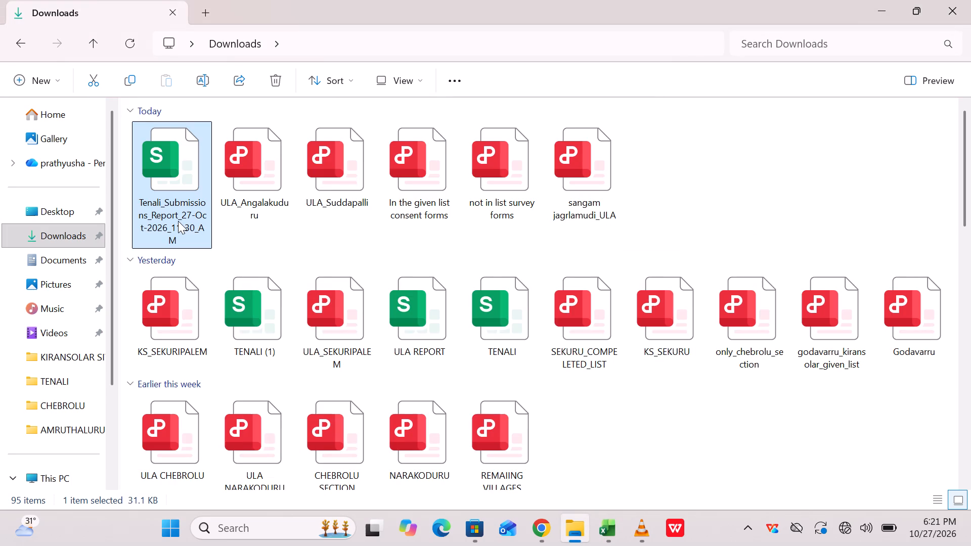
Rename the Tenali_Submissions_Report_27-Oct-2026_11-30_AM workbook in Downloads as feasible list(tenali).
right_click(178, 221)
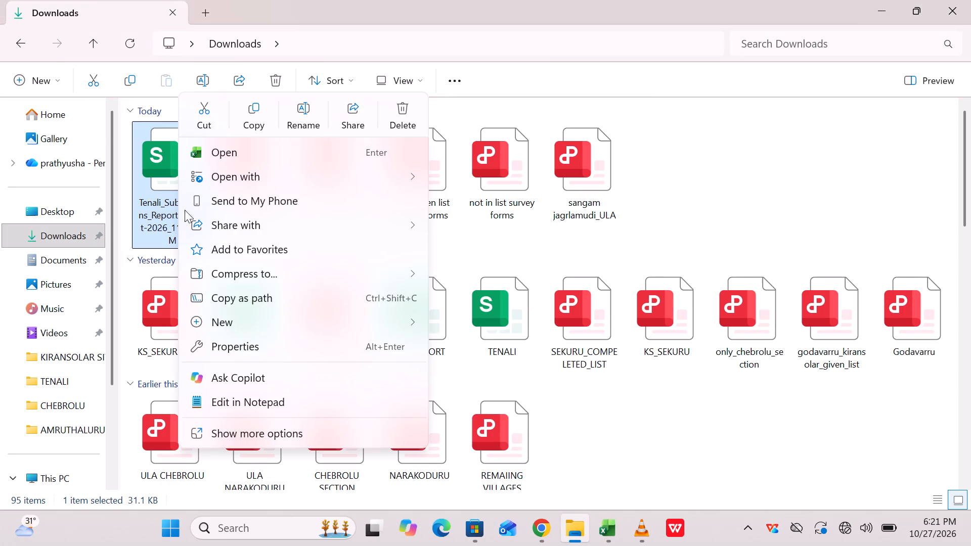
left_click(300, 117)
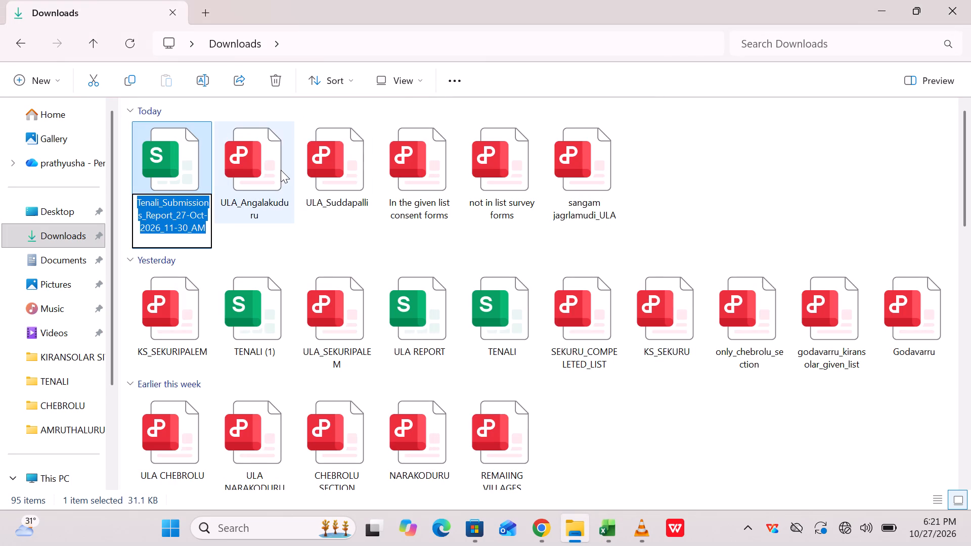
key("BackSpace")
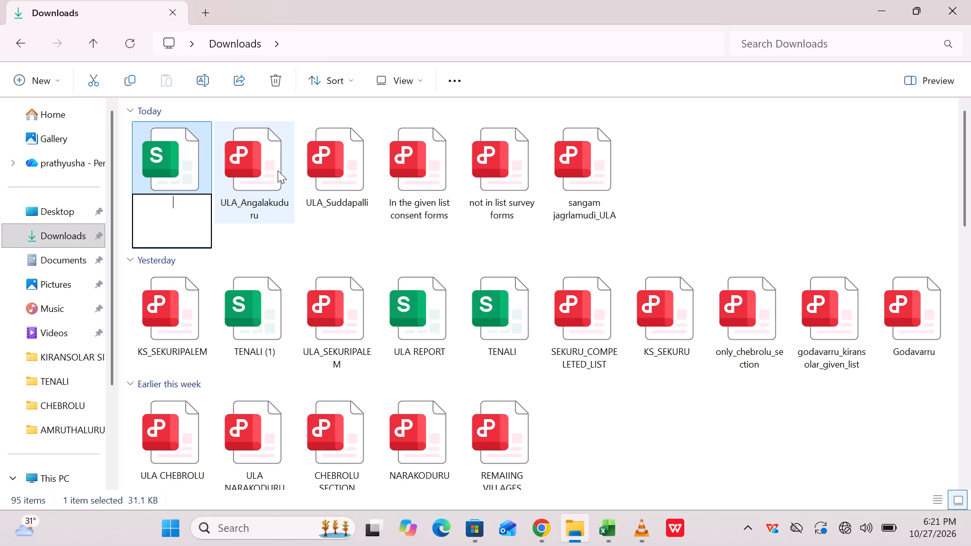
key("w")
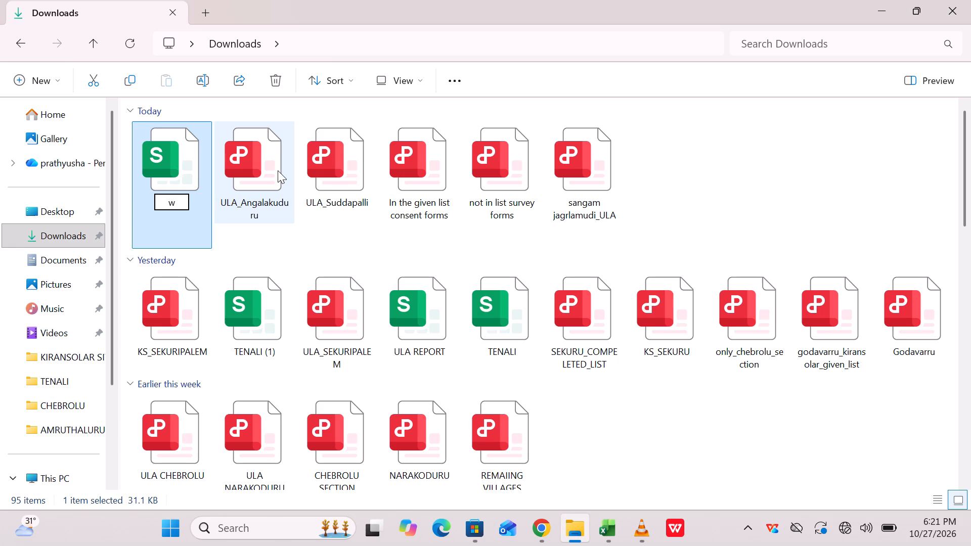
key("BackSpace")
type("consent")
key("space")
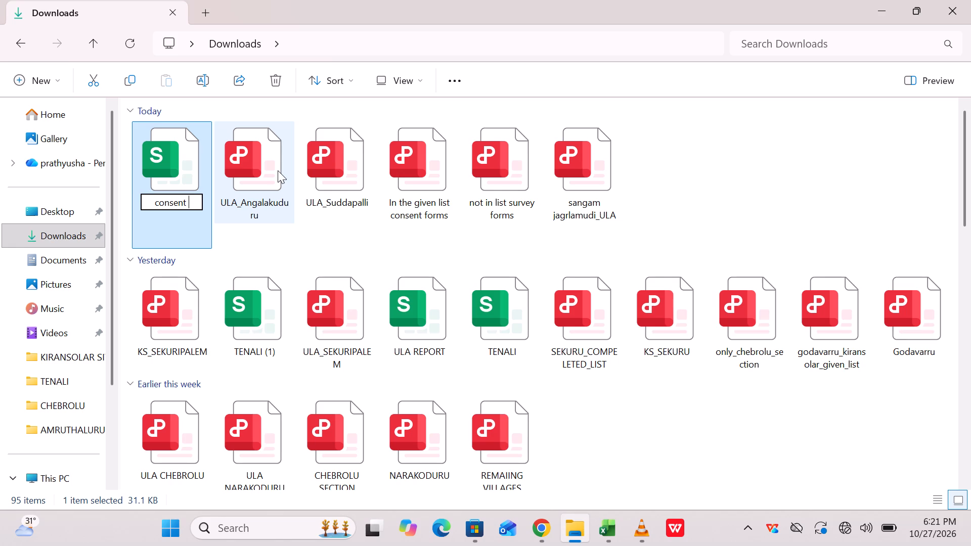
key("f")
type("orm")
key("space")
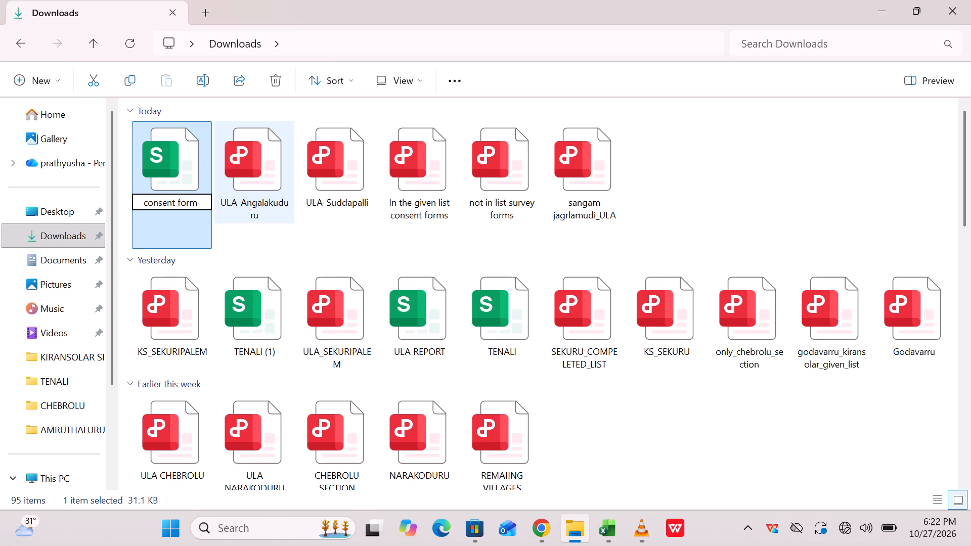
key("BackSpace")
key("BackSpace")
key("BackSpace")
key("BackSpace")
key("BackSpace")
key("BackSpace")
key("BackSpace")
key("BackSpace")
key("BackSpace")
key("BackSpace")
key("BackSpace")
key("BackSpace")
key("BackSpace")
key("BackSpace")
key("BackSpace")
key("BackSpace")
key("BackSpace")
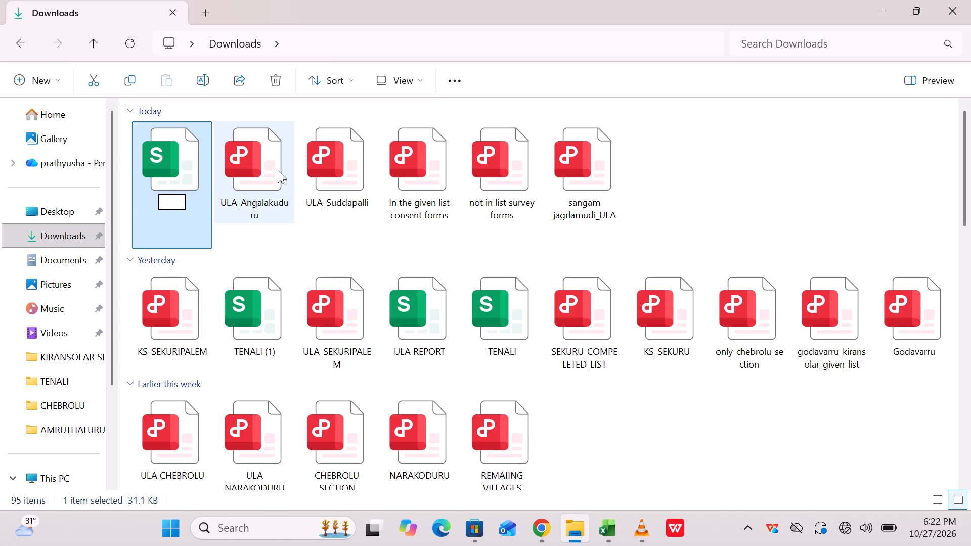
type("feasible")
key("space")
type("list")
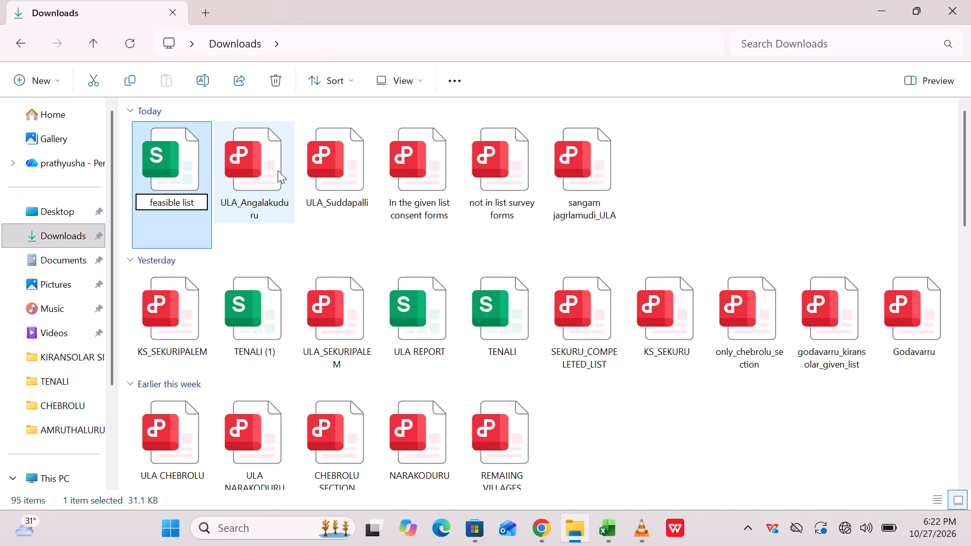
key("shift+parenleft")
type("tenali")
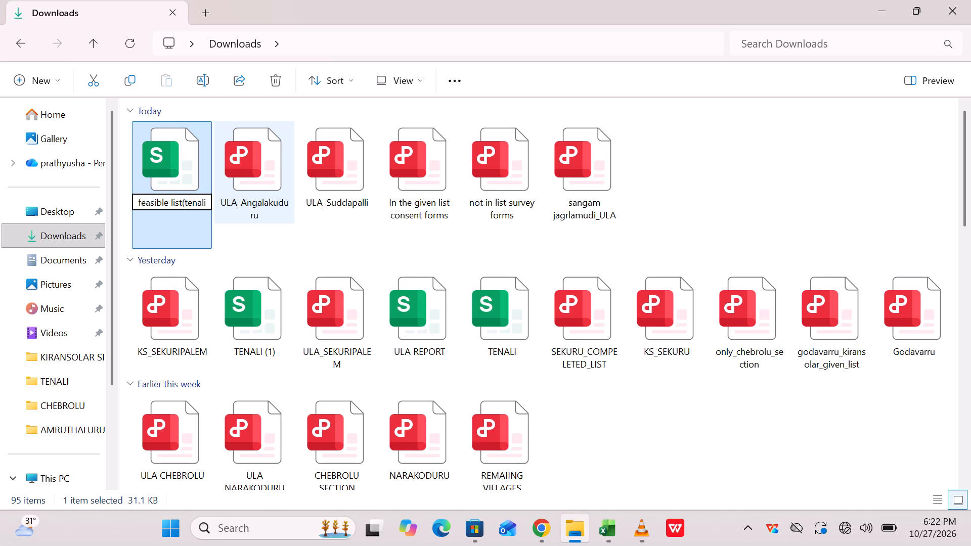
key("shift+parenright")
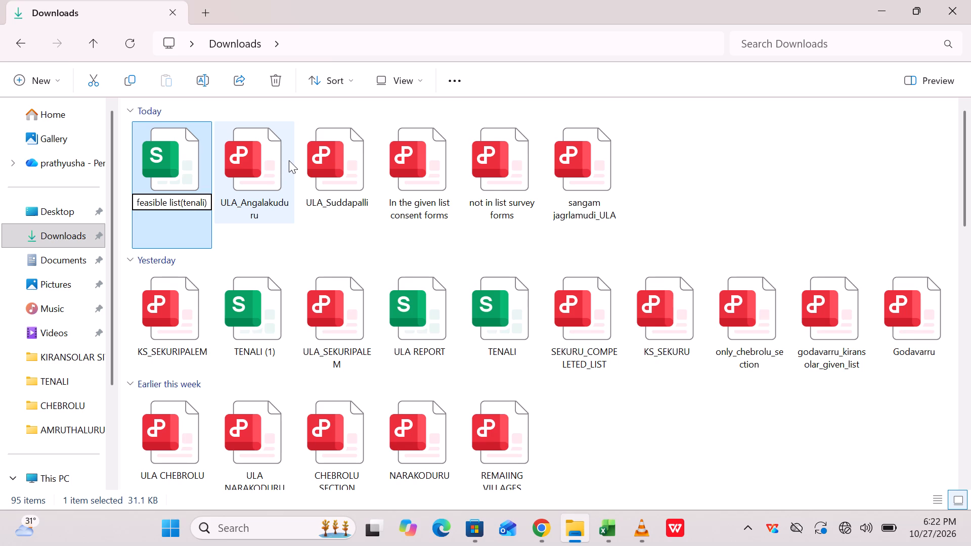
key("Return")
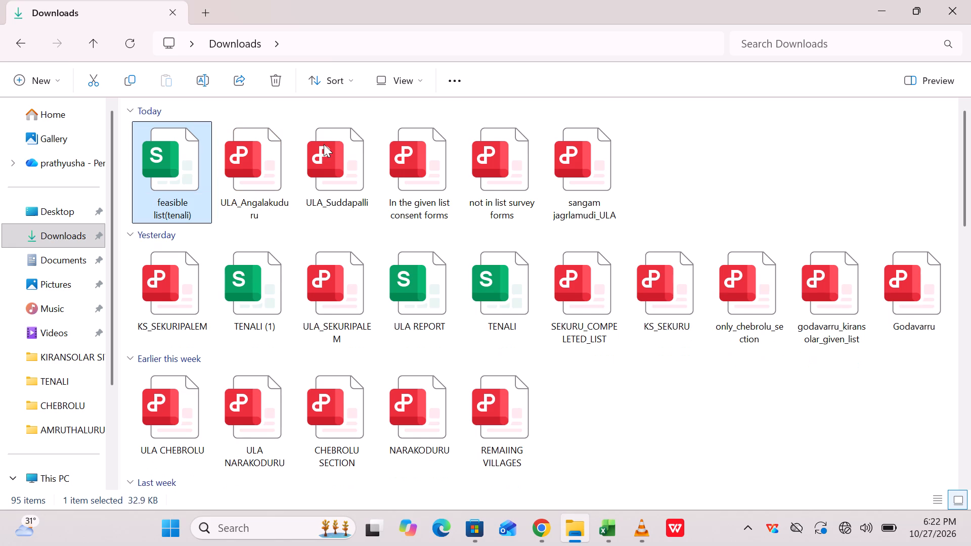
left_click(706, 197)
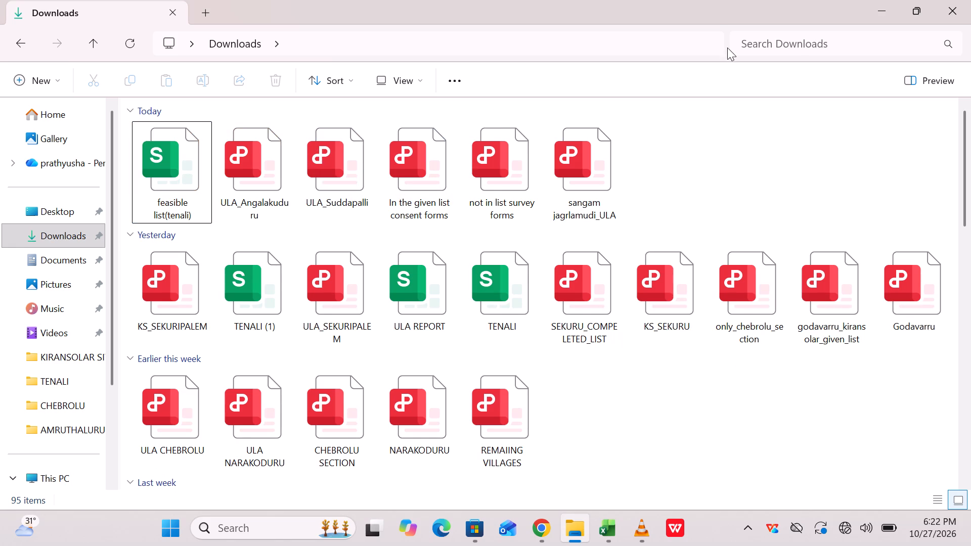
Minimise the Downloads window and refresh the desktop.
left_click(880, 9)
right_click(615, 107)
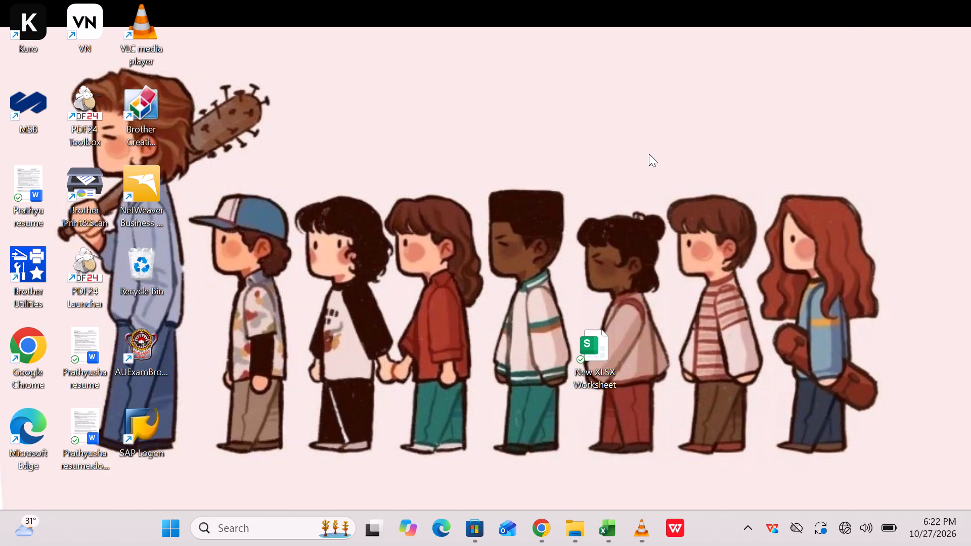
left_click(664, 169)
right_click(616, 148)
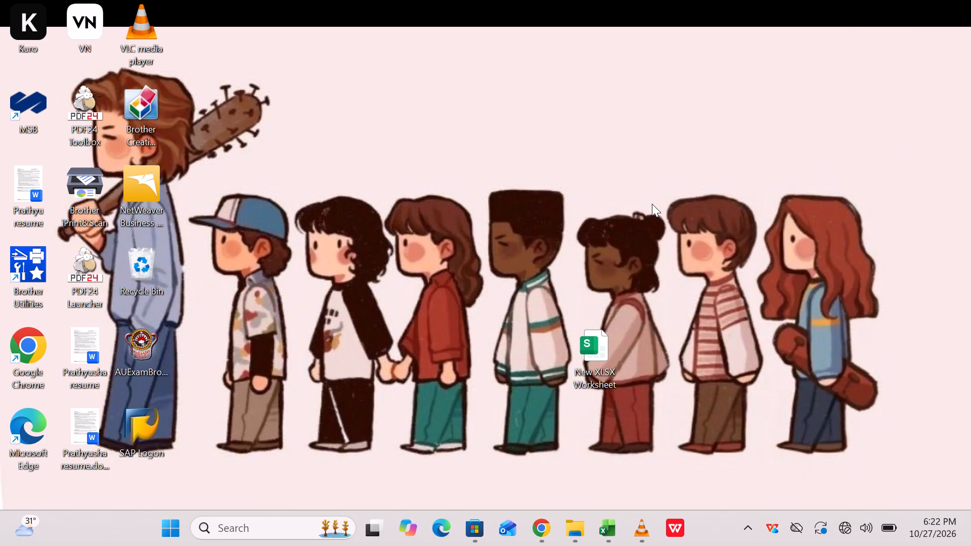
left_click(661, 214)
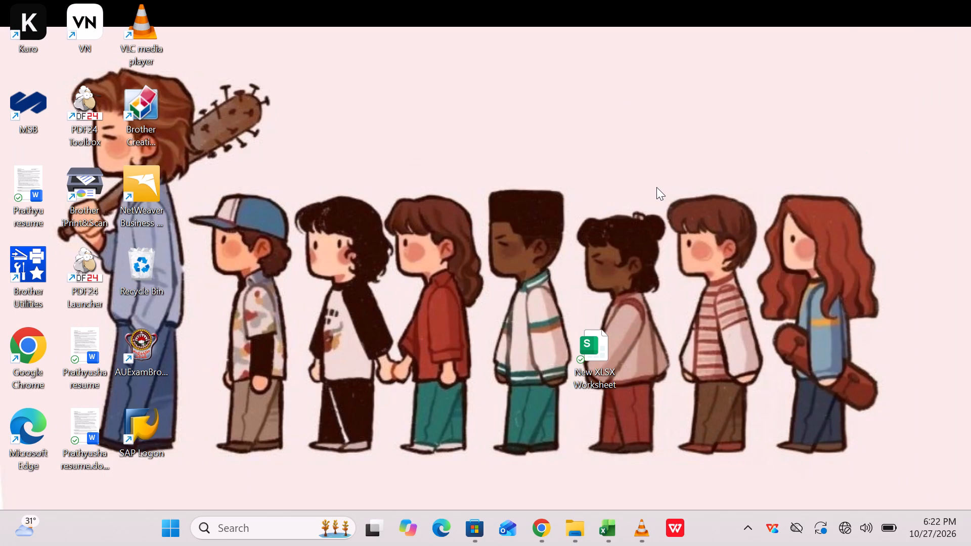